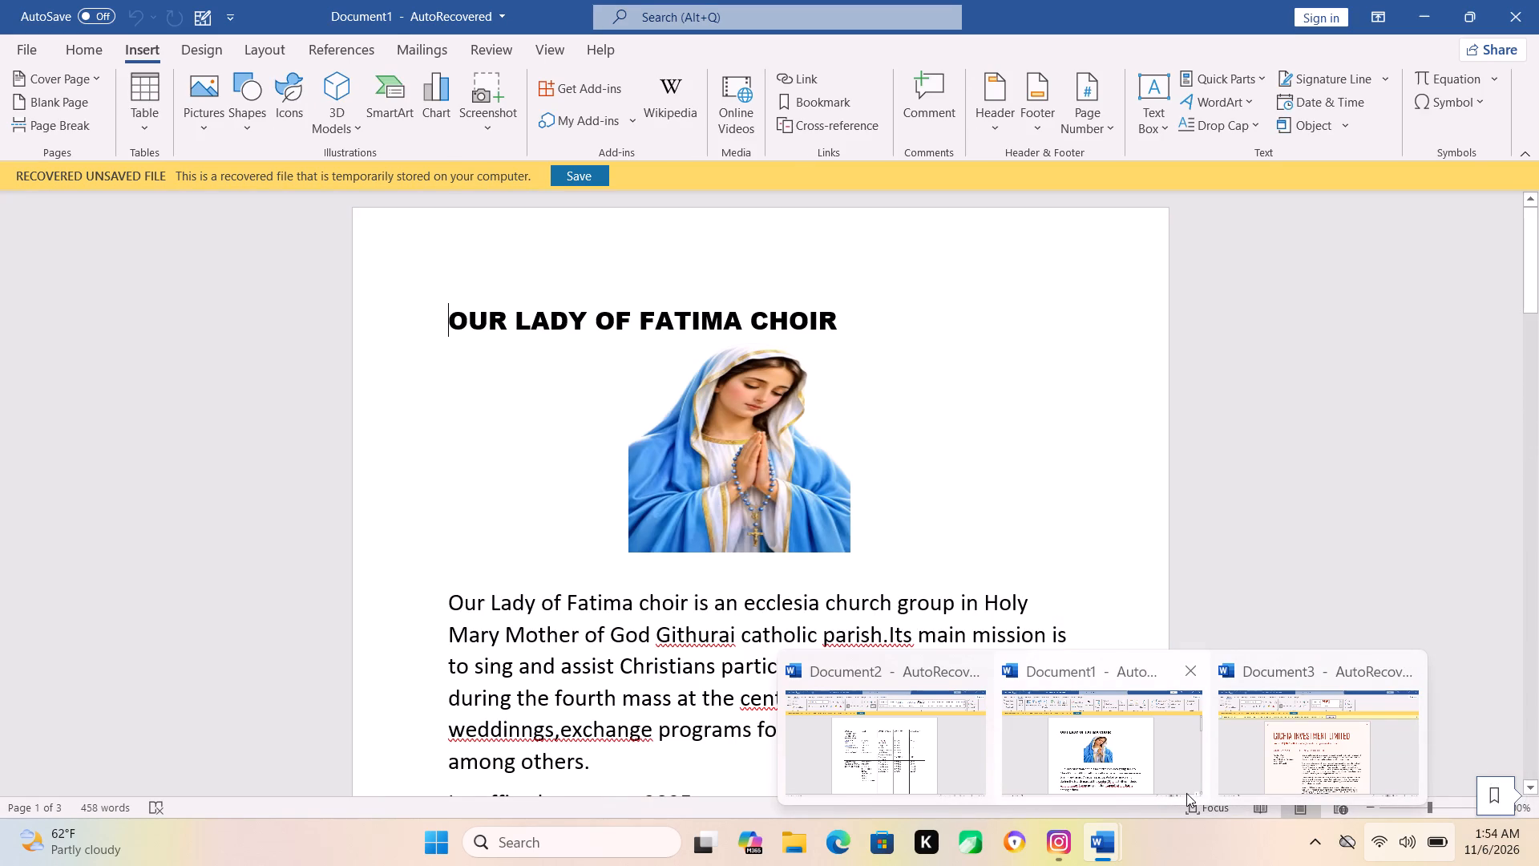
Switch to the recovered Document2 containing the table of courses, levels, qualifications, durations and exam bodies.
click(1133, 791)
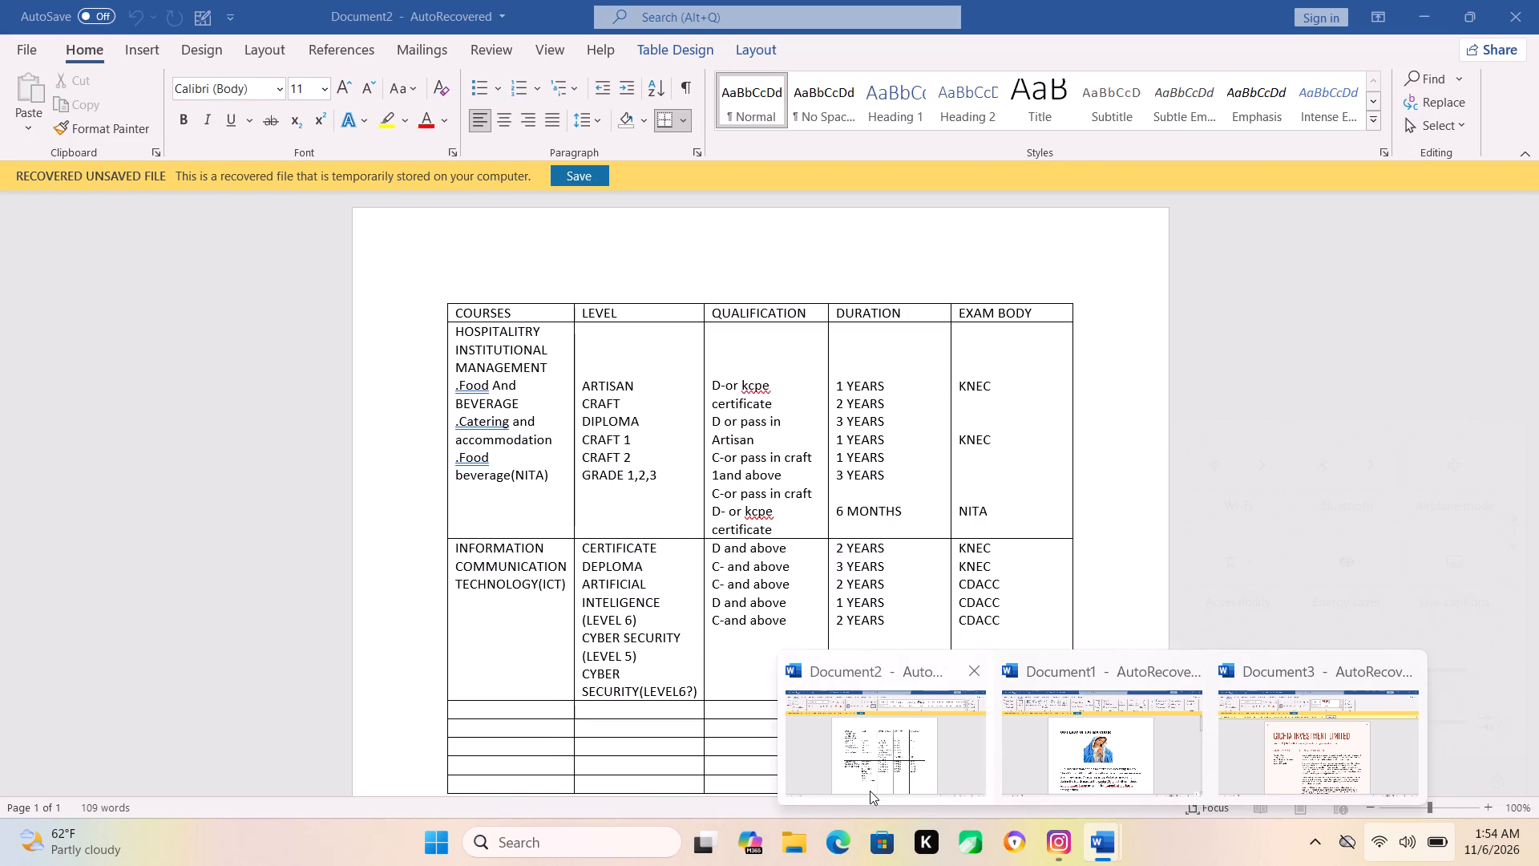
click(870, 791)
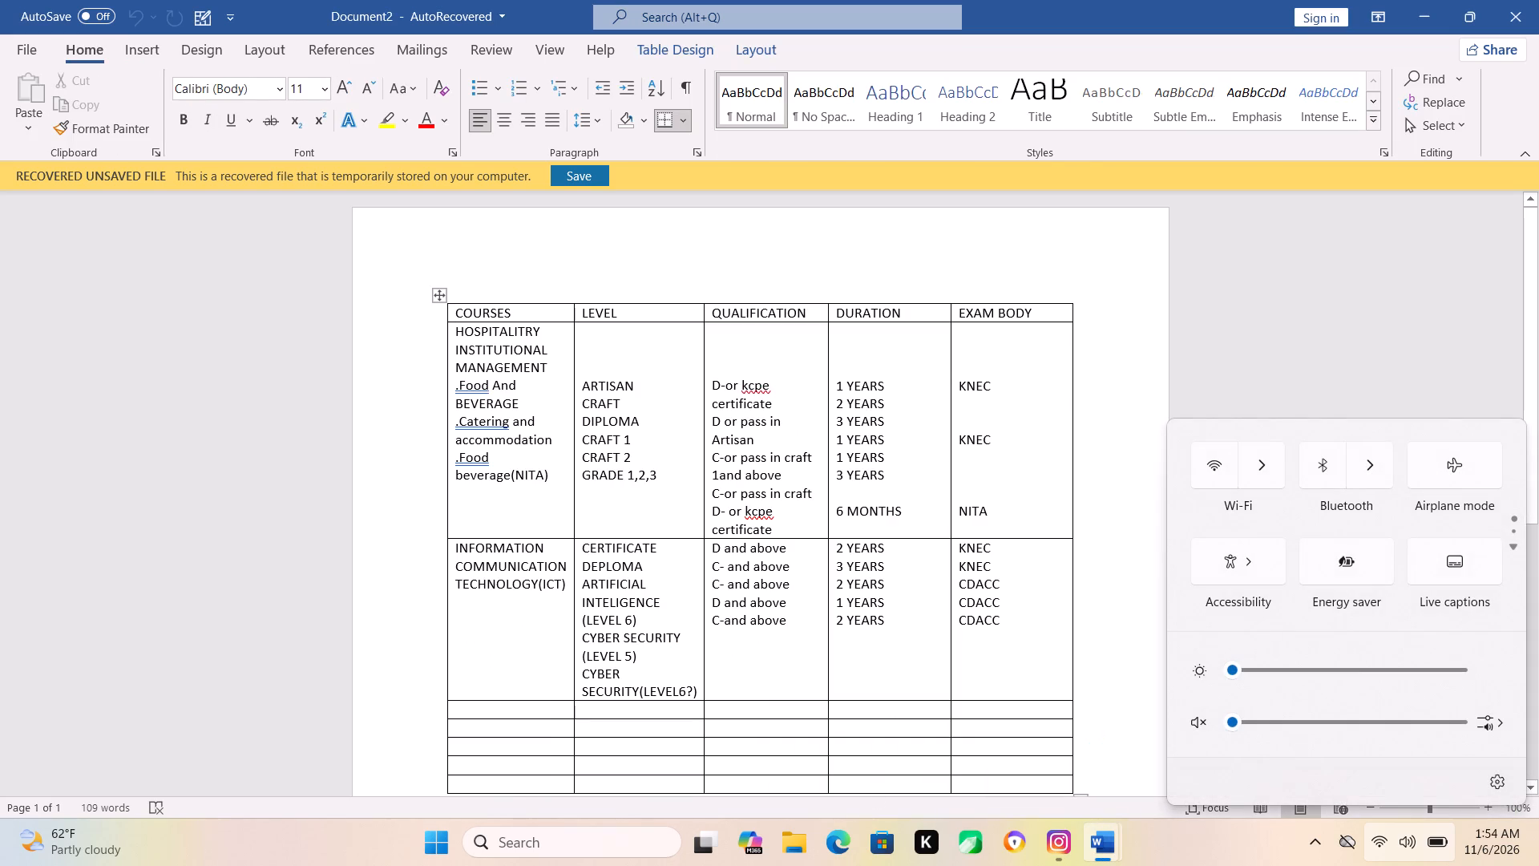
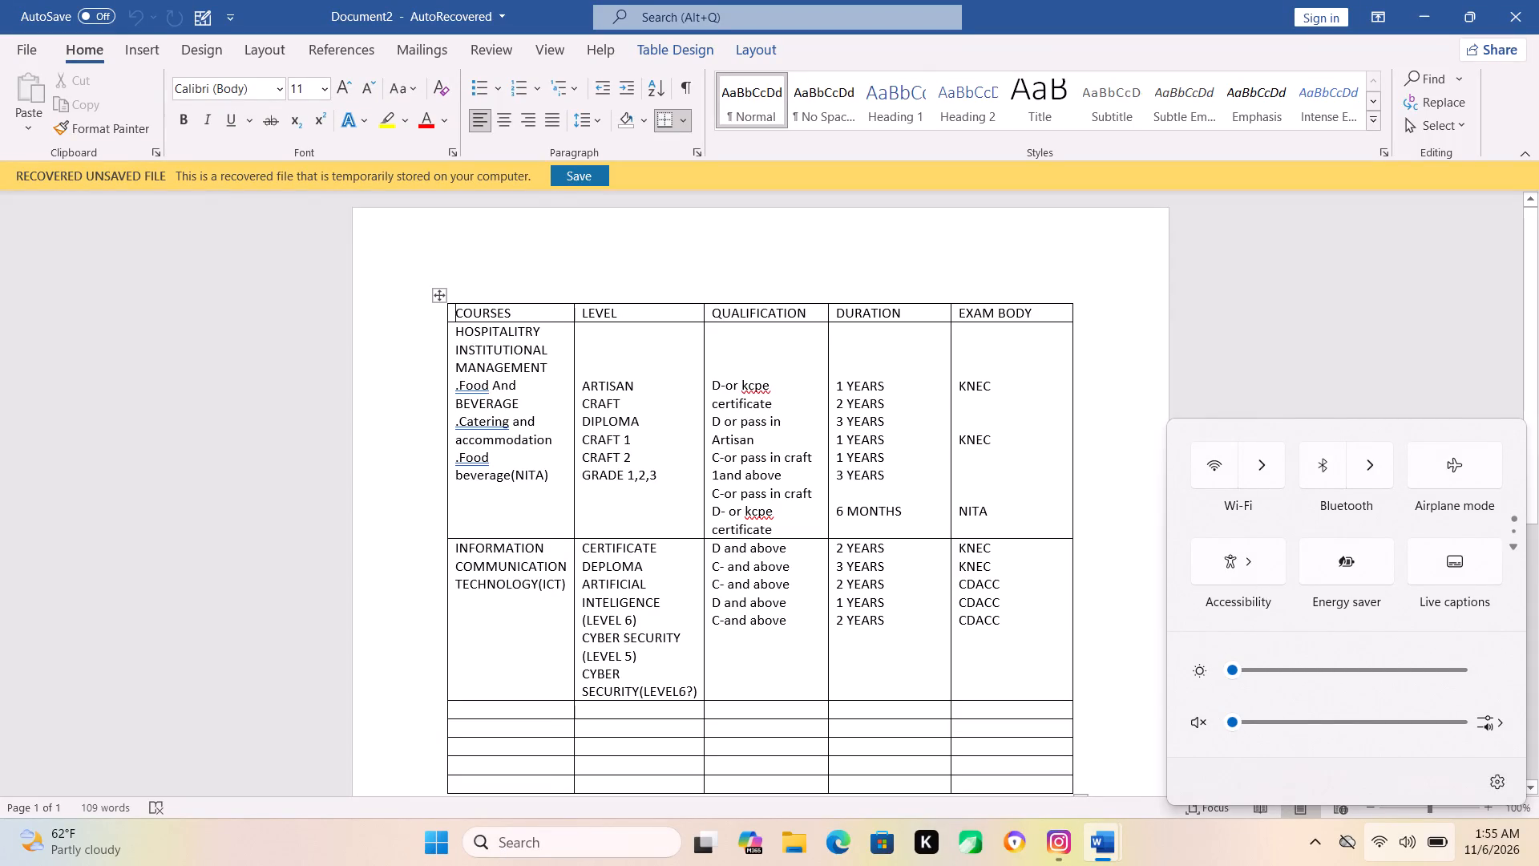
Place the text cursor in the first empty COURSES cell, directly below the INFORMATION COMMUNICATION TECHNOLOGY(ICT) row.
click(475, 713)
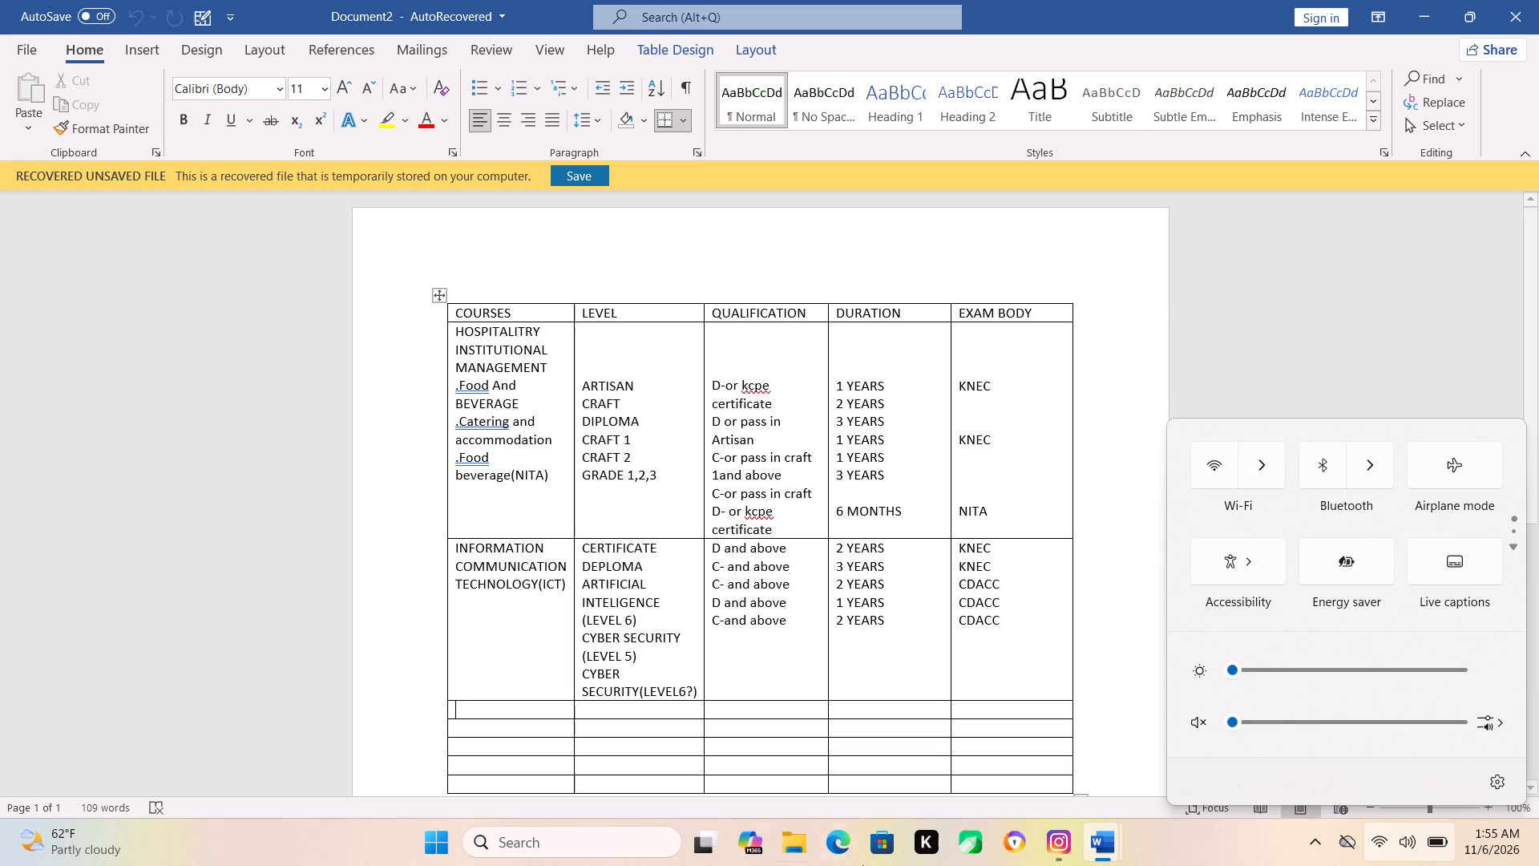
Switch from the document to the Kuro app.
click(923, 847)
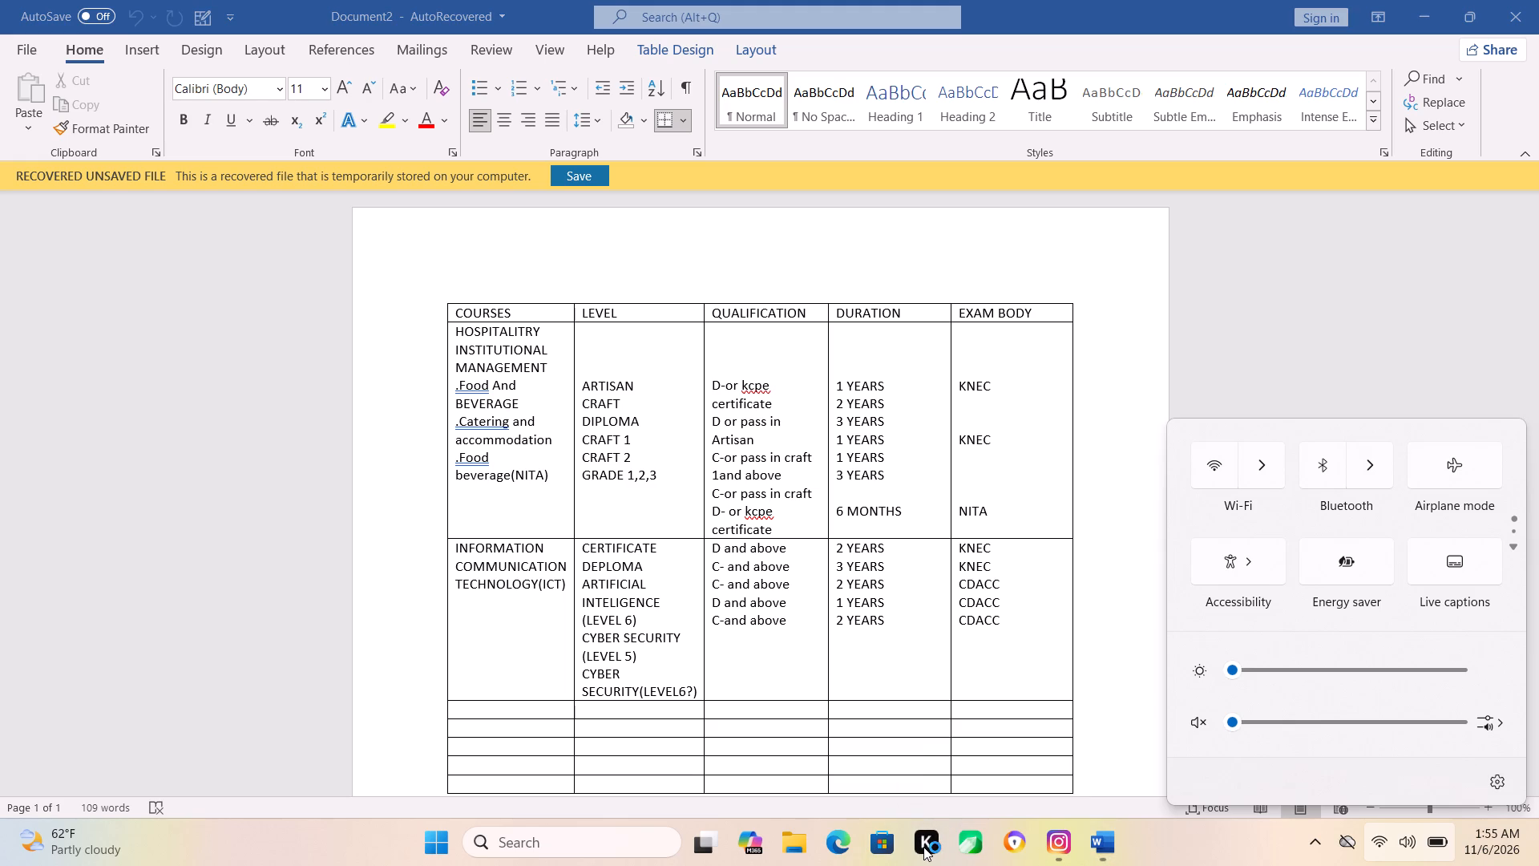
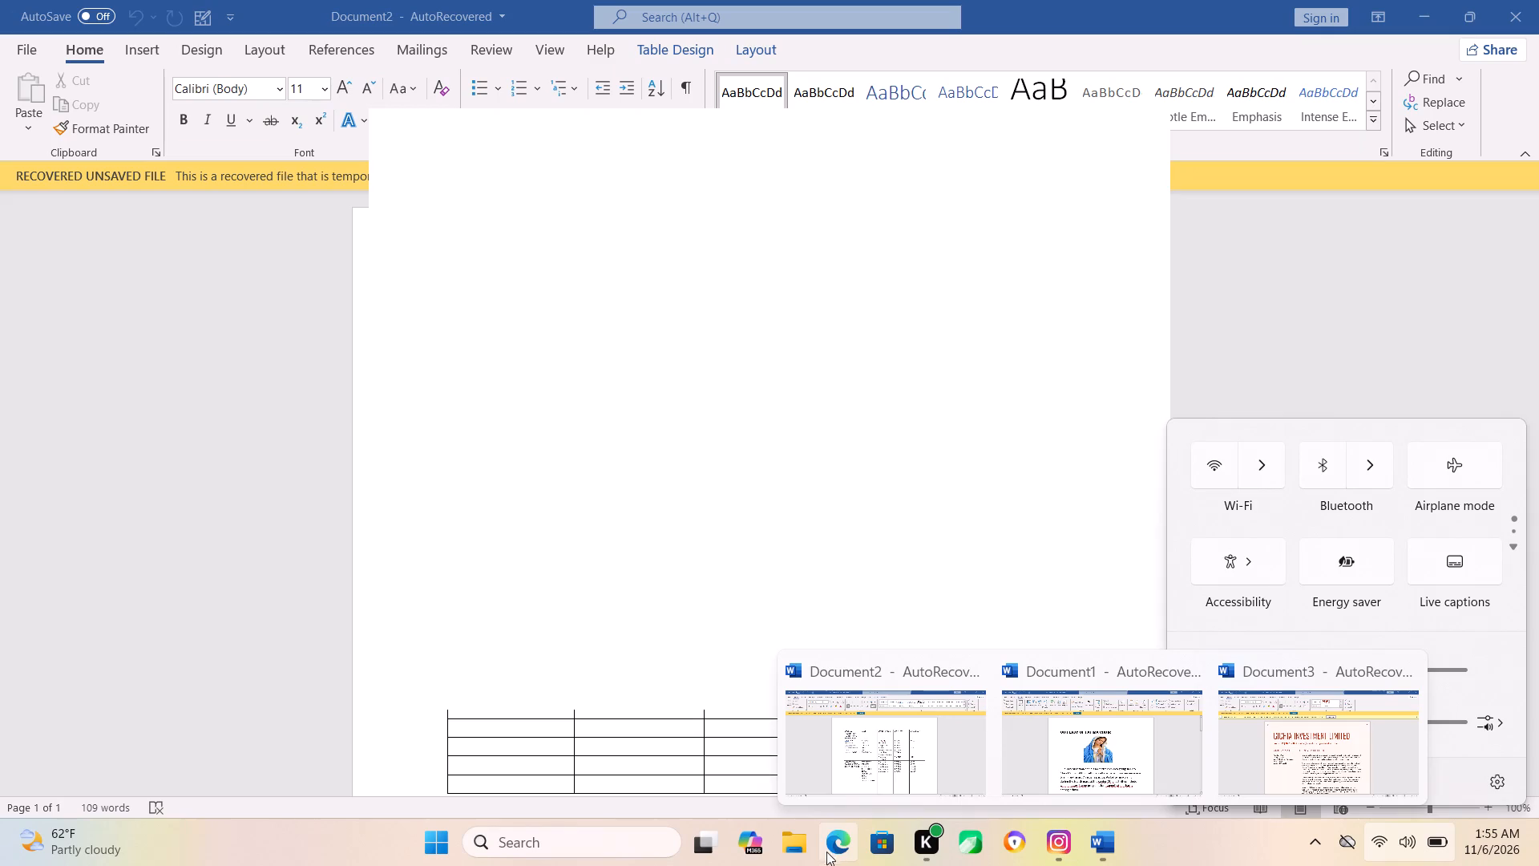
Switch to Document2 in Word and enter FASHION AND DESIGN in the empty COURSES cell below the ICT row.
click(875, 734)
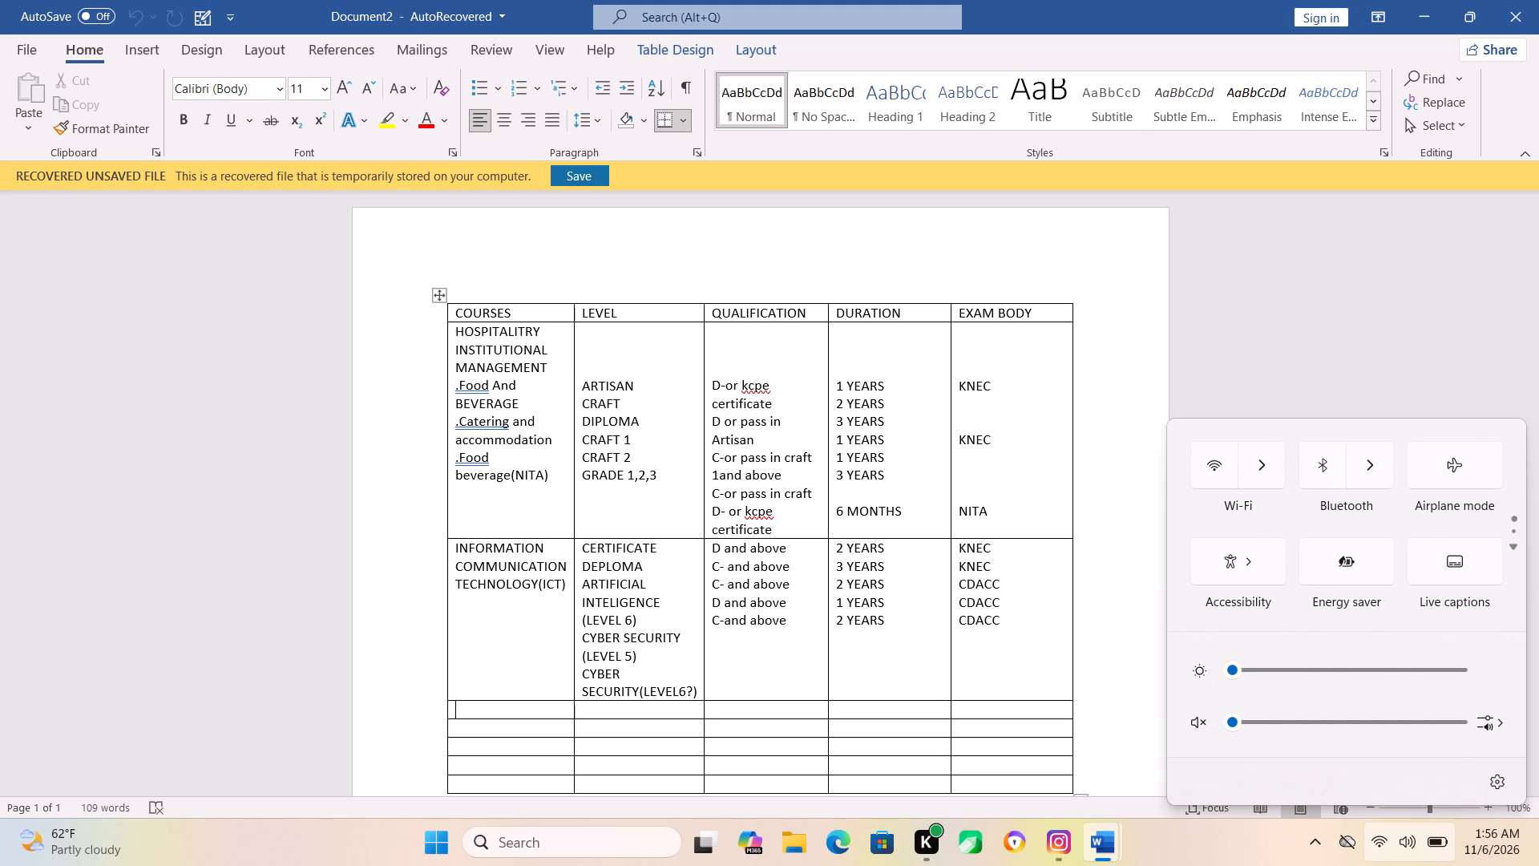
key(f)
key(a)
text(SHION)
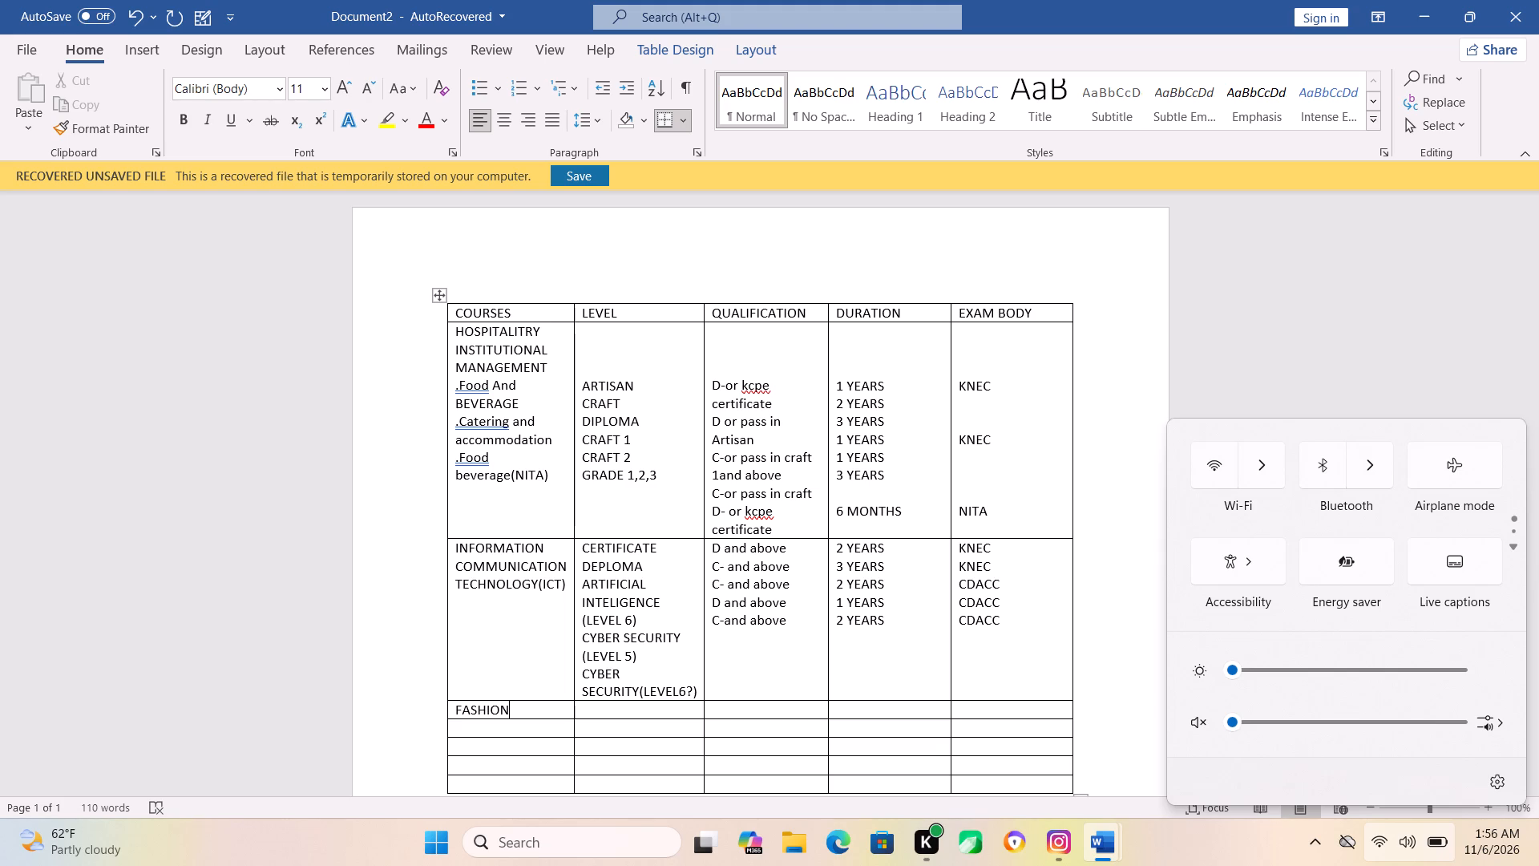
key(space)
text(AND)
key(space)
text(DE)
text(SIG)
key(n)
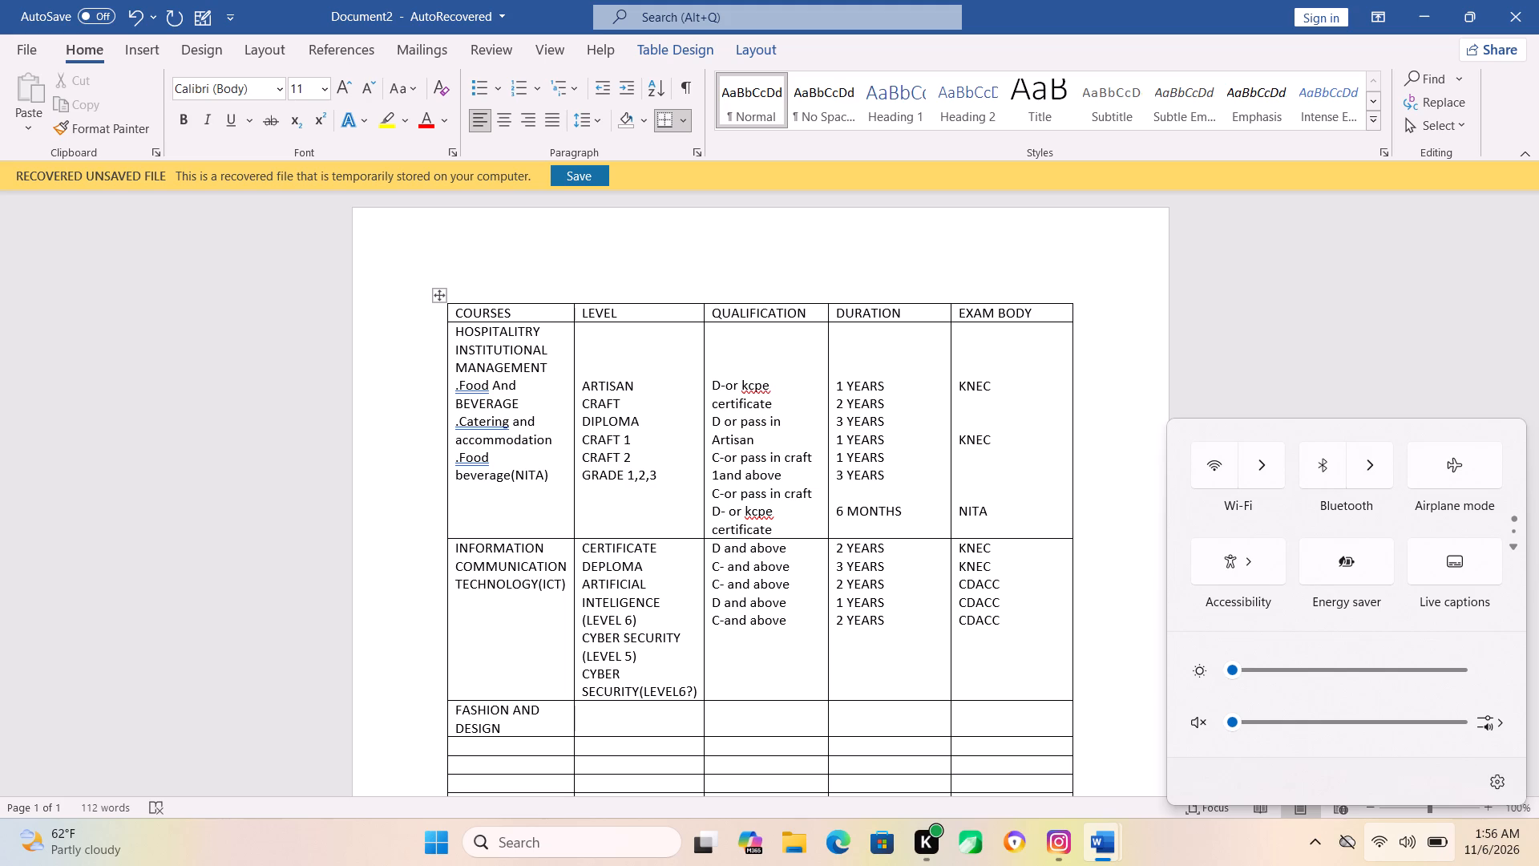
Start a new line with a period below FASHION AND DESIGN and set the font to Agency FB.
key(Return)
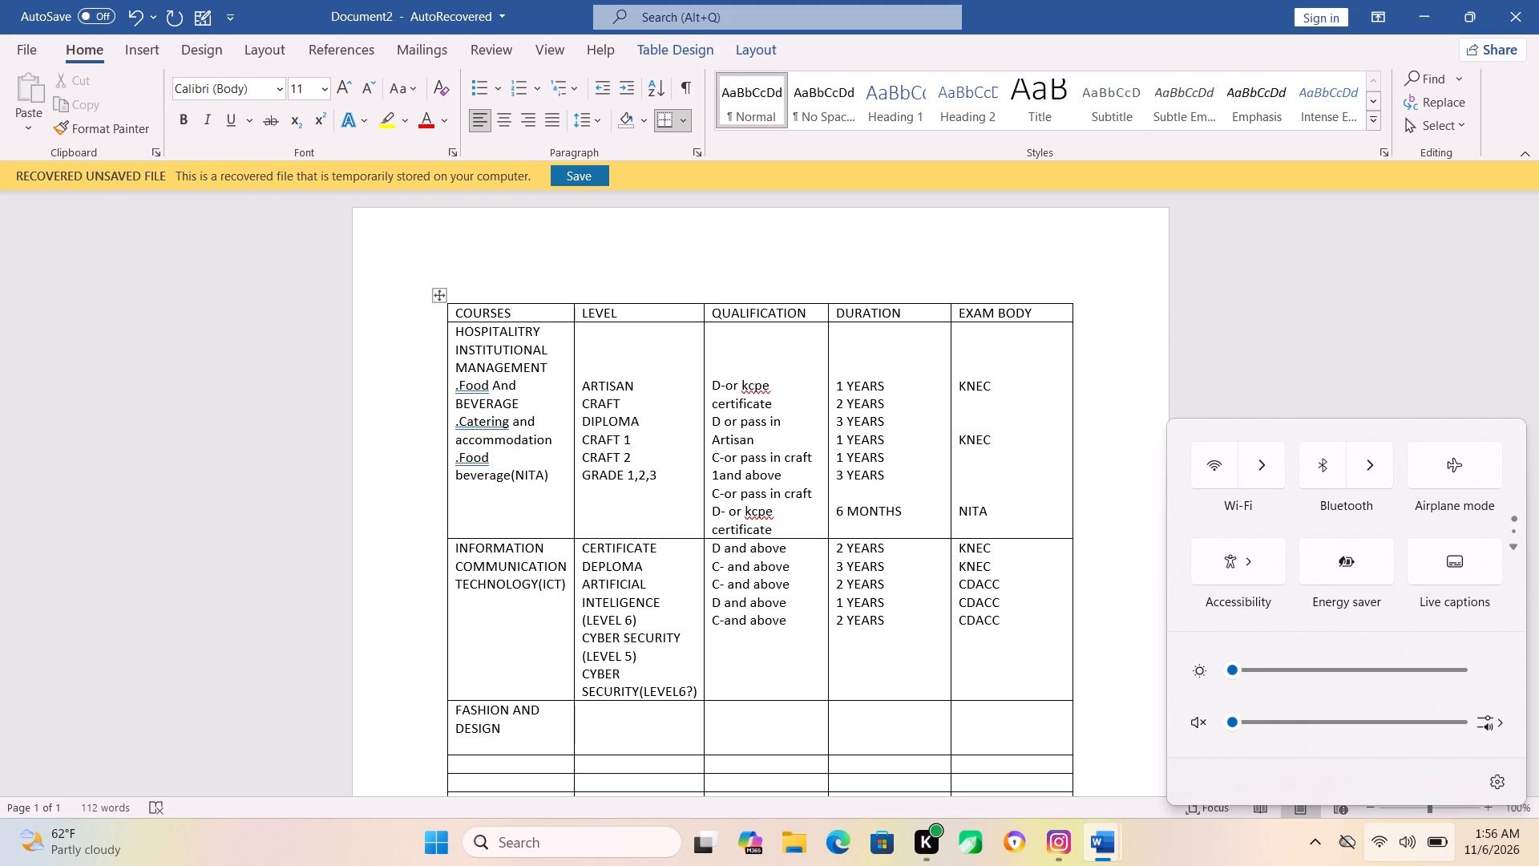
key(period)
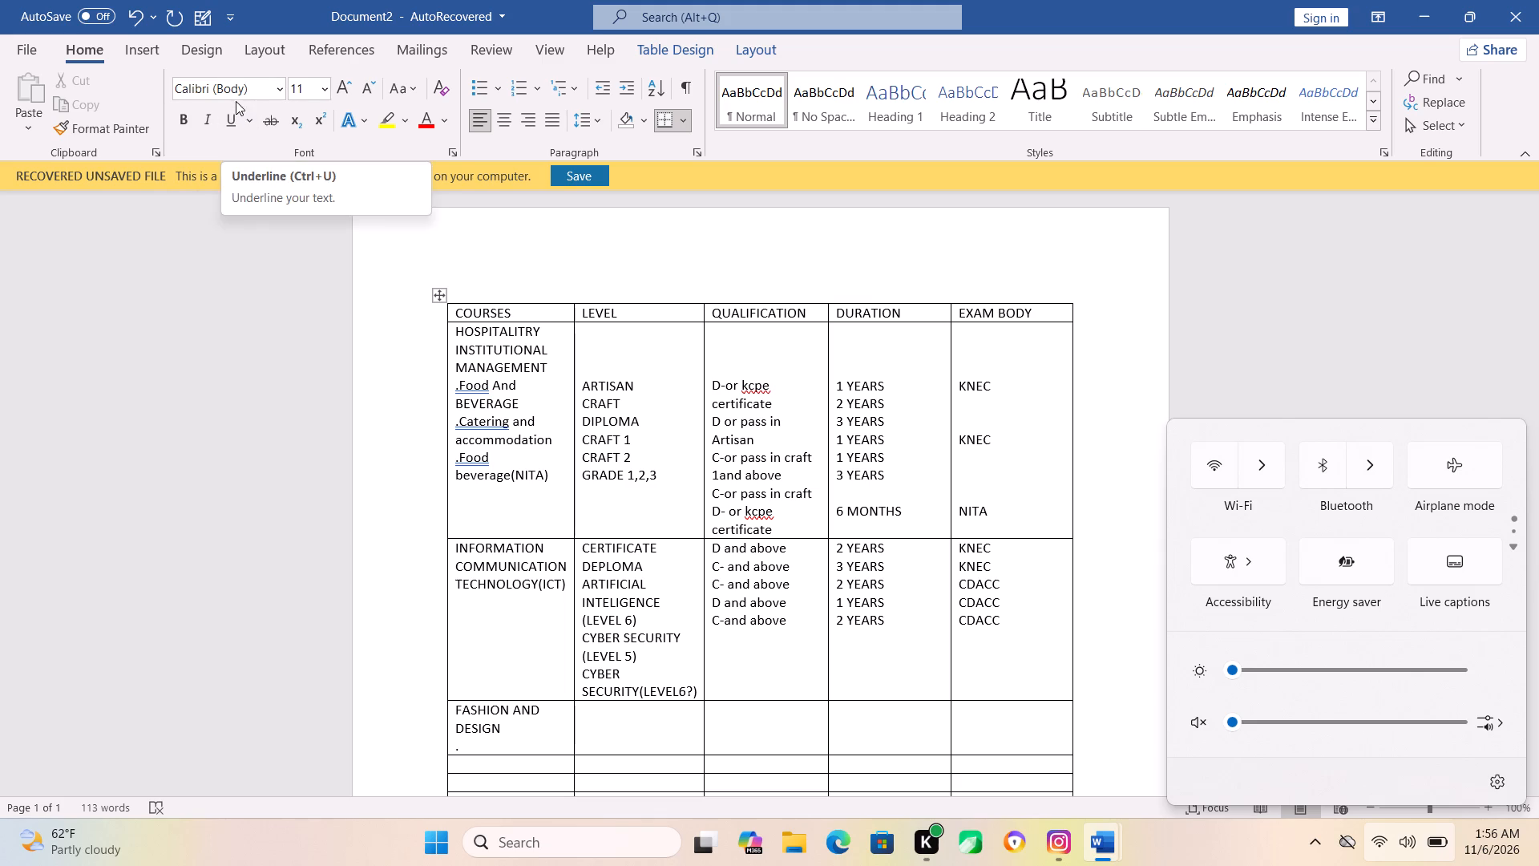
click(281, 92)
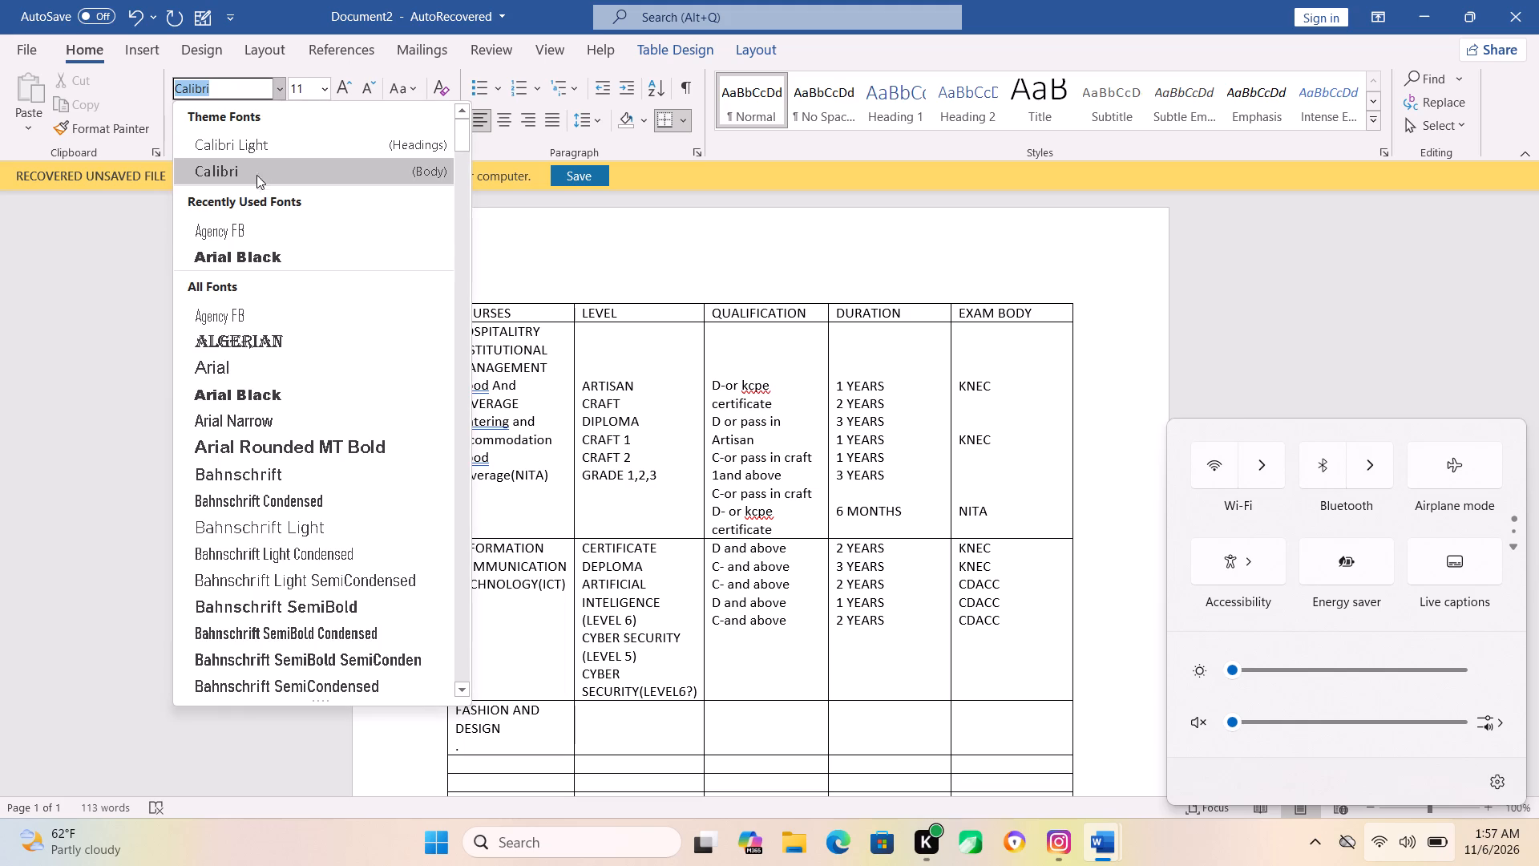
click(236, 229)
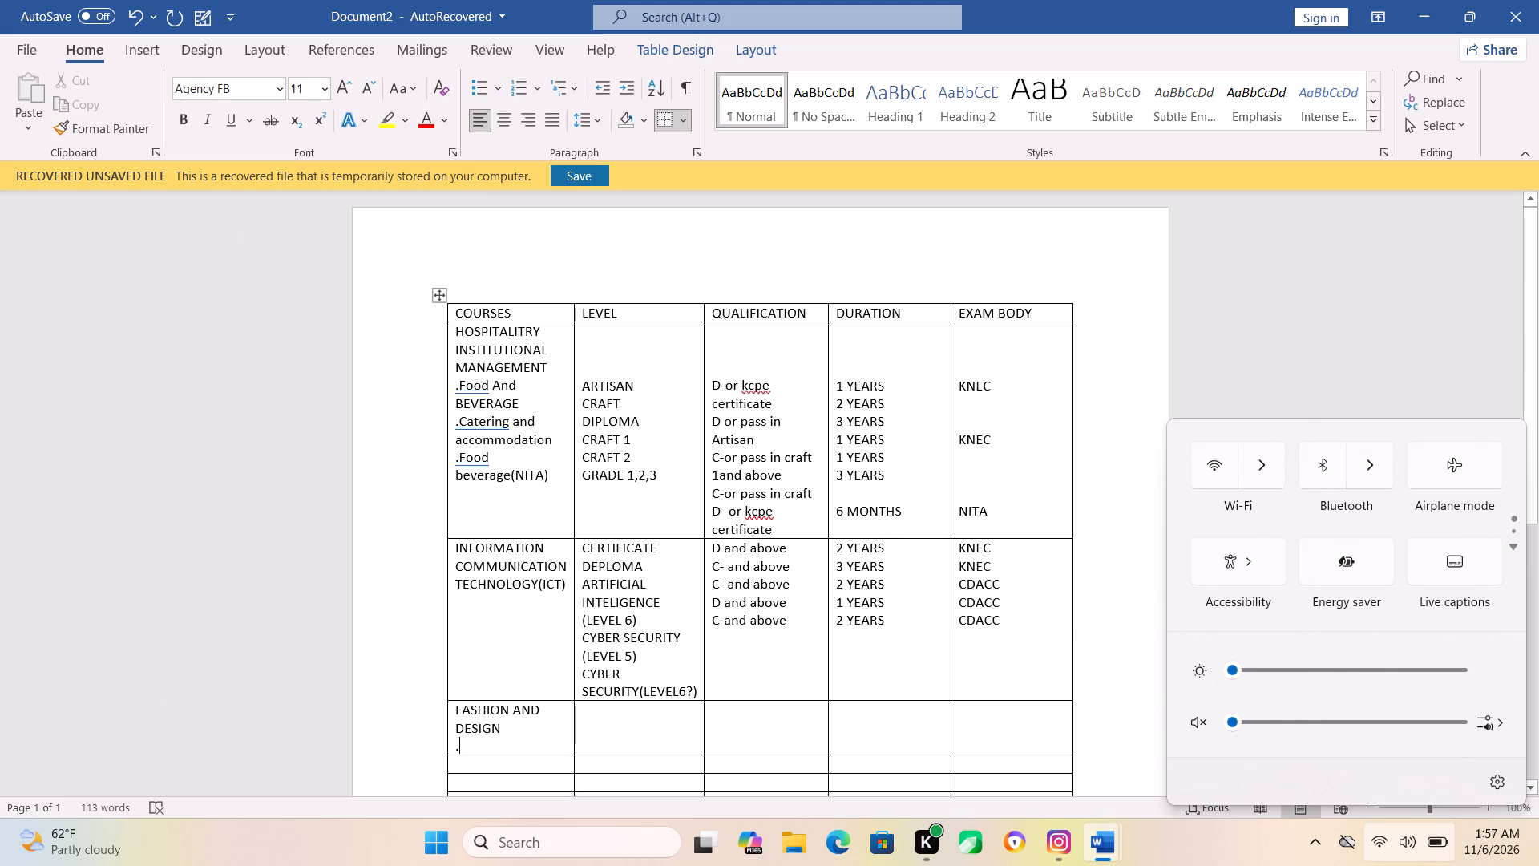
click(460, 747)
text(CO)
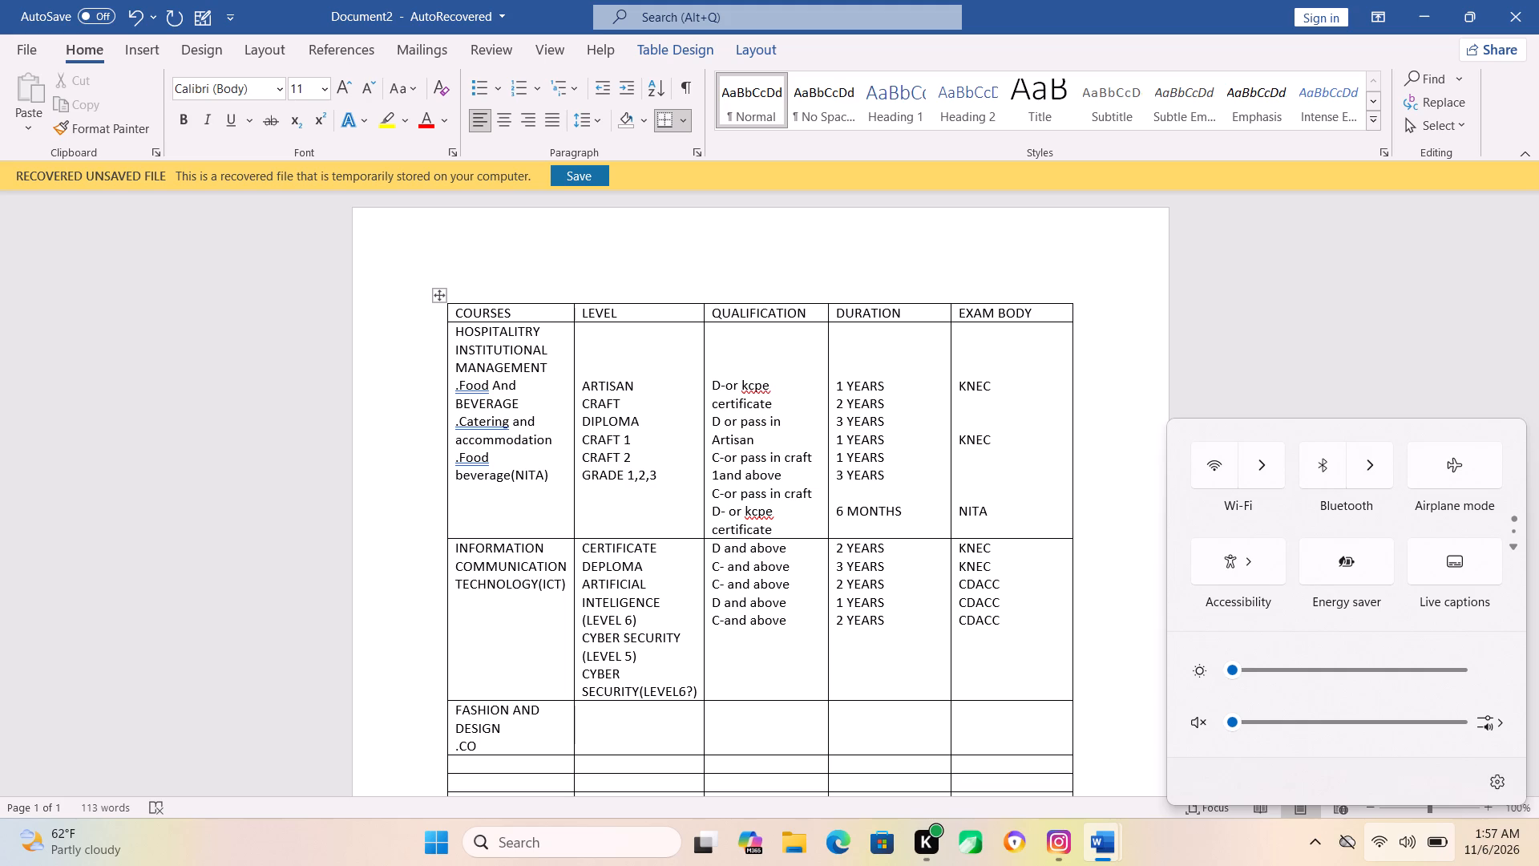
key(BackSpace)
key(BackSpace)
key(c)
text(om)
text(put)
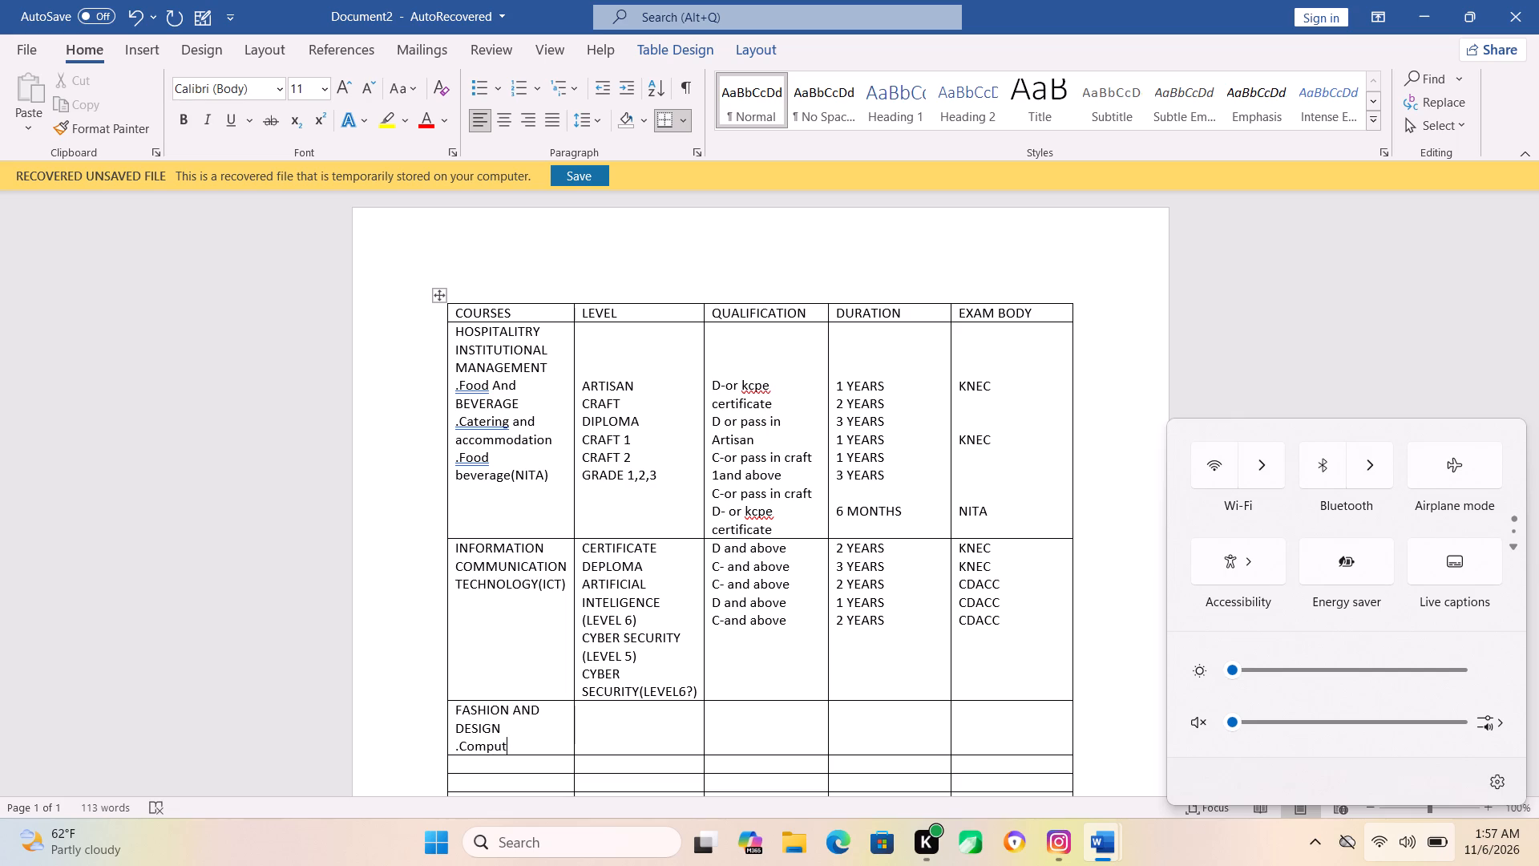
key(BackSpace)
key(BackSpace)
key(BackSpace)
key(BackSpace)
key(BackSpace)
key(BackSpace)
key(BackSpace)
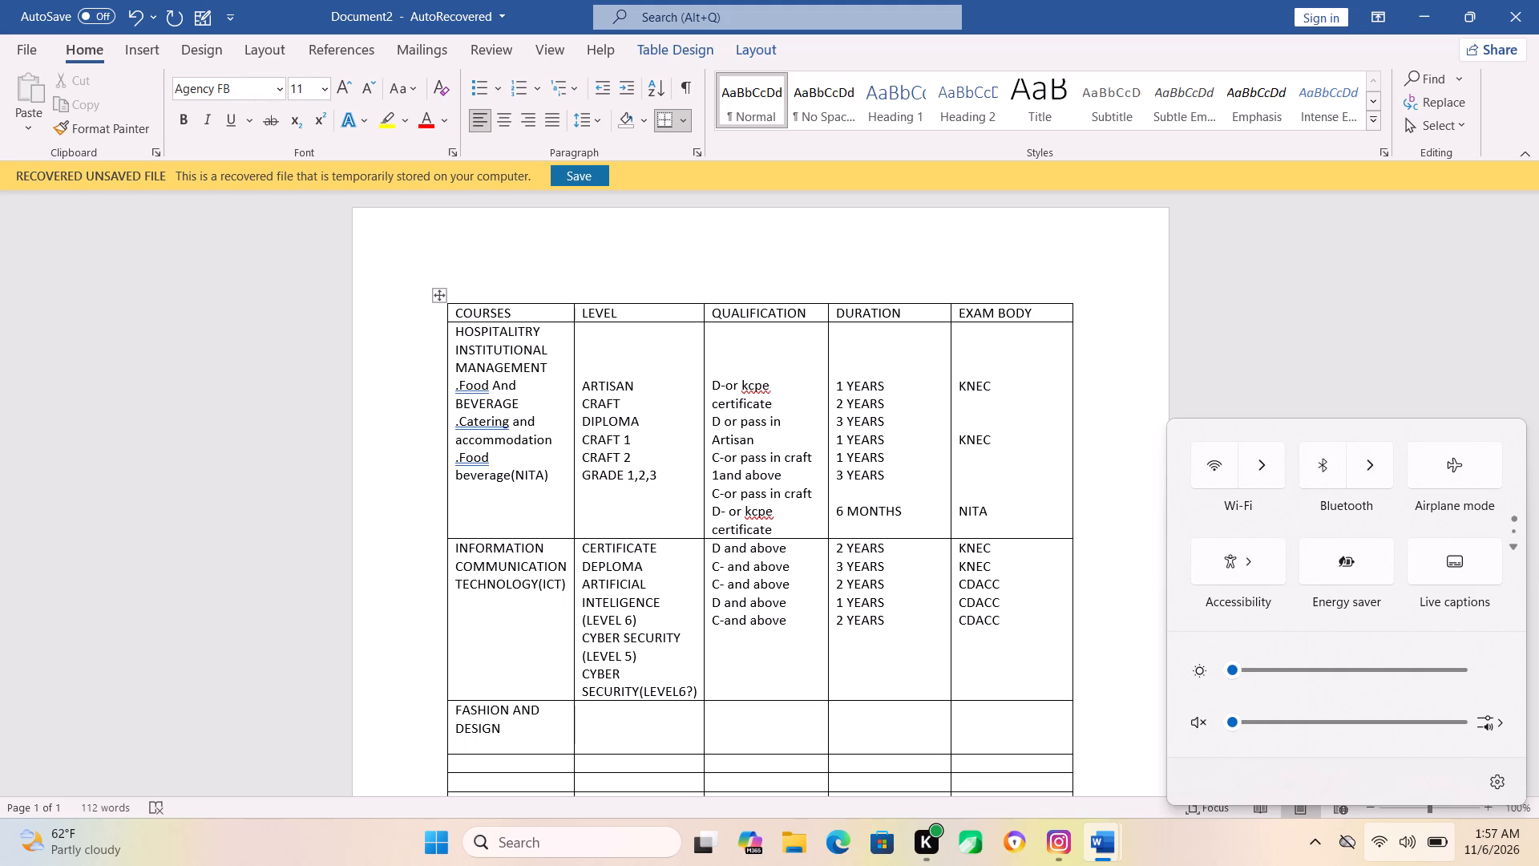
Enter Dress Making on the line below FASHION AND DESIGN in the same COURSES cell.
key(d)
text(ress)
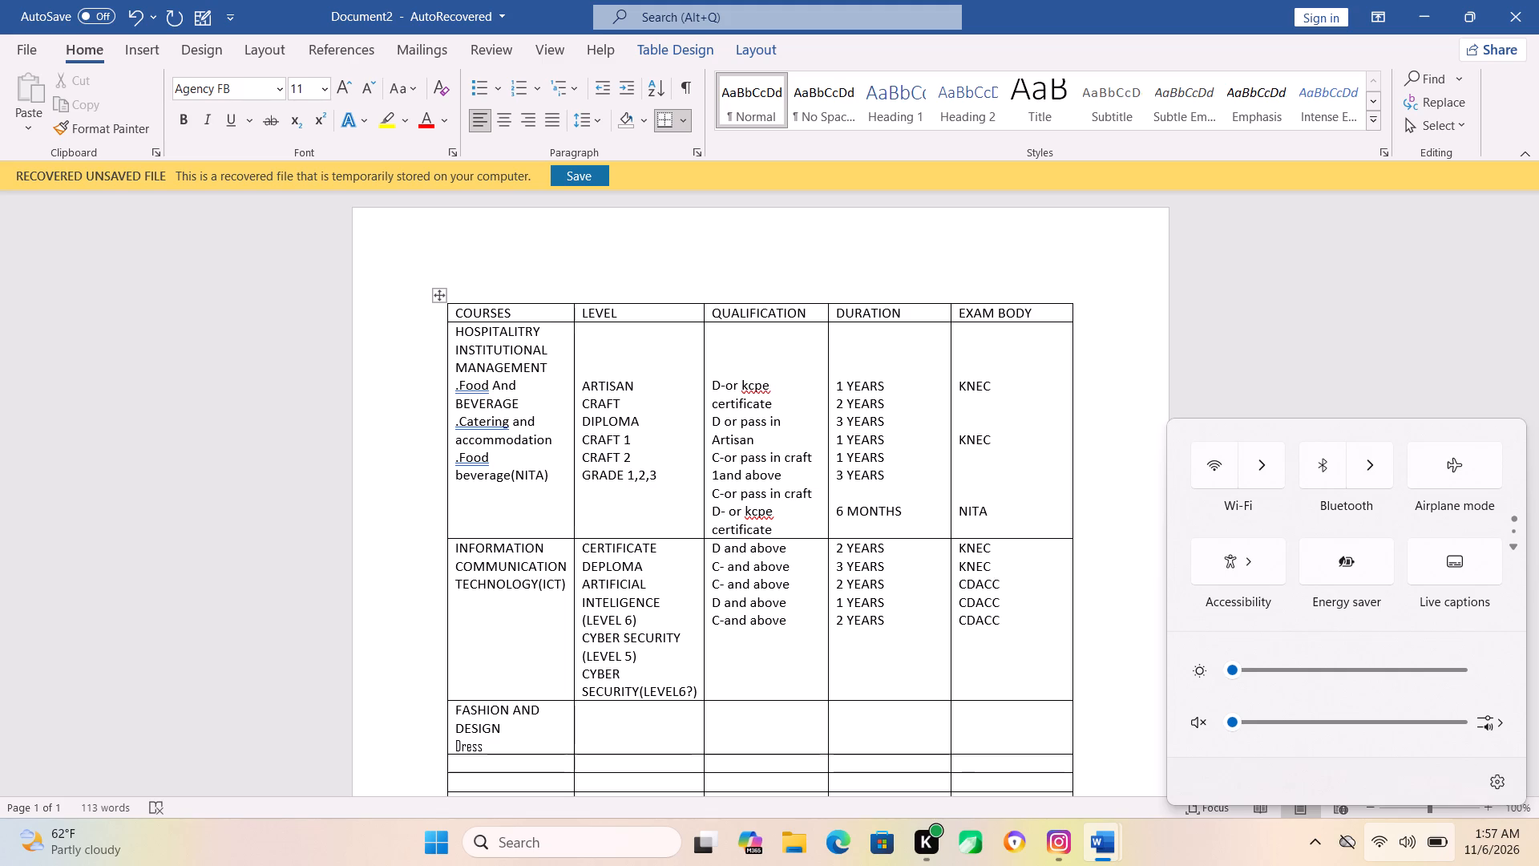
key(space)
key(m)
text(akin)
key(g)
Add Garment making on a new line below Dress Making in the COURSES cell.
key(Return)
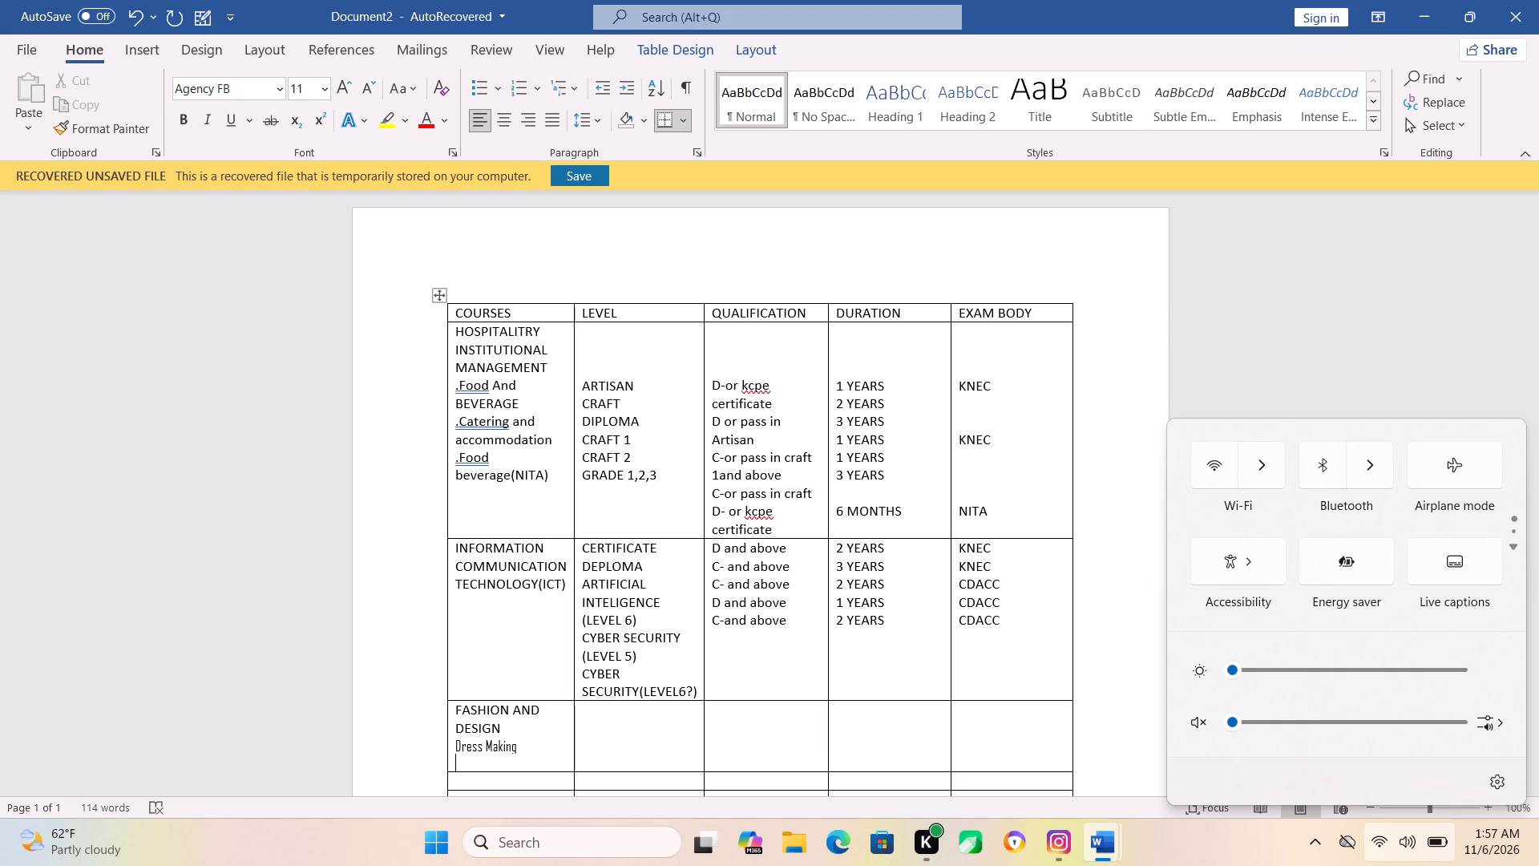
key(g)
text(am)
text(ent)
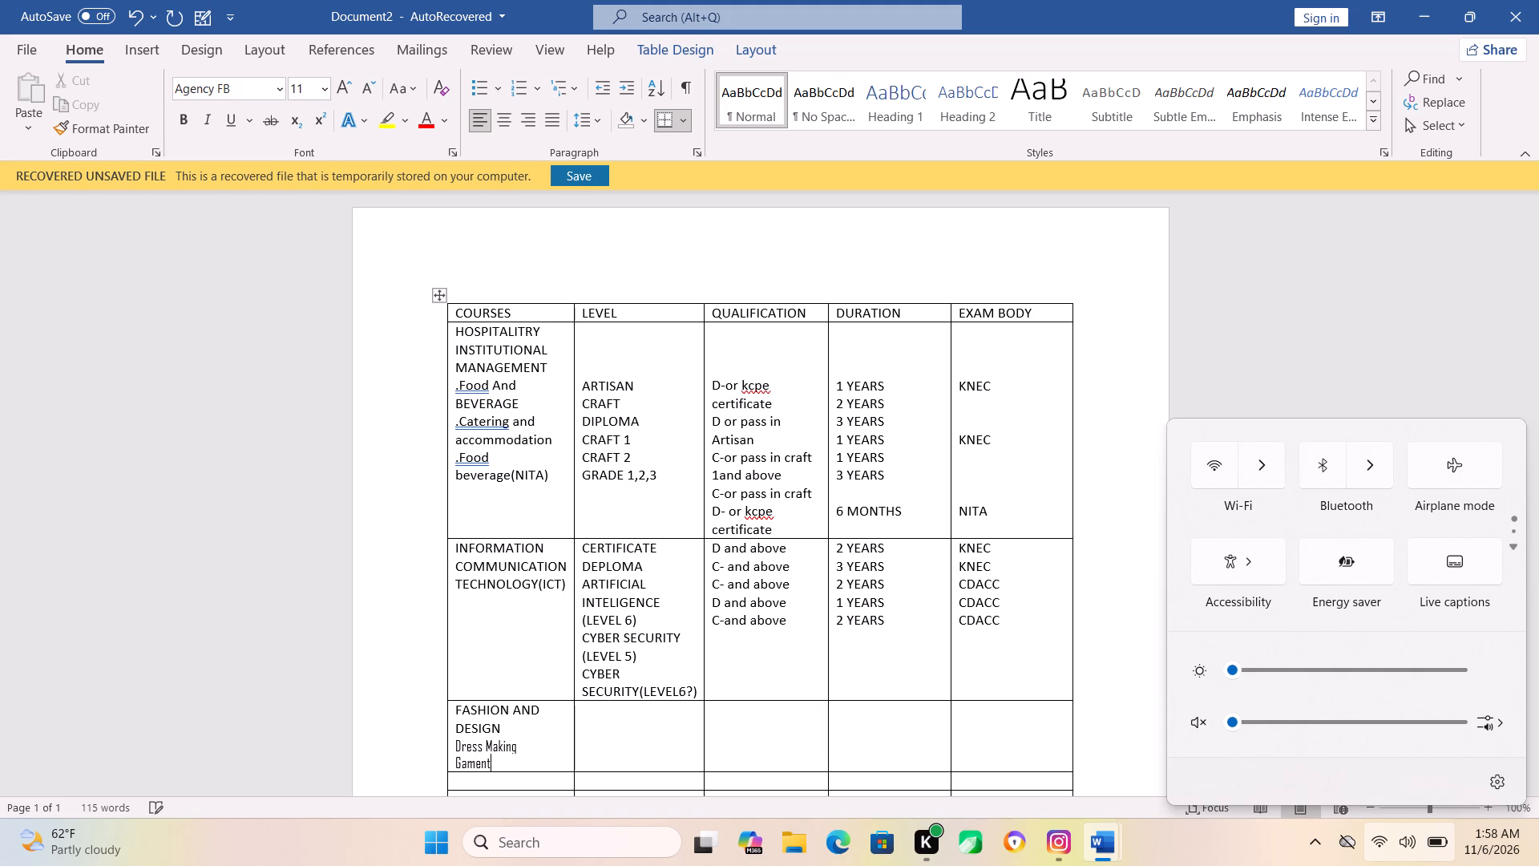
key(space)
key(BackSpace)
key(BackSpace)
key(BackSpace)
key(BackSpace)
key(BackSpace)
key(r)
text(ment)
key(space)
text(maki)
key(n)
key(g)
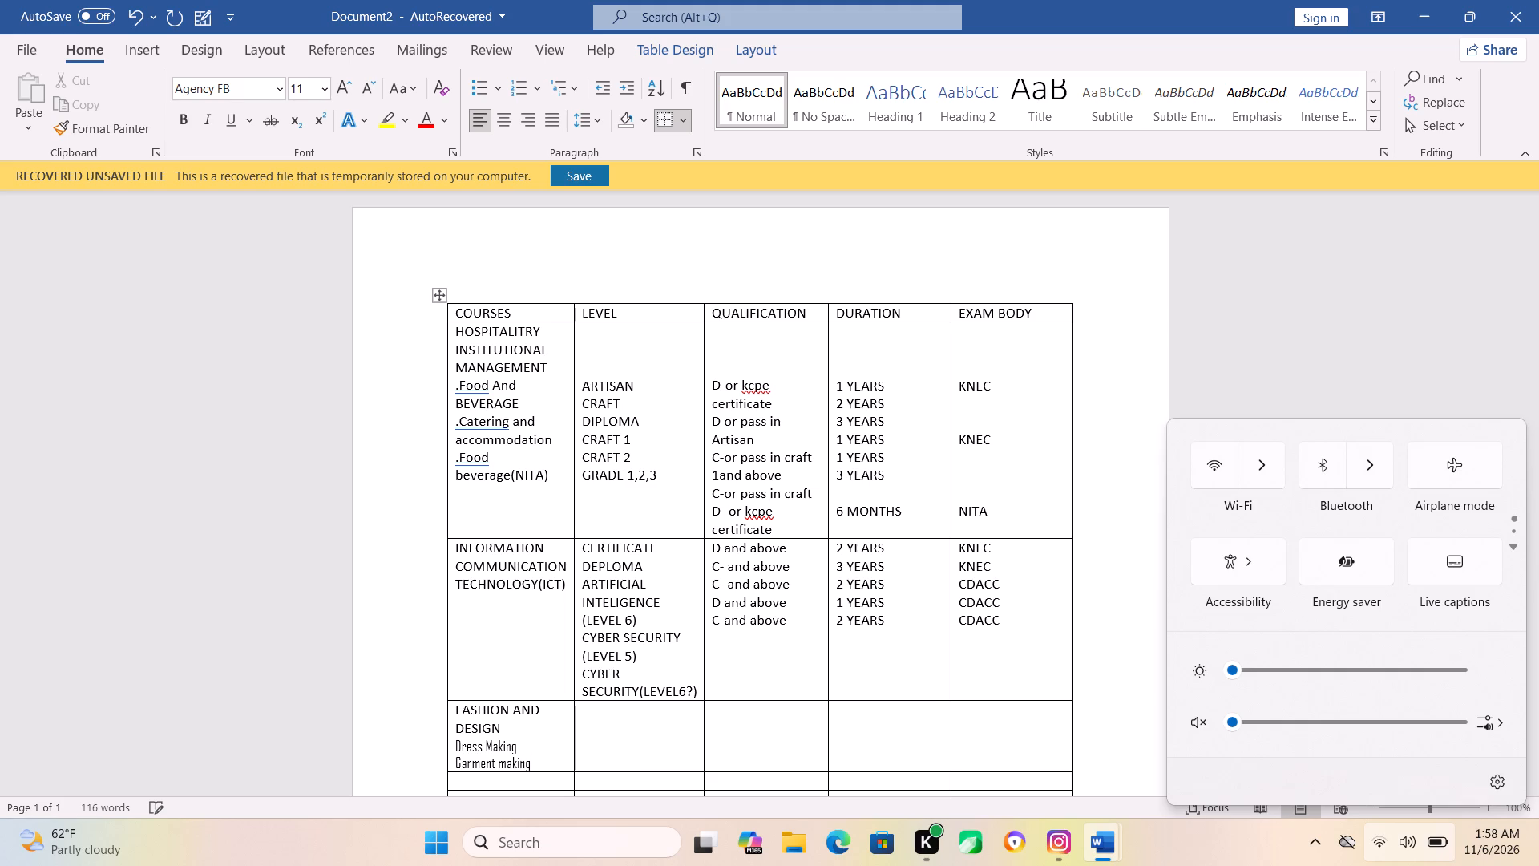
Add Garment Tecknology on a new line below Garment making in the COURSES cell.
key(Return)
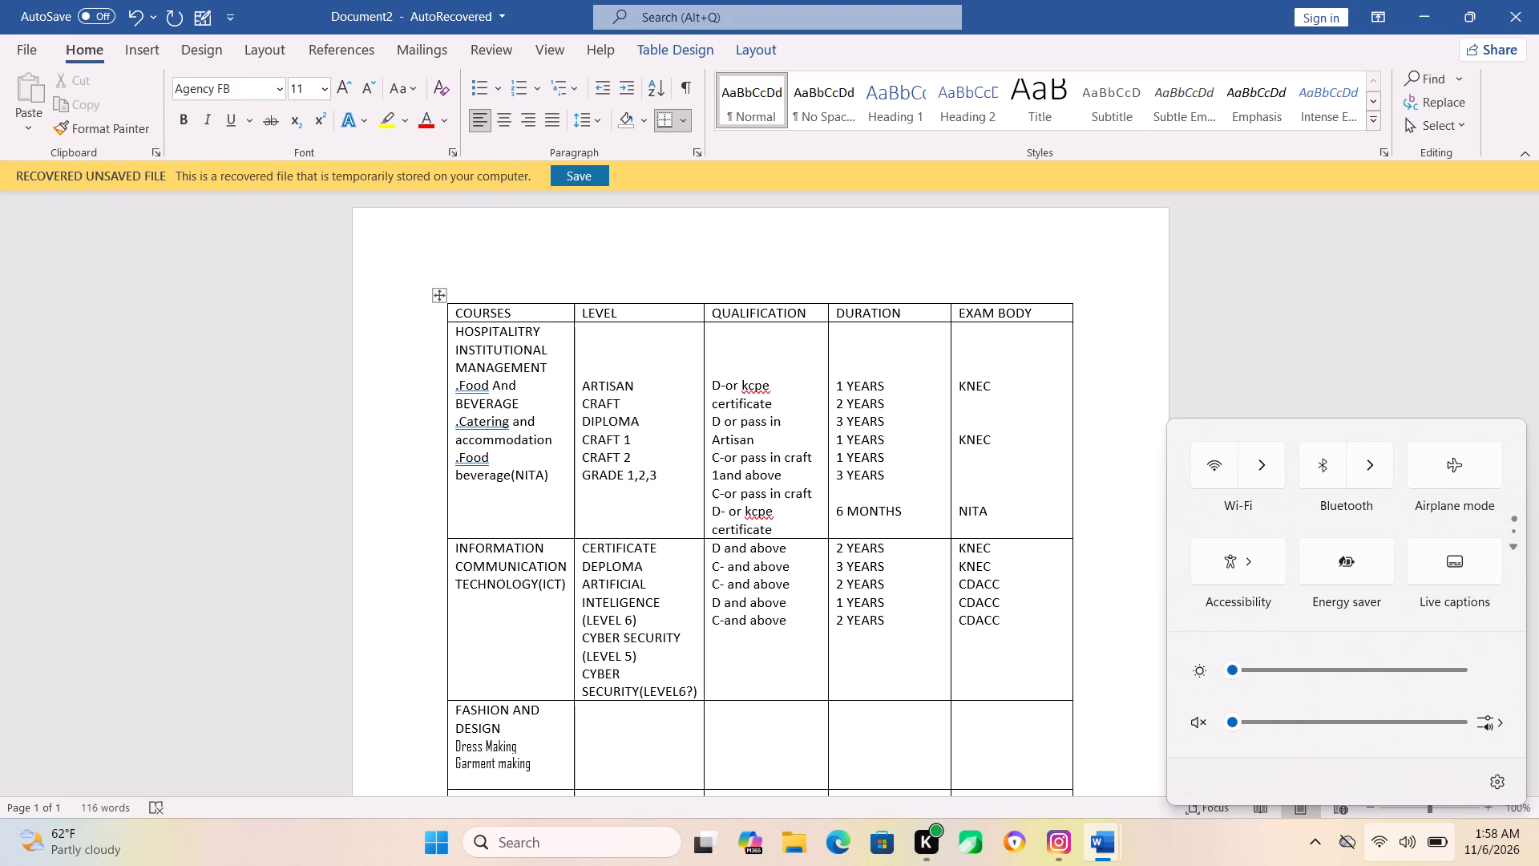
key(g)
key(a)
text(rm)
key(e)
key(t)
key(space)
key(BackSpace)
key(BackSpace)
key(BackSpace)
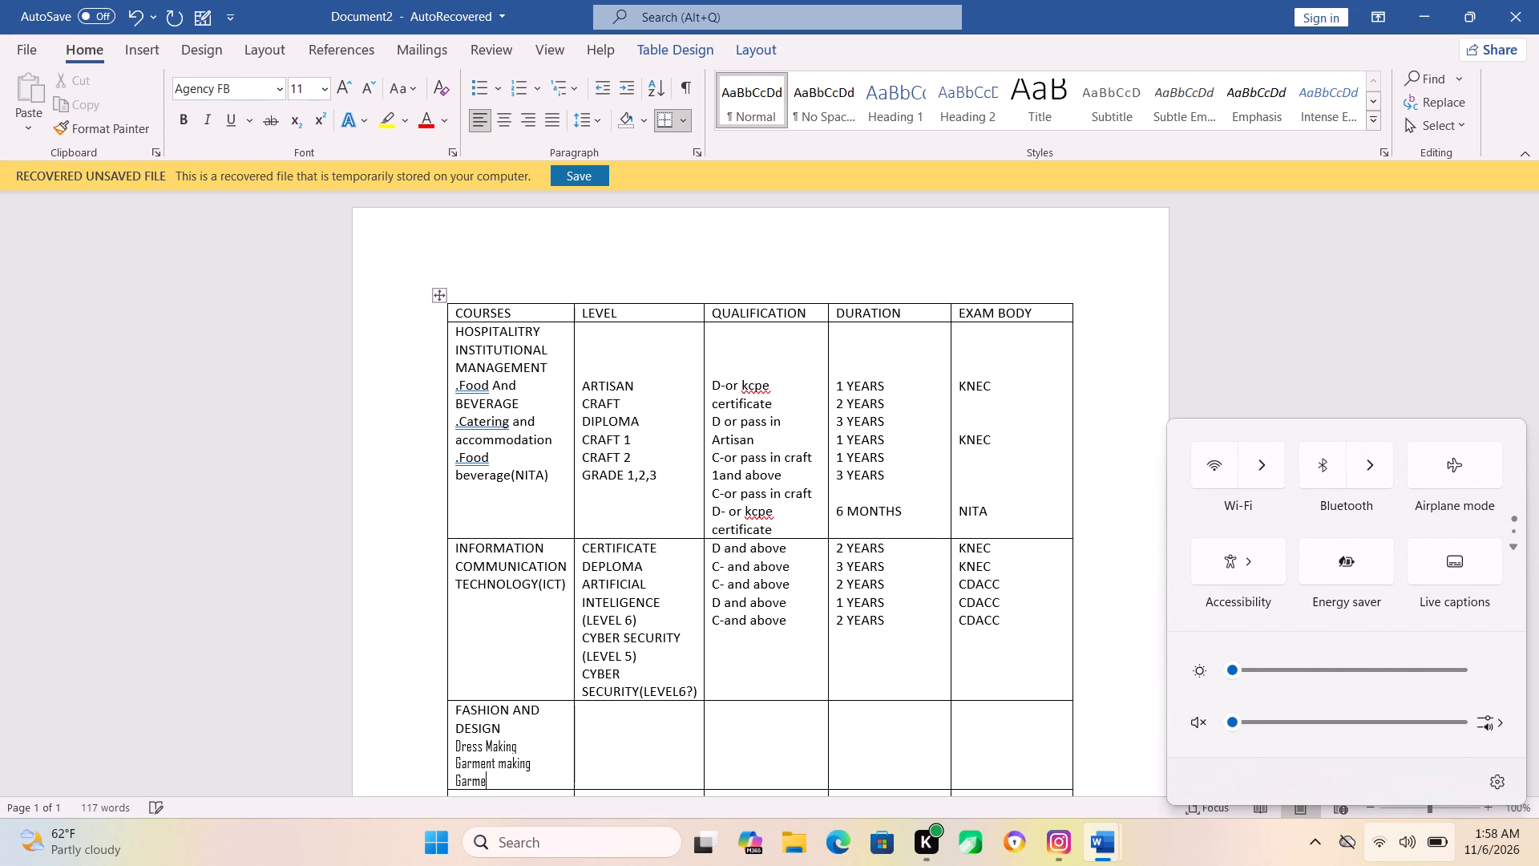
key(BackSpace)
text(me)
text(nt)
key(space)
key(t)
key(e)
key(c)
key(k)
text(nolo)
key(BackSpace)
key(BackSpace)
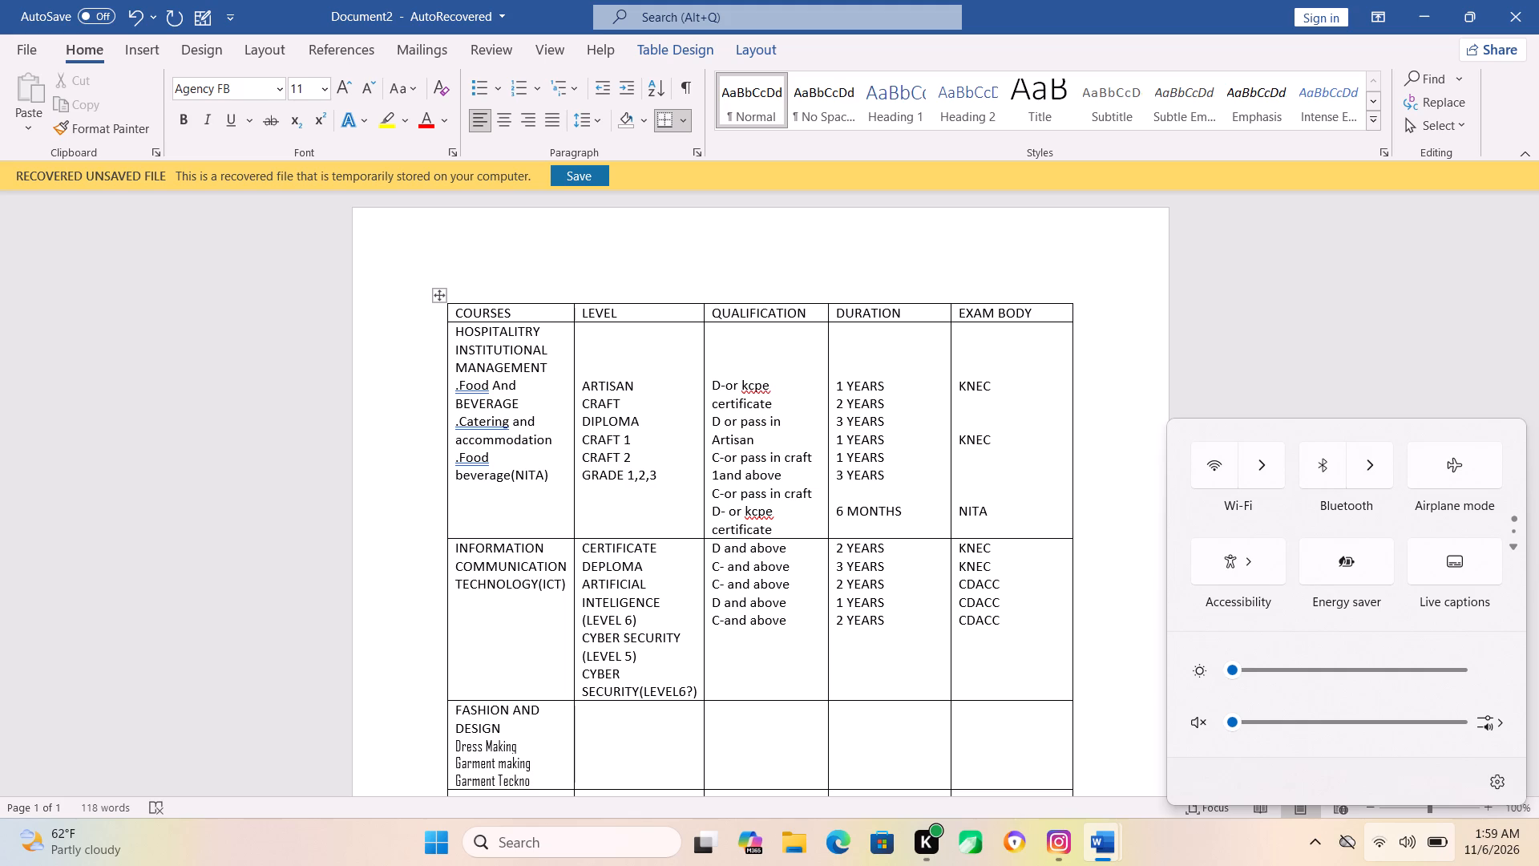
text(lo)
text(gy)
Correct the spelling of the third fashion course so it reads Garment Technology.
key(Return)
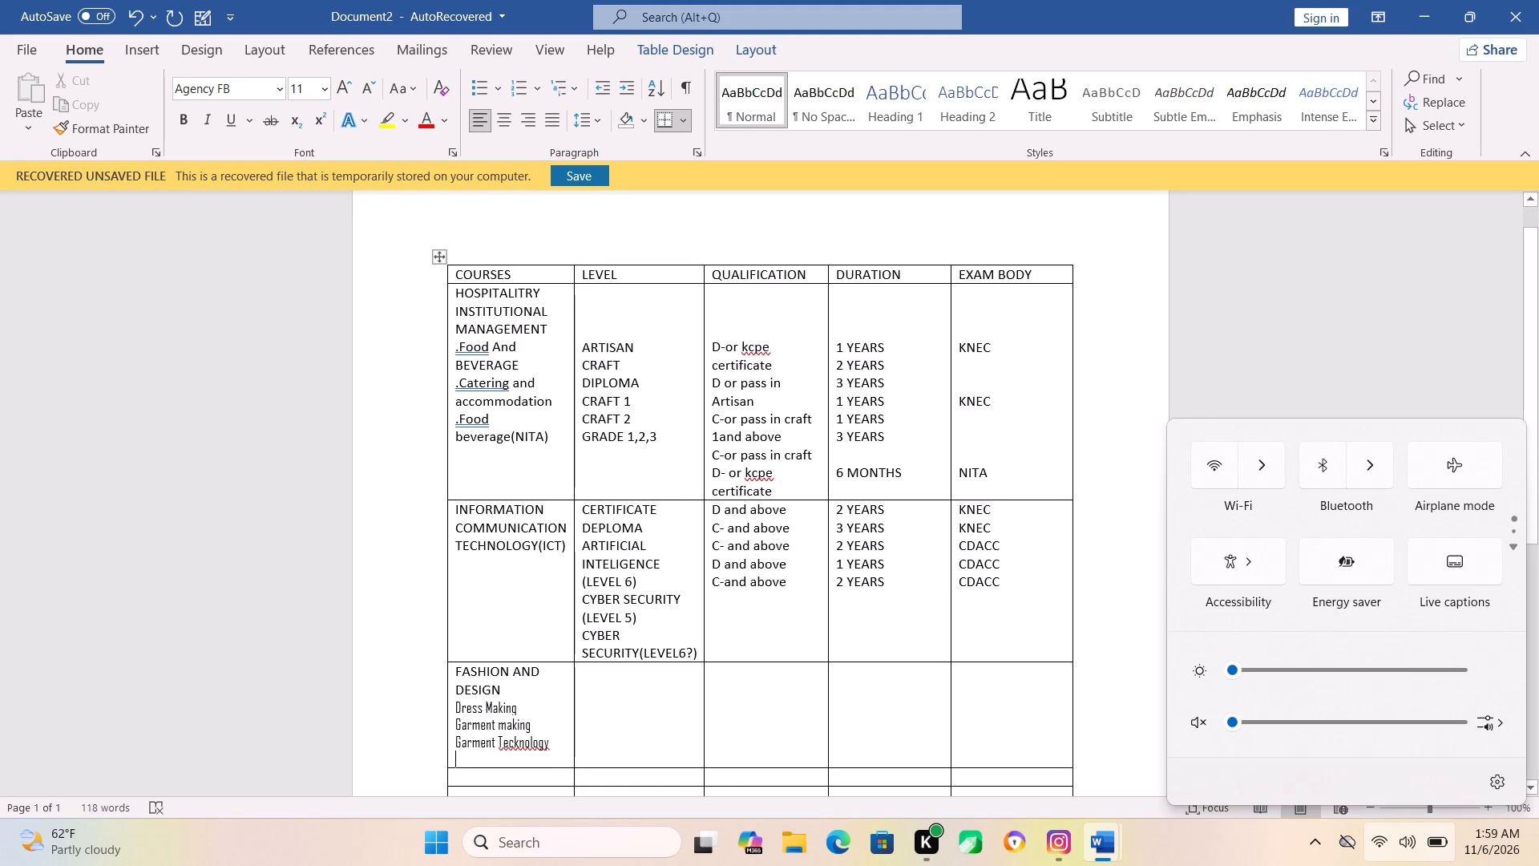
key(BackSpace)
key(BackSpace)
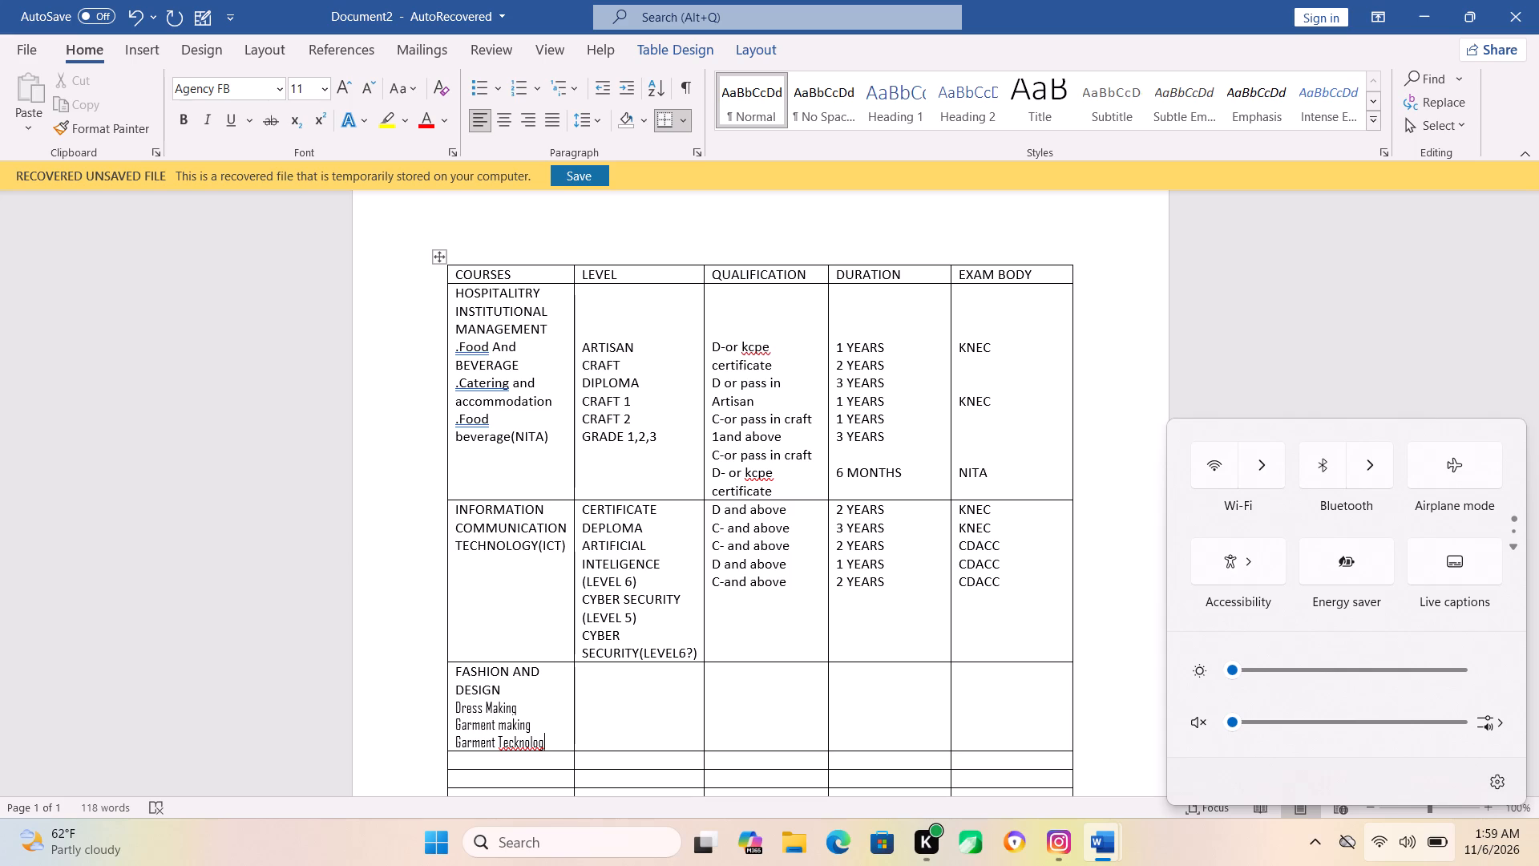
key(BackSpace)
key(BackSpace)
key(BackSpace)
key(BackSpace)
key(BackSpace)
key(BackSpace)
key(h)
key(n)
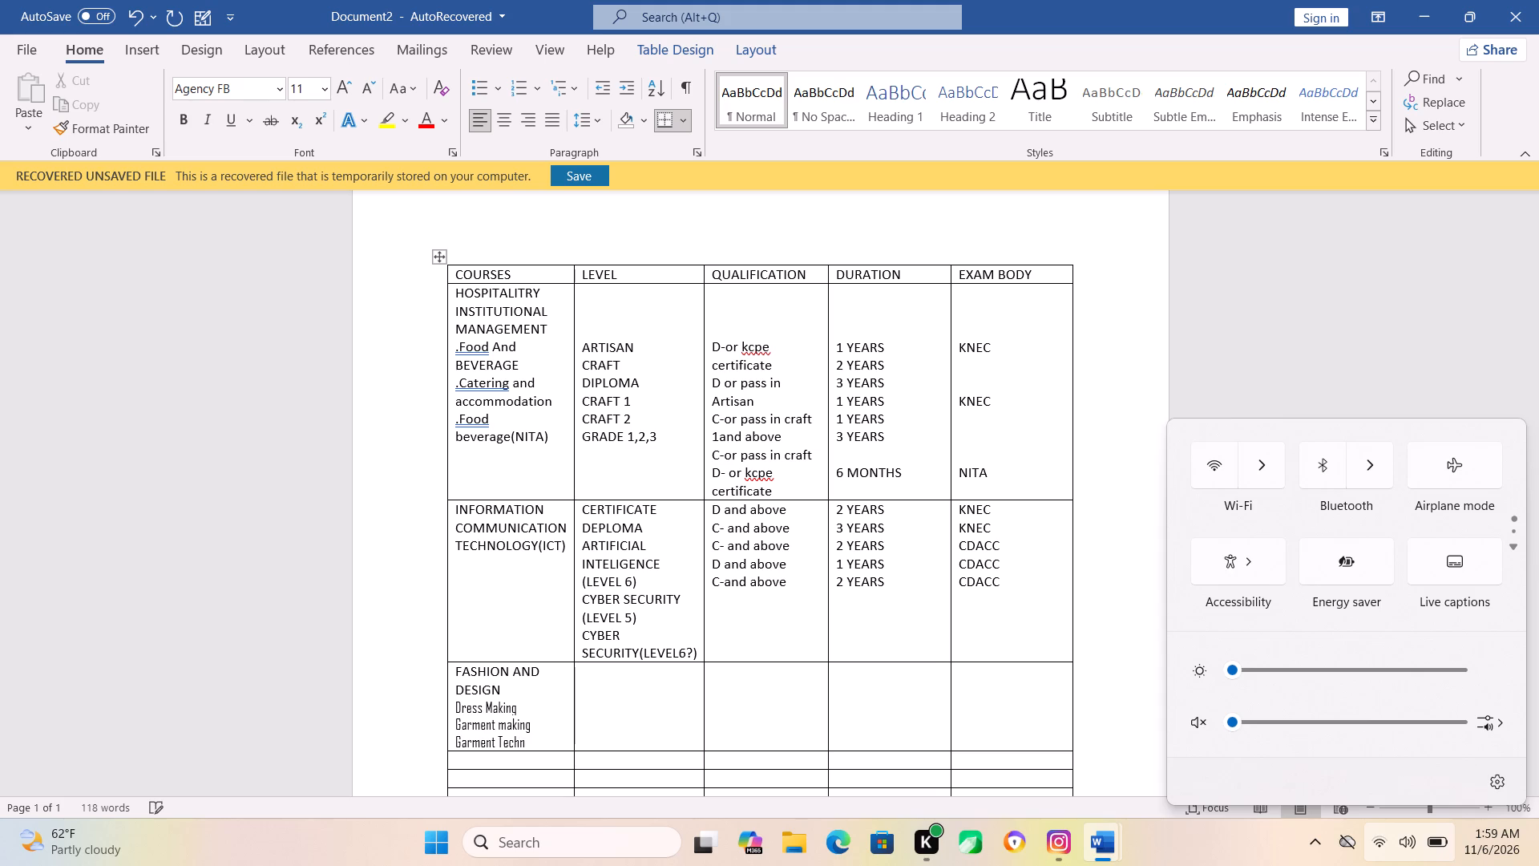
key(o)
text(logy)
Add Tailoring on a new line below Garment Technology in the COURSES cell.
key(Return)
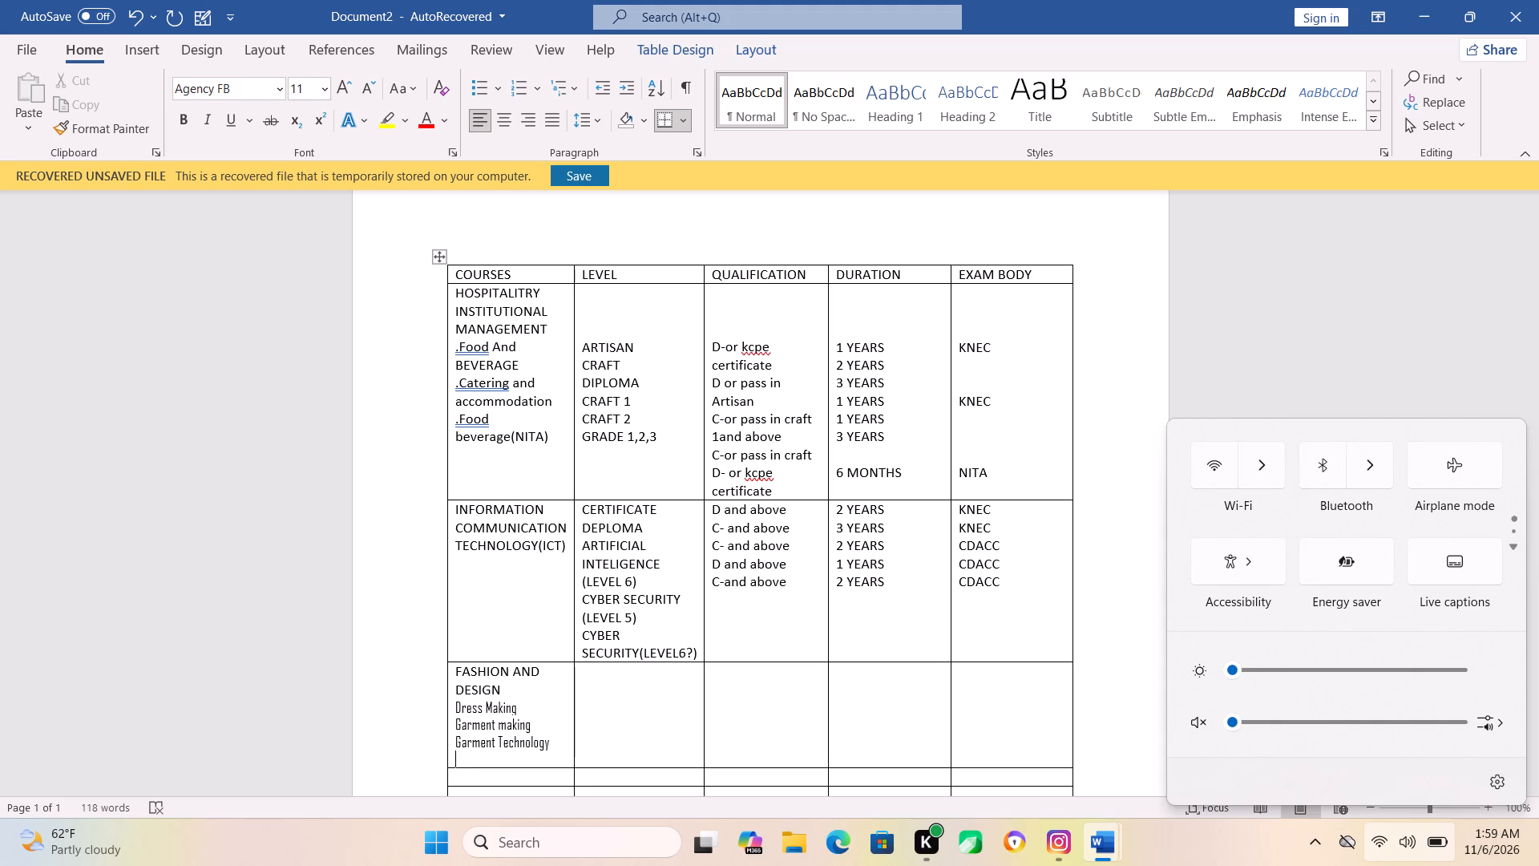
key(t)
text(ail)
key(o)
text(ring)
Enter Grade 1,2,3 in the LEVEL cell of the FASHION AND DESIGN row, level with Dress Making.
click(583, 705)
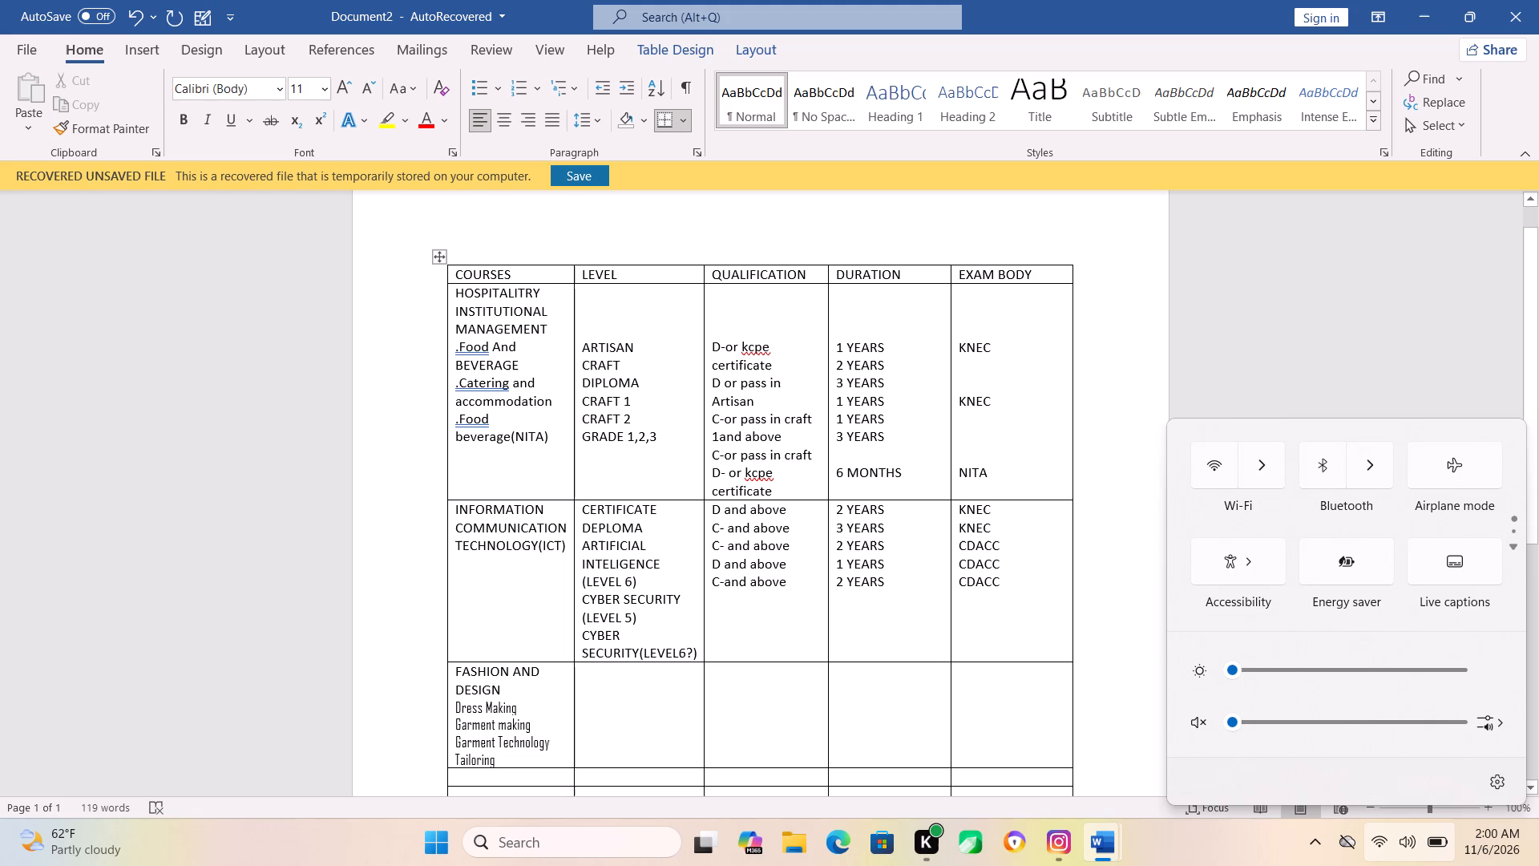
key(BackSpace)
key(BackSpace)
key(BackSpace)
key(space)
key(space)
key(space)
key(space)
key(space)
key(space)
key(space)
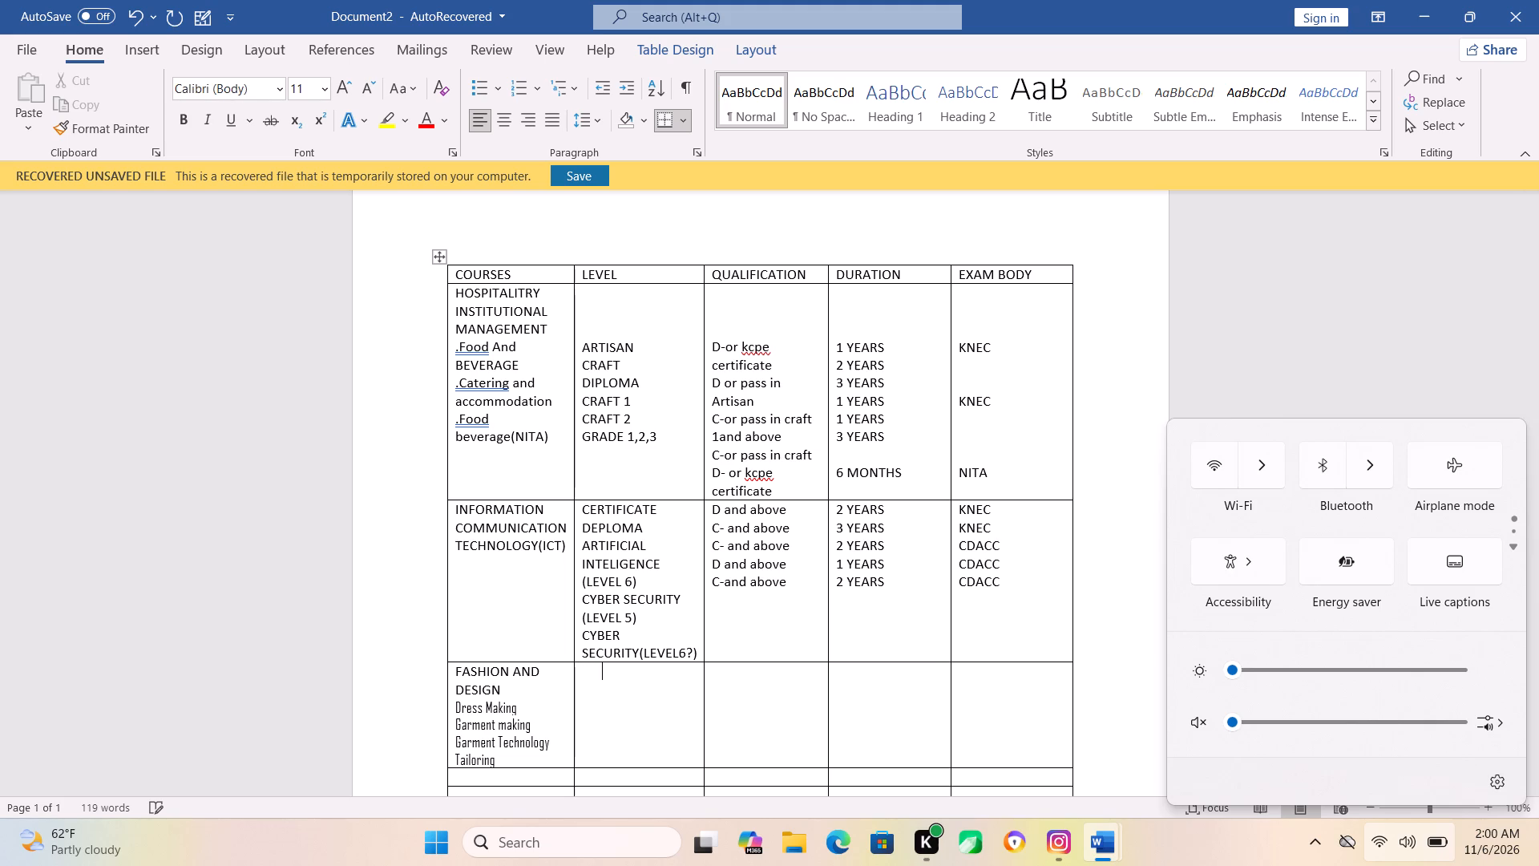
key(Return)
key(Return)
key(g)
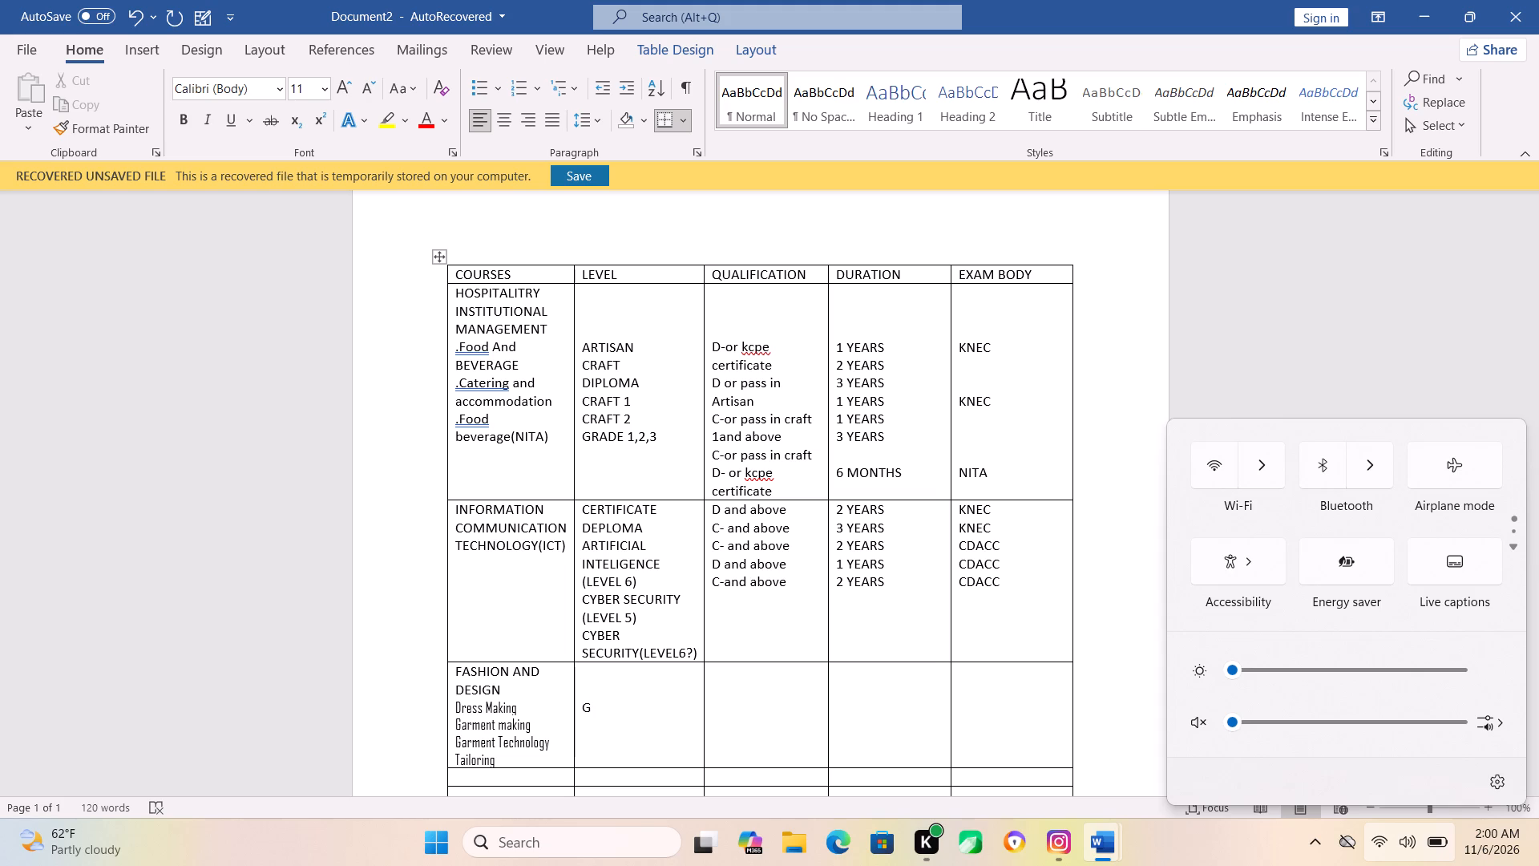
text(rade)
key(space)
key(1)
text(,2)
key(comma)
key(3)
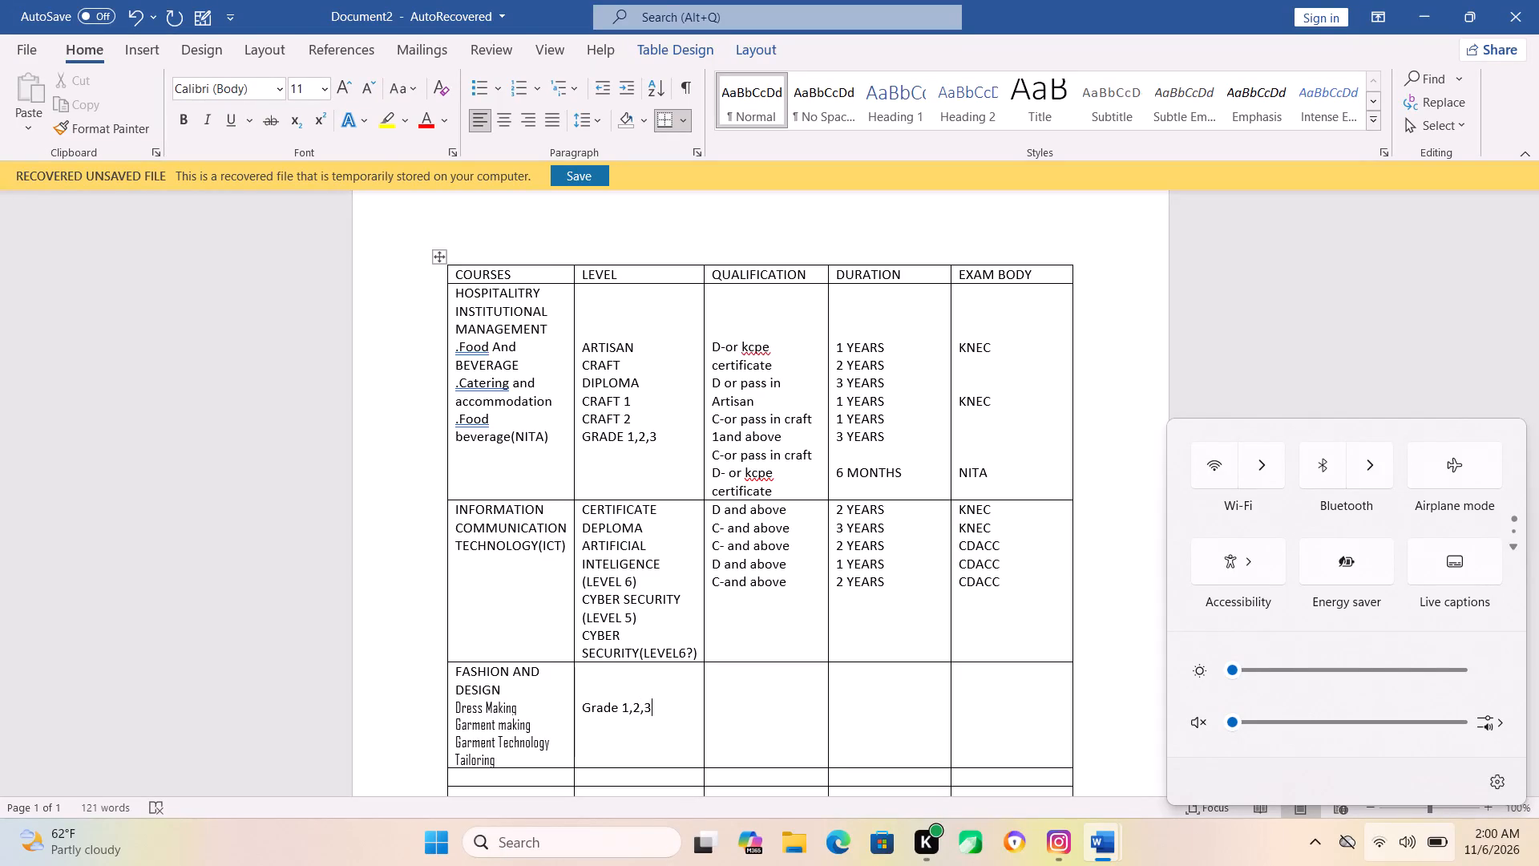
Add Artisan on a new line below Grade 1,2,3 in the fashion row's LEVEL cell.
key(Return)
key(a)
text(rt)
text(is)
text(an)
Add Certificate on a new line below Artisan in the fashion row's LEVEL cell.
key(Return)
key(e)
text(rt)
key(i)
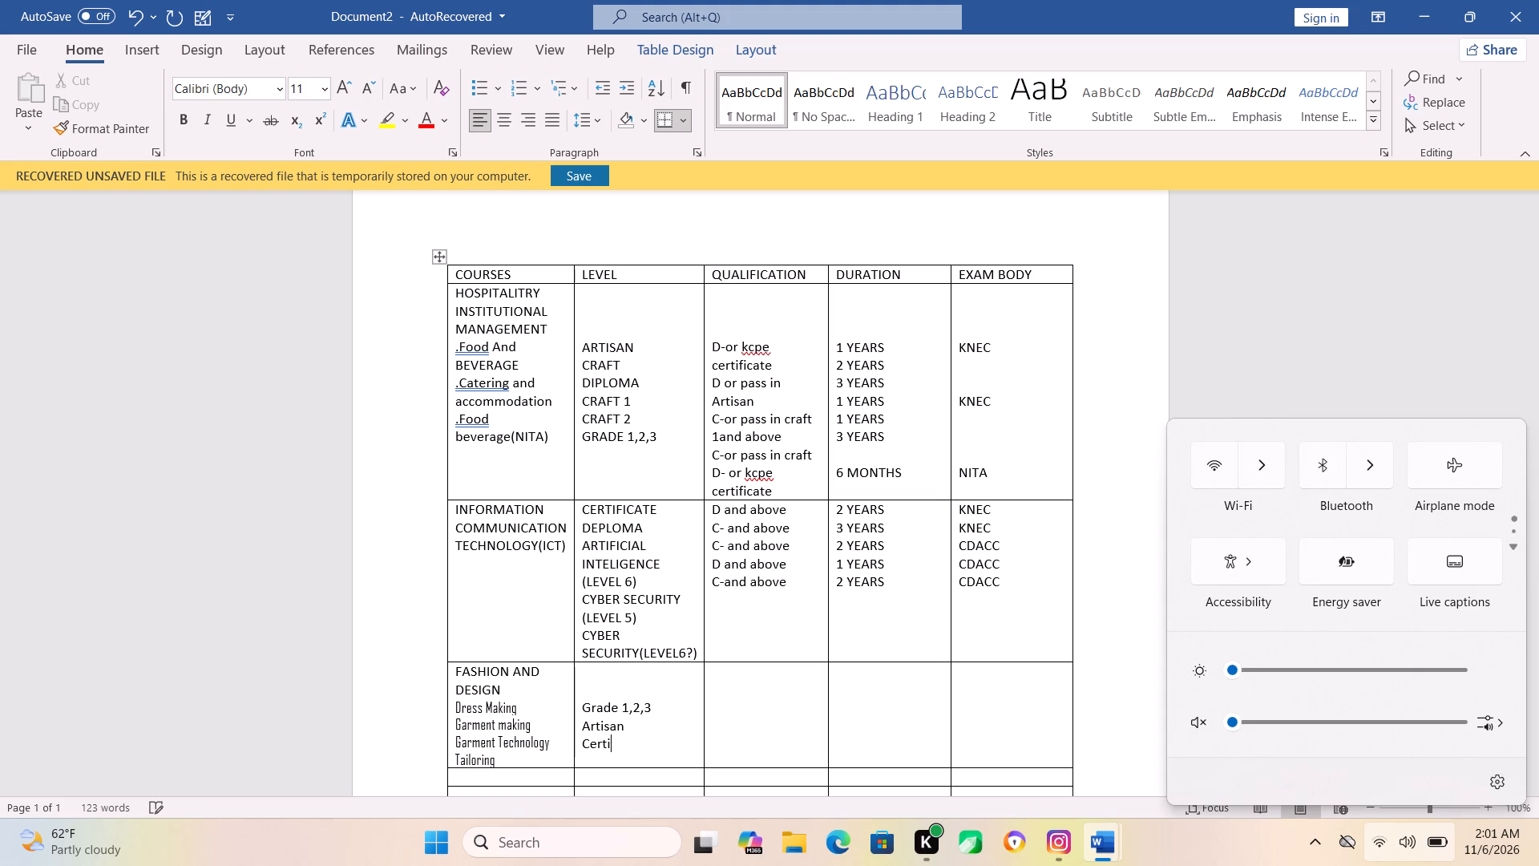
text(fi)
text(cate)
Add Grade 1,2,3 on a new line below Certificate in the fashion row's LEVEL cell, level with Tailoring.
key(Return)
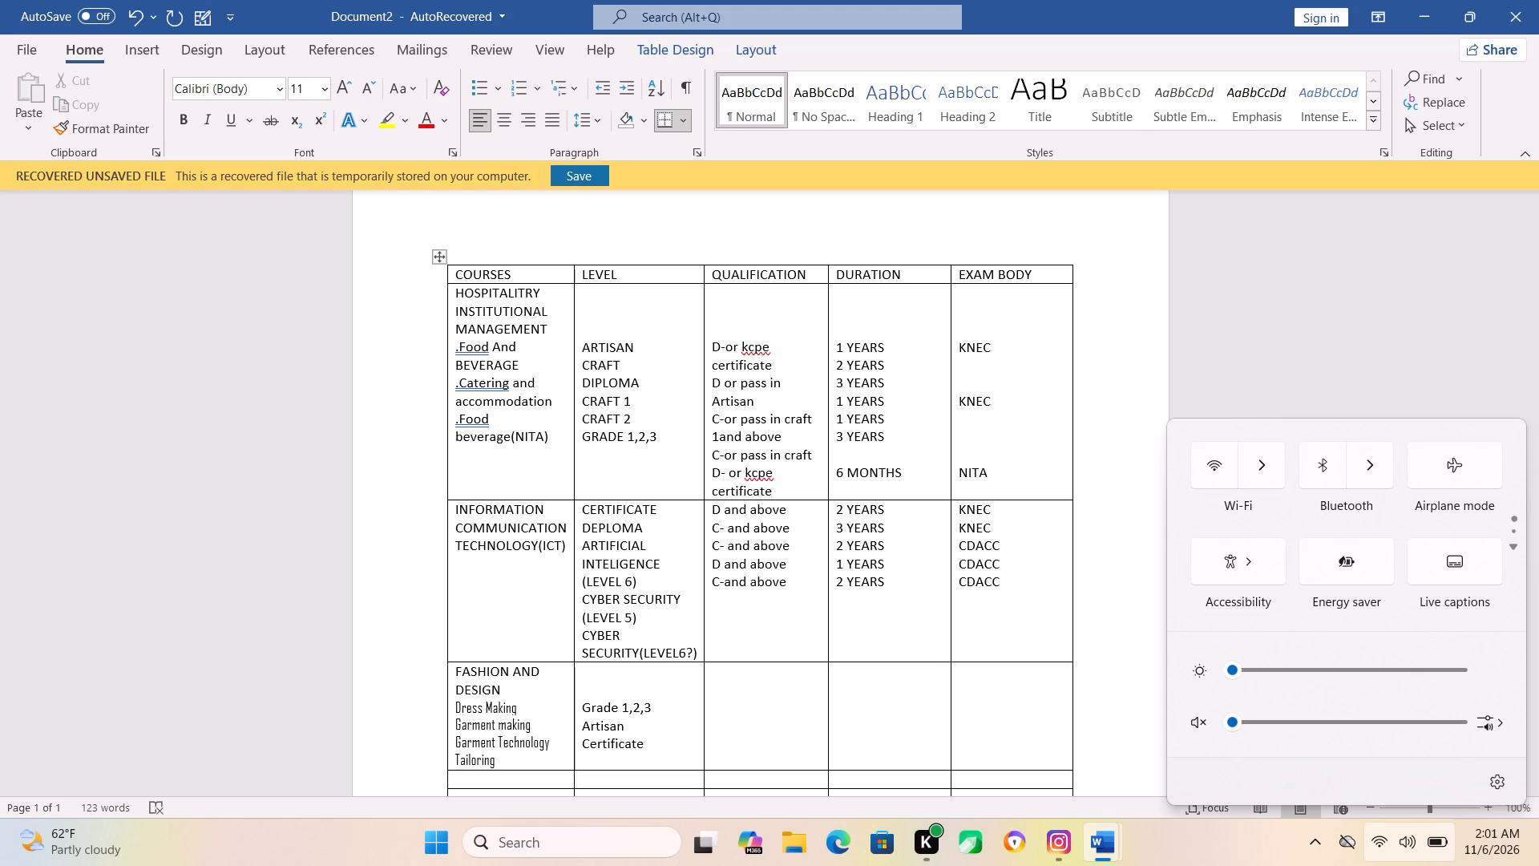
key(g)
text(rade)
key(space)
key(1)
text(,2,3)
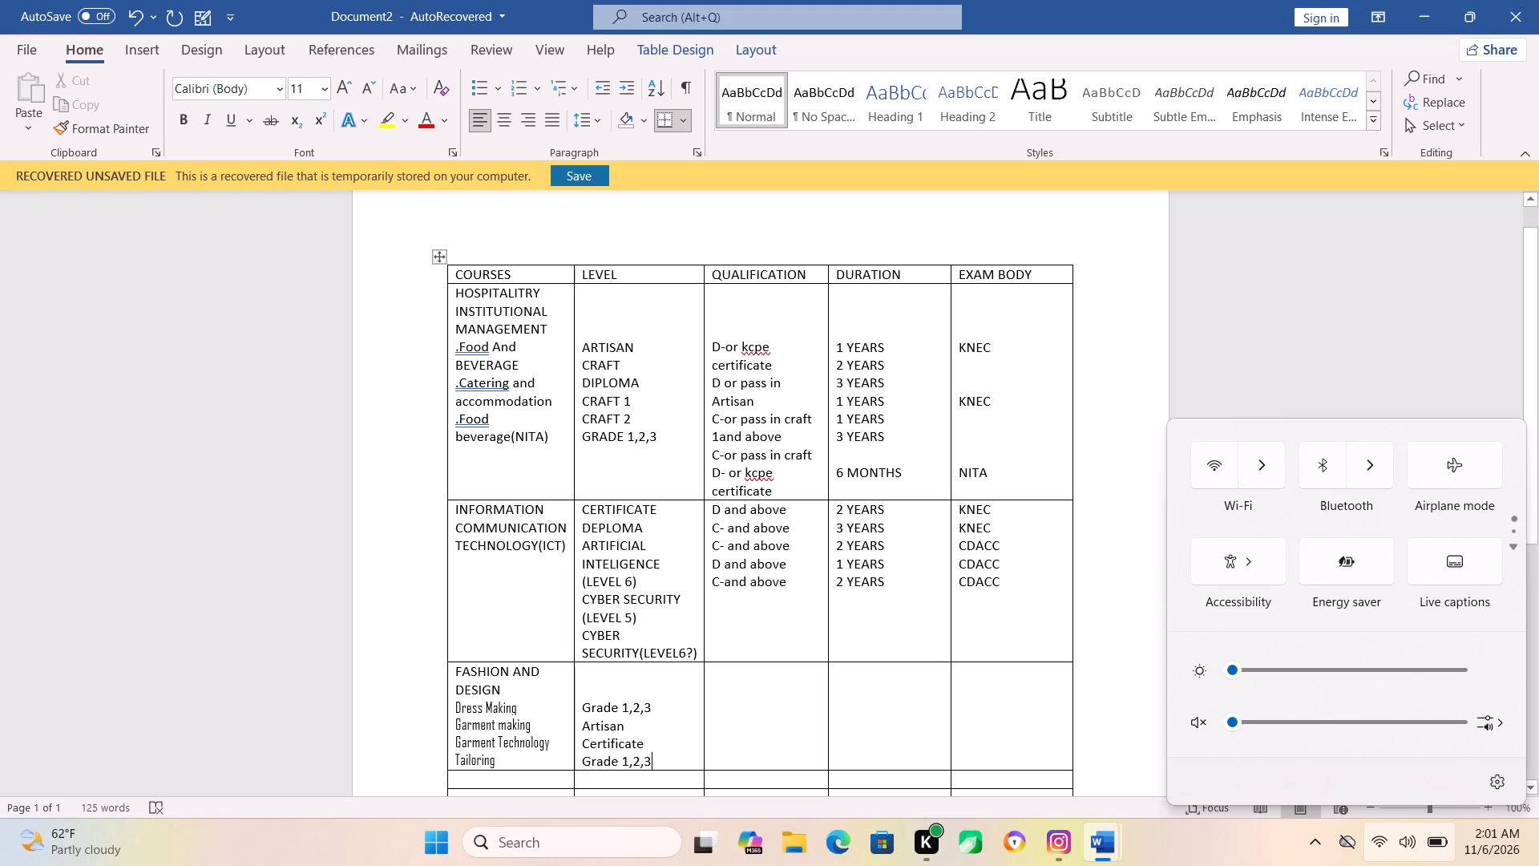
Enter D-or kcpe certificate in the QUALIFICATION cell of the FASHION AND DESIGN row, level with Dress Making.
click(716, 675)
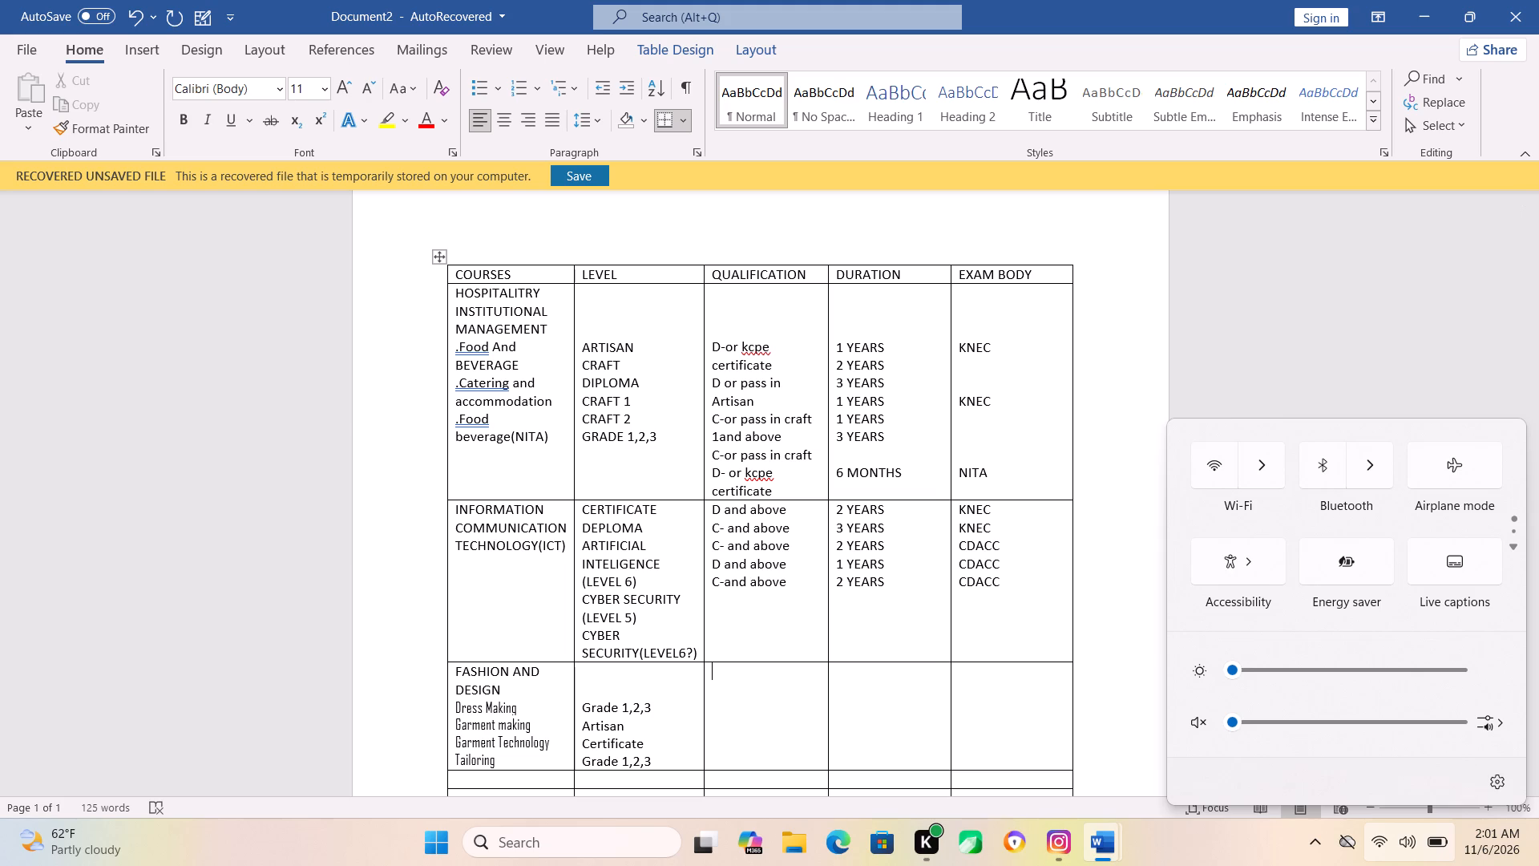
key(Return)
key(Return)
key(minus)
key(o)
key(BackSpace)
text(or)
key(space)
key(k)
key(c)
text(pe)
key(space)
text(c)
text(ert)
key(i)
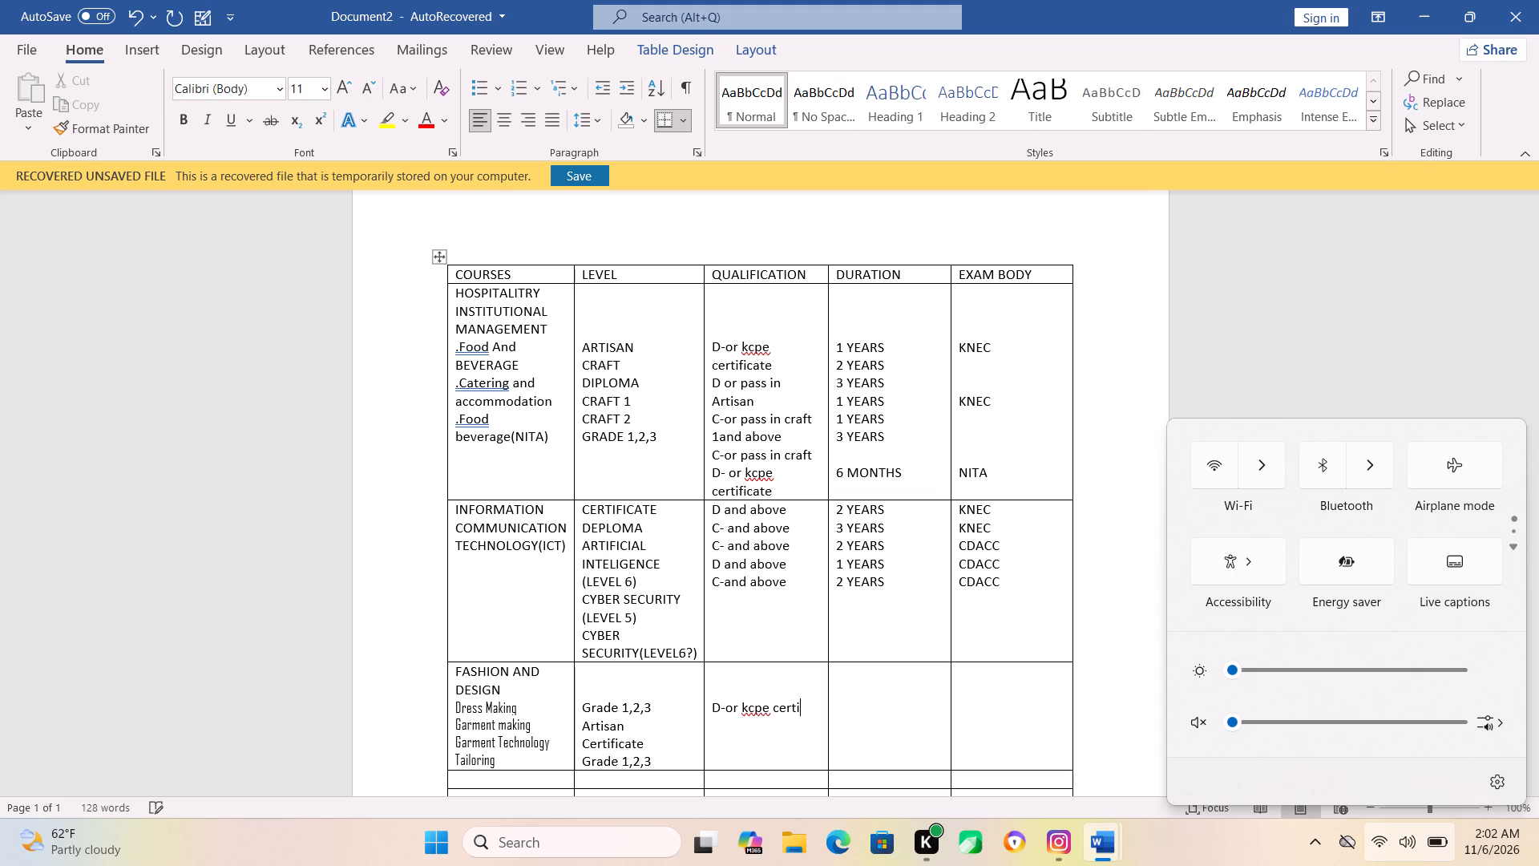
text(ficate)
Add a second D-or kcpe certificate entry on a new line in the fashion row's QUALIFICATION cell.
key(Return)
key(minus)
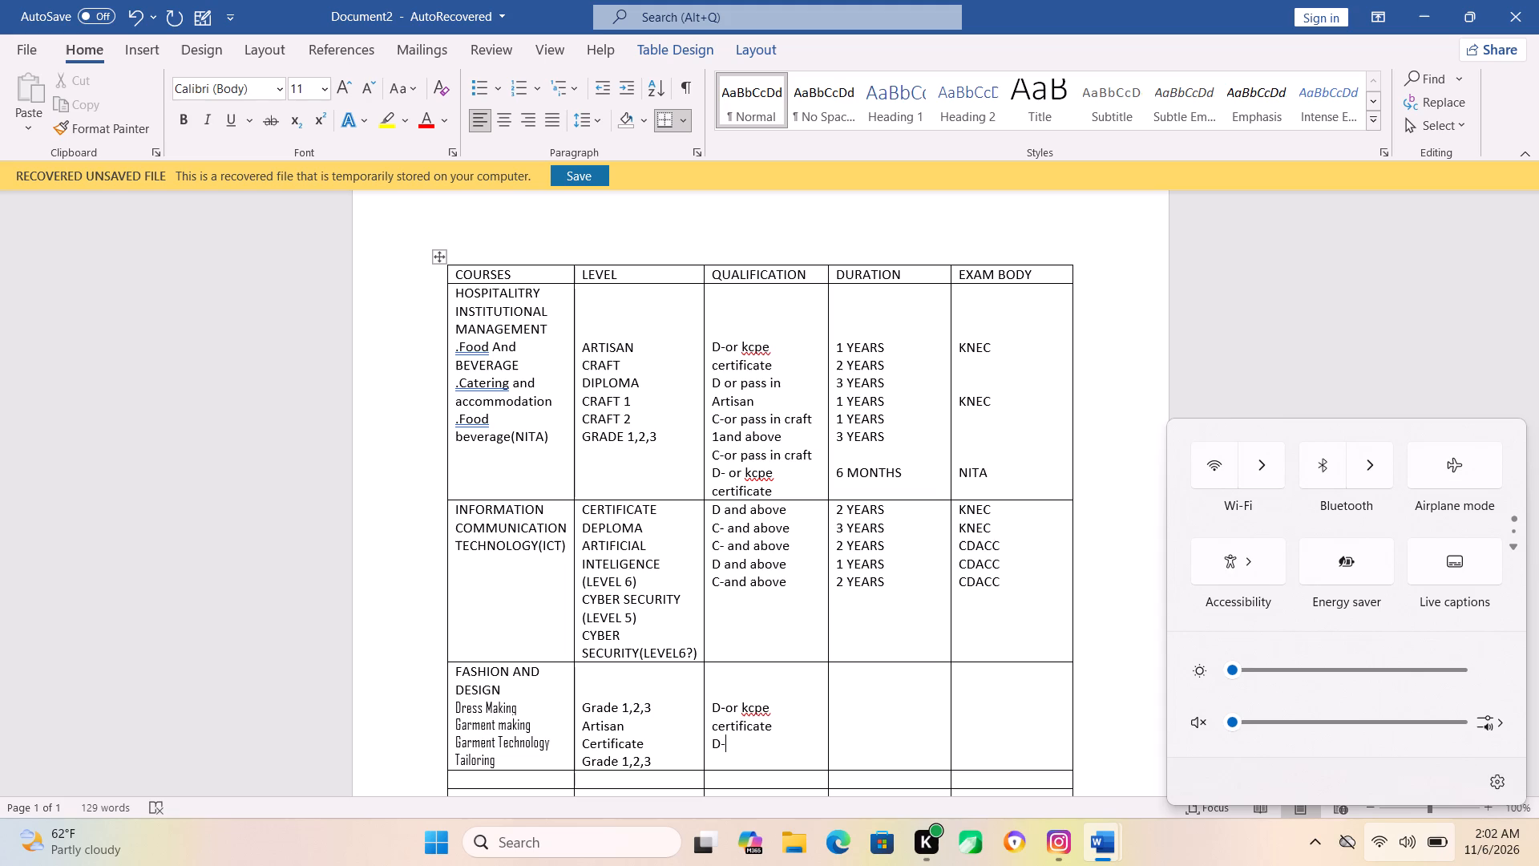
key(o)
text(r)
key(space)
key(k)
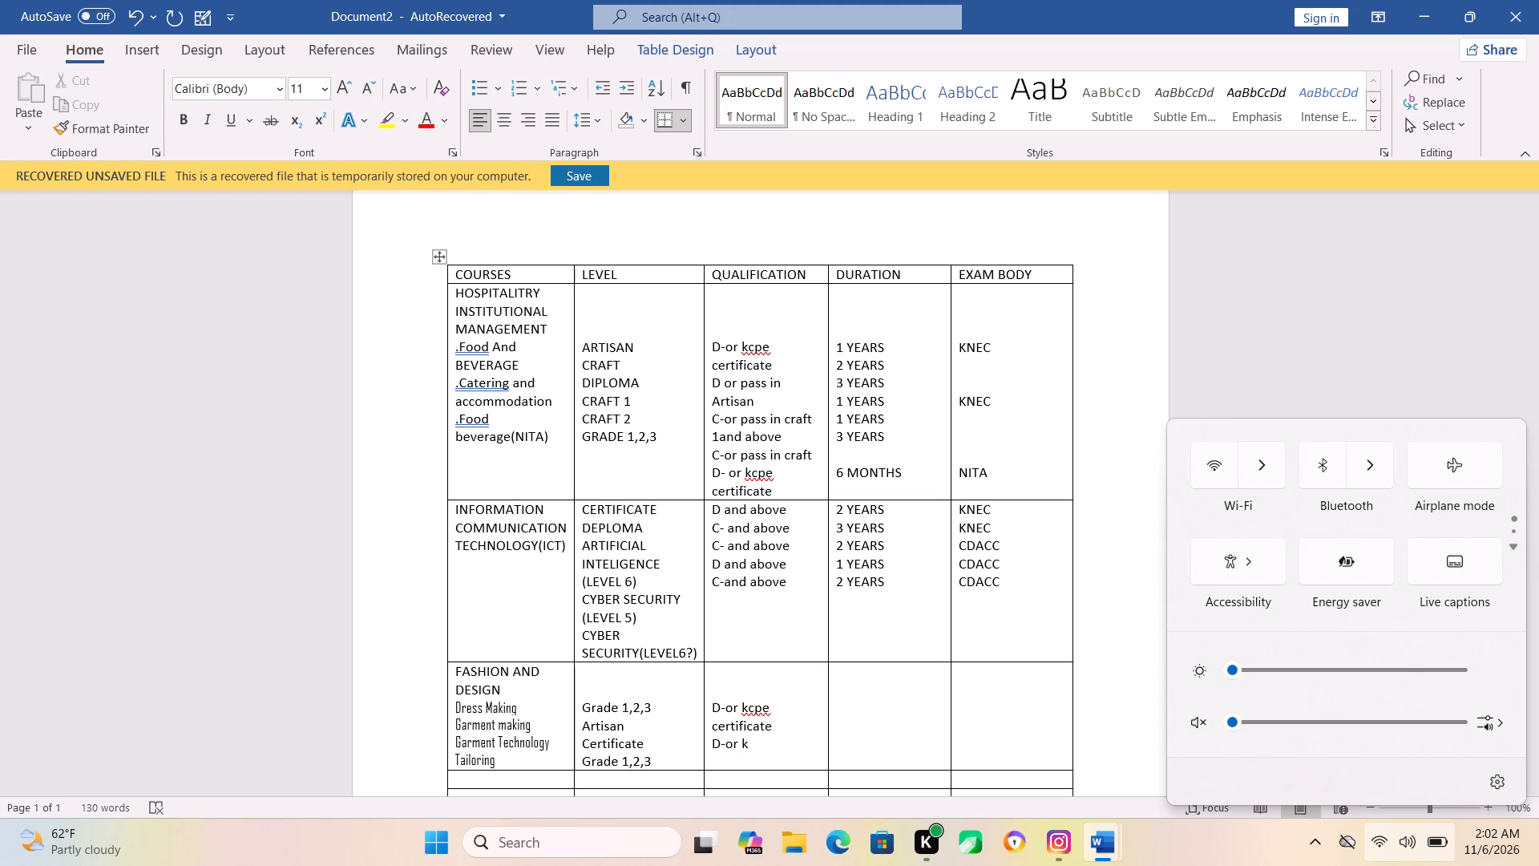
key(c)
text(pe)
key(space)
text(cer)
key(t)
key(i)
text(fi)
text(ca)
text(te)
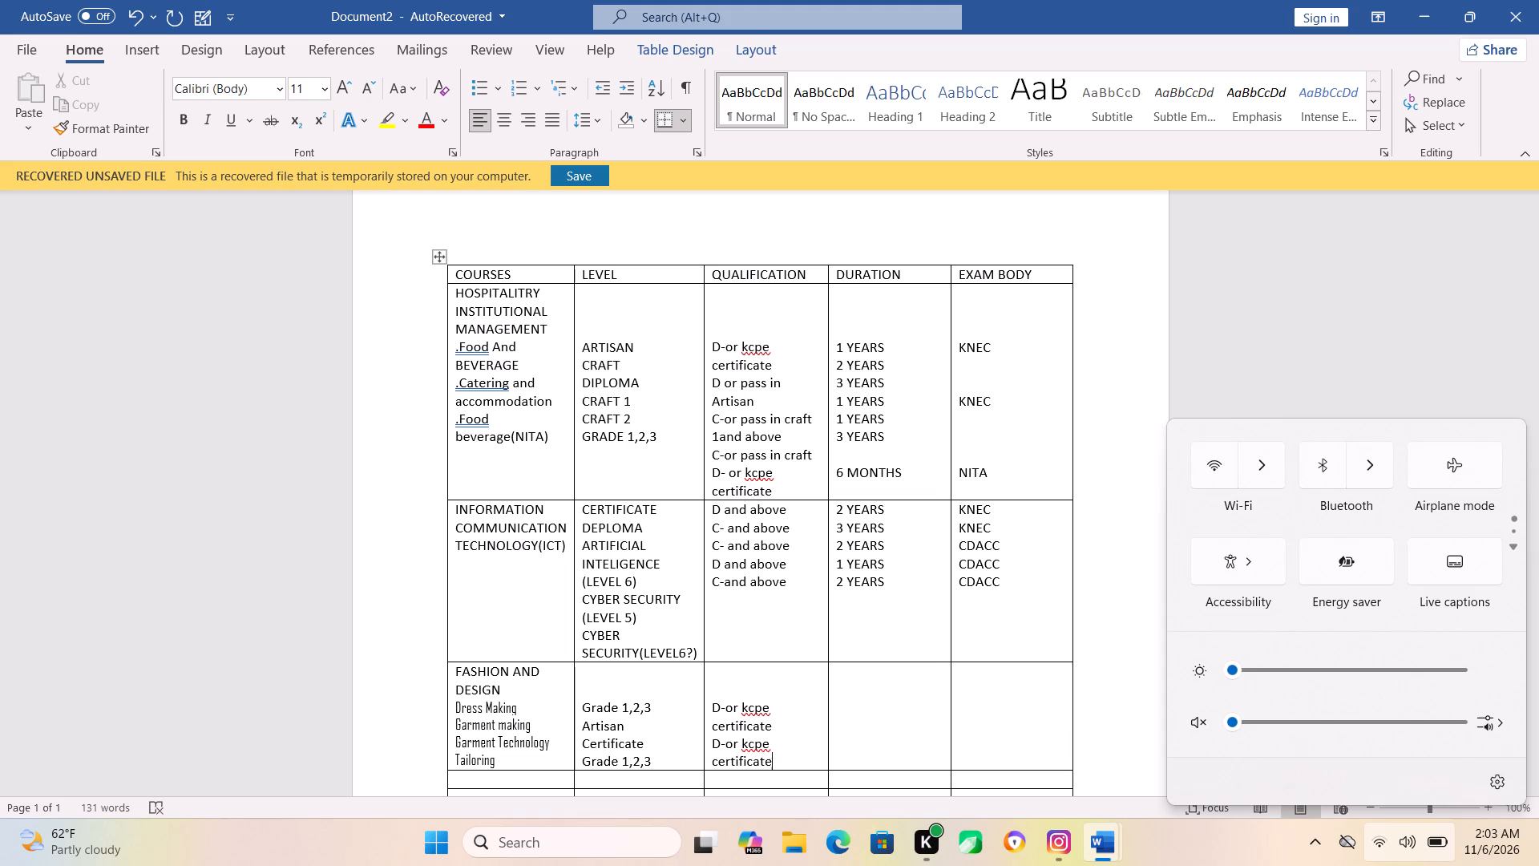
Add D or pass in artisan on a new line below the second kcpe certificate entry in the fashion row's QUALIFICATION cell.
key(Return)
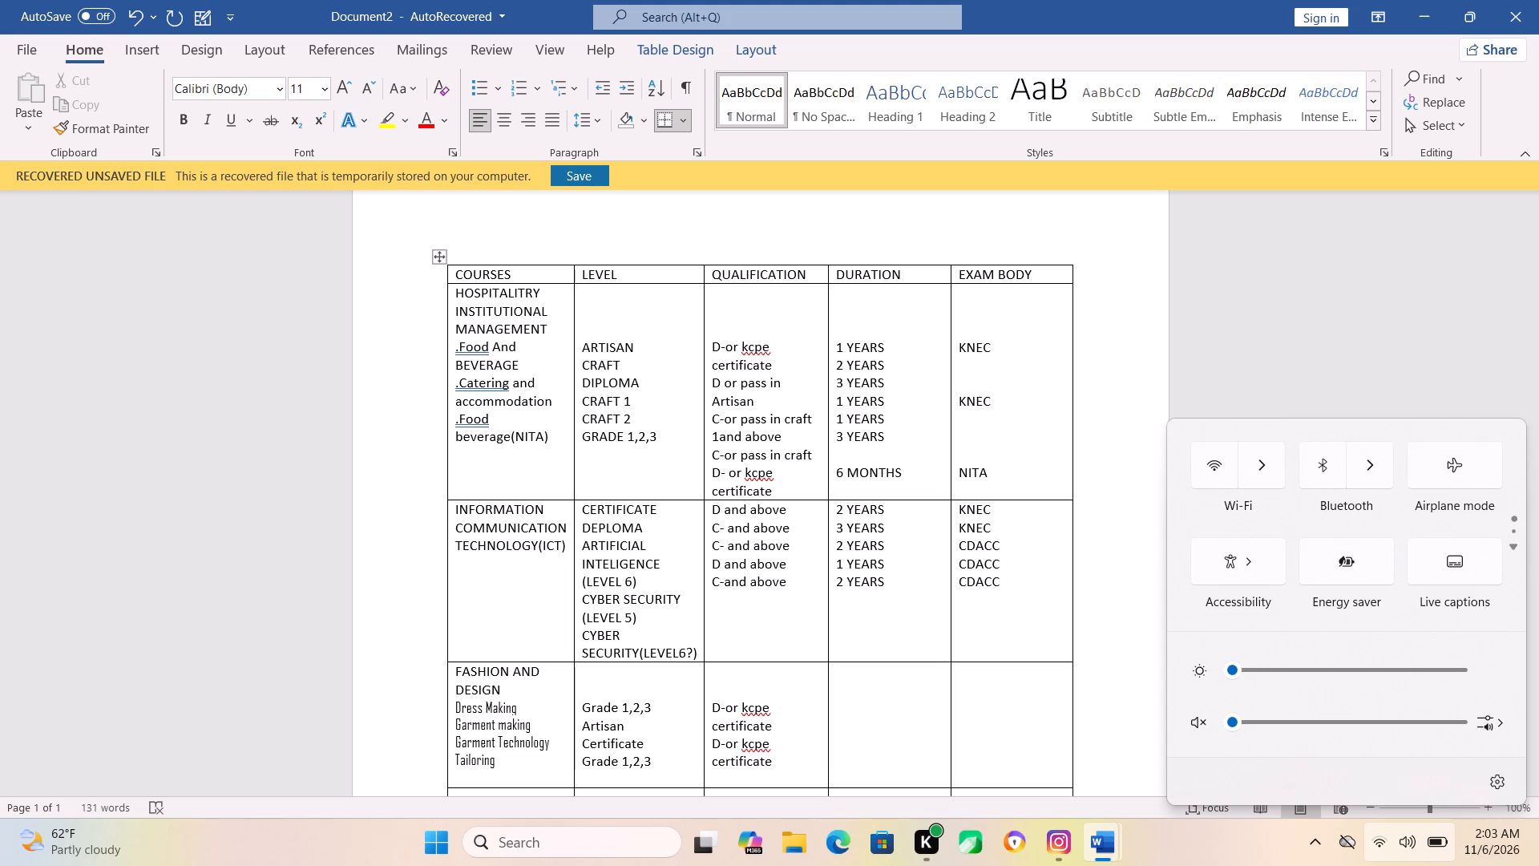
key(d)
key(space)
key(o)
key(BackSpace)
key(o)
text(r)
key(space)
text(pass)
key(space)
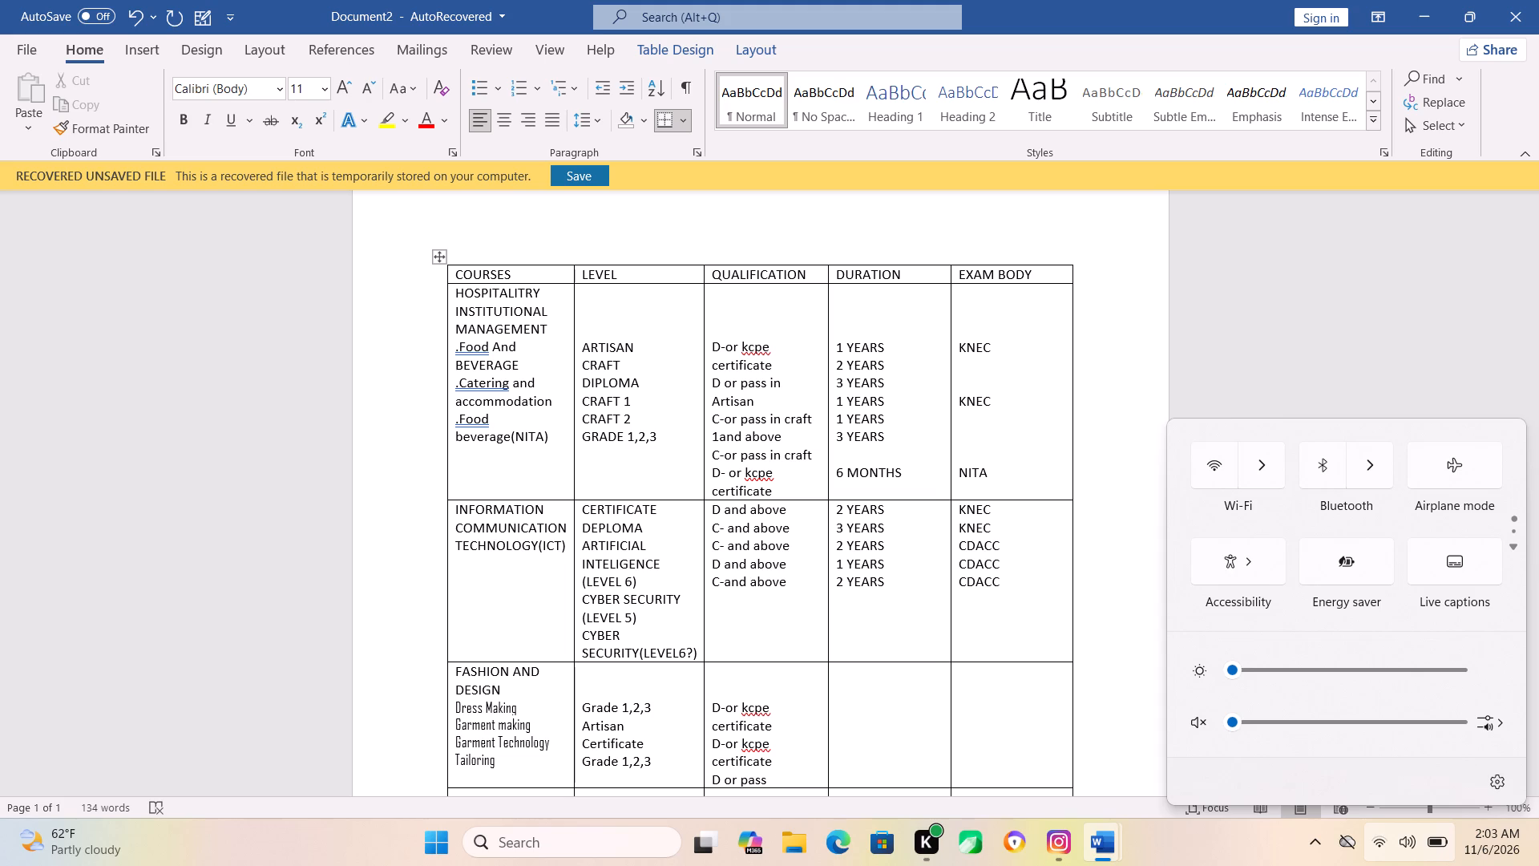
text(in)
key(space)
key(a)
text(rt)
key(i)
text(san)
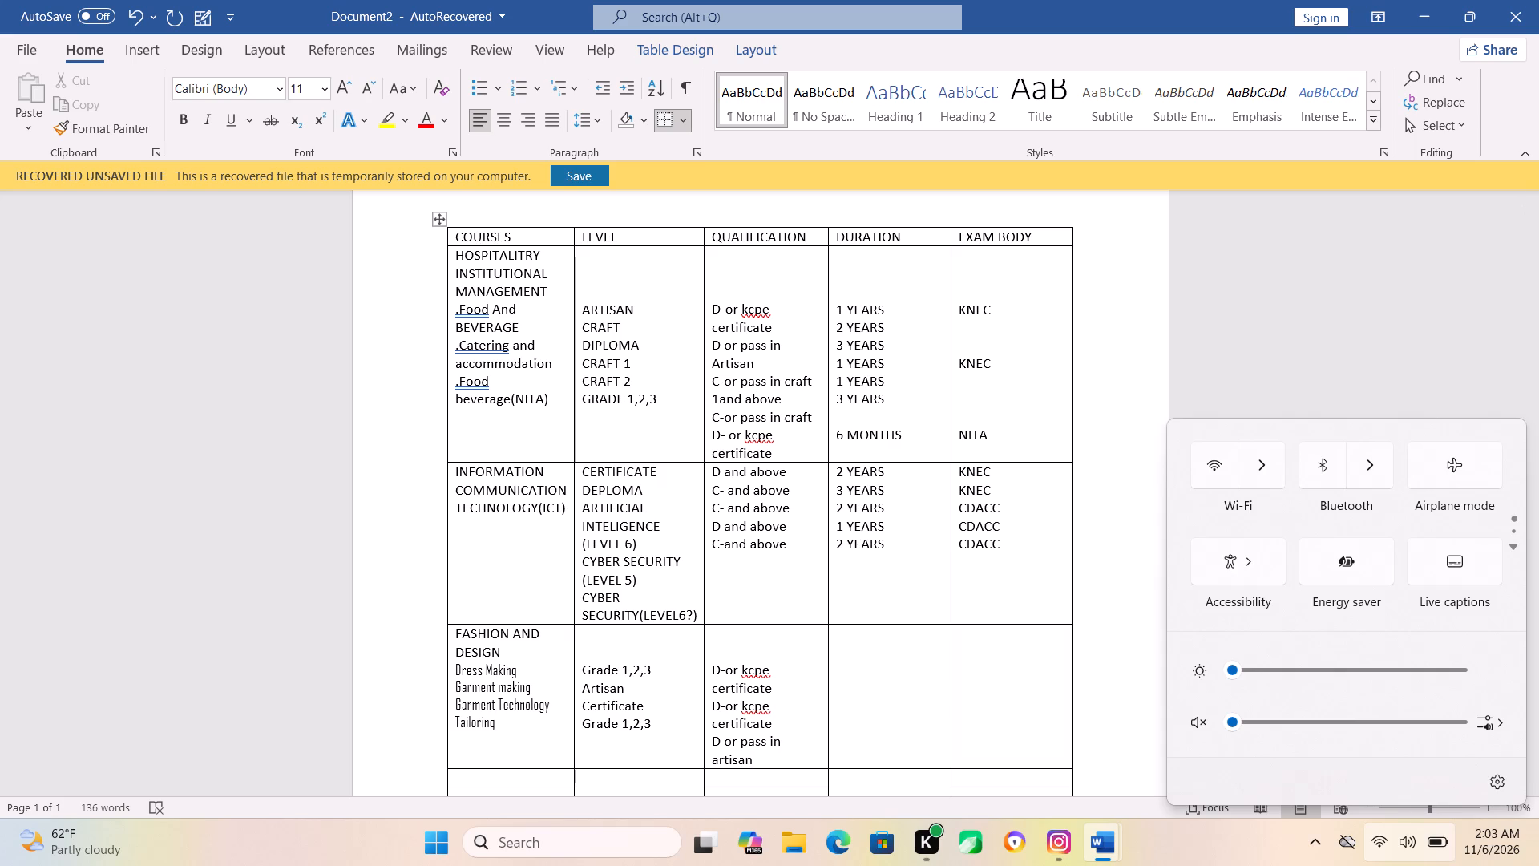
Add D-or kcpe certificate on a new line below D or pass in artisan in the fashion row's QUALIFICATION cell.
key(Return)
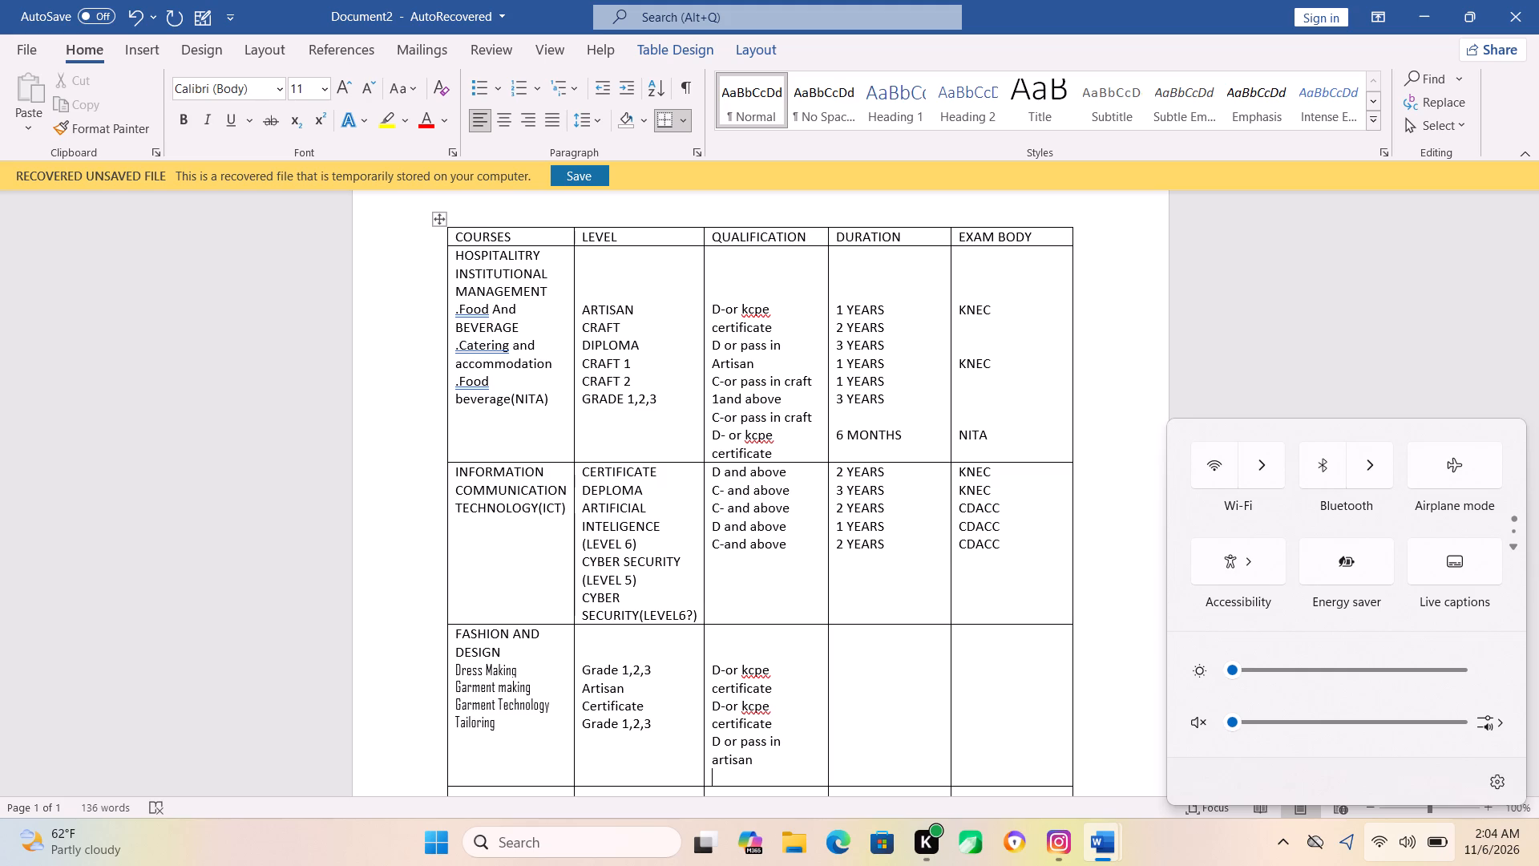
key(d)
key(minus)
key(o)
text(r)
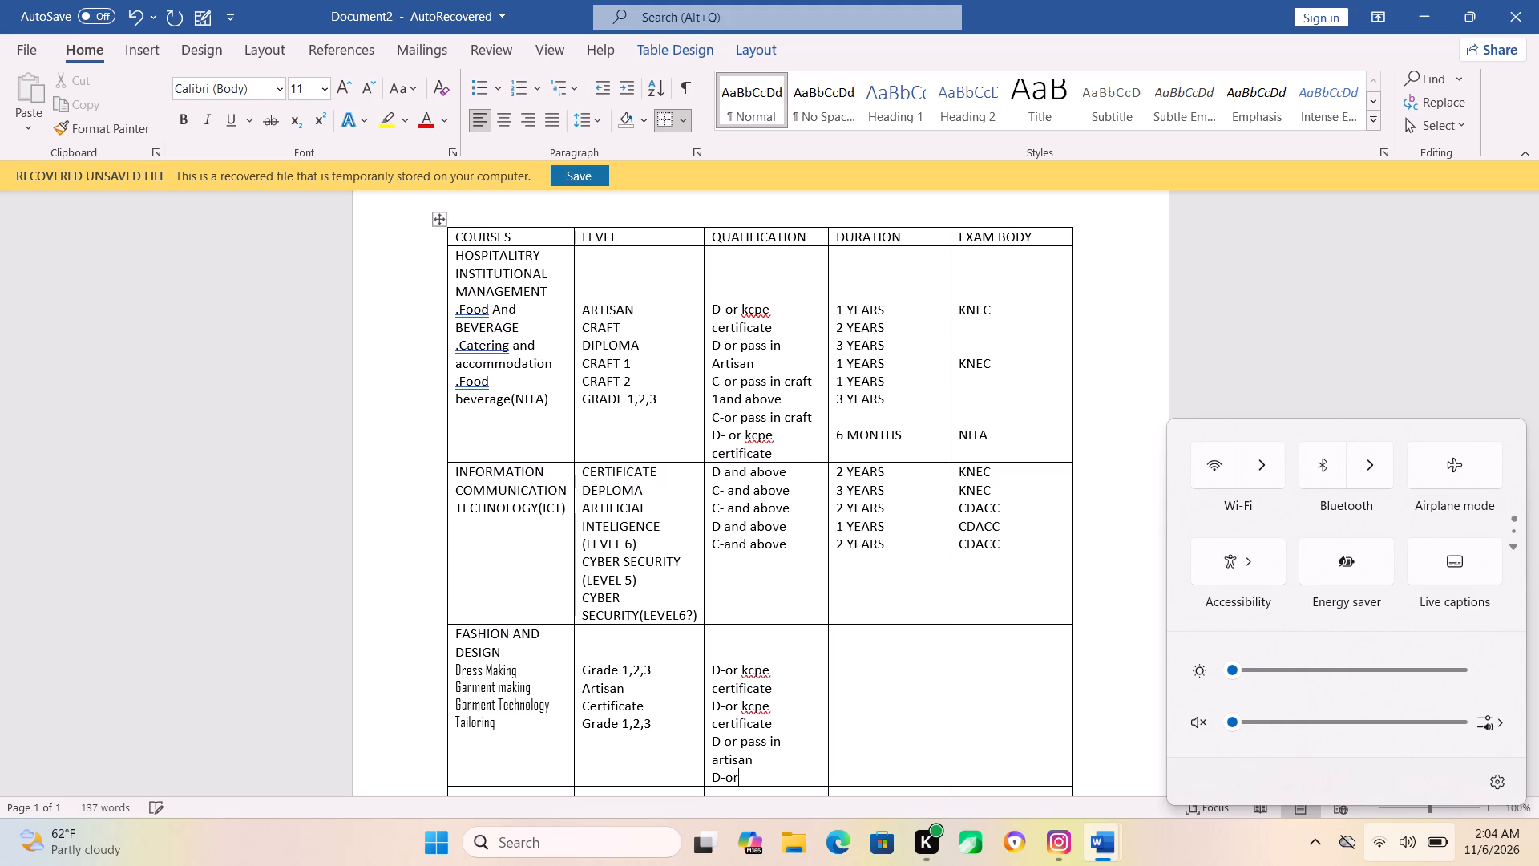
key(space)
key(k)
text(cpe)
key(space)
text(certi)
text(fa)
text(cate)
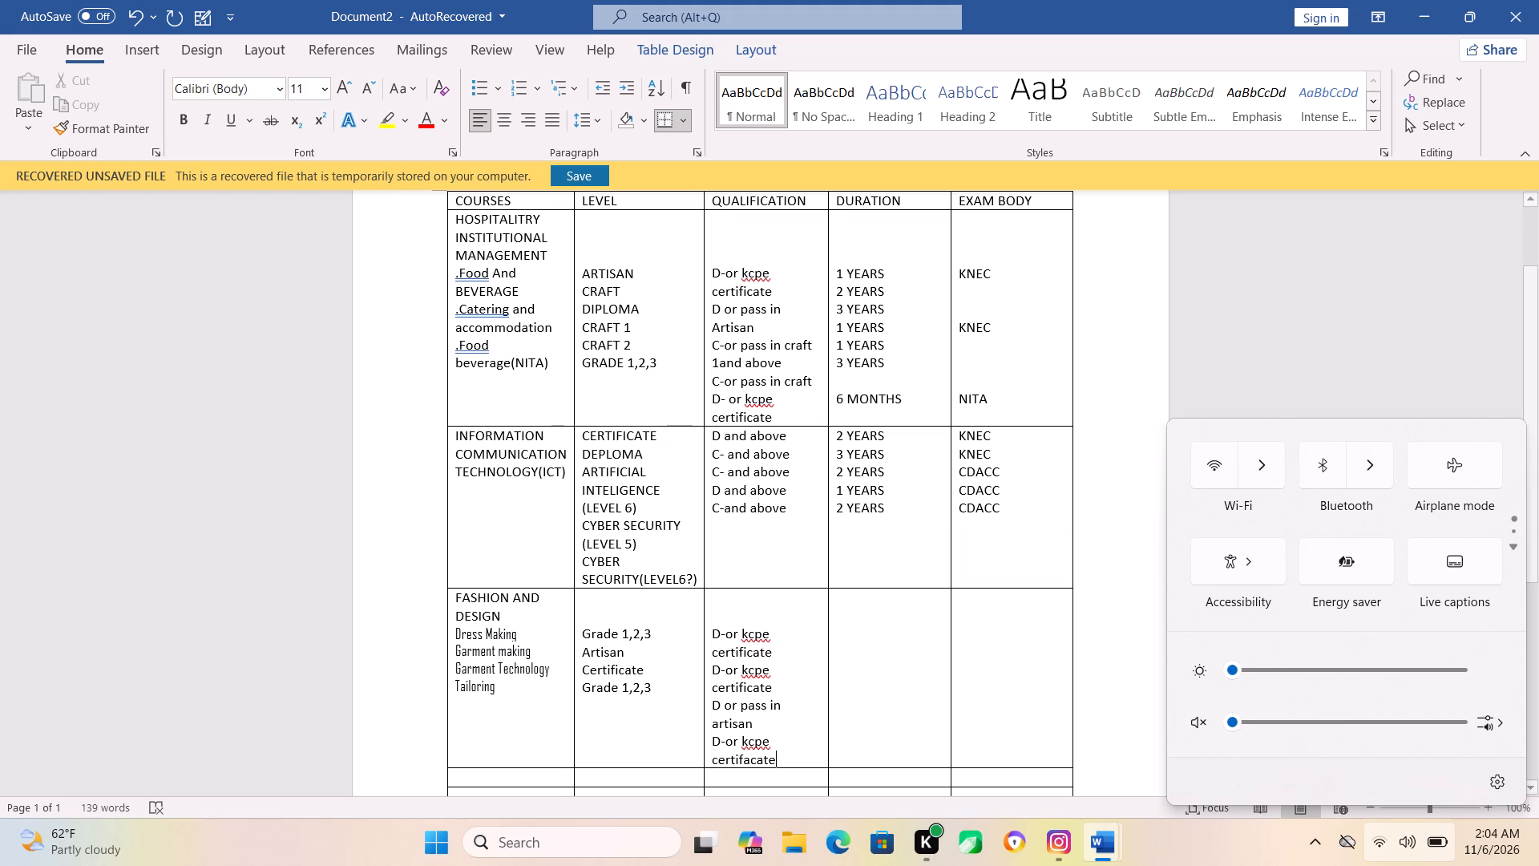
key(BackSpace)
key(BackSpace)
key(BackSpace)
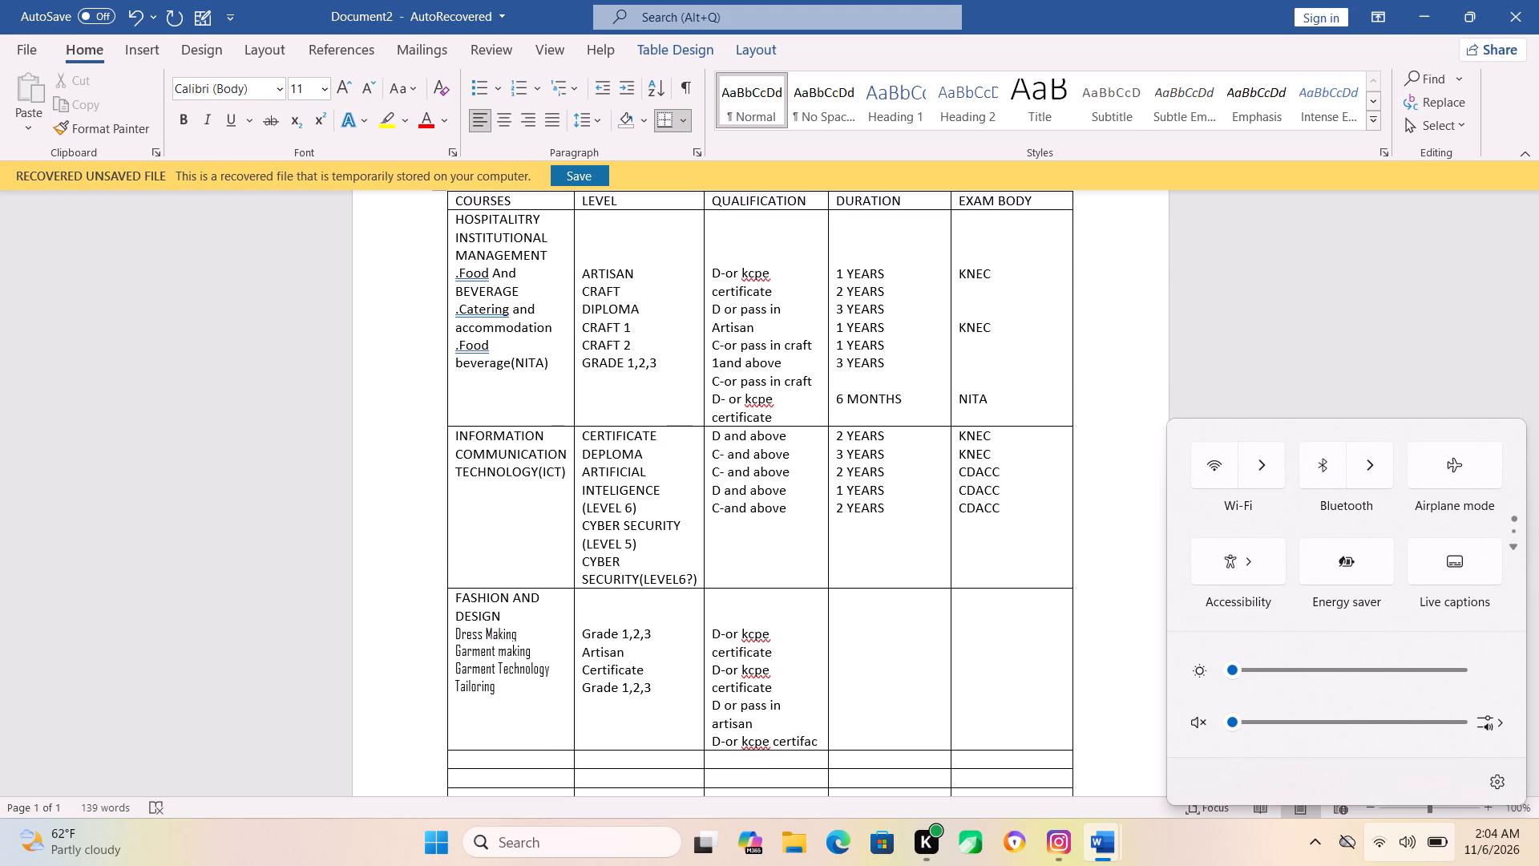
key(BackSpace)
key(BackSpace)
key(i)
text(cate)
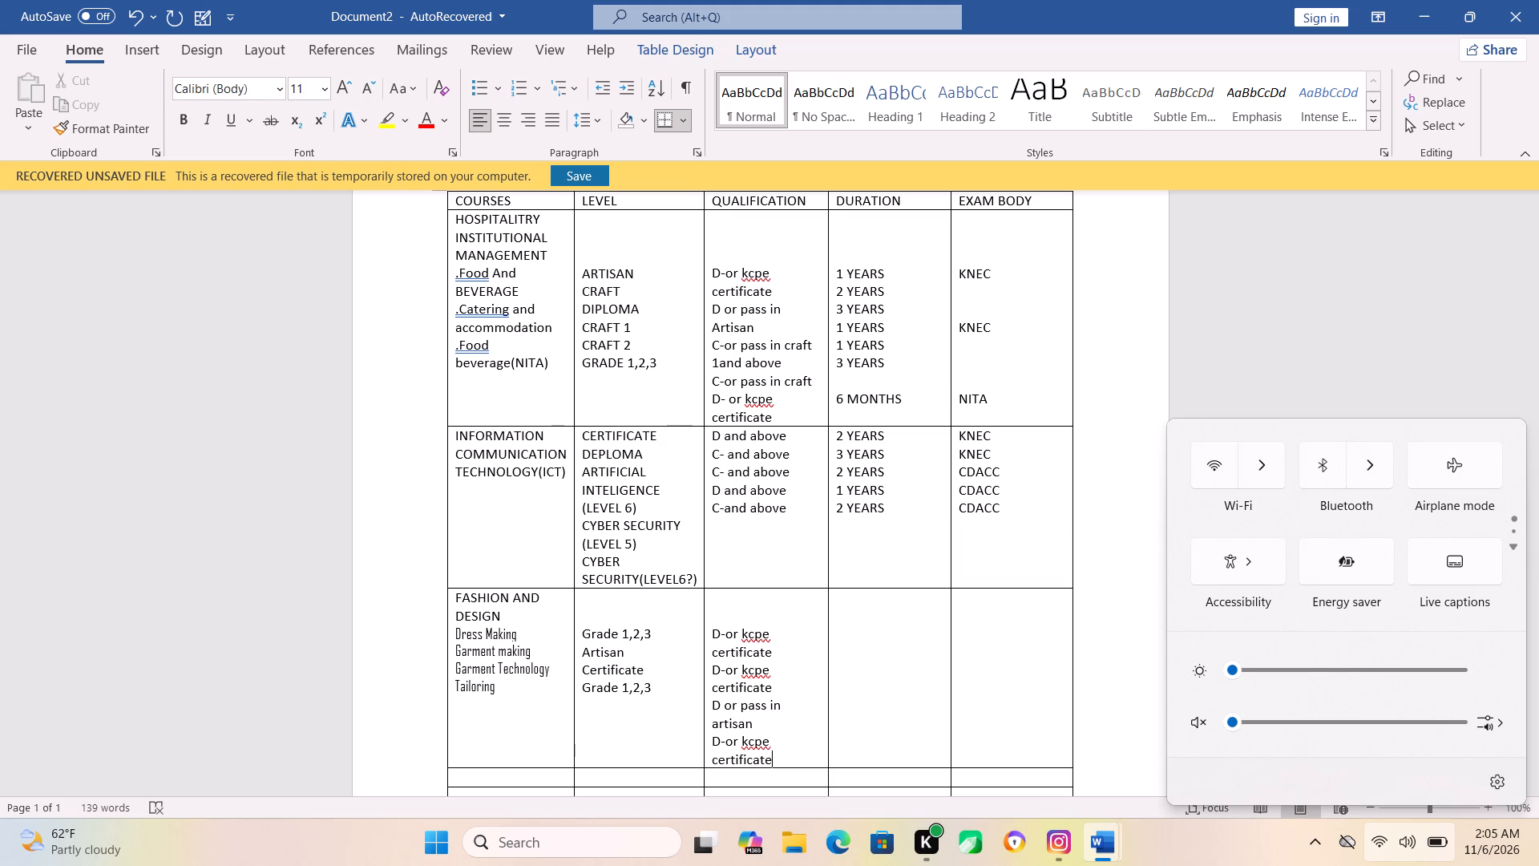
Enter 6 months level with Dress Making and 1 year on the line below in the fashion row's DURATION cell.
click(848, 625)
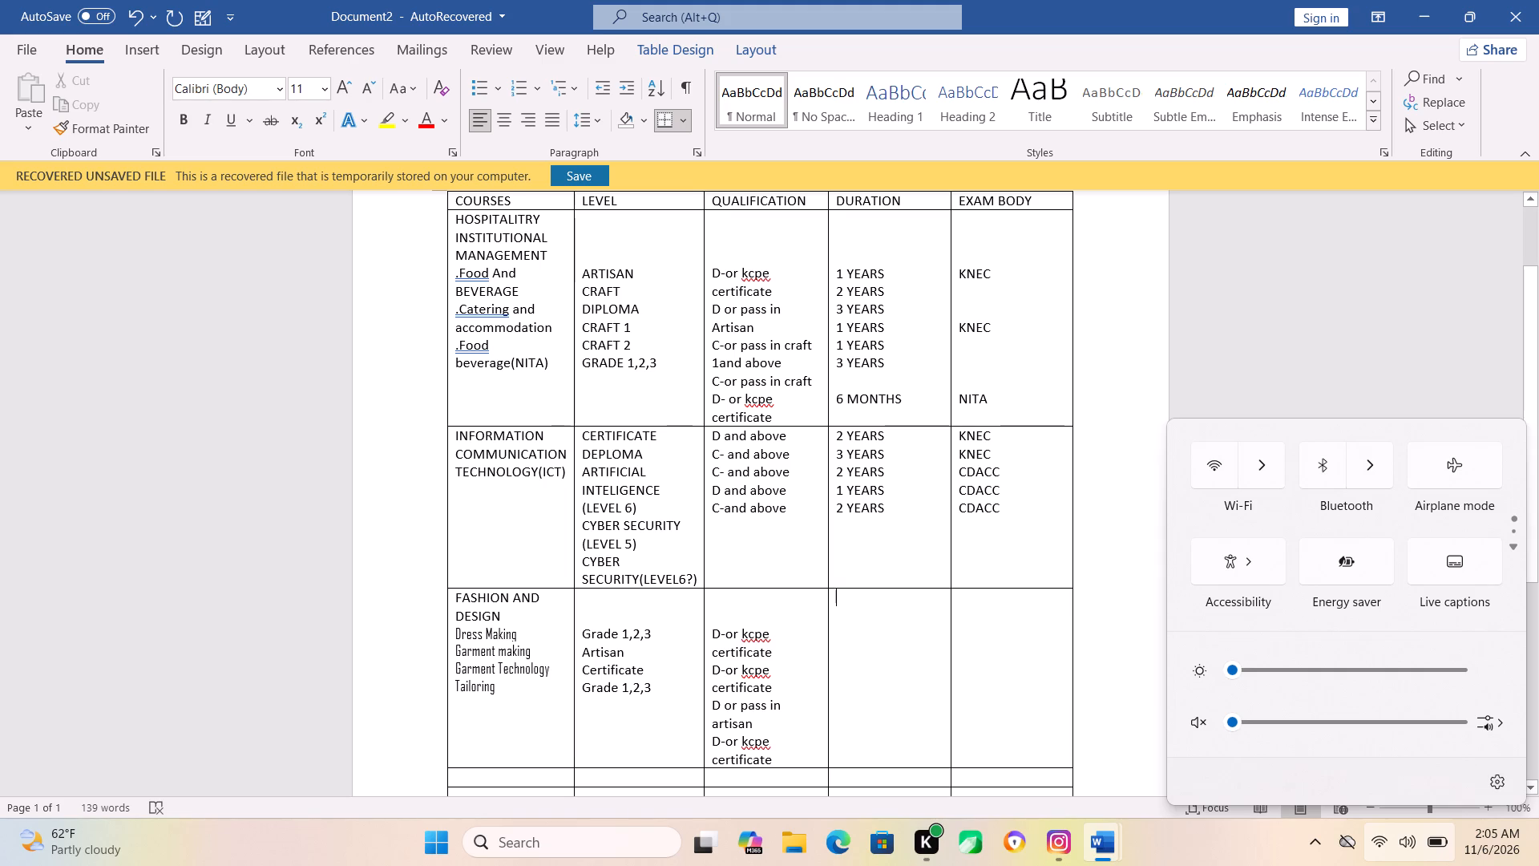
key(Return)
key(Return)
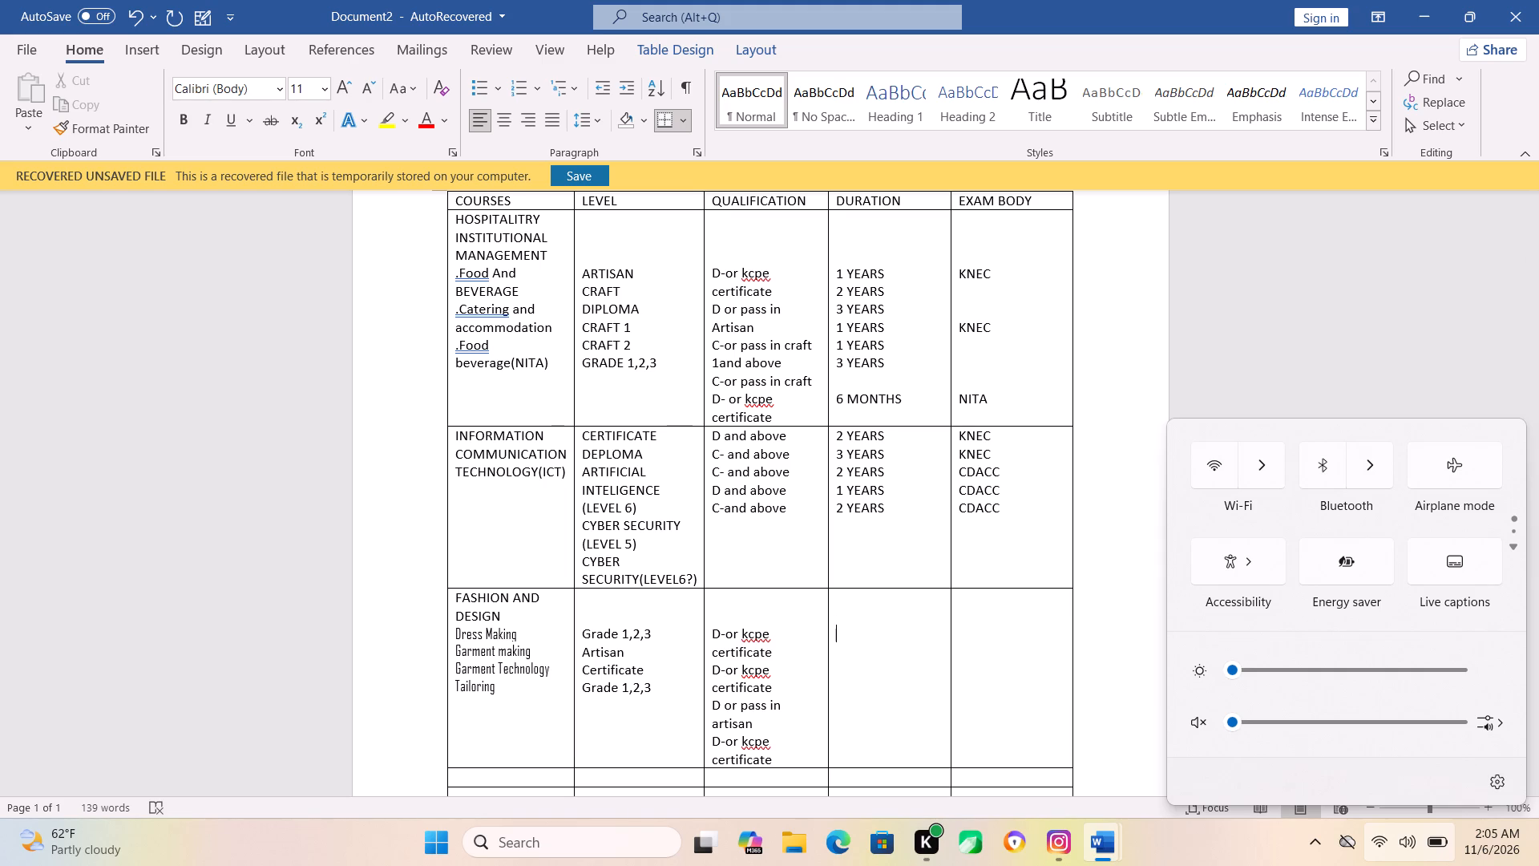
key(6)
key(space)
text(mont)
key(h)
key(s)
key(Return)
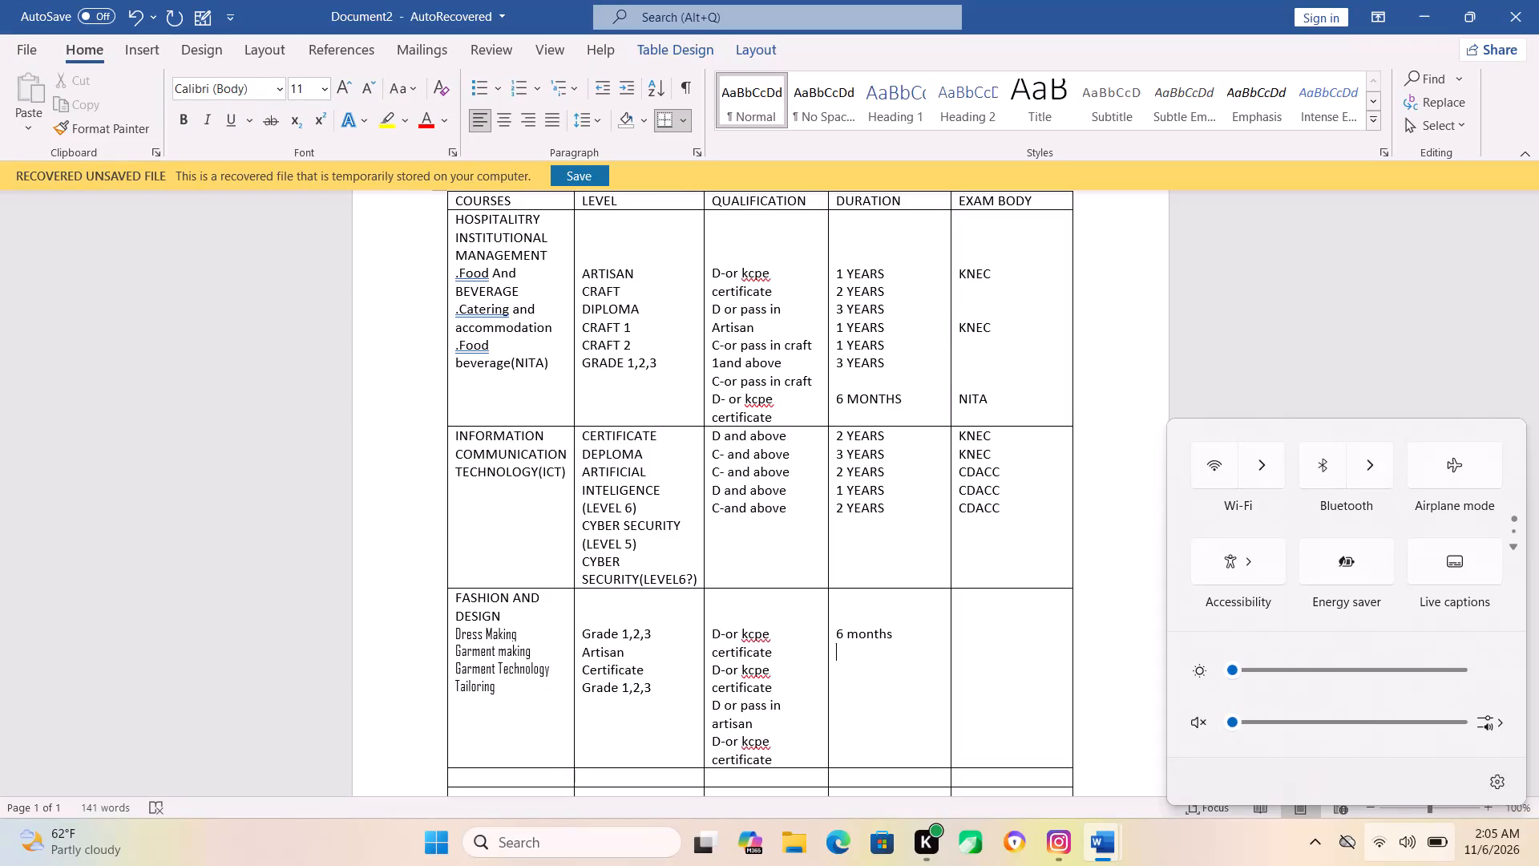
key(1)
key(space)
text(year)
Add 2 year and 6 months to the fashion row's DURATION cell, leaving a blank line before each entry.
key(Return)
key(Return)
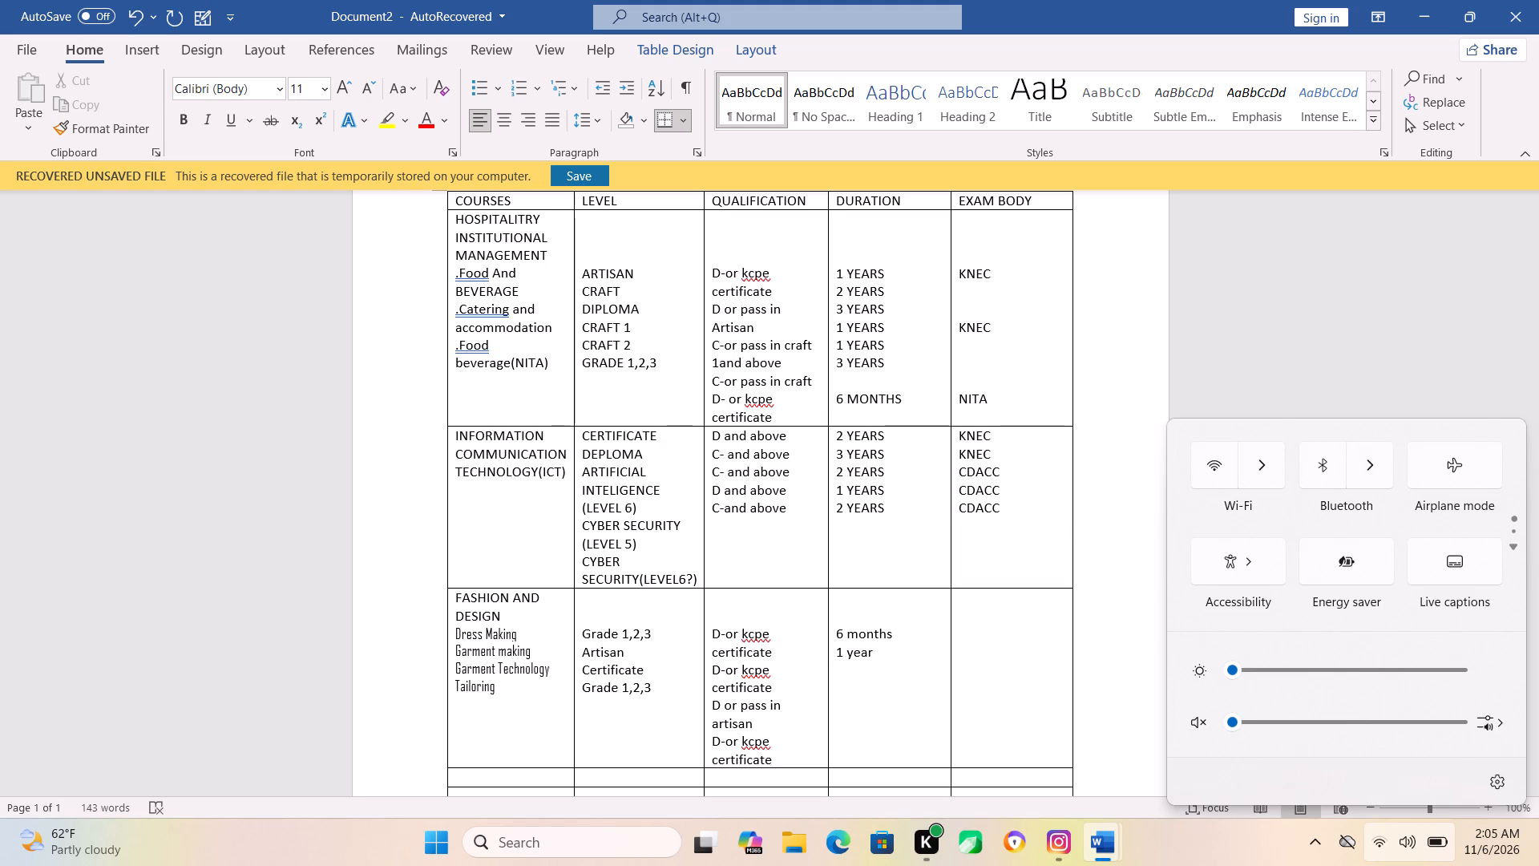
key(2)
key(space)
text(year)
key(Return)
key(Return)
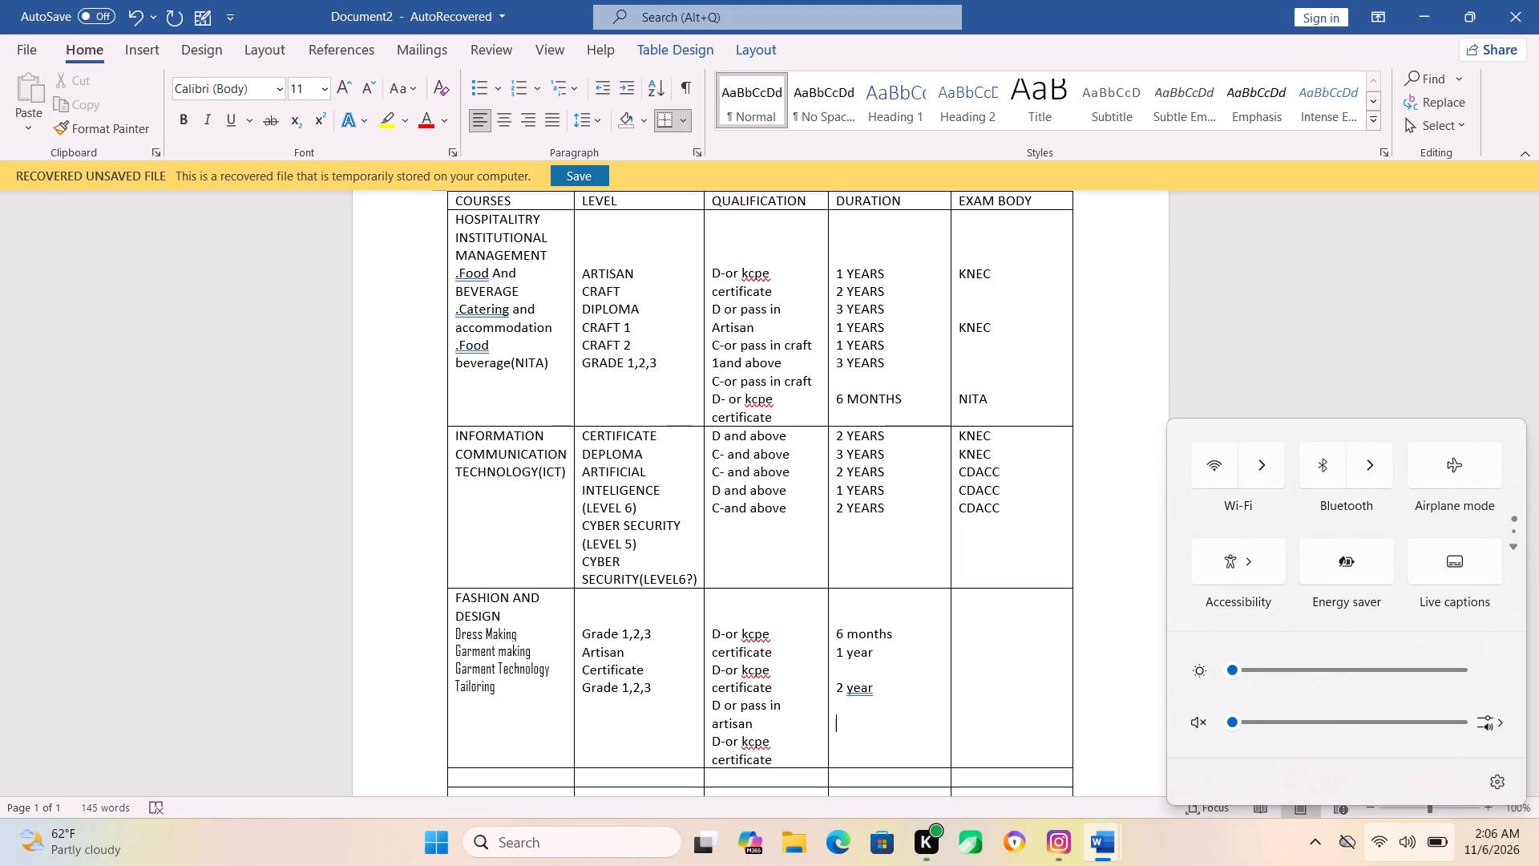
key(6)
key(space)
text(mon)
key(t)
key(h)
key(s)
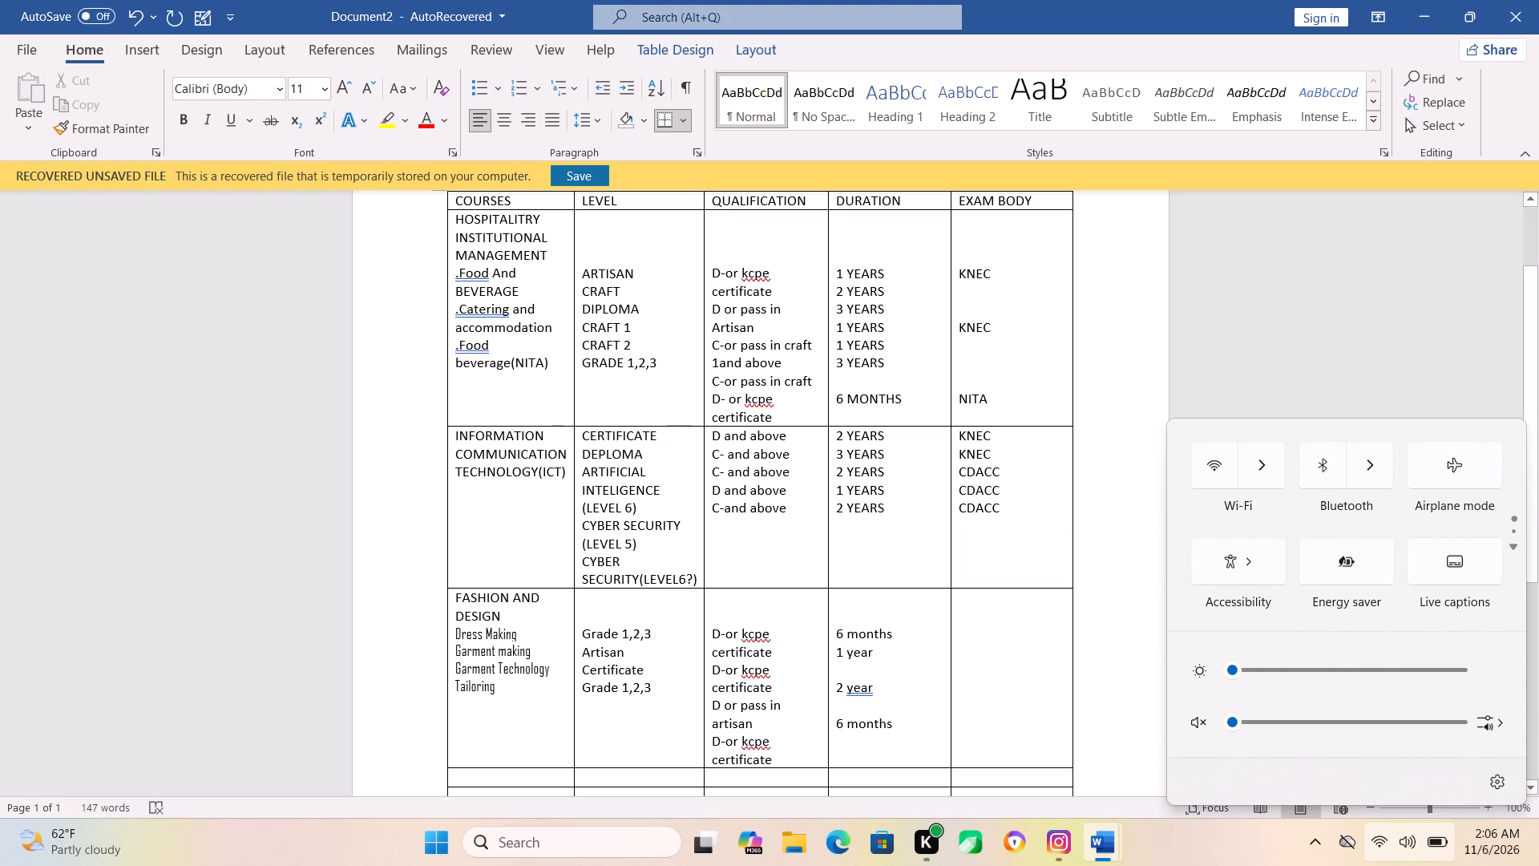
Enter NITA level with Dress Making and KNEC on the line below in the fashion row's EXAM BODY cell.
click(960, 631)
key(Return)
key(Return)
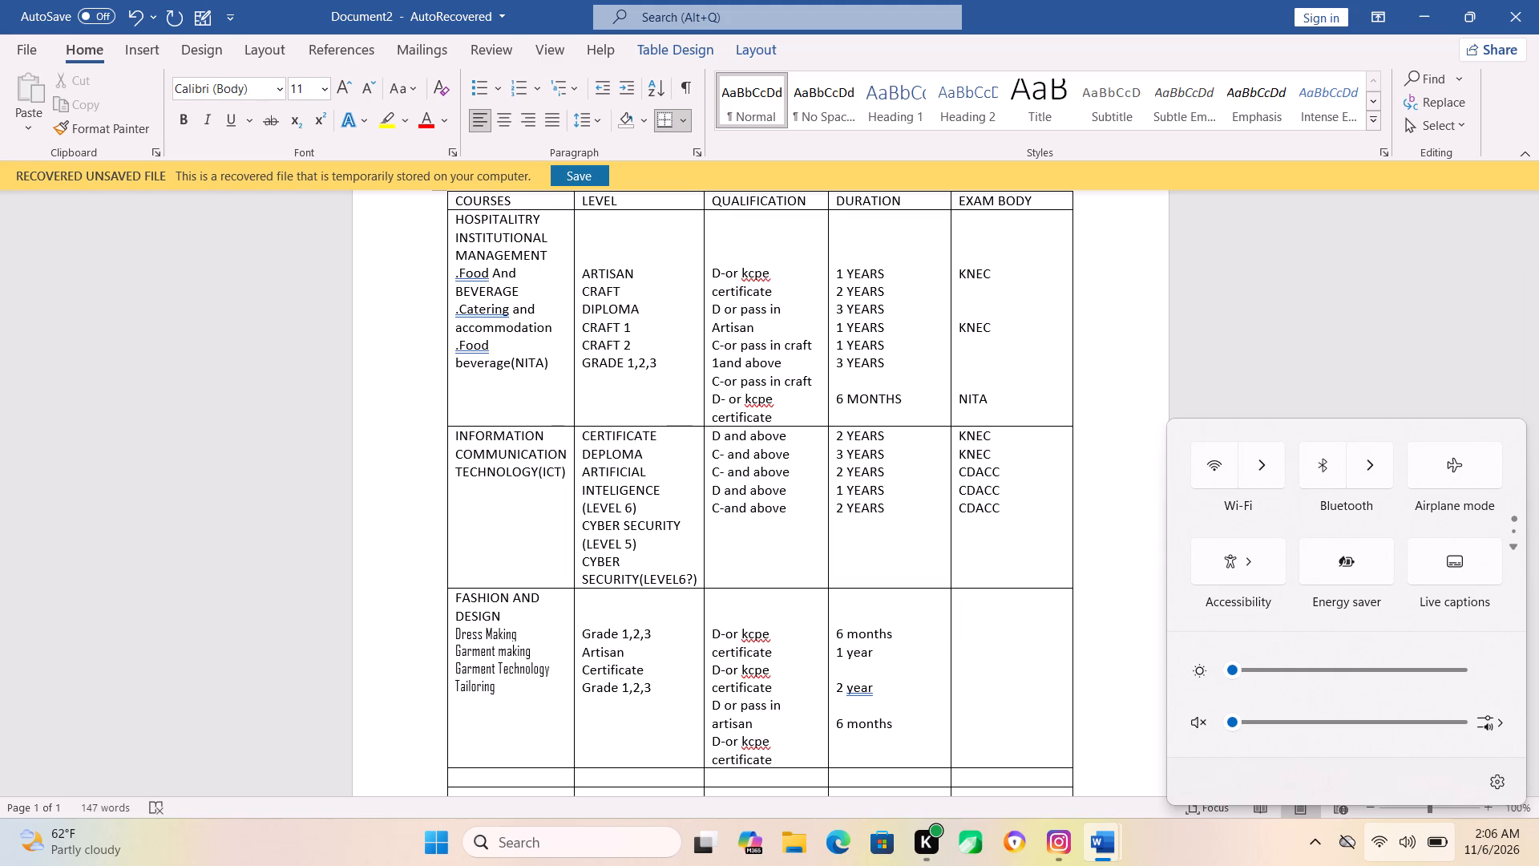
key(n)
key(i)
text(TA)
key(Return)
key(k)
text(NEC)
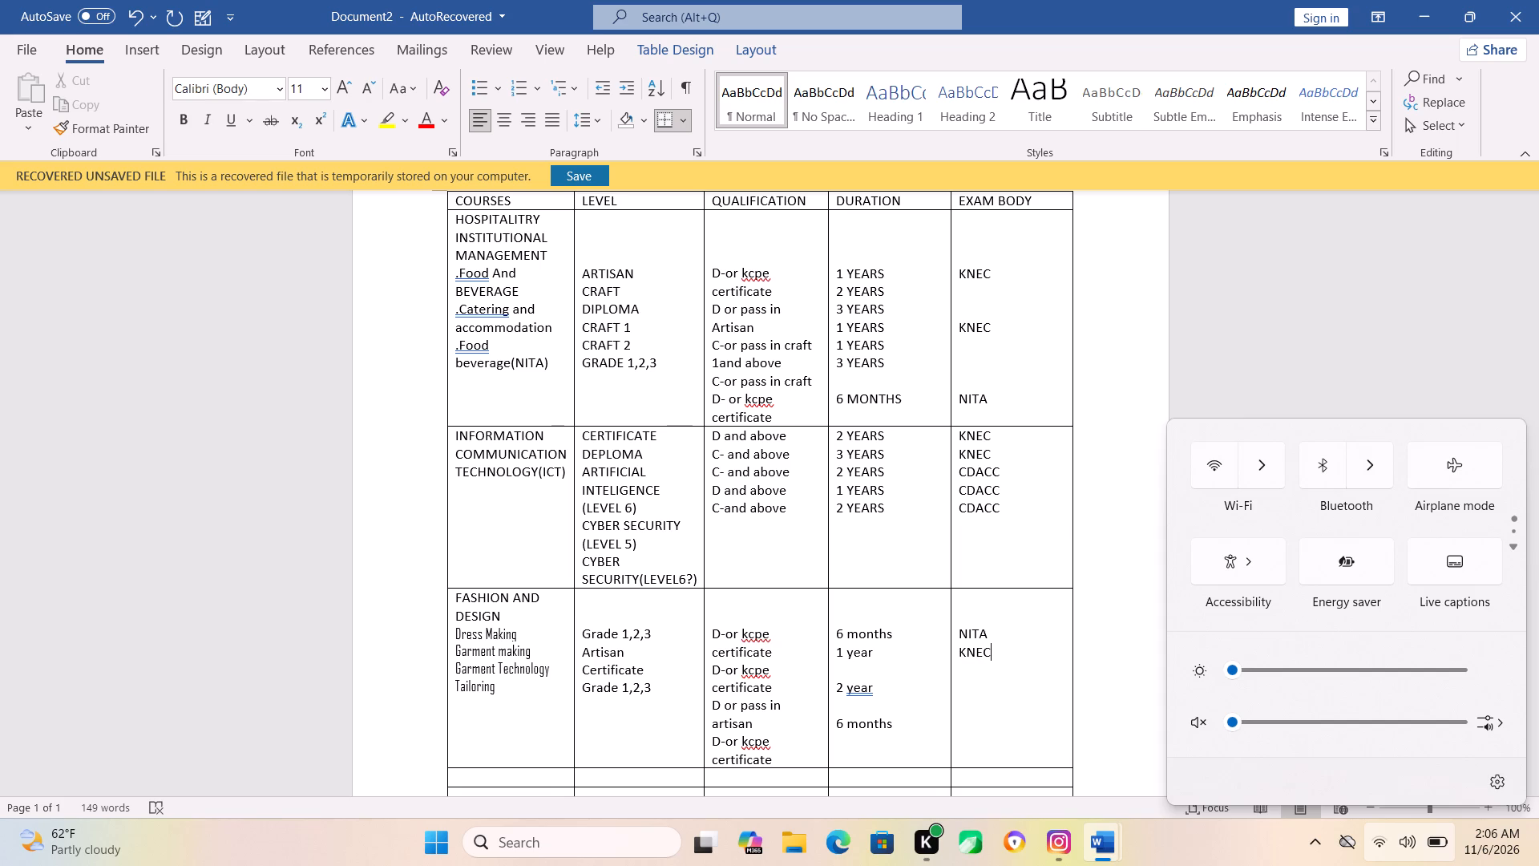
Add a second KNEC level with 2 year and NITA on the line below in the fashion row's EXAM BODY cell.
key(Return)
key(Return)
key(k)
text(NEC)
key(Return)
text(NITA)
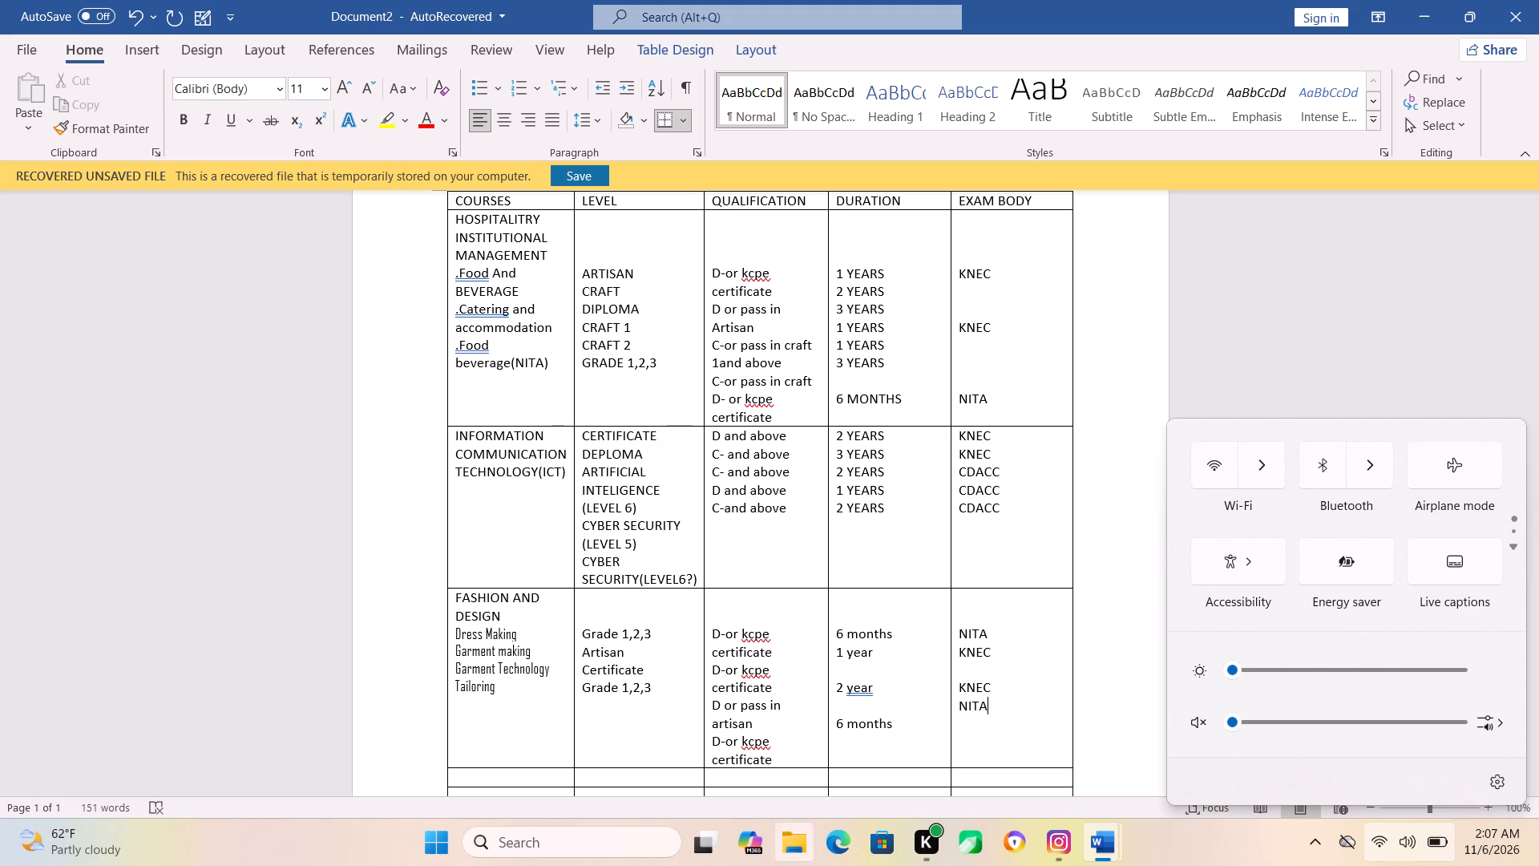
Set the font to Calibri Light in the empty COURSES cell below FASHION AND DESIGN, leaving the cell without text.
click(456, 776)
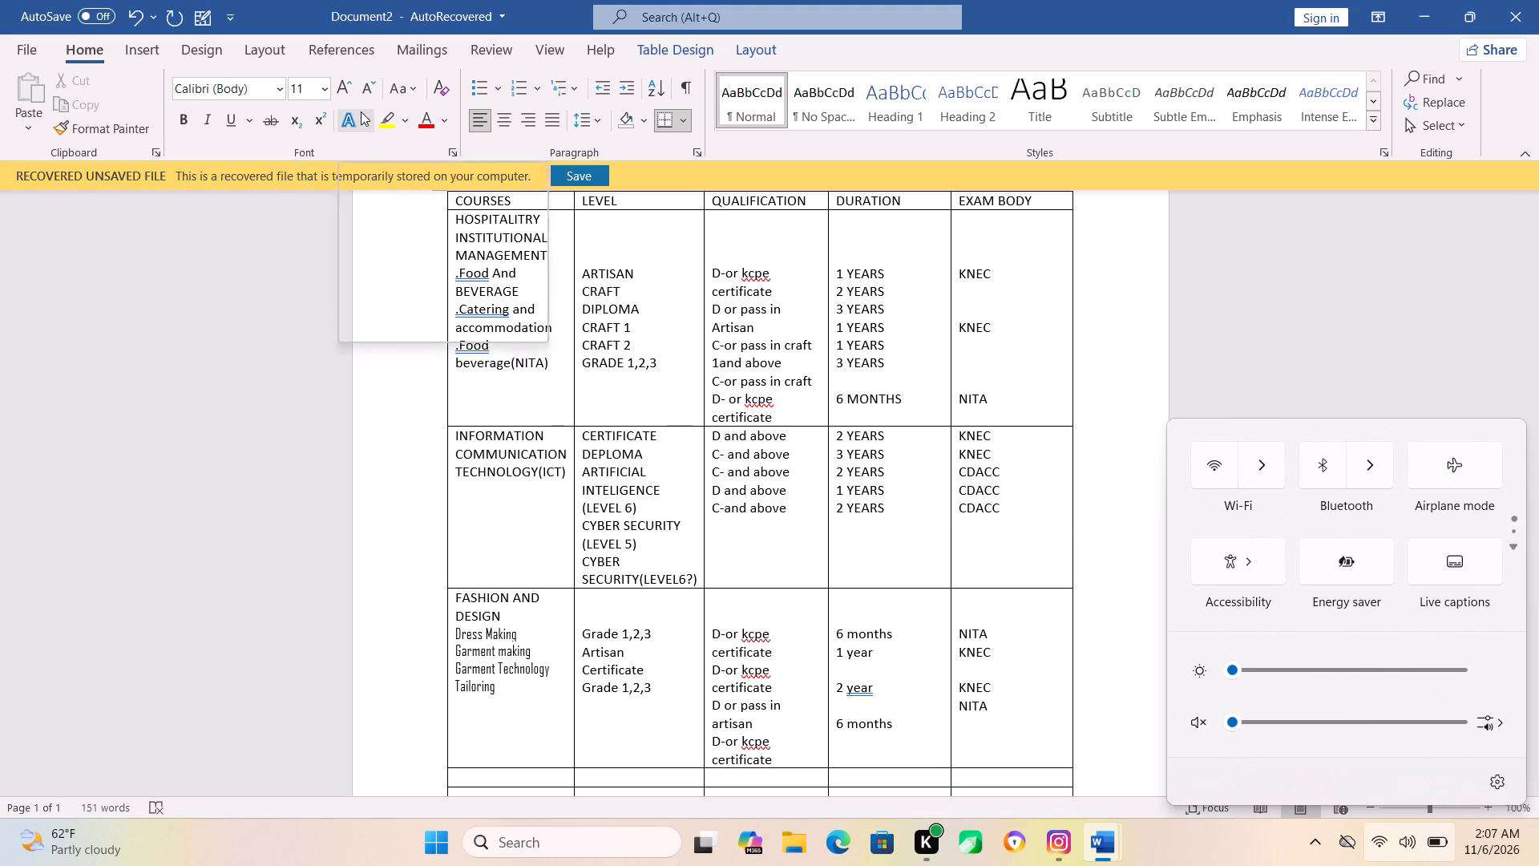
click(281, 92)
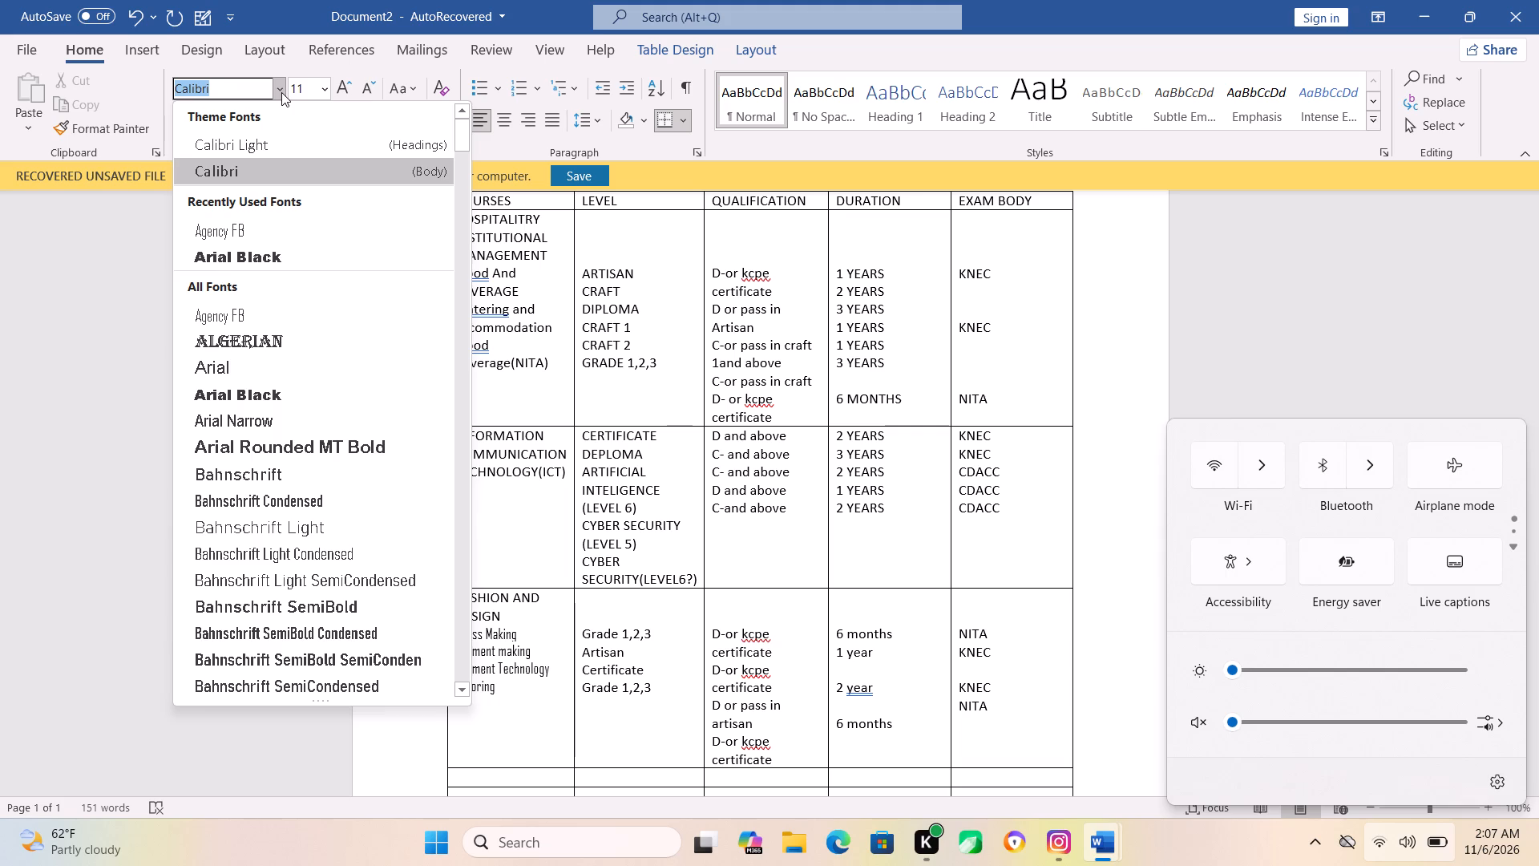
click(277, 154)
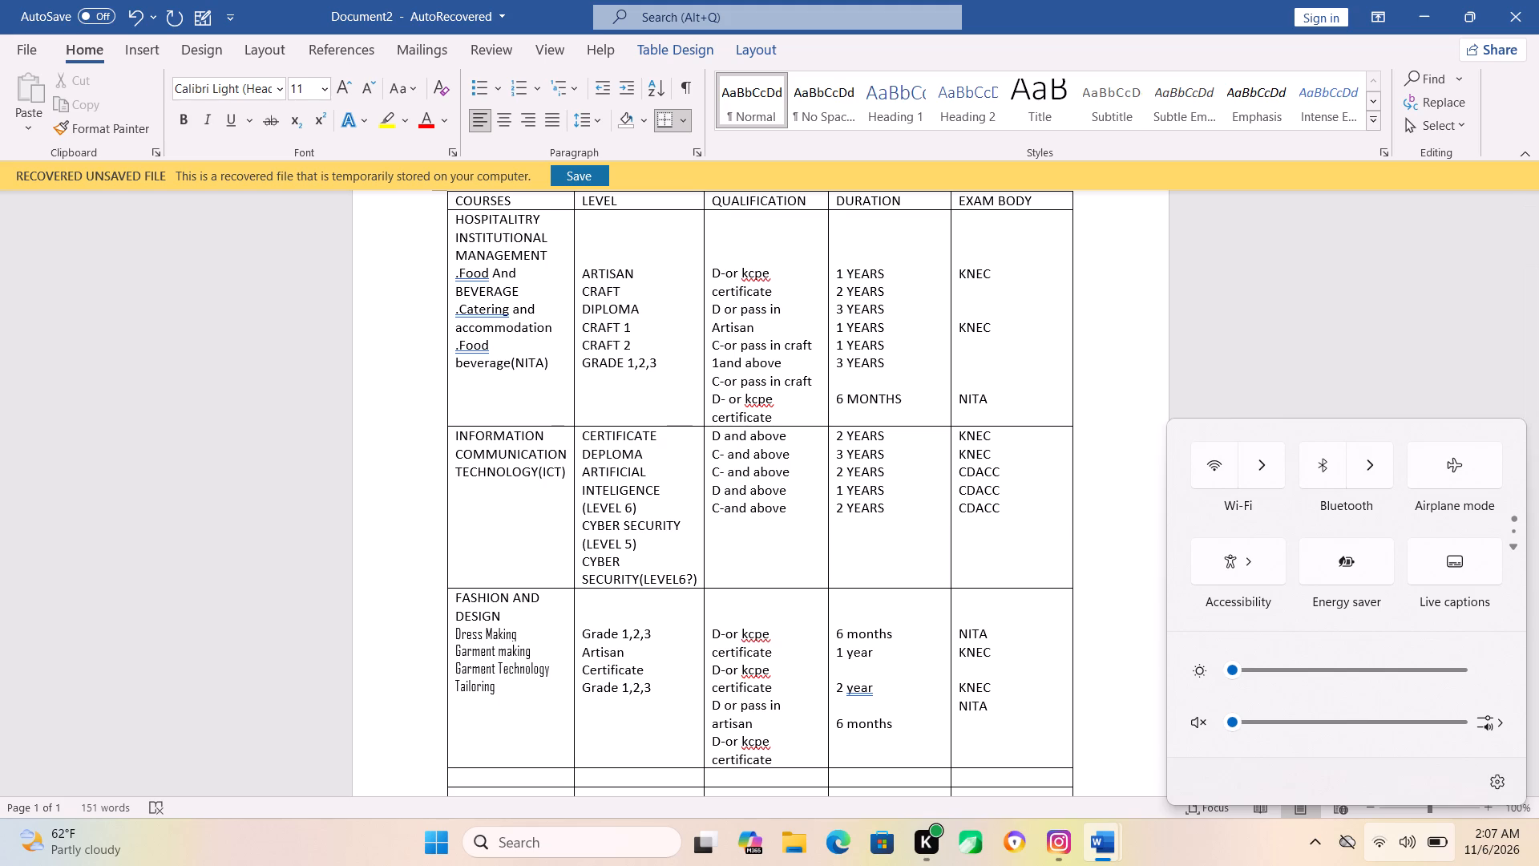
key(s)
key(BackSpace)
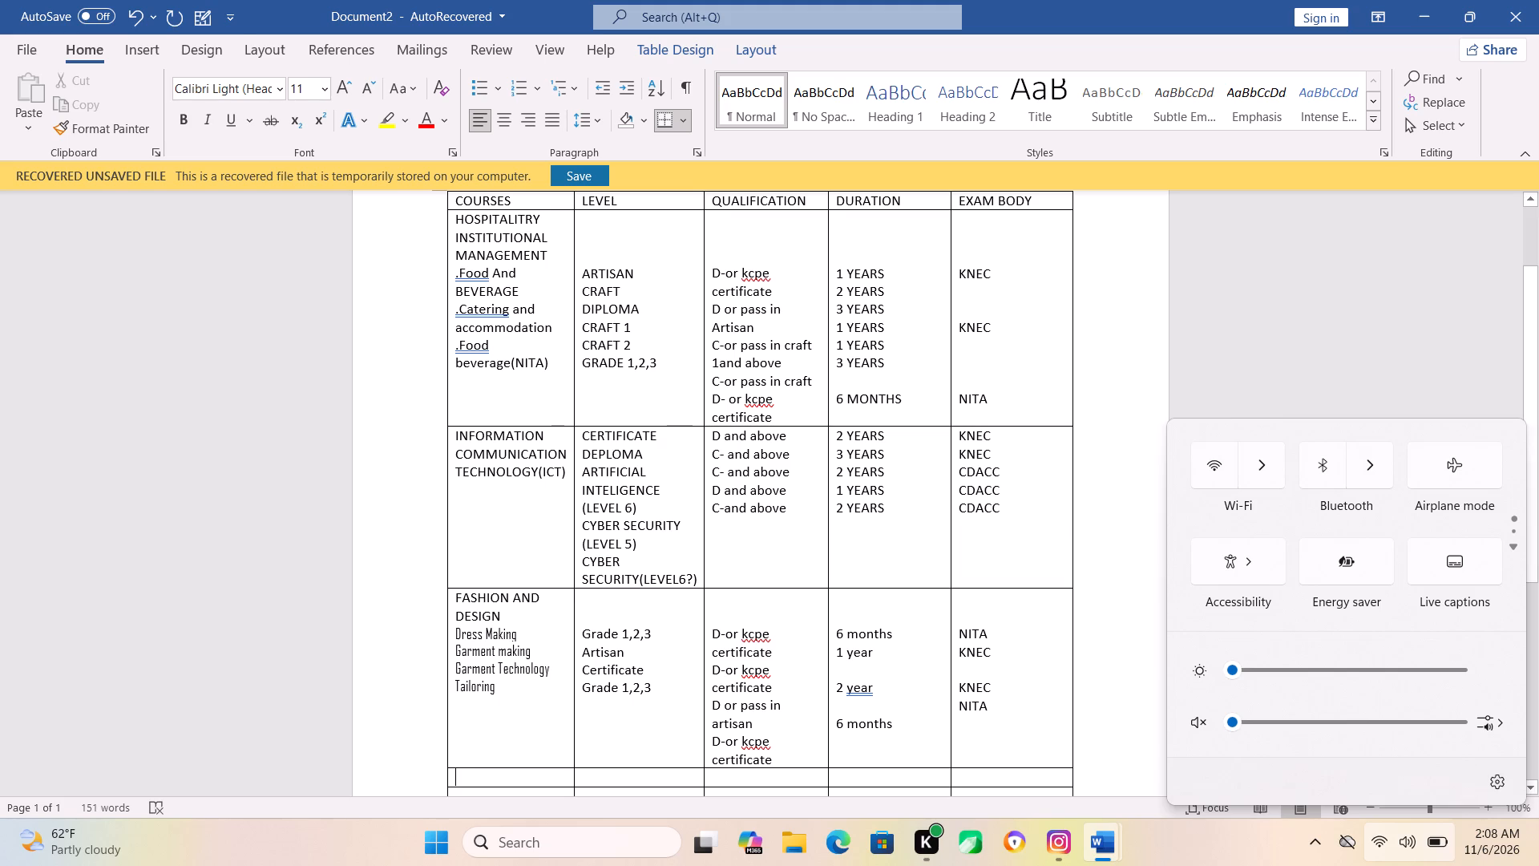
Enter SHORT COURSE in Arial in the empty COURSES cell below FASHION AND DESIGN.
click(278, 89)
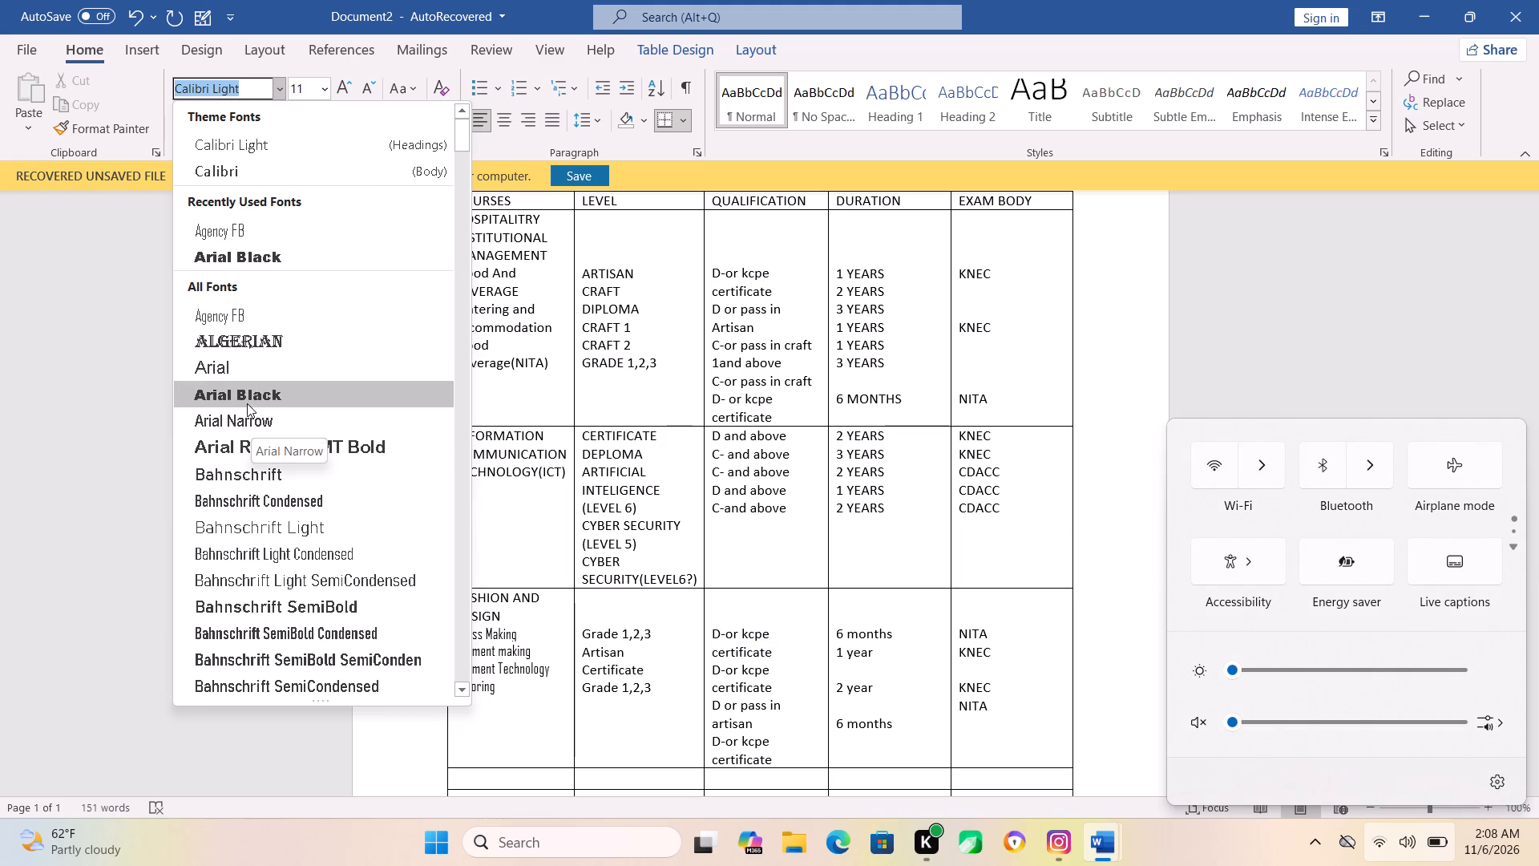
click(233, 369)
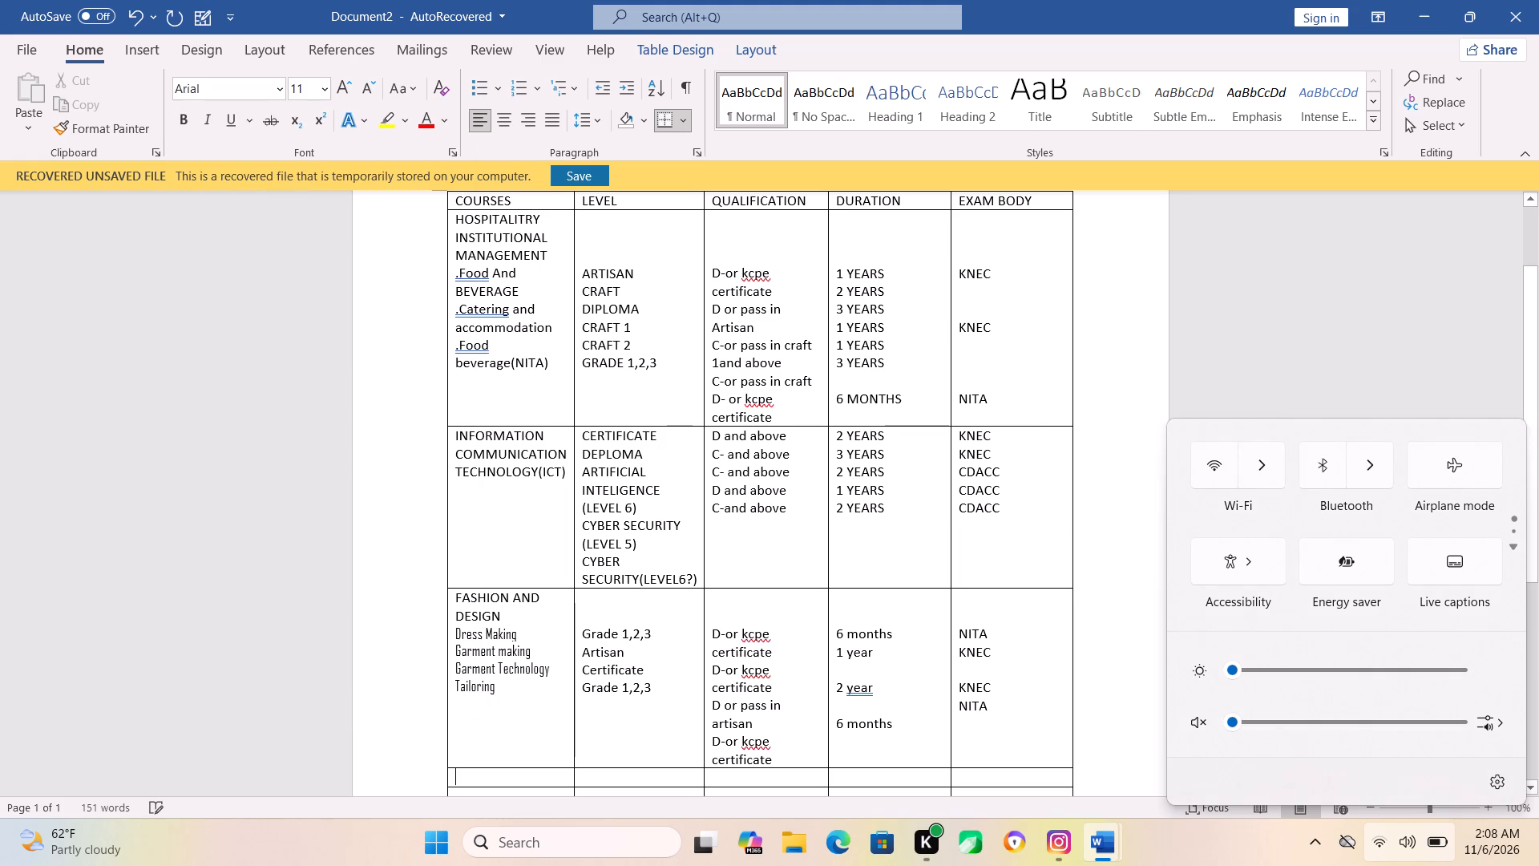
key(s)
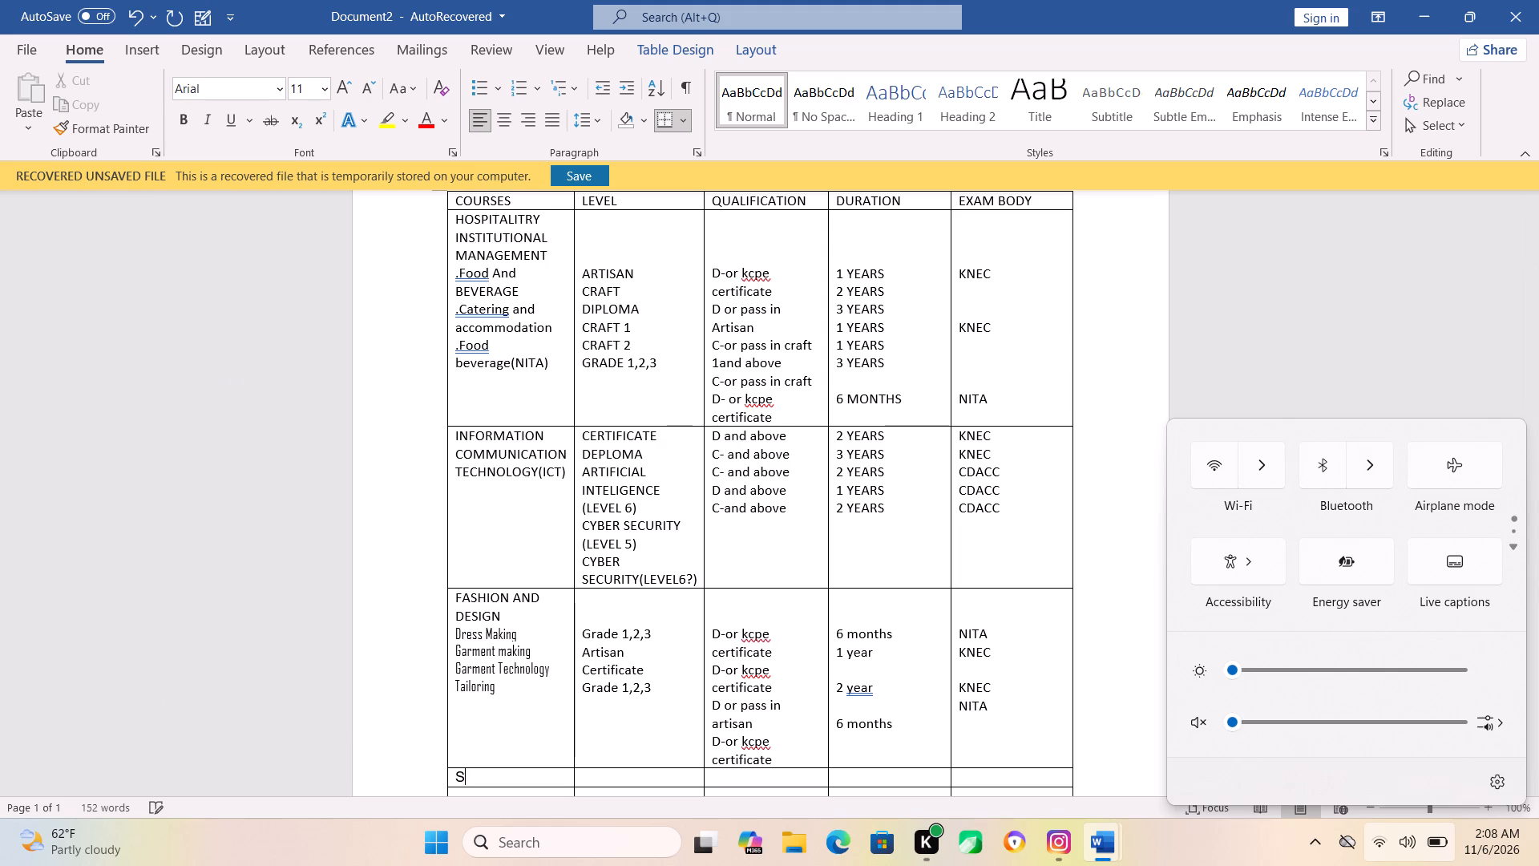
key(BackSpace)
key(s)
text(HORT)
key(space)
key(c)
text(OU)
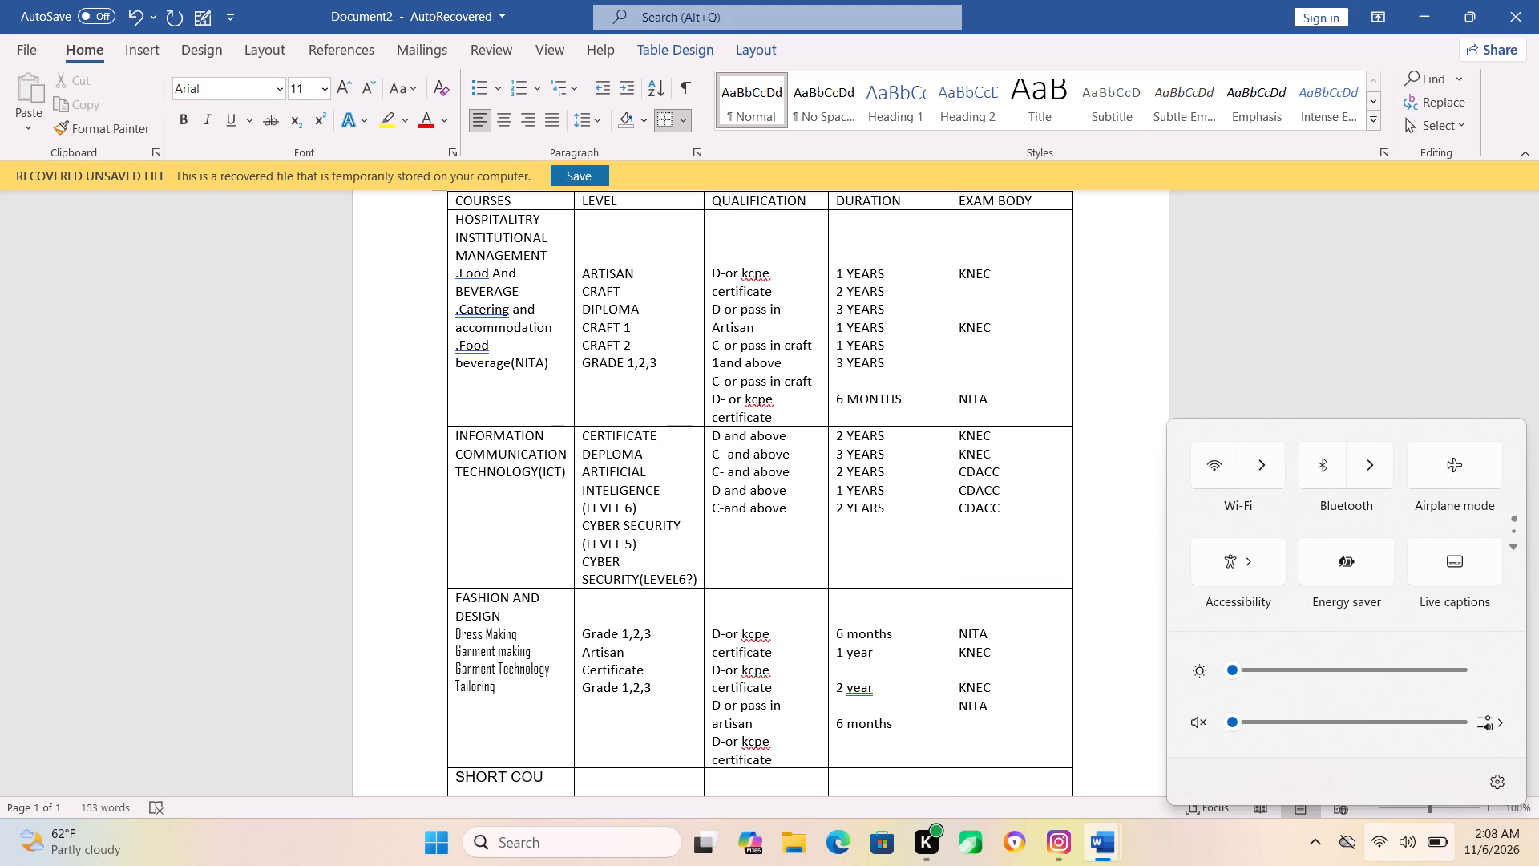
text(RSE)
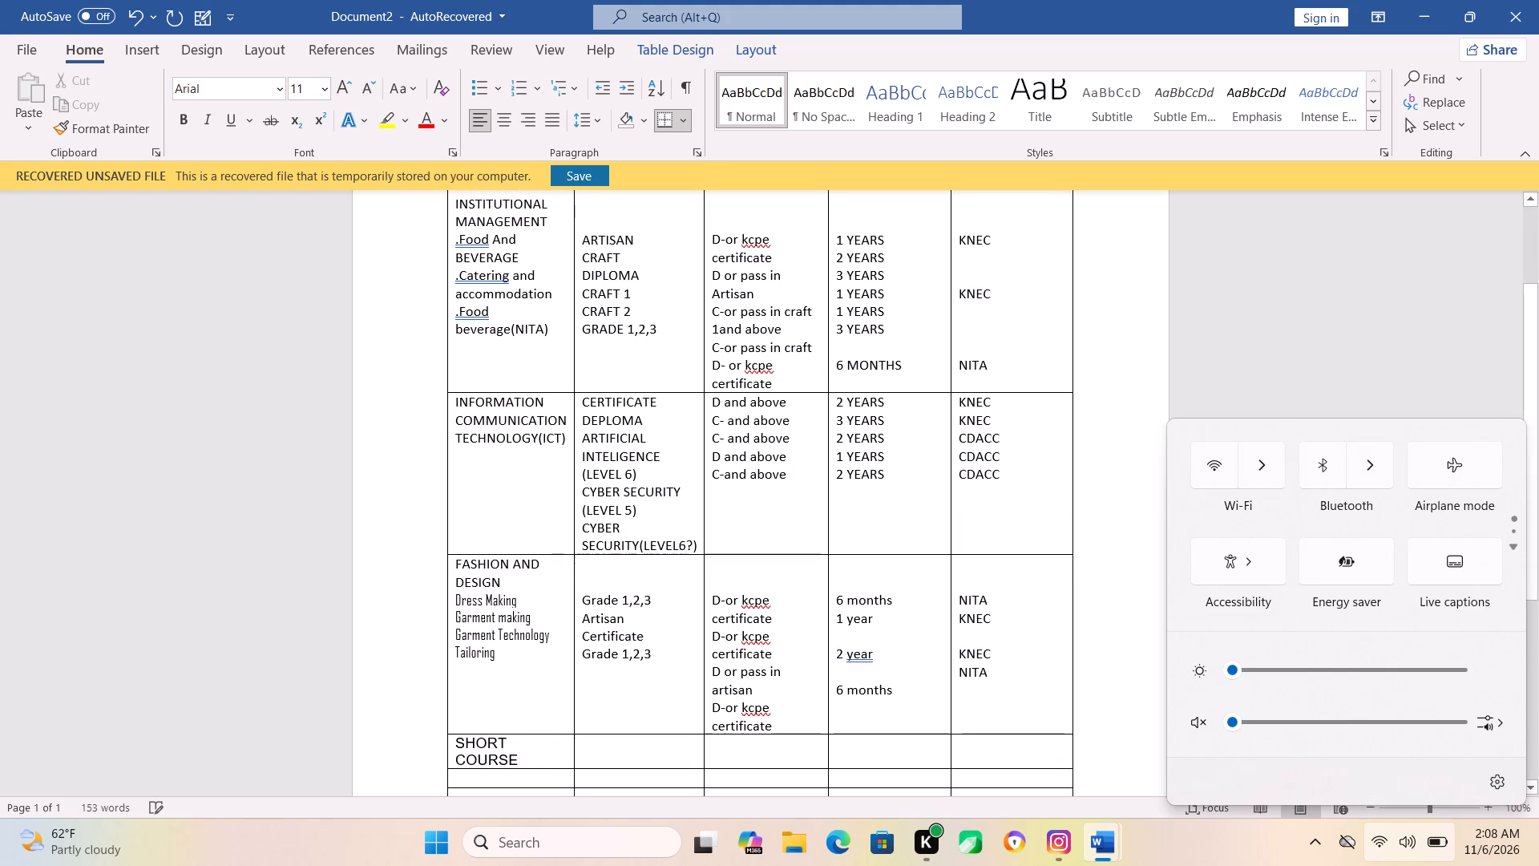
Replace the whole text of the hospitality row's COURSES cell with S.
click(233, 367)
key(s)
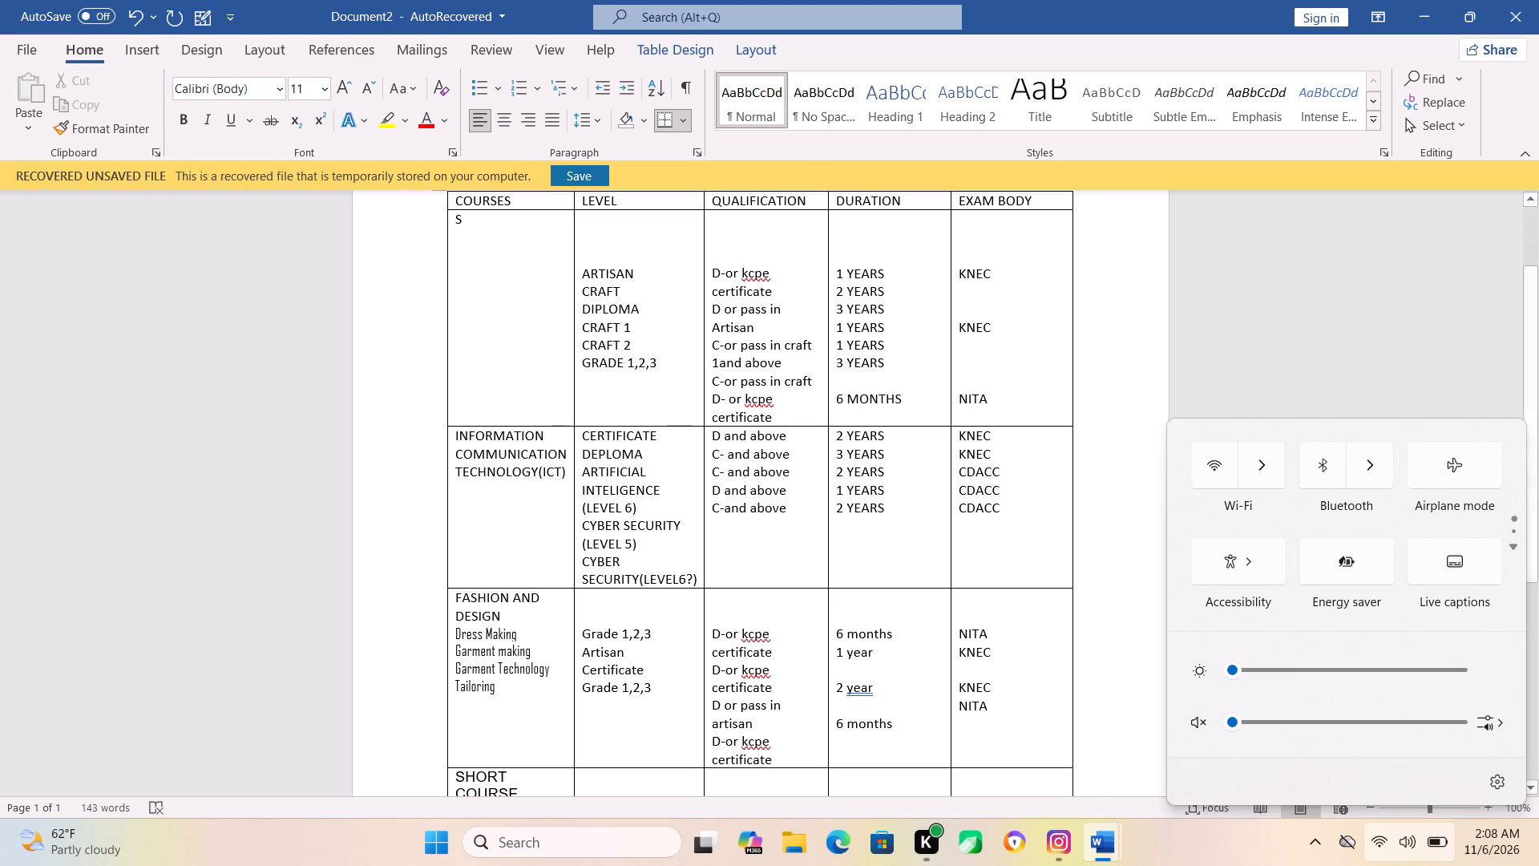
Add an S to the end of SHORT COURSE in the cell below FASHION AND DESIGN.
click(523, 787)
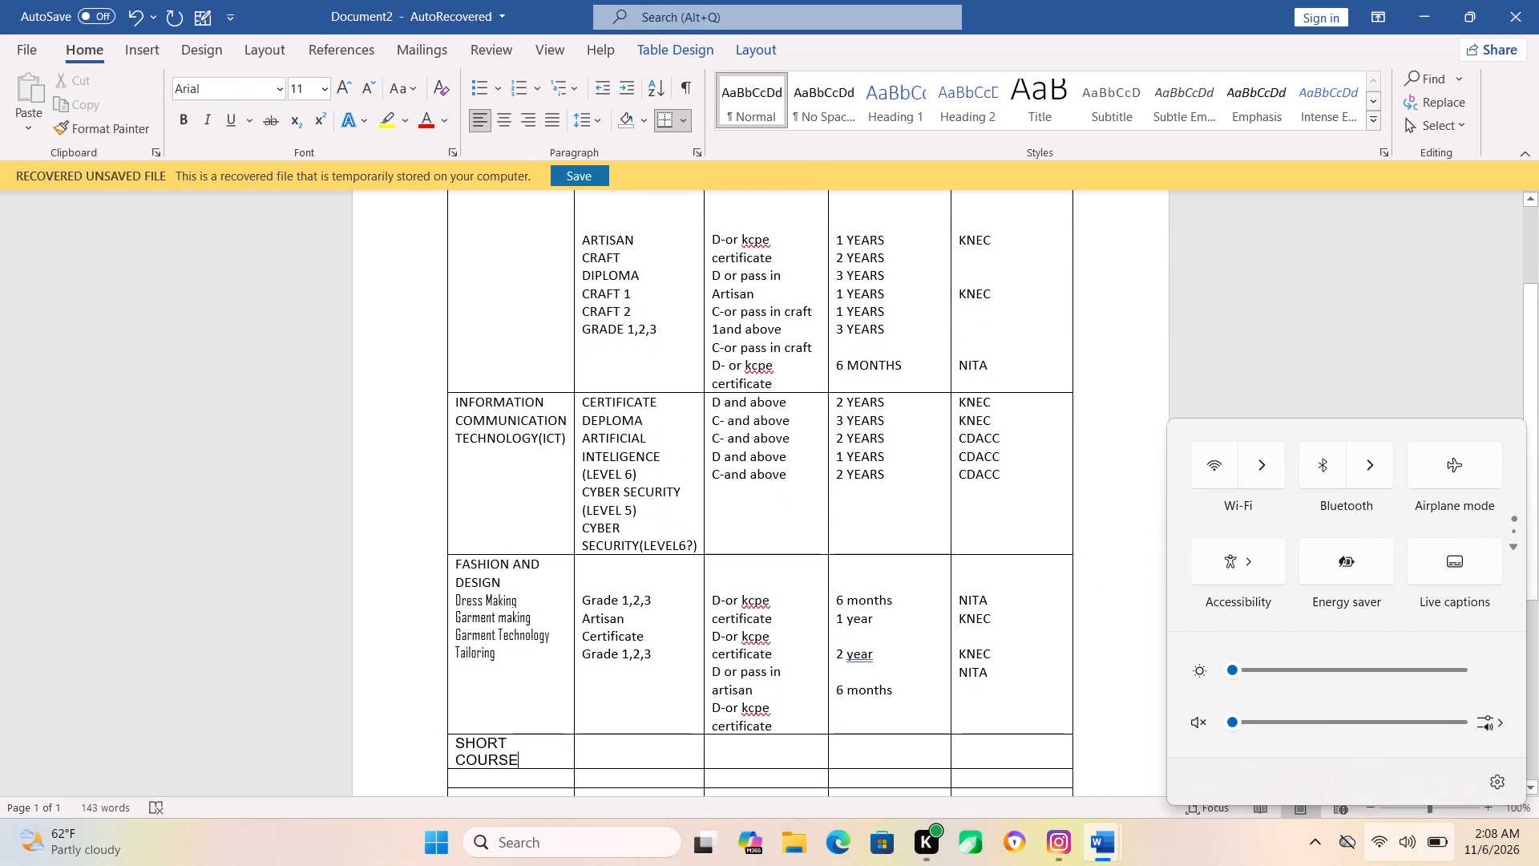
key(s)
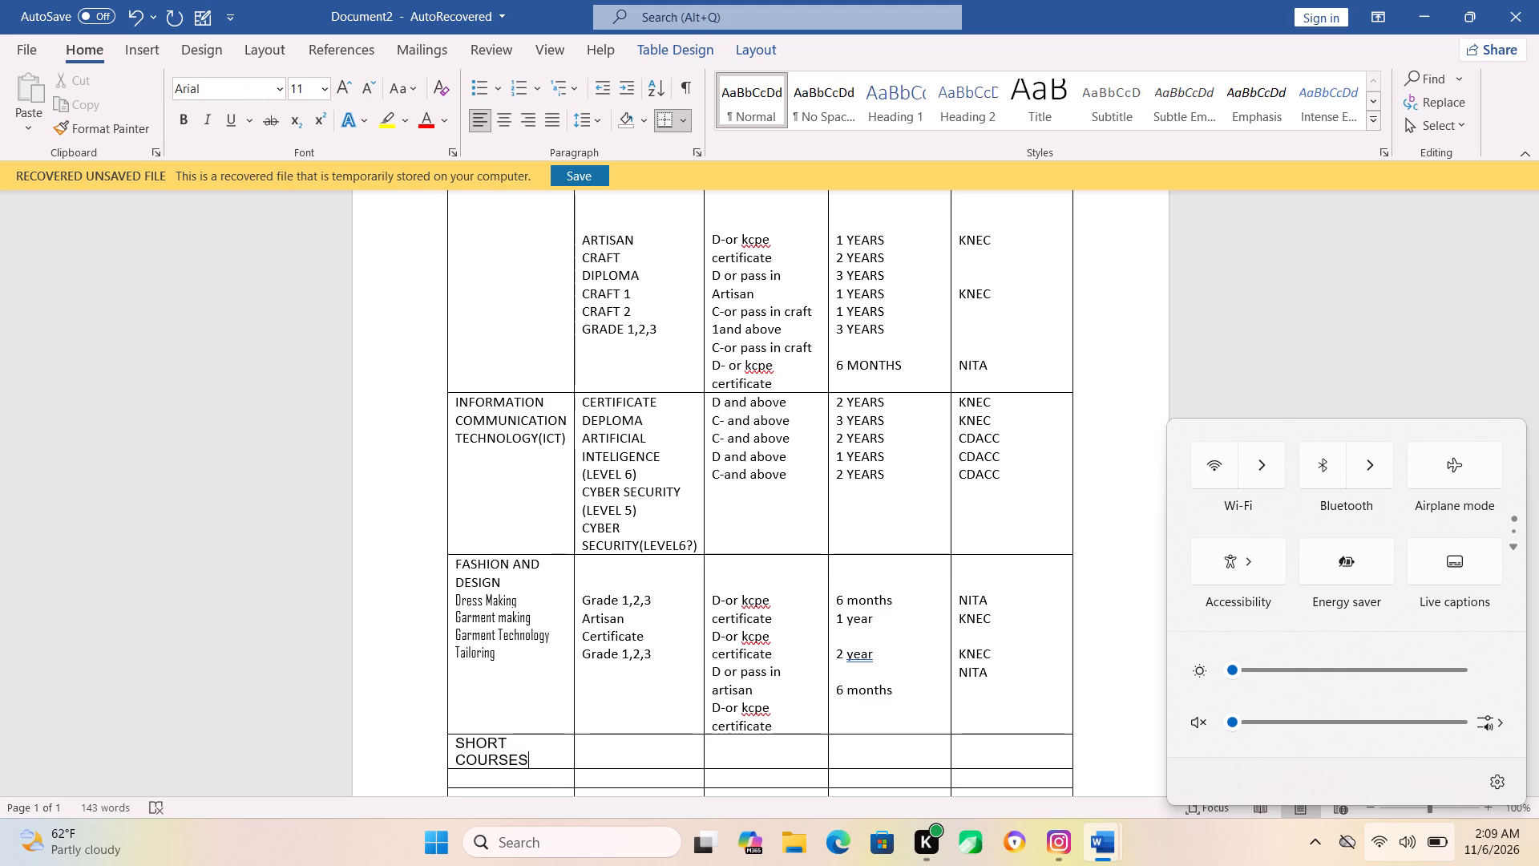
Start a new line below SHORT COURSES in the same cell and set its font to Agency FB.
key(Return)
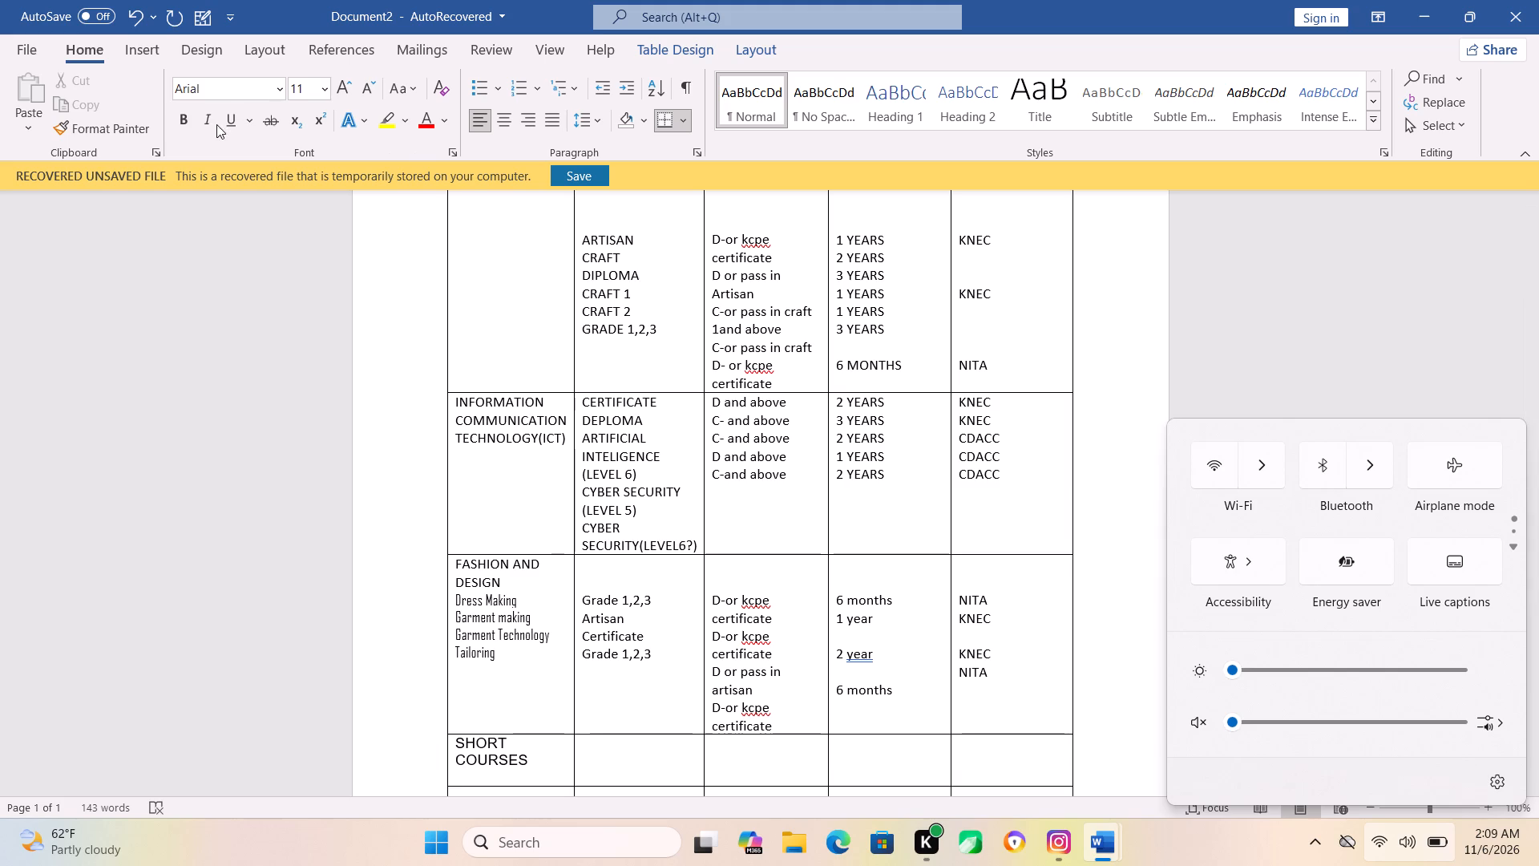
click(280, 93)
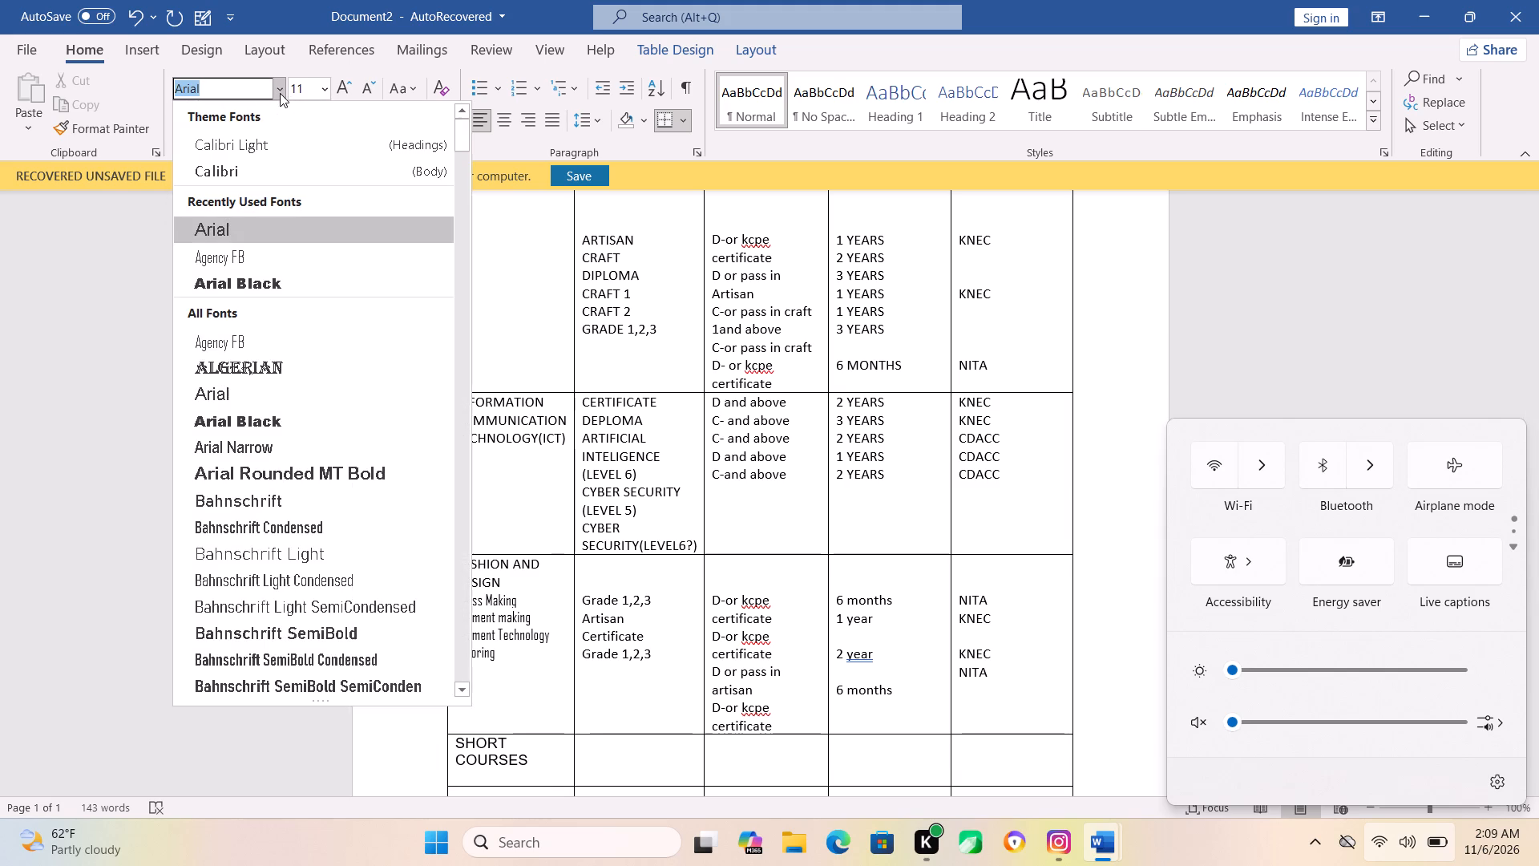
click(280, 93)
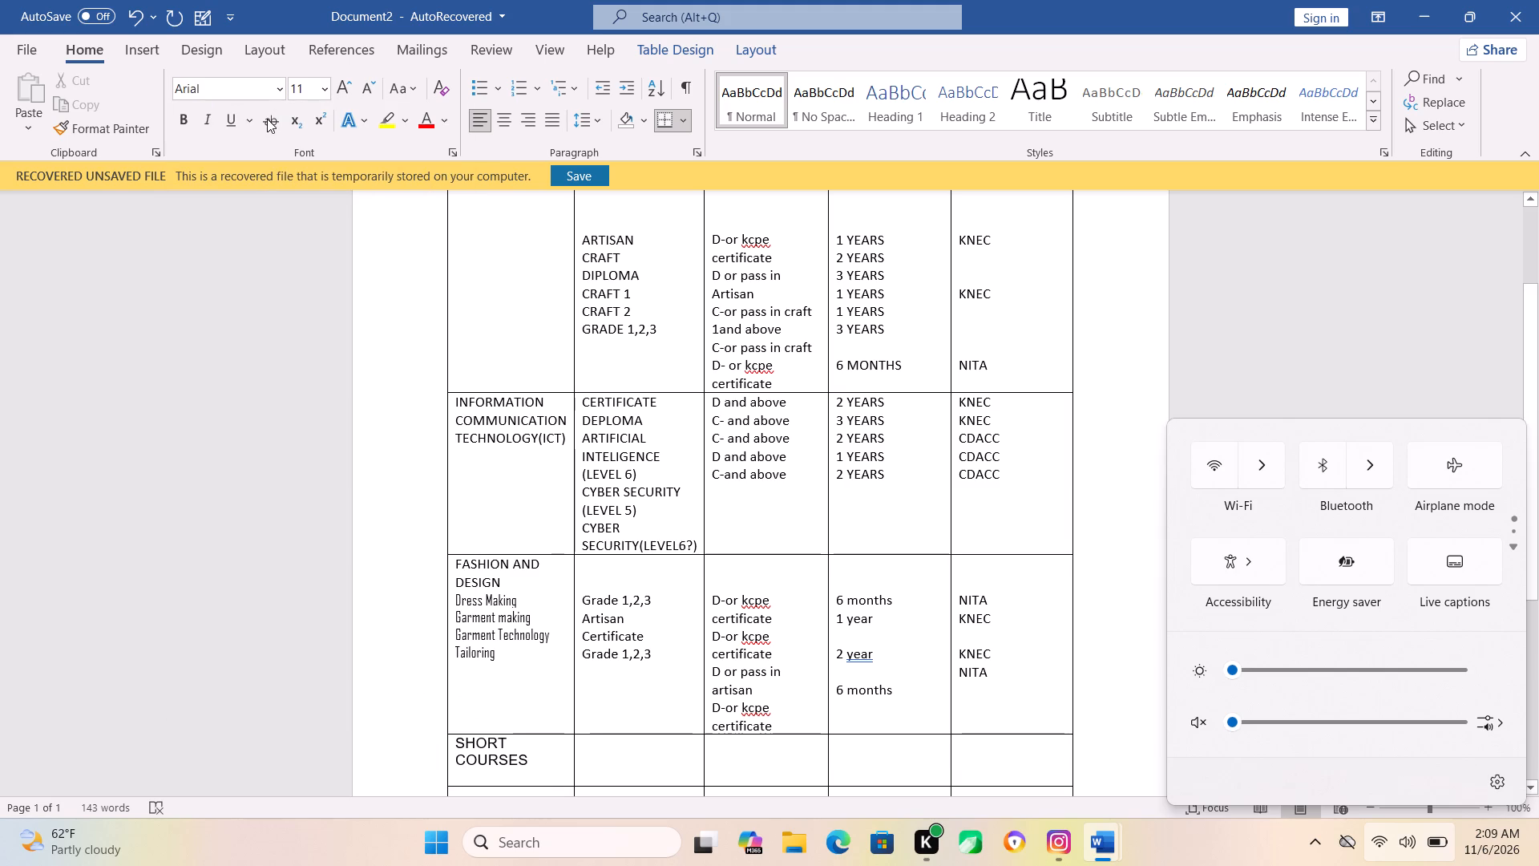
click(276, 89)
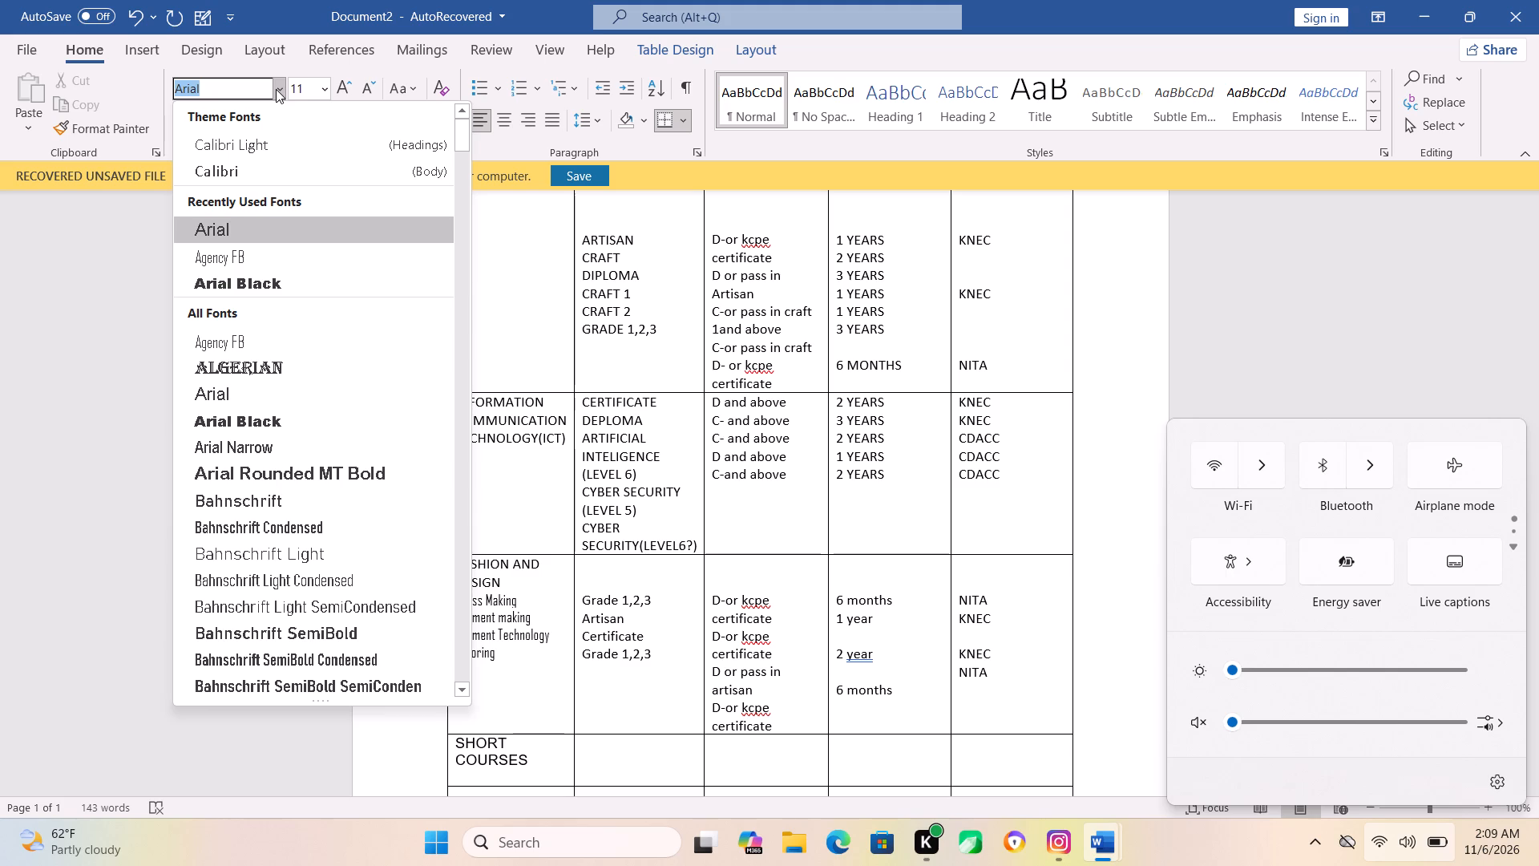
click(244, 255)
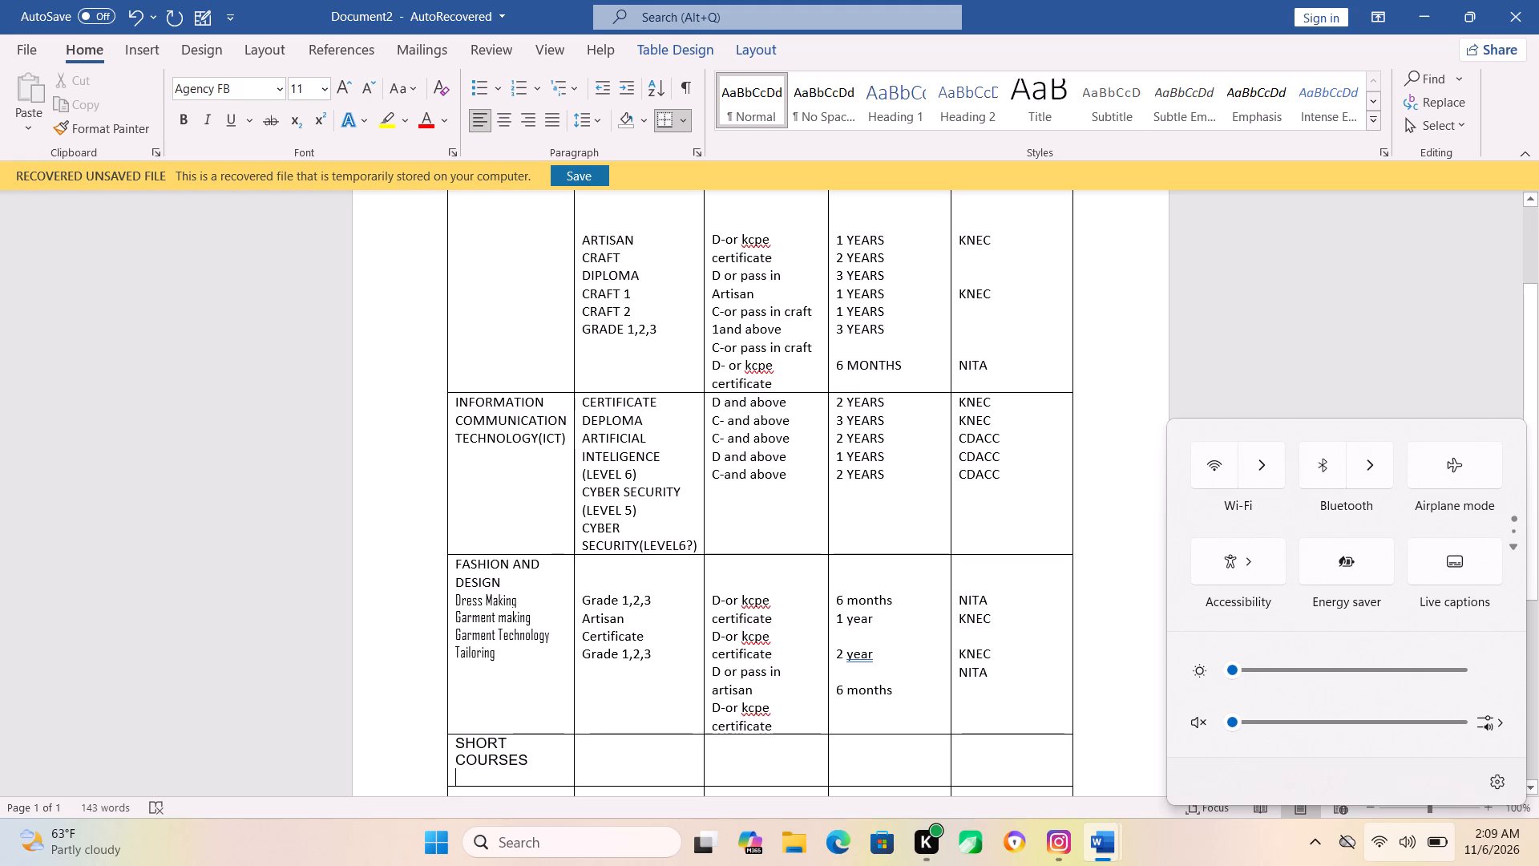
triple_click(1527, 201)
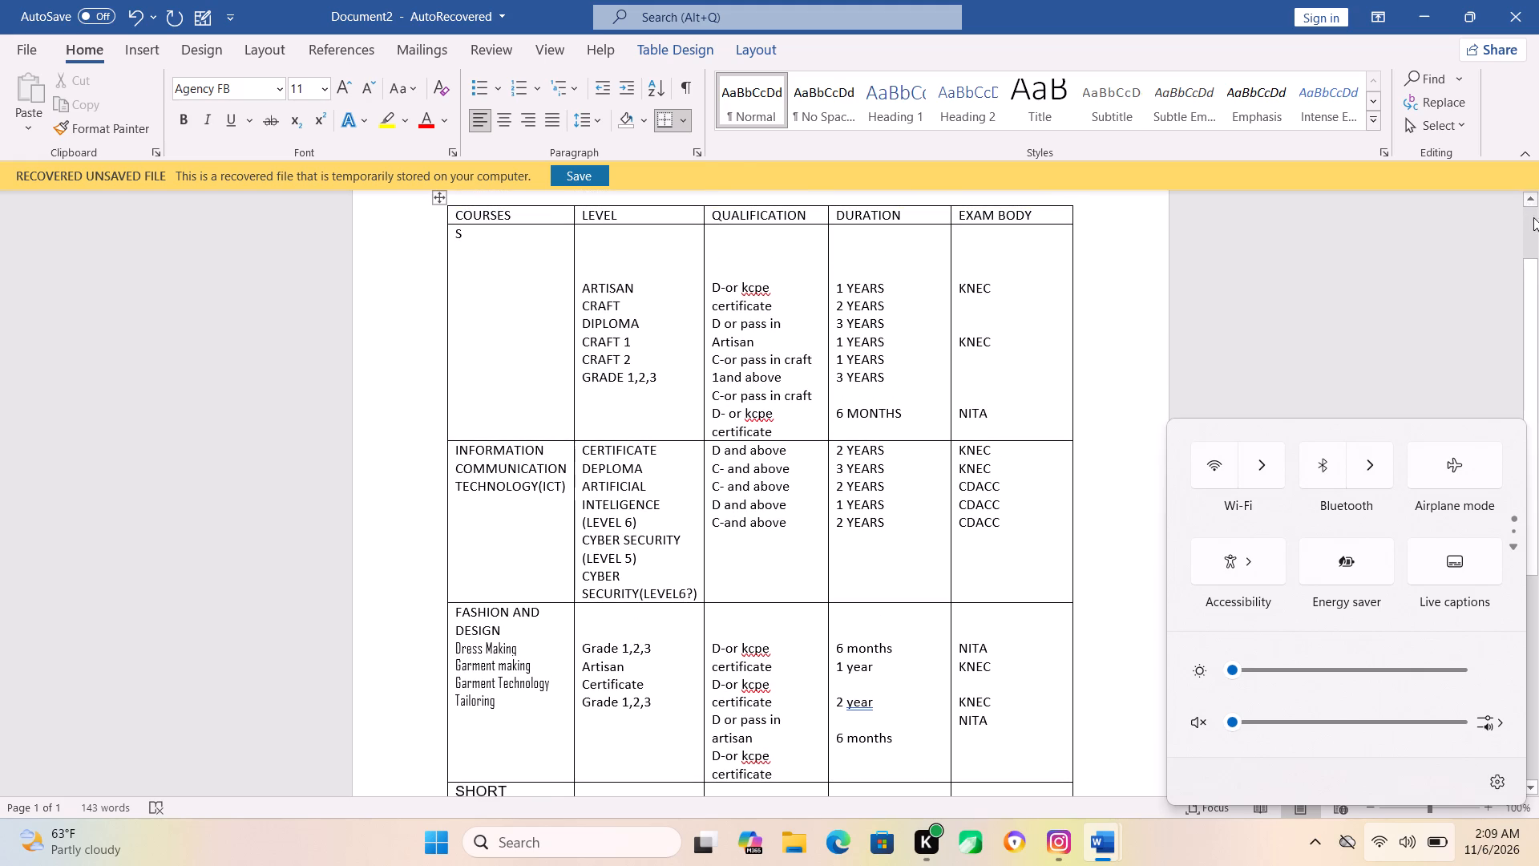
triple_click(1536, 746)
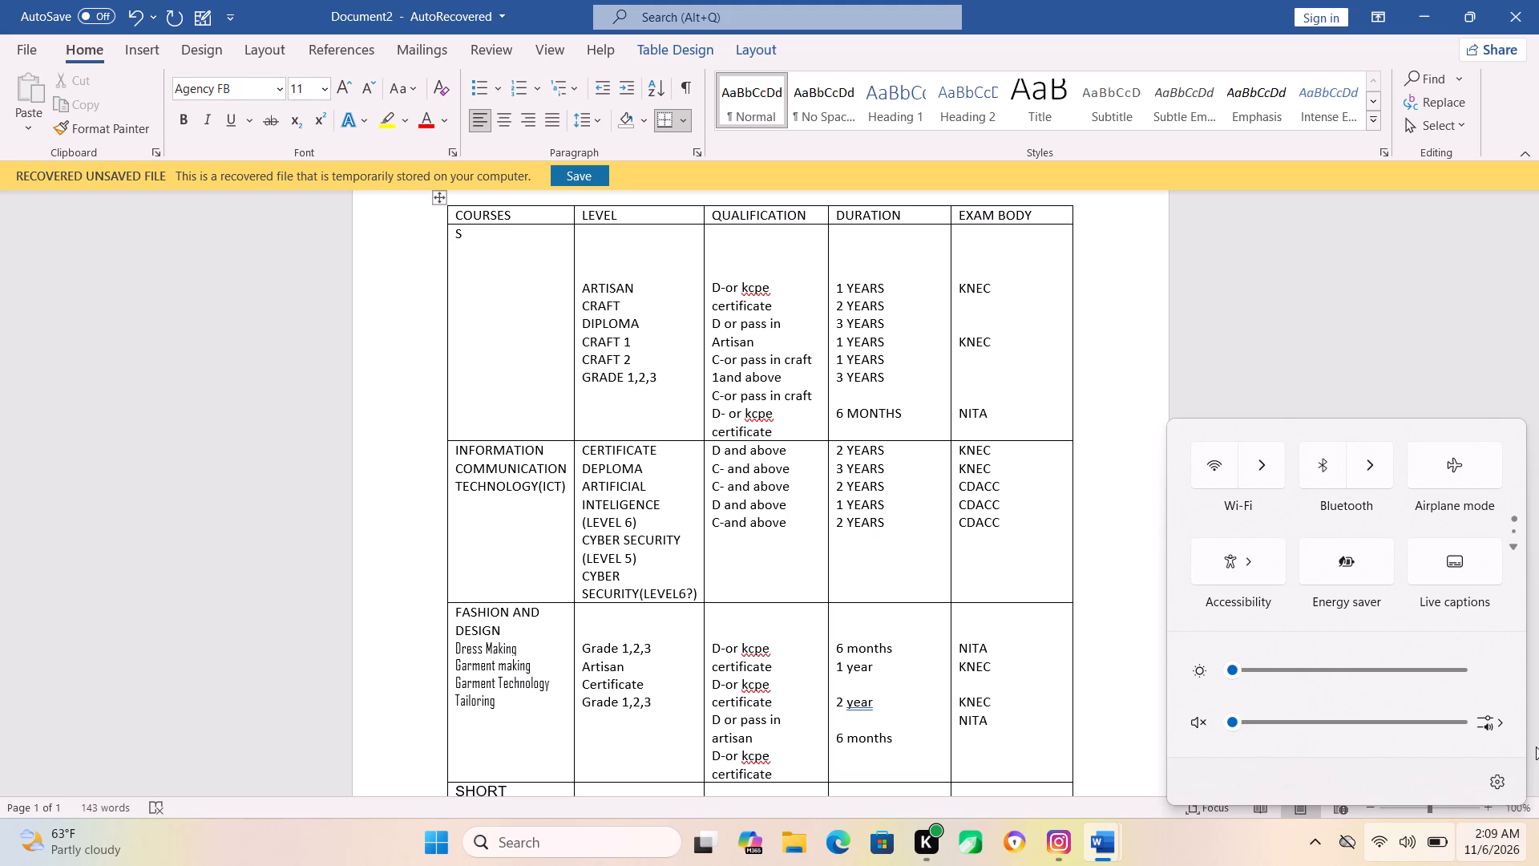
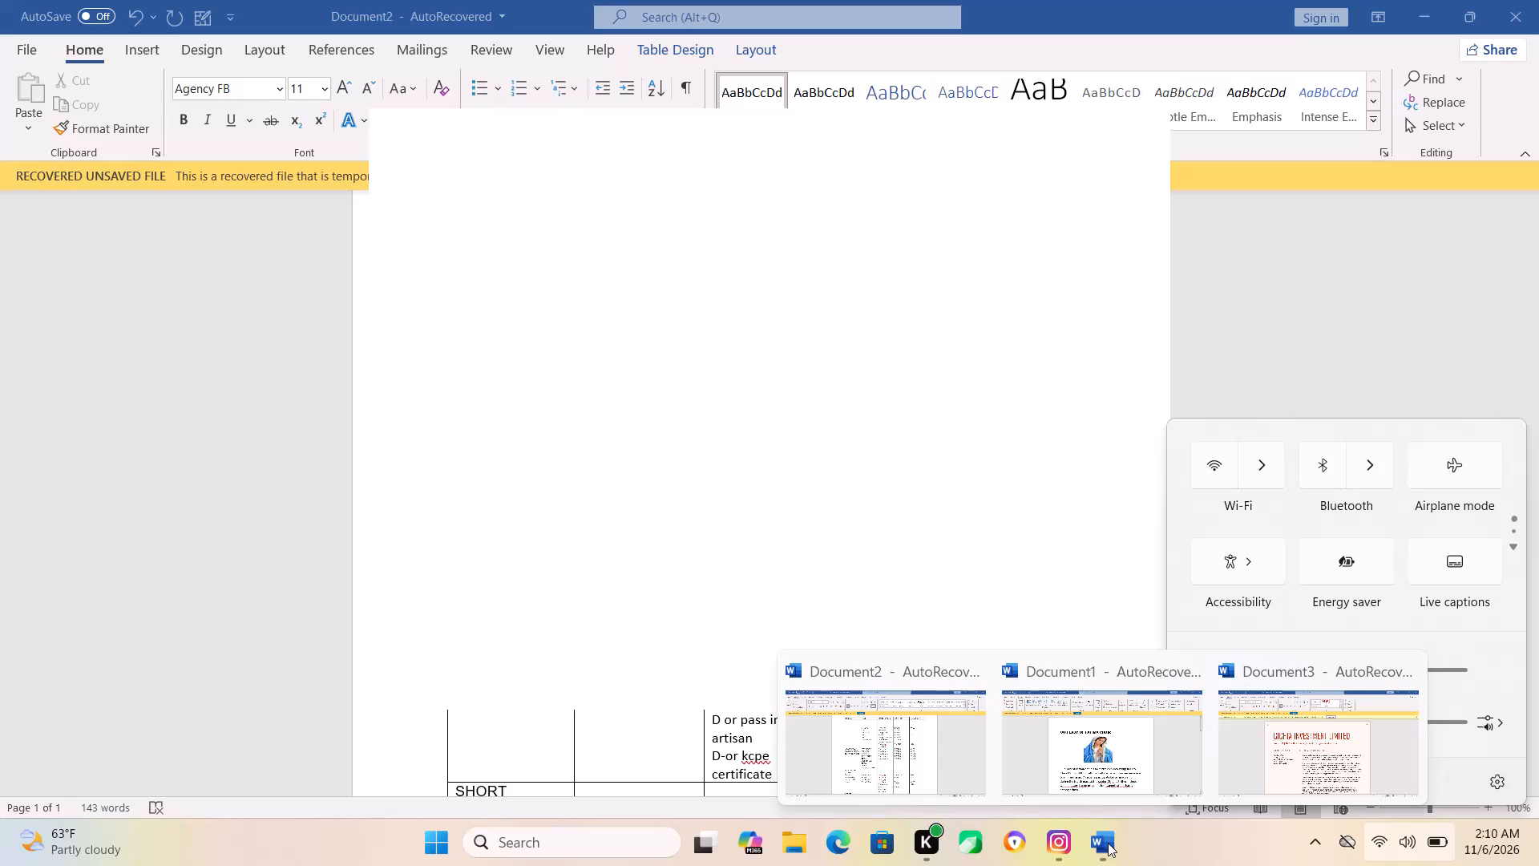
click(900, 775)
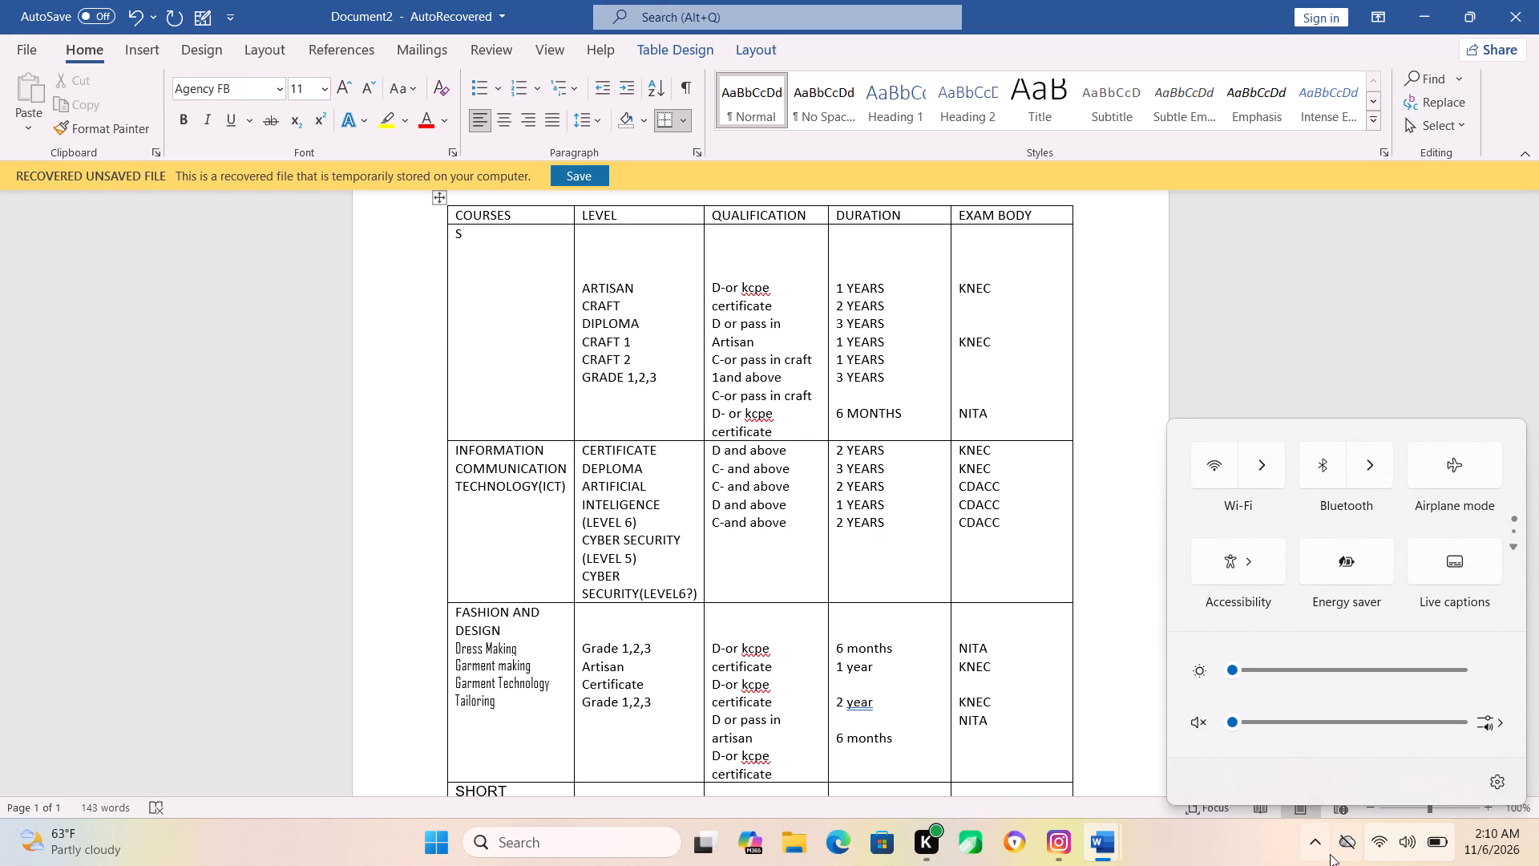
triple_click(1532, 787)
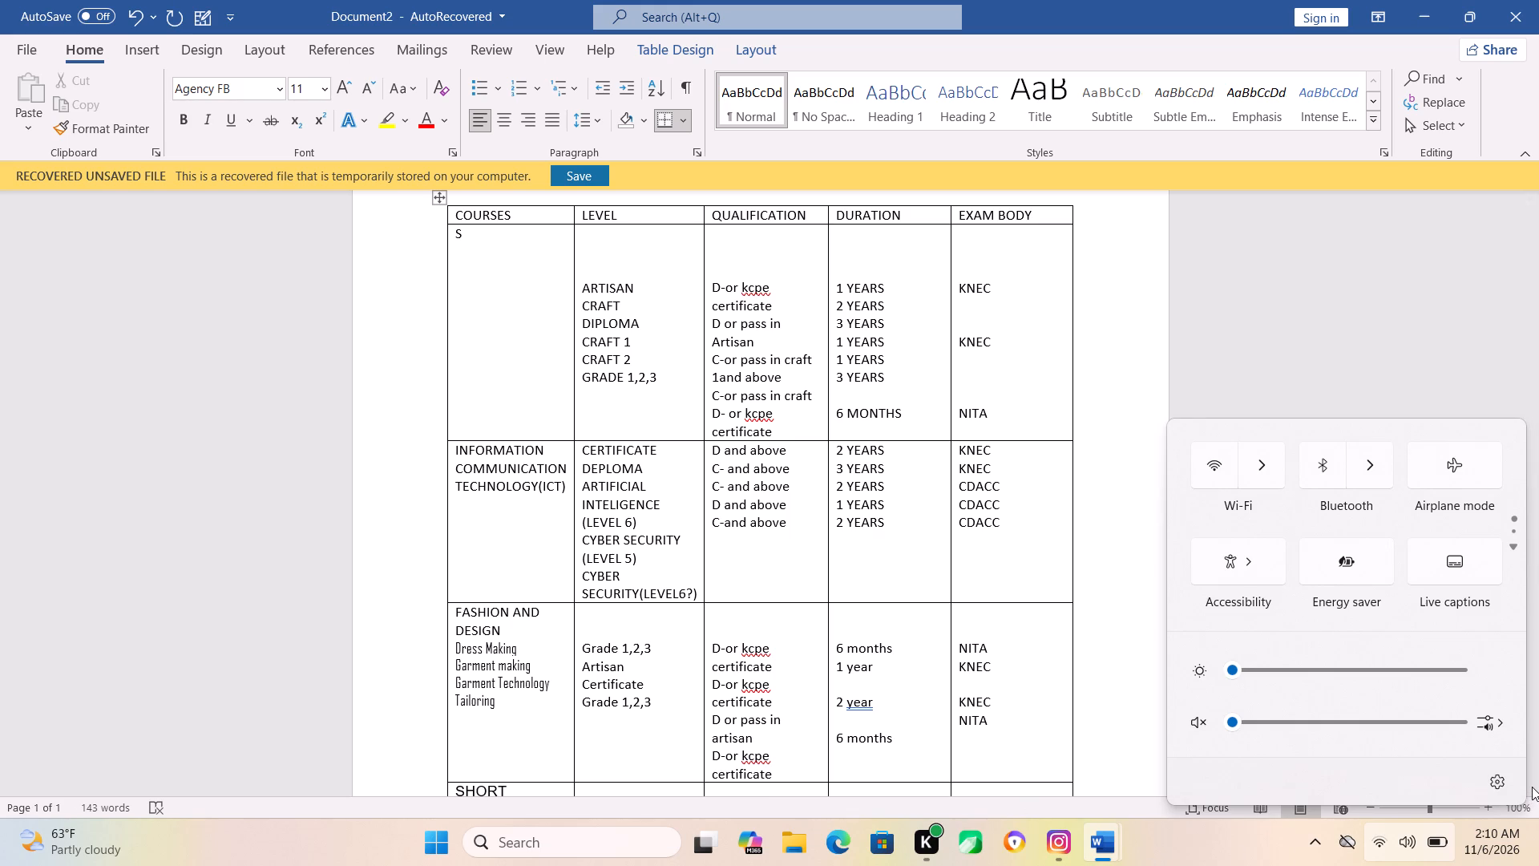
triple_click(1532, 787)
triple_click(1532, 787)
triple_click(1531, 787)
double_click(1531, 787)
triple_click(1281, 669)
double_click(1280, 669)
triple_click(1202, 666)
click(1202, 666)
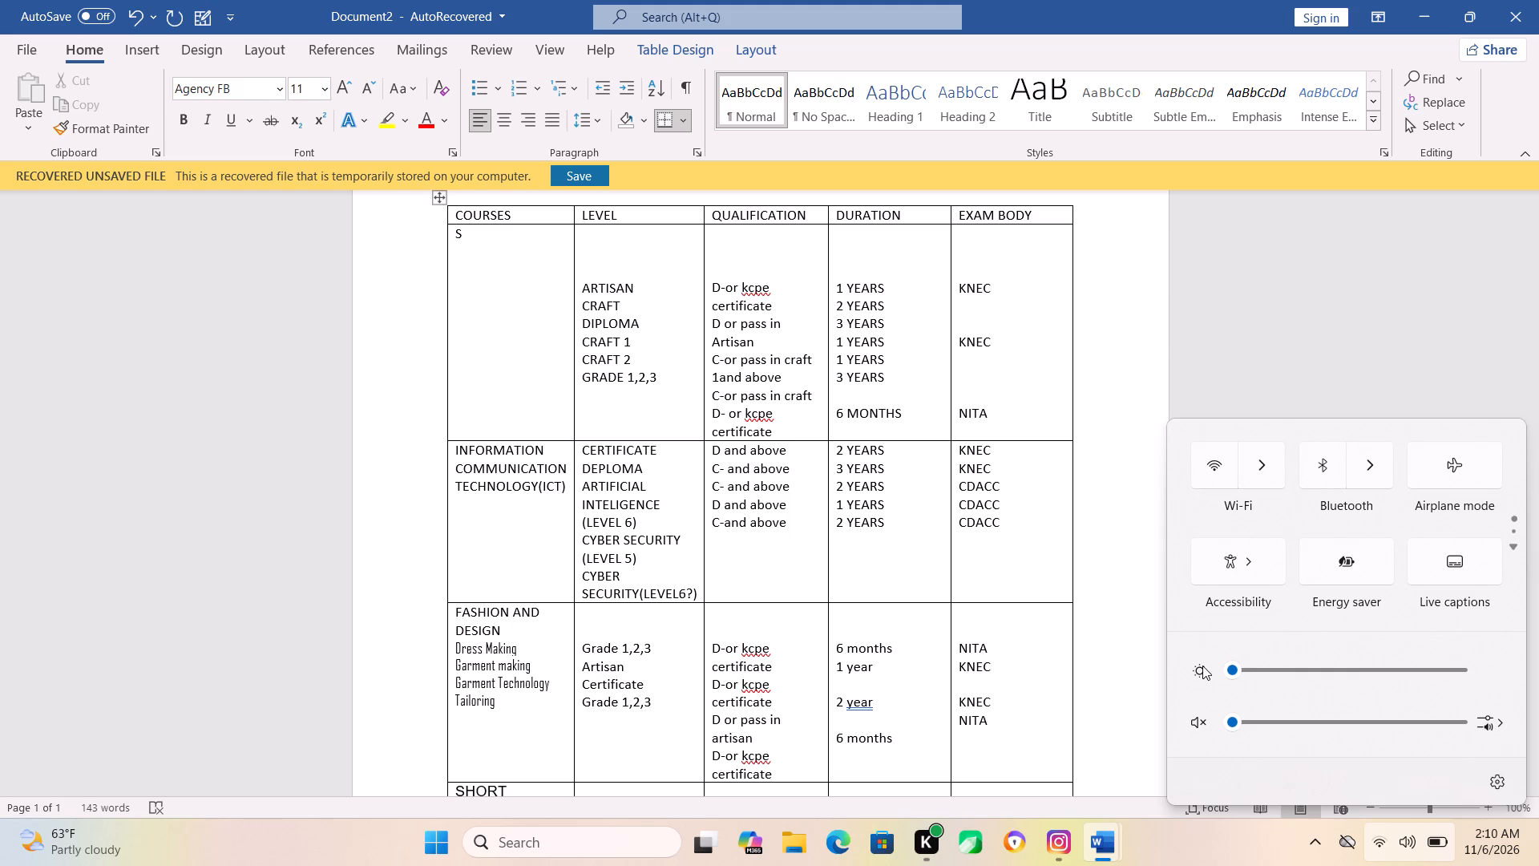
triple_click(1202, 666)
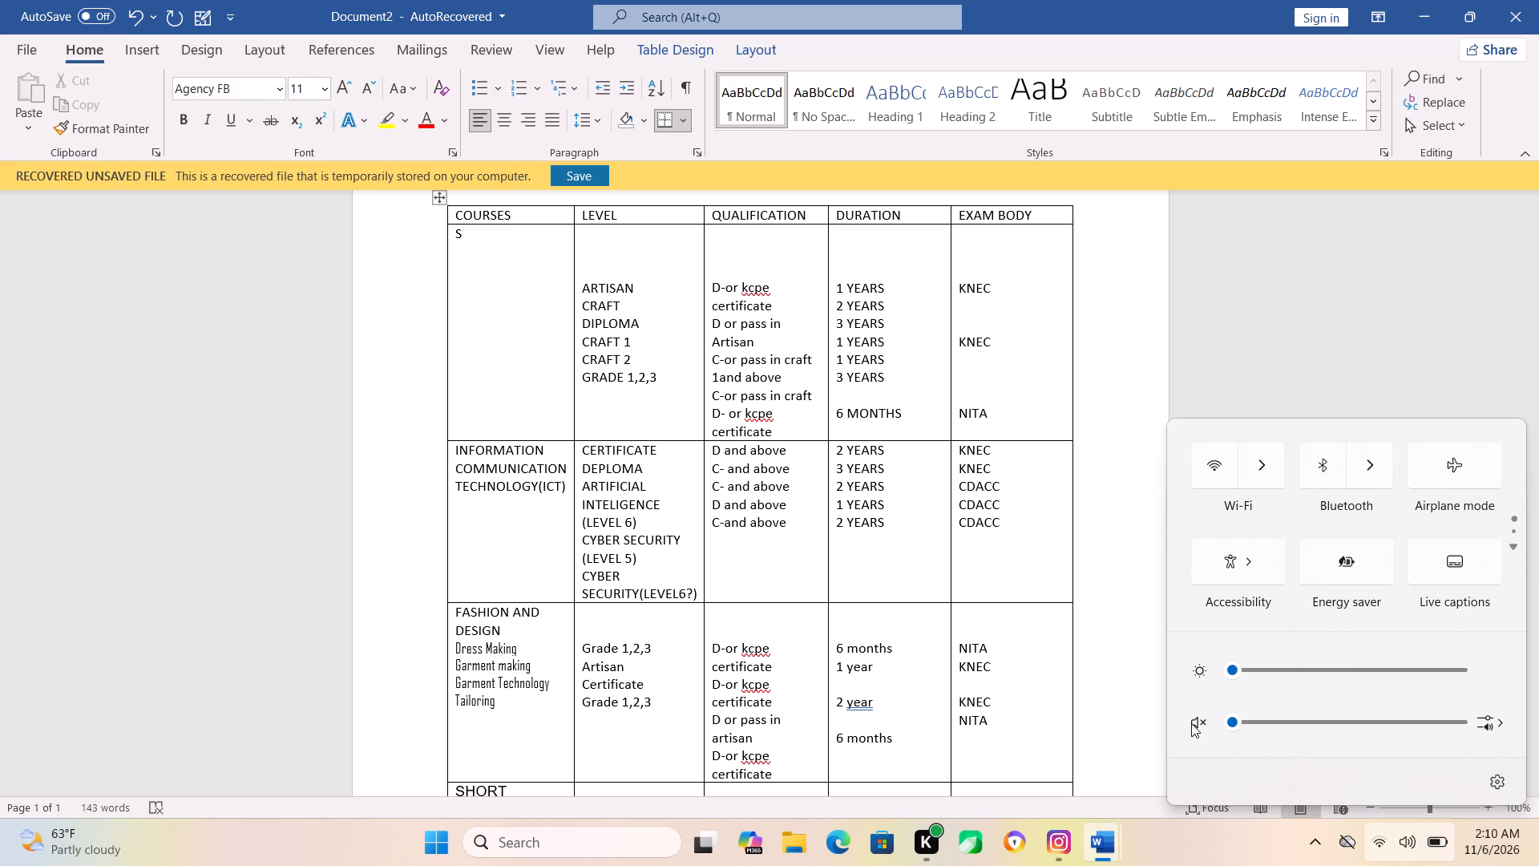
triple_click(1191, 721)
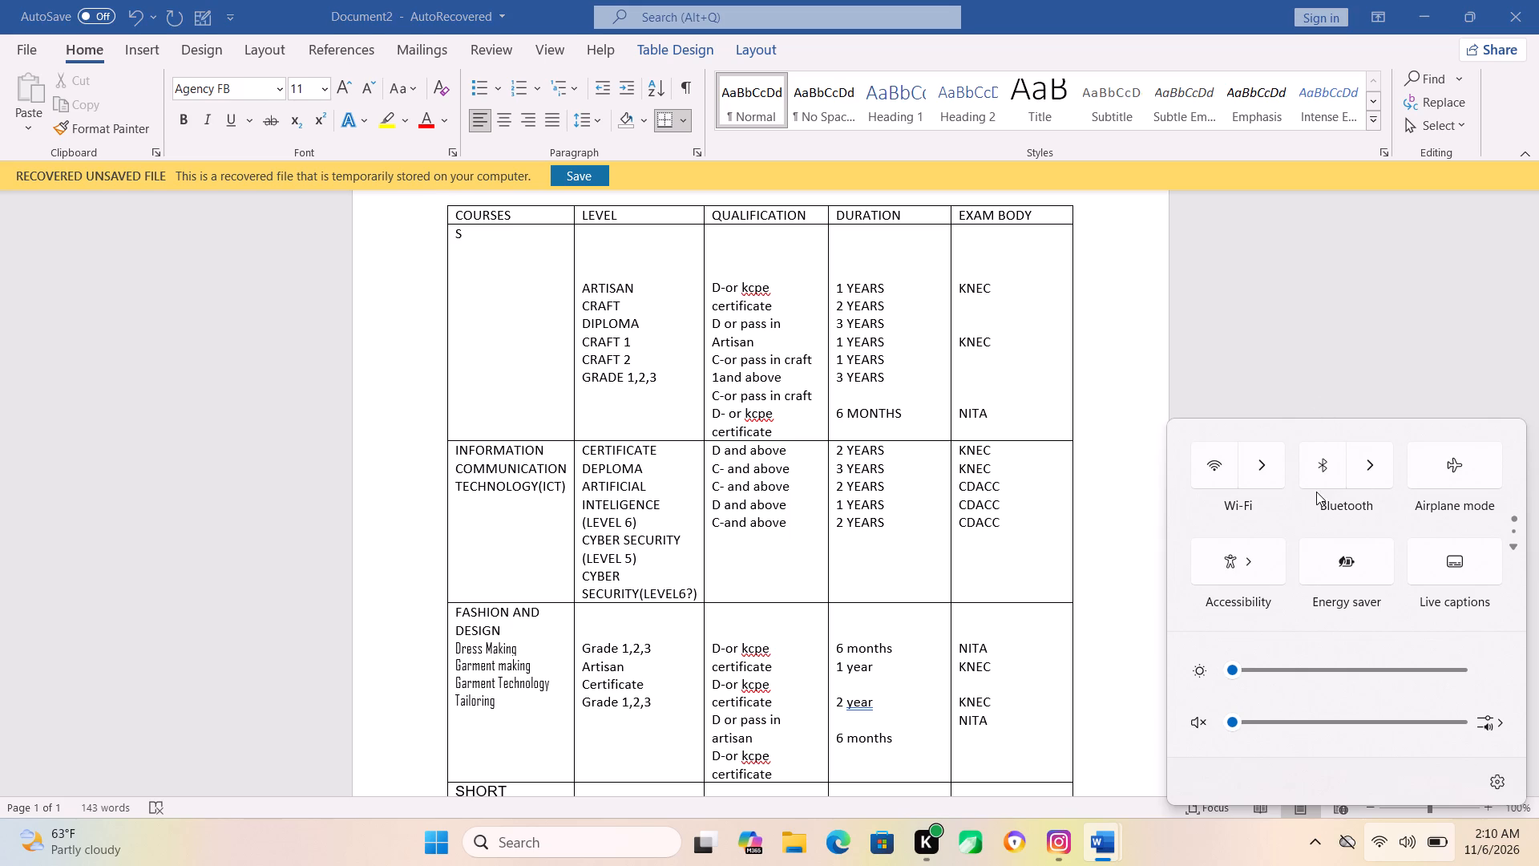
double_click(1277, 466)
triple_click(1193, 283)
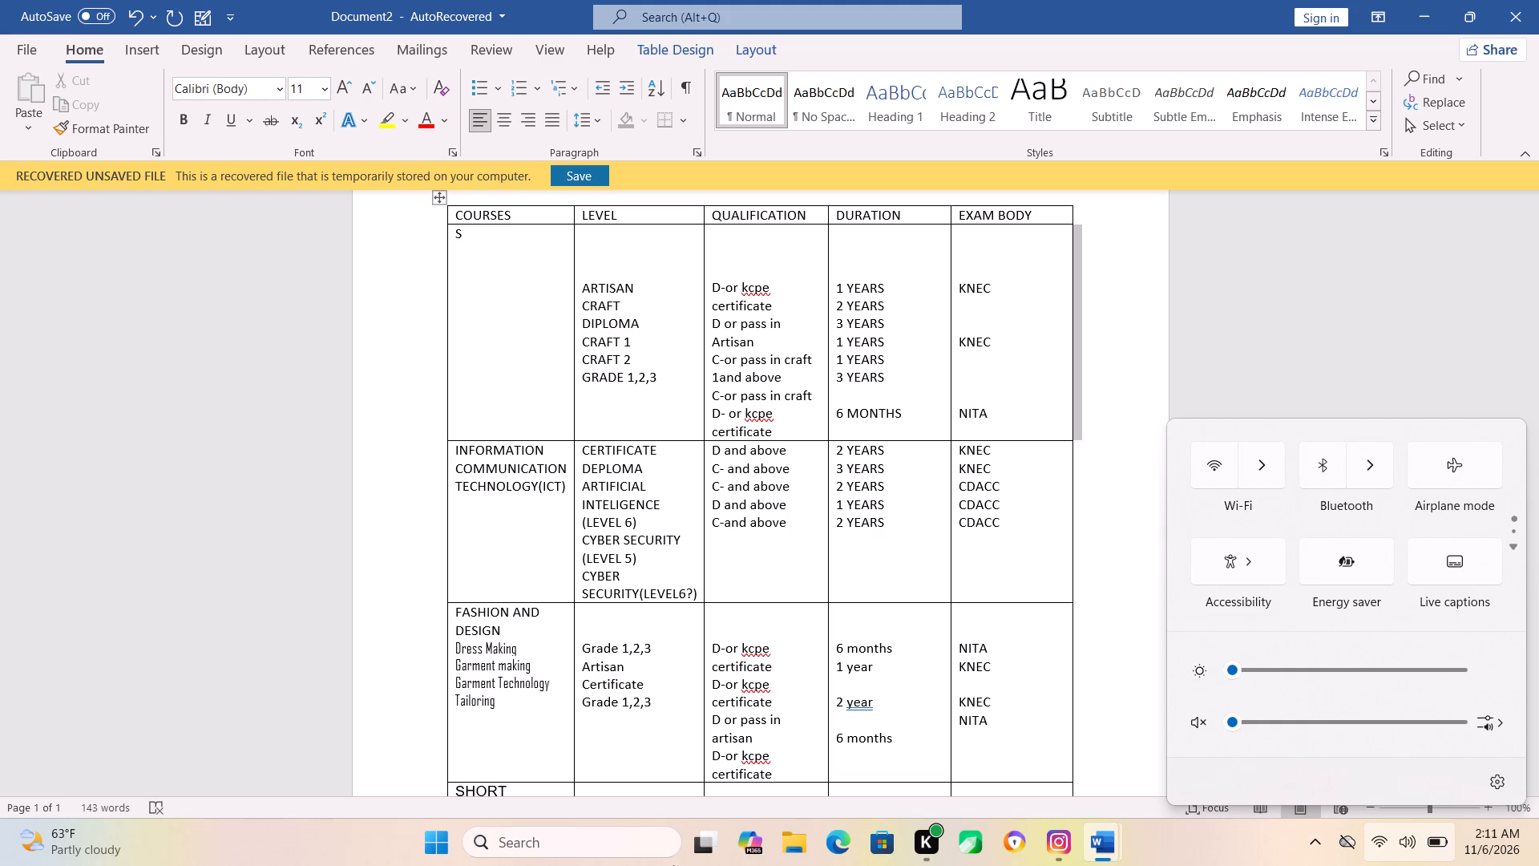
Start a new line below SHORT COURSES in its COURSES cell, beginning with a period and a space.
click(531, 790)
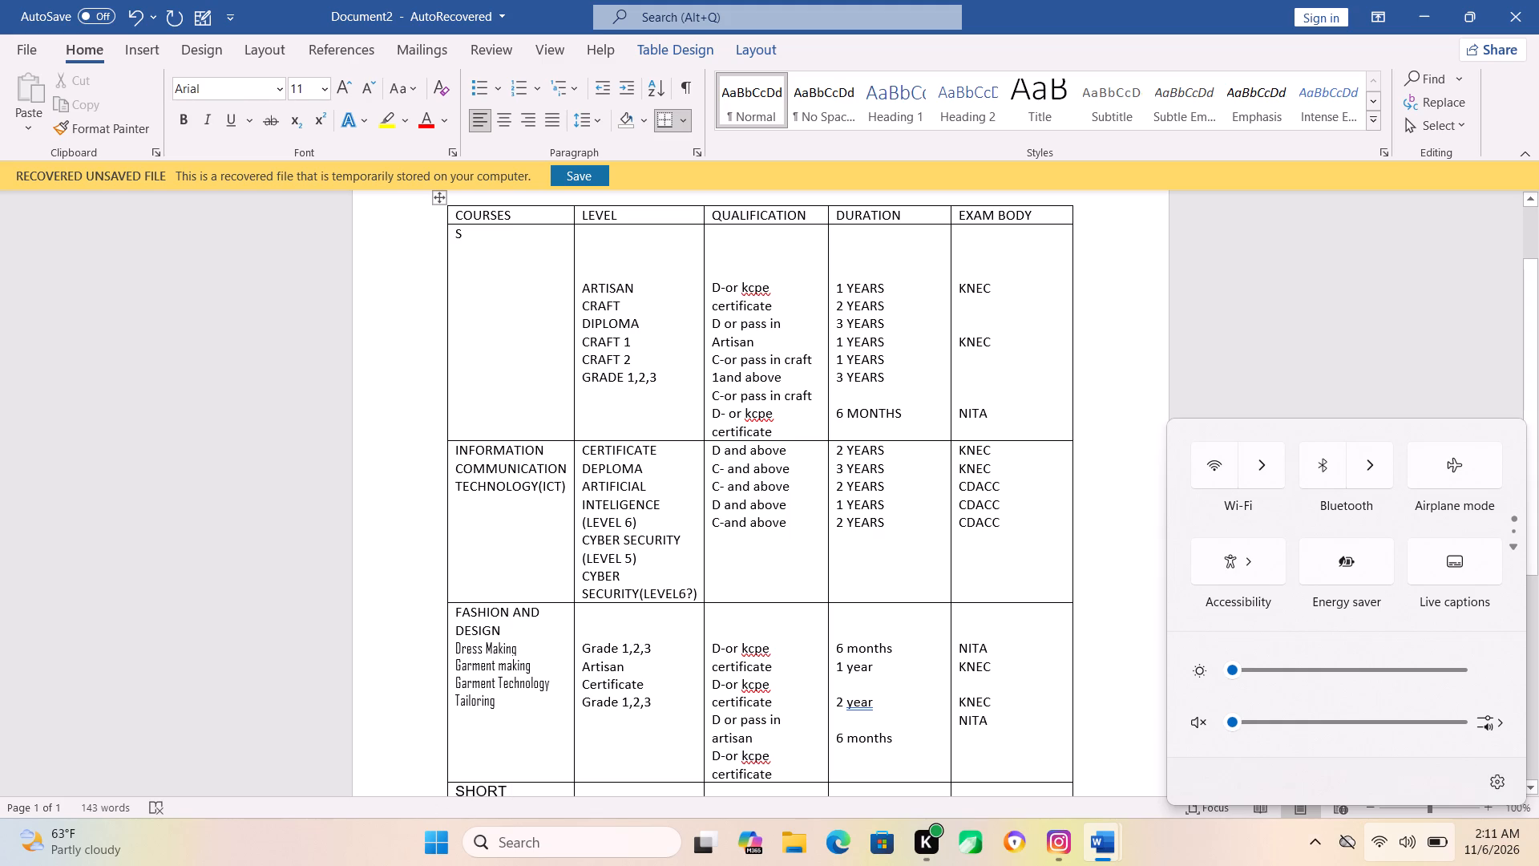
key(Return)
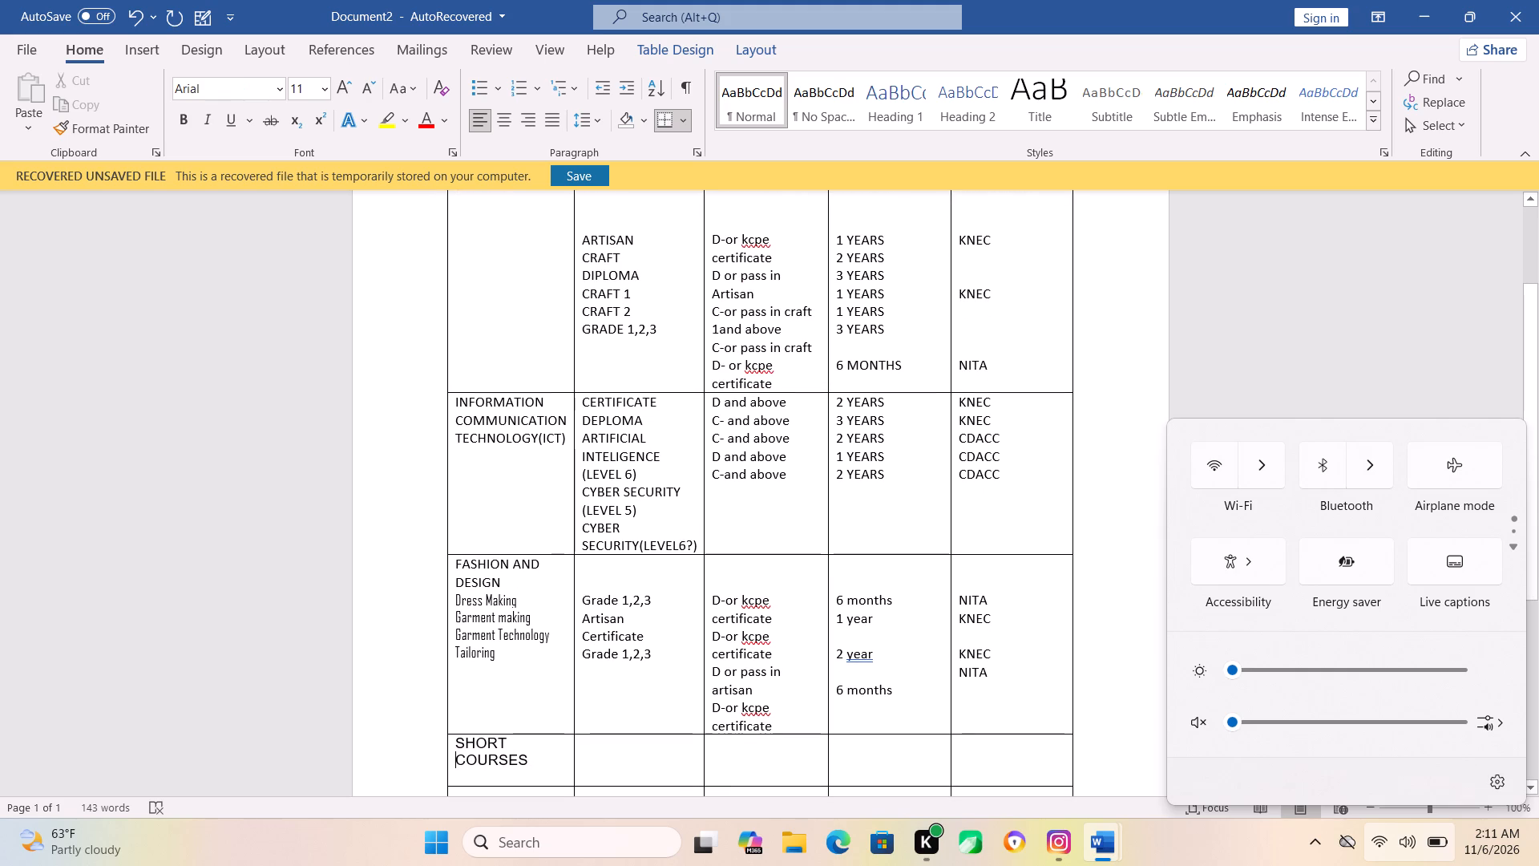
click(531, 759)
key(Return)
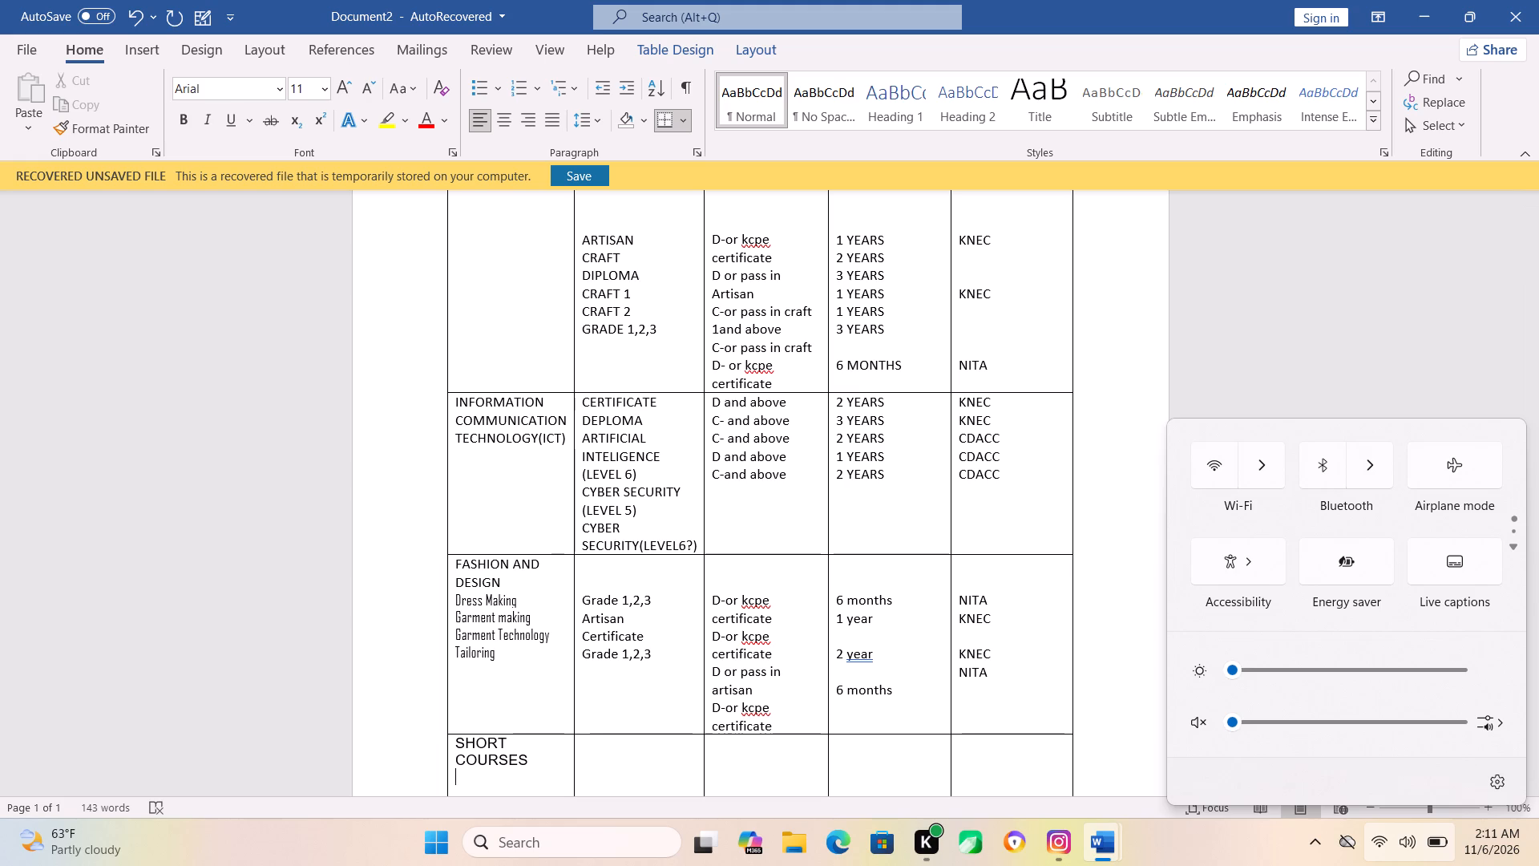
key(period)
key(space)
text(CO)
key(BackSpace)
key(BackSpace)
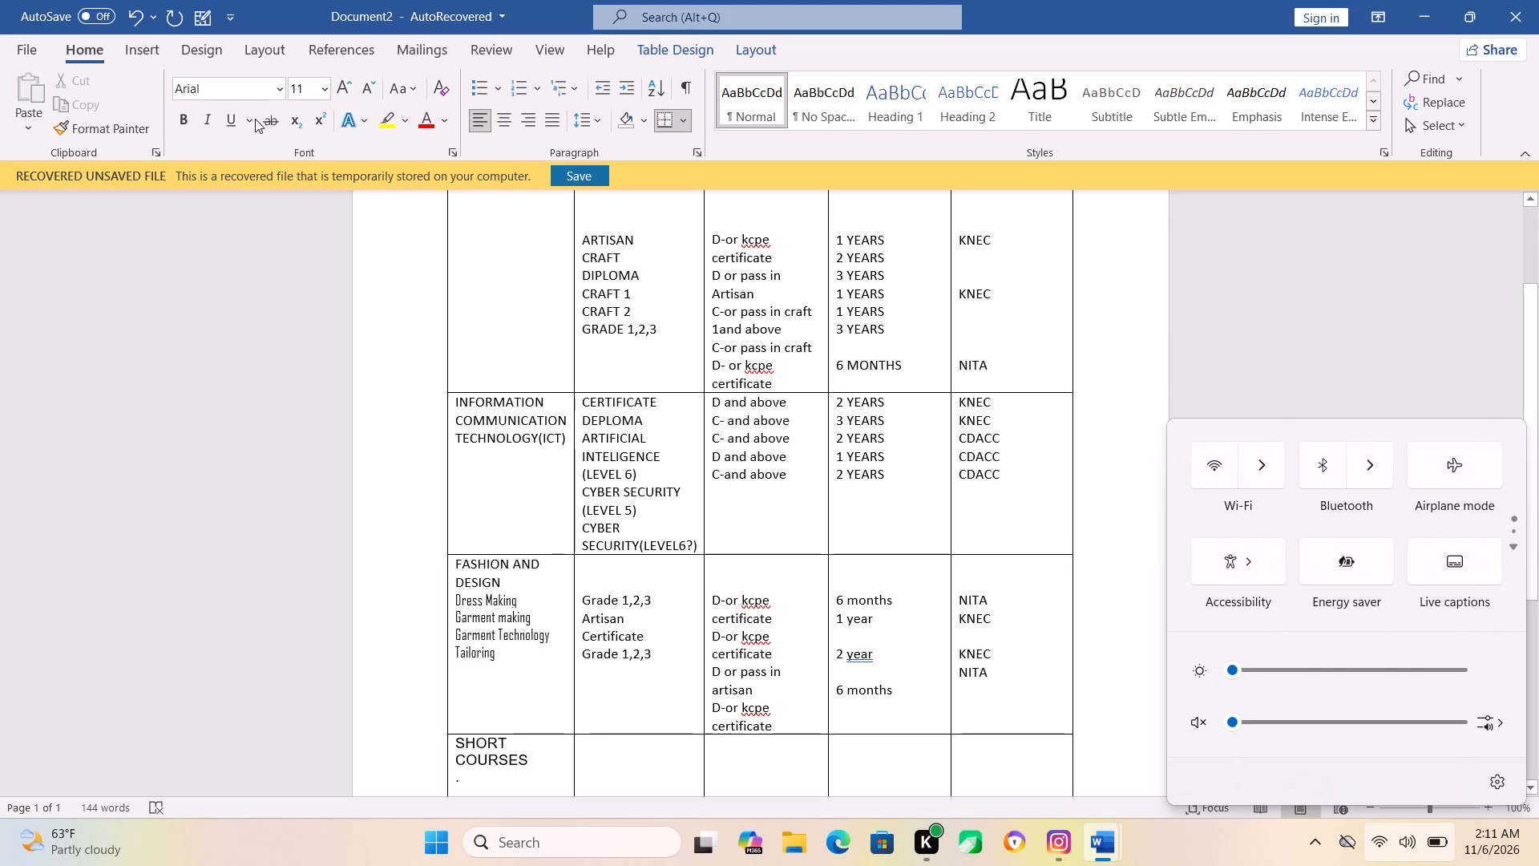
Enter COMPUTER APLICATIONS in Agency FB after the period on the line below SHORT COURSES.
click(285, 84)
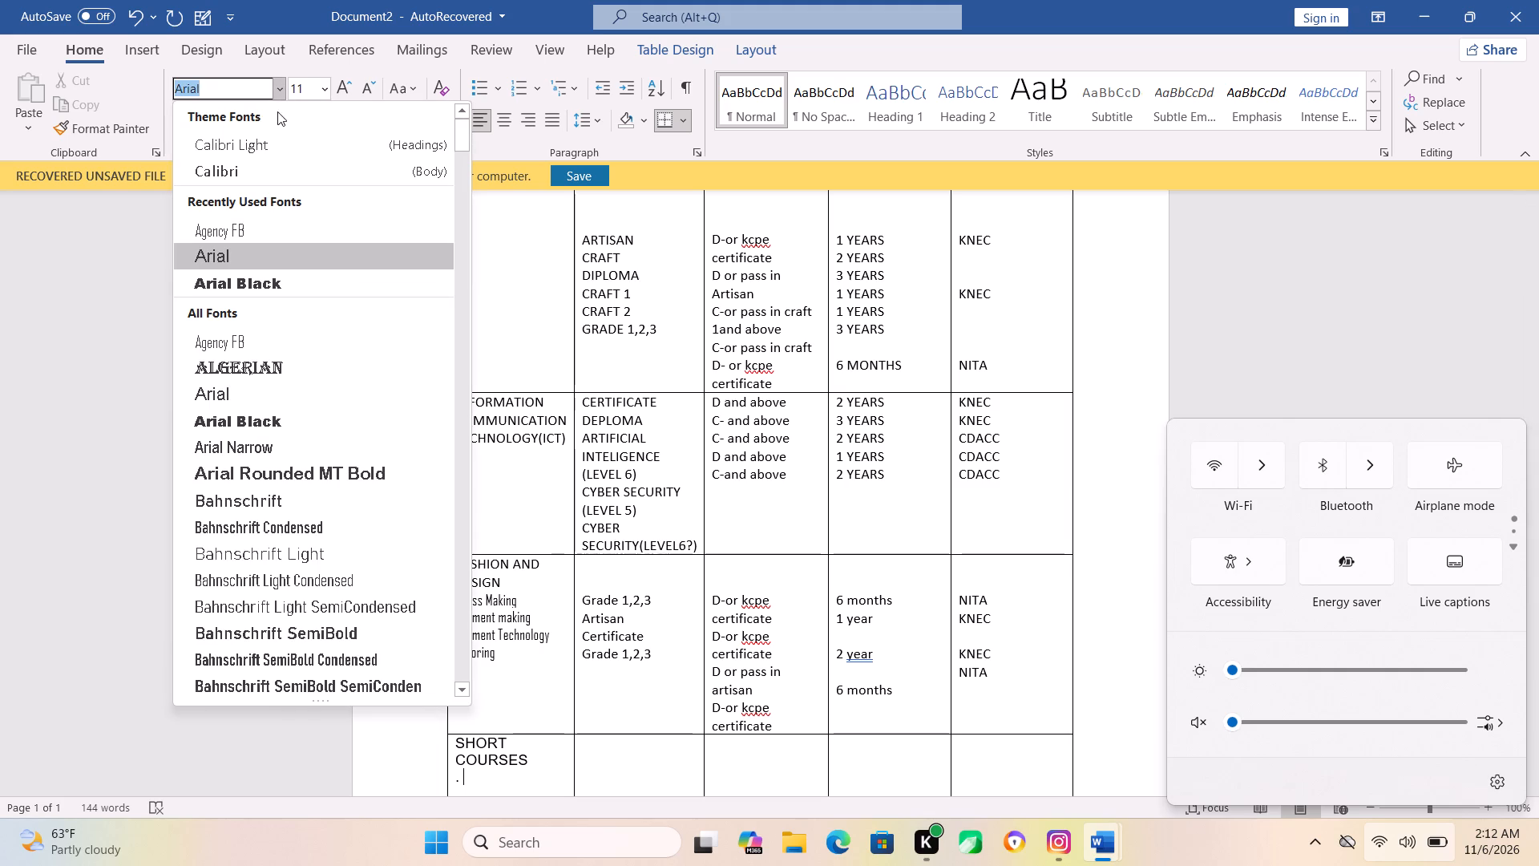
click(249, 233)
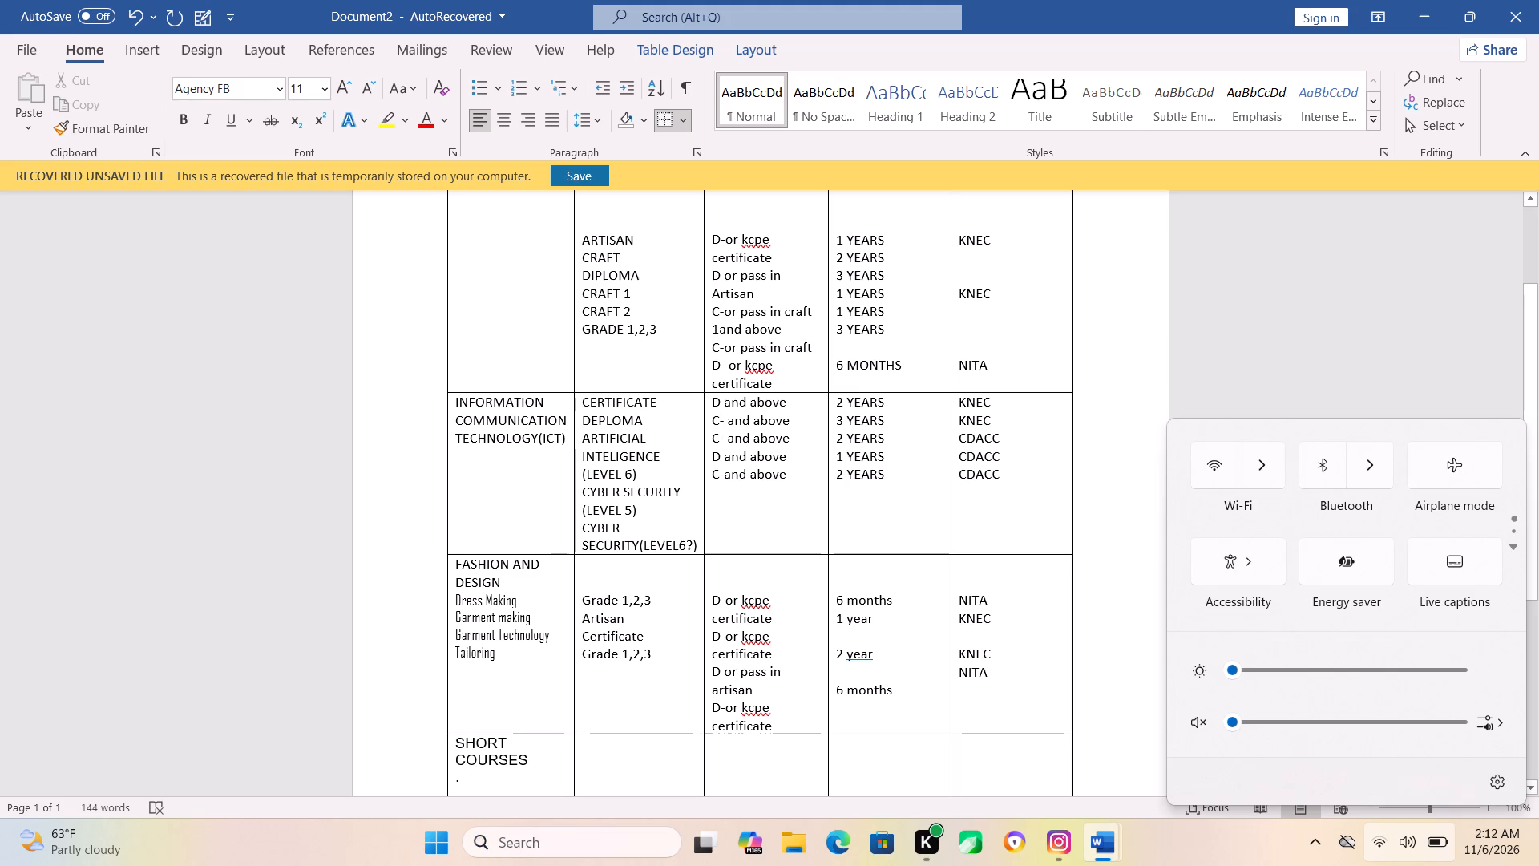
key(c)
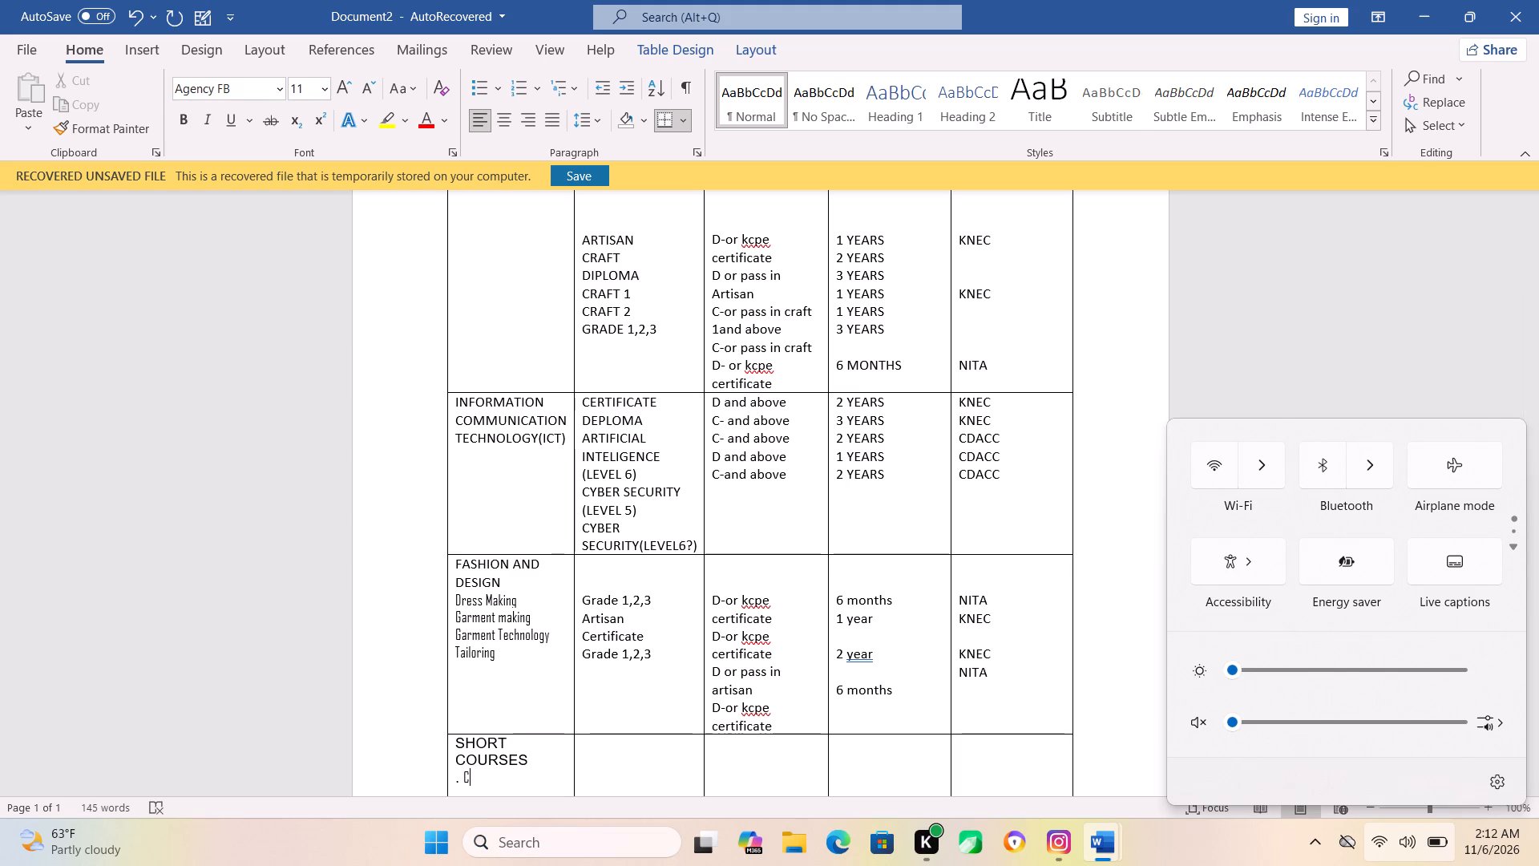
text(OMPUT)
text(ER)
key(space)
text(A)
text(PLI)
text(CATI)
text(ON)
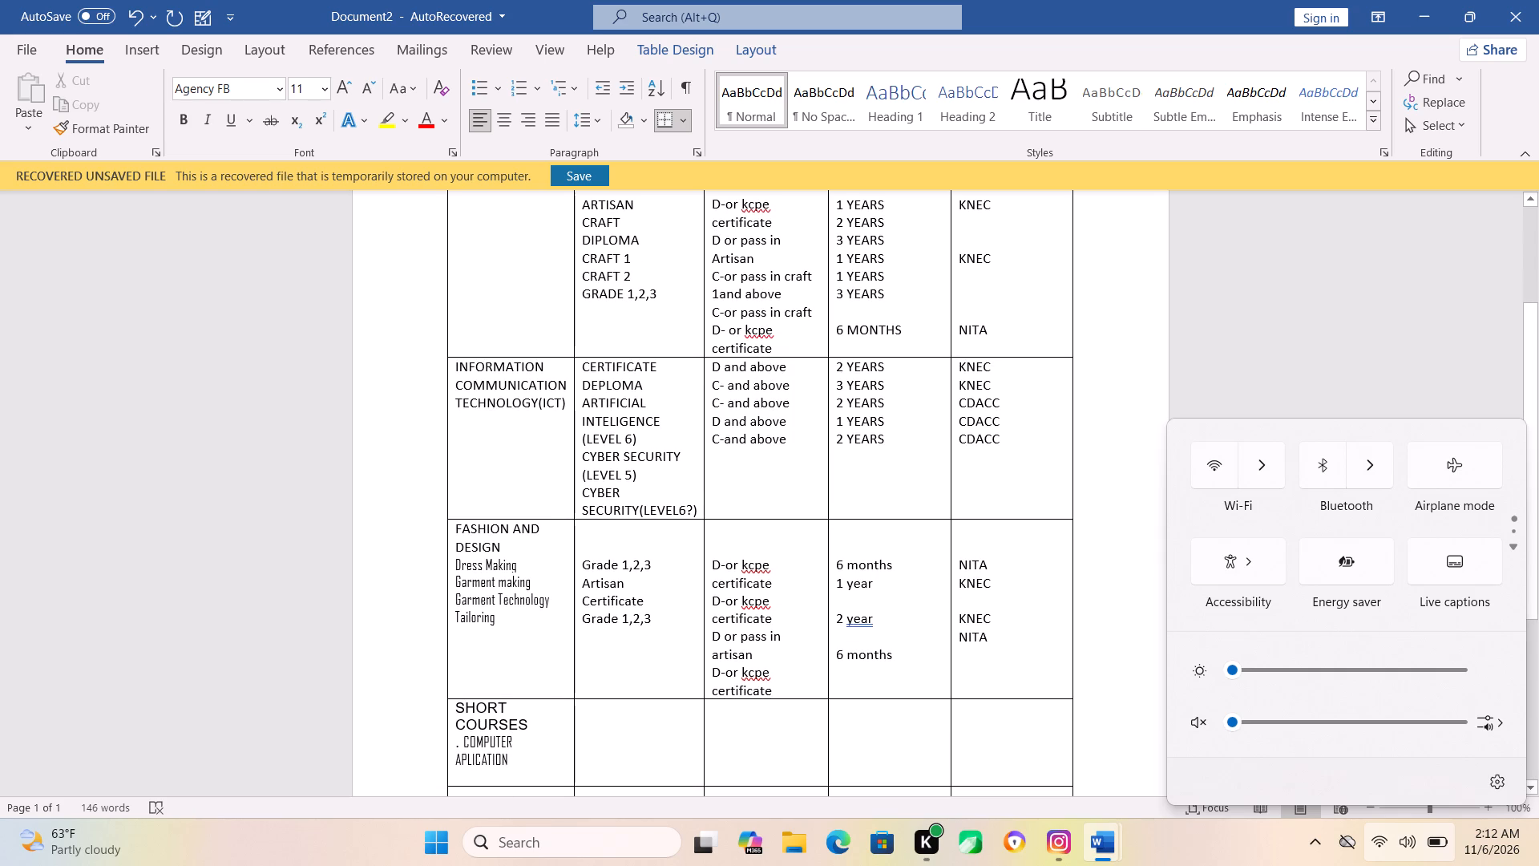
text(S)
key(space)
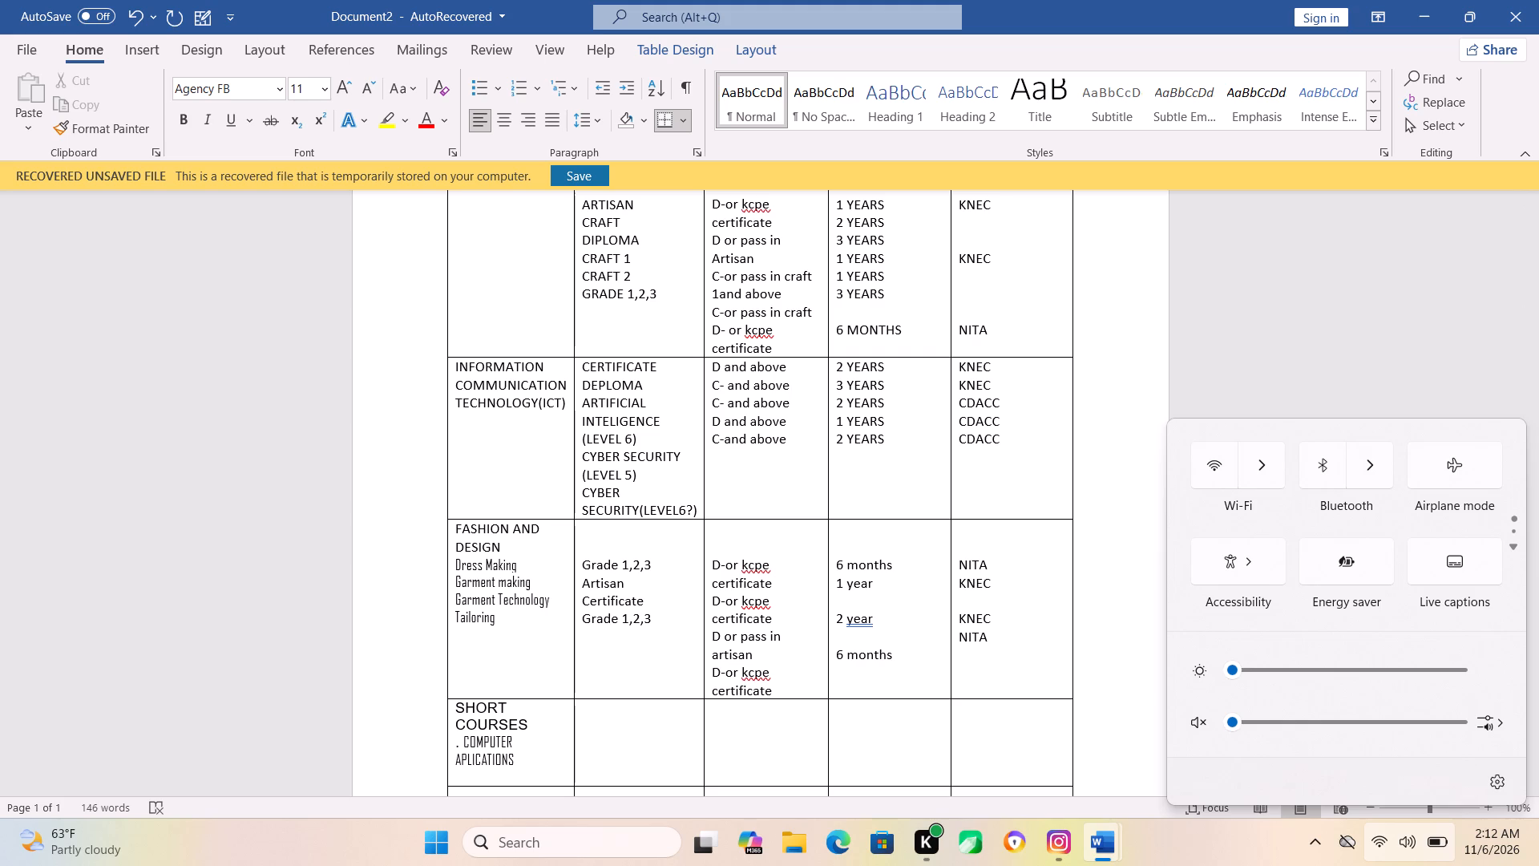
Add (PACKAGES) after COMPUTER APLICATIONS in the SHORT COURSES cell.
text(?()
key(BackSpace)
key(BackSpace)
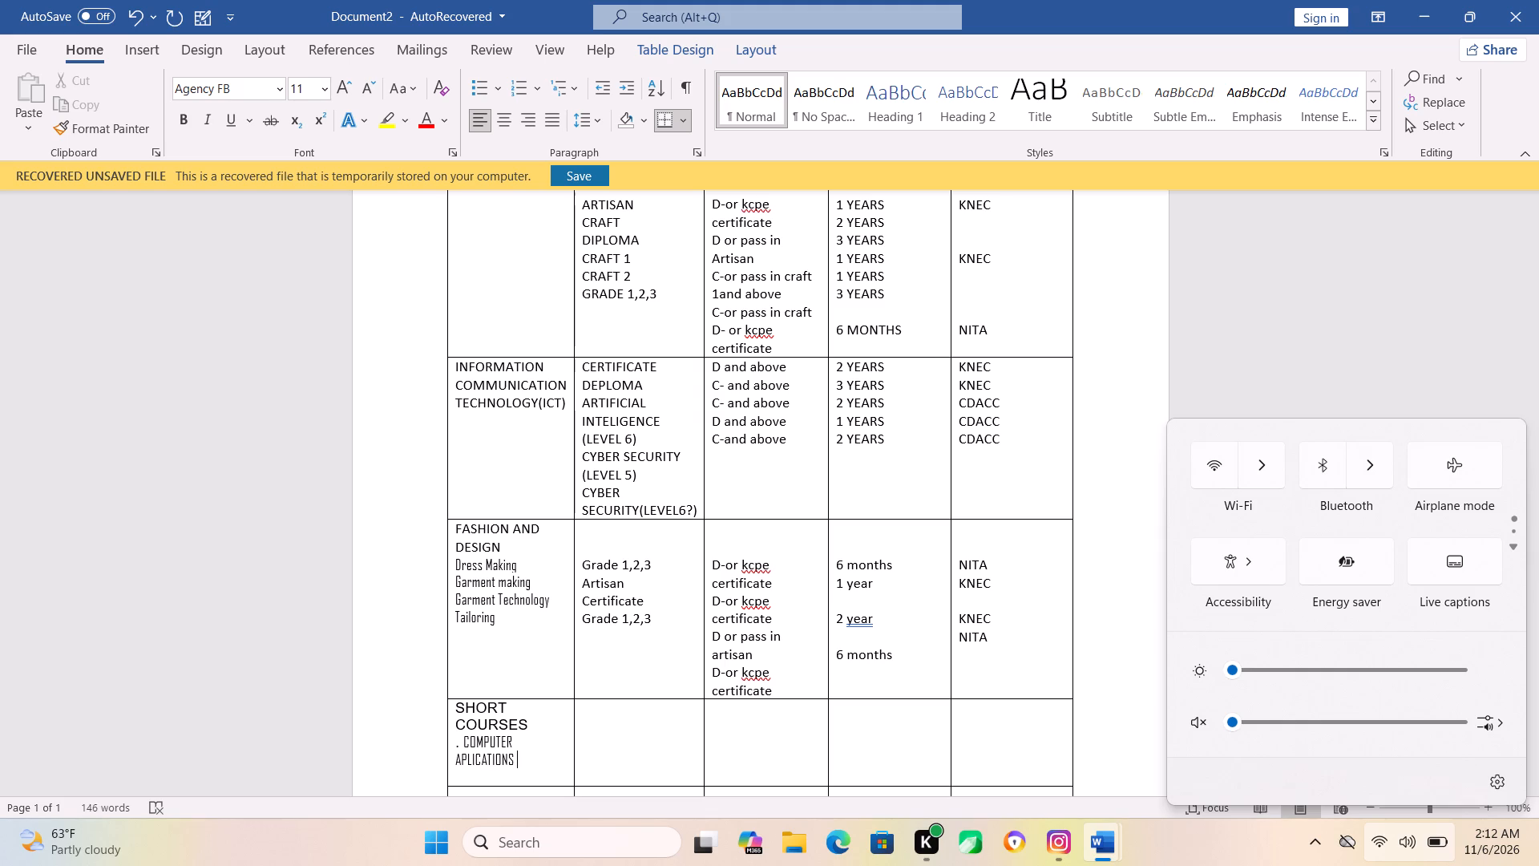
key(shift+parenleft)
text(PA)
key(c)
key(k)
text(AGES)
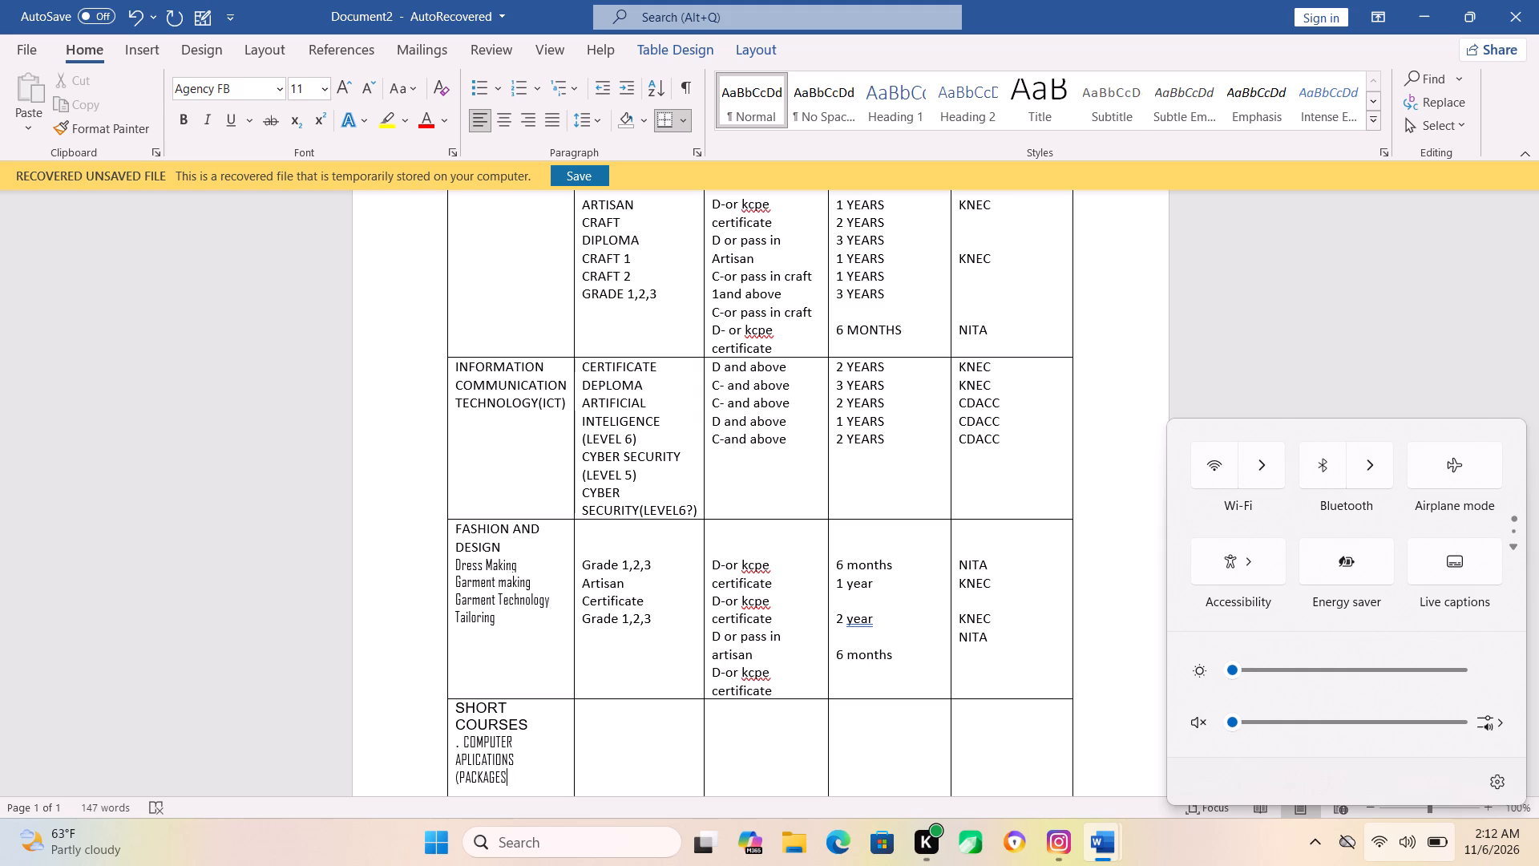
text()?)
key(BackSpace)
Enter CERTIFICATE in the level cell of the SHORT COURSES row, two lines down, level with COMPUTER APLICATIONS.
click(593, 734)
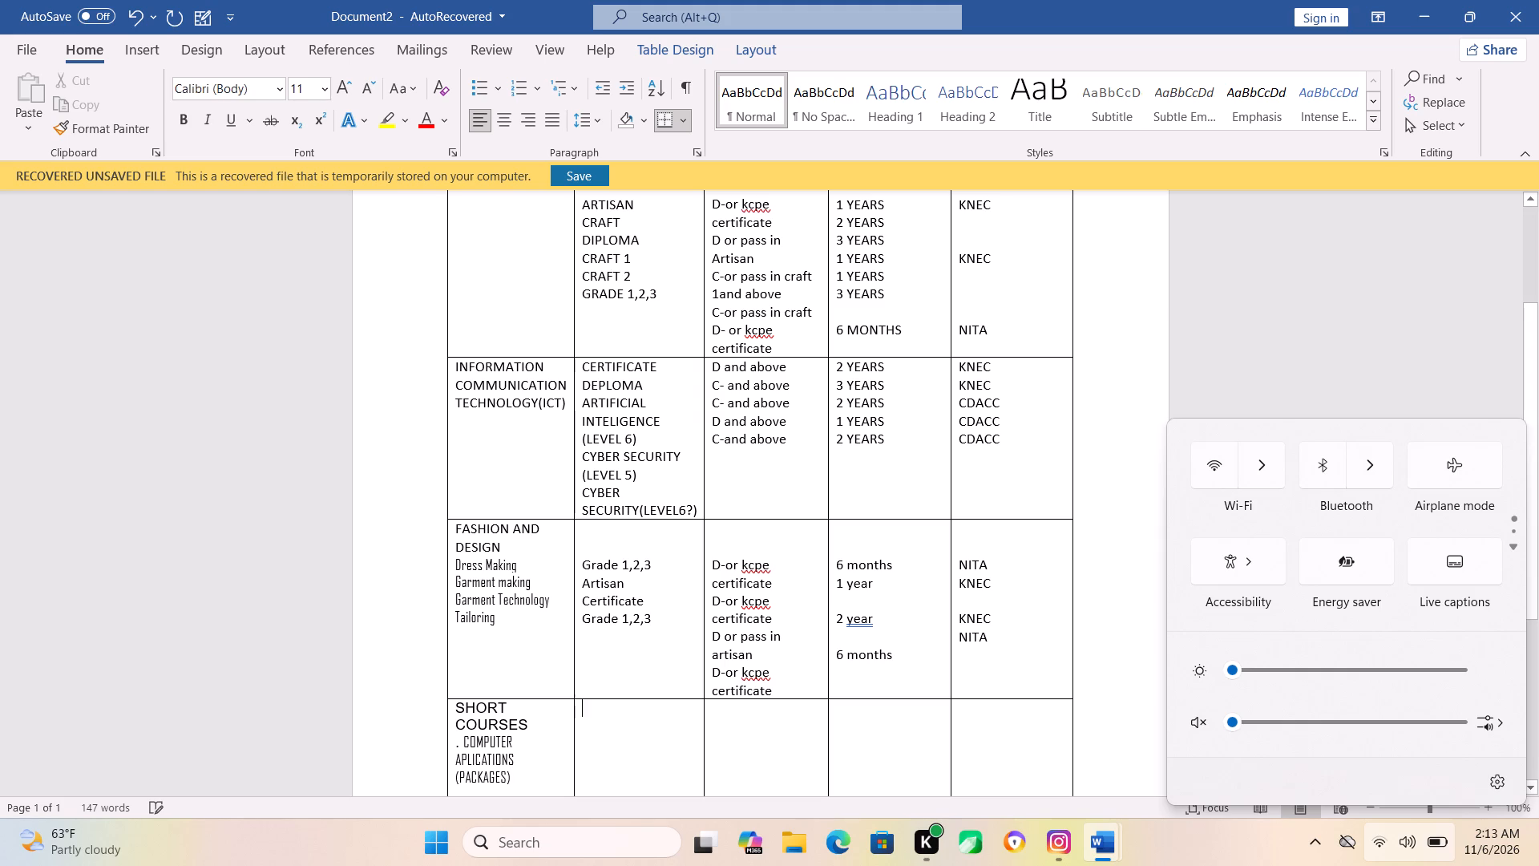
key(Return)
key(Return)
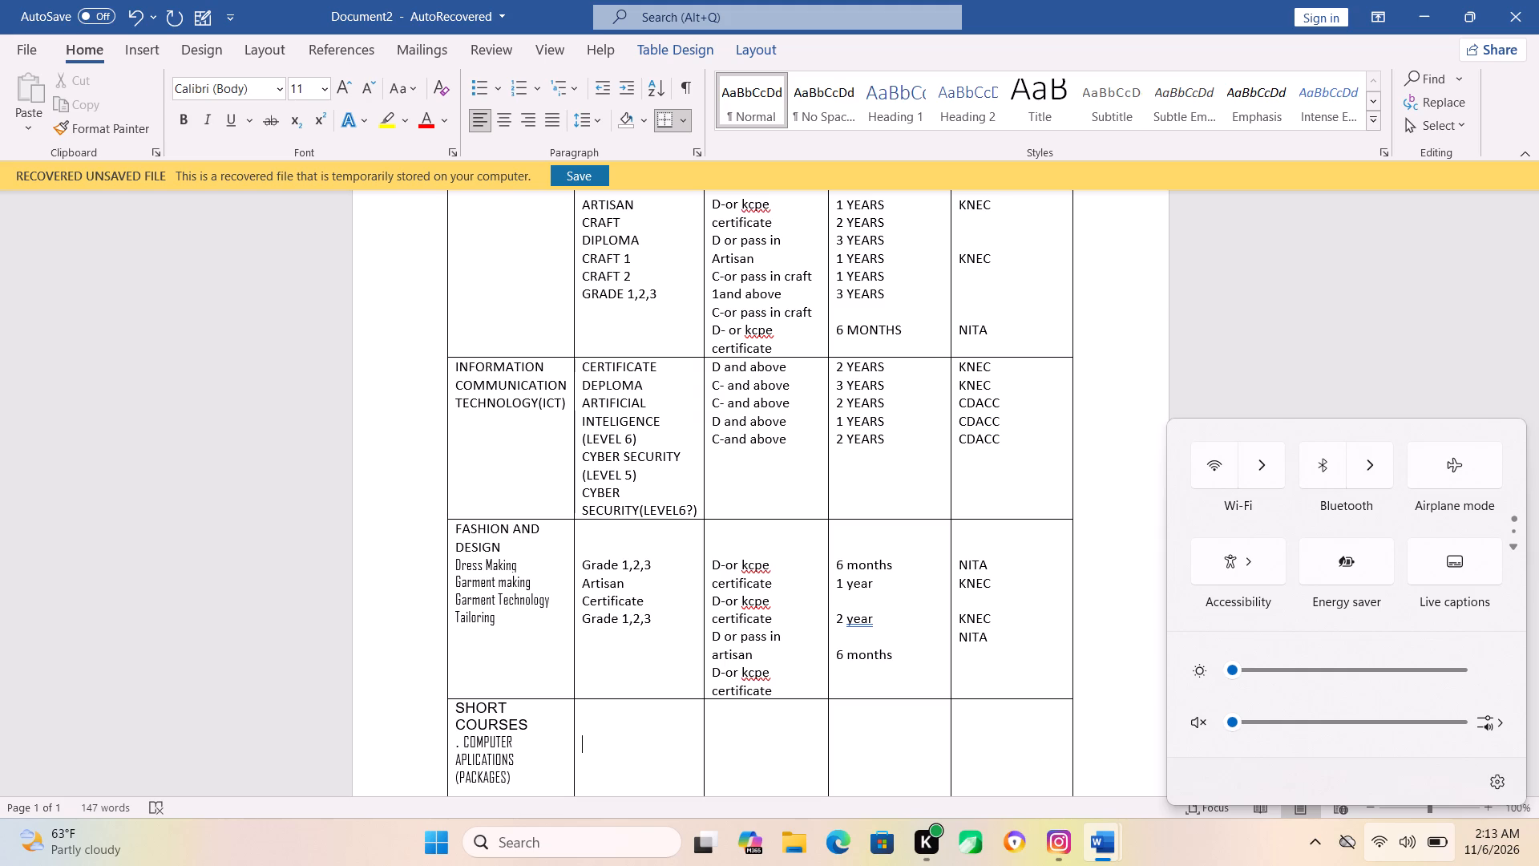
text(CERTIF)
key(i)
text(CATE)
Enter the entry requirement "D- or kcpe certificate" beside CERTIFICATE in the SHORT COURSES row, two lines down in its cell.
click(721, 743)
key(Return)
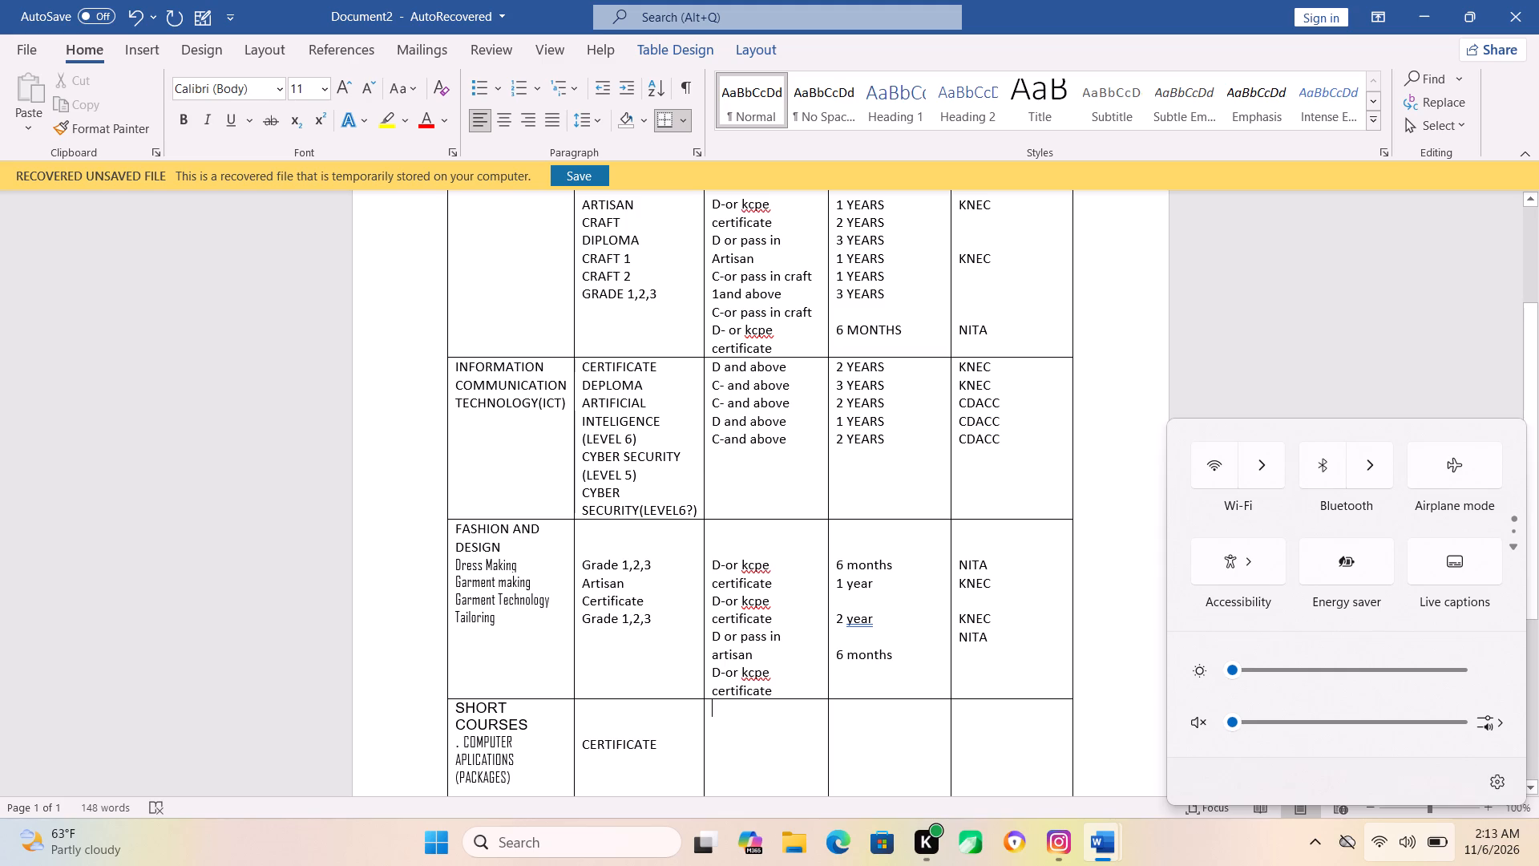
key(Return)
key(Return)
key(BackSpace)
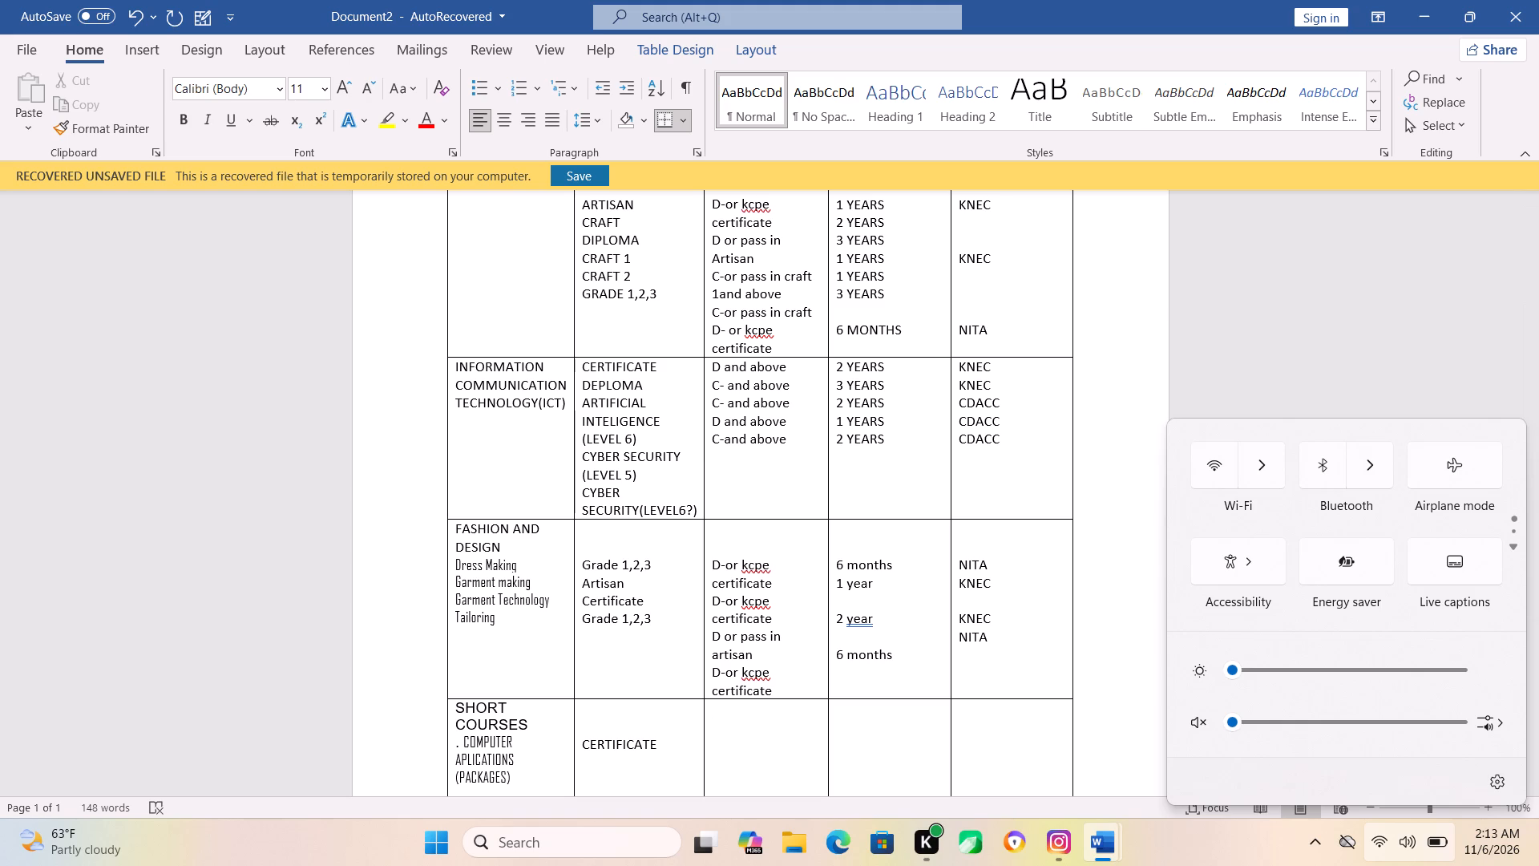
key(d)
key(minus)
key(space)
text(OR)
key(space)
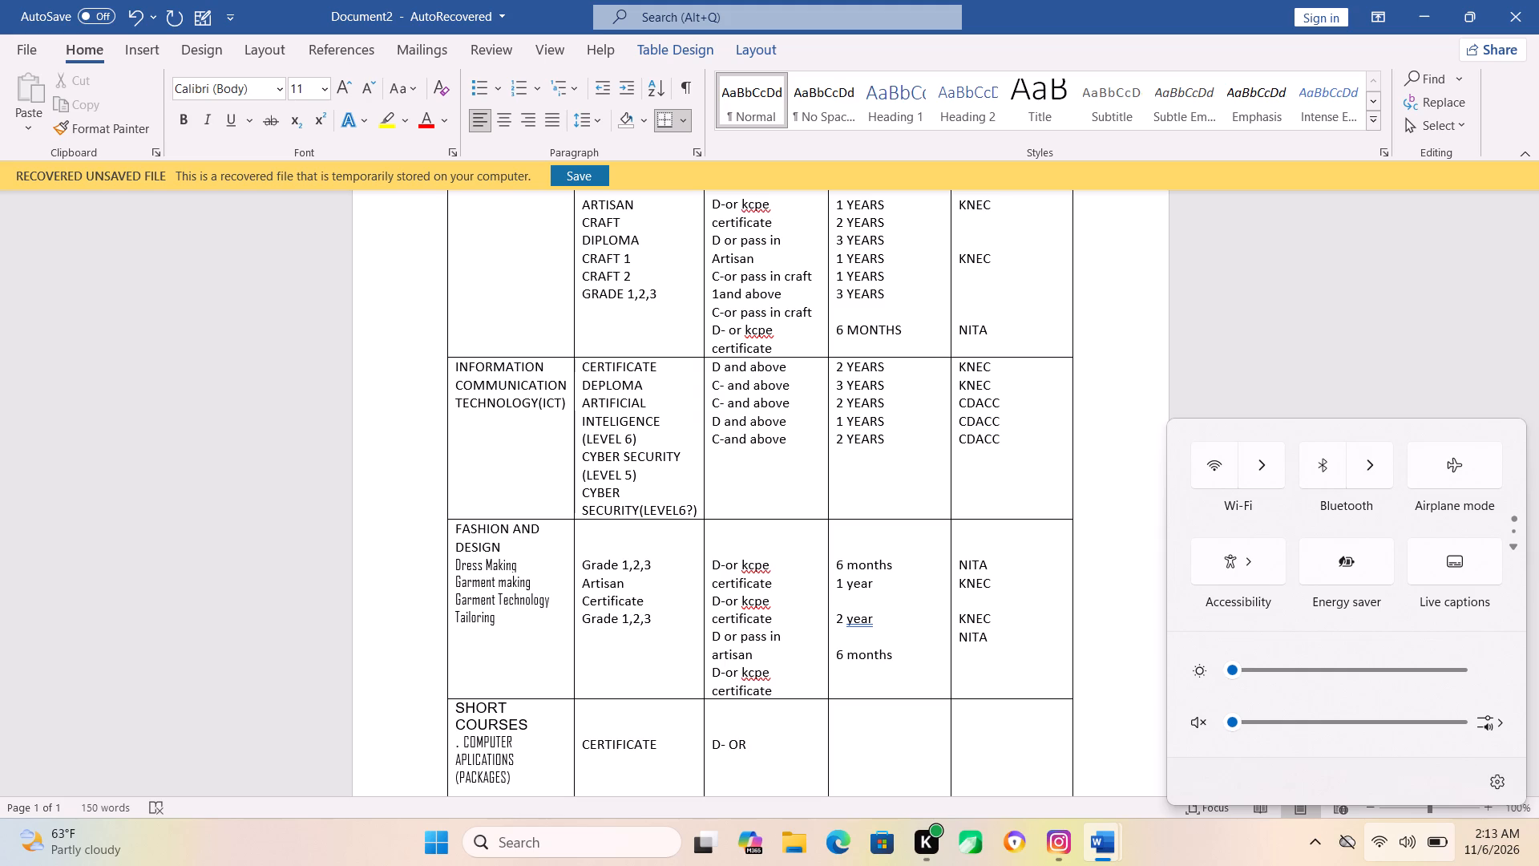
key(BackSpace)
key(BackSpace)
key(BackSpace)
key(o)
text(r)
key(space)
key(k)
key(c)
text(pe)
key(space)
text(certi)
text(fica)
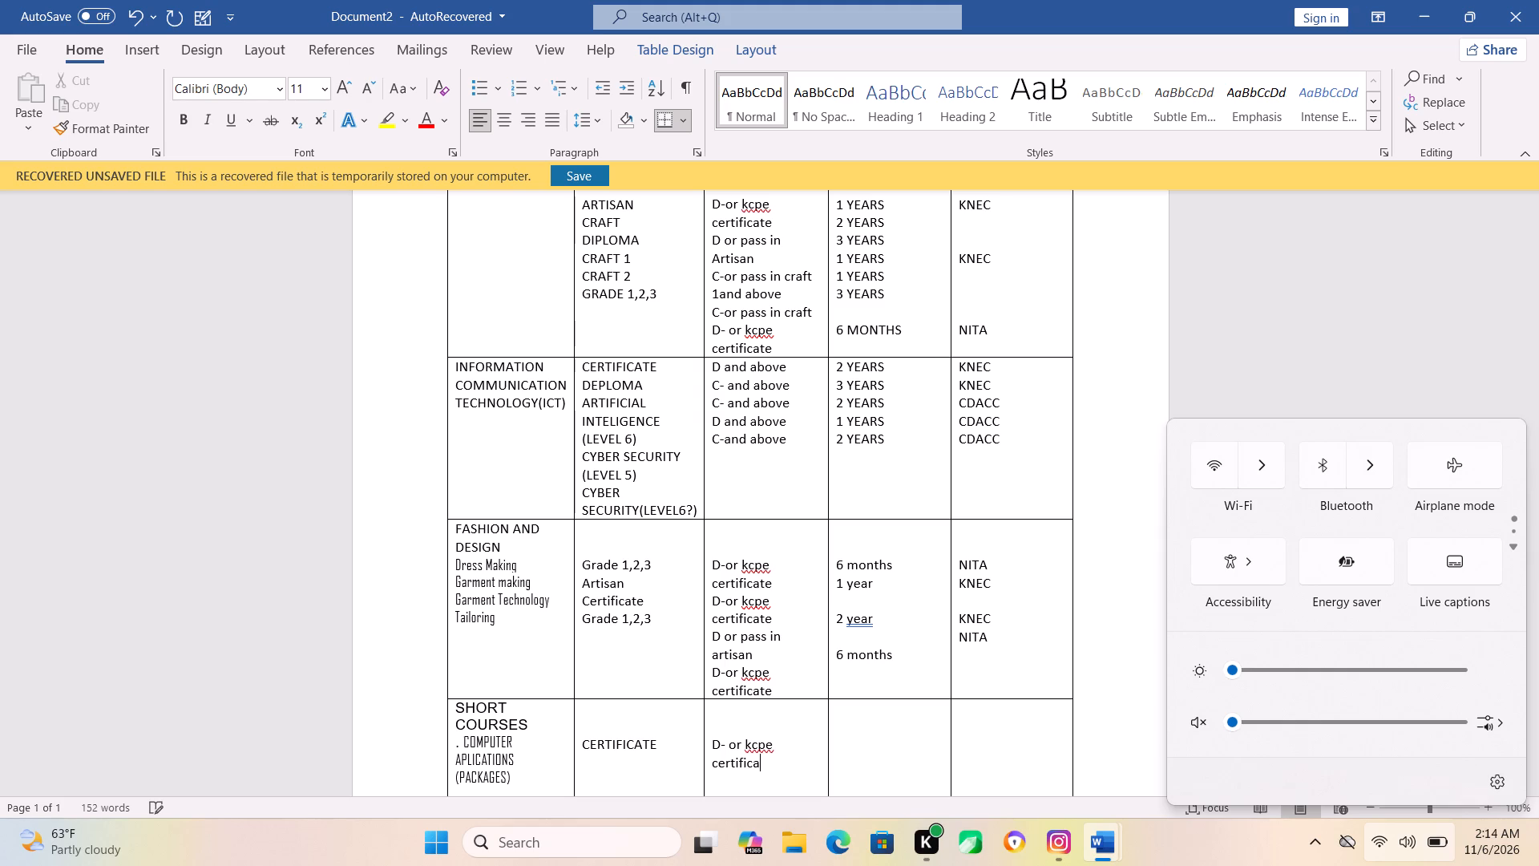
text(te)
Enter the duration "3 months" in the SHORT COURSES row, two lines down in its cell, level with CERTIFICATE.
click(843, 728)
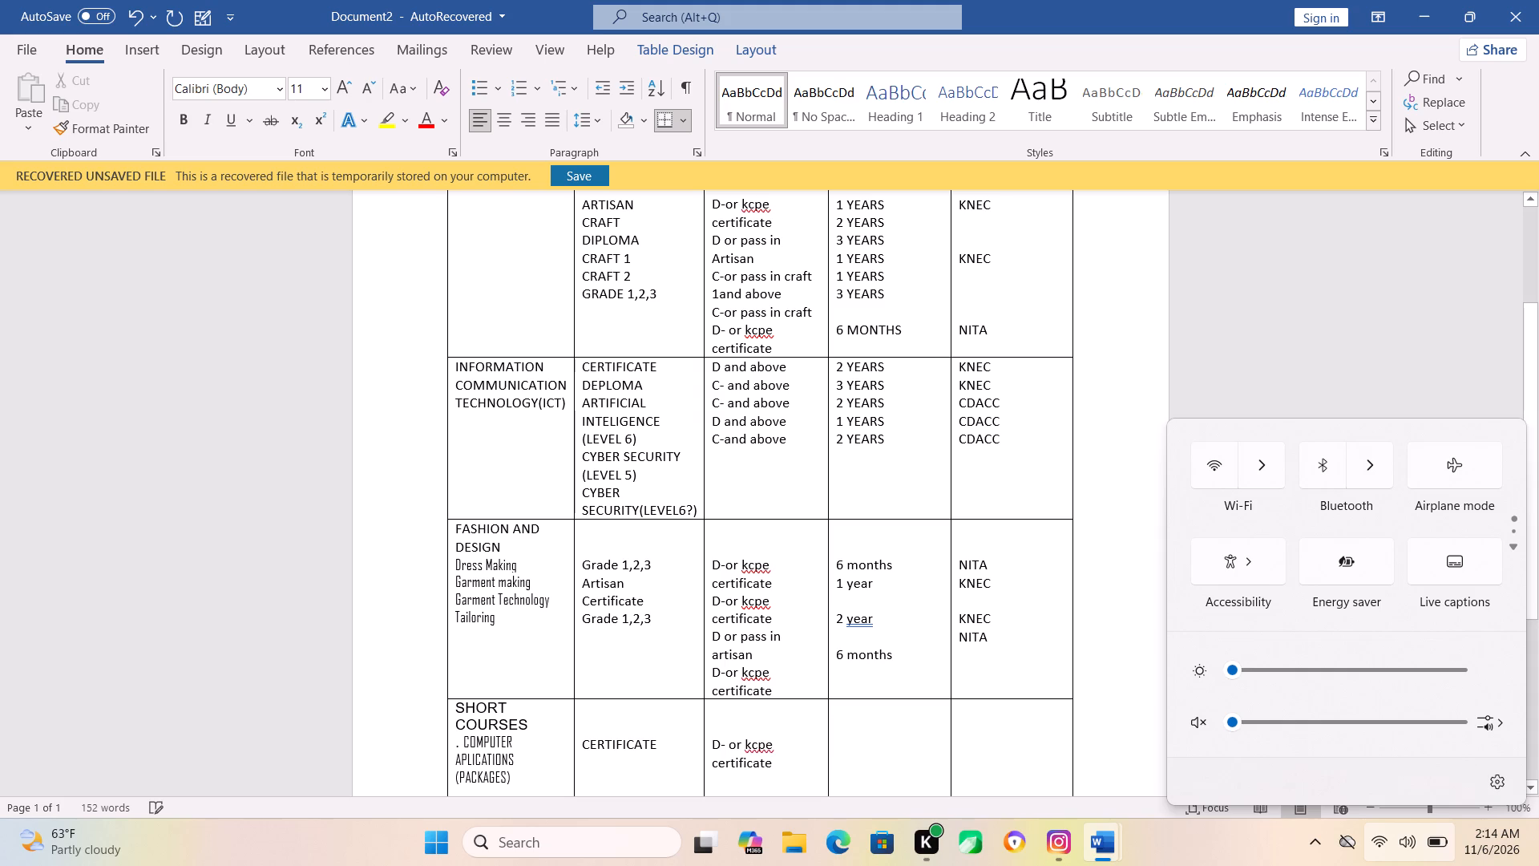
key(Return)
key(Return)
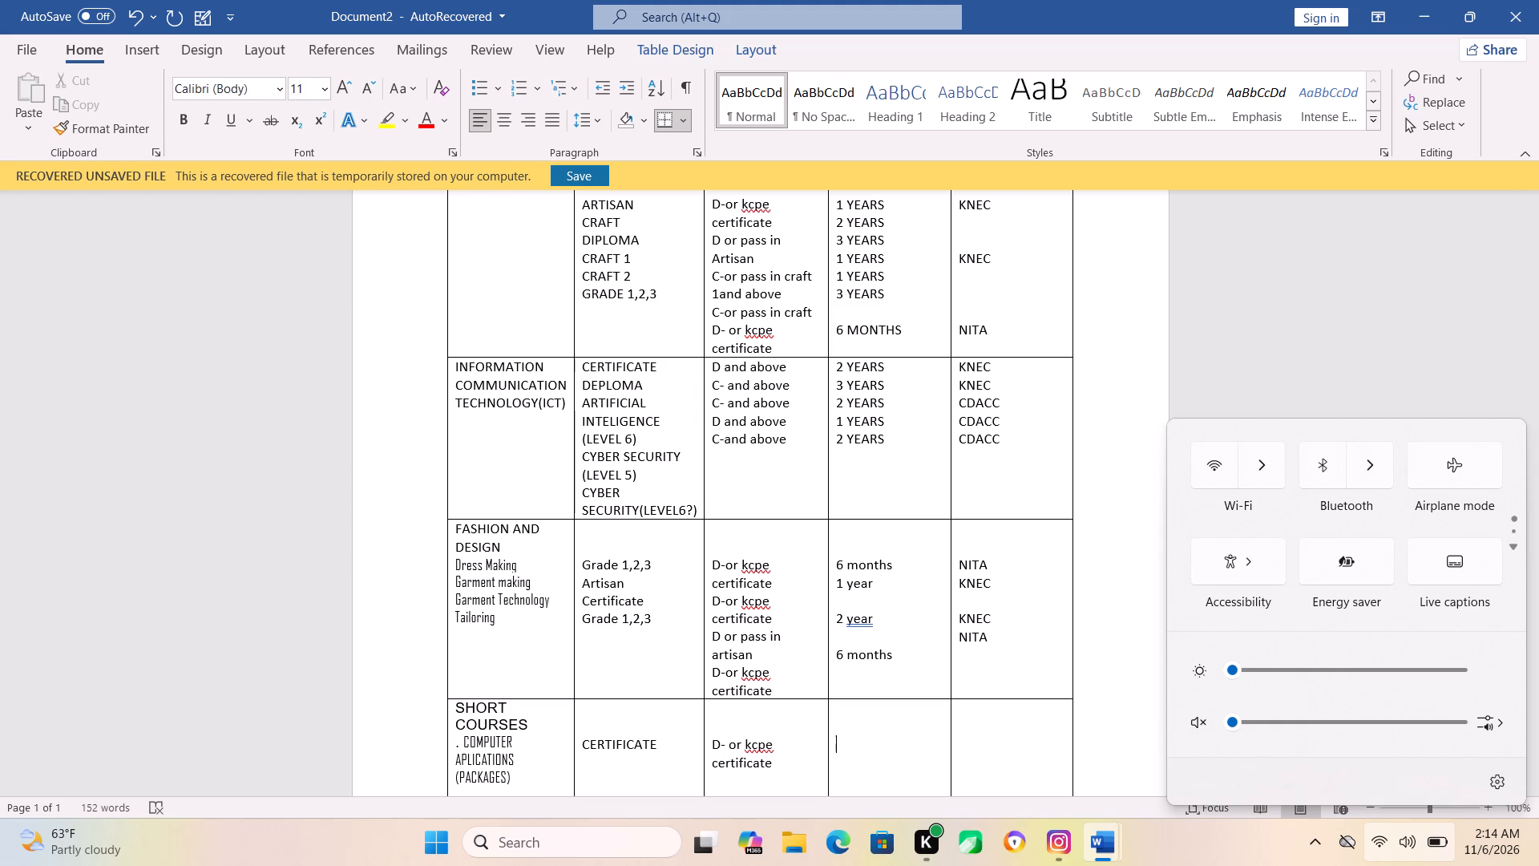
key(3)
key(space)
text(mo)
key(n)
text(tg)
key(BackSpace)
key(h)
key(s)
Enter CDACC in the last cell of the SHORT COURSES row, two lines down, level with 3 months.
click(965, 745)
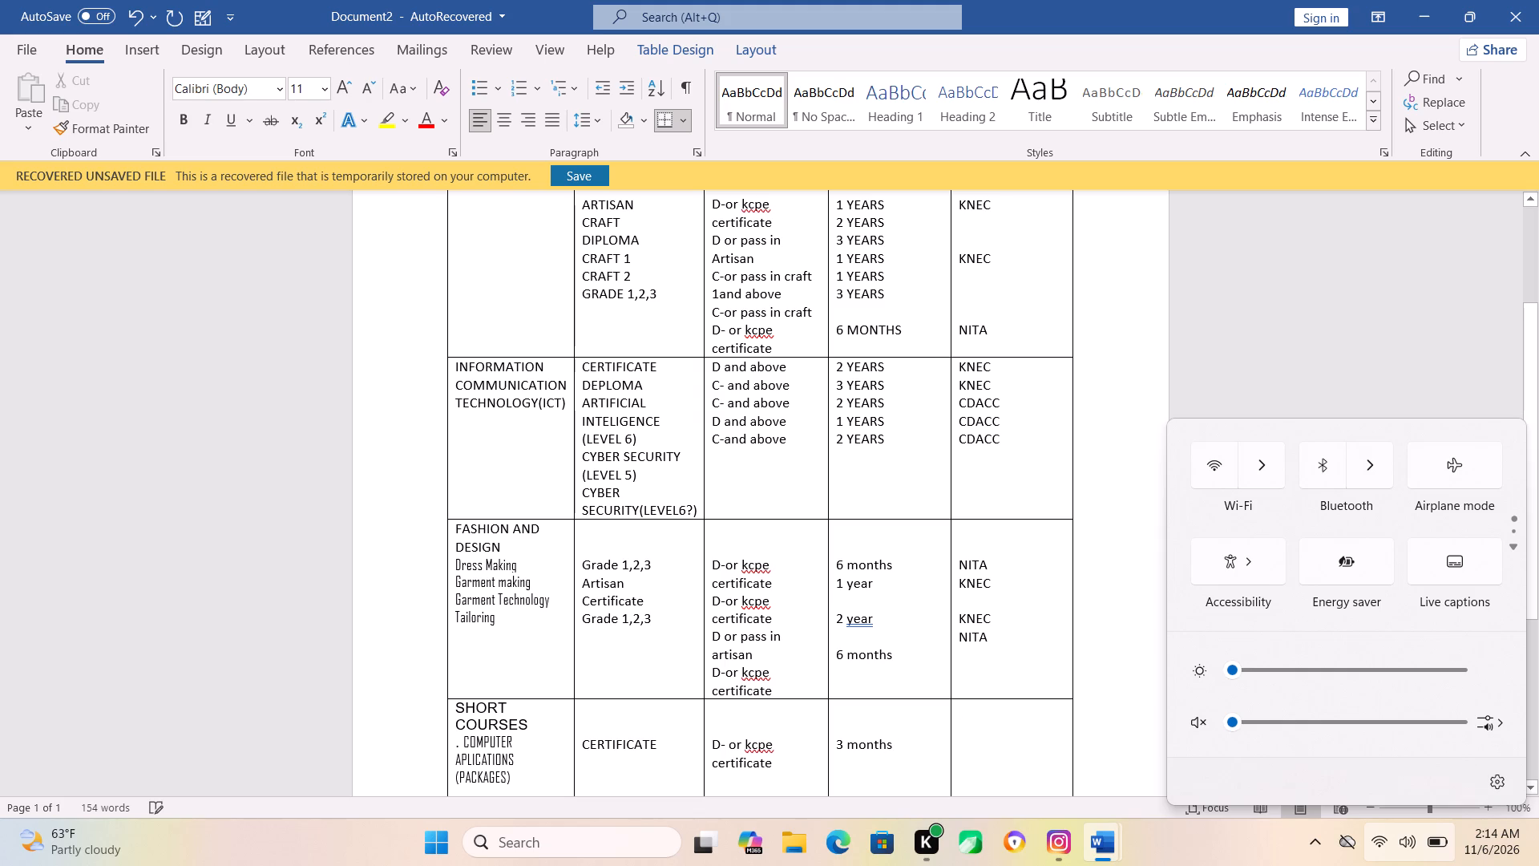
key(Return)
key(Return)
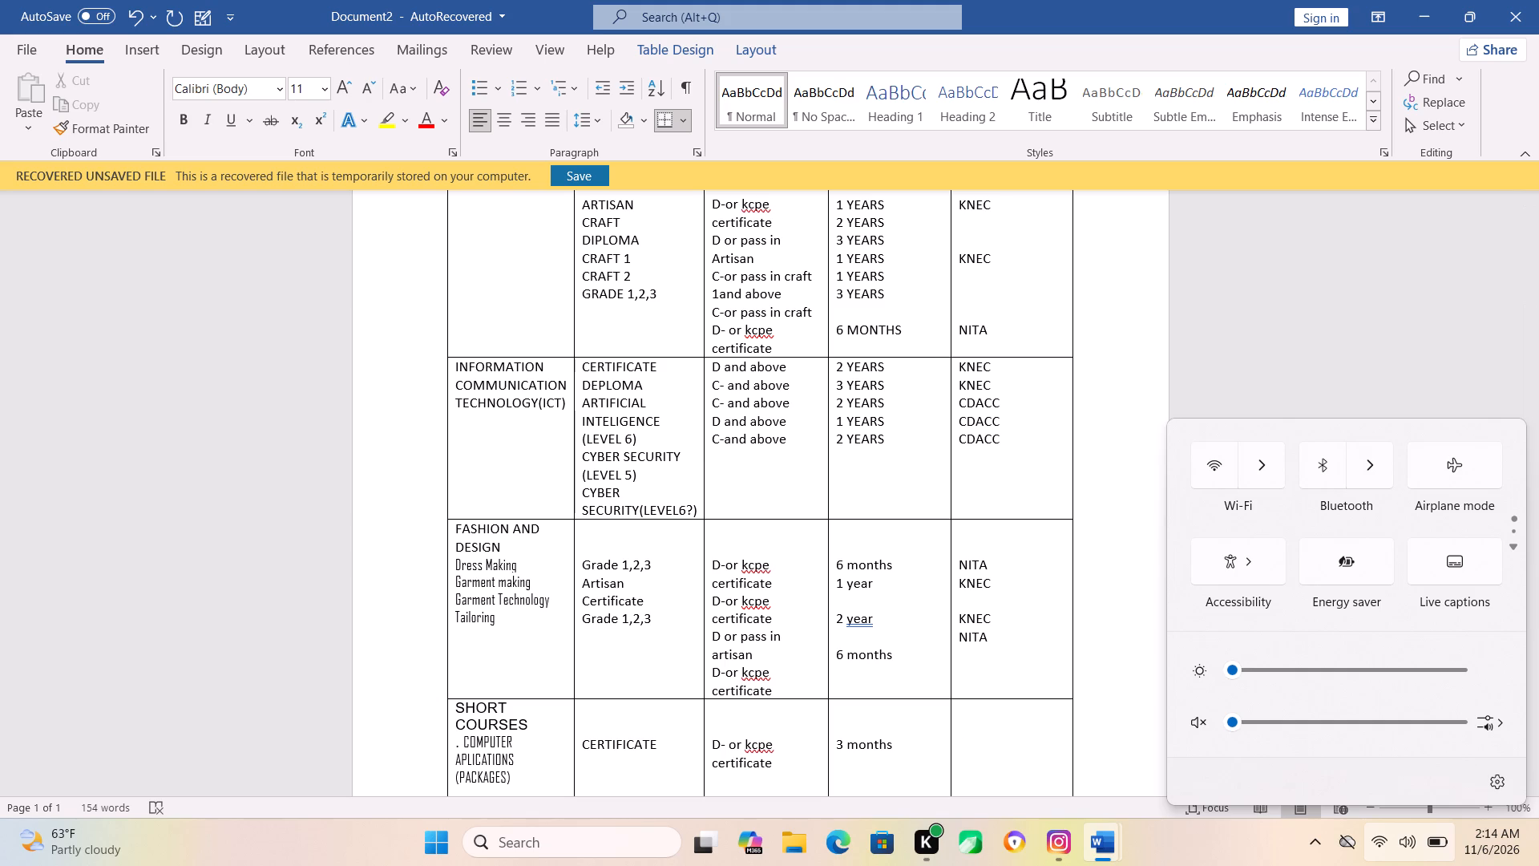
key(c)
text(DA)
text(CC)
Add ".GAMENT MAKING" on a new line below (PACKAGES) in the SHORT COURSES cell.
click(465, 785)
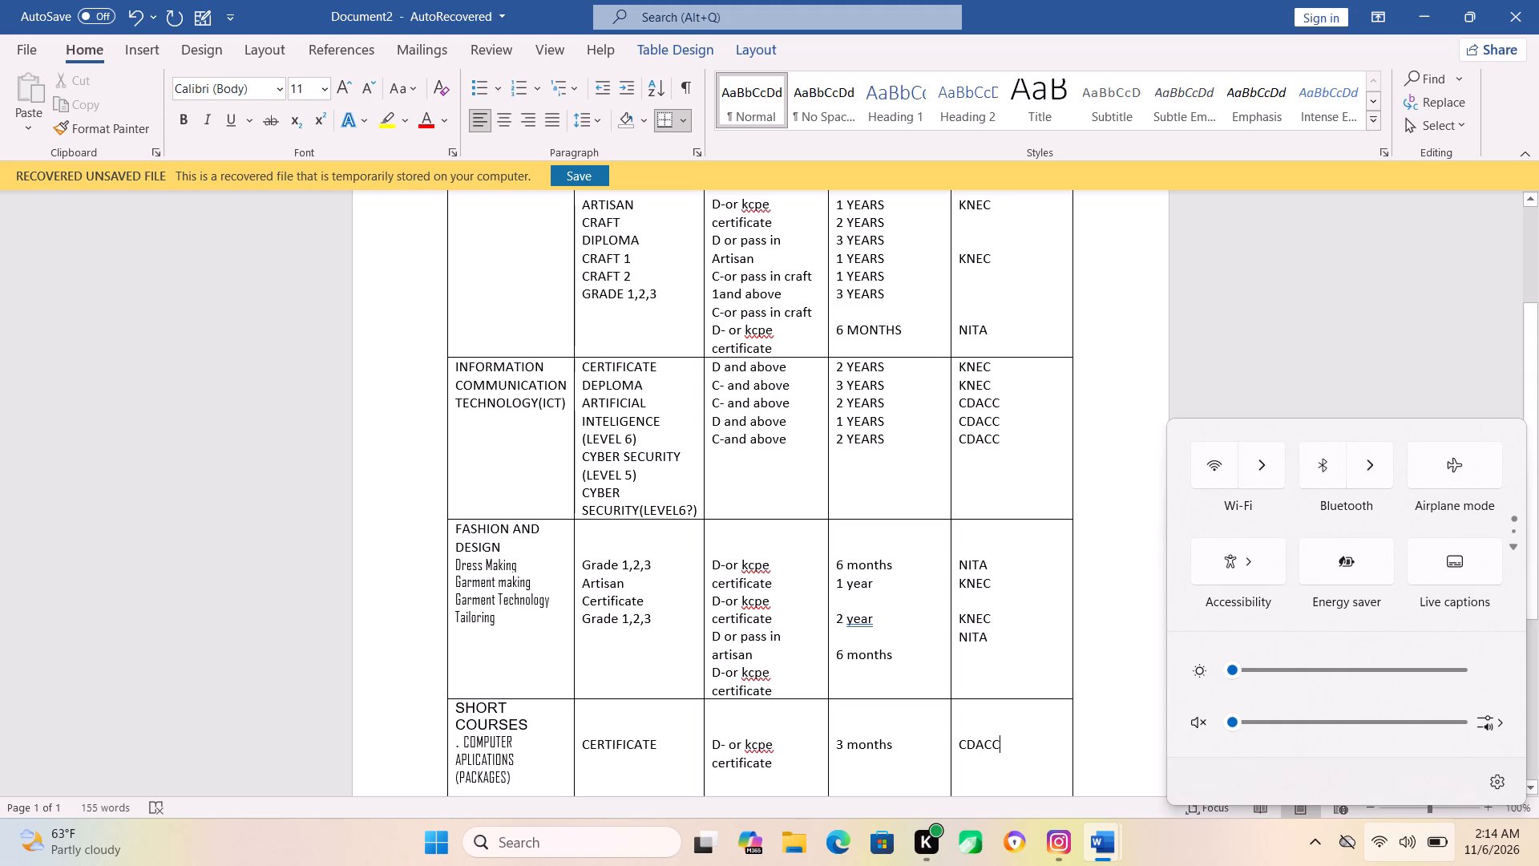
click(522, 776)
key(Return)
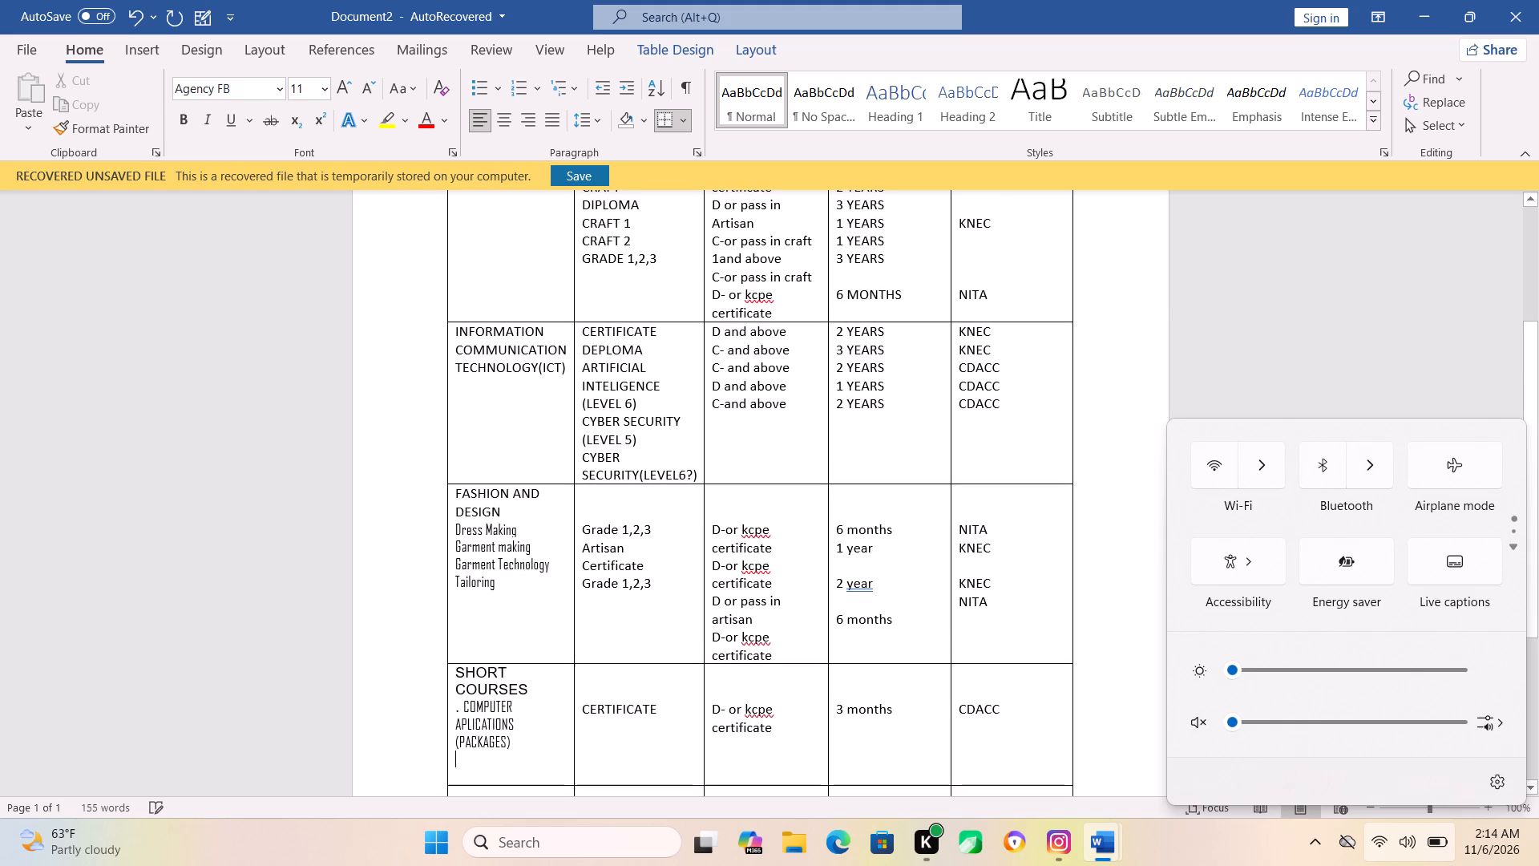
key(Return)
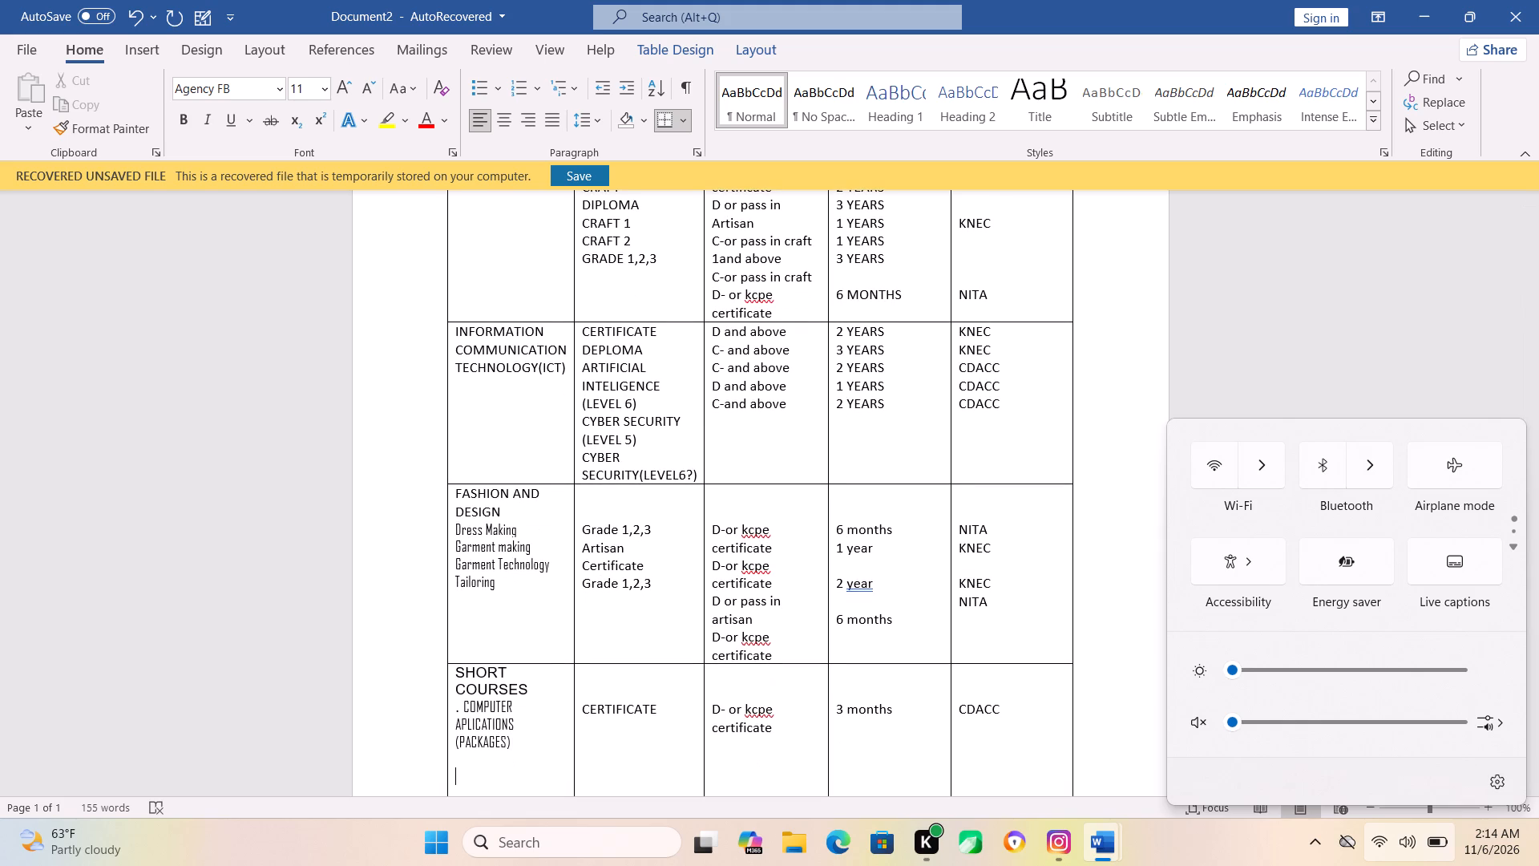
key(BackSpace)
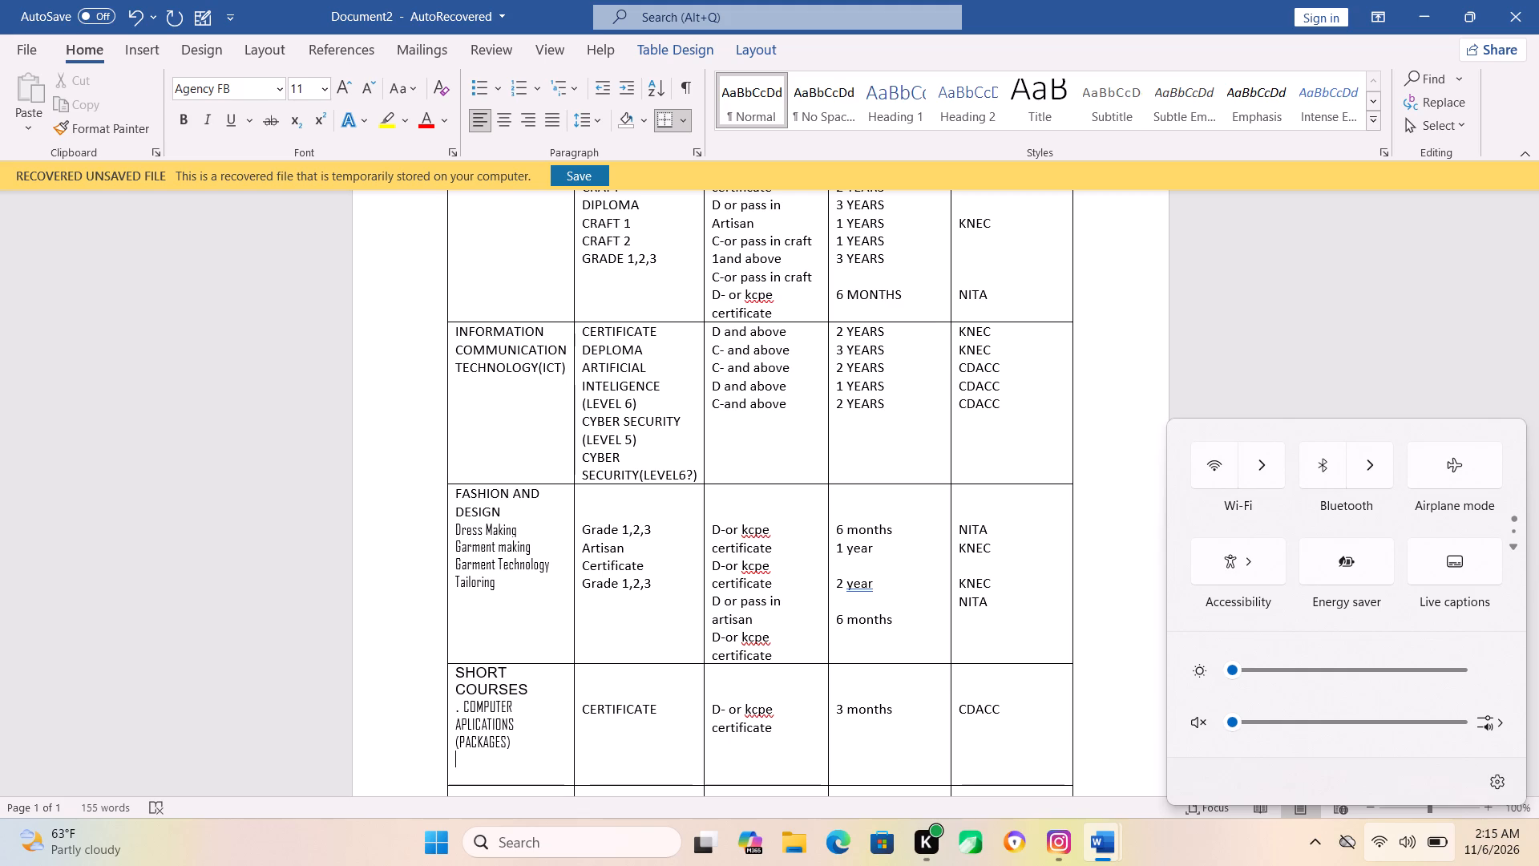
key(period)
key(g)
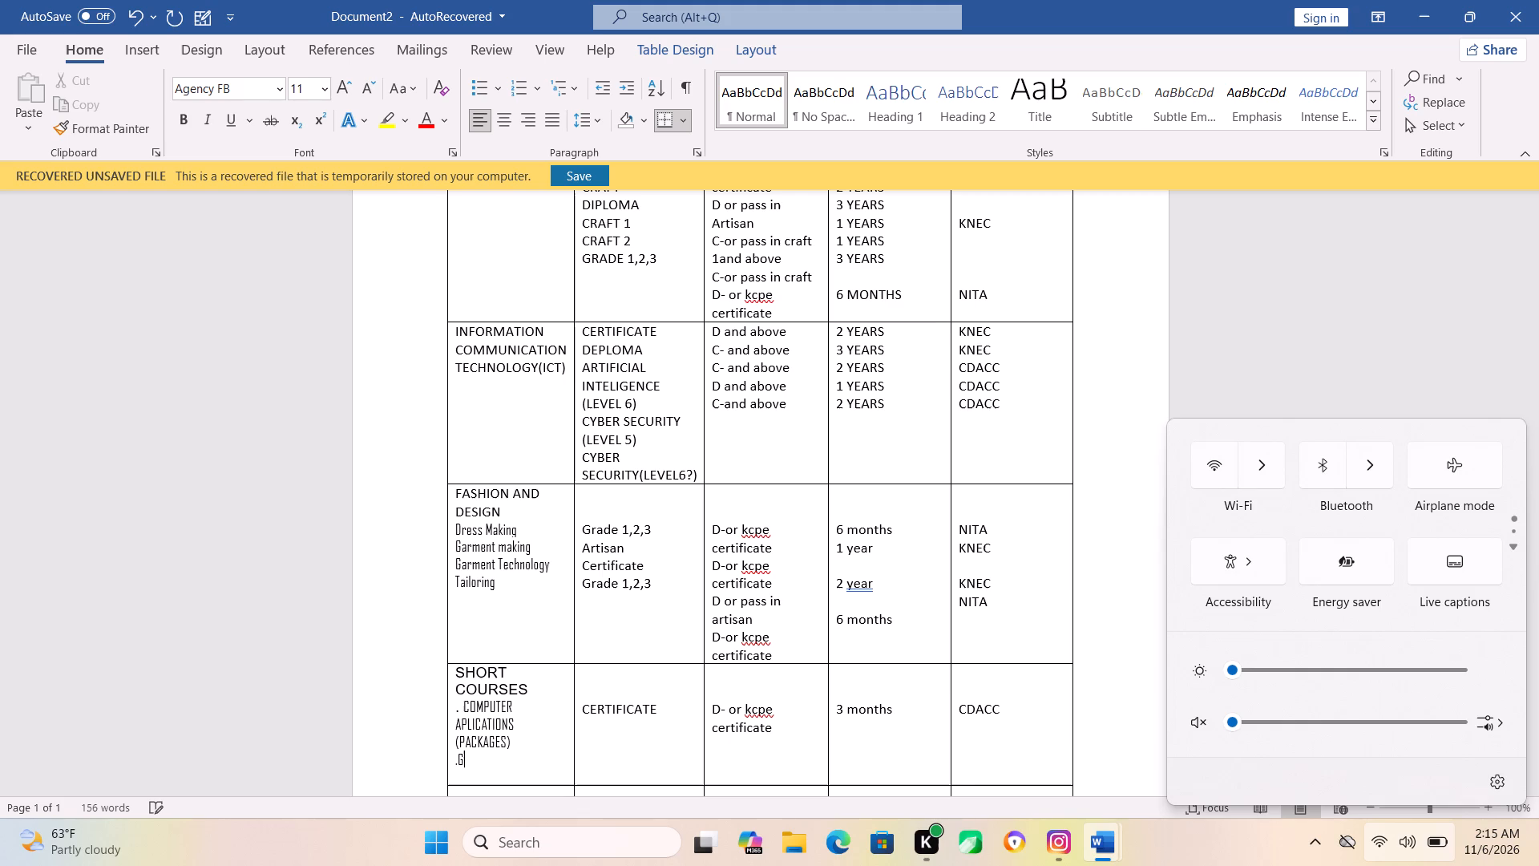
text(AME)
text(NT)
key(space)
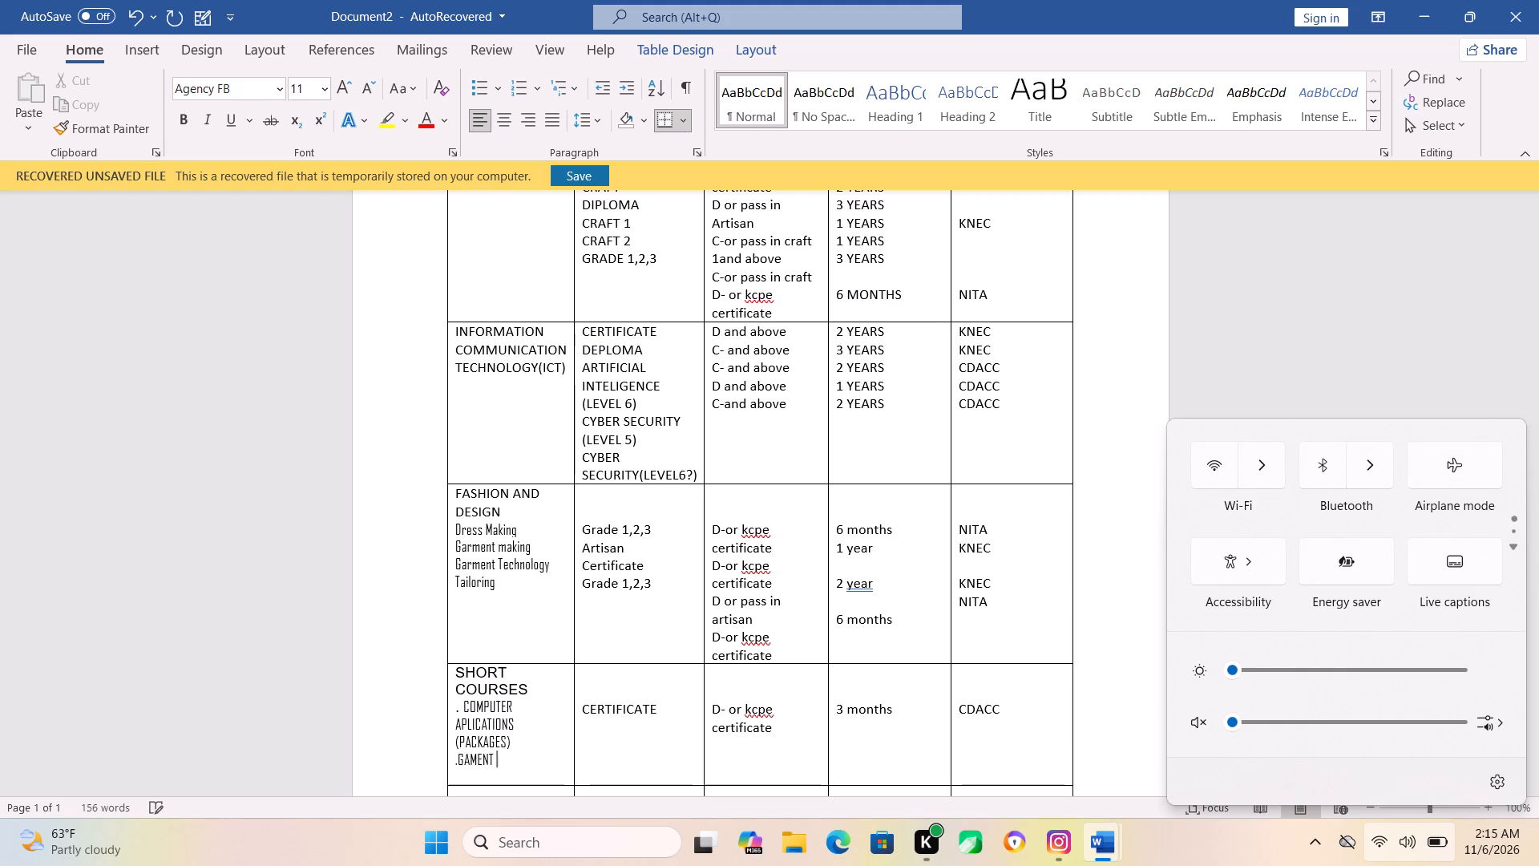
text(MA)
text(KI)
text(NG)
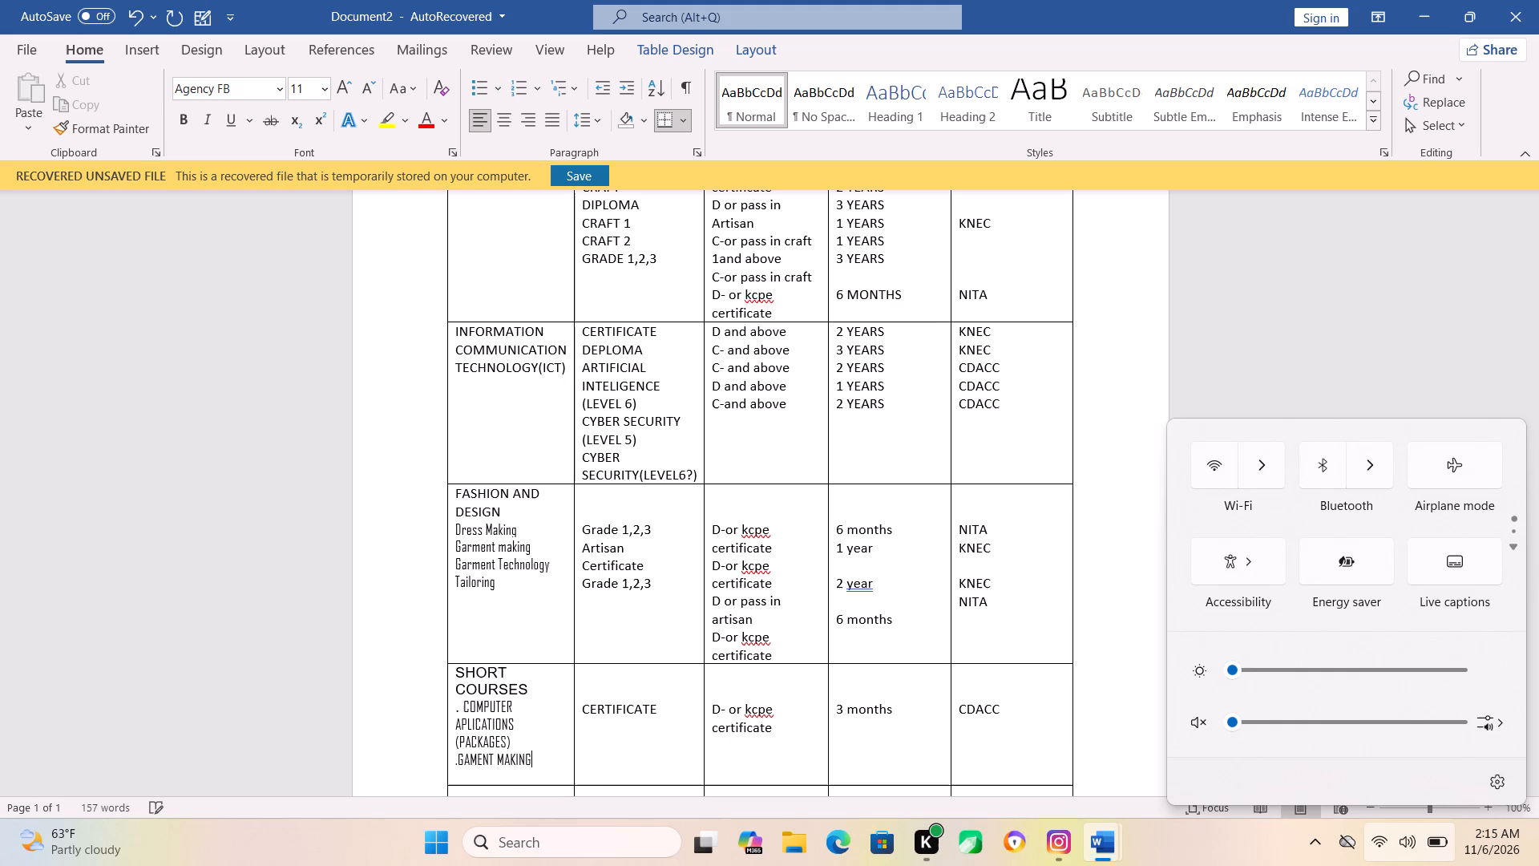
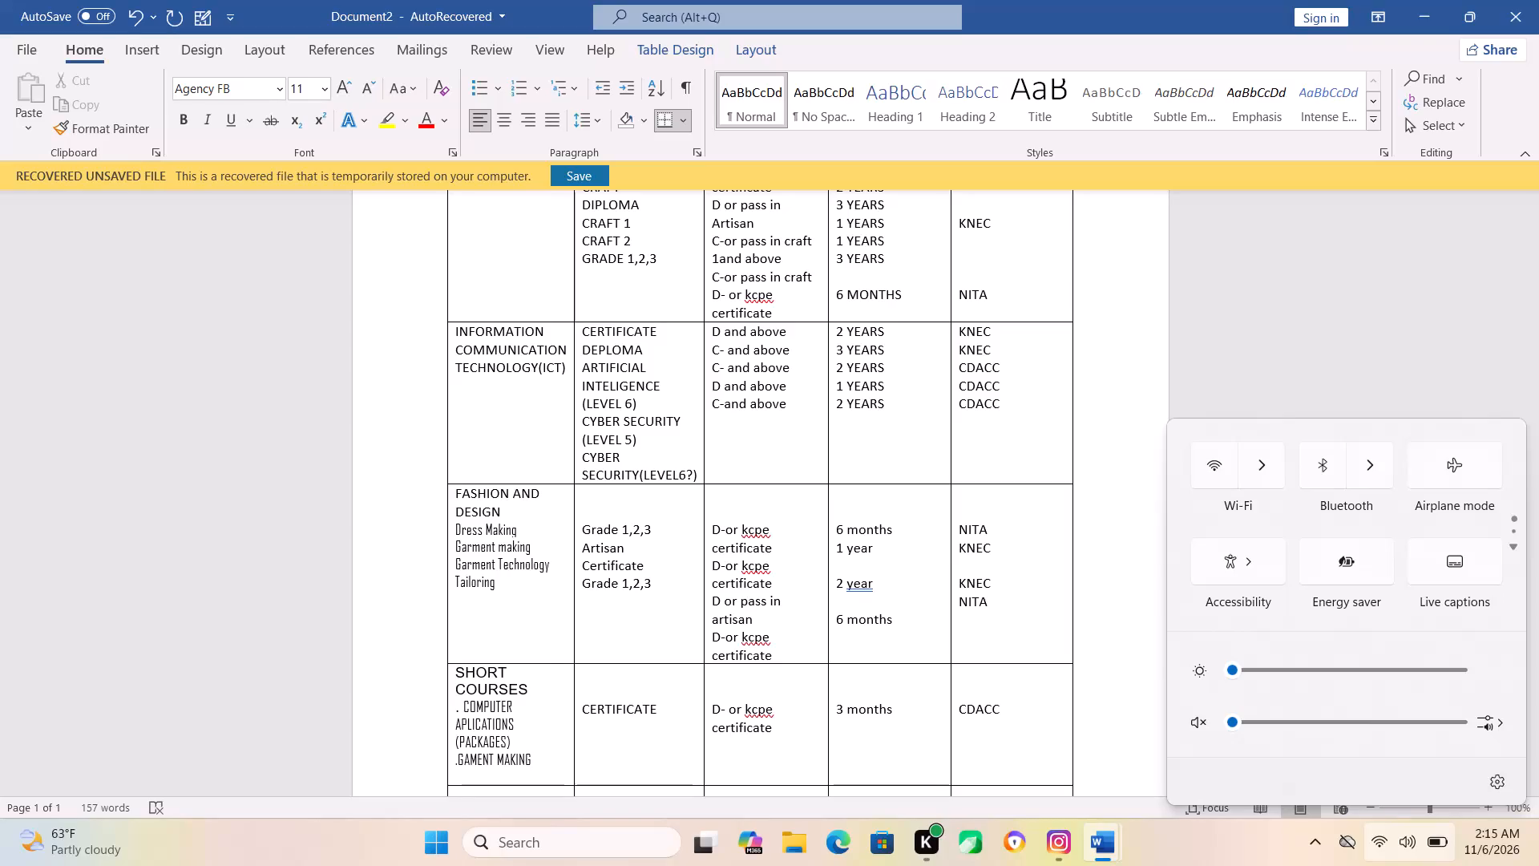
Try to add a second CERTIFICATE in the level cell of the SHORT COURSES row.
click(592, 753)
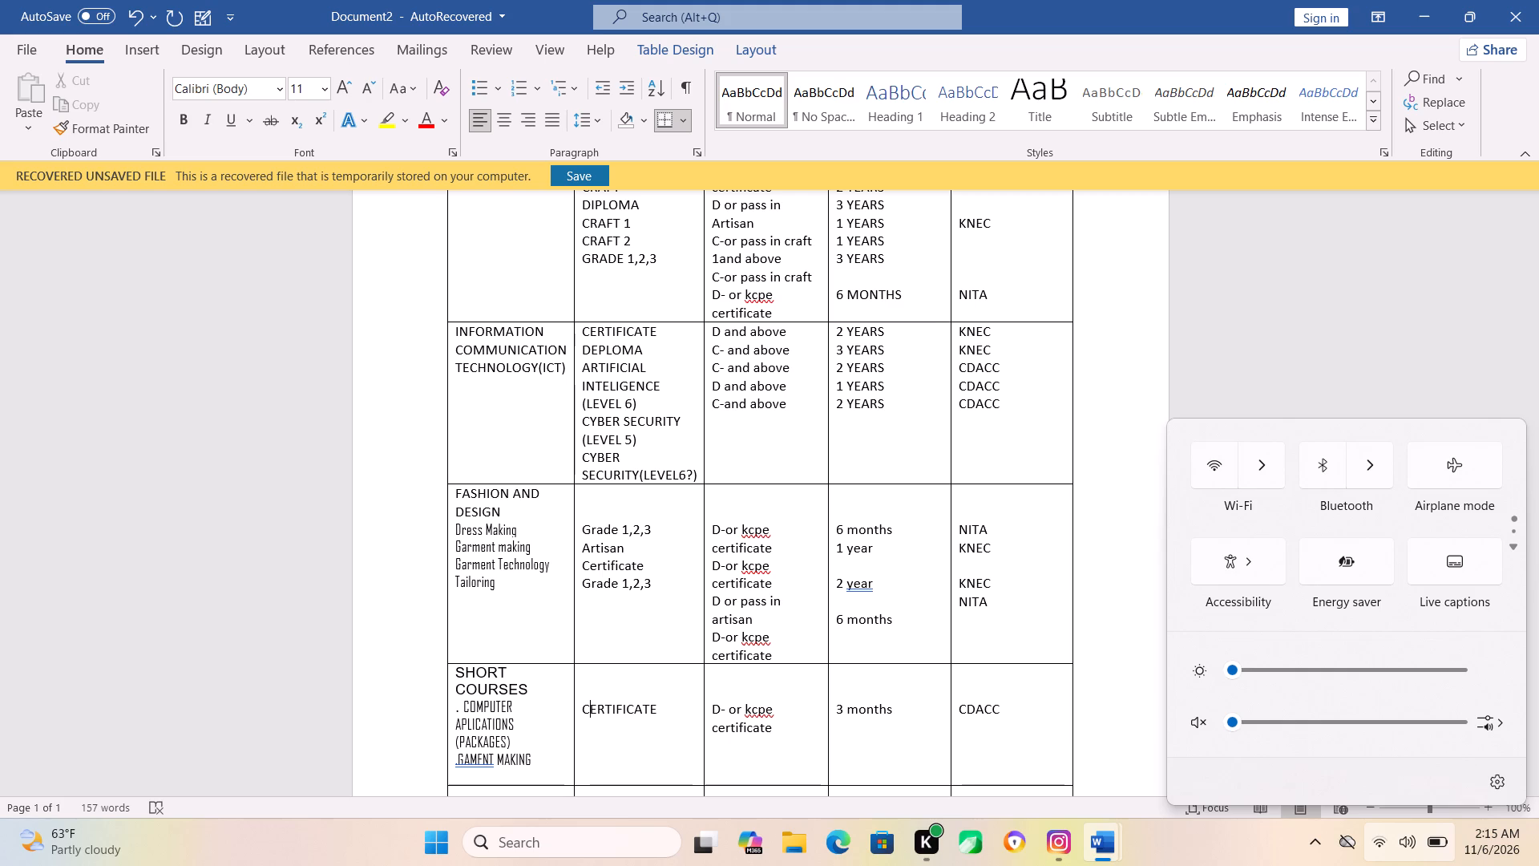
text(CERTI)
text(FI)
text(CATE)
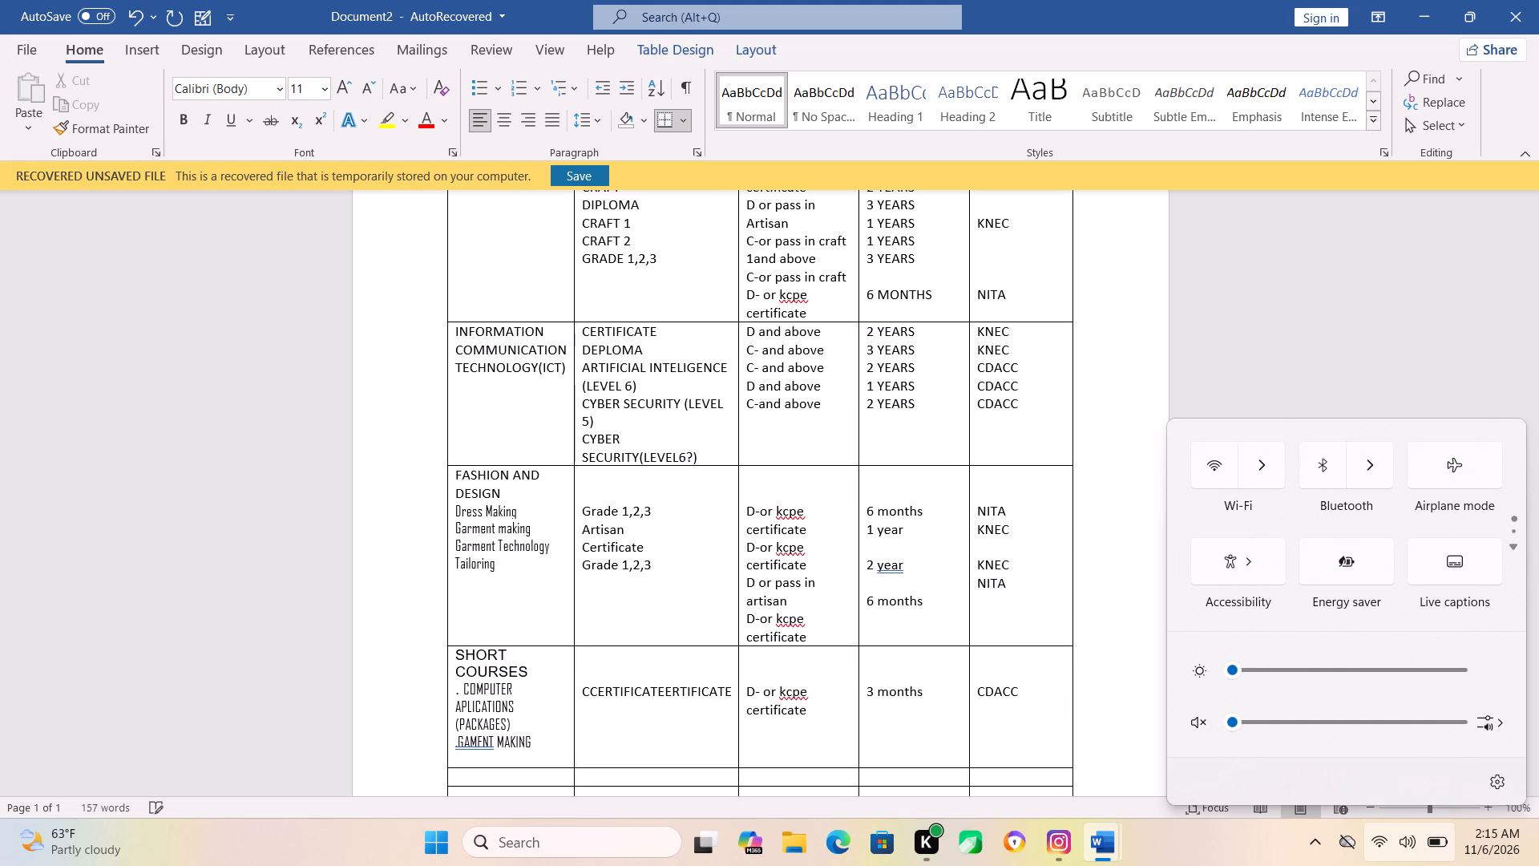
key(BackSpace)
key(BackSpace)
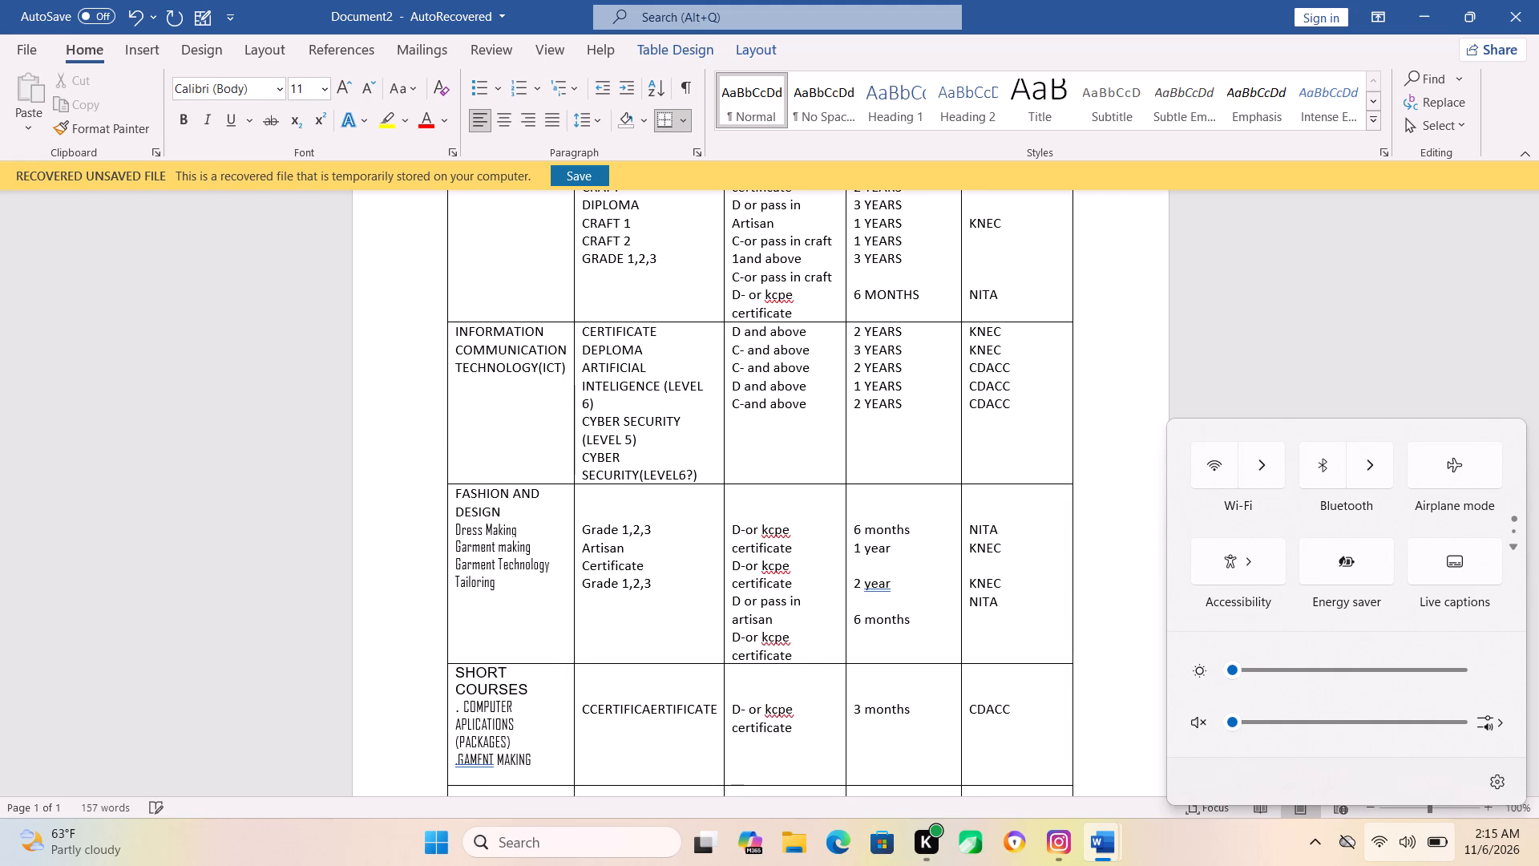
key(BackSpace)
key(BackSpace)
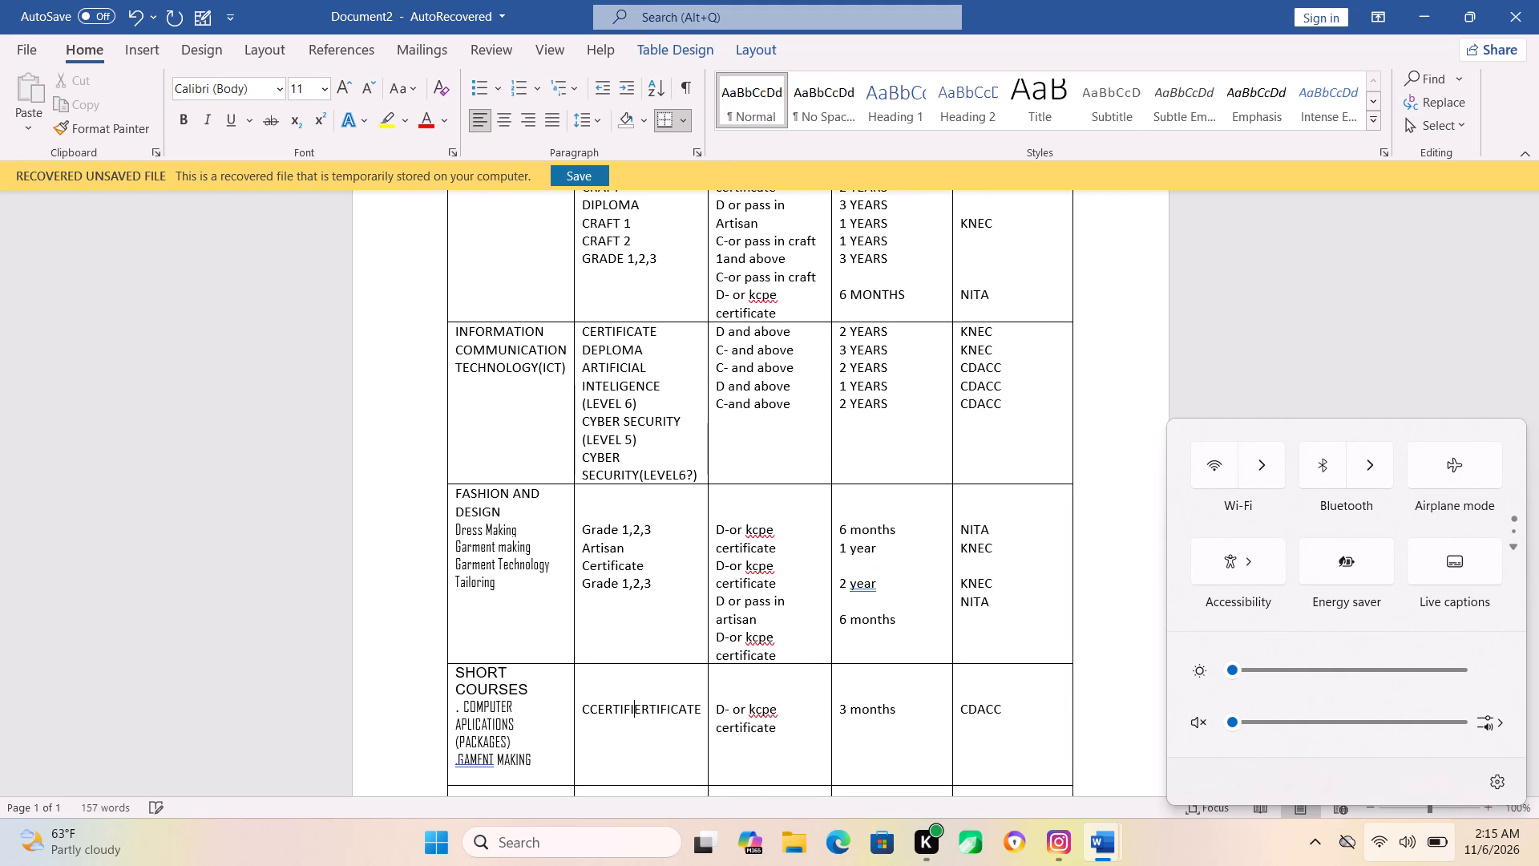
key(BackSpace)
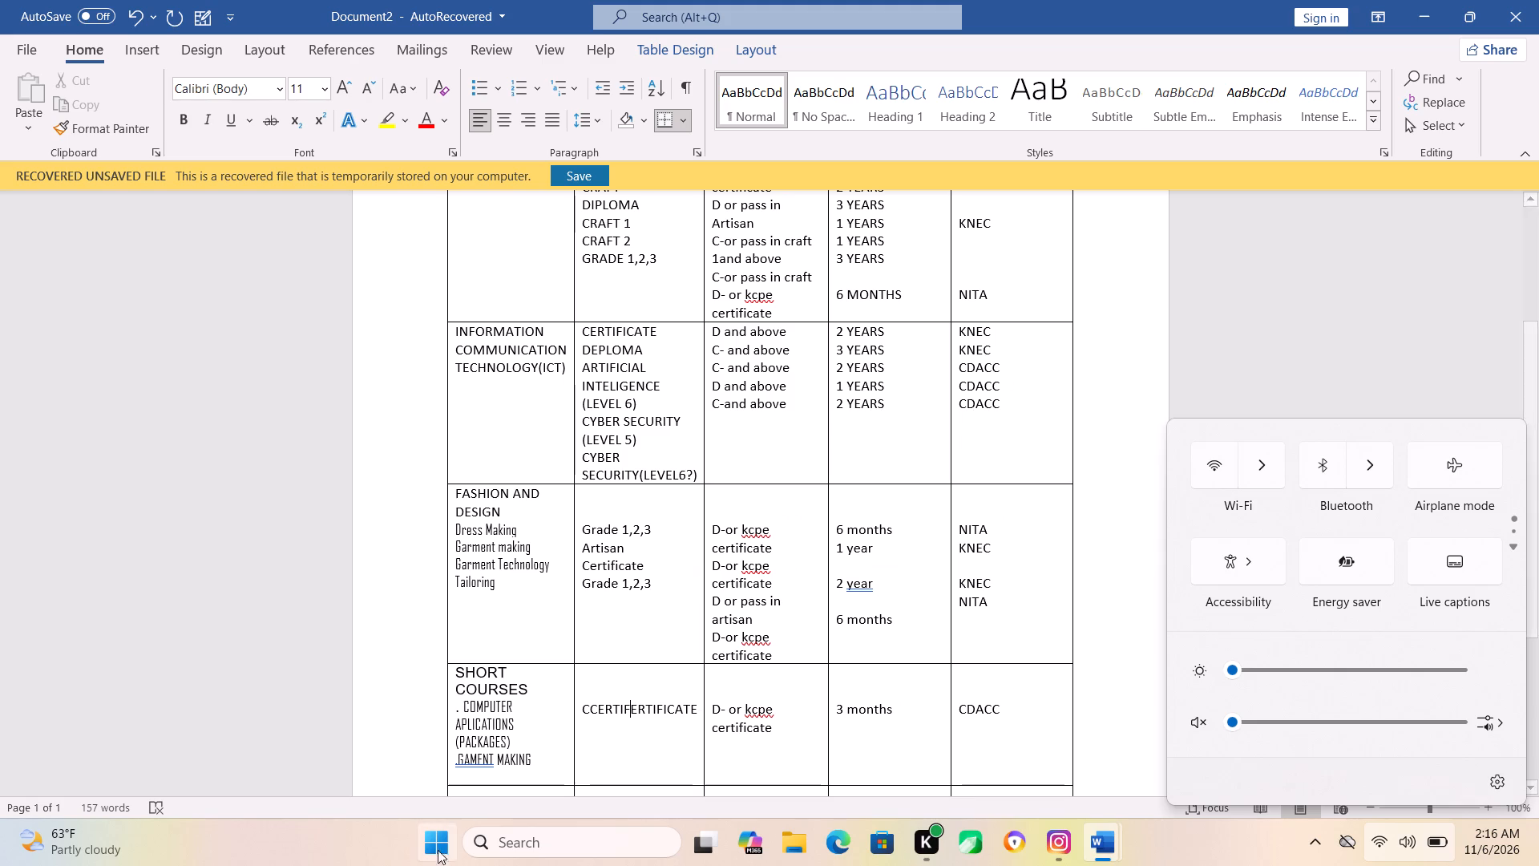
Clear the garbled level entry in the SHORT COURSES row and re-enter it as CERTIFICATE.
click(694, 705)
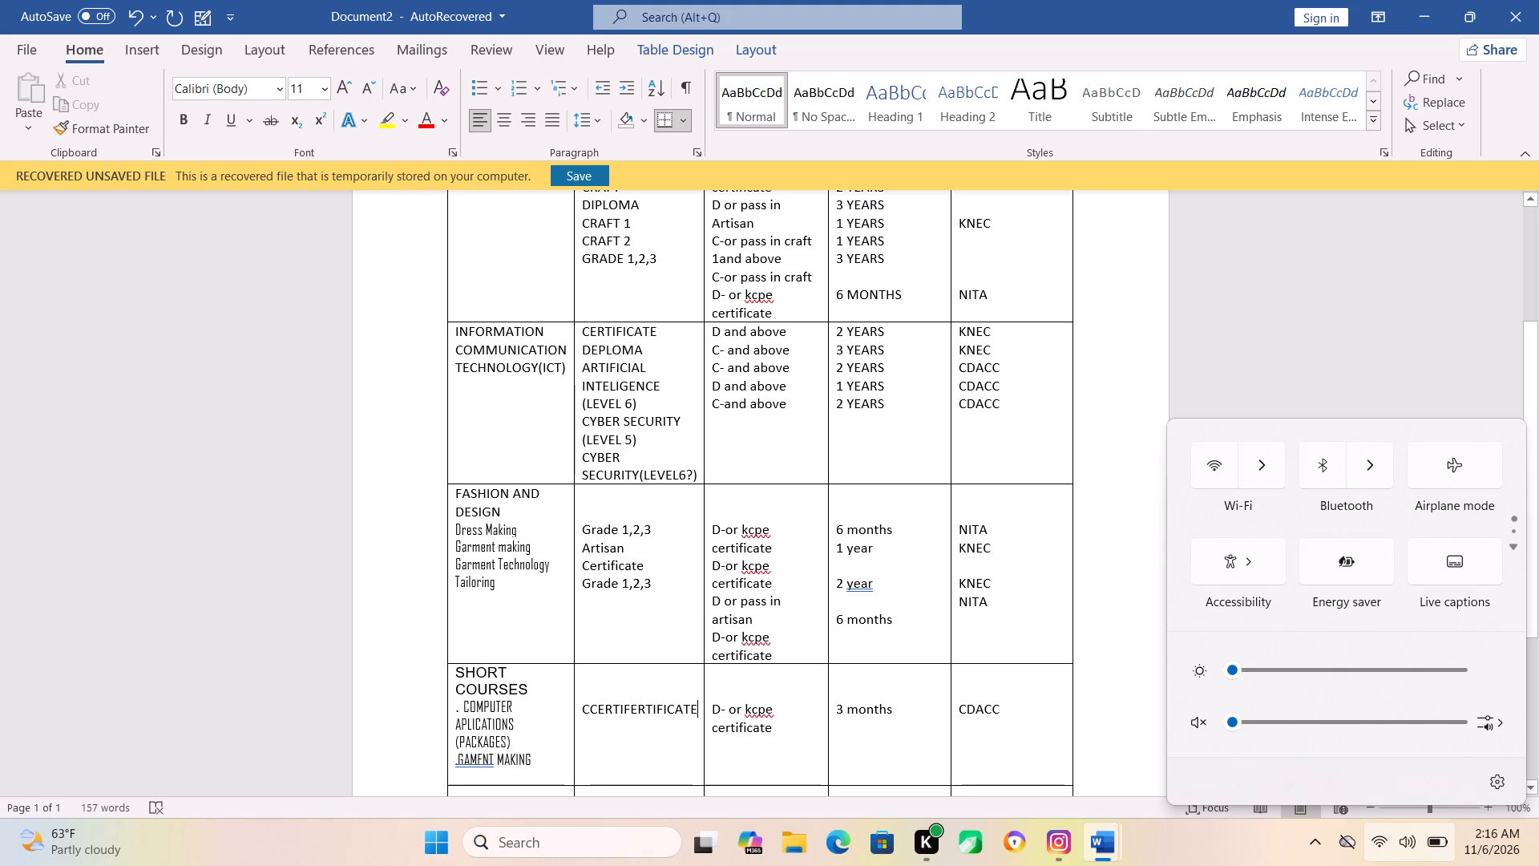
click(688, 698)
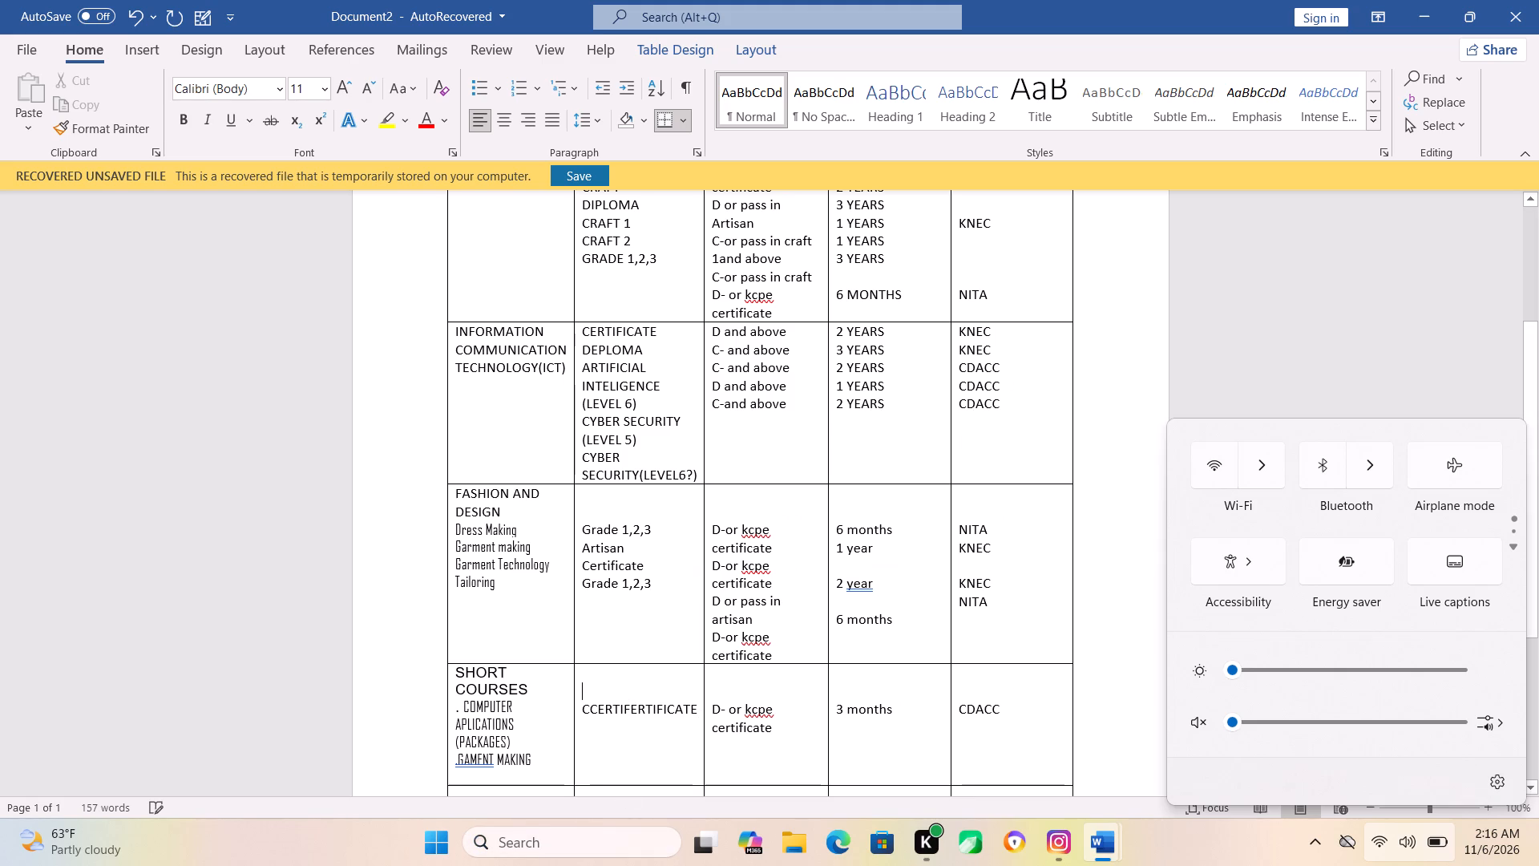
click(693, 709)
key(BackSpace)
key(BackSpace)
key(BackSpace)
key(BackSpace)
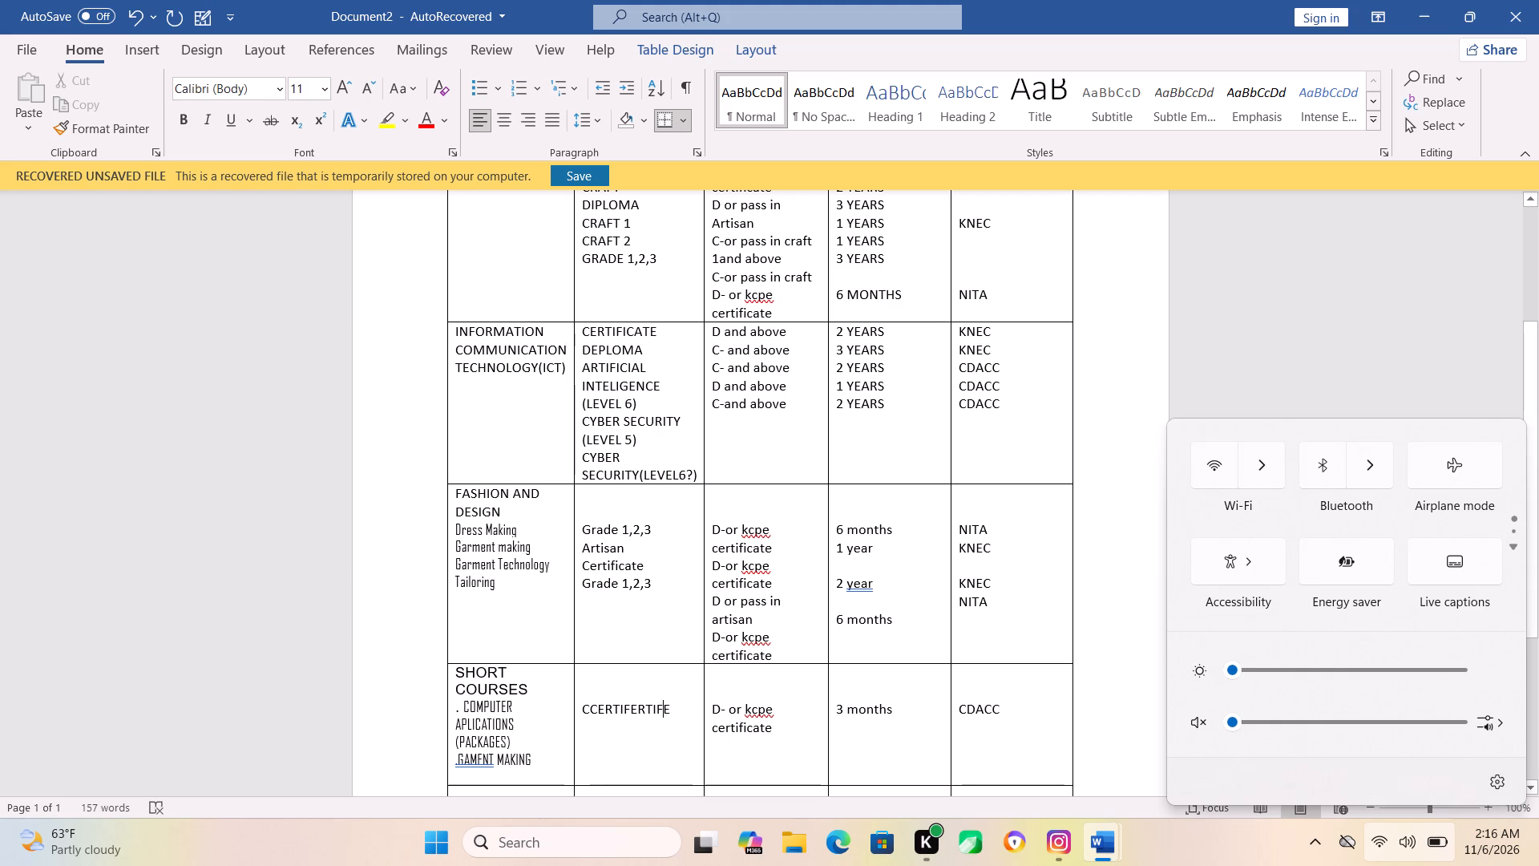
double_click(671, 709)
key(BackSpace)
key(BackSpace)
key(BackSpace)
key(BackSpace)
key(BackSpace)
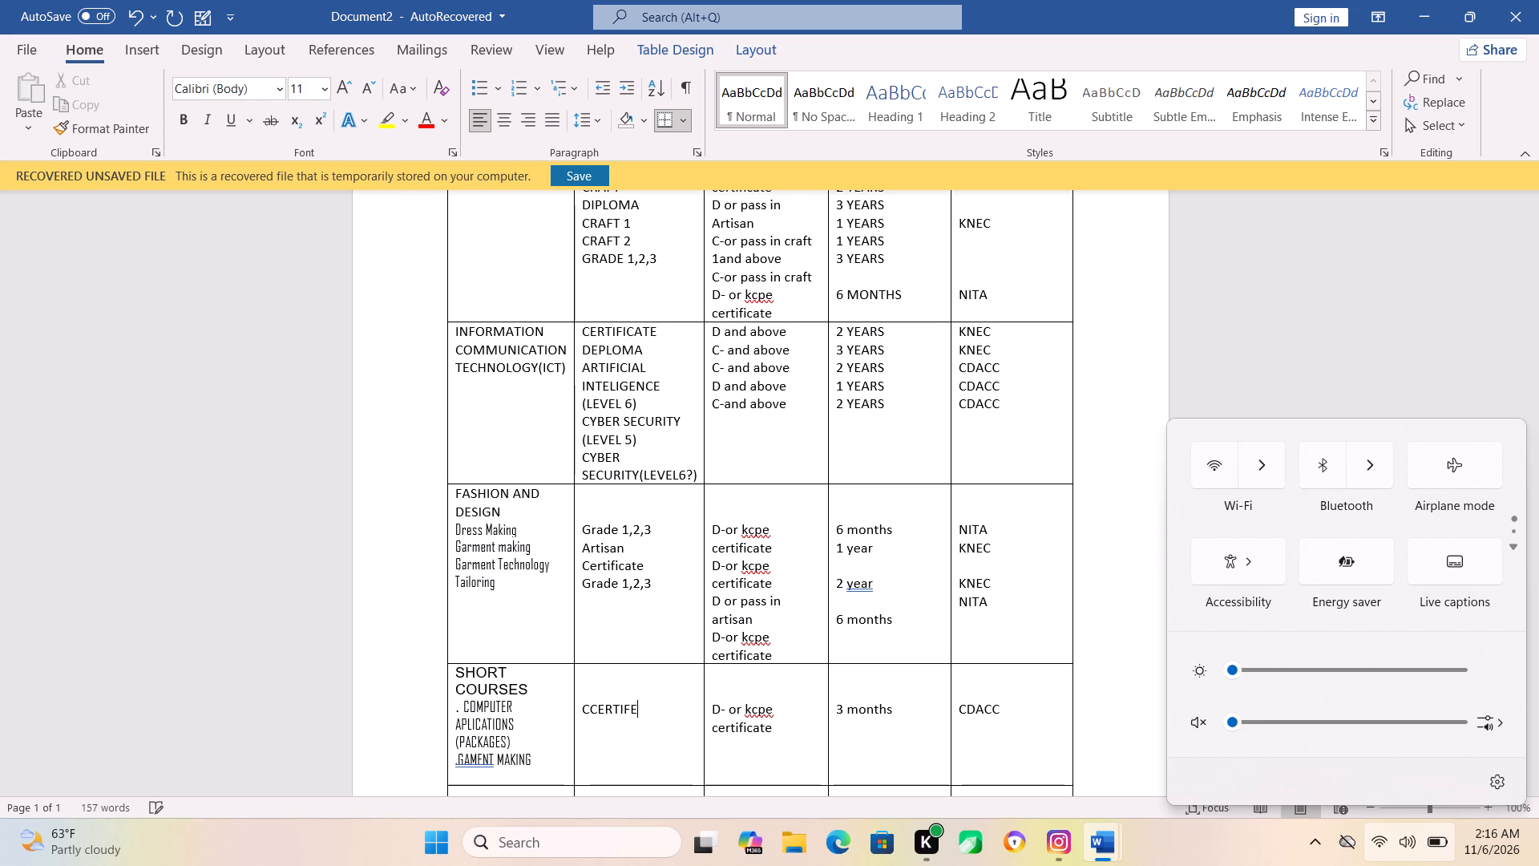
key(BackSpace)
text(ATE)
key(BackSpace)
key(BackSpace)
key(BackSpace)
key(BackSpace)
key(BackSpace)
key(BackSpace)
key(BackSpace)
key(BackSpace)
key(BackSpace)
key(BackSpace)
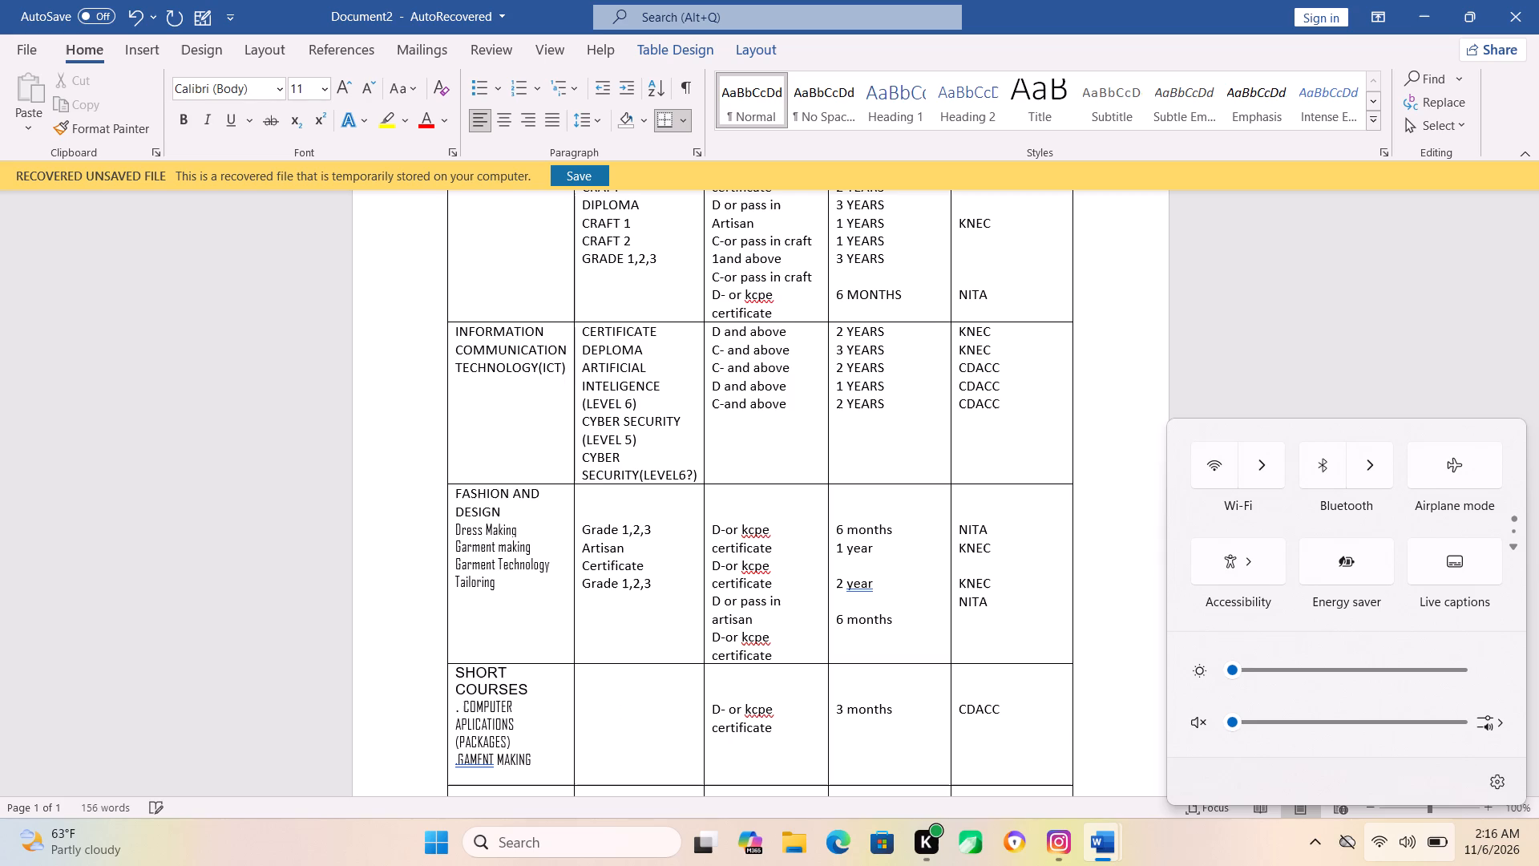
text(CERTI)
text(FICATE)
Add a second level entry, CERTIFACTE, three lines below CERTIFICATE in the SHORT COURSES row, level with .GAMENT MAKING.
key(Return)
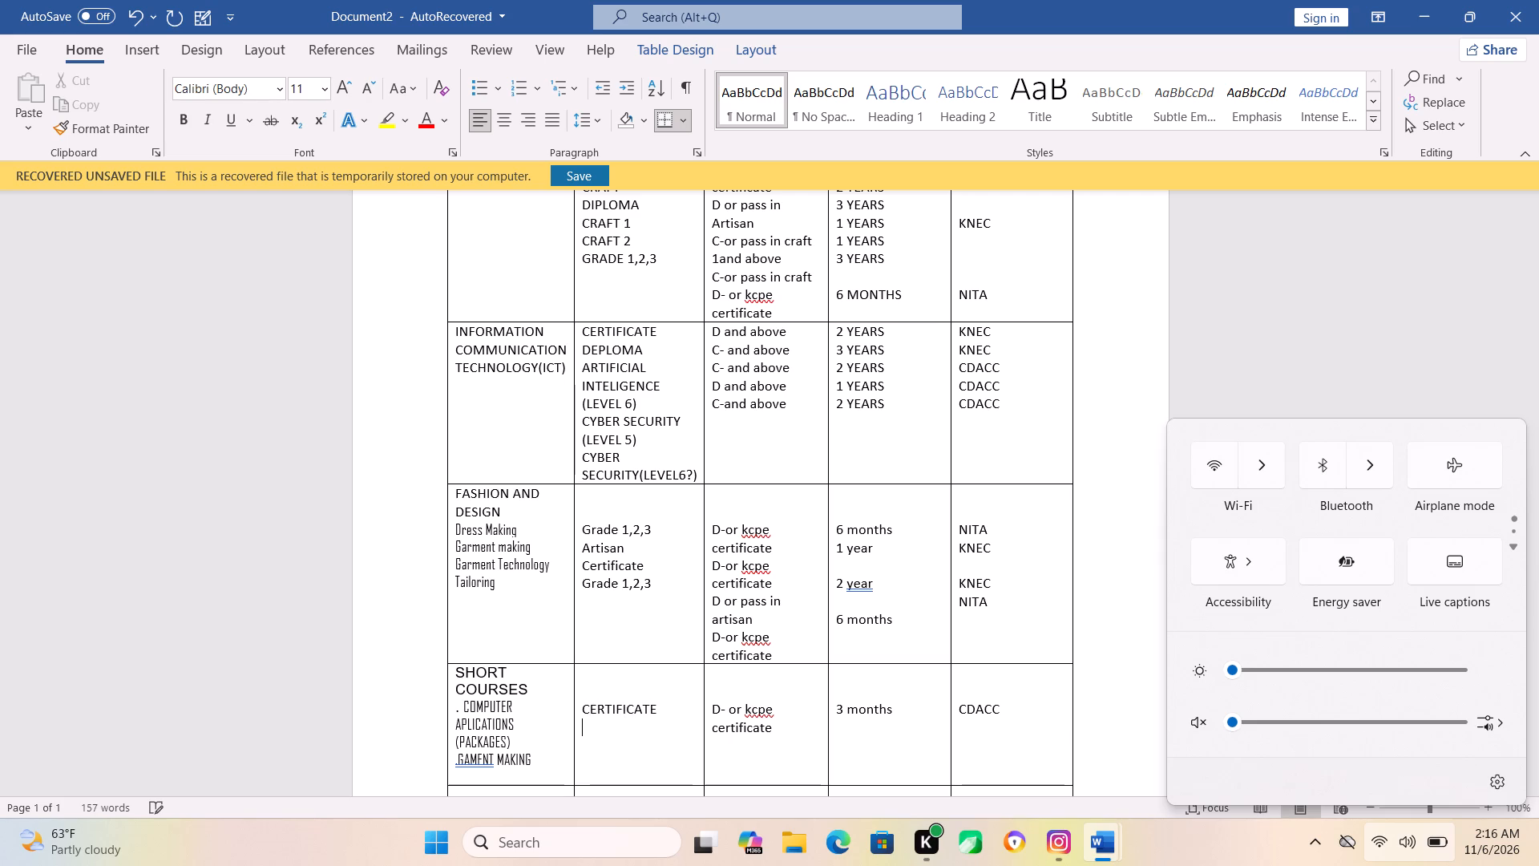
key(Return)
key(Return)
text(CERTIFAC)
text(TE)
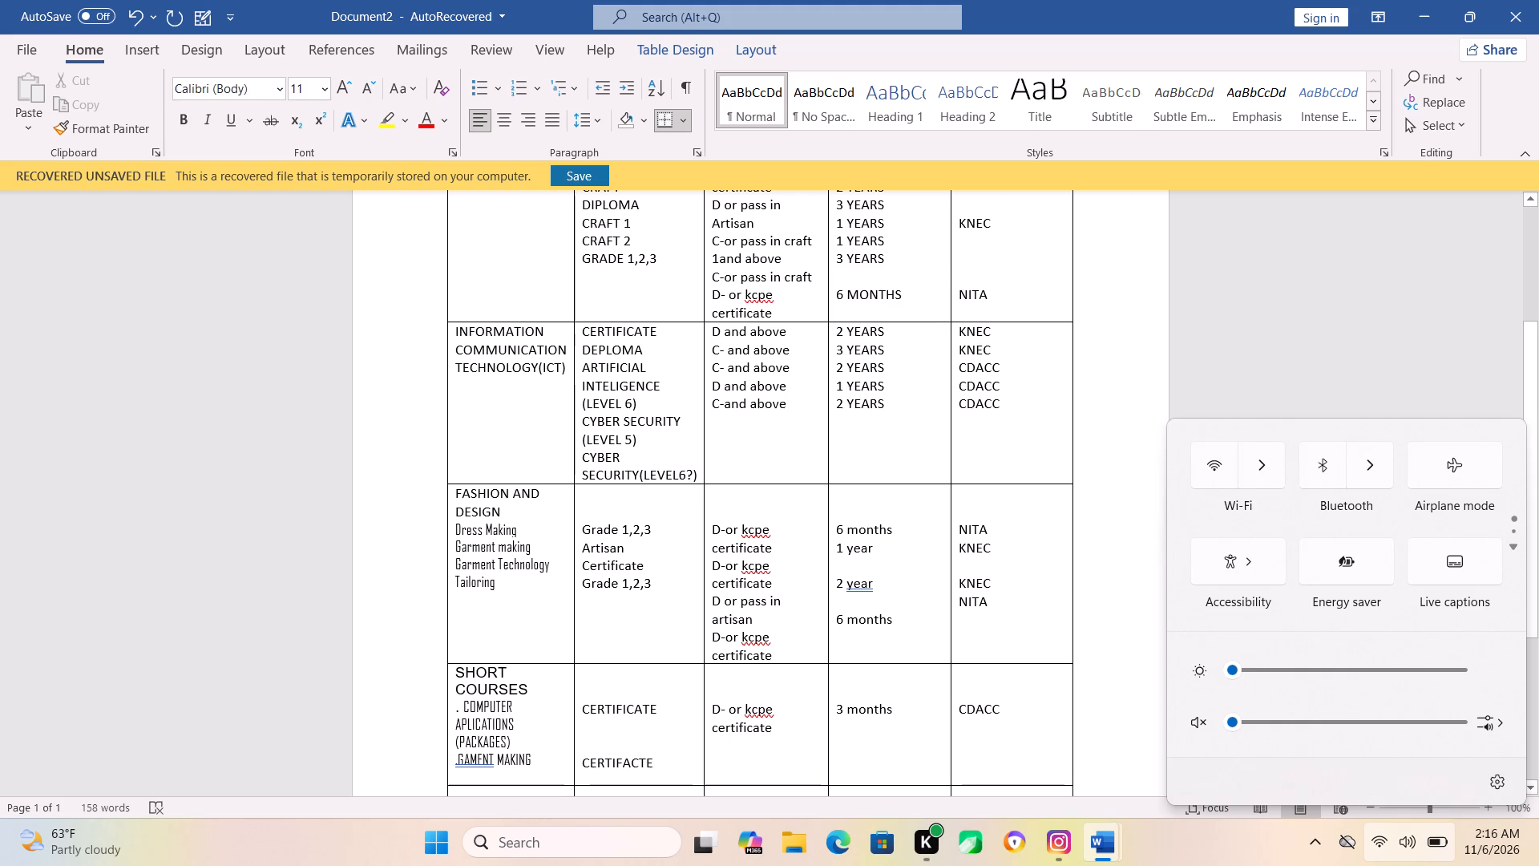
Add a second entry requirement, "D- or kcpe certificate", two lines below the first one in the SHORT COURSES row, level with CERTIFACTE.
click(719, 763)
key(Return)
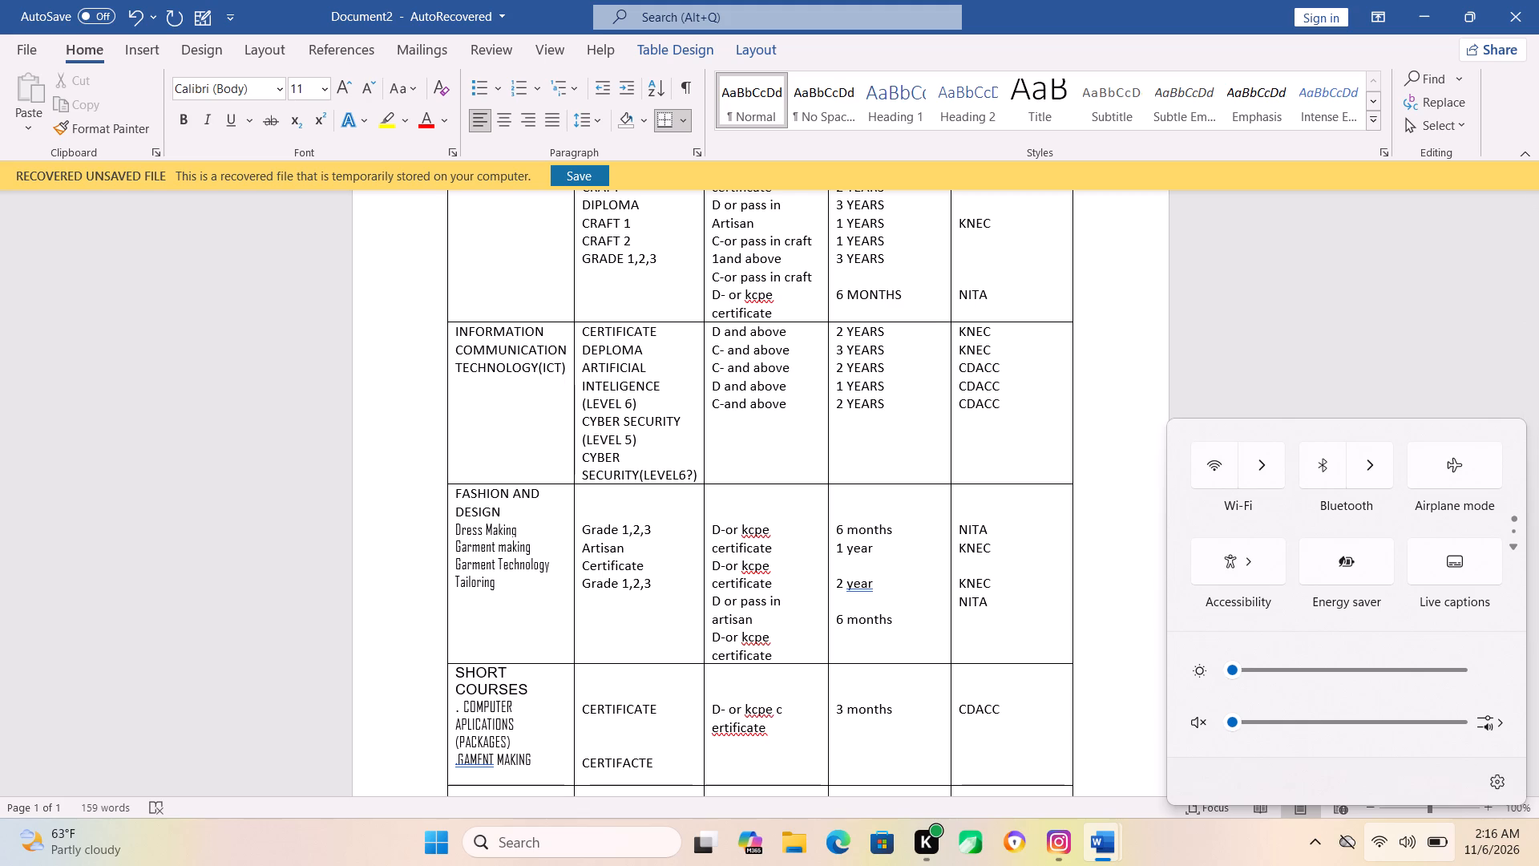
key(c)
click(778, 729)
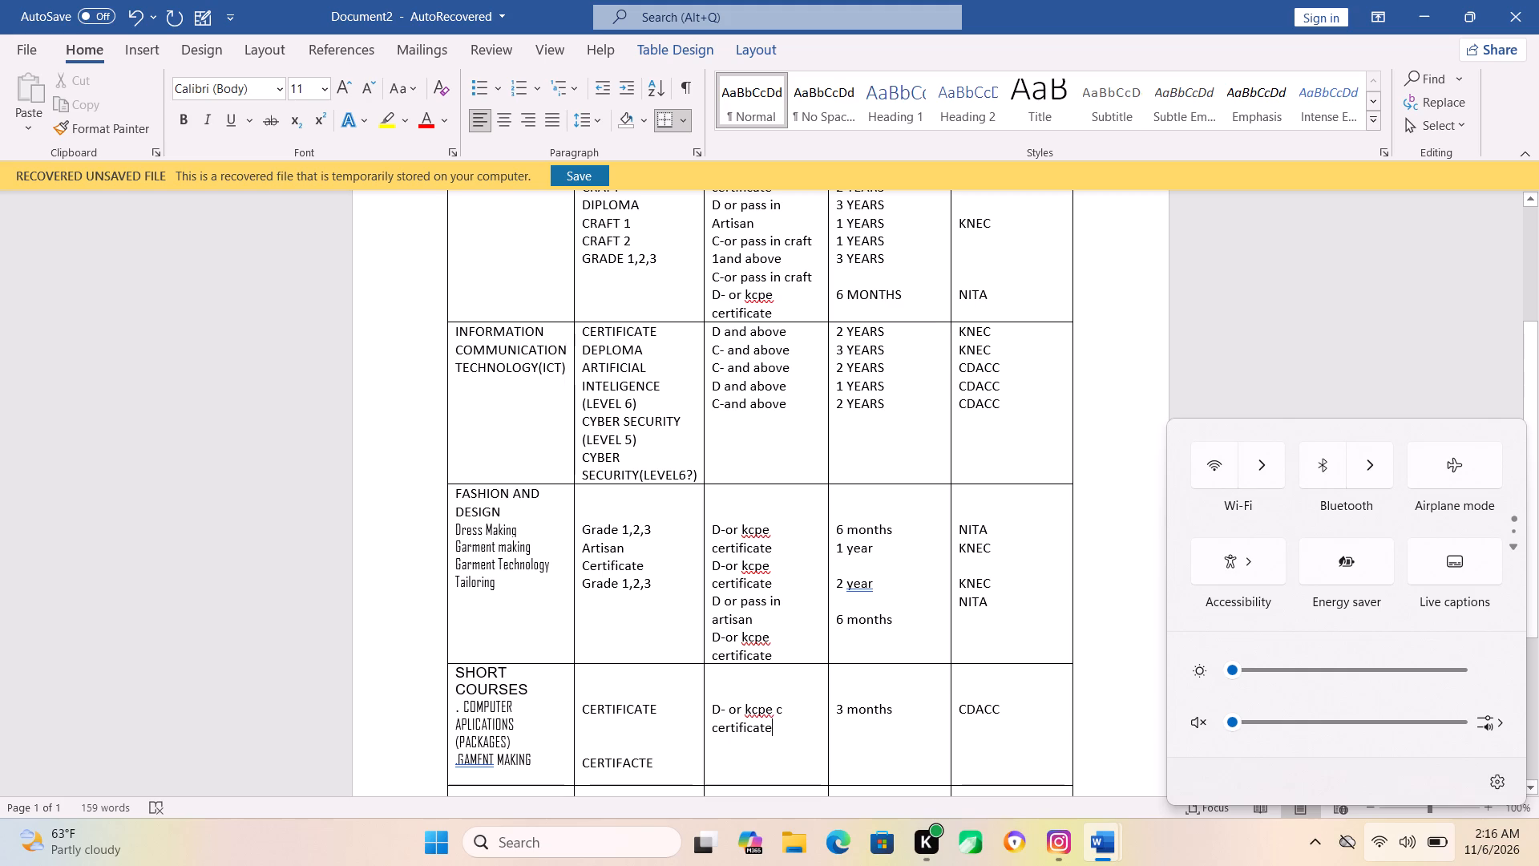
key(Return)
key(Return)
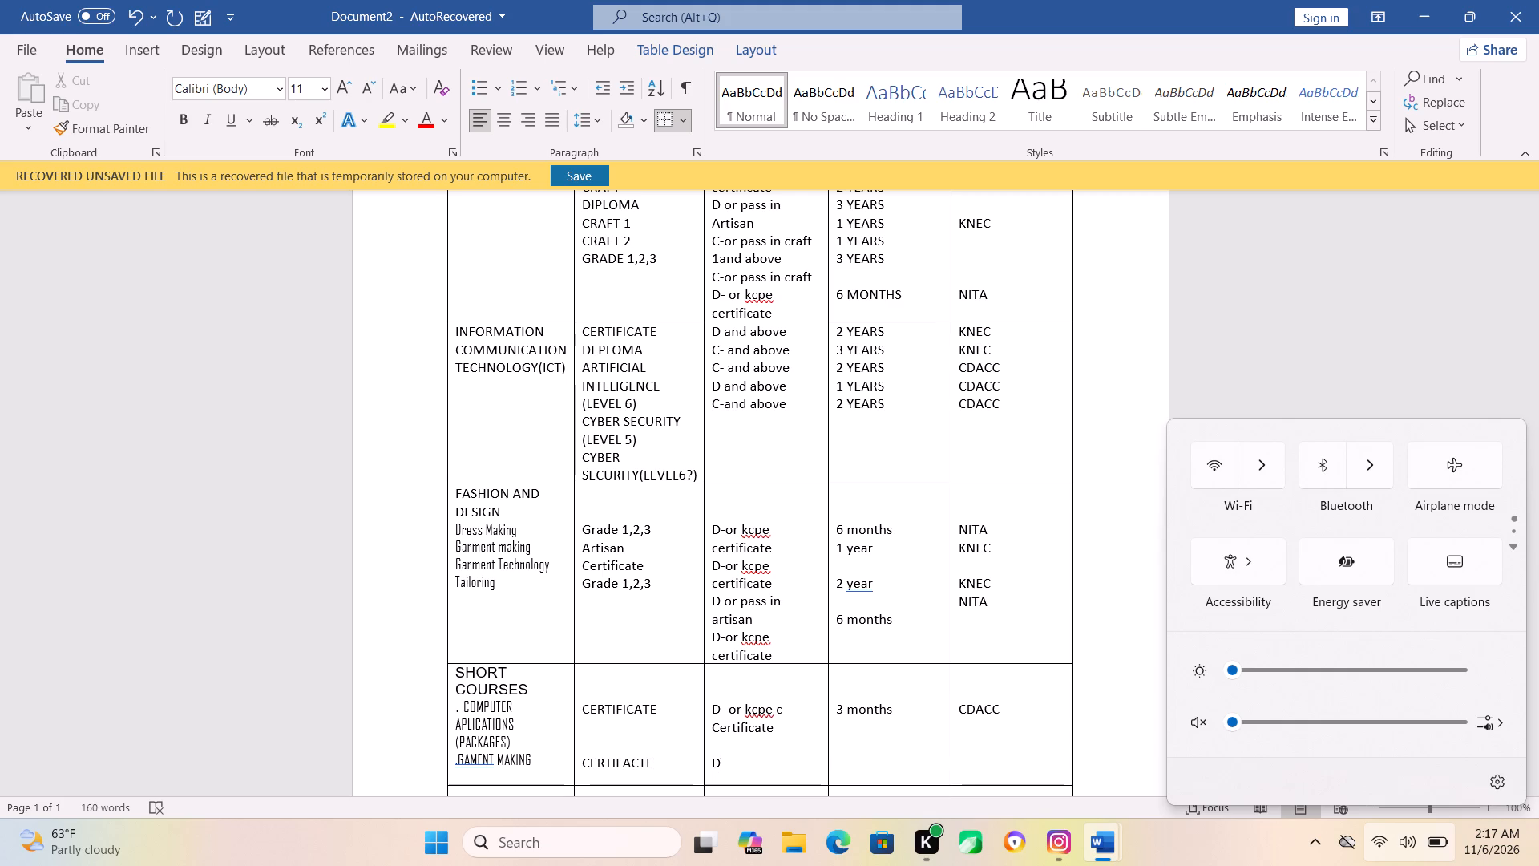
text(-)
key(space)
text(or)
key(space)
key(k)
key(c)
text(pe)
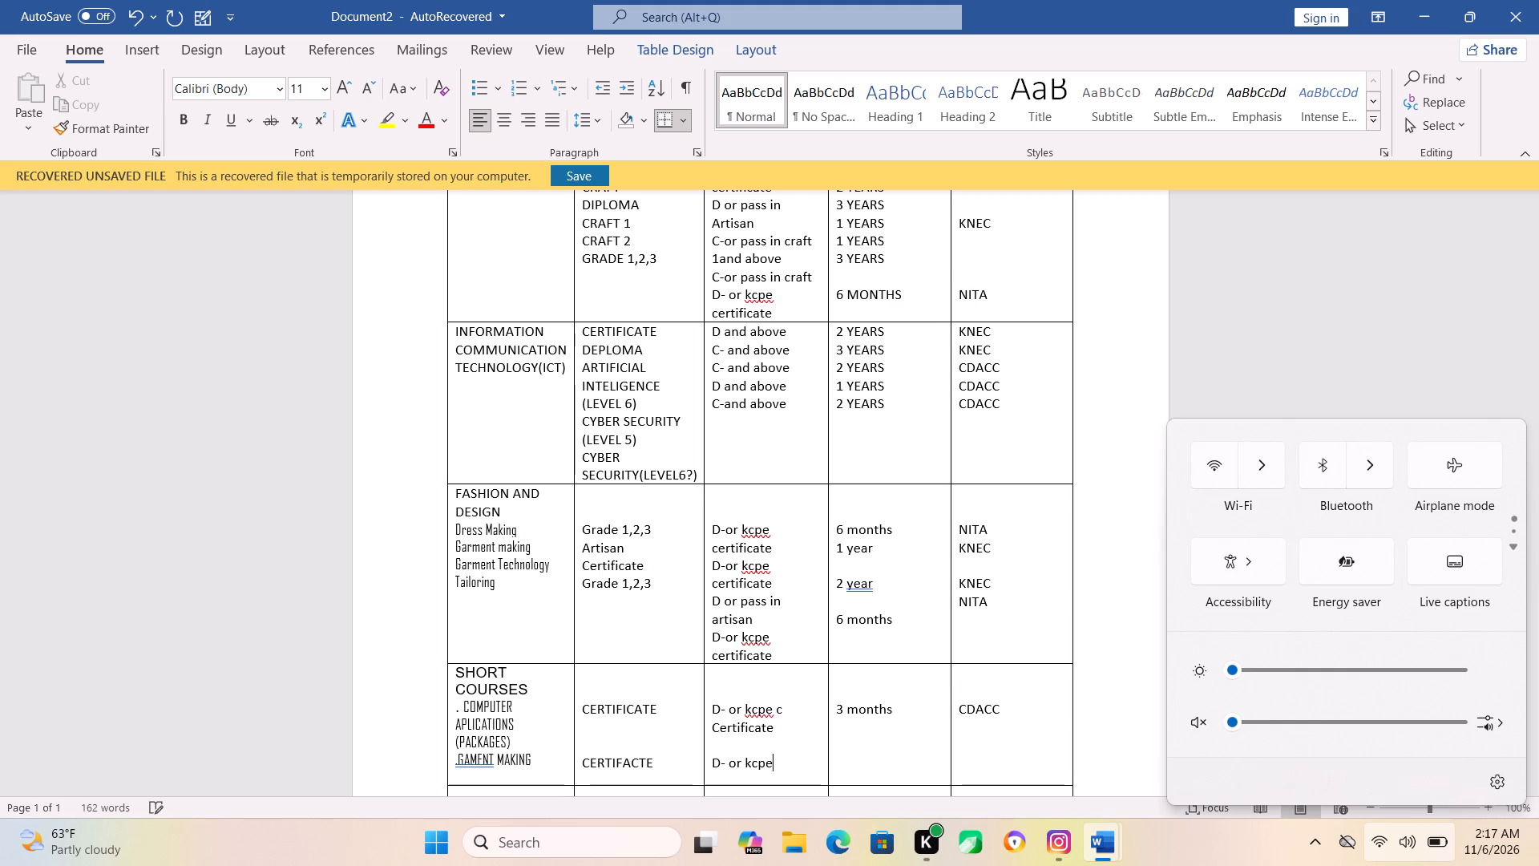
key(space)
text(certi)
text(fi)
text(cate)
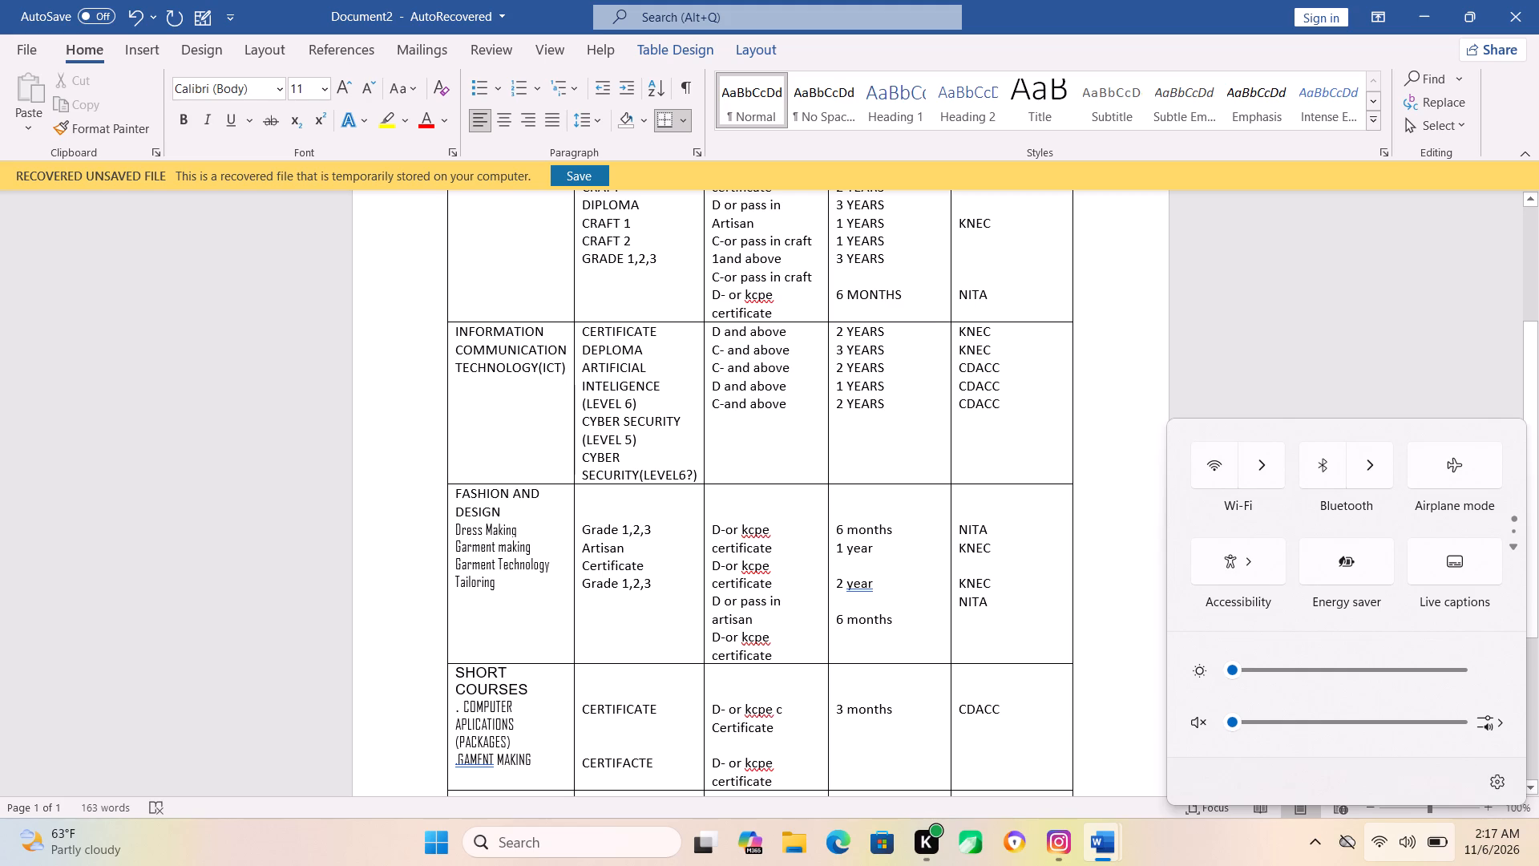
Remove the stray "c" after kcpe in the first entry requirement of the SHORT COURSES row.
click(782, 709)
key(BackSpace)
Add a second duration, "2 months", three lines below "3 months" in the SHORT COURSES row, level with CERTIFACTE.
click(845, 770)
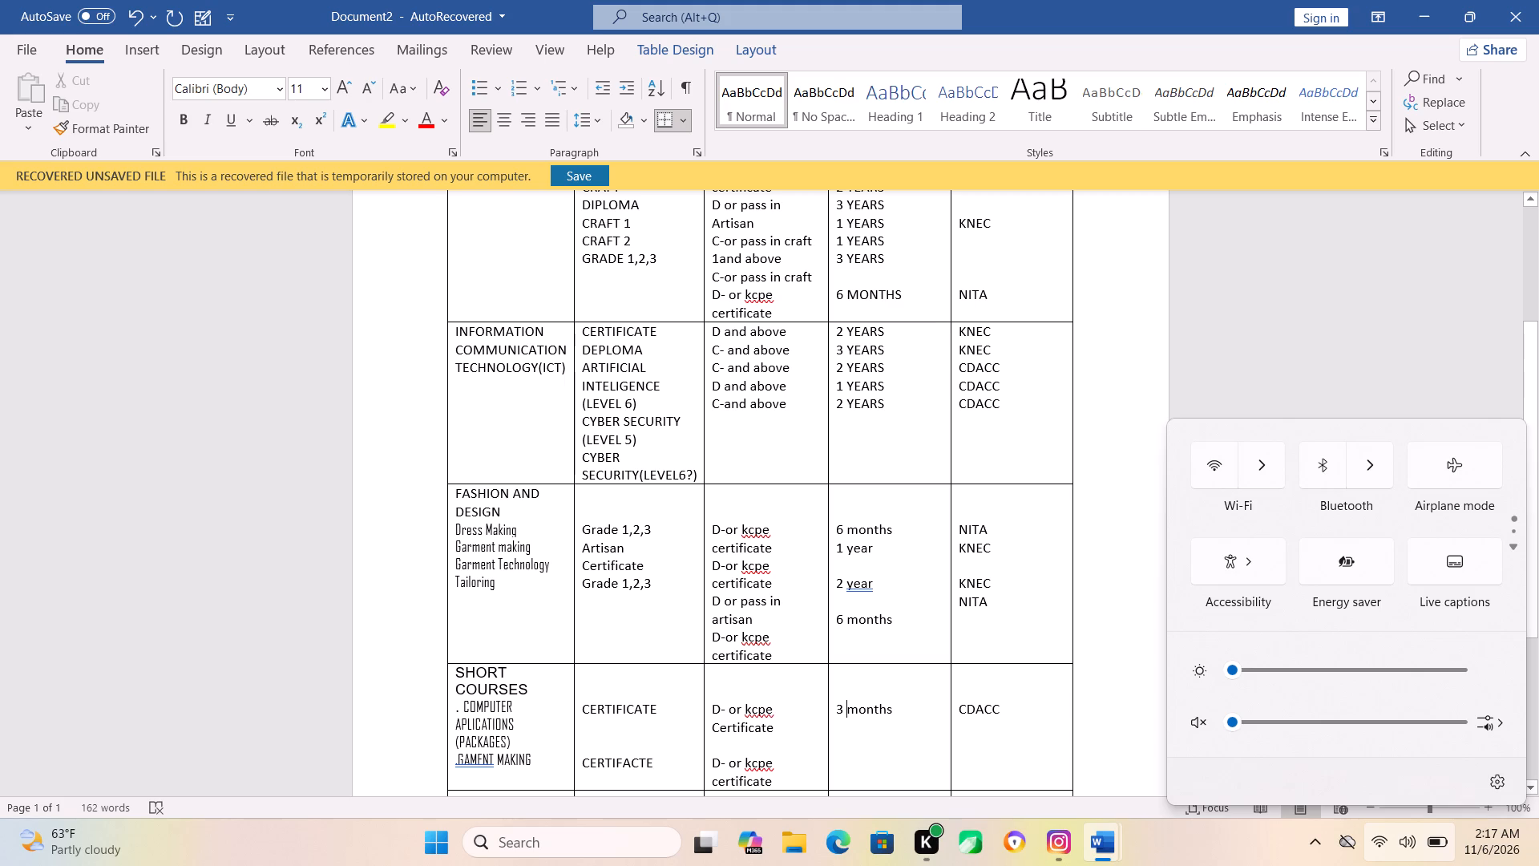
click(845, 770)
click(895, 704)
key(Return)
key(Return)
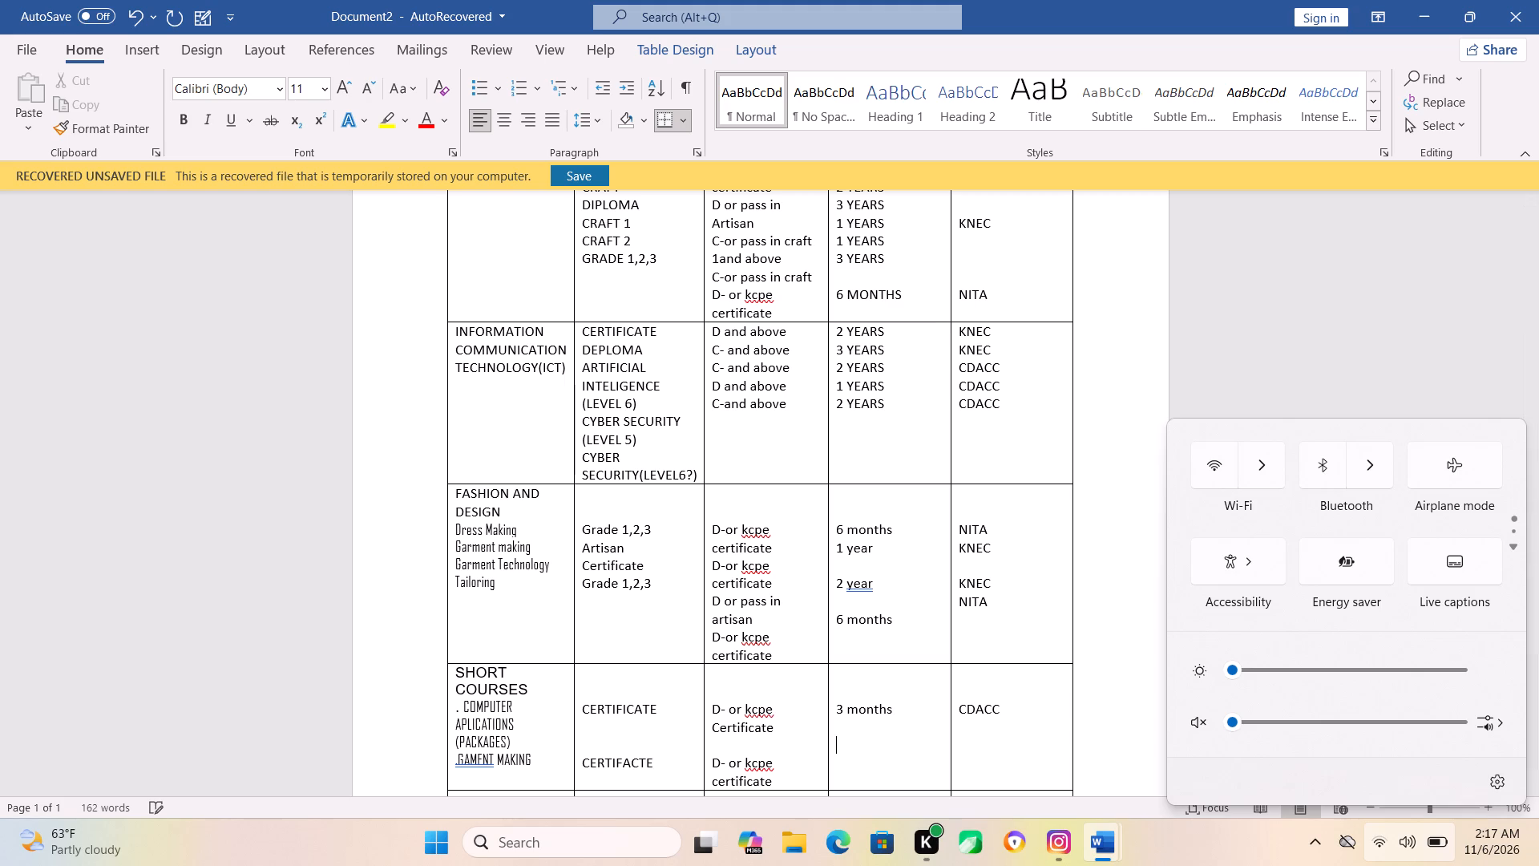
key(Return)
key(Return)
key(BackSpace)
key(2)
key(space)
text(months)
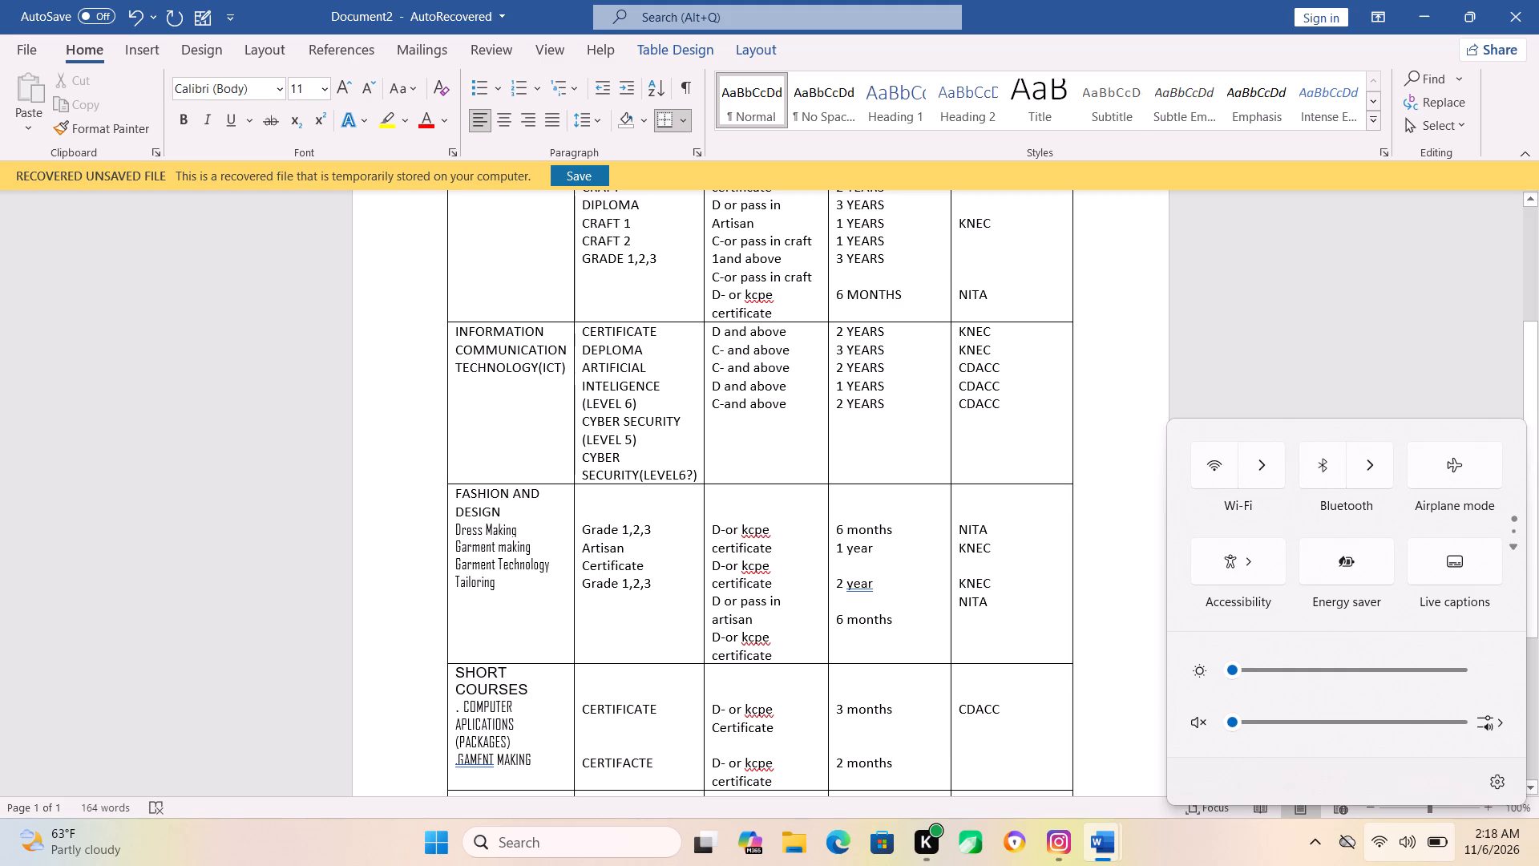
Add a second examining body, INTERNAL, three lines below CDACC in the SHORT COURSES row, level with "2 months".
click(963, 760)
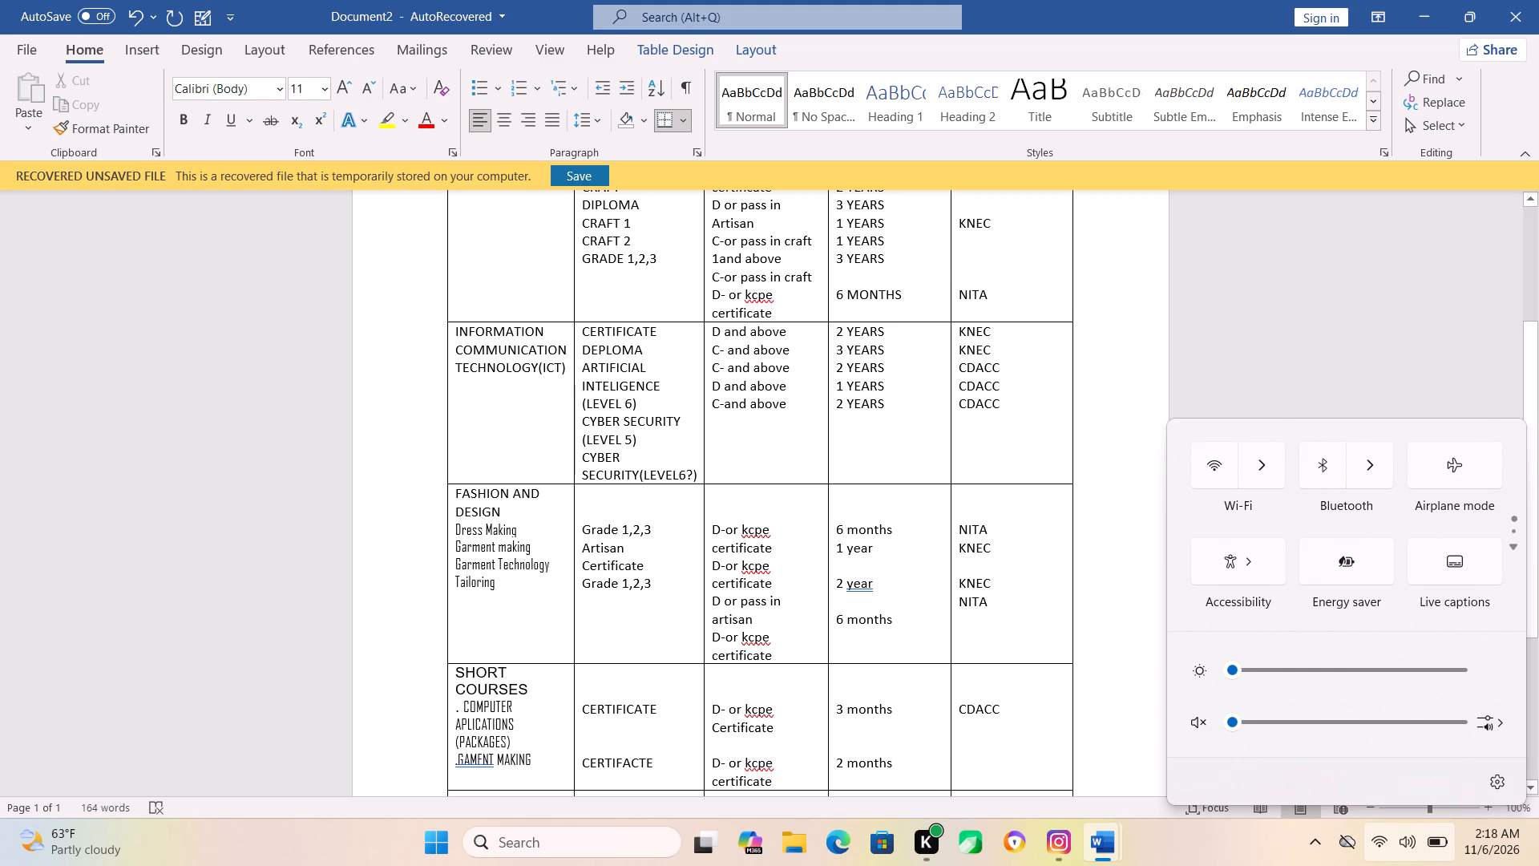
click(1004, 710)
key(Return)
key(Return)
key(Return)
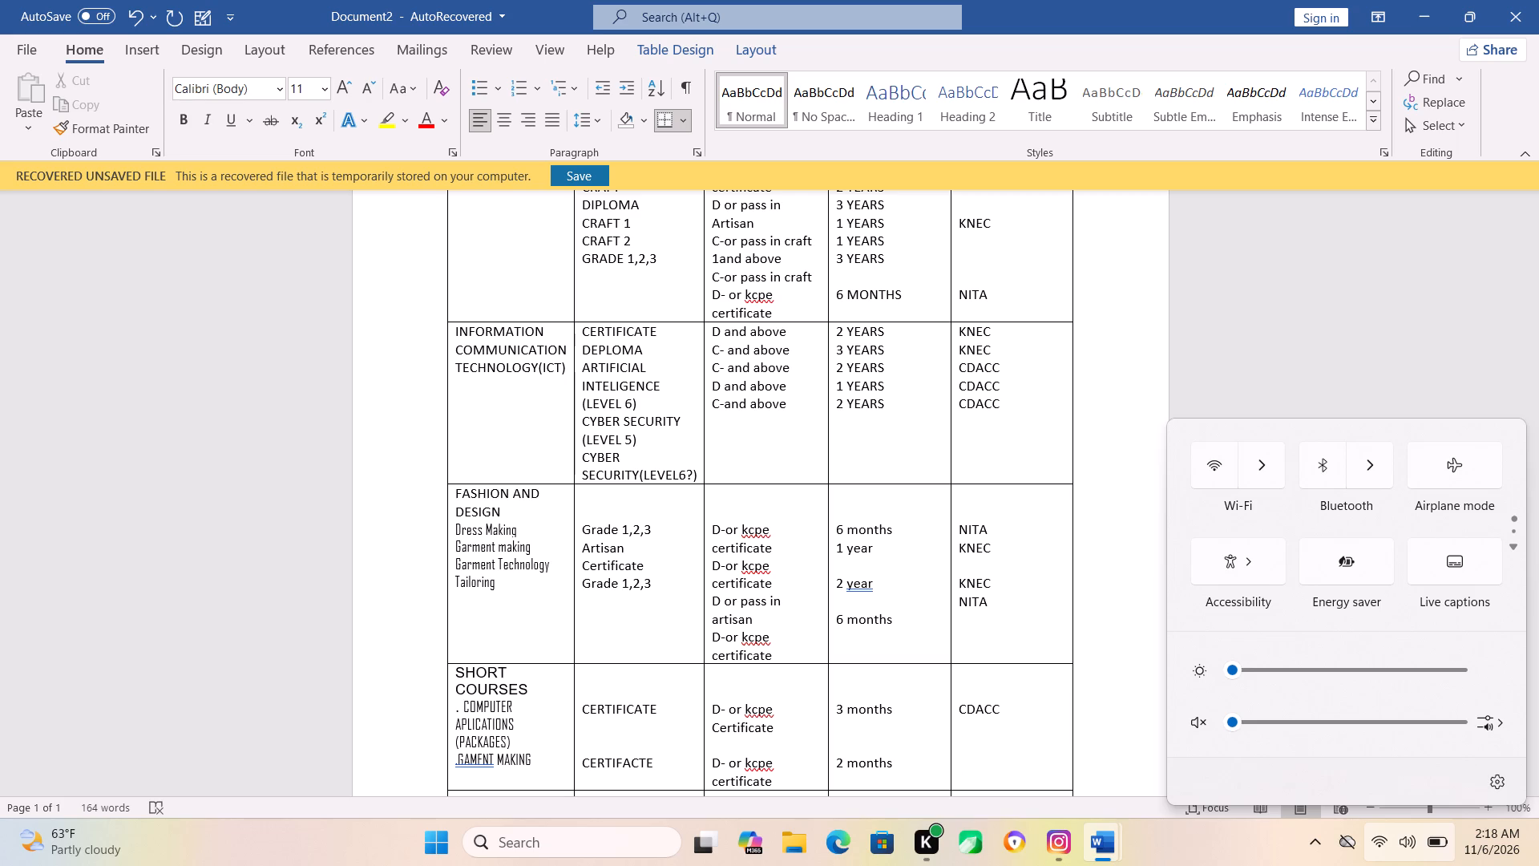
text(IN)
key(t)
text(ER)
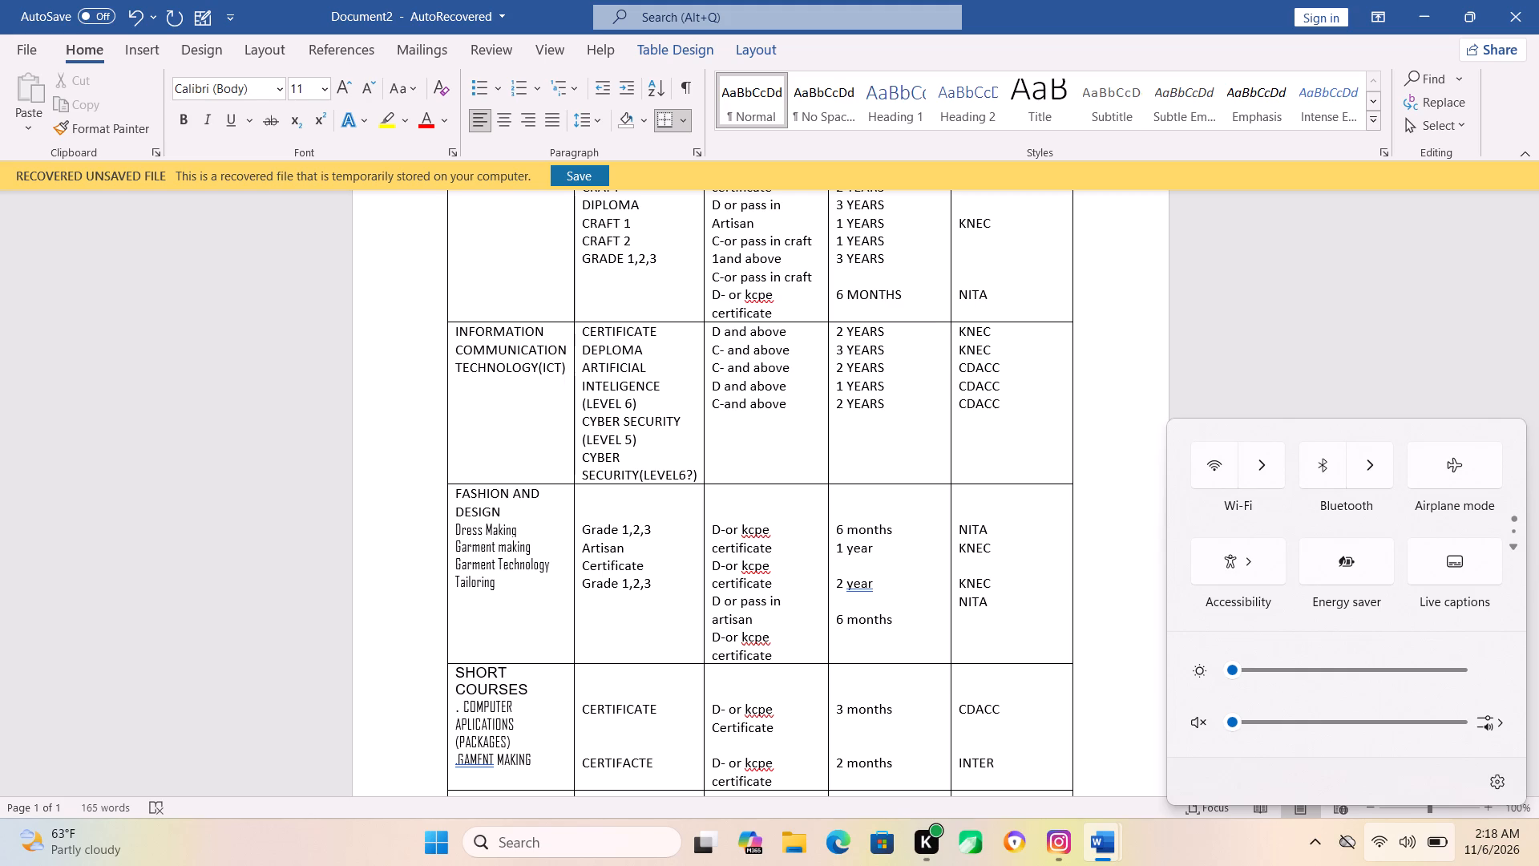
text(NAL)
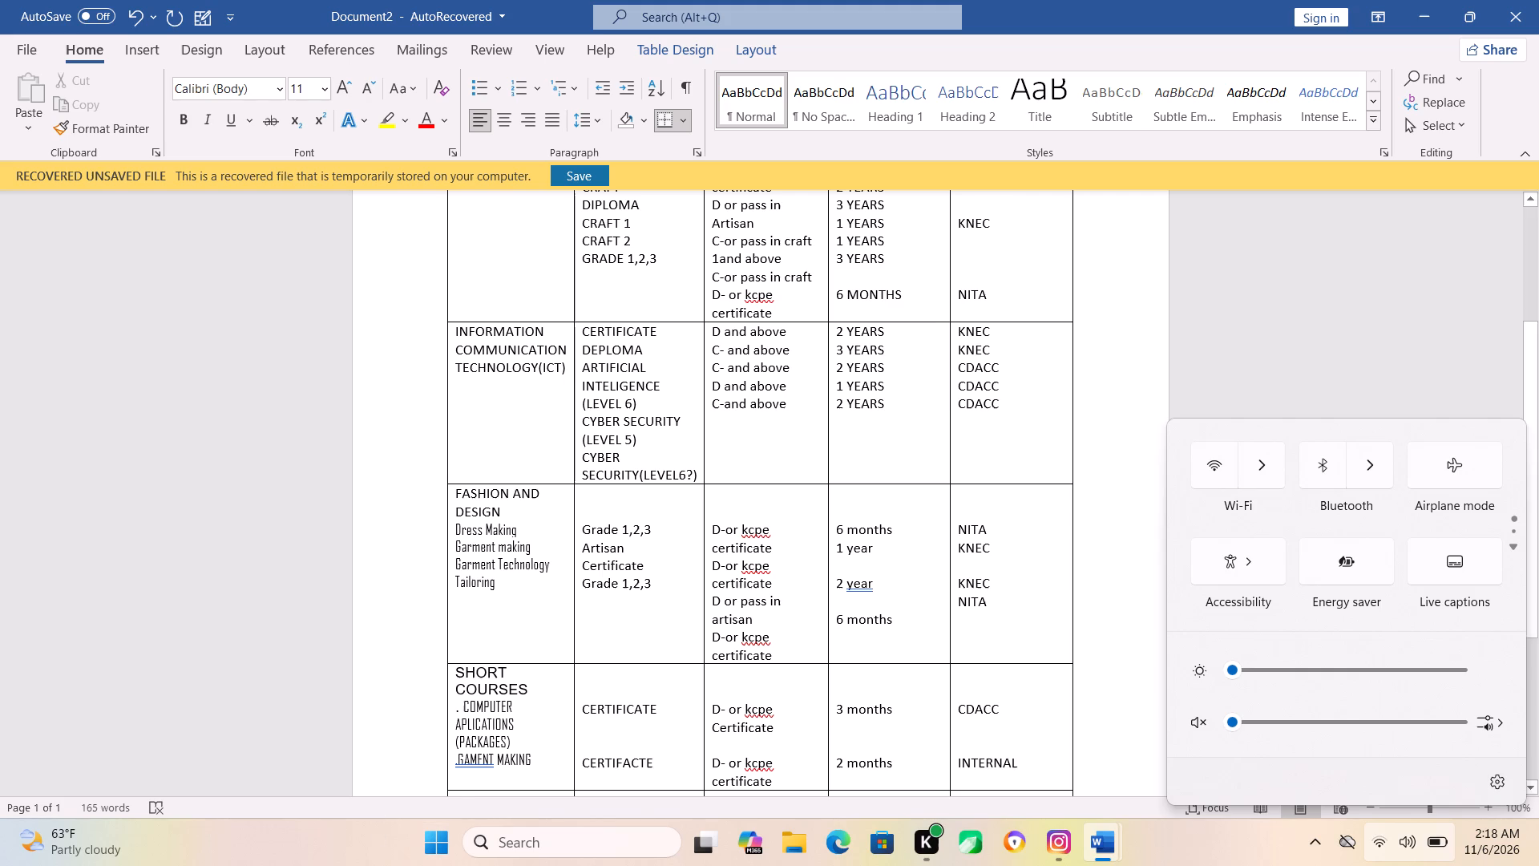
Add an empty line below .GAMENT MAKING in the course name cell of the SHORT COURSES row.
click(457, 788)
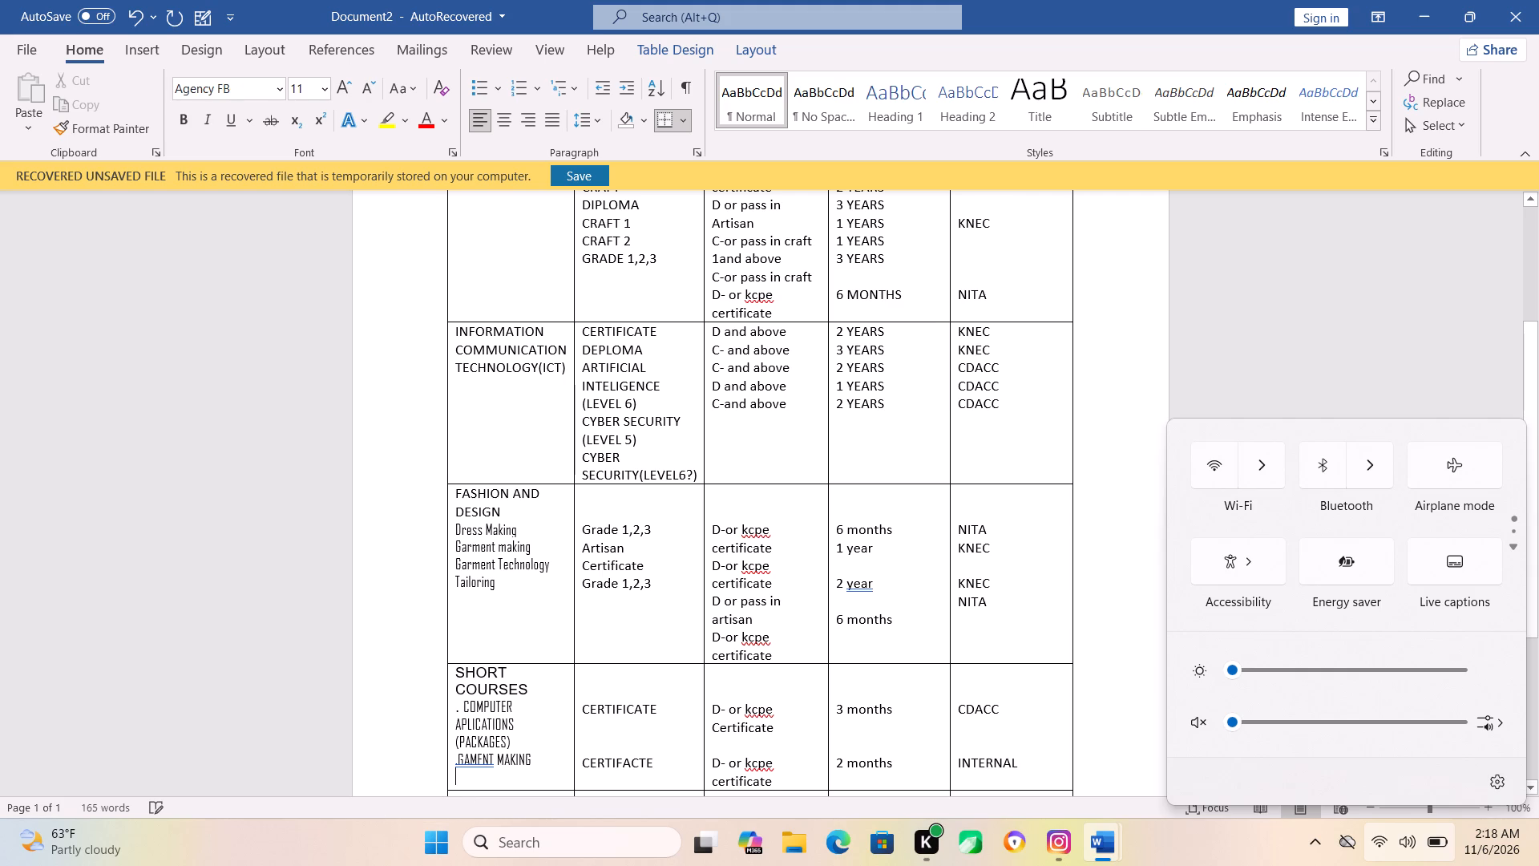
click(456, 791)
key(Return)
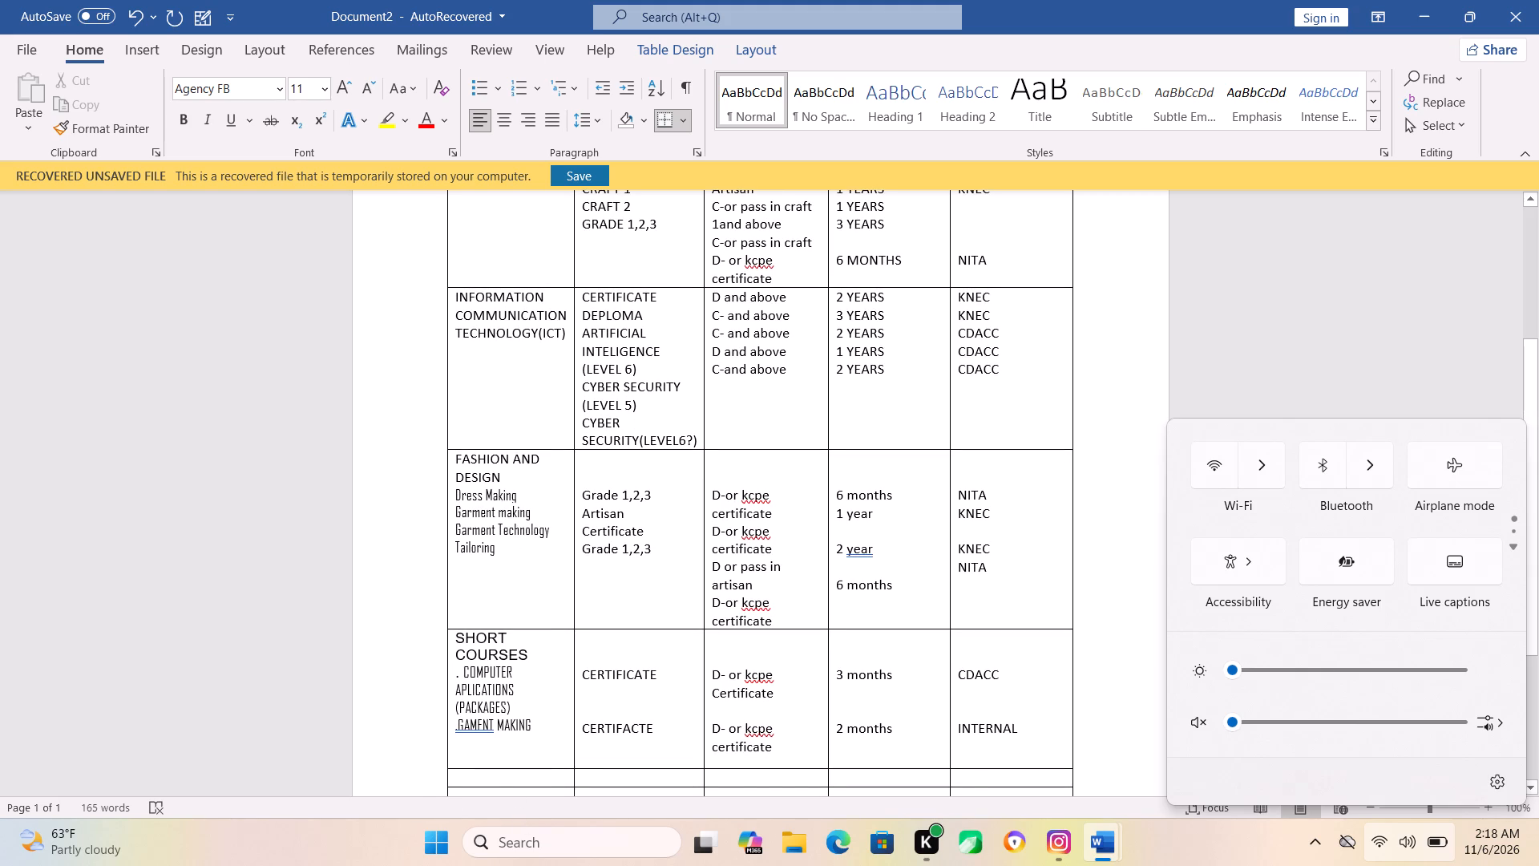
Place the cursor in the first cell of the empty row directly below SHORT COURSES.
click(463, 774)
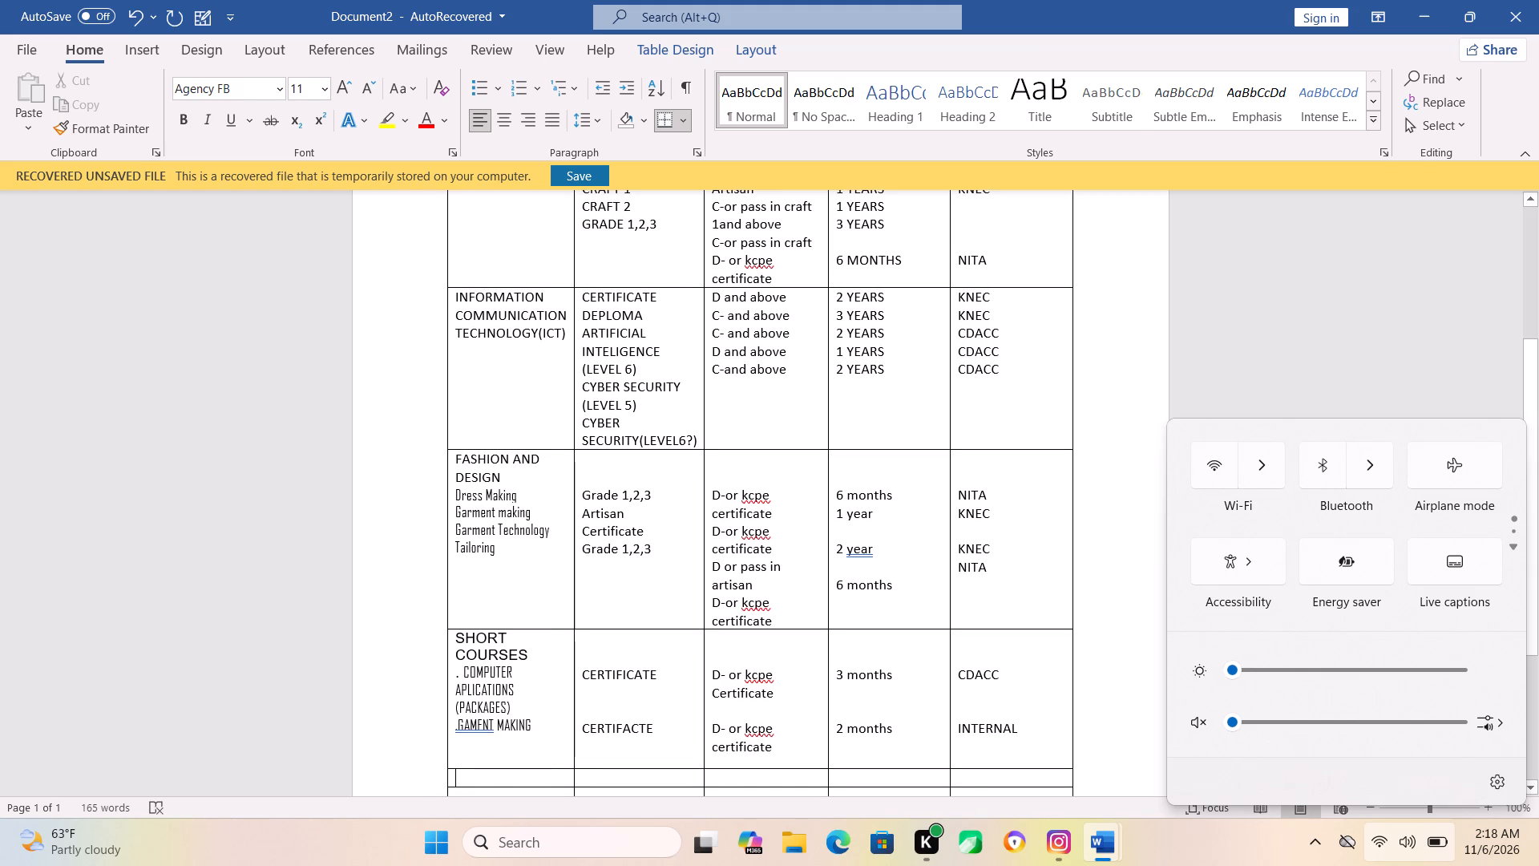
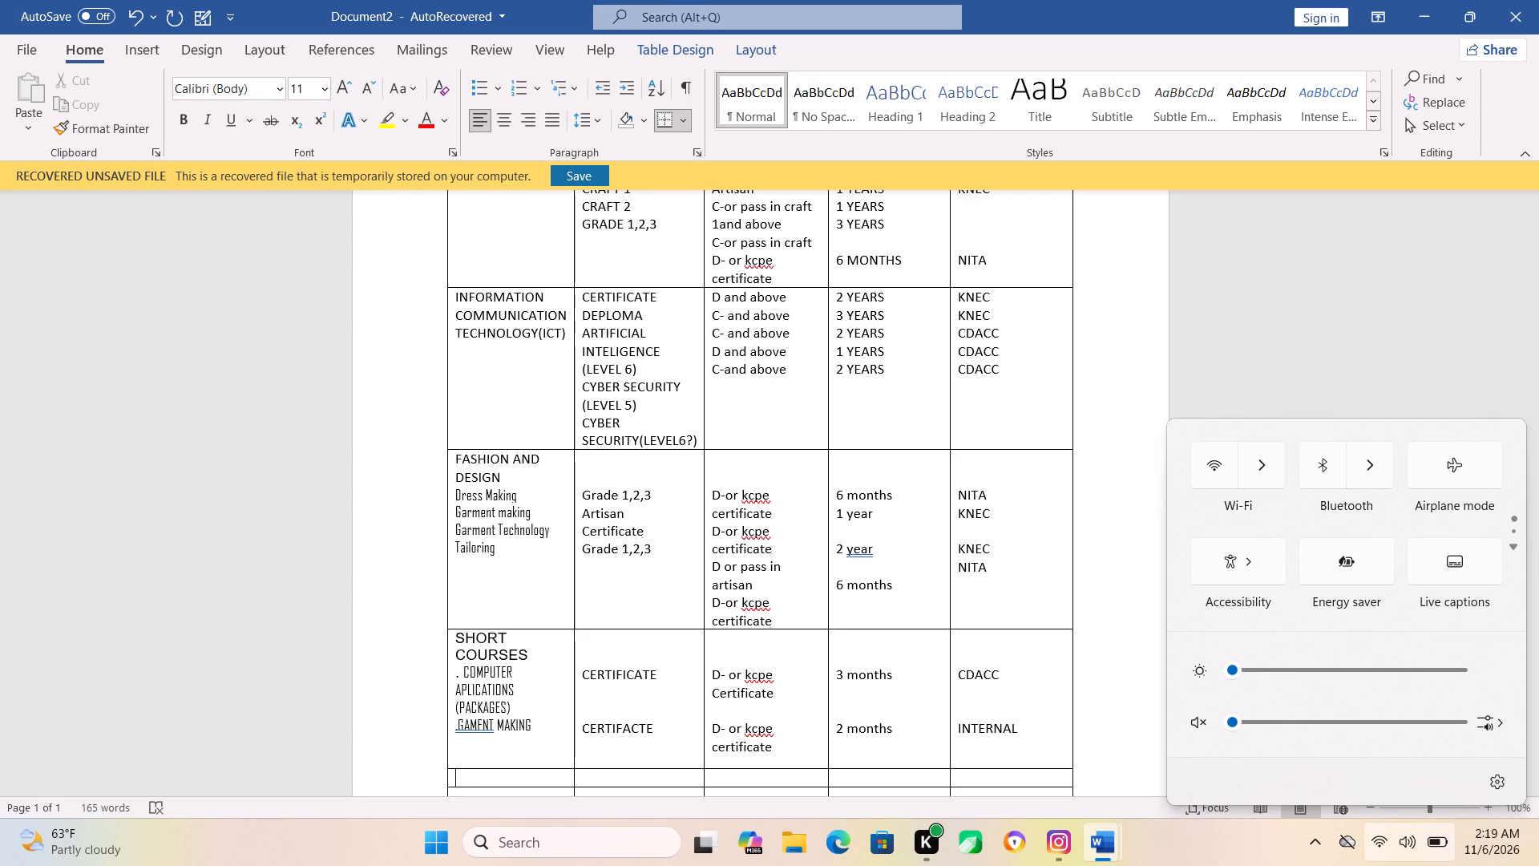
Enter TAILORING as the course name in the first cell of the row below SHORT COURSES.
text(ta)
key(BackSpace)
key(BackSpace)
text(TA)
text(IL)
key(o)
text(RING)
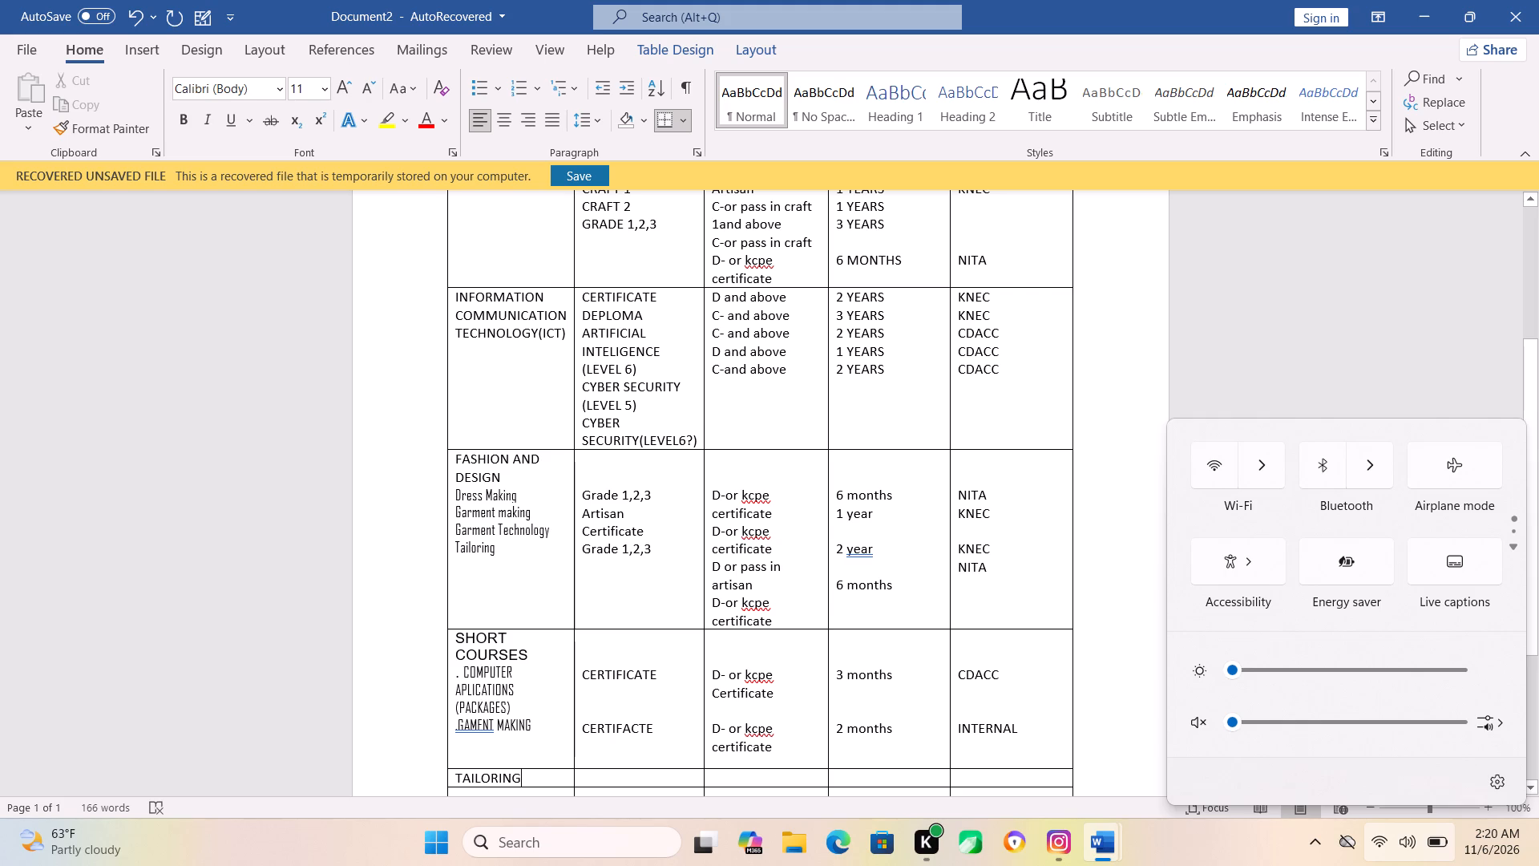
Enter the level "GRADE 1,2,3" in the second cell of the TAILORING row.
click(585, 776)
text(GR)
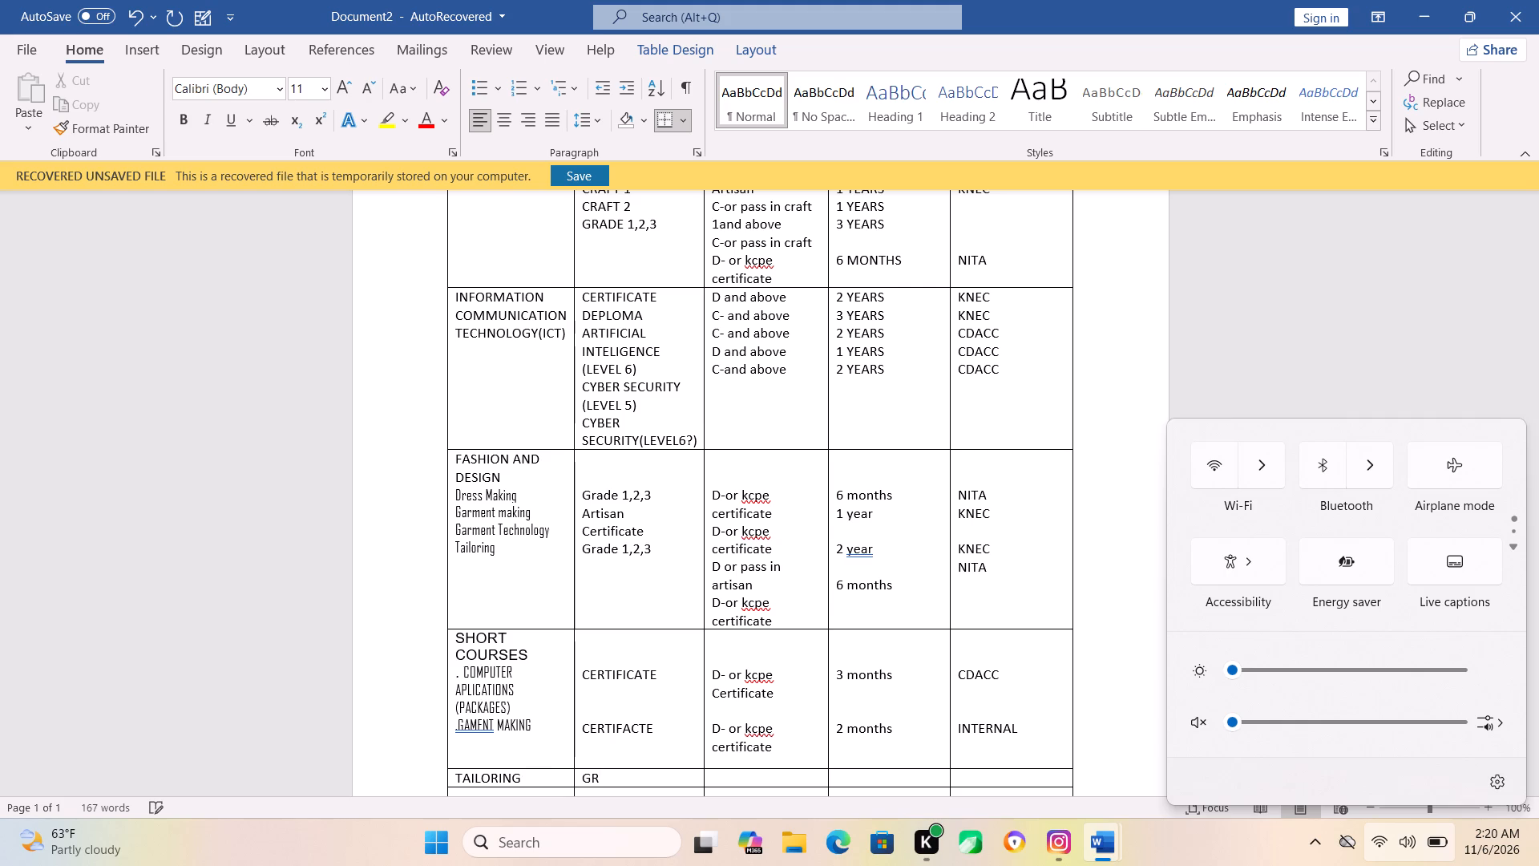
text(ADE)
key(space)
key(1)
text(,2)
key(comma)
key(BackSpace)
key(BackSpace)
key(comma)
key(3)
Enter the requirement "D-or kcpe certificate" in the third cell of the TAILORING row.
click(716, 775)
key(d)
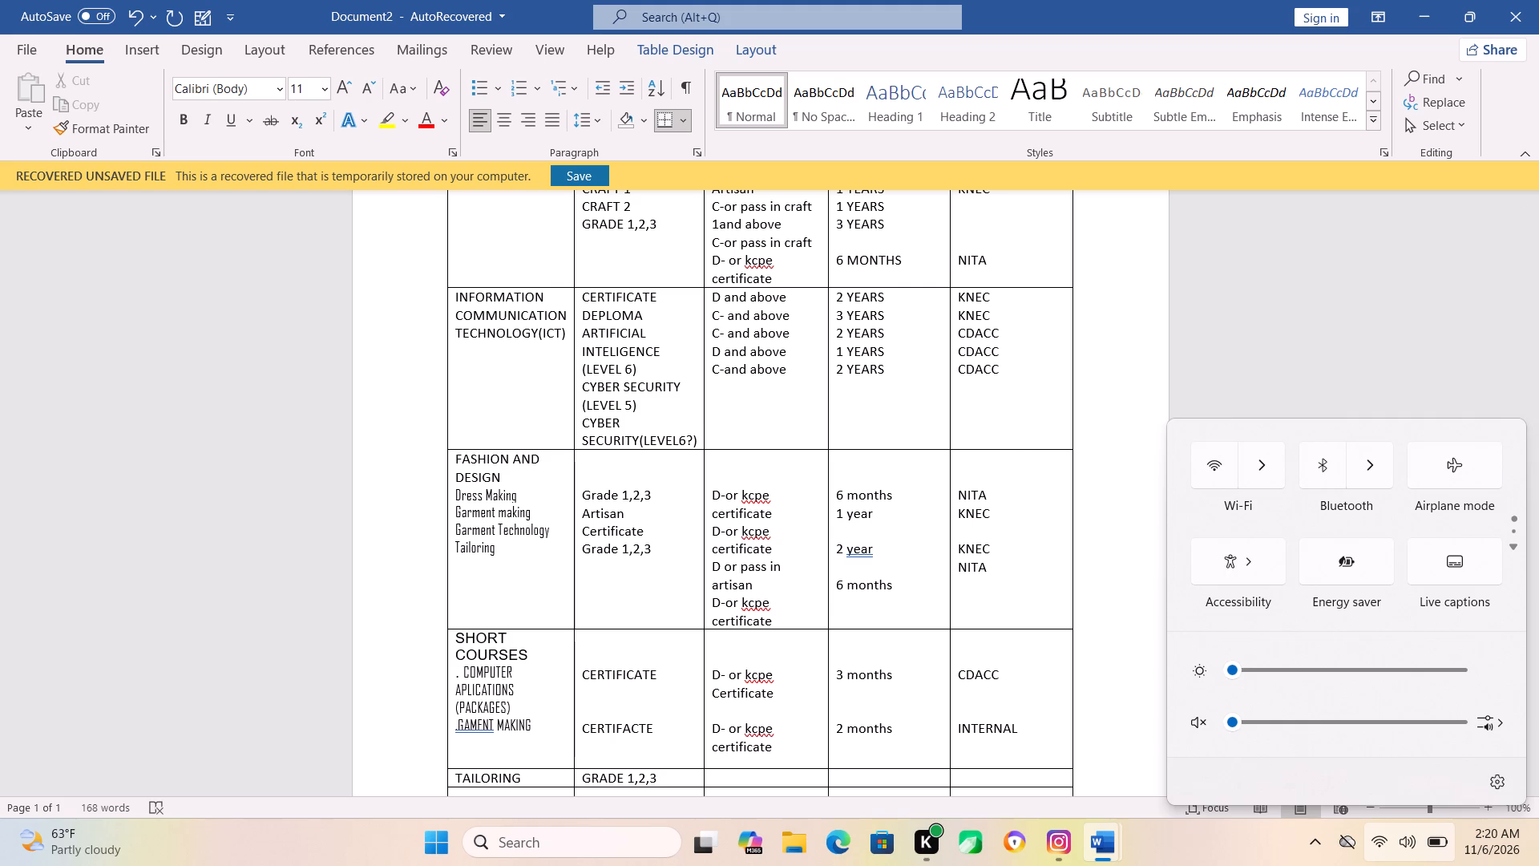
key(minus)
key(o)
key(r)
key(space)
text(kc)
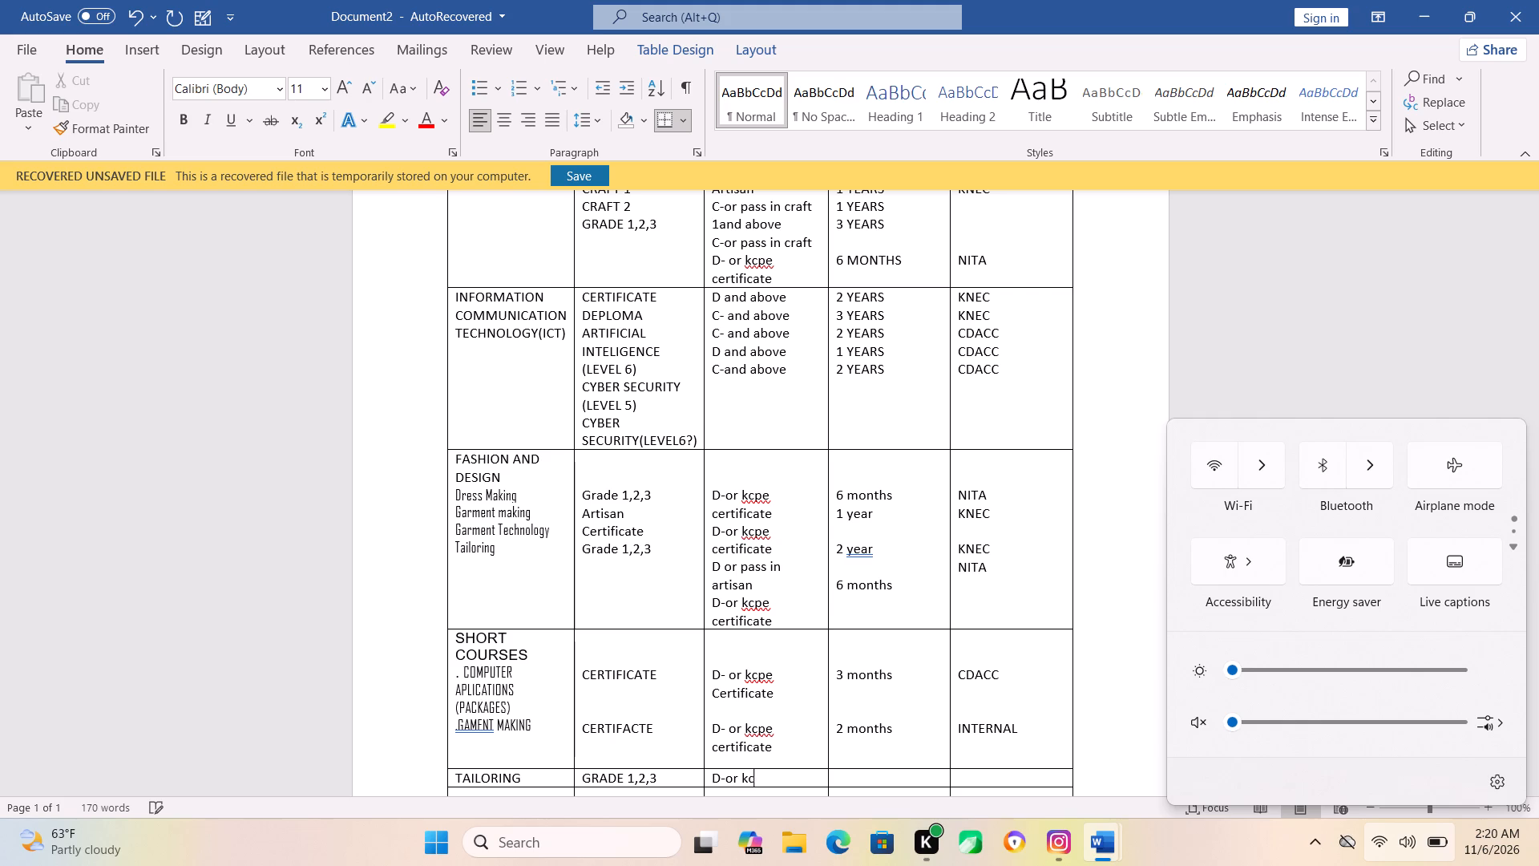
text(pe)
key(space)
text(certif)
text(icate)
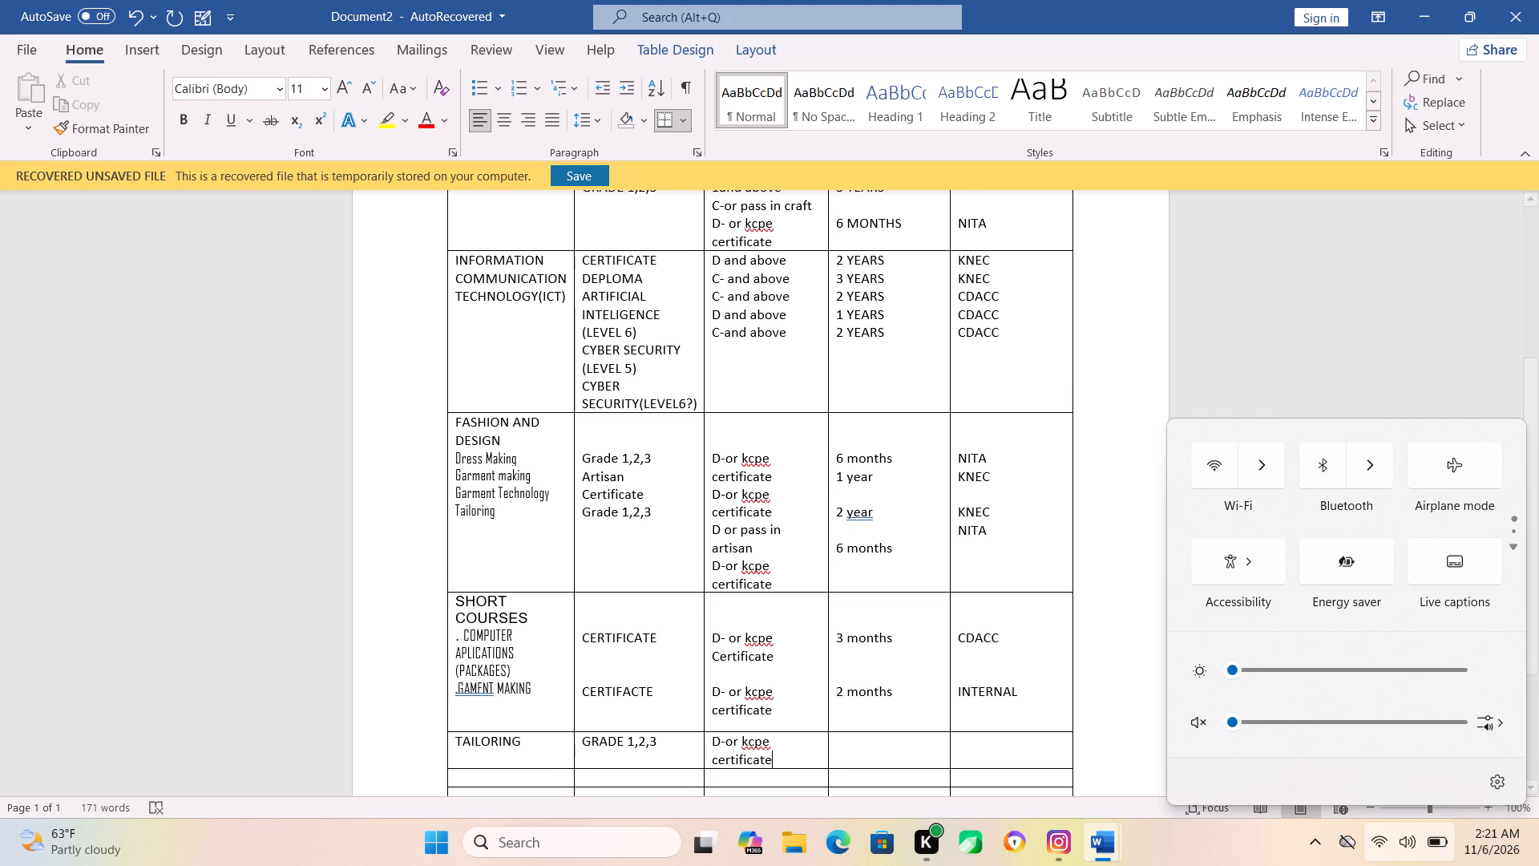
Enter the duration "6 months" on the second line of the fourth cell in the TAILORING row.
click(835, 747)
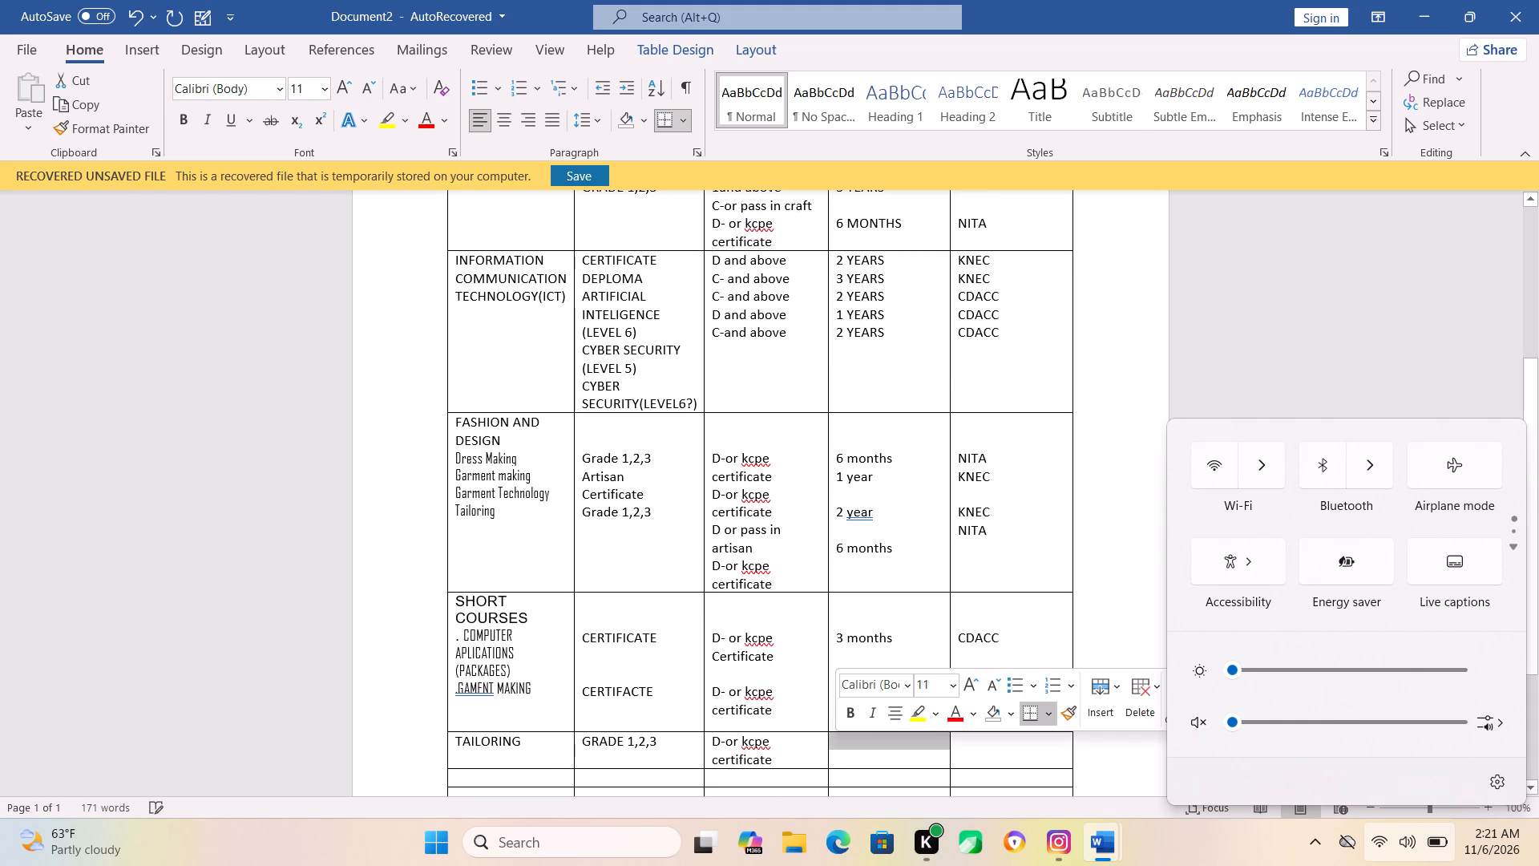
click(835, 747)
click(841, 750)
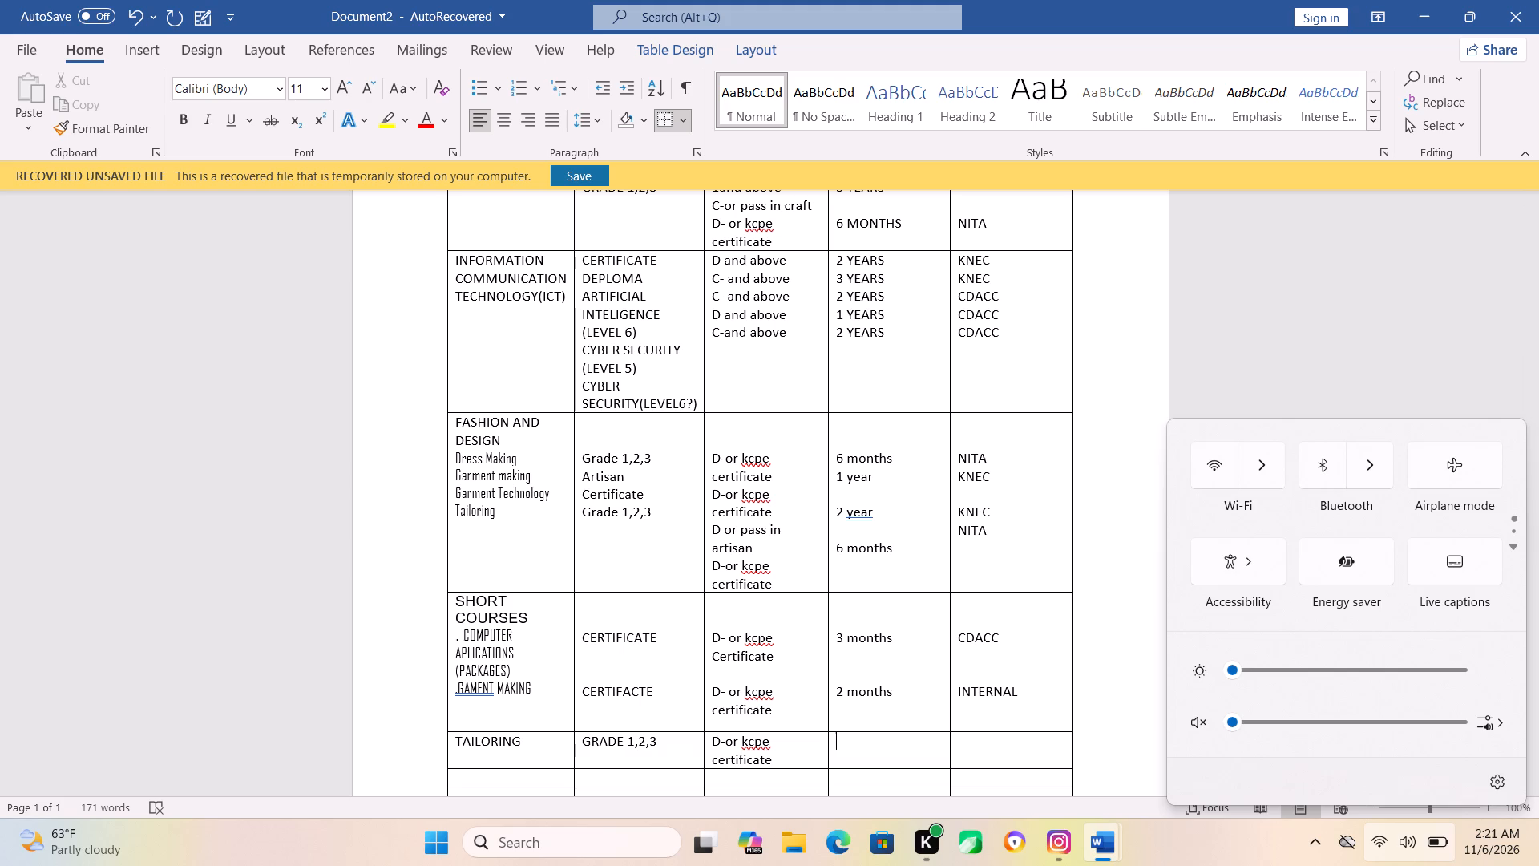
key(Return)
key(6)
key(space)
key(m)
key(BackSpace)
text(month)
key(s)
Enter the examining body NITA on the second line of the last cell in the TAILORING row, level with "6 months".
click(963, 753)
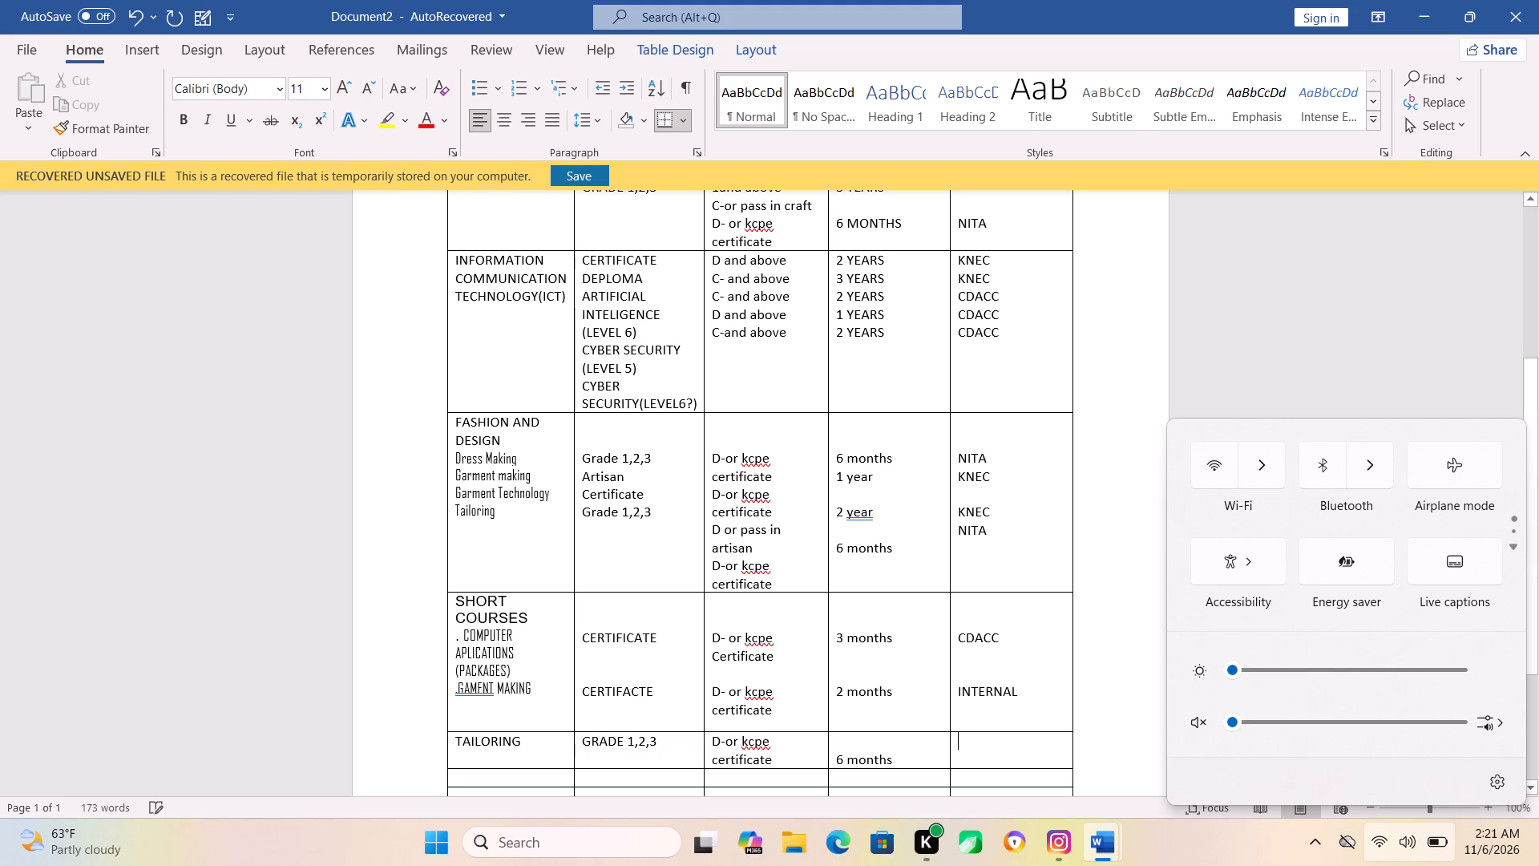
key(Return)
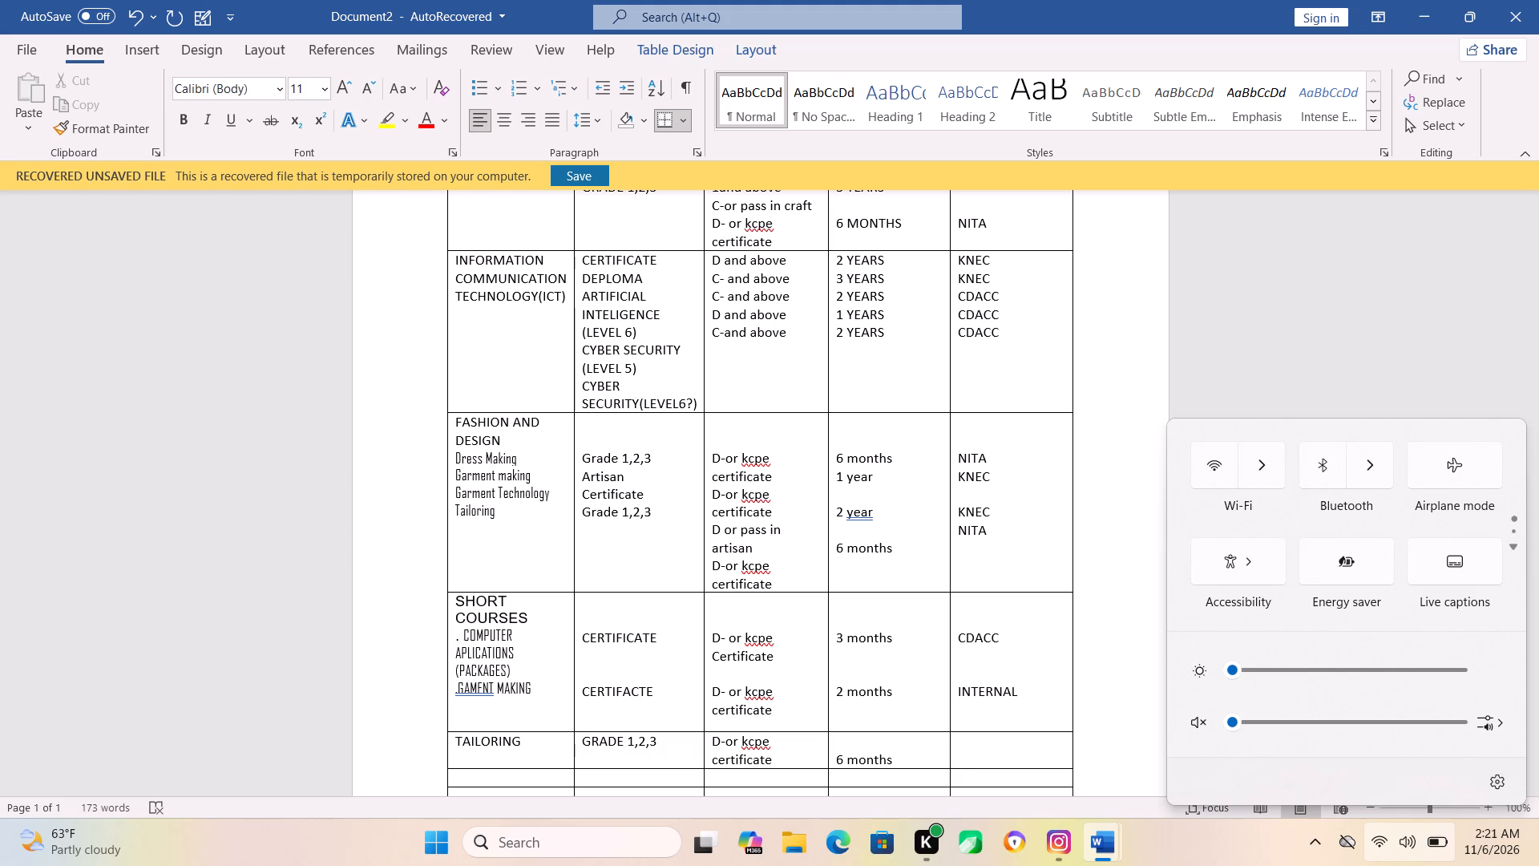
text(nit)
Correct the mistyped entry in the last cell of the TAILORING row so it reads NITA, level with "6 months".
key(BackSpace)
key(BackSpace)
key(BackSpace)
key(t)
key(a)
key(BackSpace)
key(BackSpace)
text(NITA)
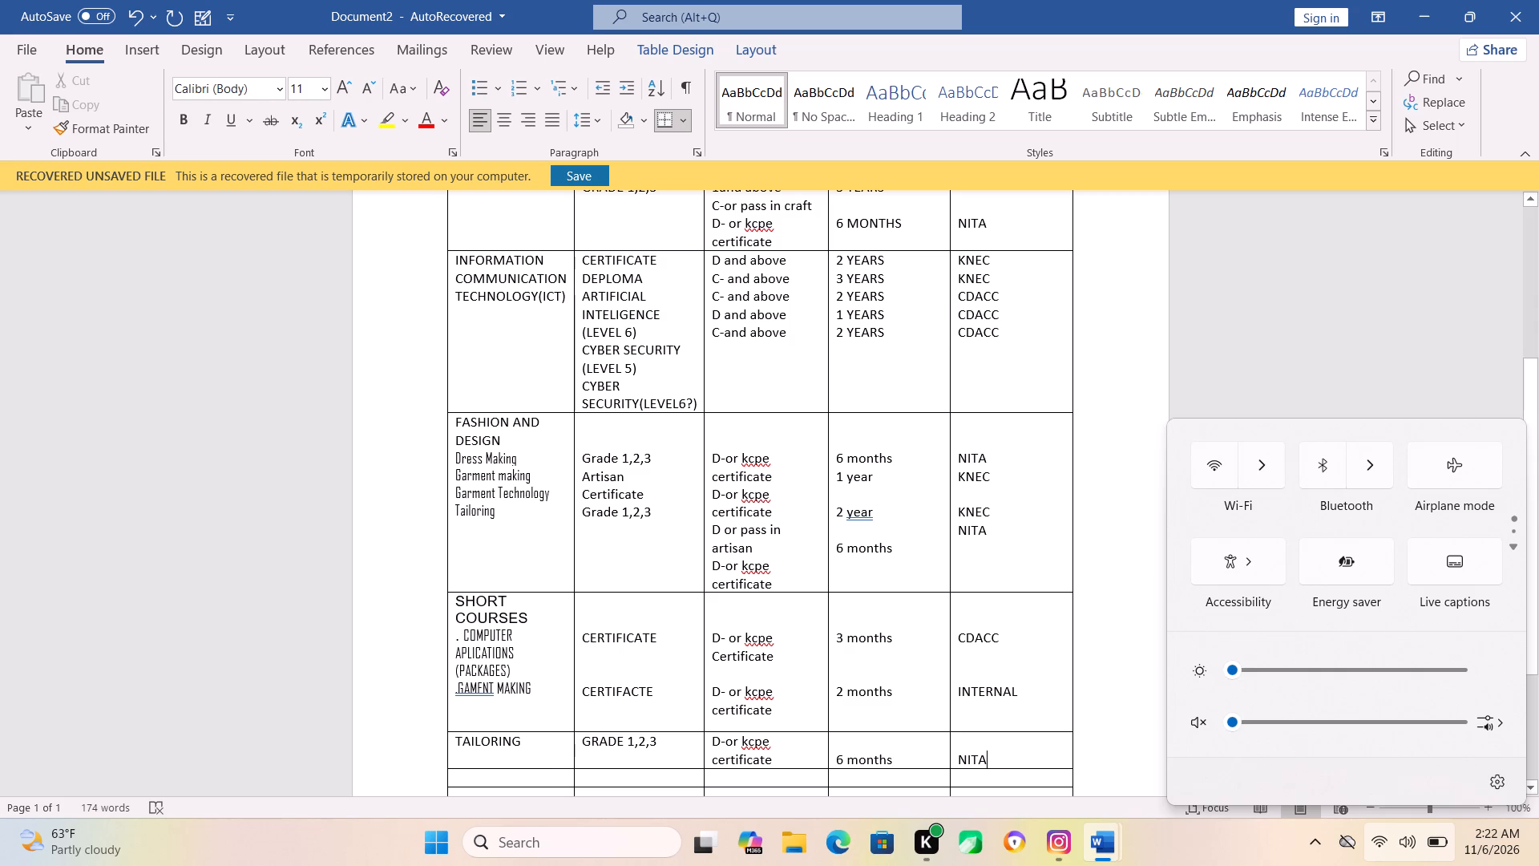
Open the font choices for the first cell of the empty row below TAILORING.
click(461, 777)
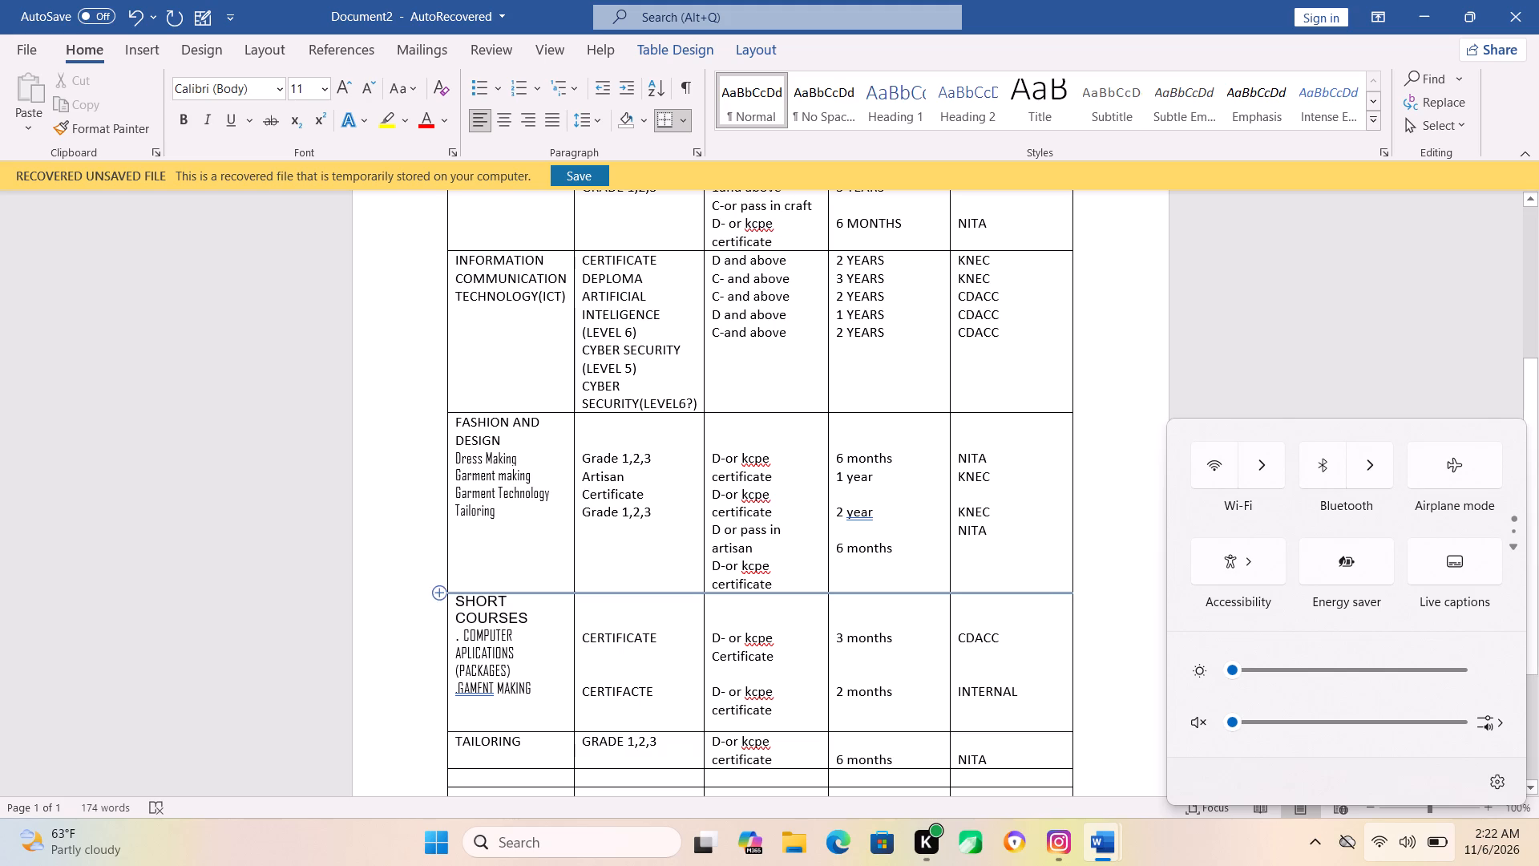
click(279, 91)
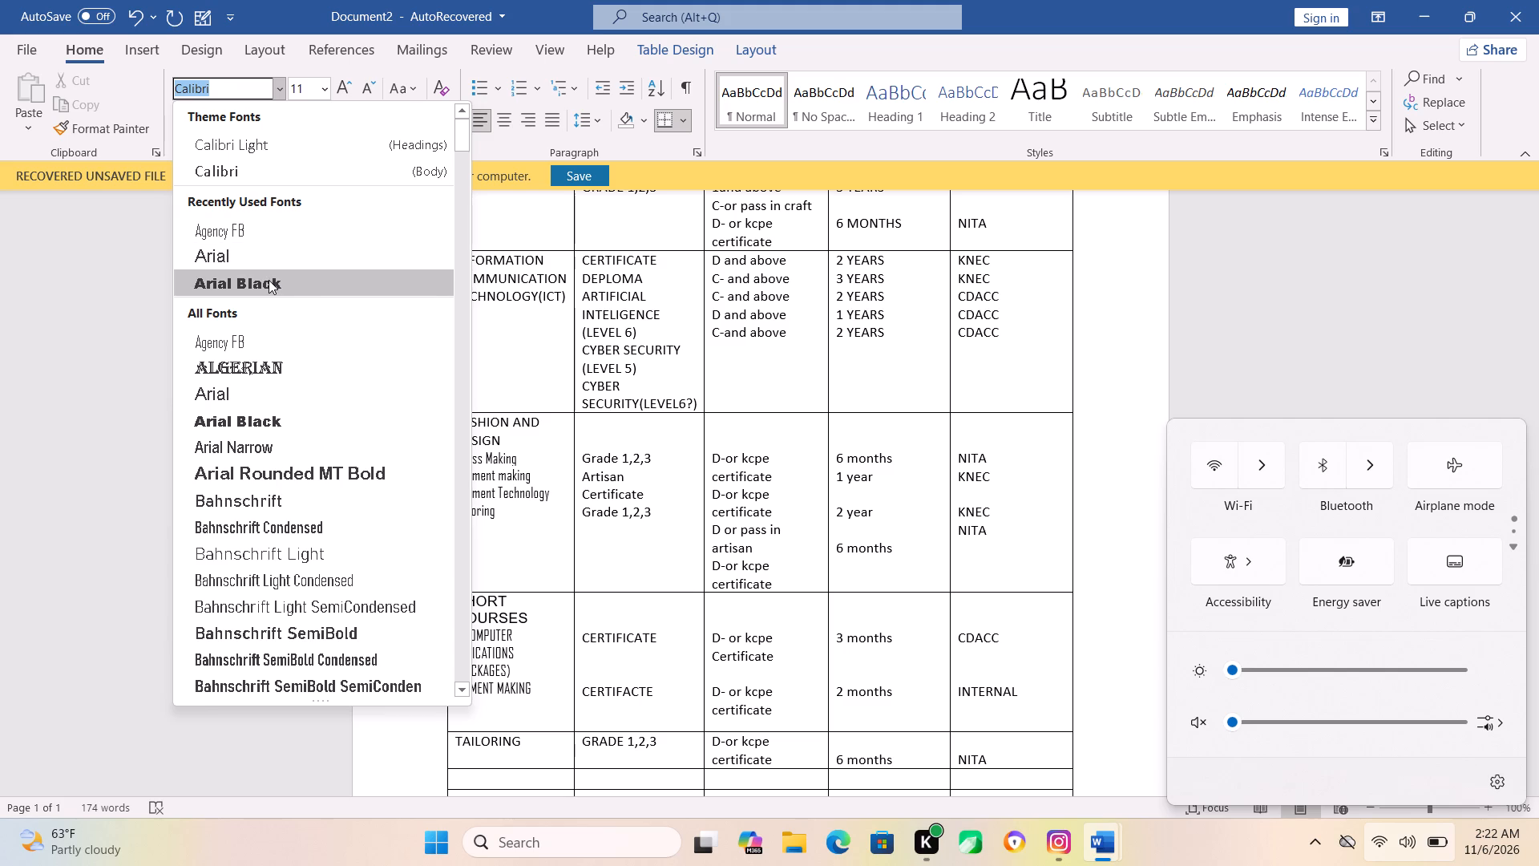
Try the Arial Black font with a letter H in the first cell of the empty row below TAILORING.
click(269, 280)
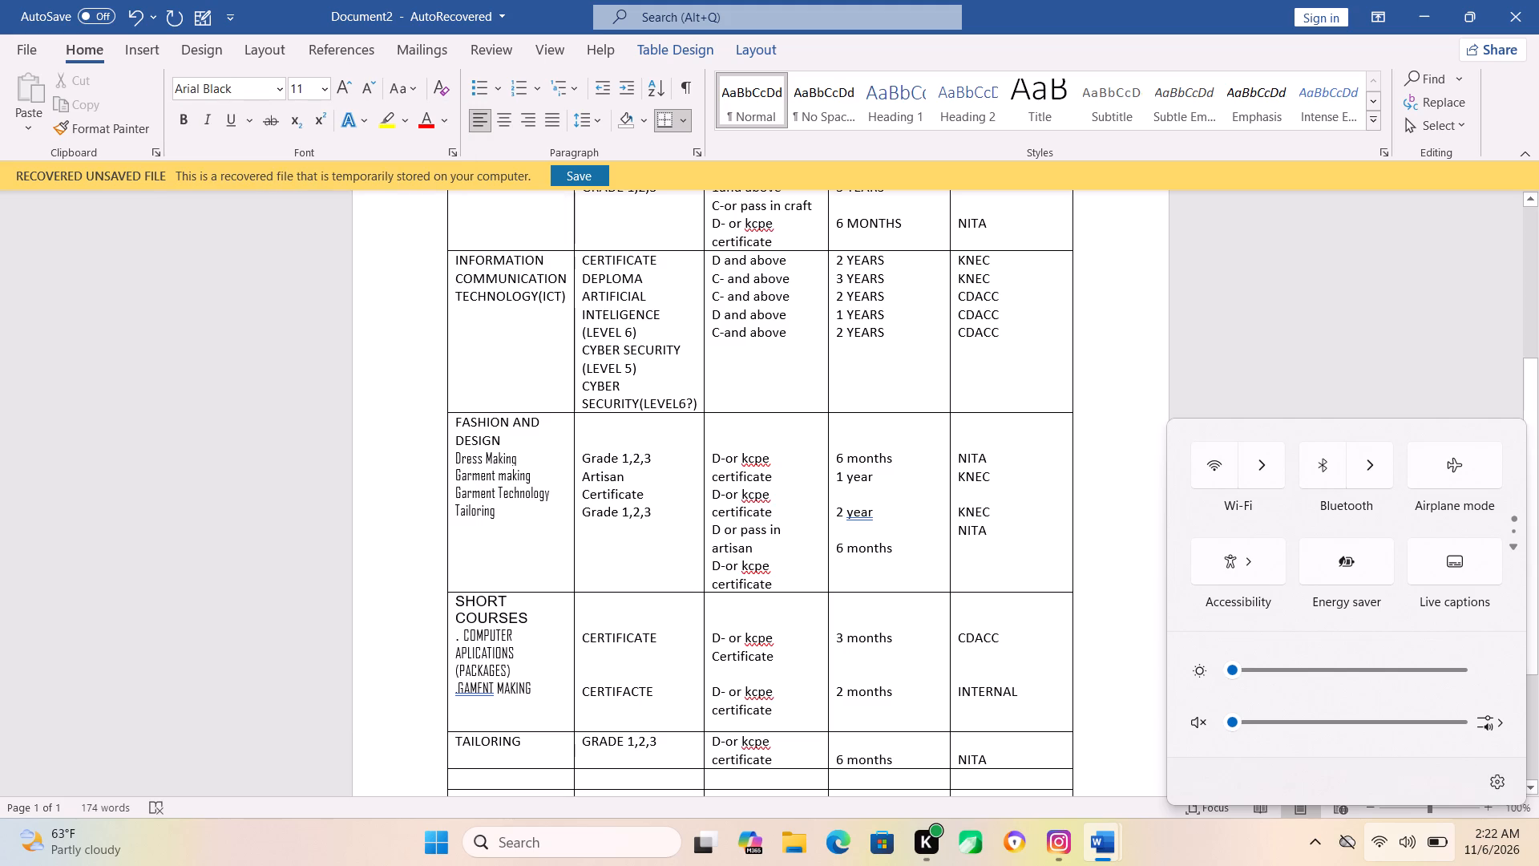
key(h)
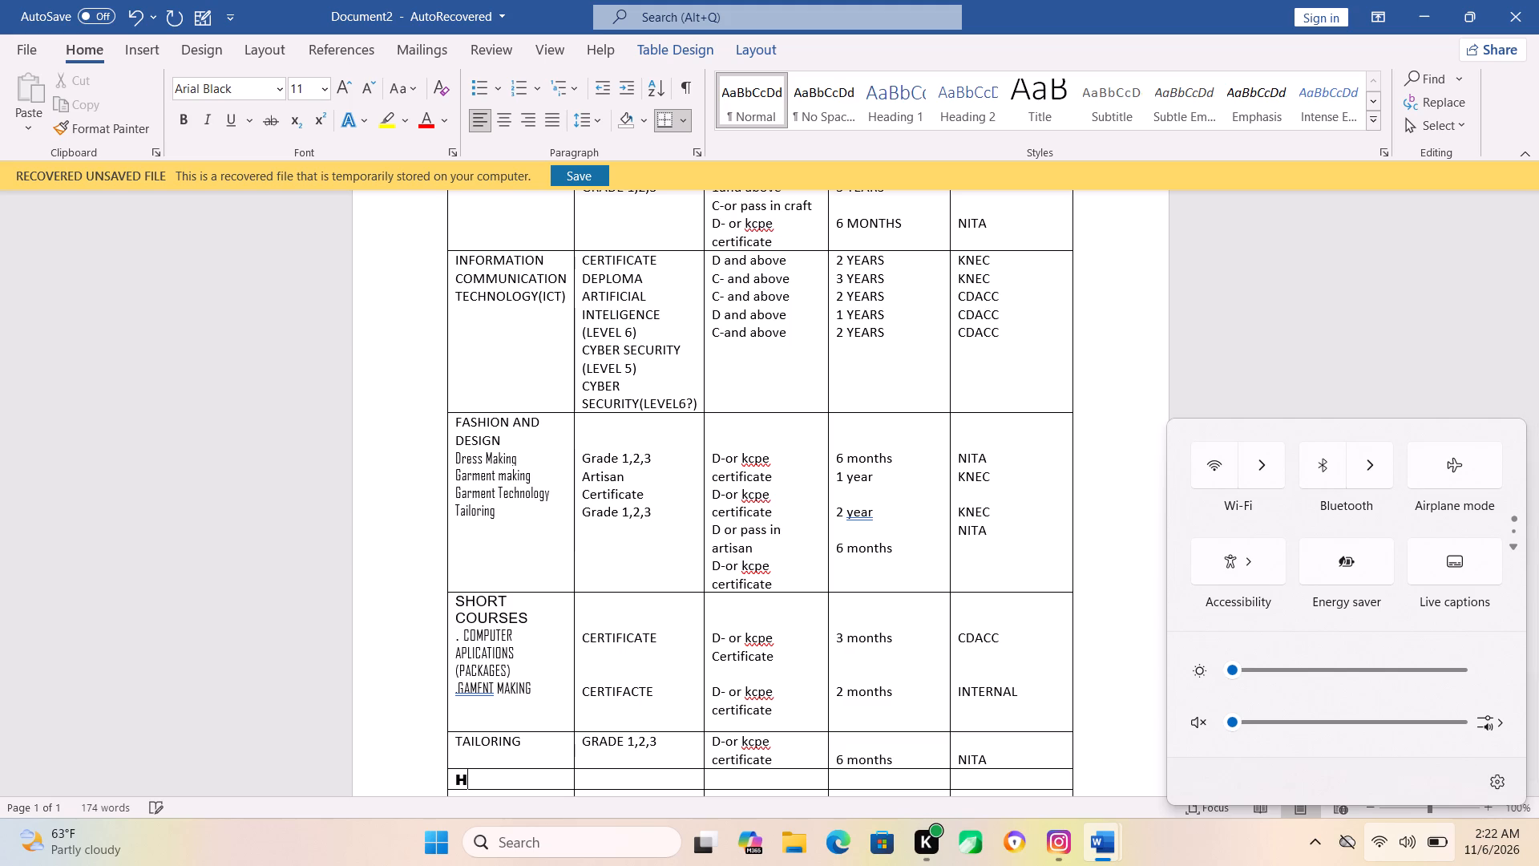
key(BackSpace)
Enter the heading "HEALTH COURSES" in Arial in the first cell of the empty row below TAILORING.
click(275, 86)
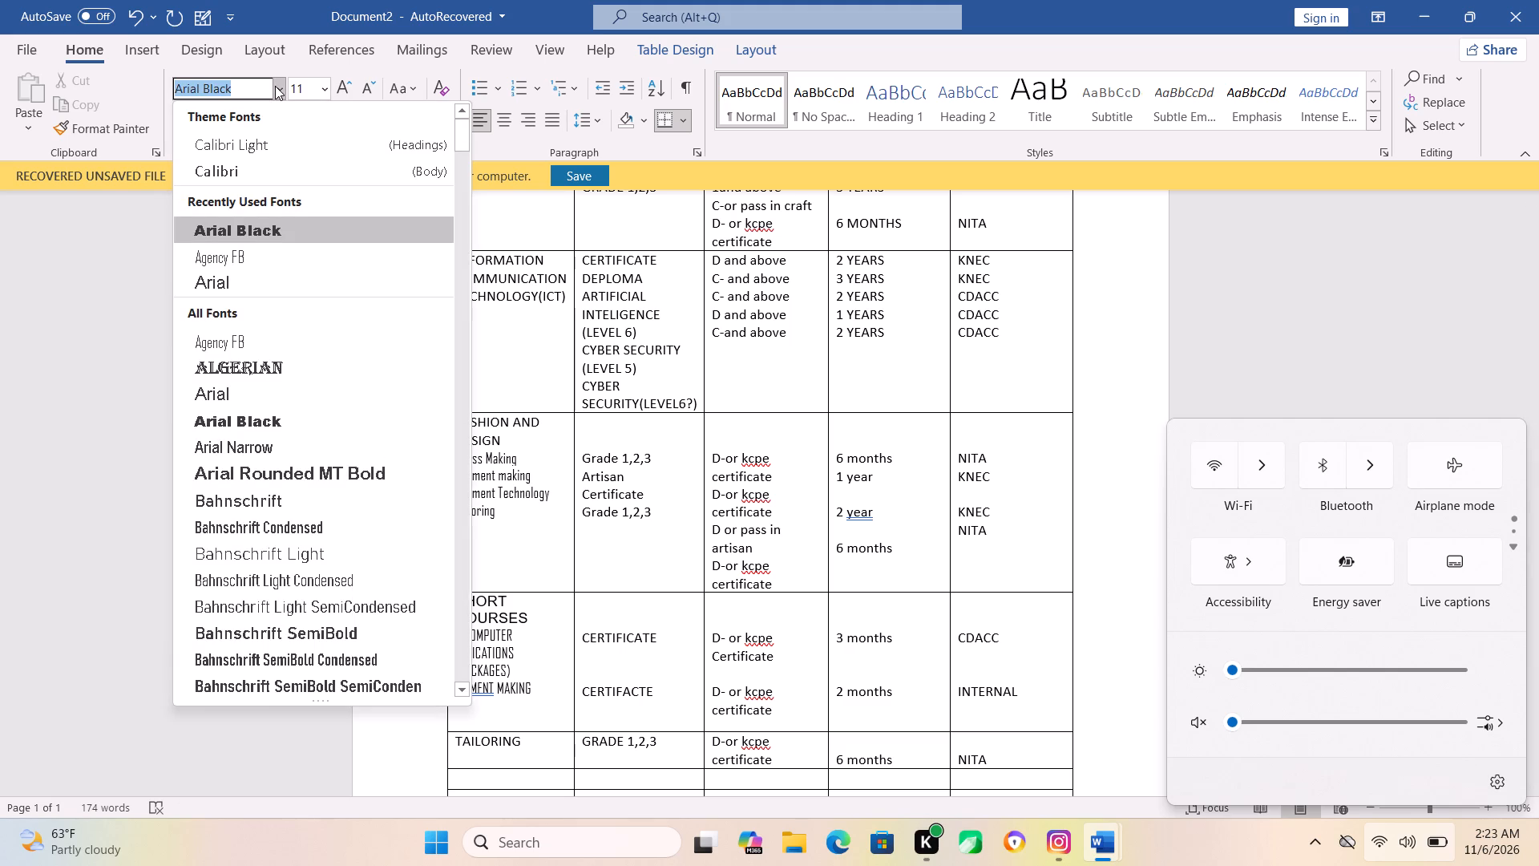
click(242, 282)
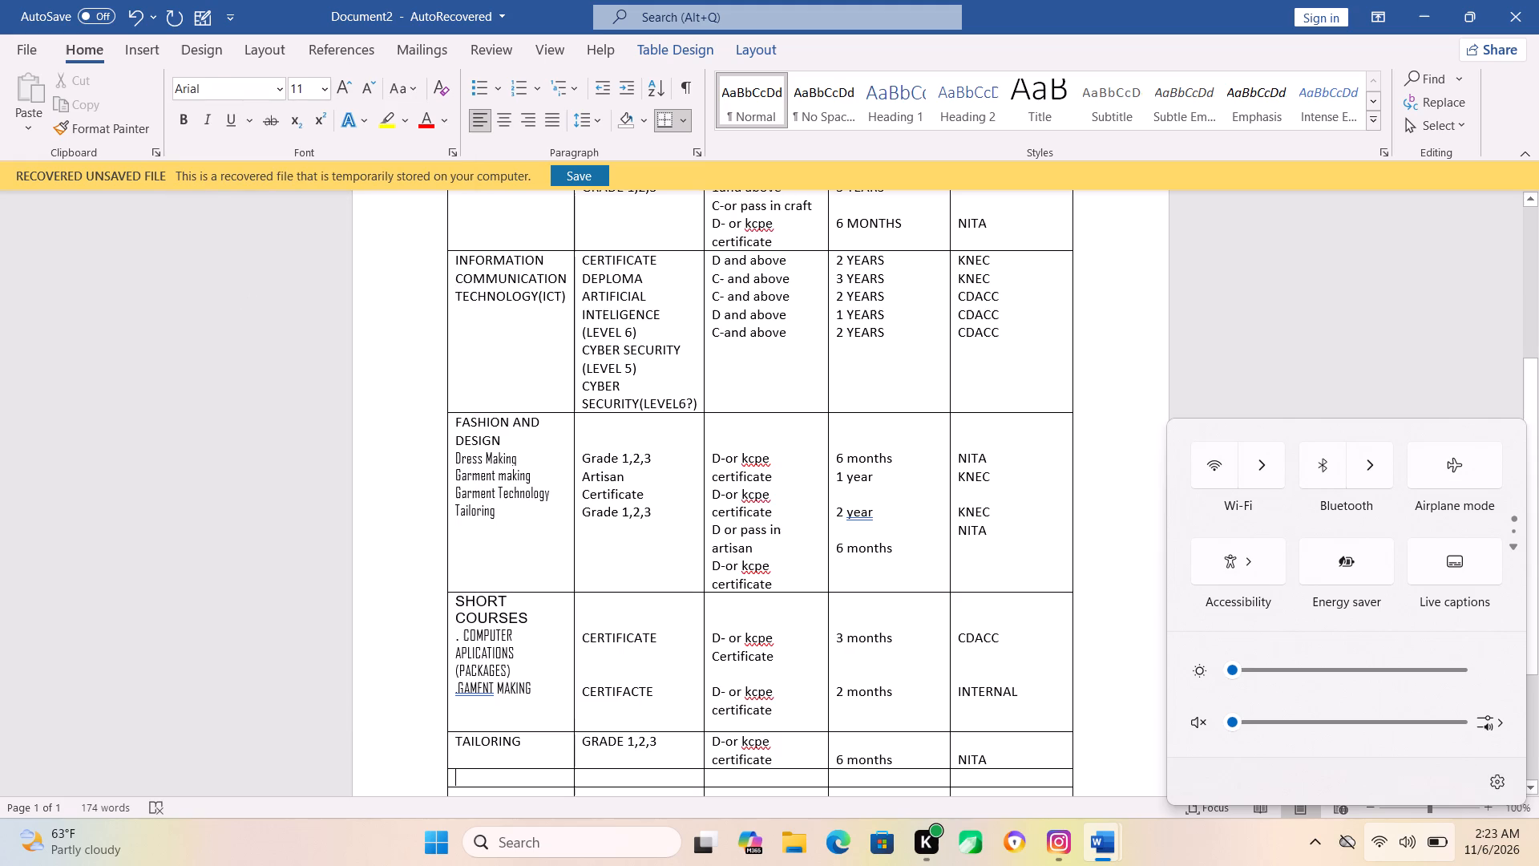
key(h)
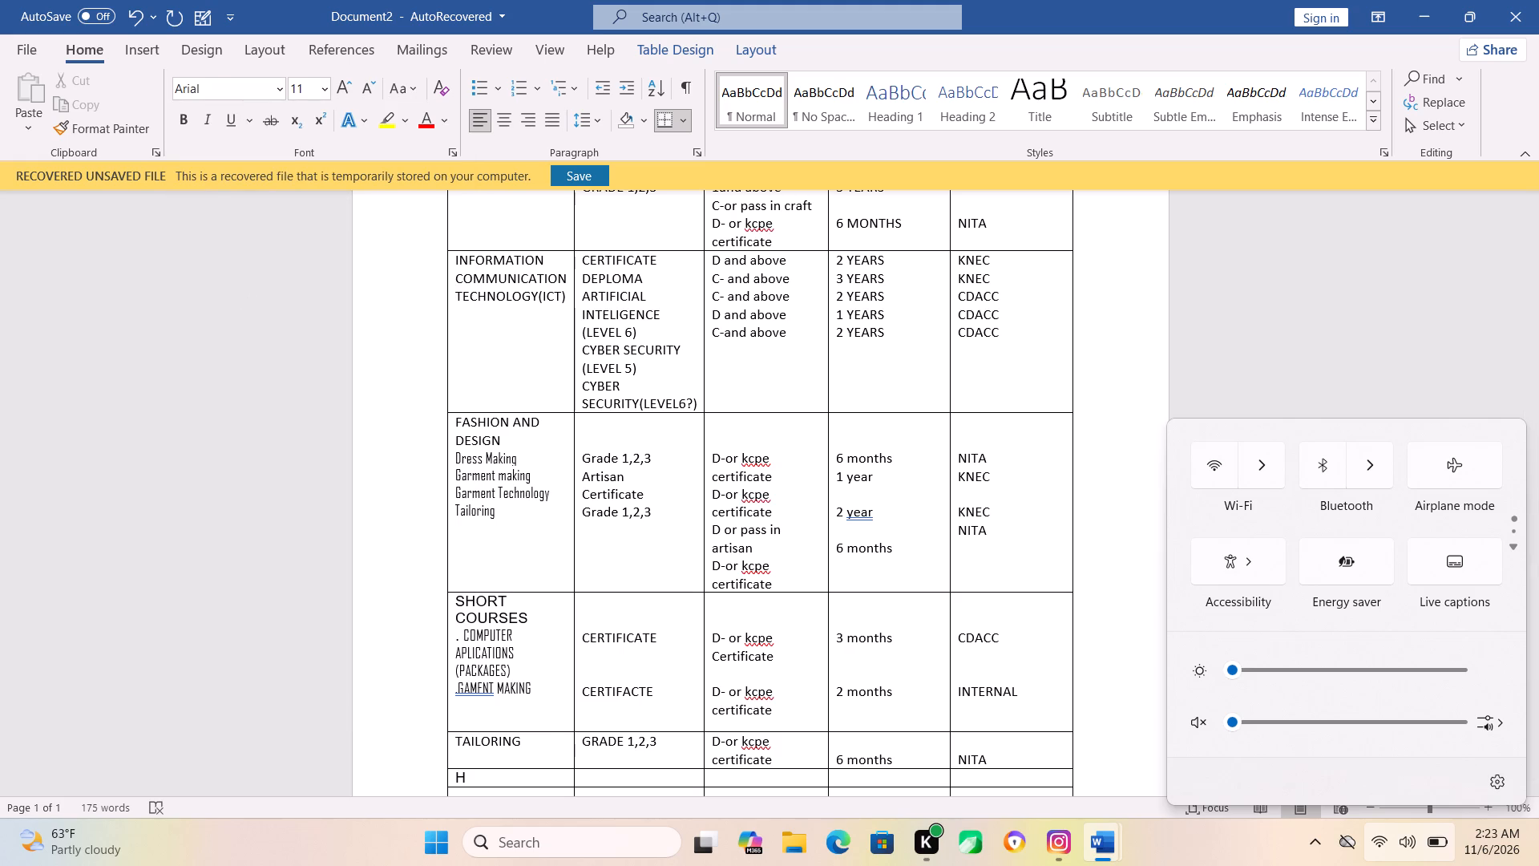
text(EALTH)
key(space)
text(COU)
key(r)
text(SE)
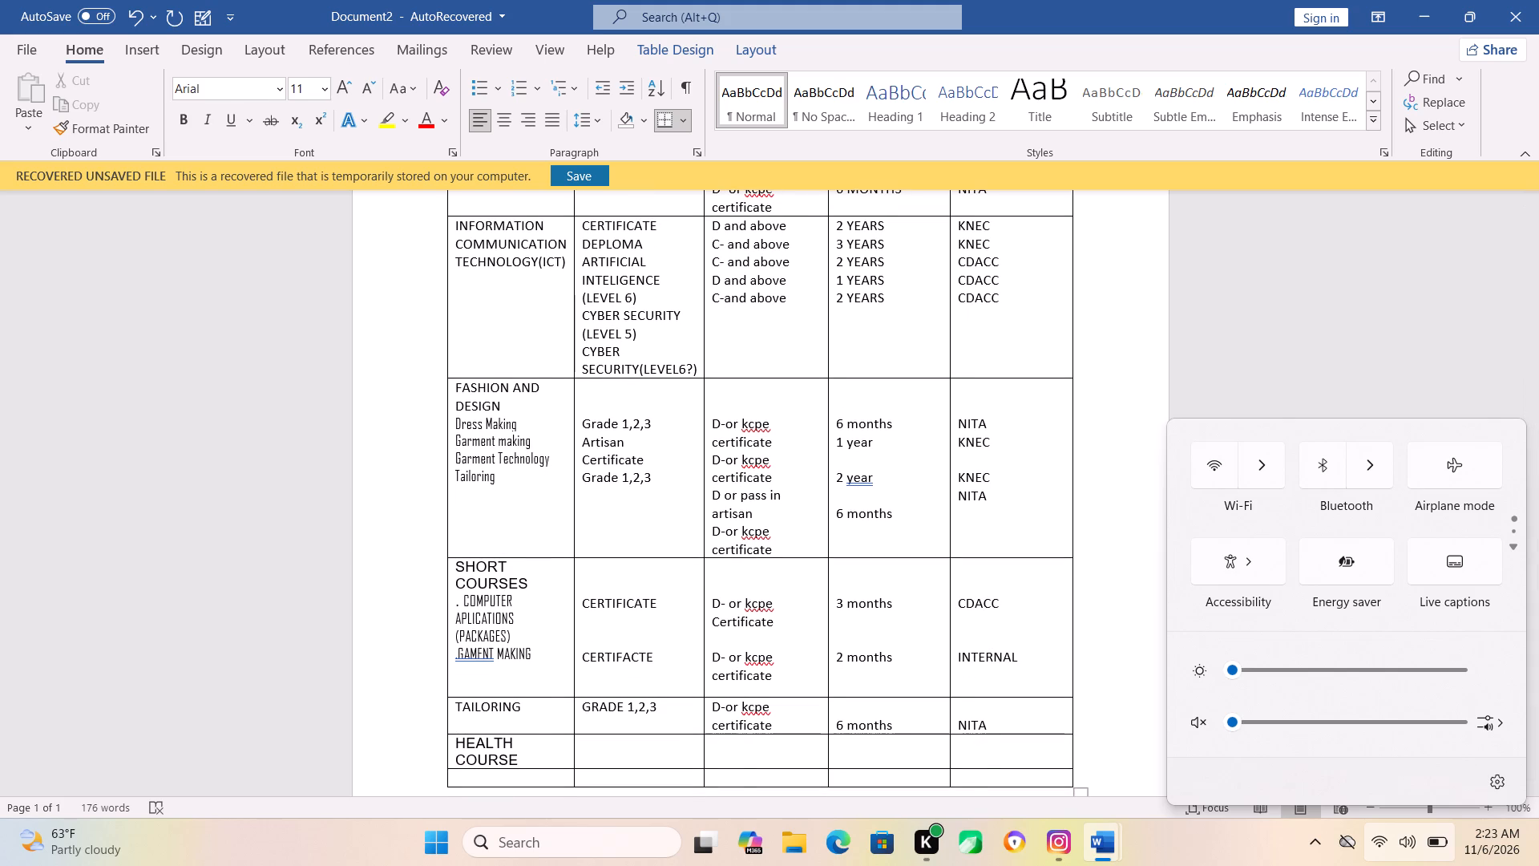
key(s)
Add the course ".Home based care" in Agency FB on a new line under the HEALTH COURSES heading.
key(Return)
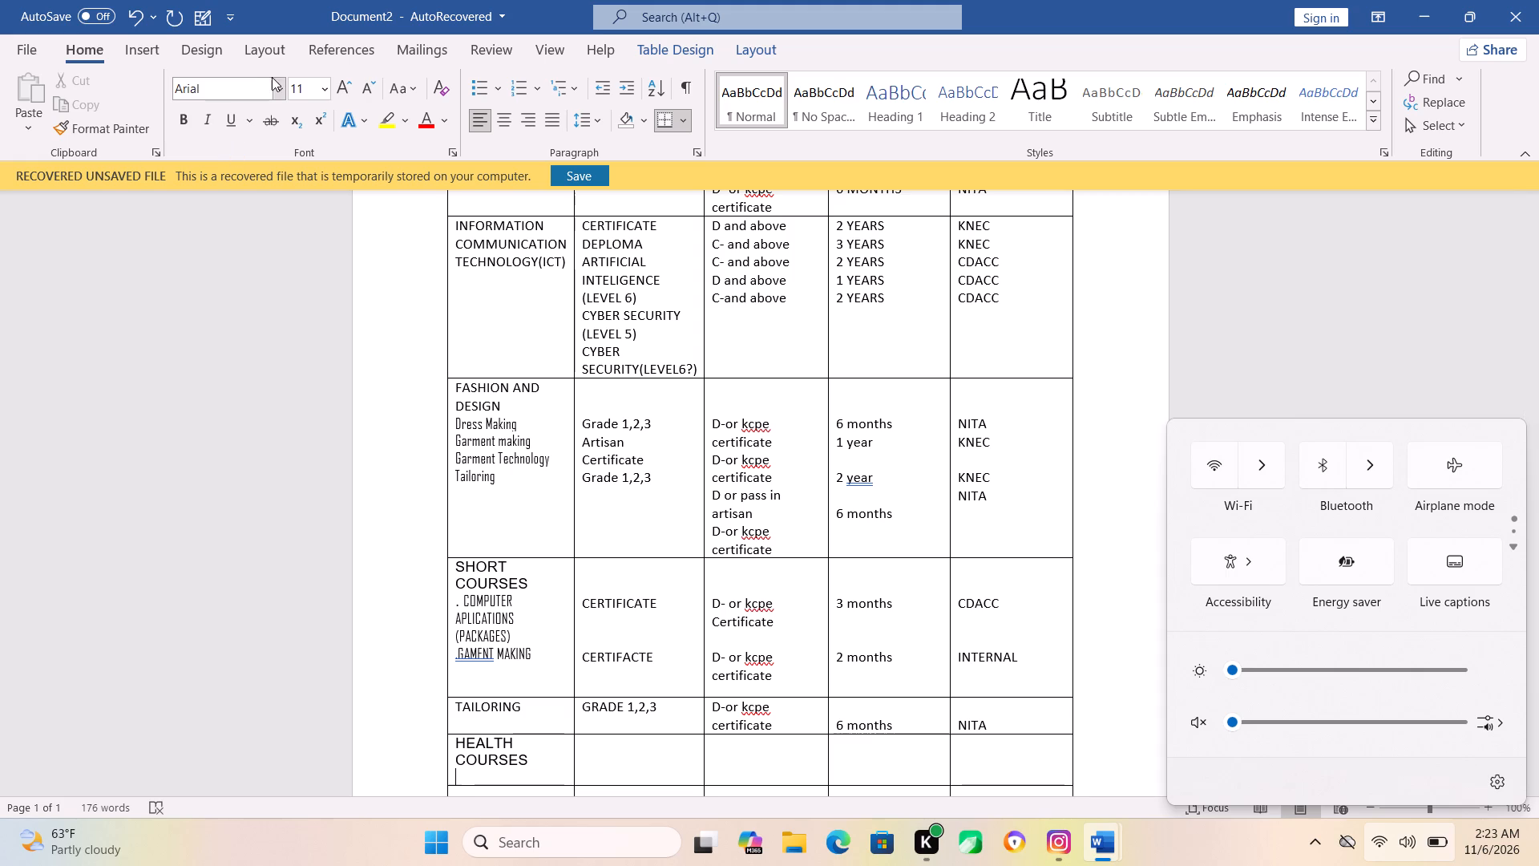
click(276, 89)
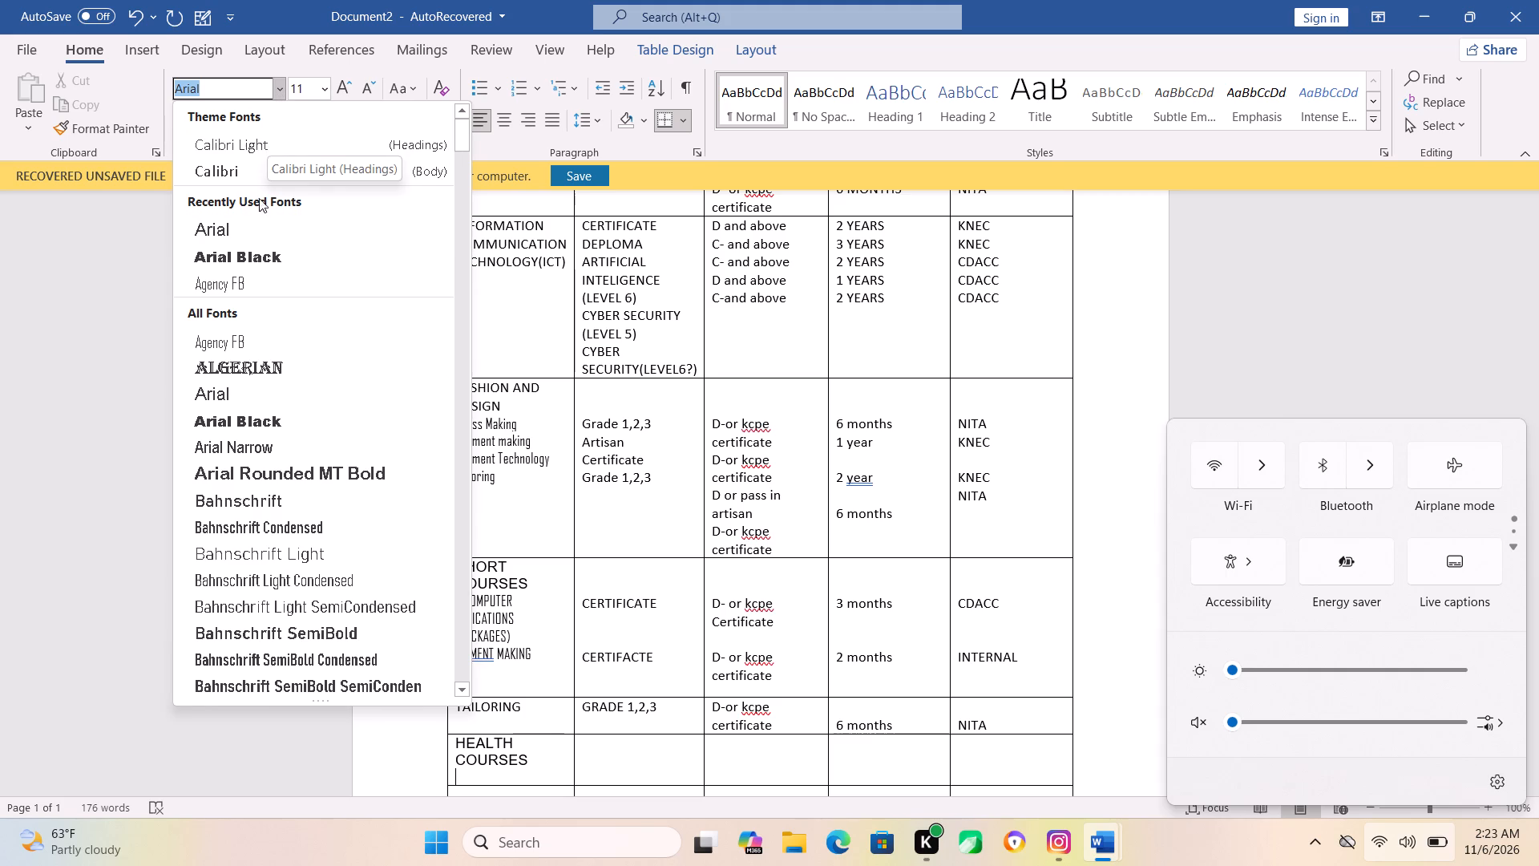
click(243, 285)
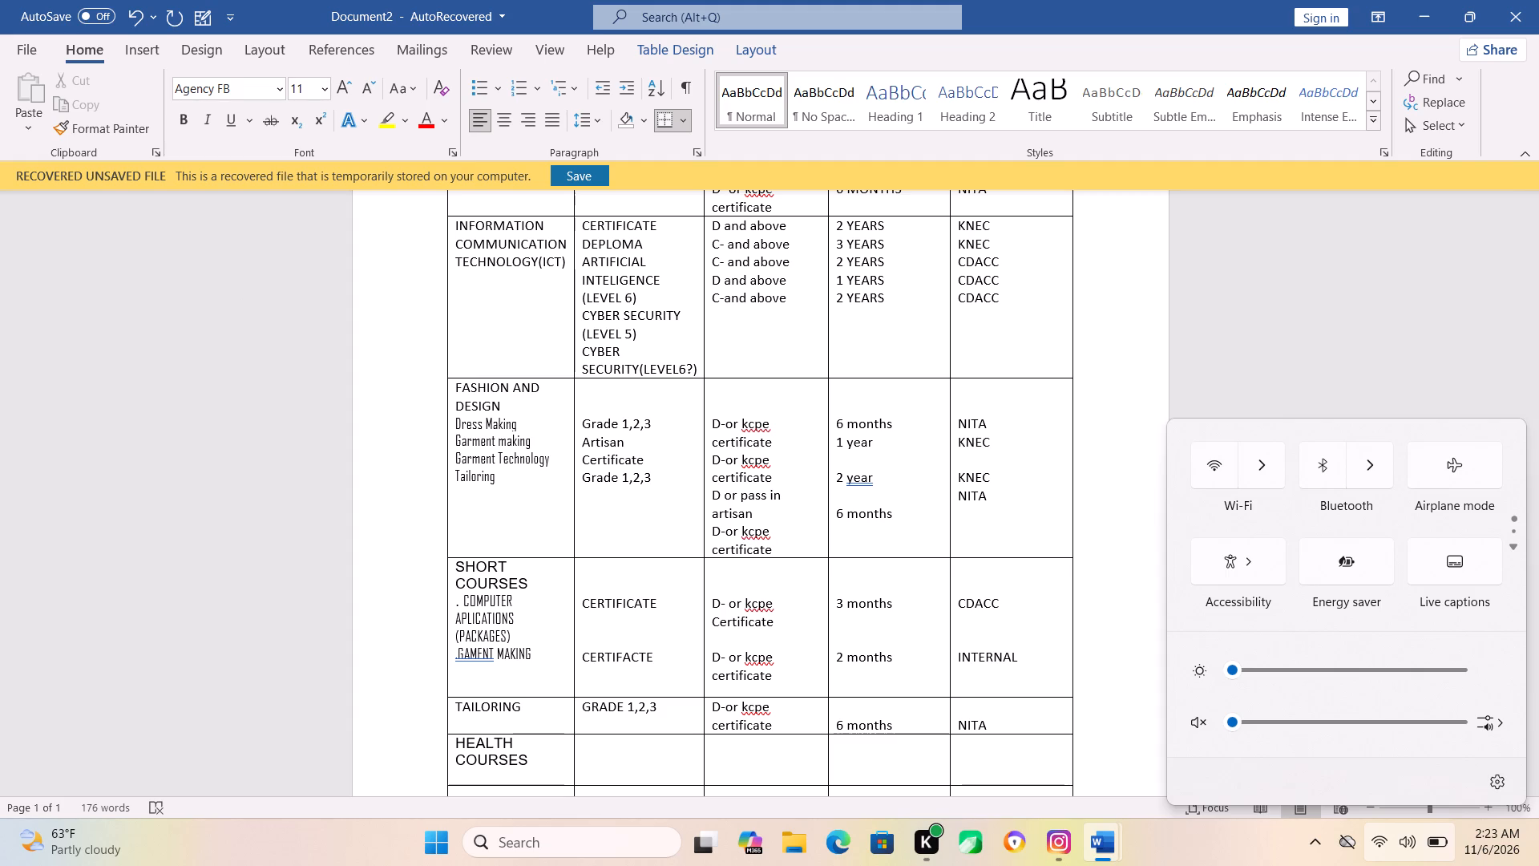
key(period)
text(HOME)
key(space)
key(BackSpace)
key(BackSpace)
key(BackSpace)
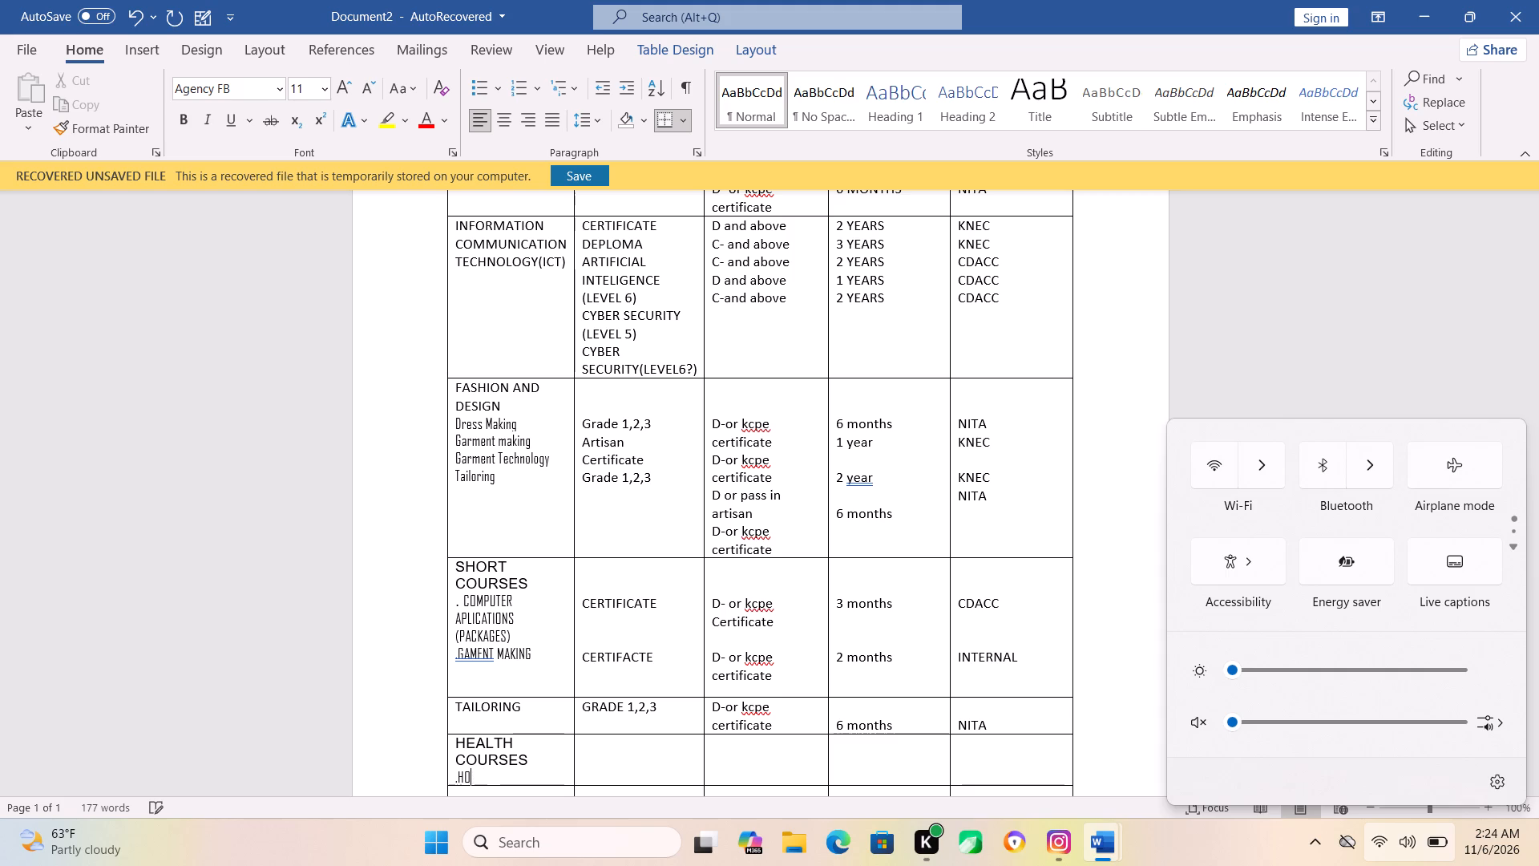
key(BackSpace)
text(ome)
key(space)
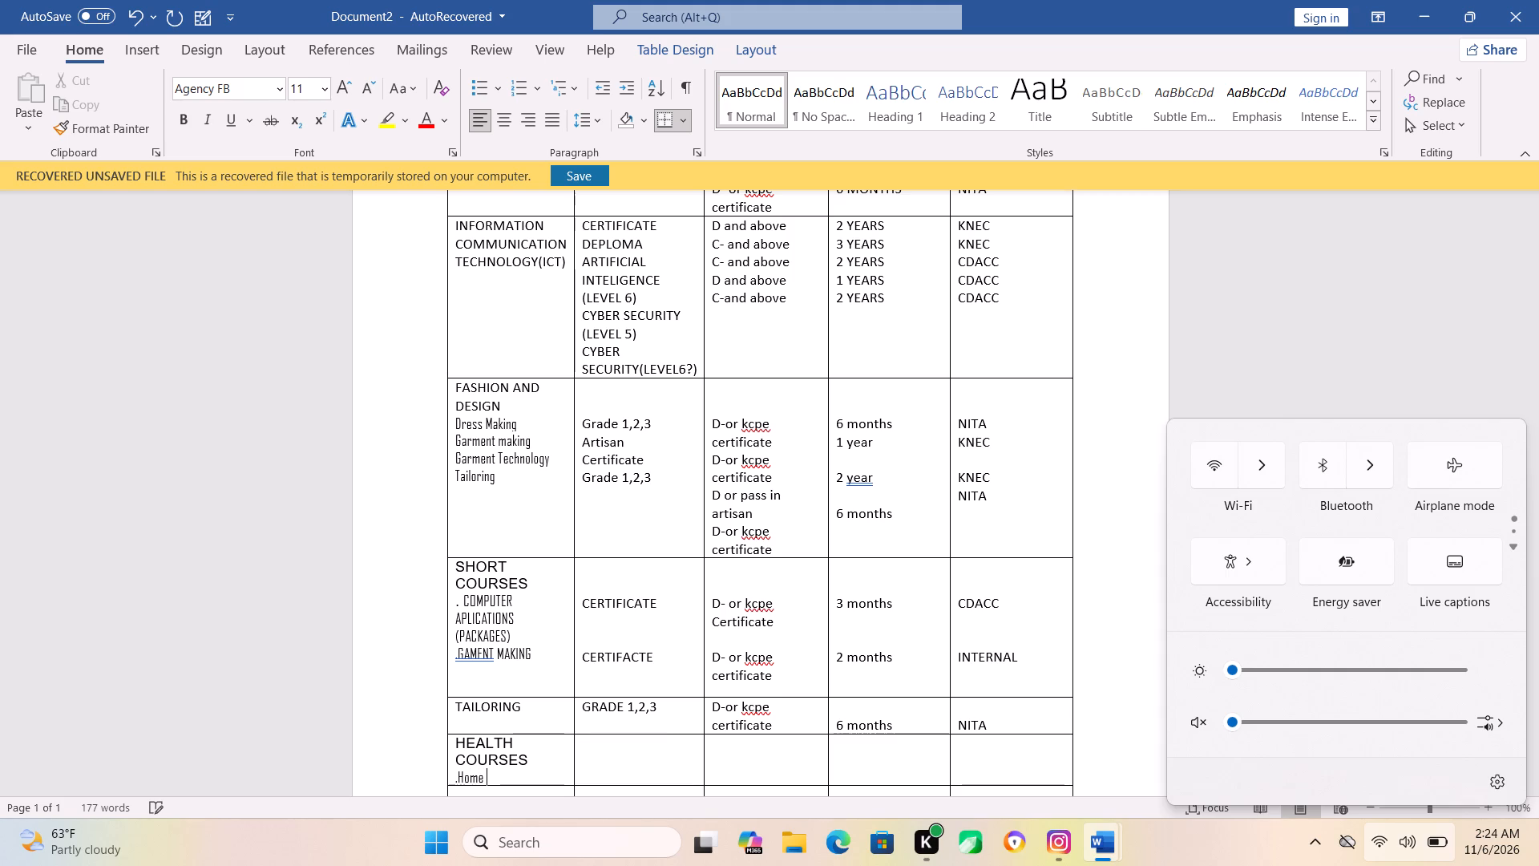
text(ba)
key(s)
text(ed)
key(space)
text(car)
key(e)
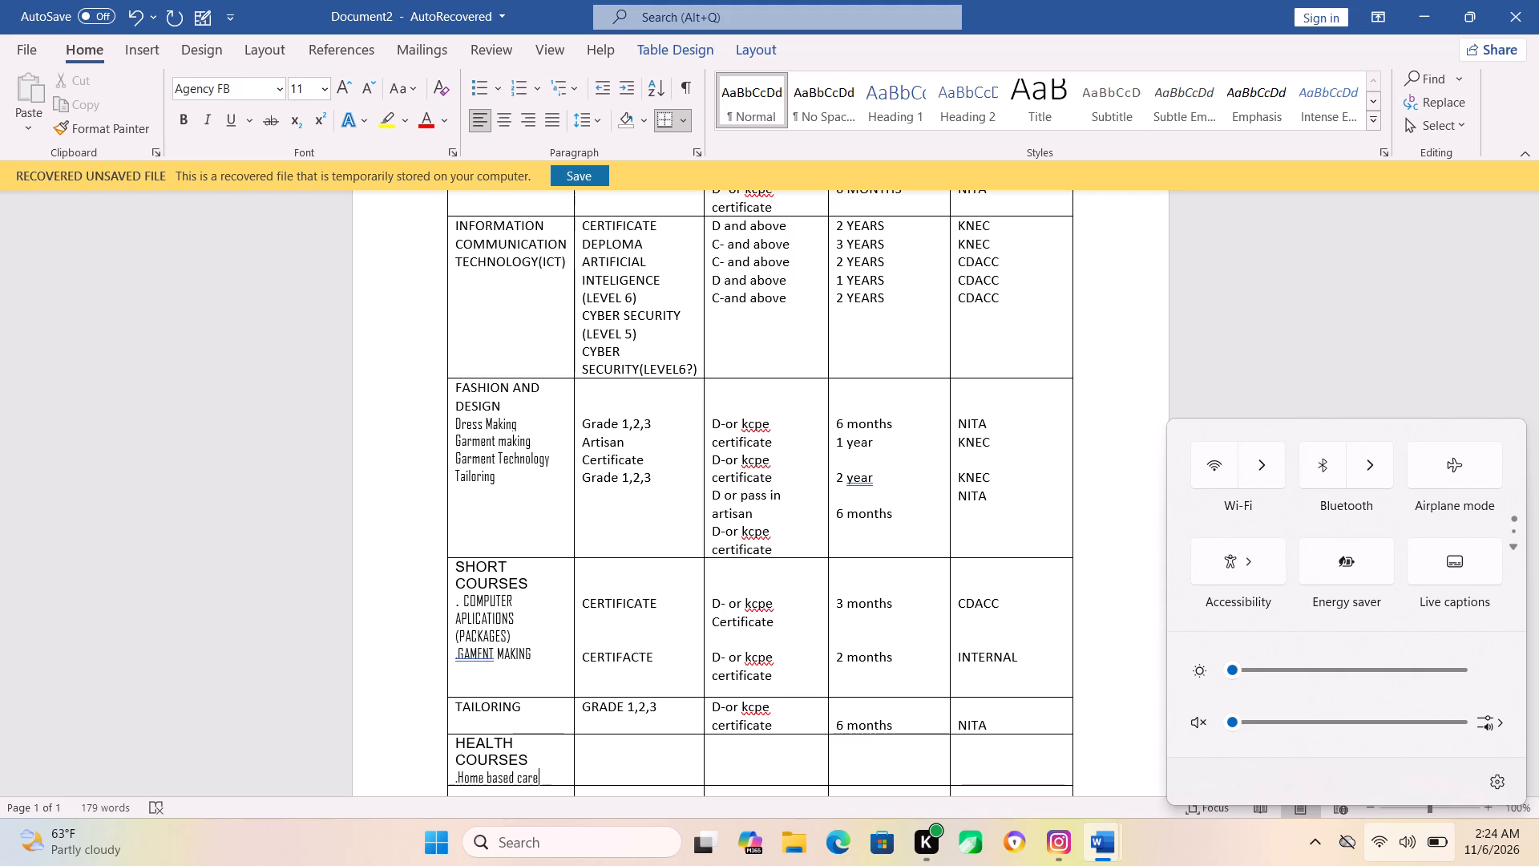
Append "level 3" to the Home based care course name.
key(space)
text(leval)
key(space)
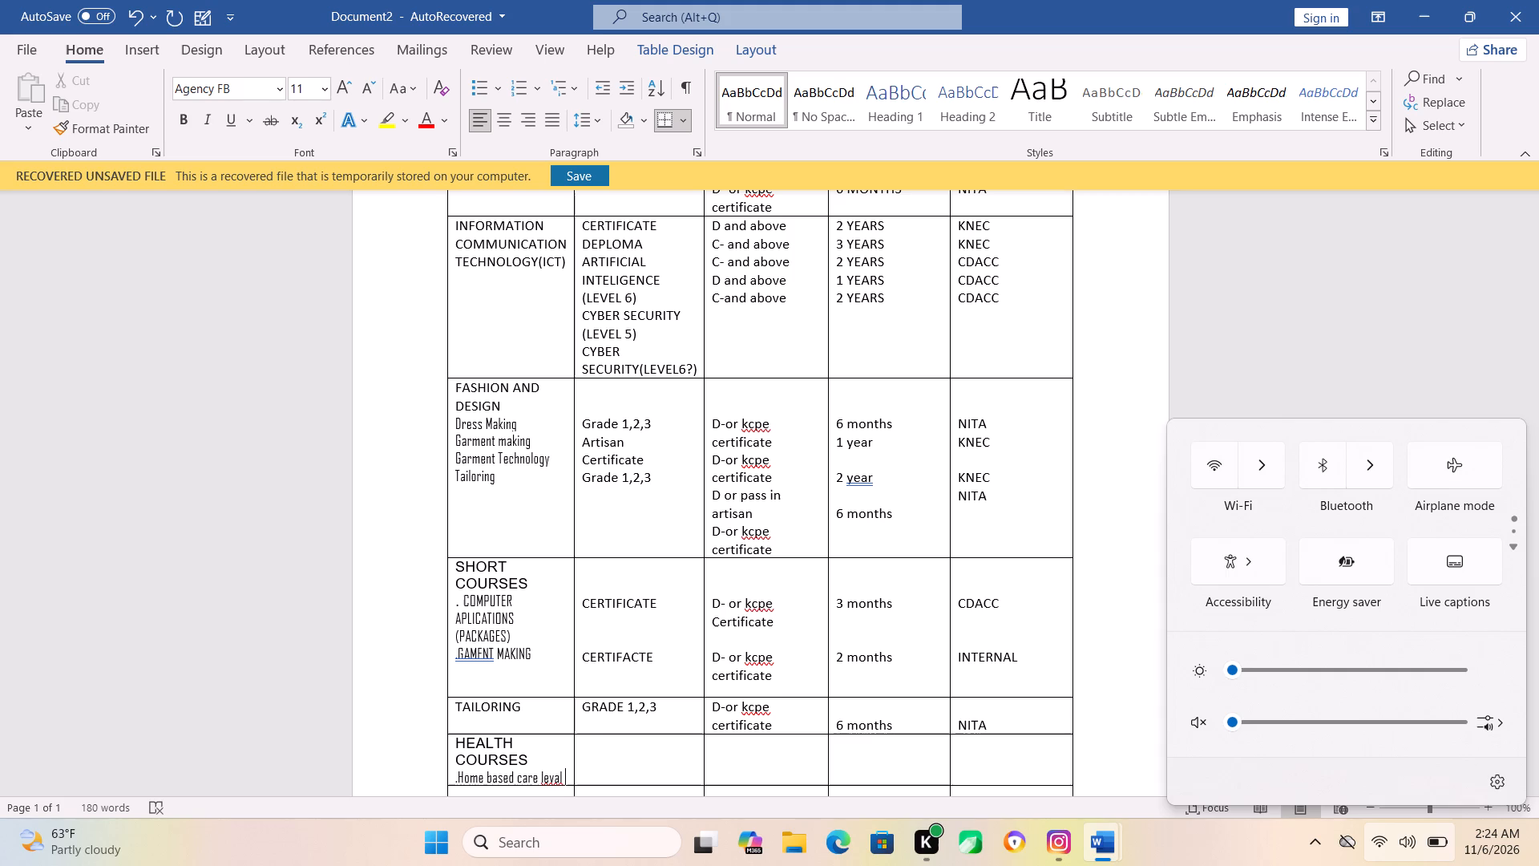
key(BackSpace)
key(BackSpace)
key(BackSpace)
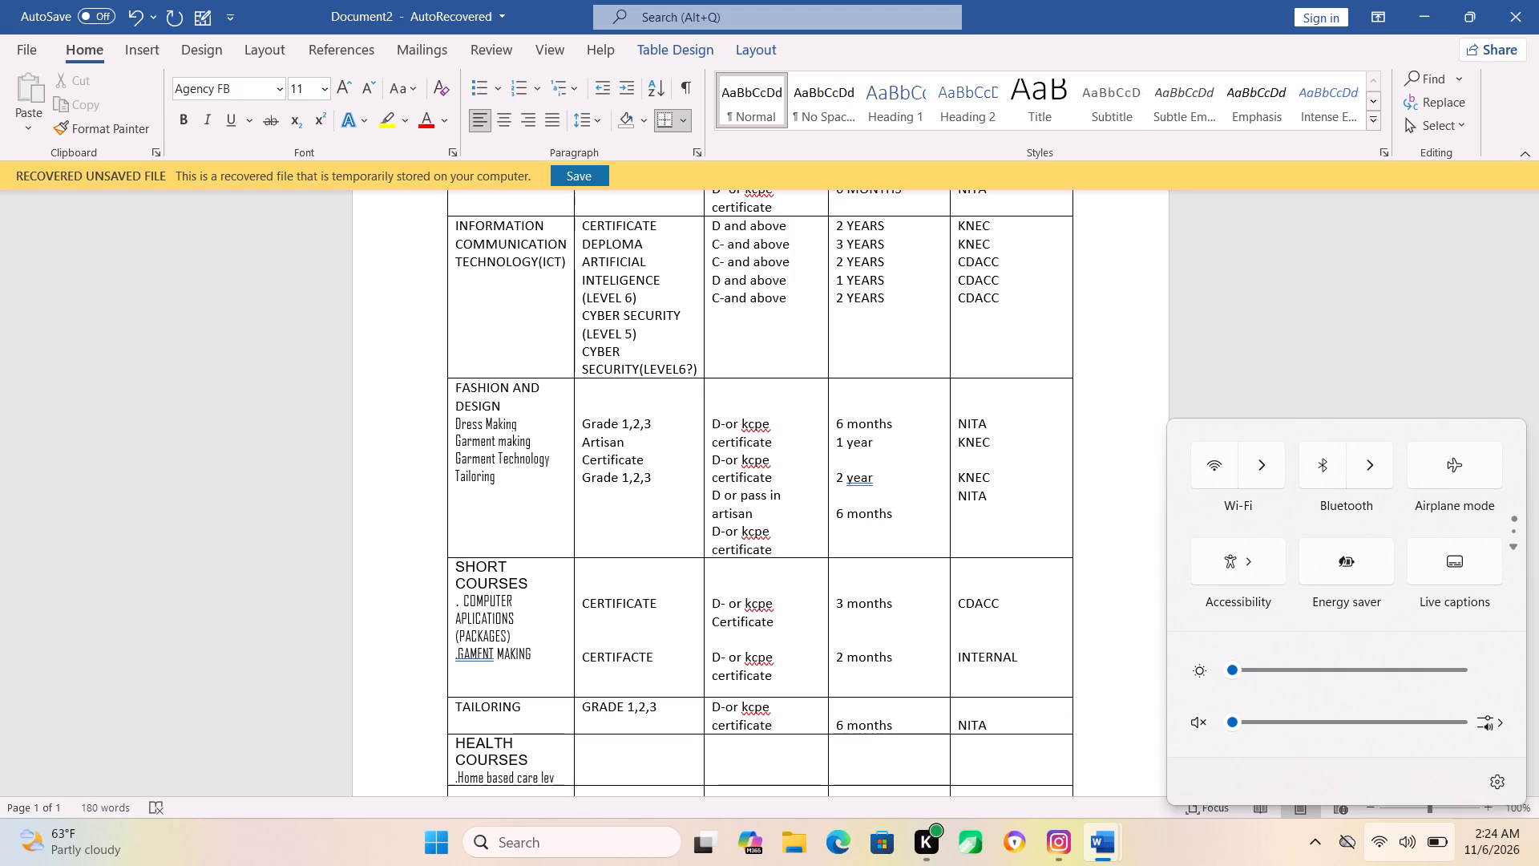
text(el)
key(space)
text(3)
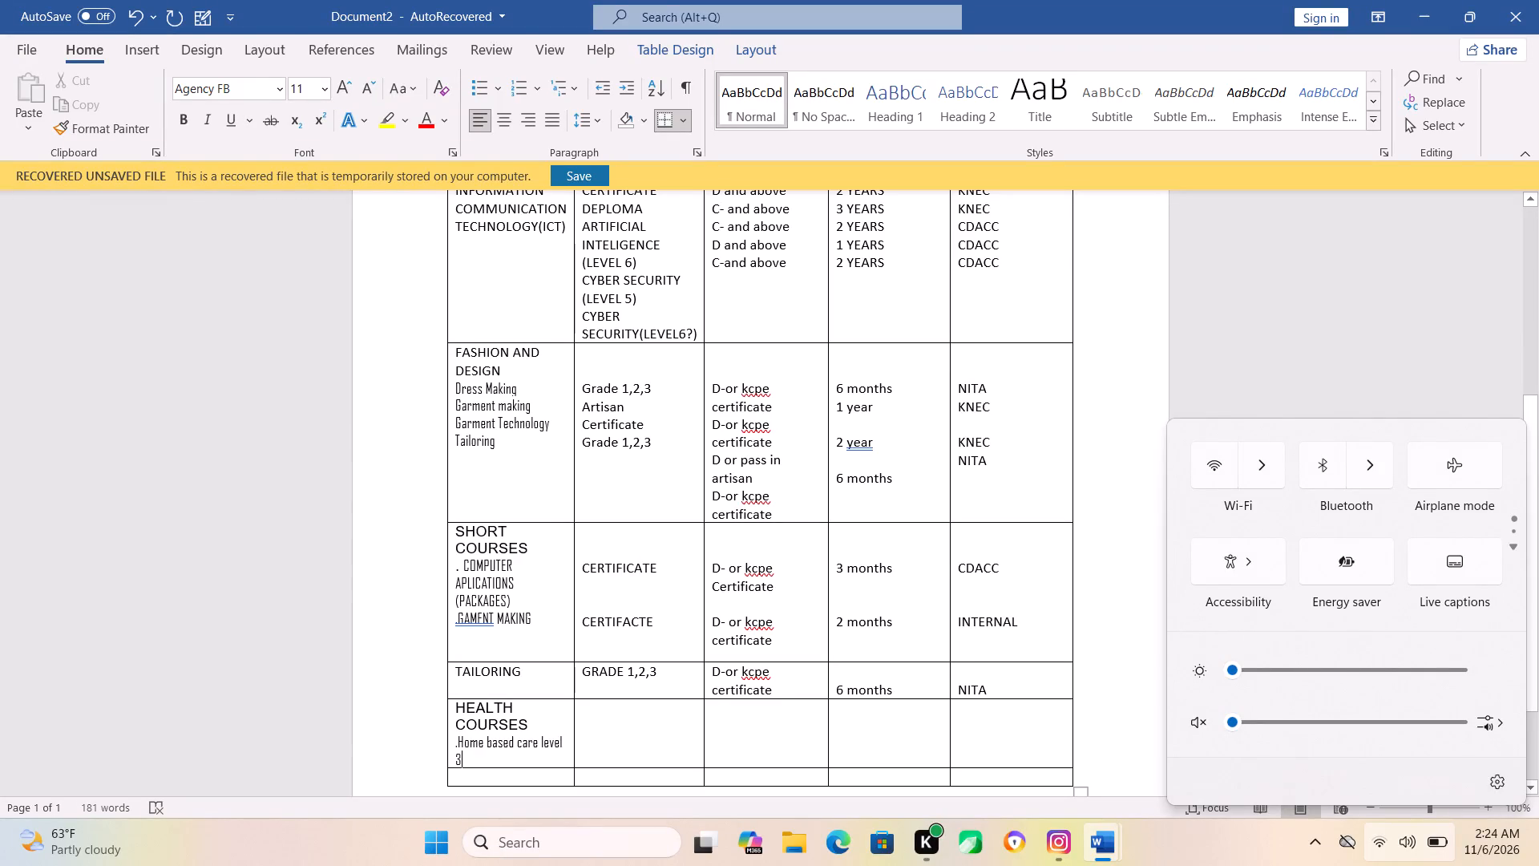
Enter "certificate" on the third line of the second cell in the HEALTH COURSES row, level with Home based care.
click(590, 745)
key(Return)
key(Return)
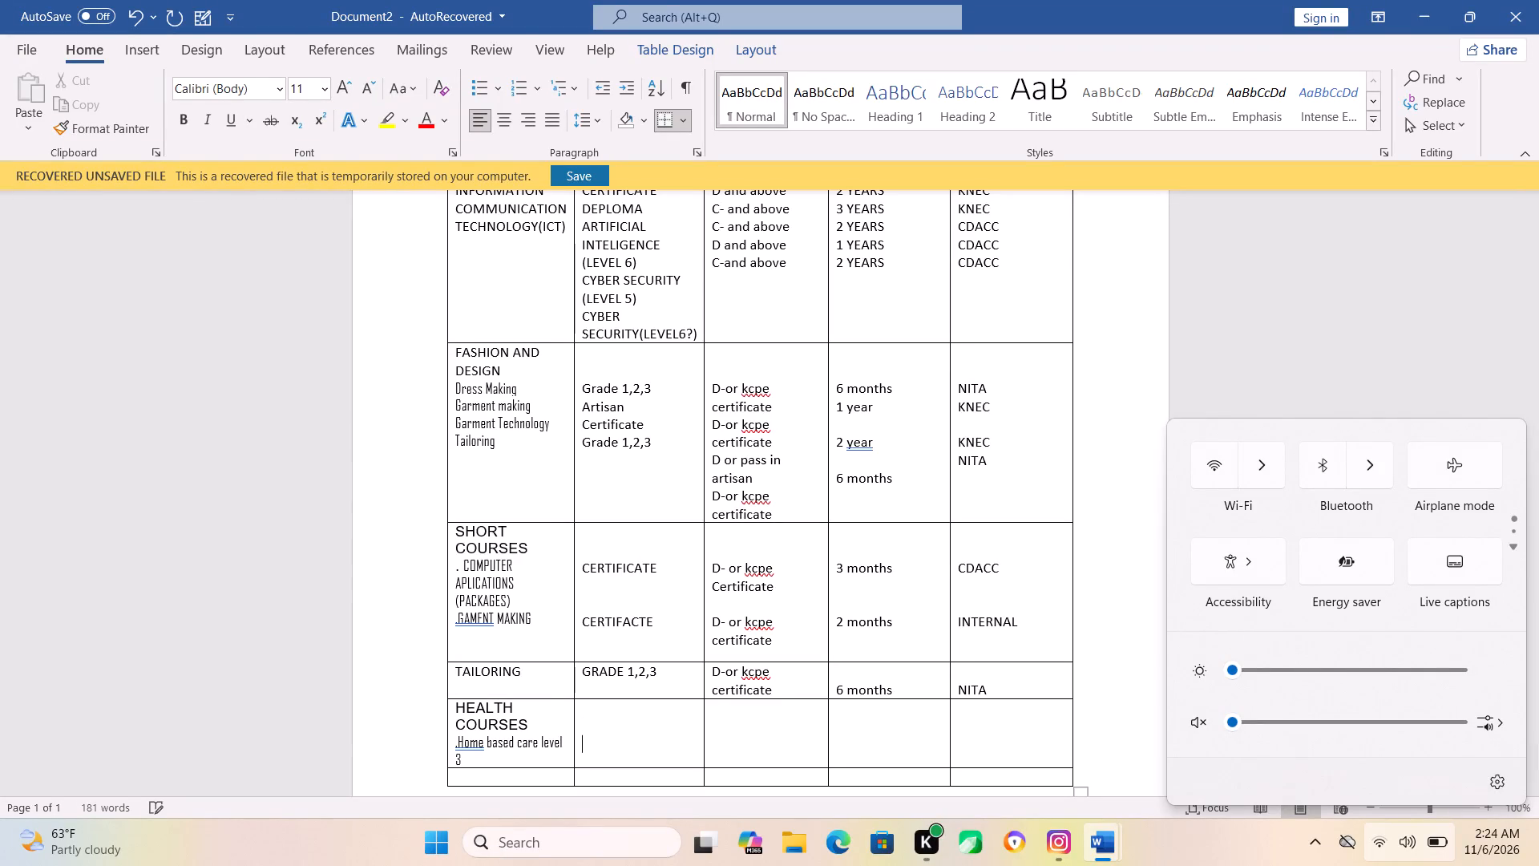
text(cer)
text(tifi)
text(cate)
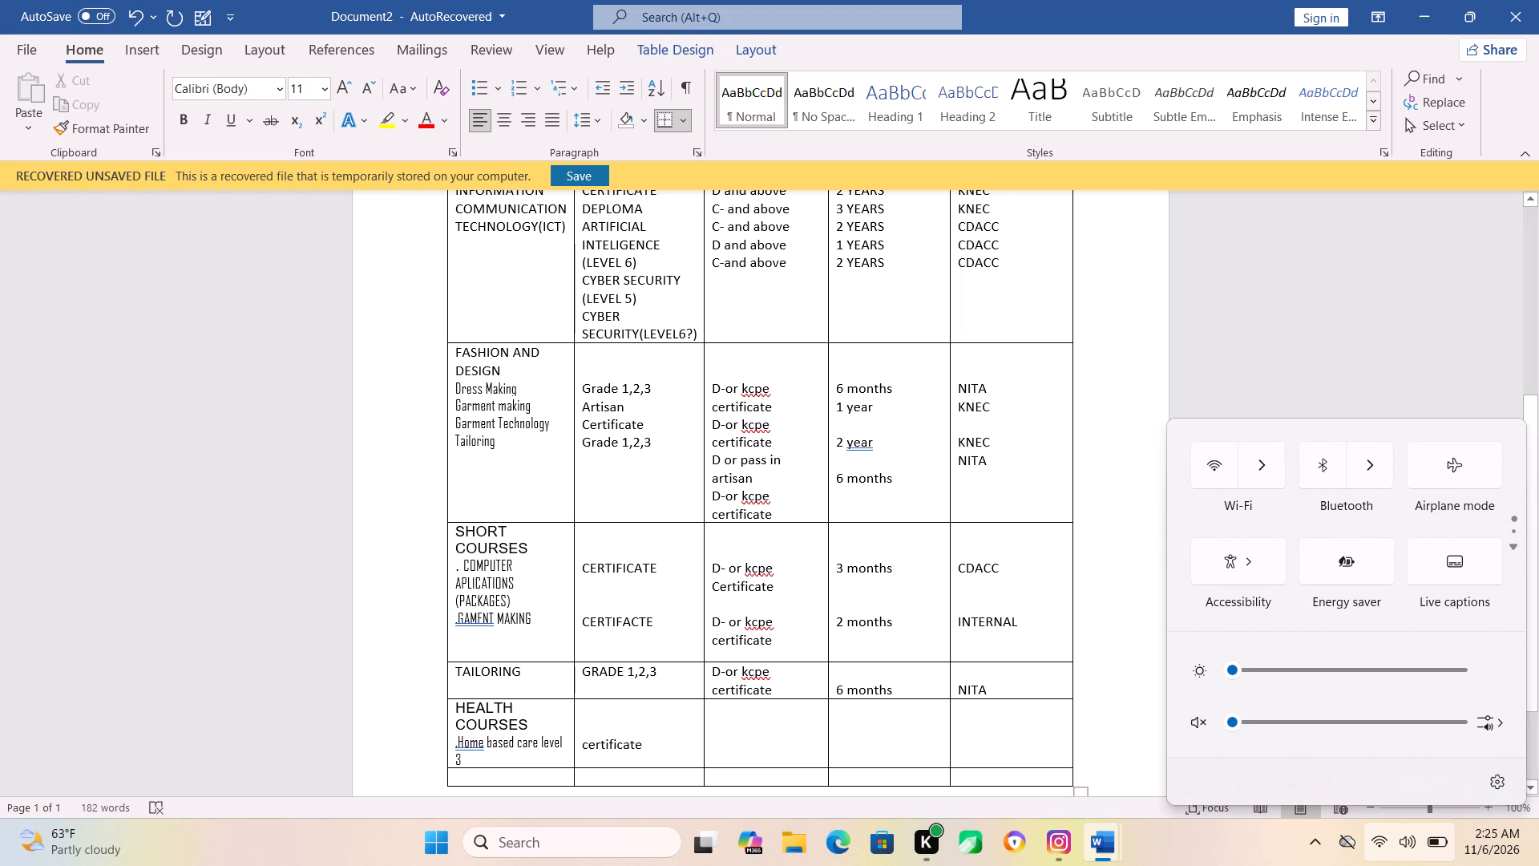
Enter "Kcpe and above" on the second line of the third cell in the HEALTH COURSES row.
click(725, 739)
key(Return)
key(Return)
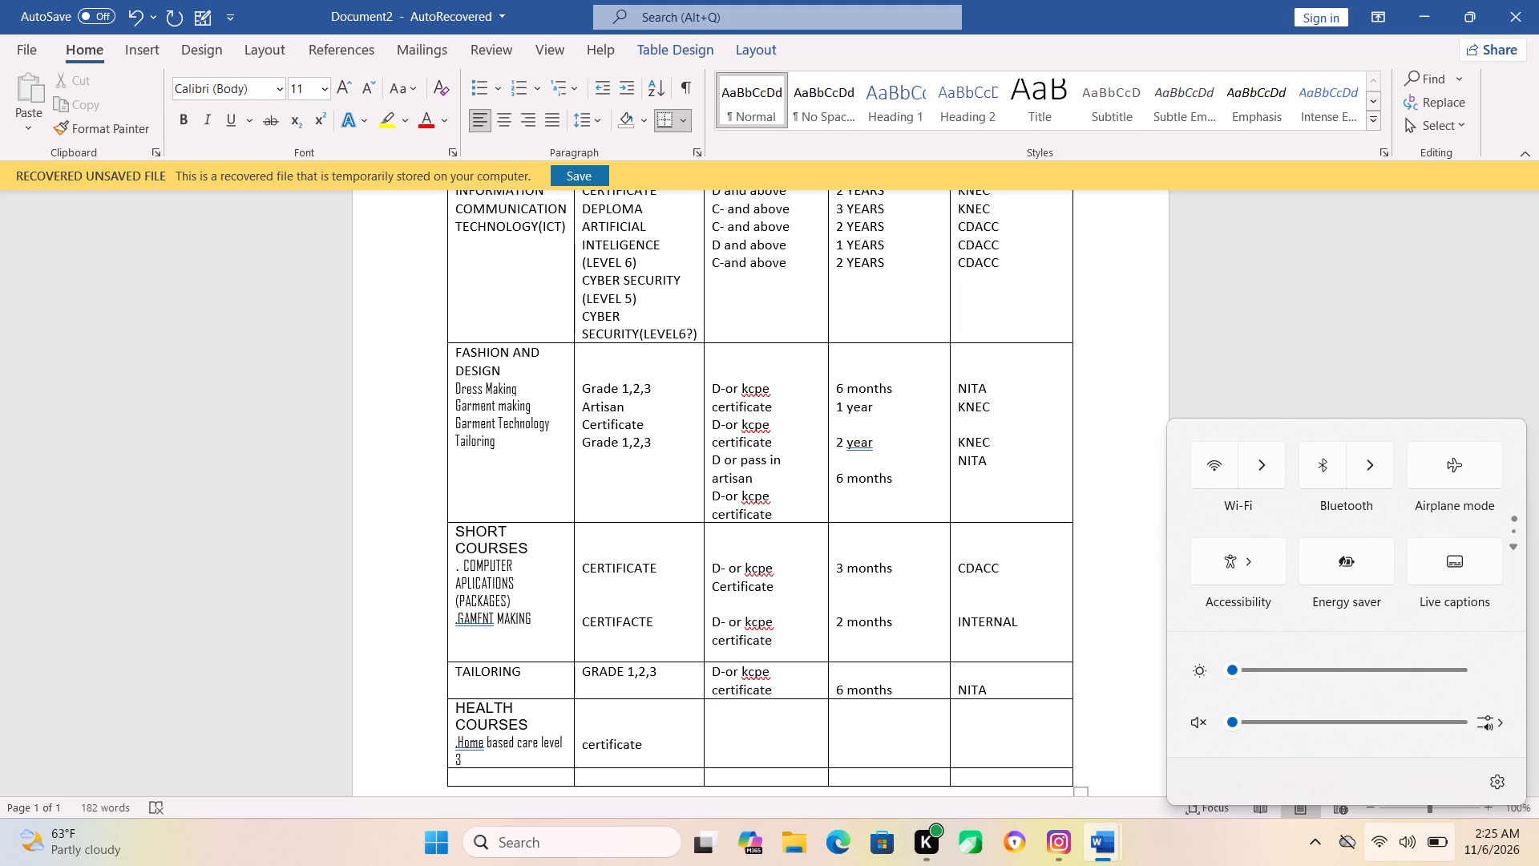
key(BackSpace)
key(k)
key(c)
key(p)
key(e)
key(space)
text(and)
key(space)
key(o)
text(bove)
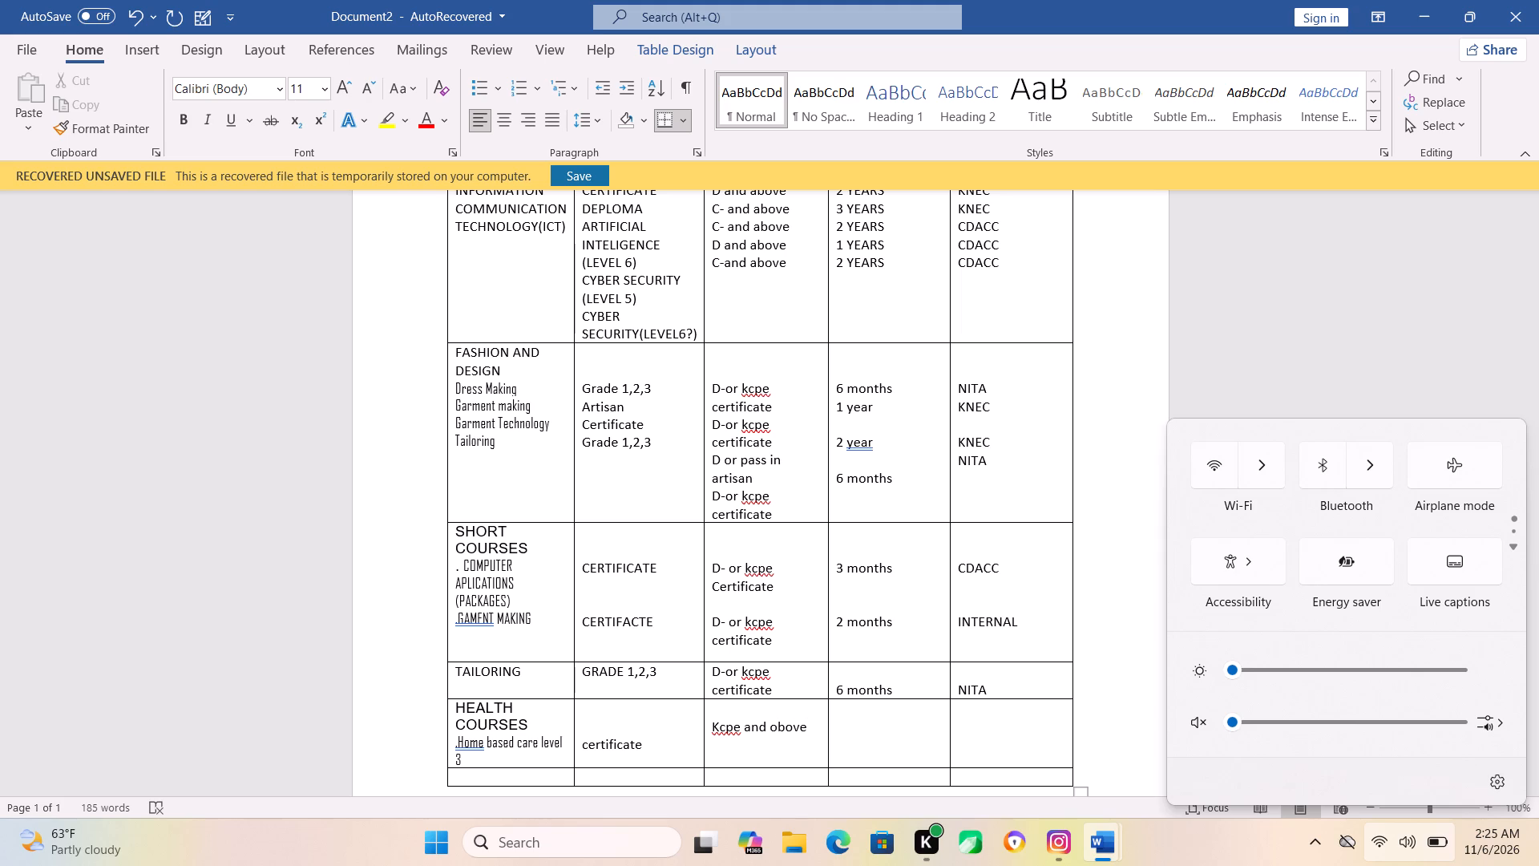
key(BackSpace)
key(BackSpace)
key(BackSpace)
key(BackSpace)
key(BackSpace)
text(ab)
key(o)
text(ve)
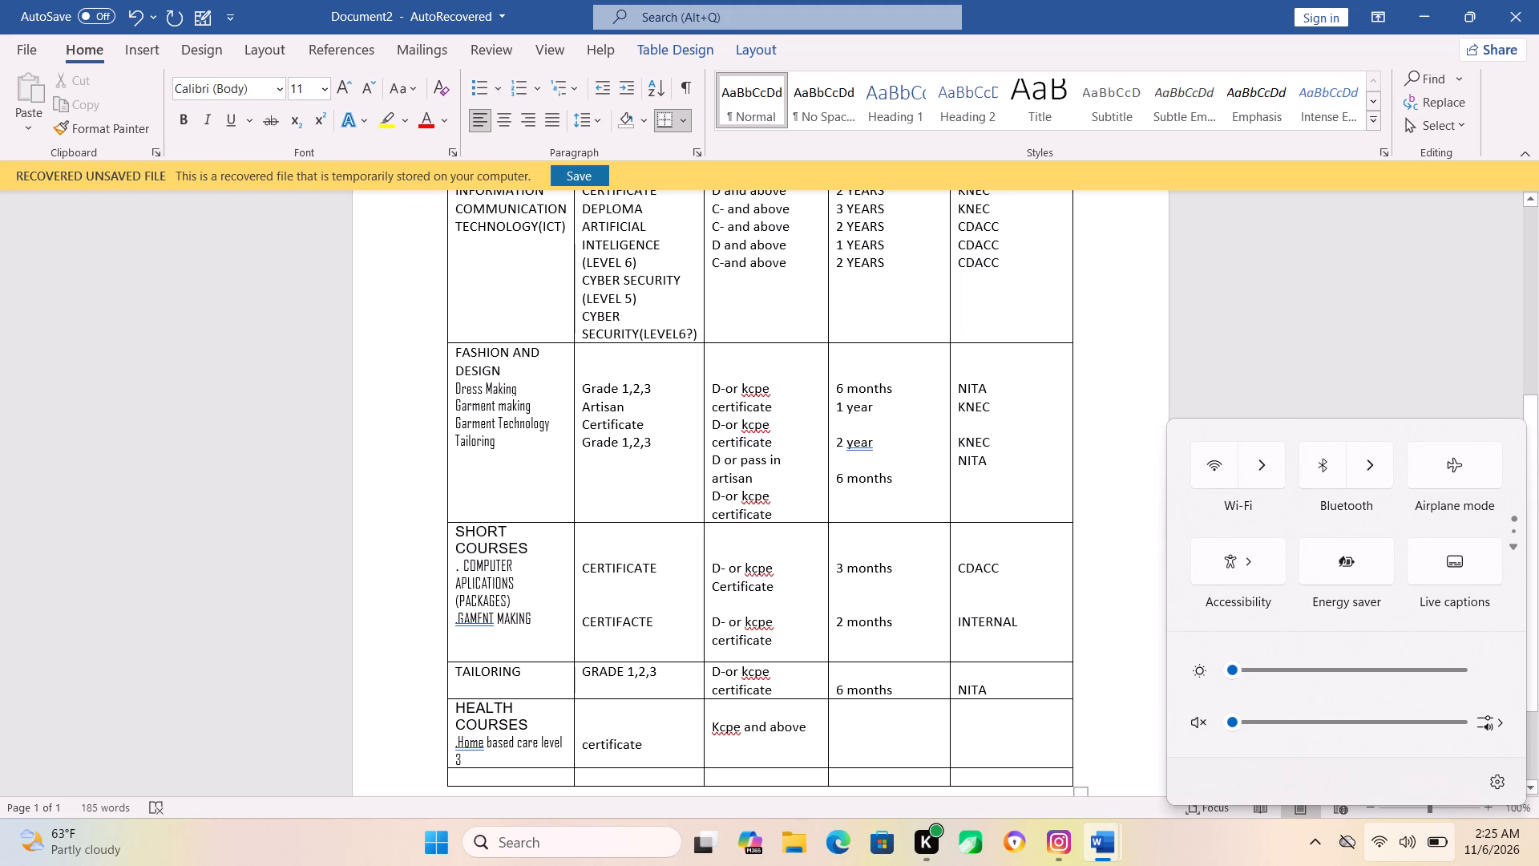
Enter "4 months" on the second line of the fourth cell in the HEALTH COURSES row.
click(842, 729)
key(Return)
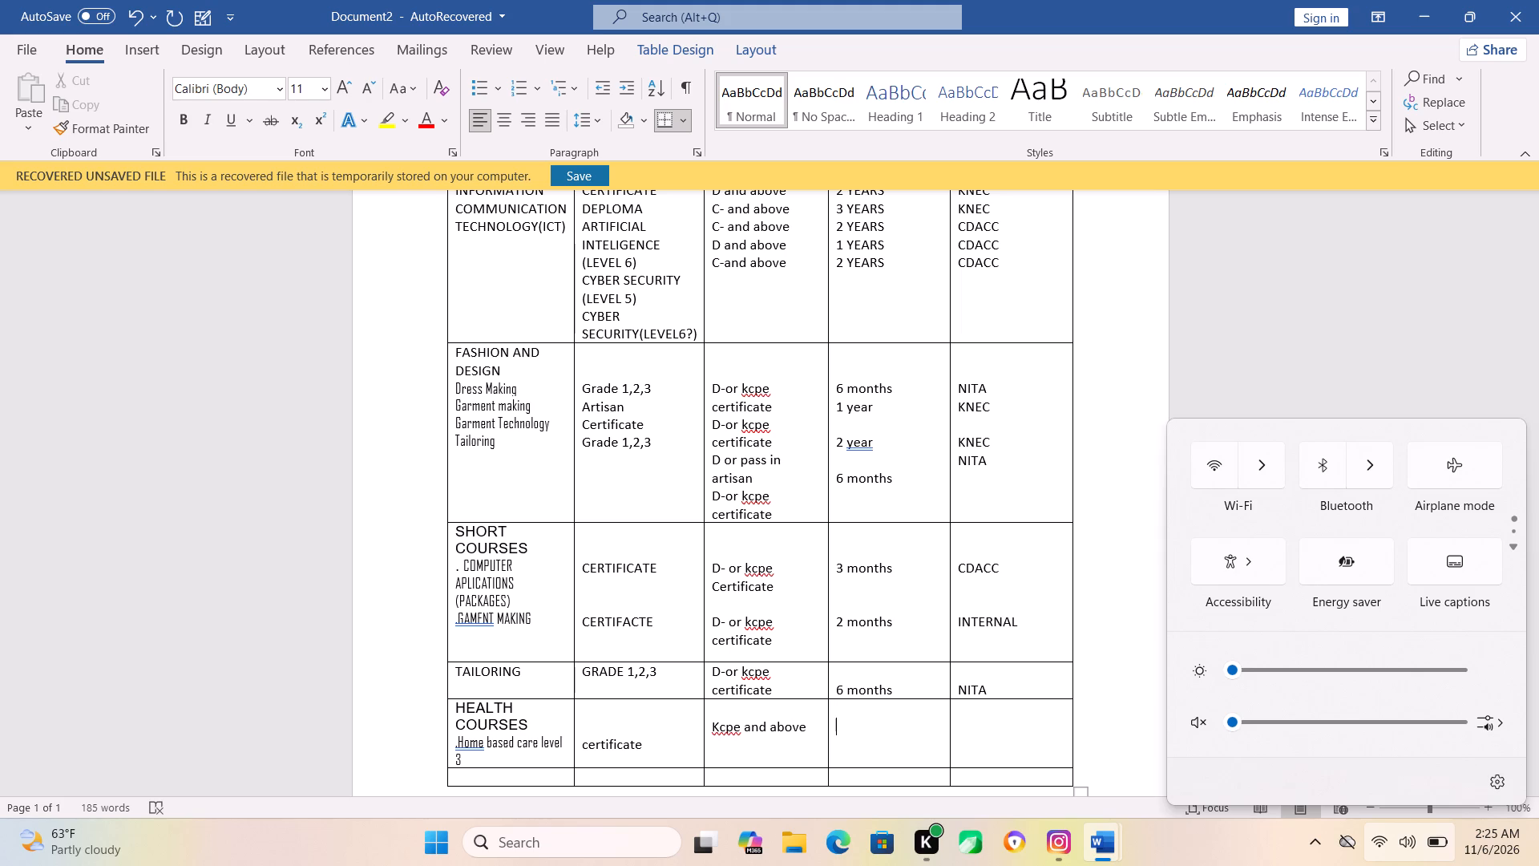
key(4)
key(space)
text(mon)
text(ths)
Enter "CDACC" on the second line of the last cell in the HEALTH COURSES row.
click(962, 734)
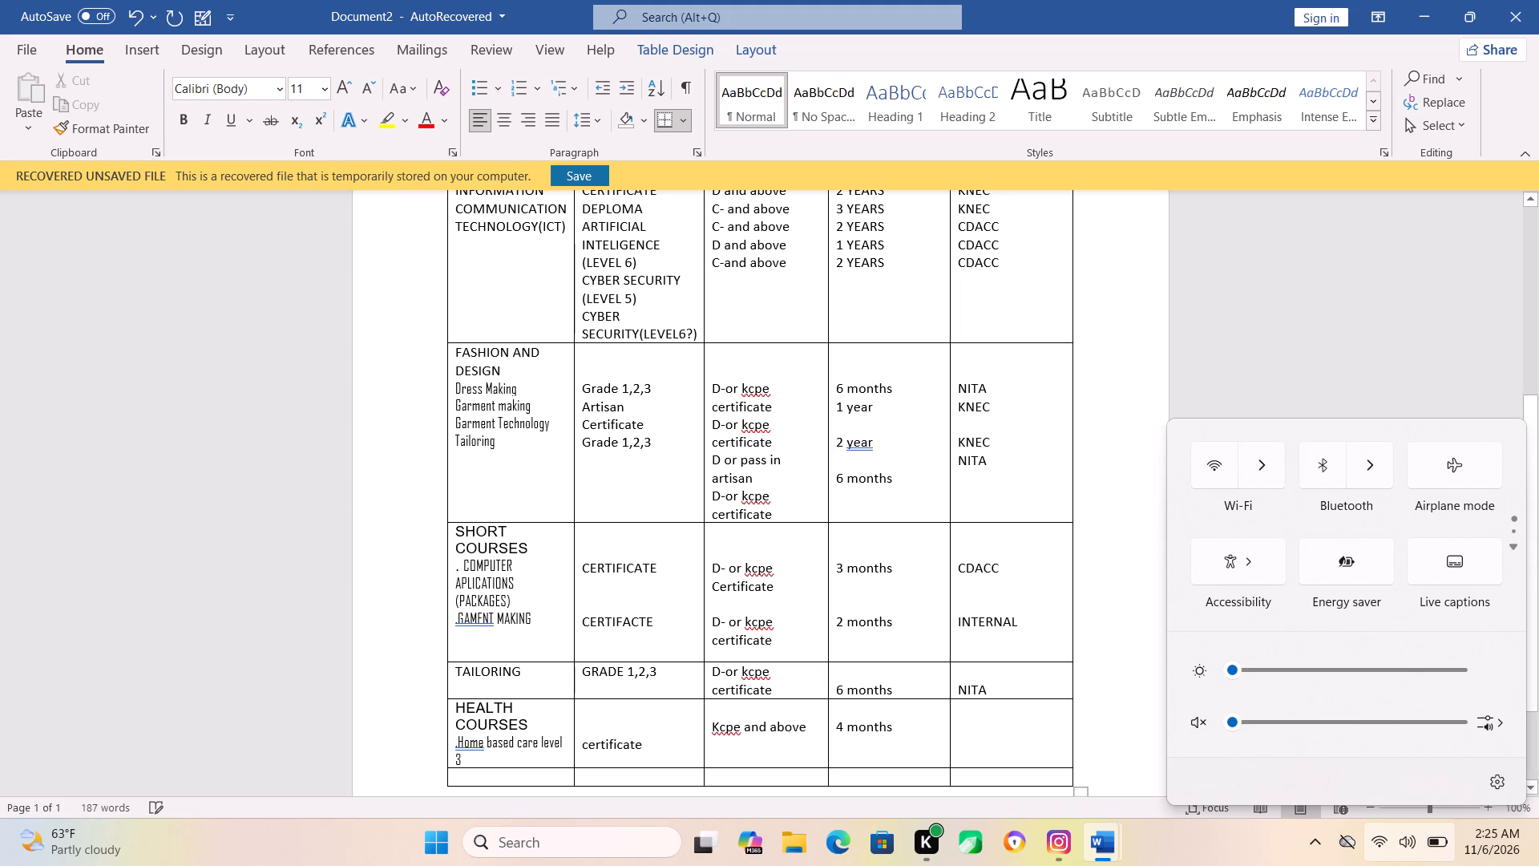
key(Return)
key(Return)
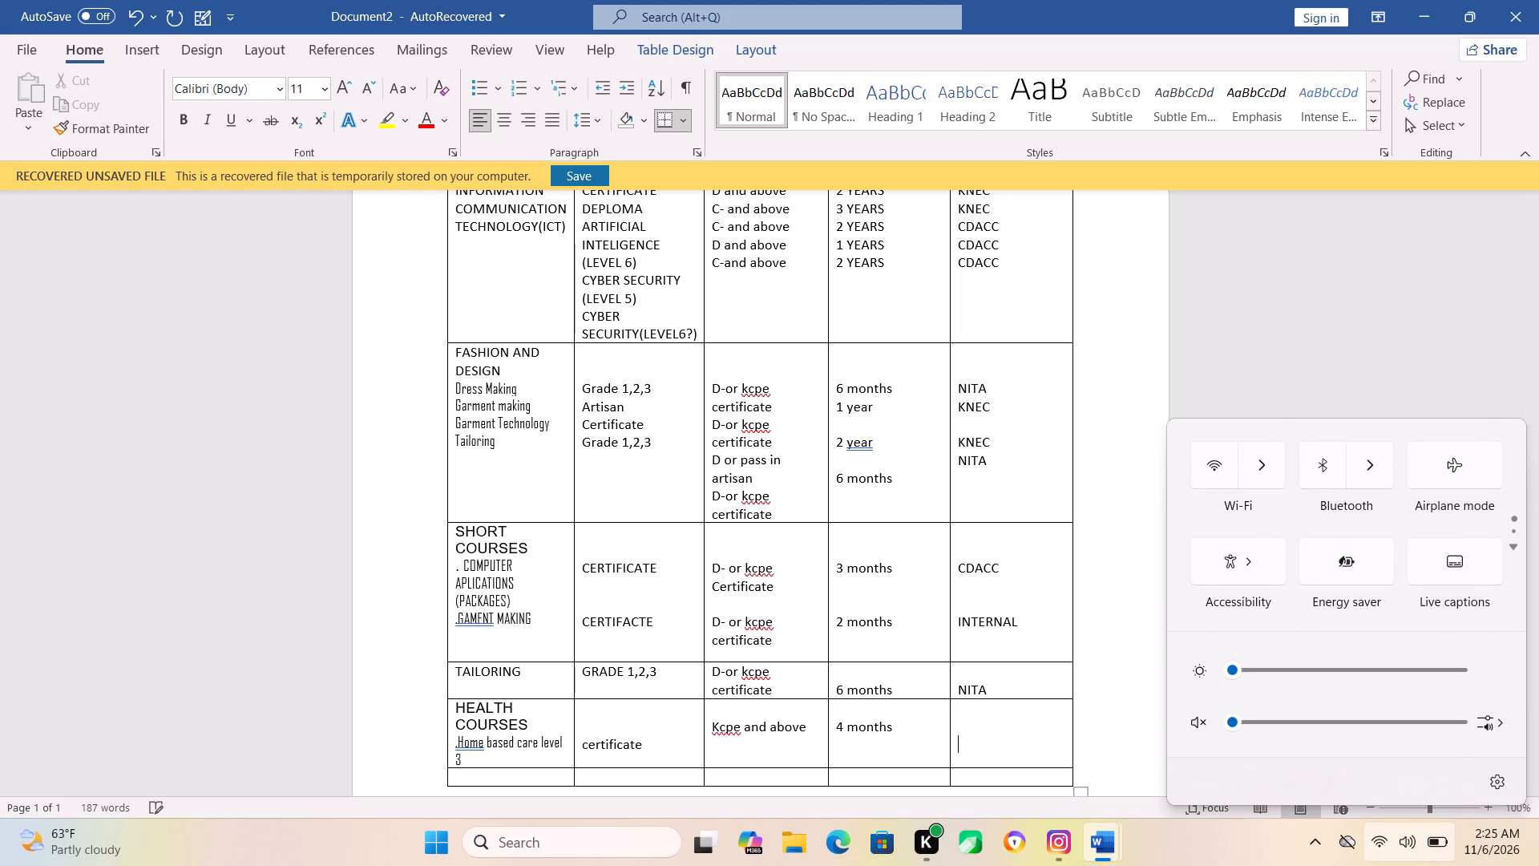
key(BackSpace)
key(c)
key(d)
key(a)
text(CC)
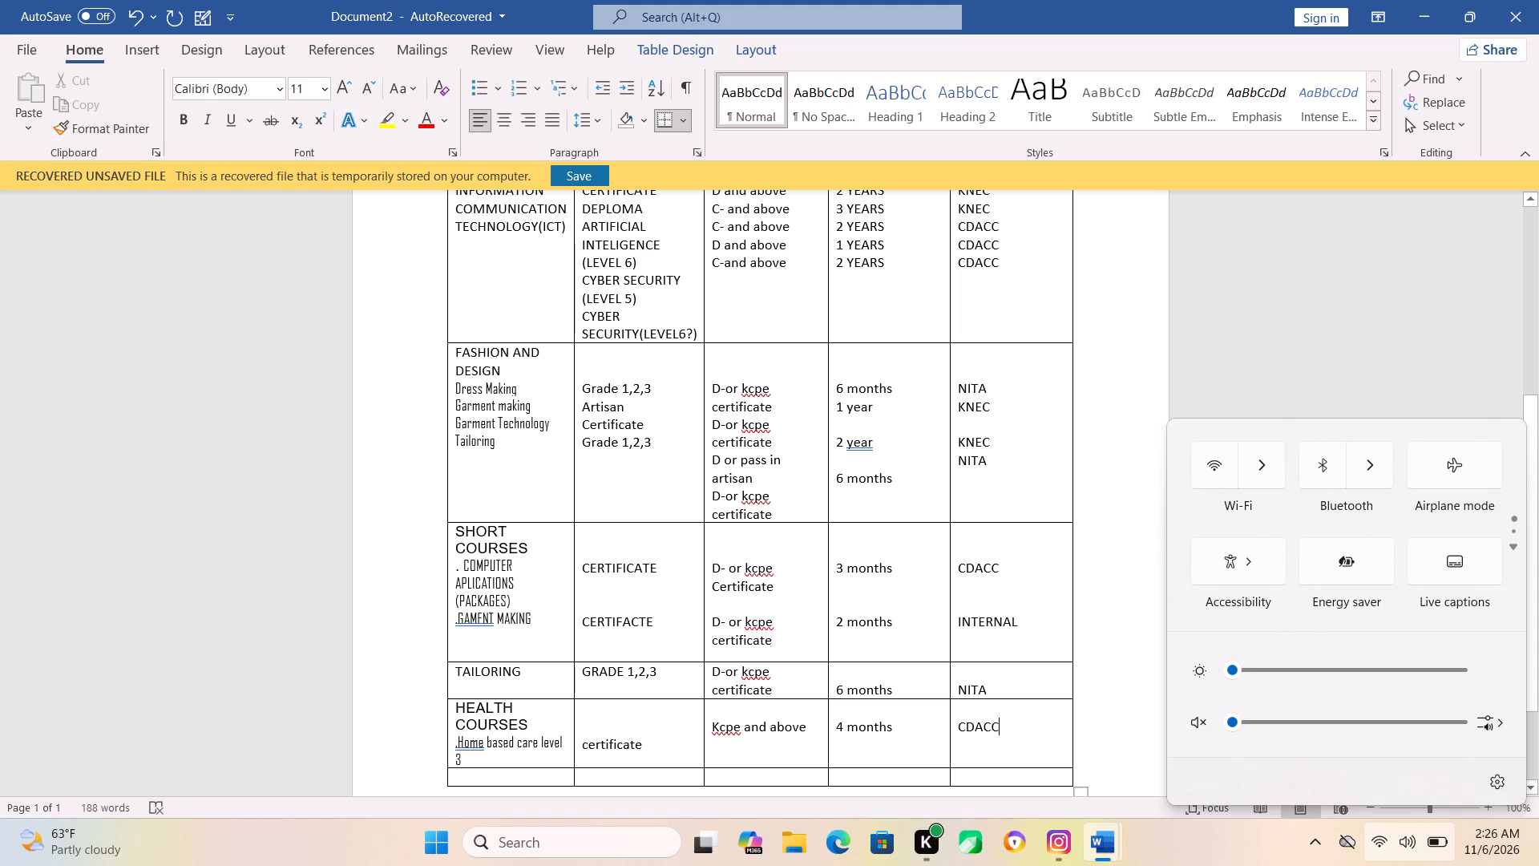
Add ".Caregiving" on a new line below Home based care level 3 in the first cell of the HEALTH COURSES row.
double_click(472, 764)
key(Return)
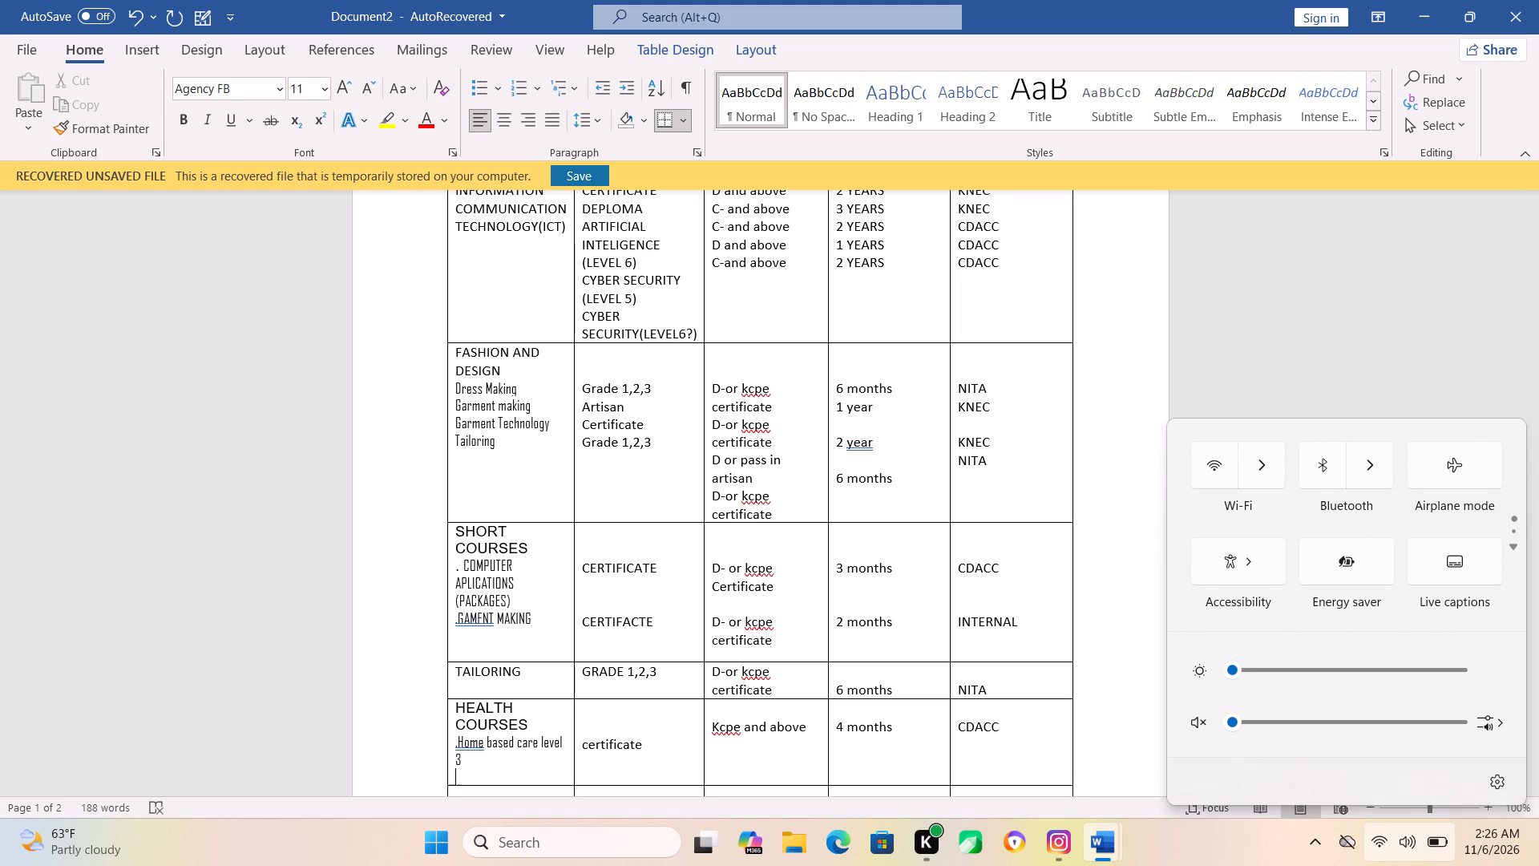
key(period)
key(c)
key(a)
key(BackSpace)
key(BackSpace)
text(CA)
key(BackSpace)
text(at)
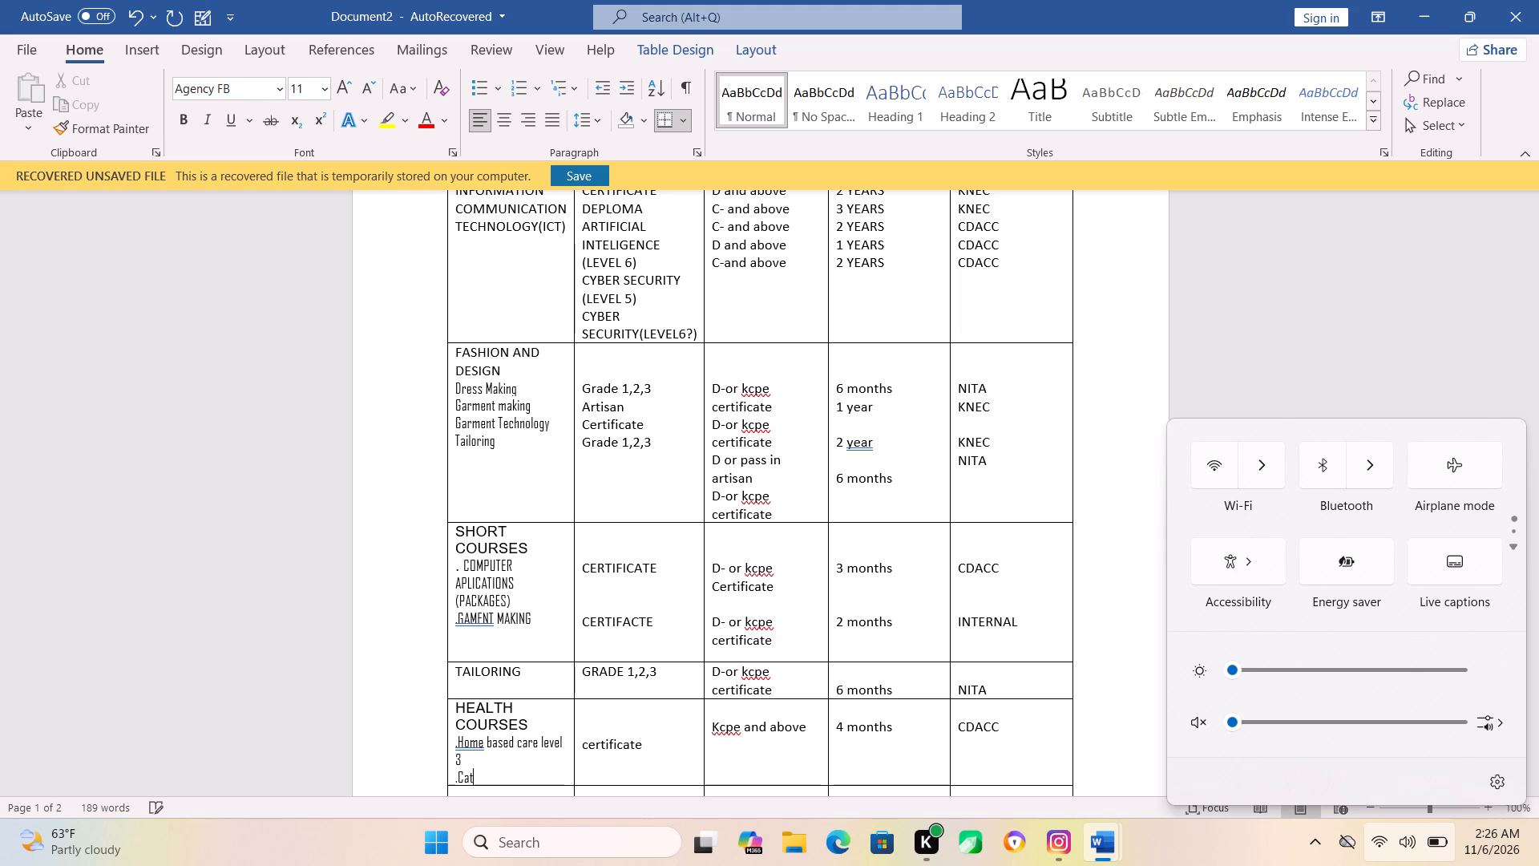
text(er)
text(in)
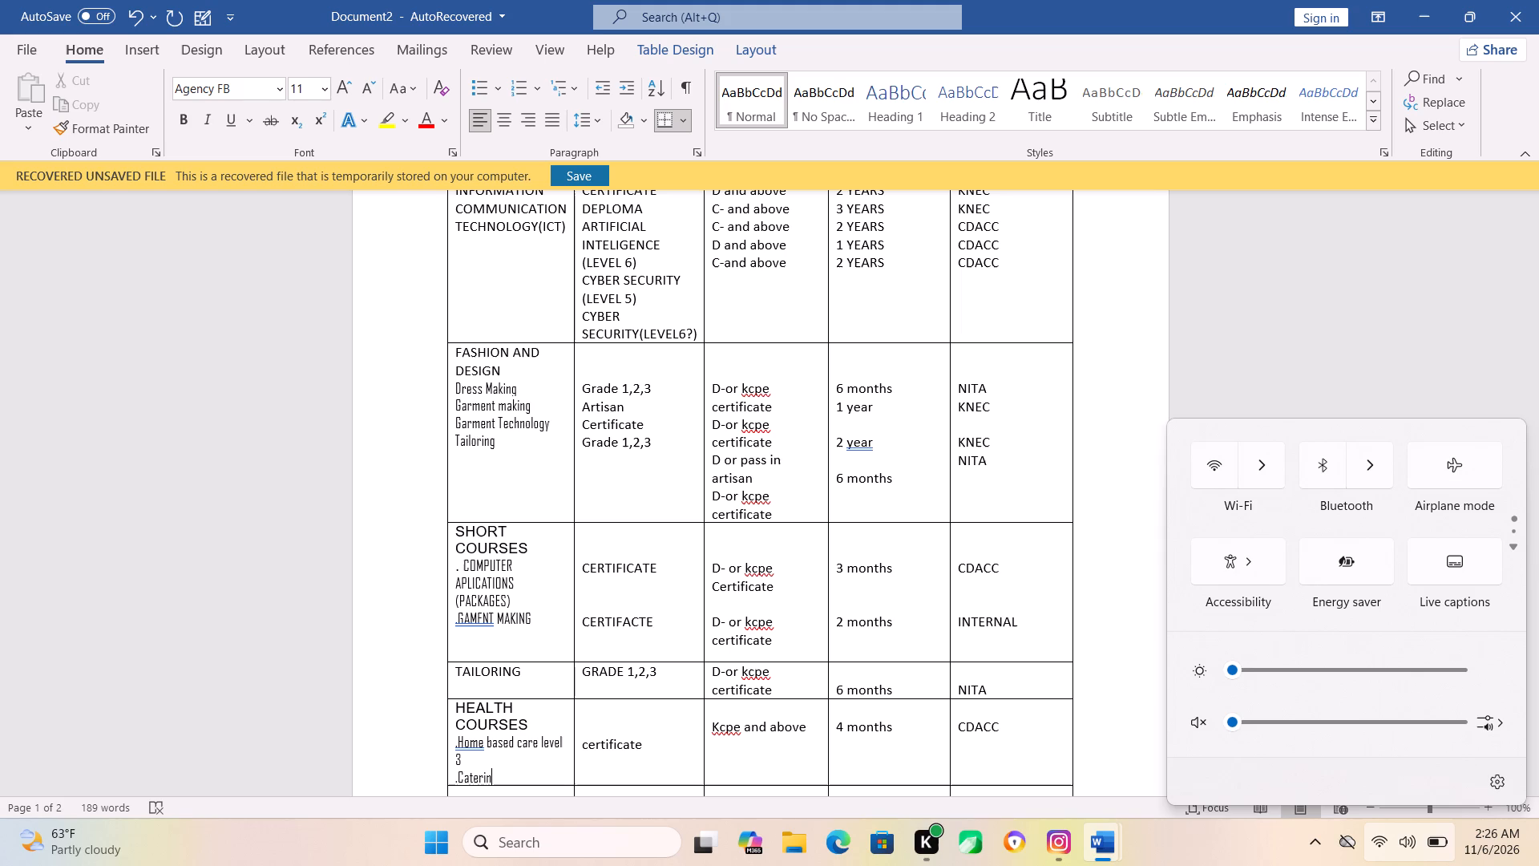
key(g)
key(BackSpace)
key(BackSpace)
key(BackSpace)
key(BackSpace)
key(BackSpace)
key(BackSpace)
text(re)
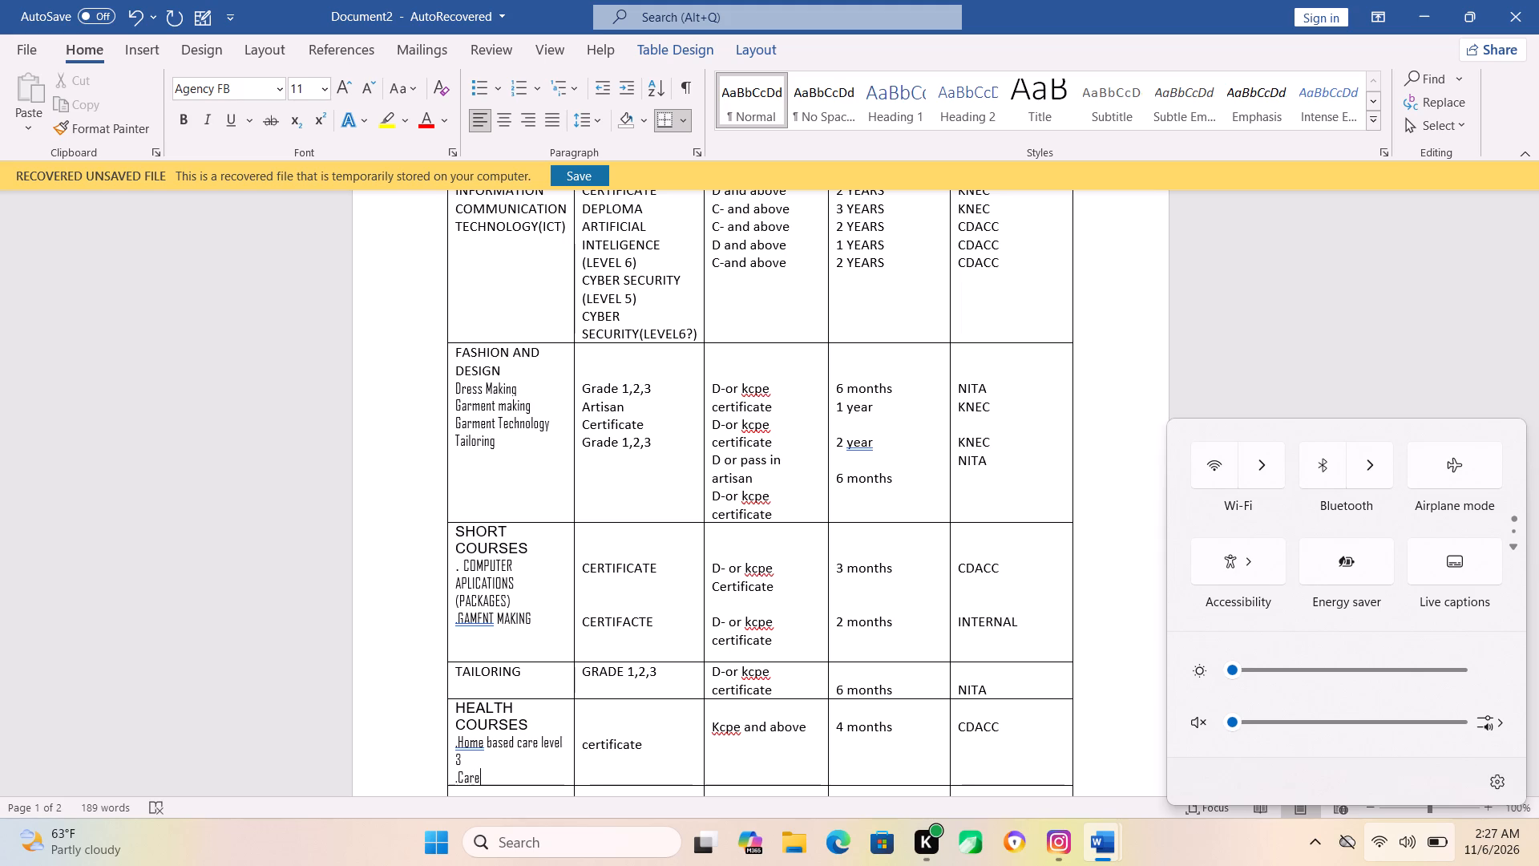
text(gi)
text(ving)
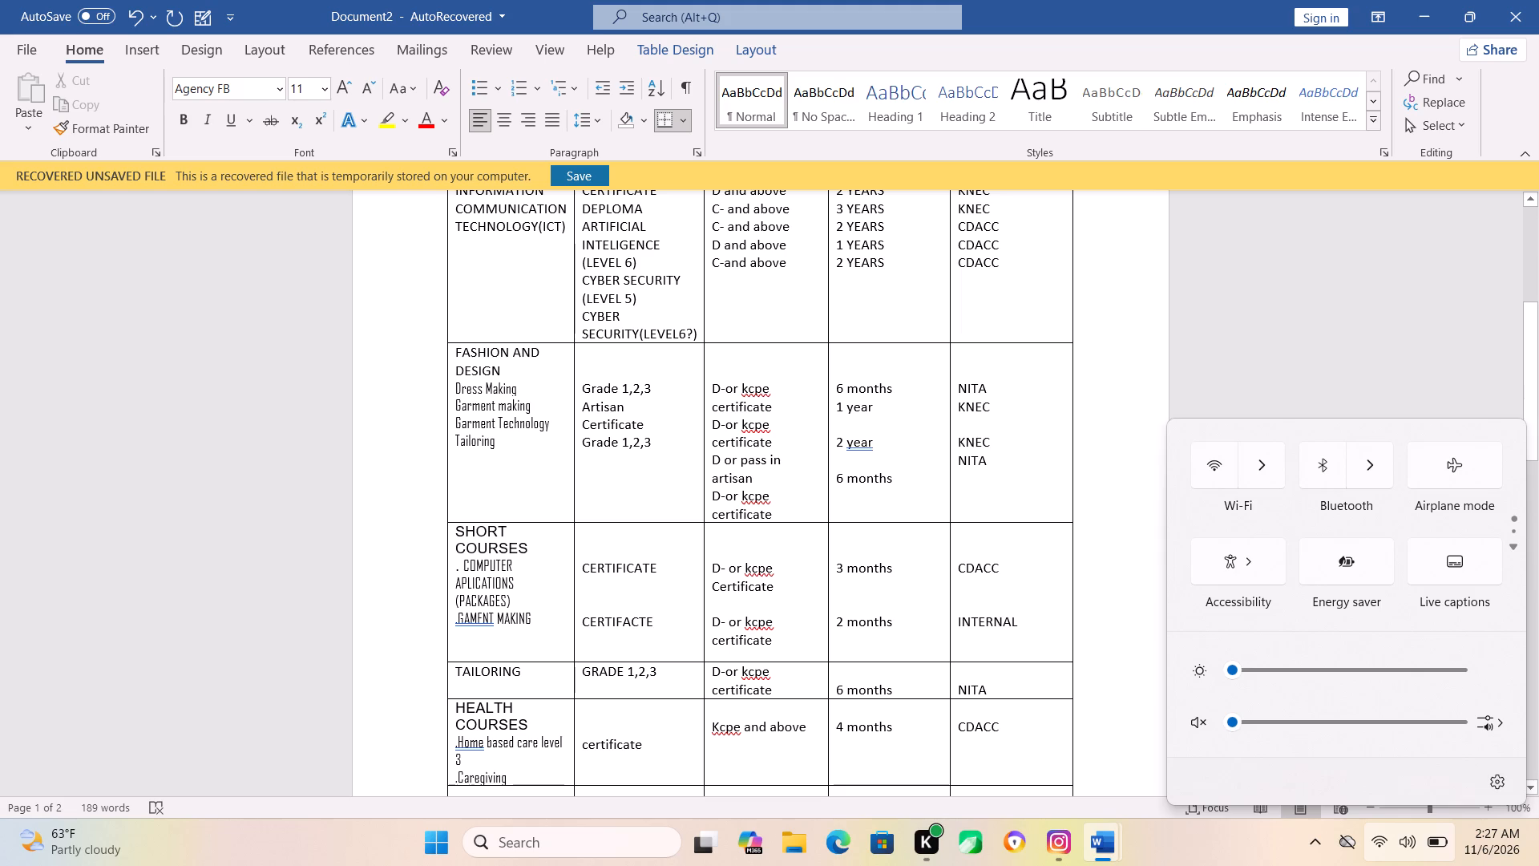
Append "(L 3)" after the certificate entry for Home based care in the second cell of the HEALTH COURSES row.
click(650, 743)
key(space)
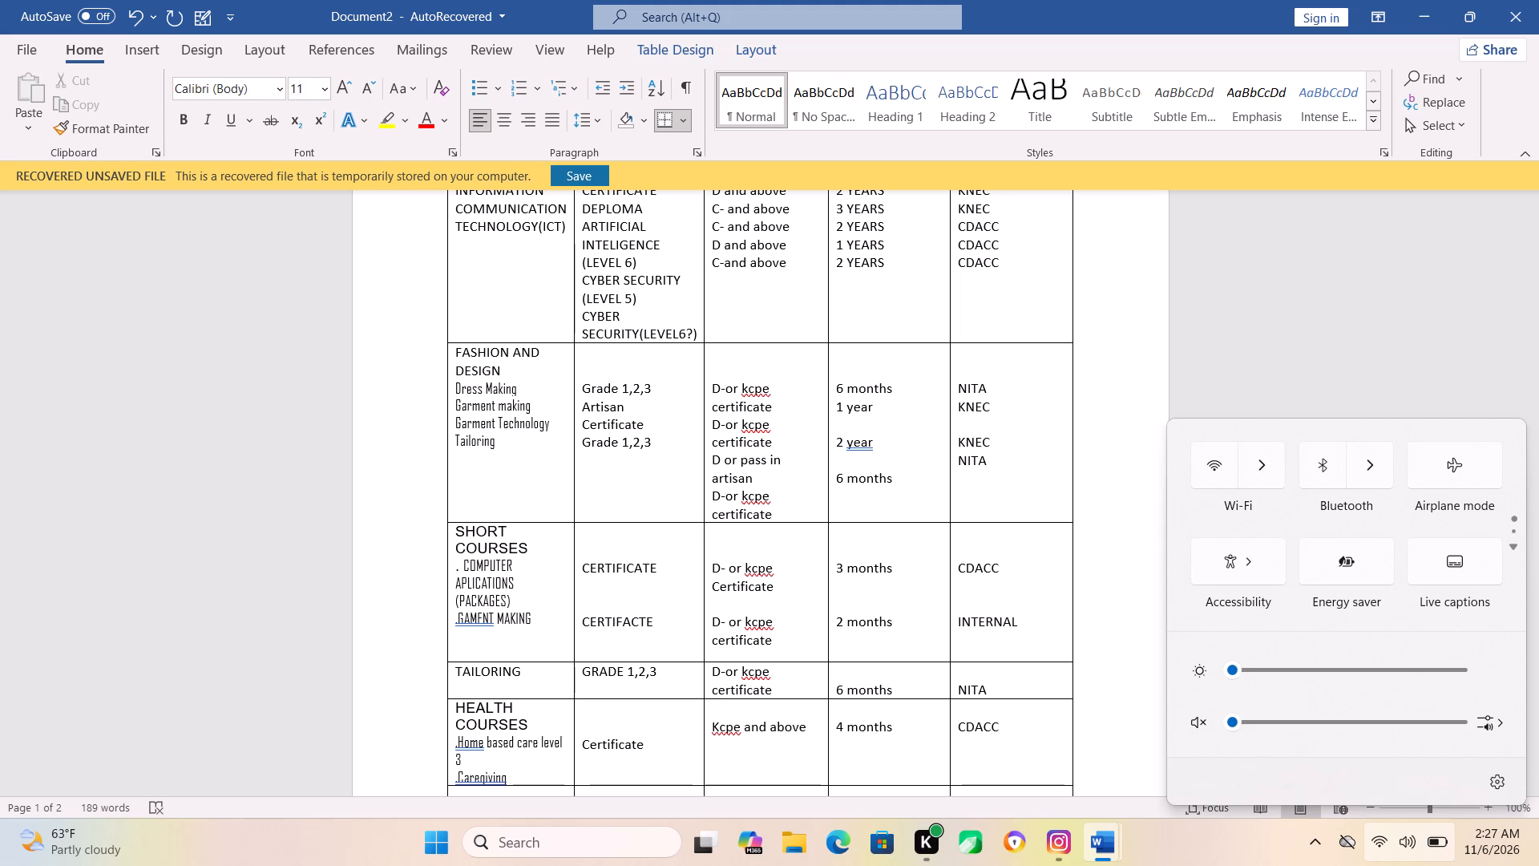
key(shift+parenleft)
key(l)
key(3)
key(BackSpace)
key(BackSpace)
key(l)
key(space)
key(3)
key(shift+parenright)
Add "Certificate (L 4)" two lines below "Certificate (L 3)" in the second cell of the HEALTH COURSES row.
key(Return)
key(Return)
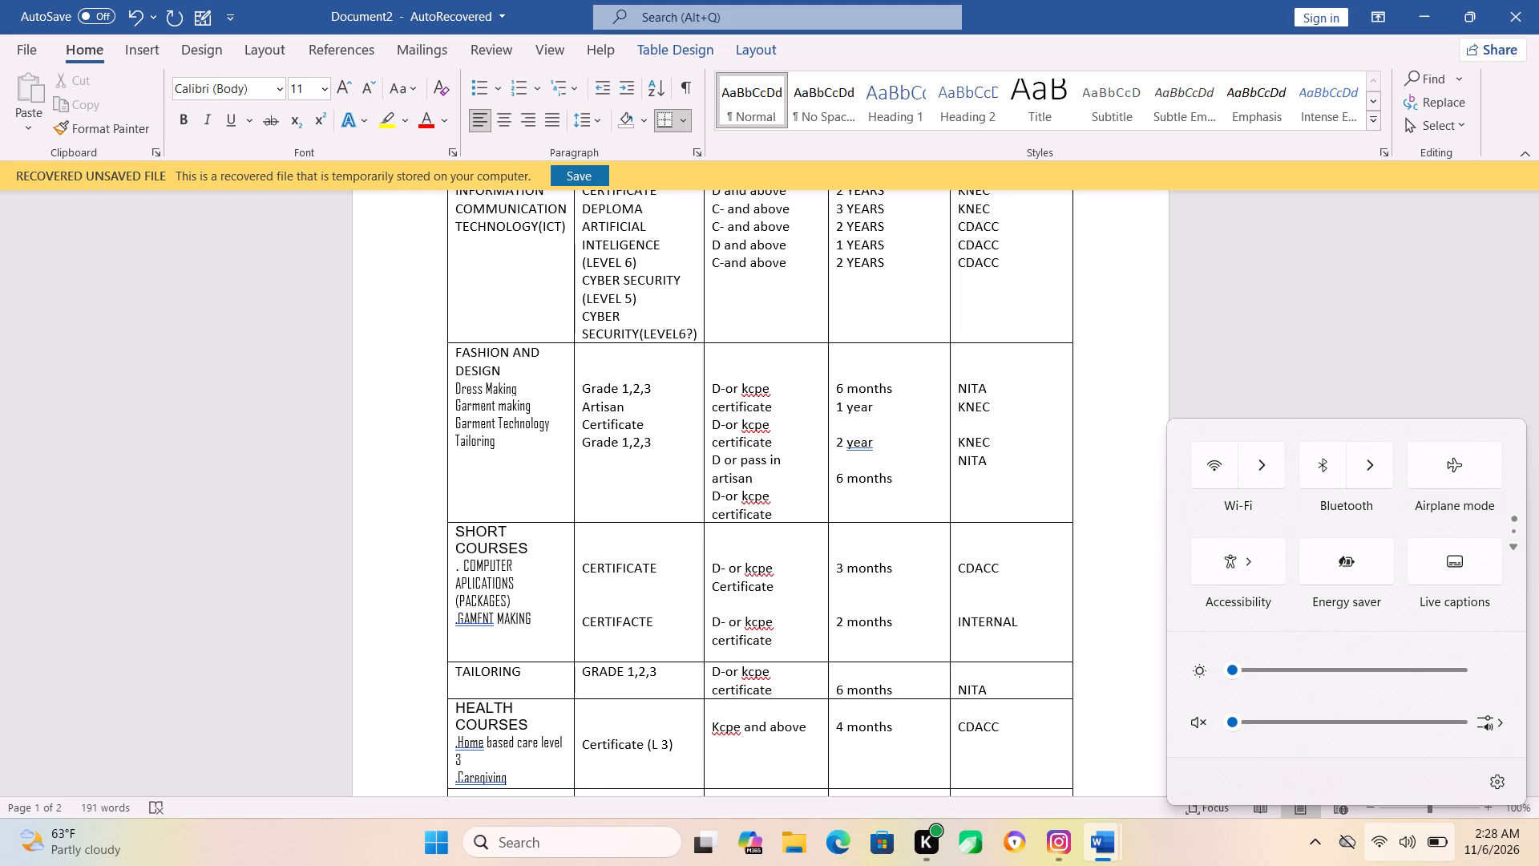
key(c)
text(er)
text(ti)
text(fi)
text(ca)
text(te)
key(space)
key(shift+parenleft)
key(l)
key(BackSpace)
key(l)
key(space)
text(3)
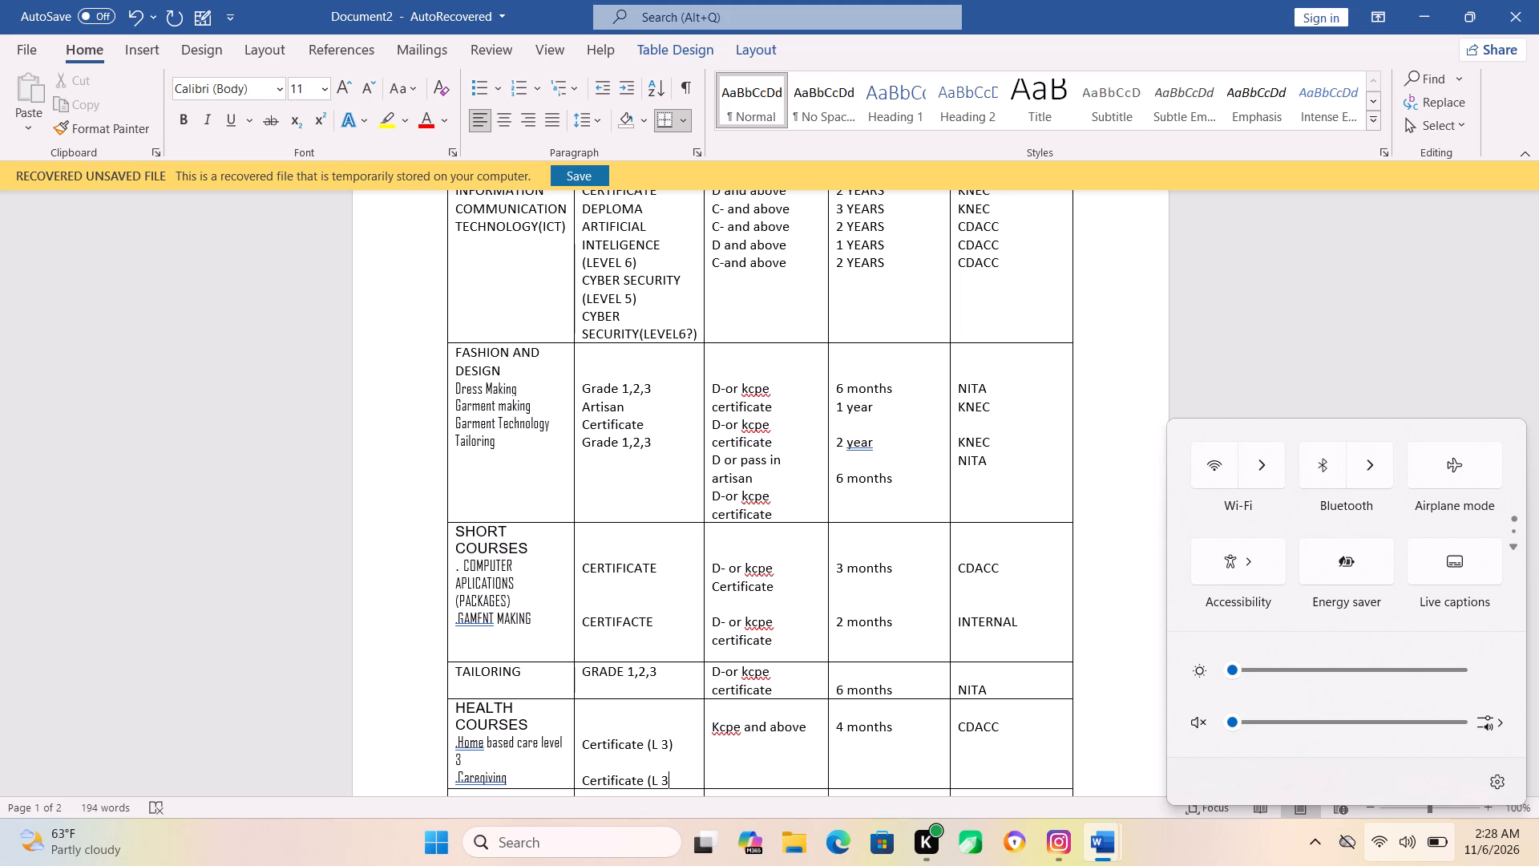
key(BackSpace)
key(4)
key(shift+parenright)
Add "D -and above" two lines below "Kcpe and above" in the third cell of the HEALTH COURSES row.
click(717, 771)
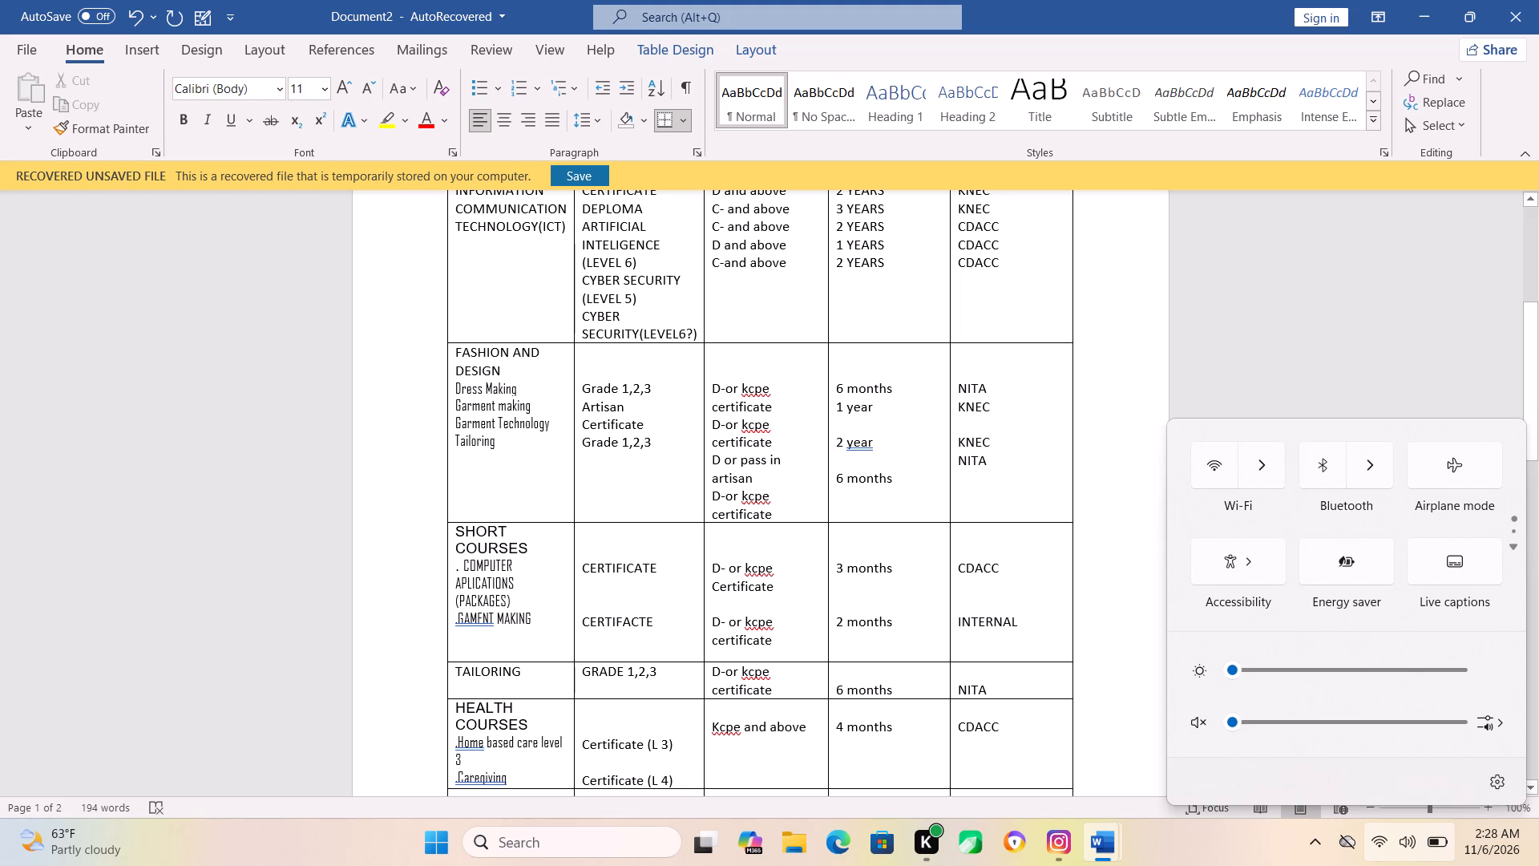
click(806, 726)
key(Return)
key(Return)
key(Return)
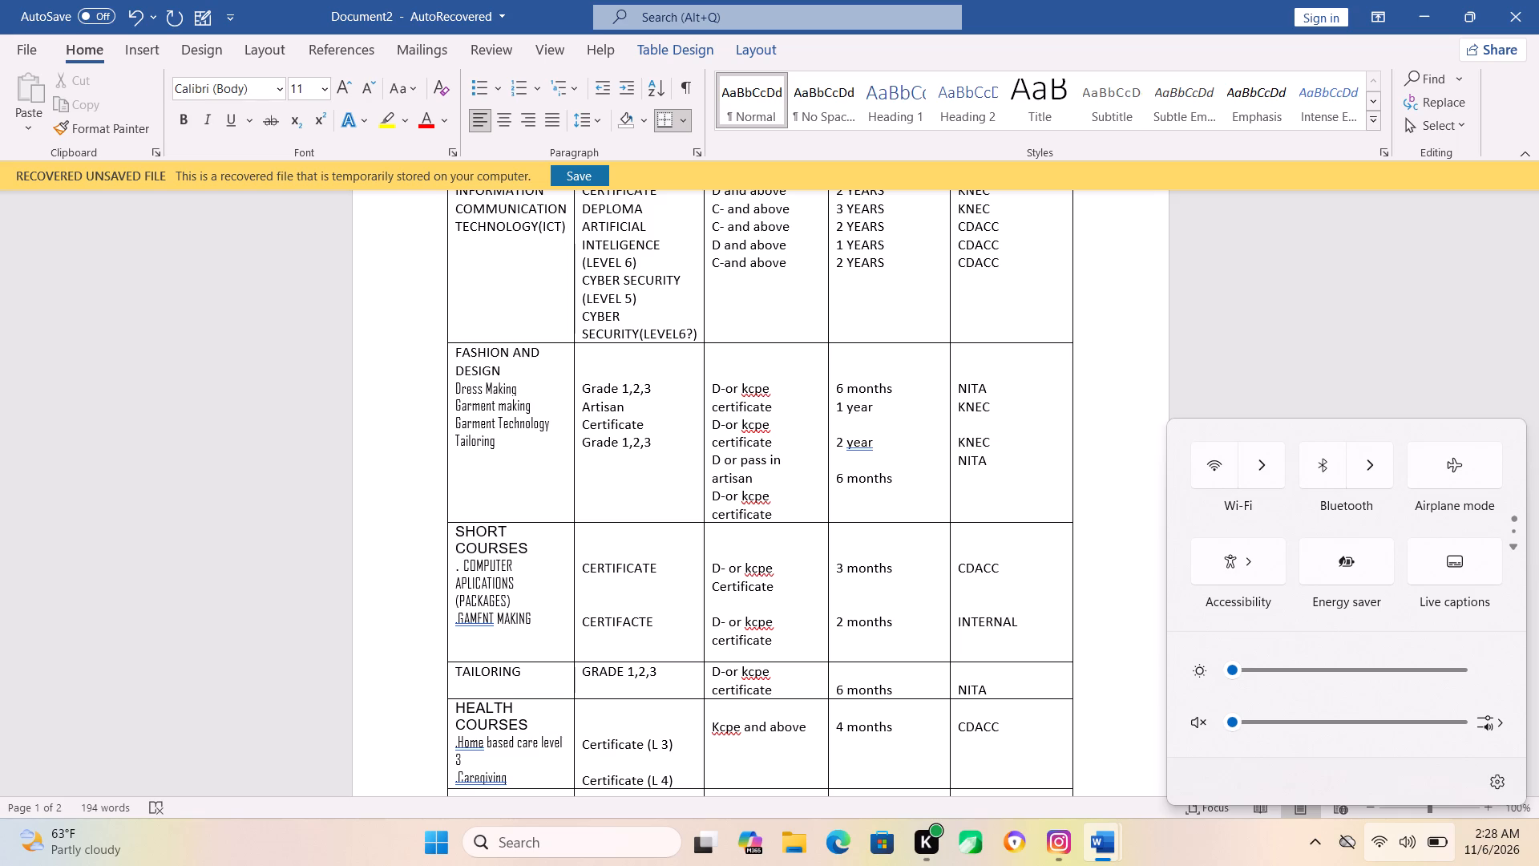
key(d)
key(BackSpace)
key(BackSpace)
key(d)
key(space)
key(minus)
text(an)
text(d)
key(space)
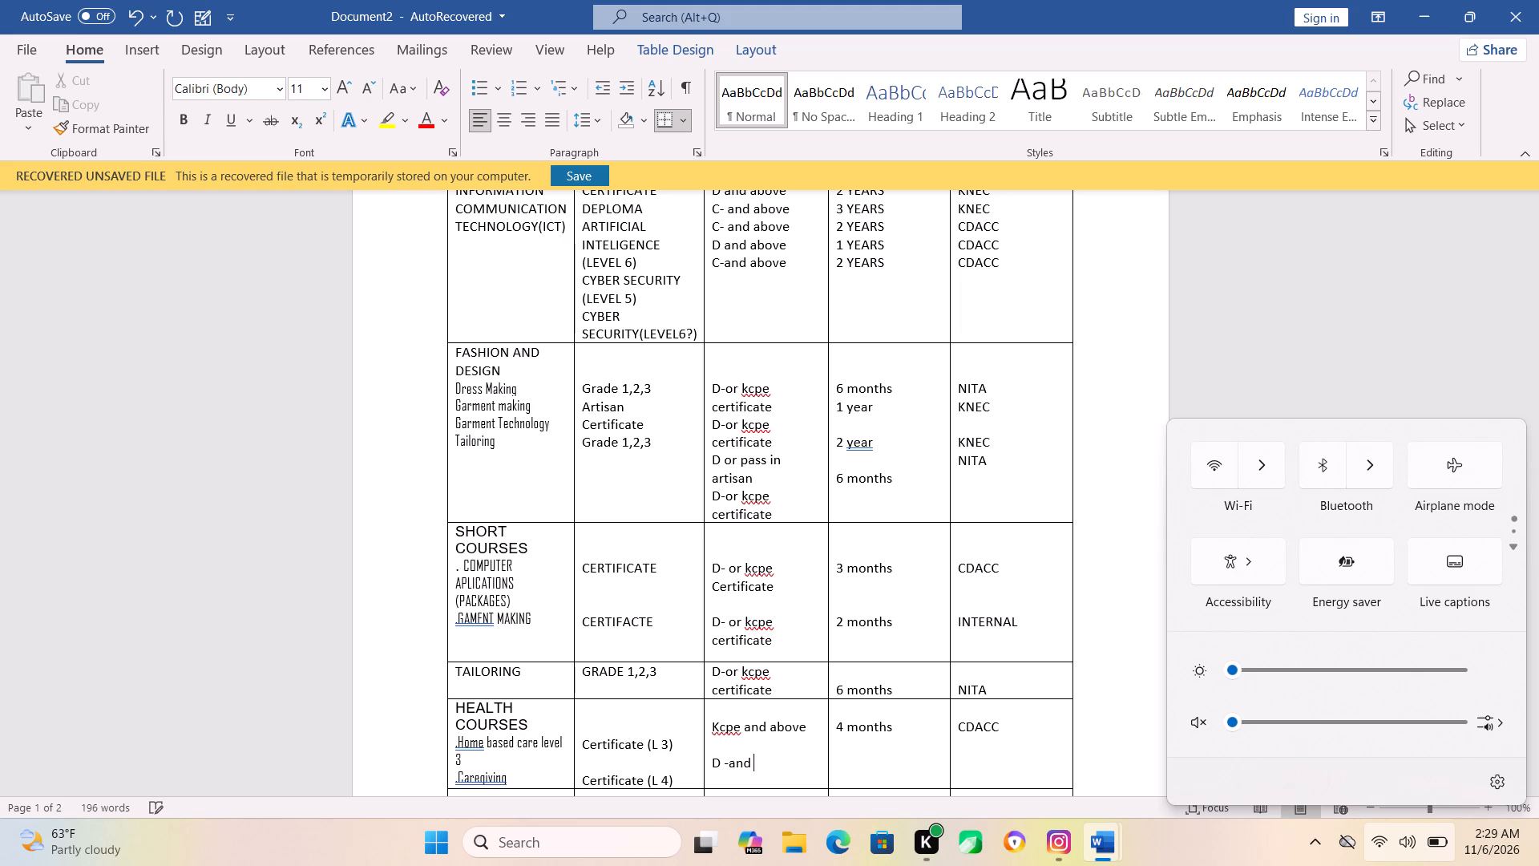
key(o)
key(BackSpace)
key(a)
text(bo)
text(ve)
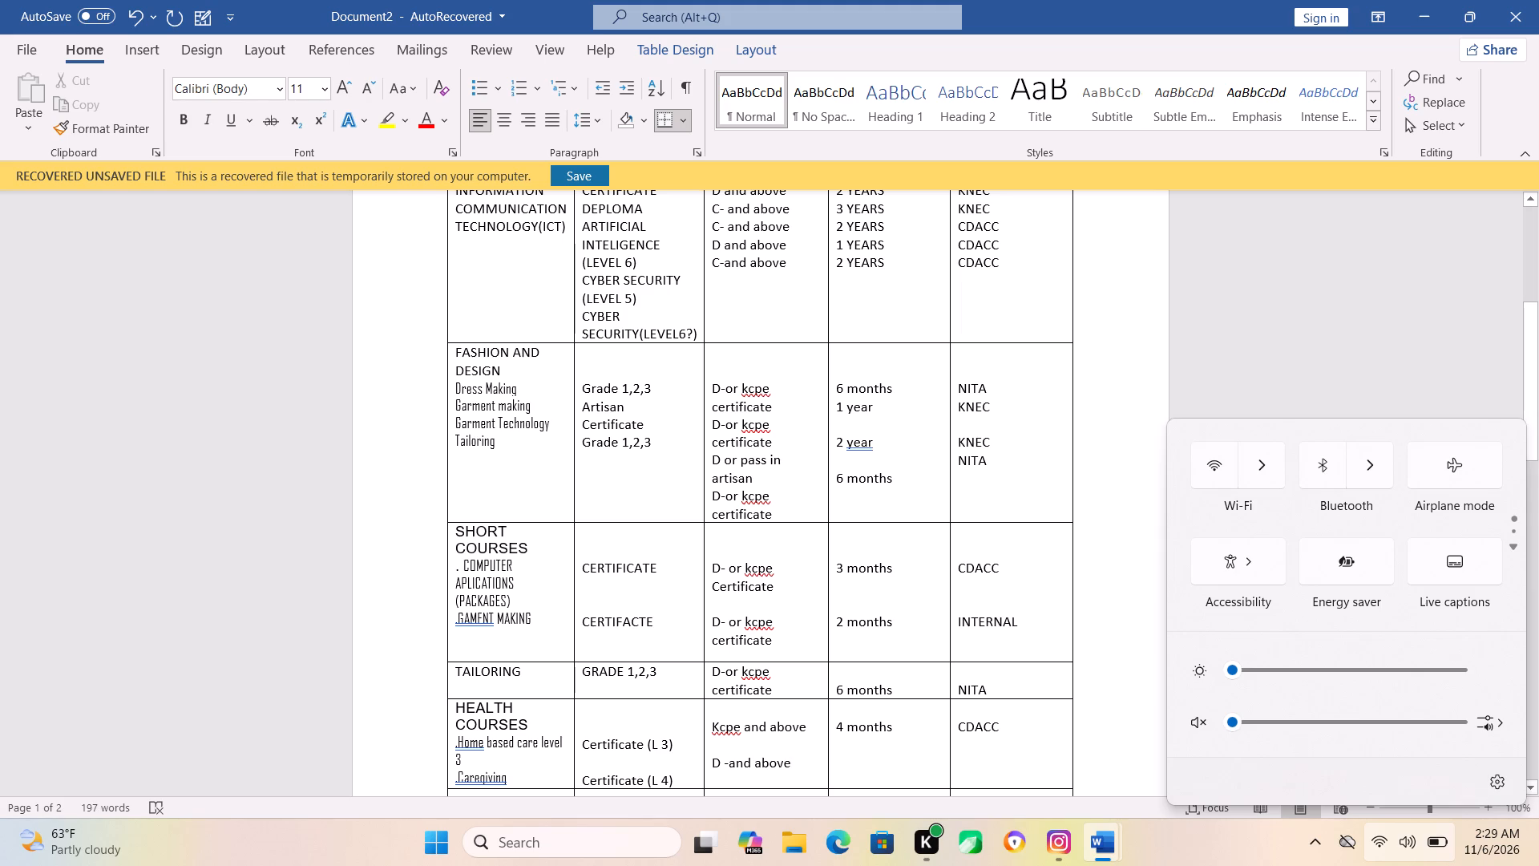
Add "6 months" two lines below "4 months" in the fourth cell of the HEALTH COURSES row.
click(842, 763)
click(895, 724)
key(Return)
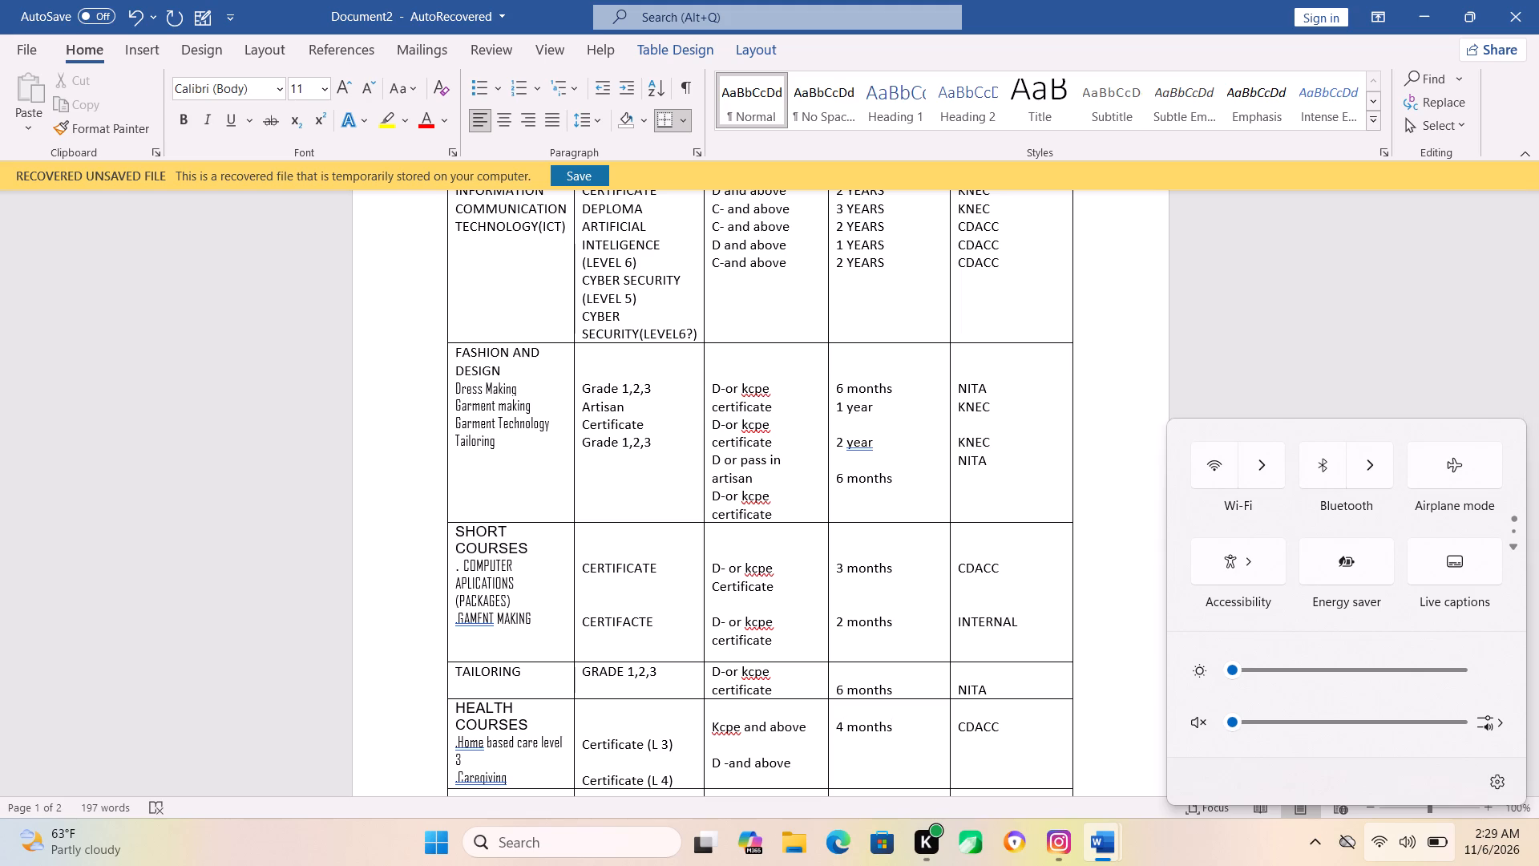
key(Return)
key(6)
key(space)
text(mob)
key(BackSpace)
key(n)
text(ths)
Add "CDACC" two lines below the existing "CDACC" in the fifth cell of the HEALTH COURSES row.
click(966, 762)
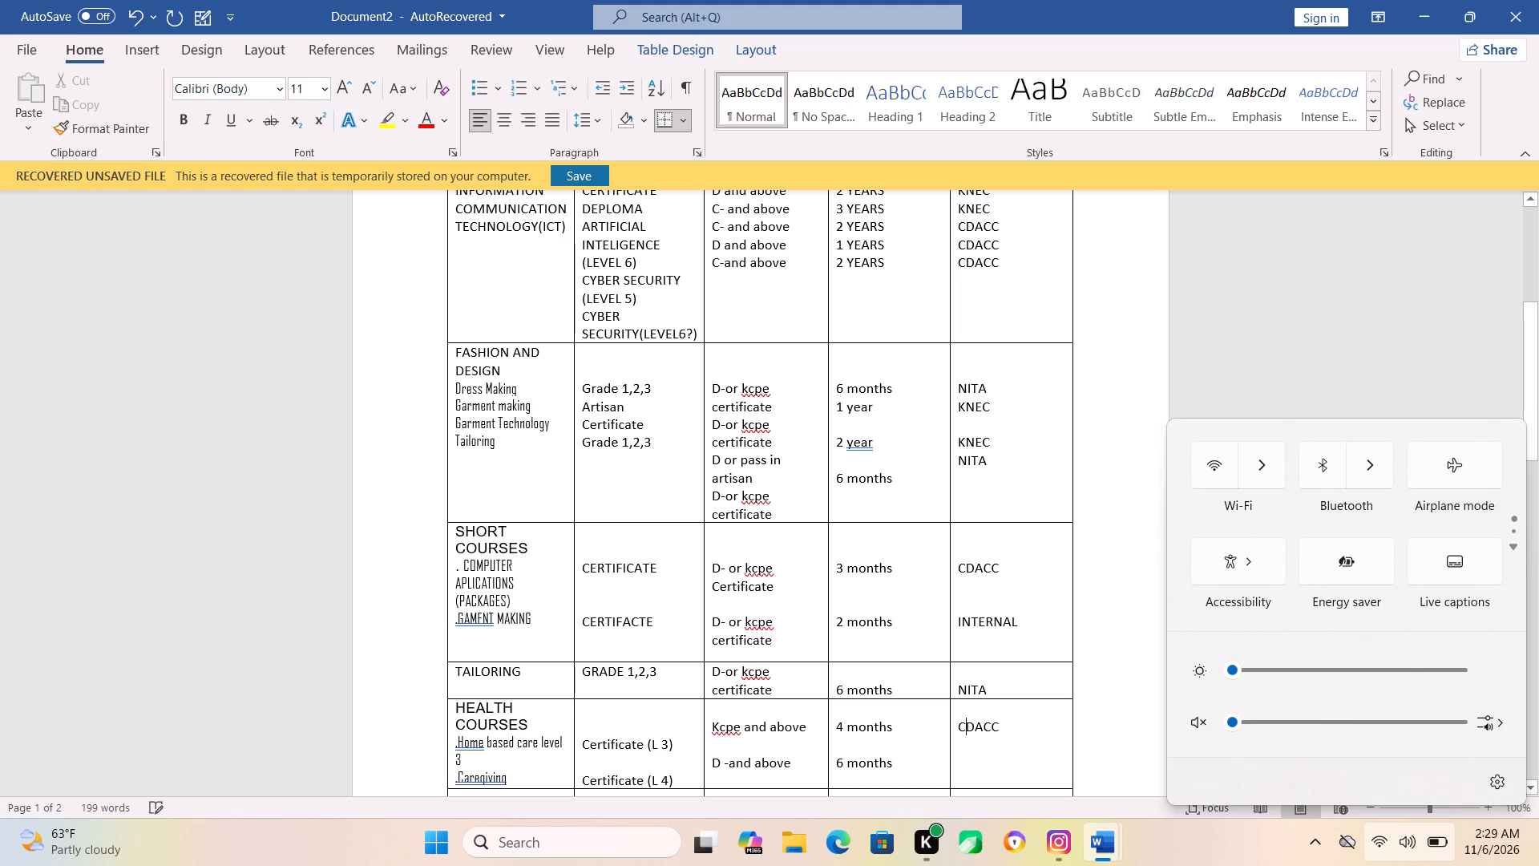
double_click(1005, 727)
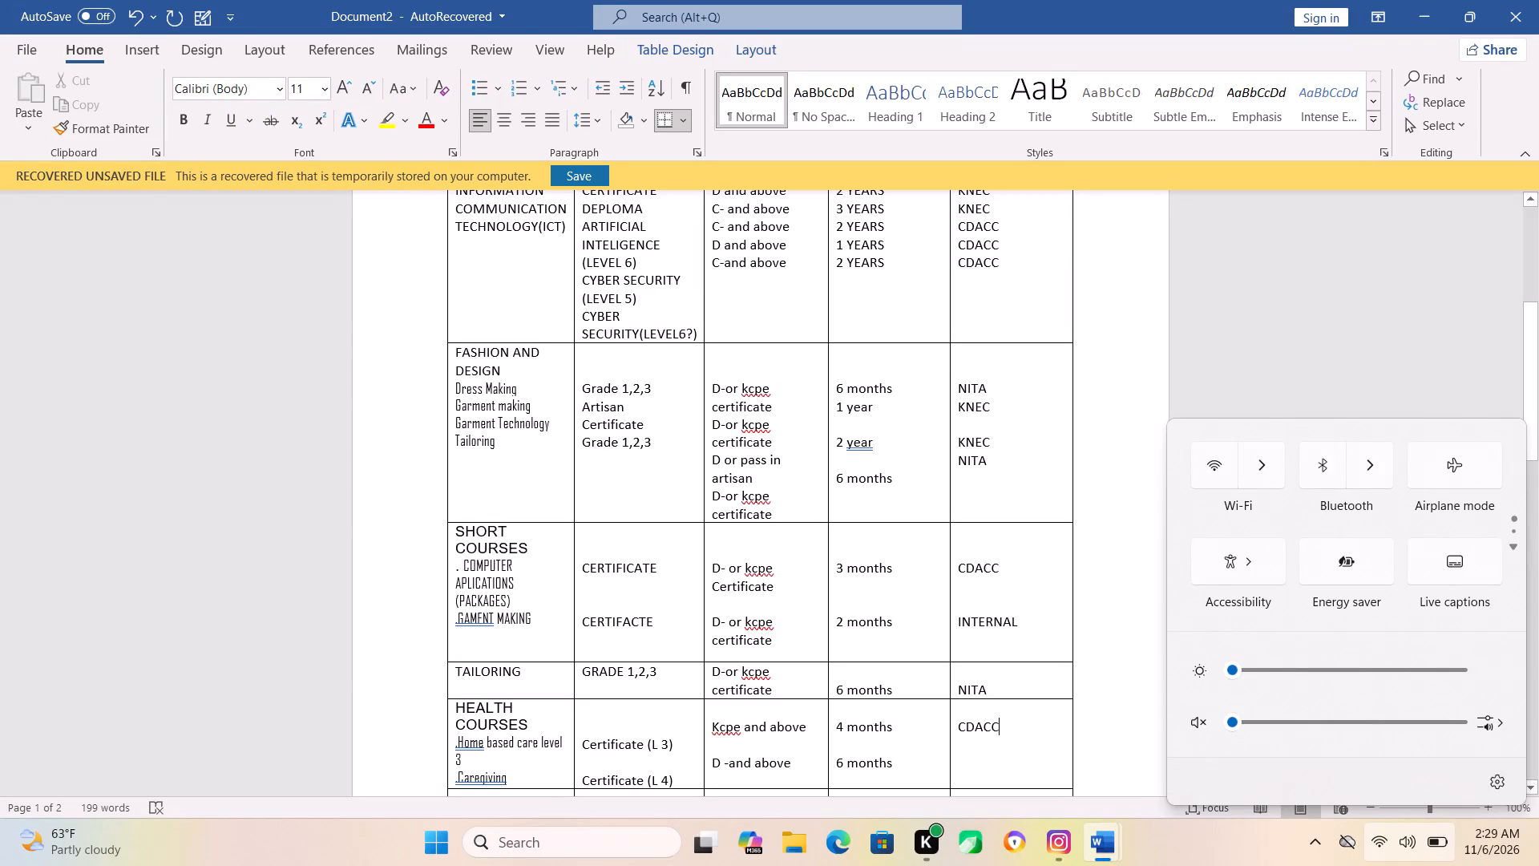
key(Return)
key(Return)
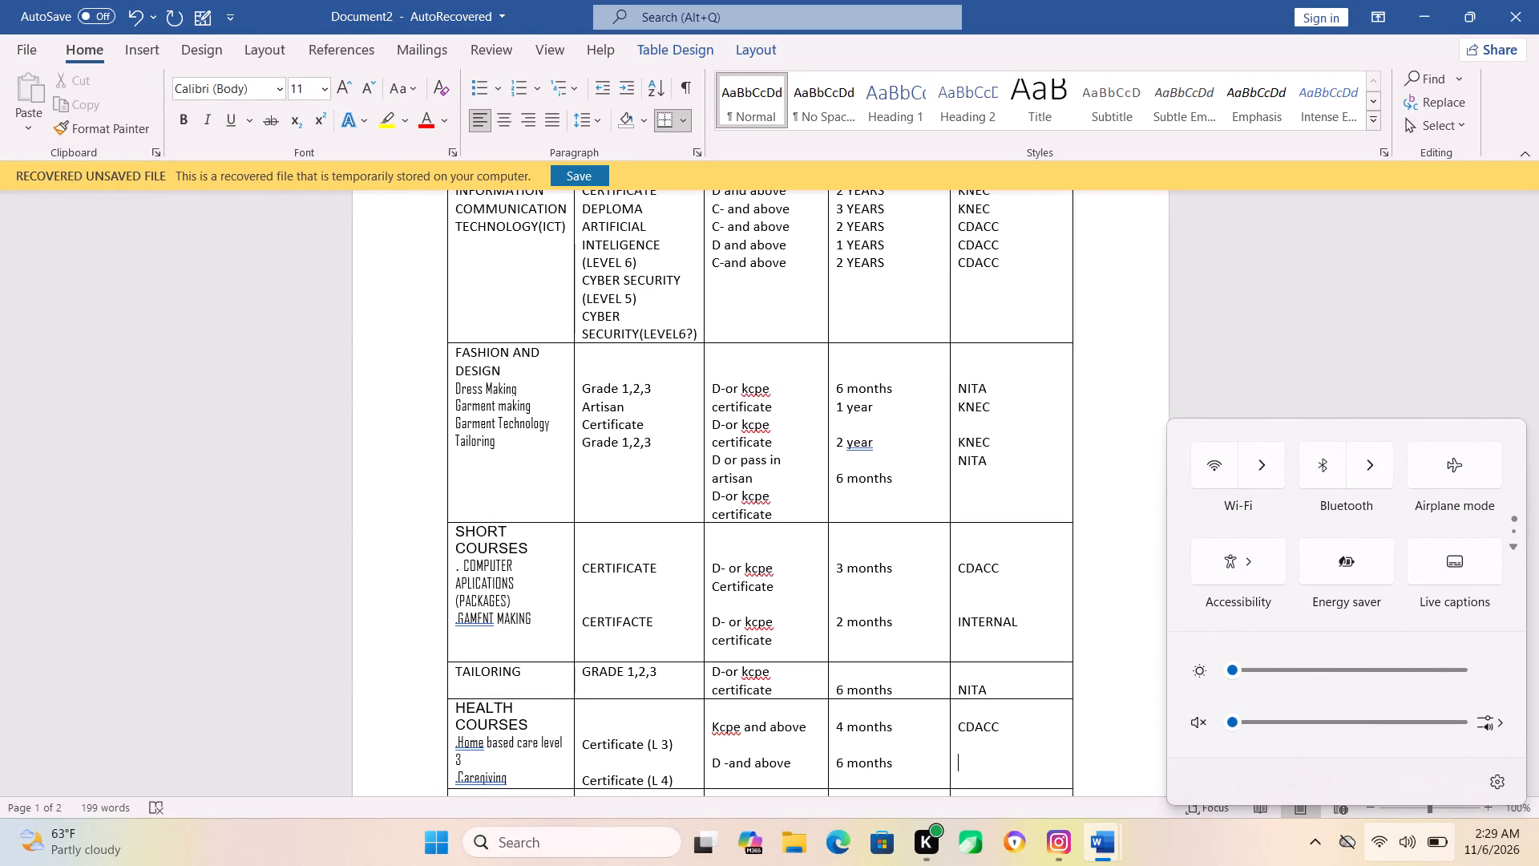
key(c)
key(d)
key(a)
text(cc)
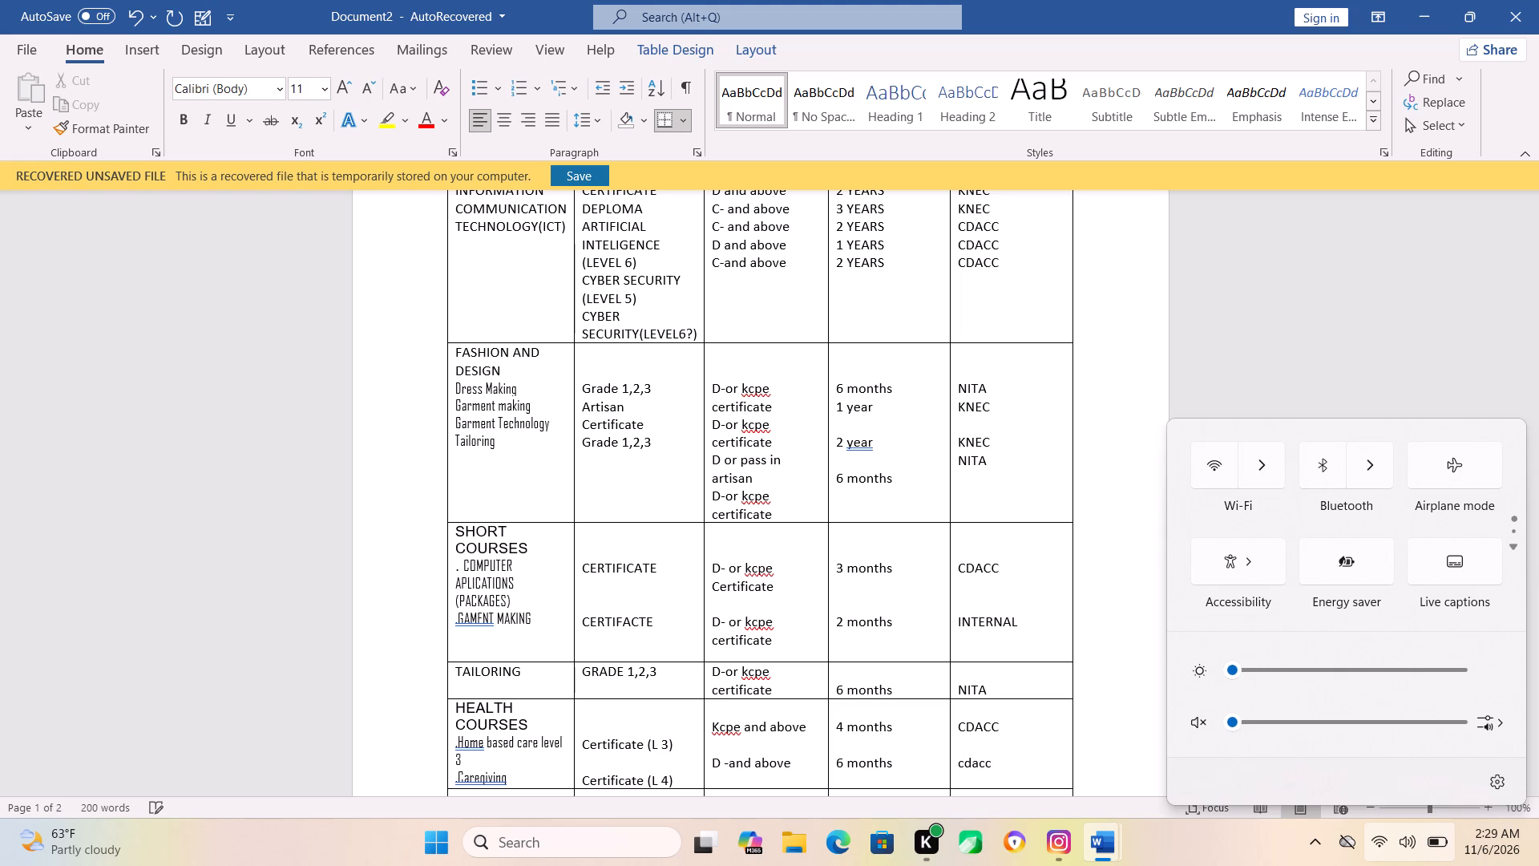
key(BackSpace)
key(BackSpace)
key(BackSpace)
key(BackSpace)
key(BackSpace)
key(c)
text(DA)
text(CC)
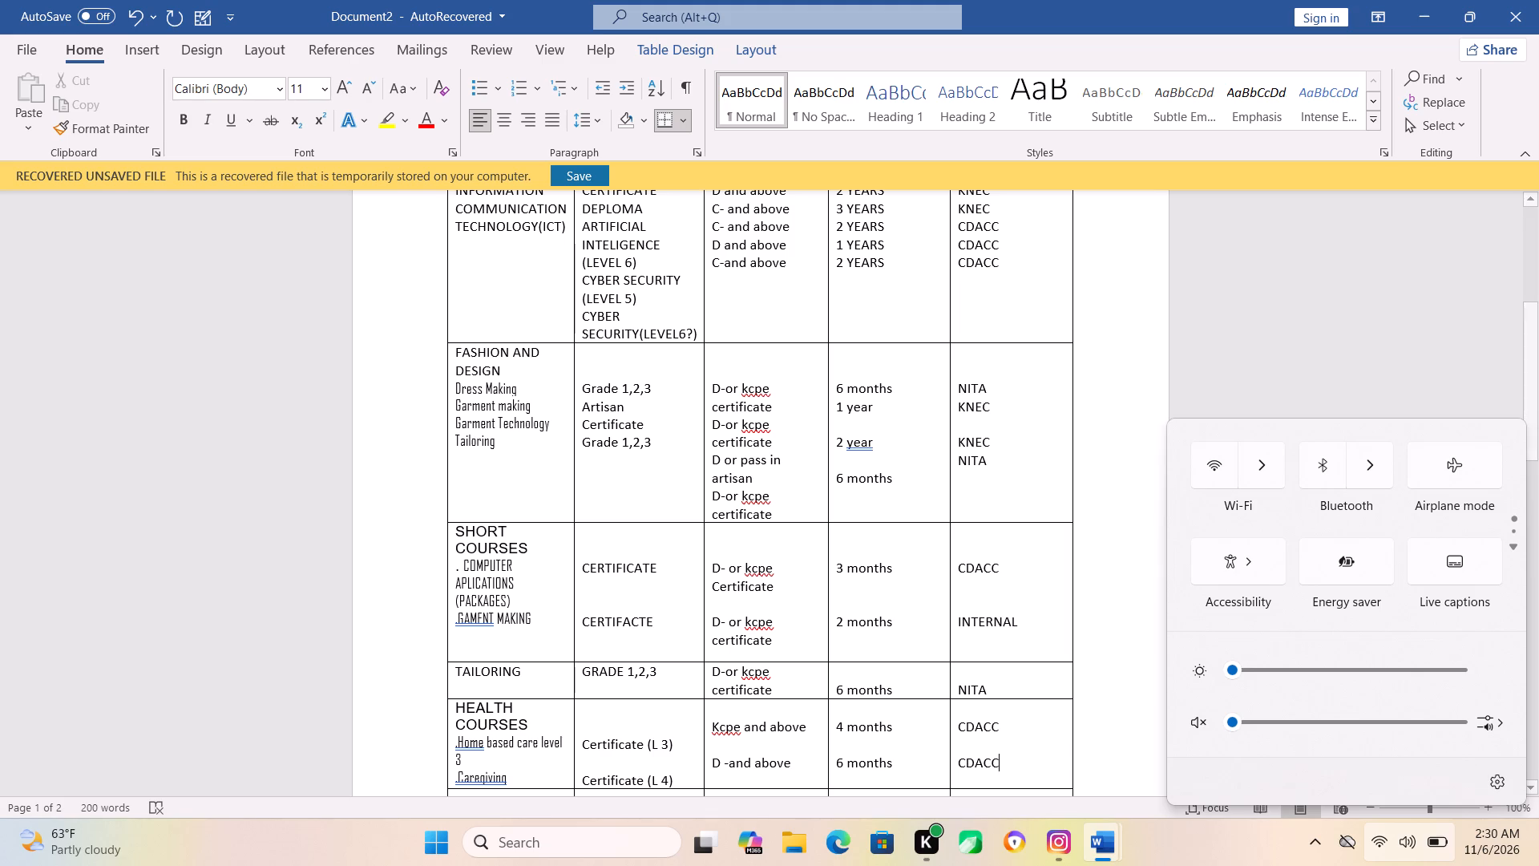
Add the entry "Helth support service" two lines below Caregiving in the first cell of the HEALTH COURSES row.
click(511, 779)
key(Return)
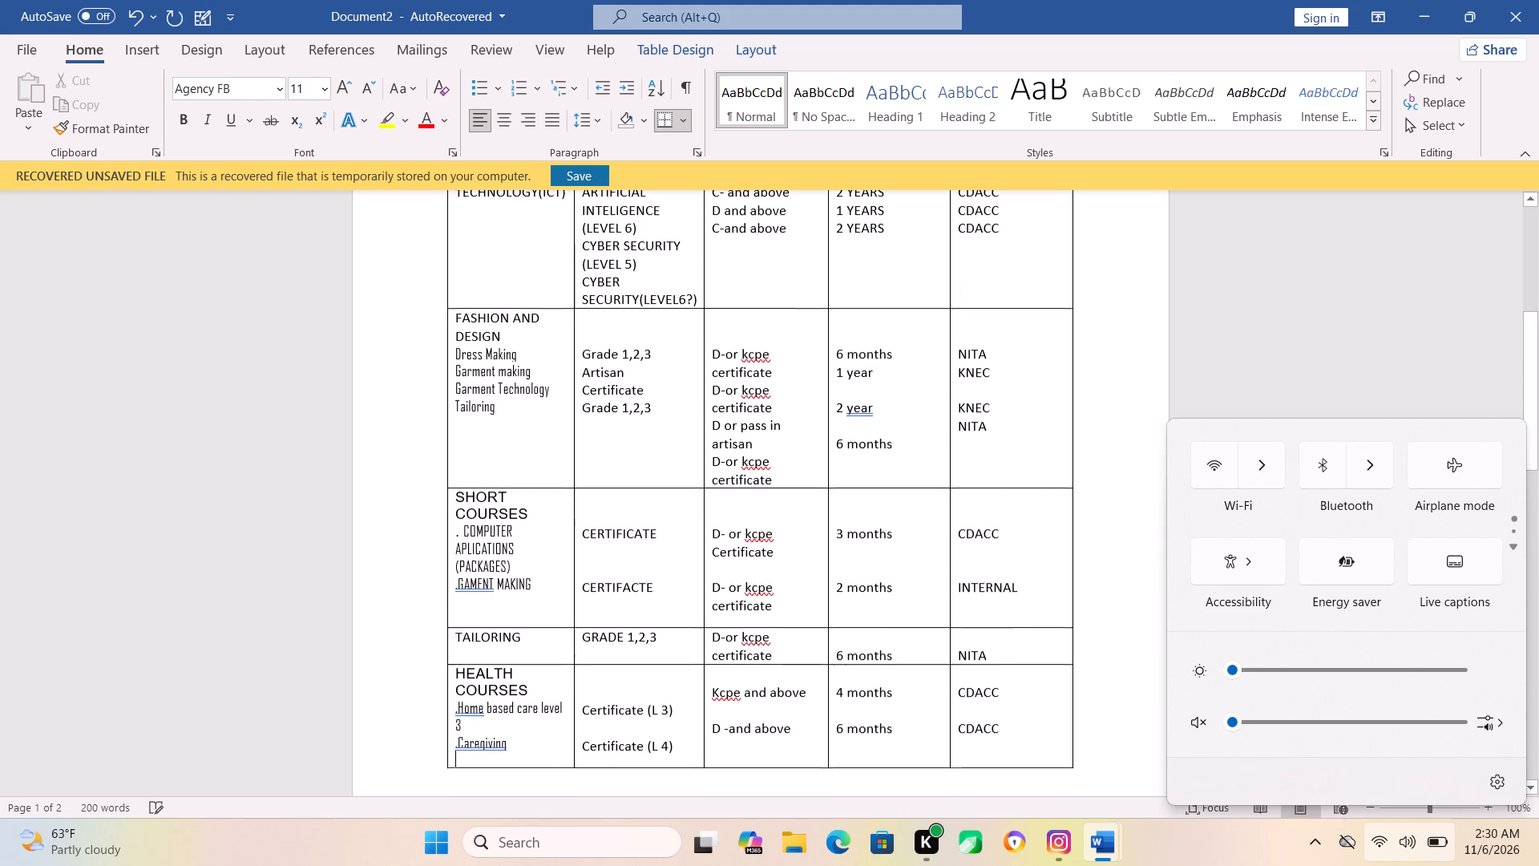
key(Return)
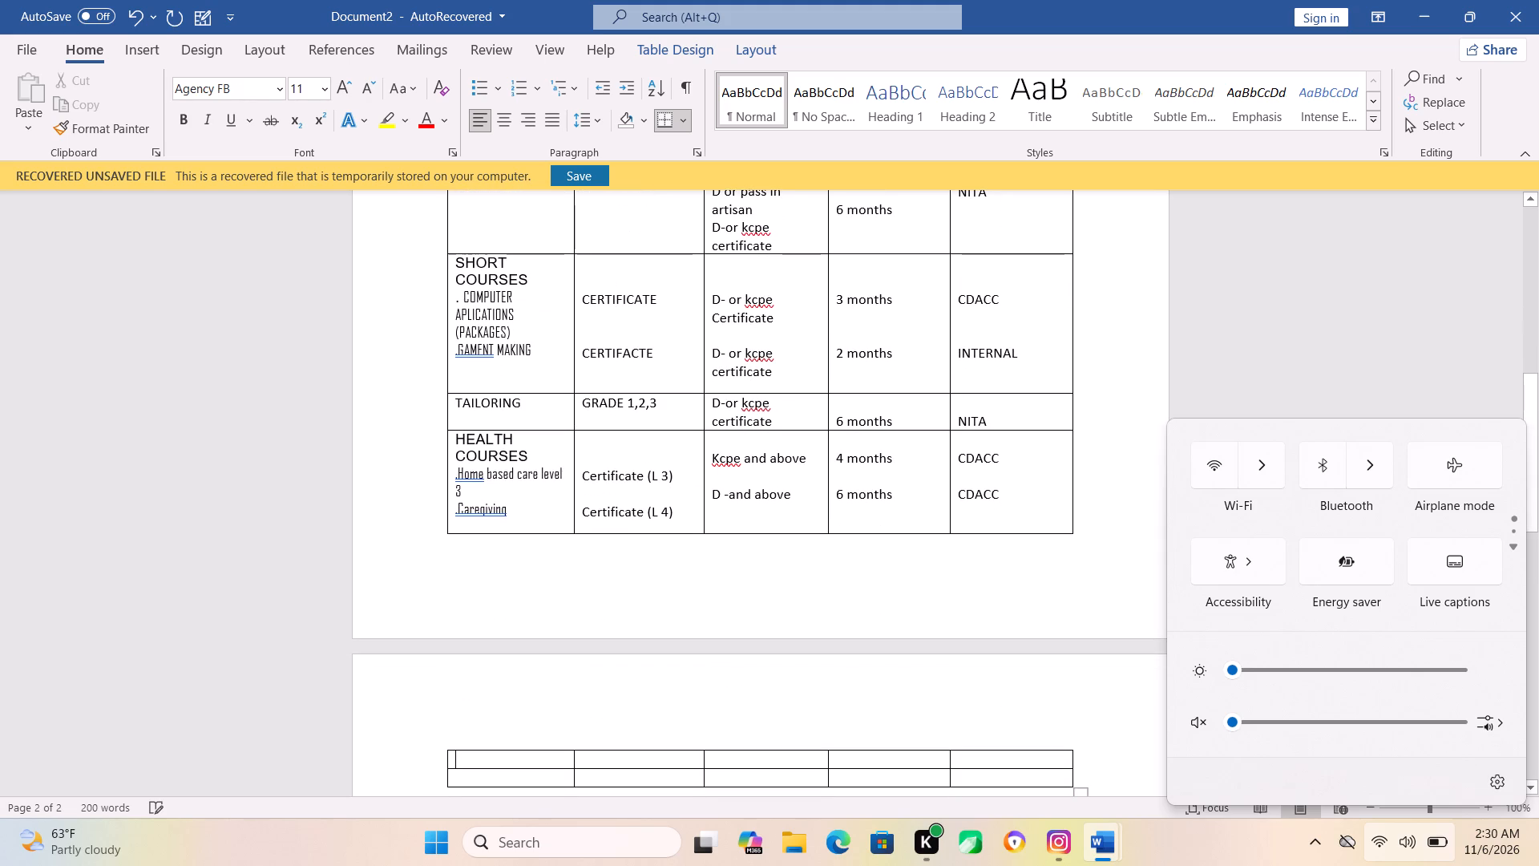
key(Return)
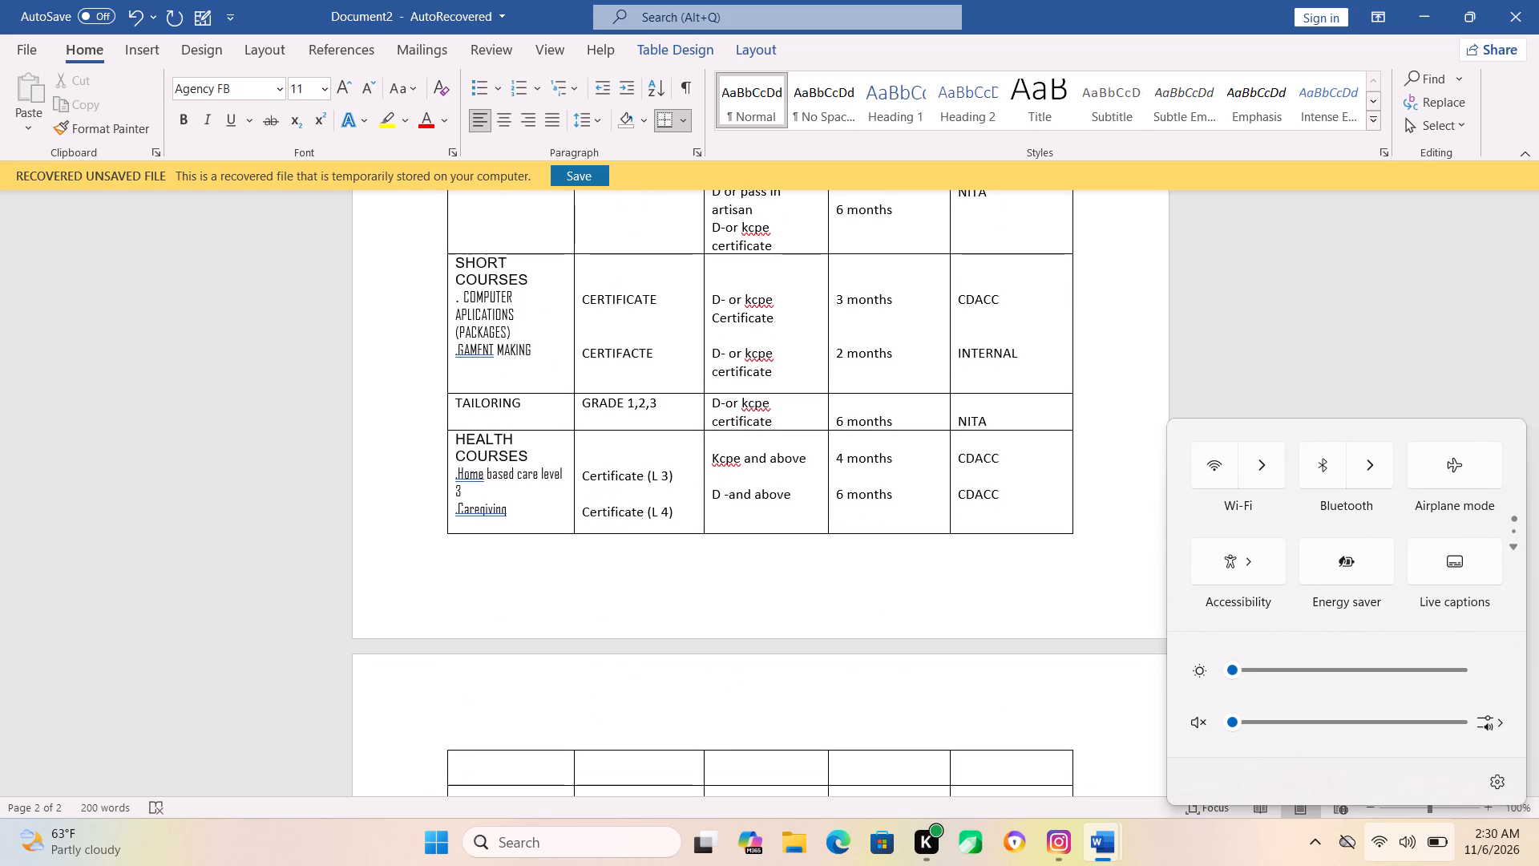
key(BackSpace)
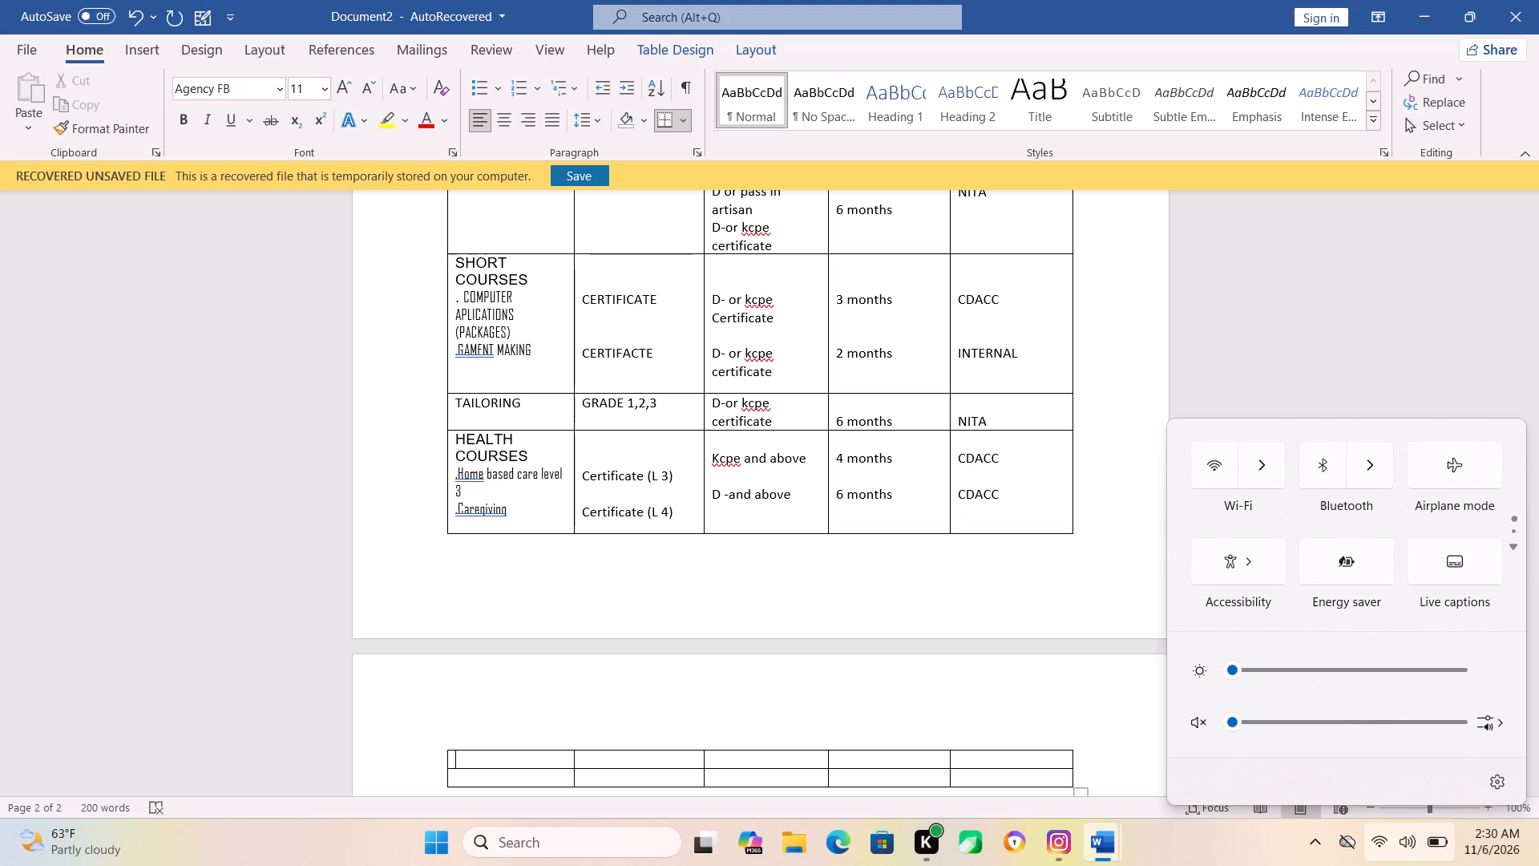
key(h)
key(BackSpace)
key(h)
key(e)
text(lth)
key(space)
text(s)
text(upoo)
key(BackSpace)
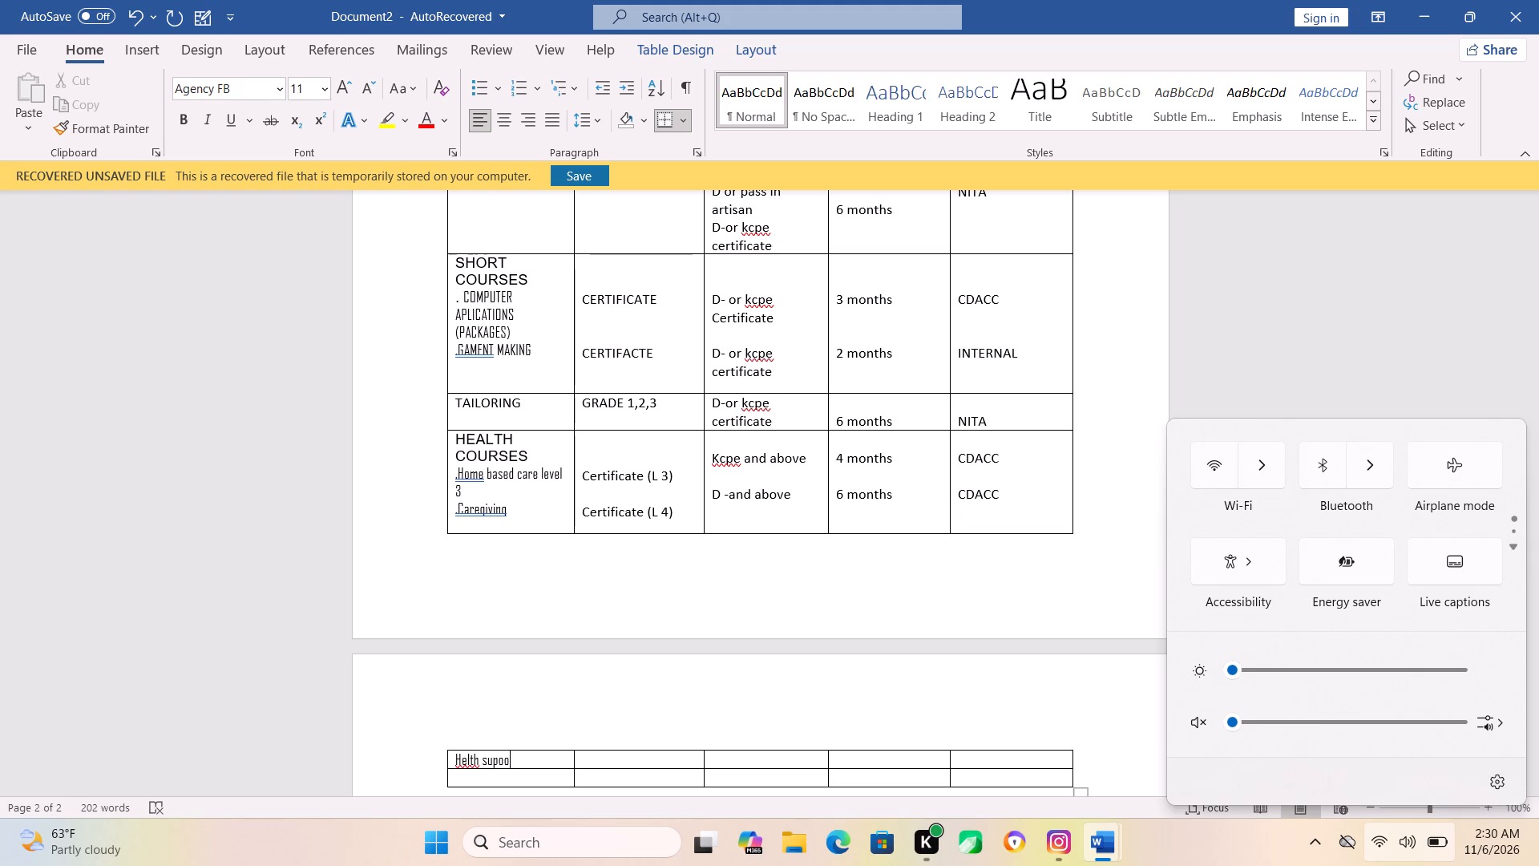
text(rt)
key(space)
text(ser)
text(vice)
Correct the misspelled last entry in the first cell of the HEALTH COURSES row to read "Health support service".
key(BackSpace)
key(BackSpace)
key(BackSpace)
key(BackSpace)
key(BackSpace)
key(BackSpace)
key(BackSpace)
key(BackSpace)
key(BackSpace)
key(BackSpace)
key(BackSpace)
key(BackSpace)
key(BackSpace)
key(BackSpace)
key(BackSpace)
key(BackSpace)
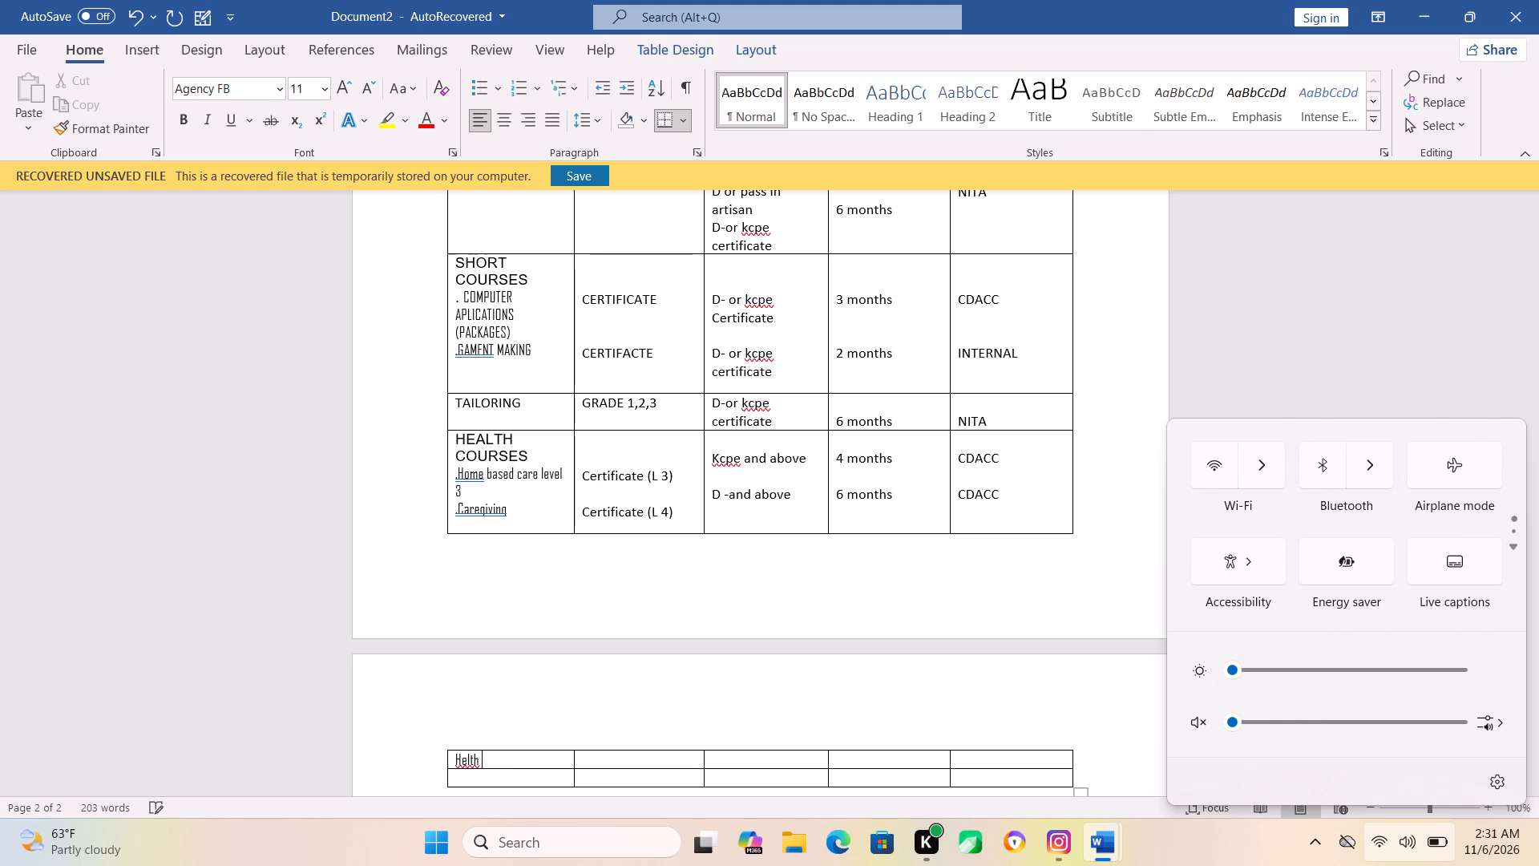
key(BackSpace)
key(BackSpace)
key(BackSpace)
key(a)
text(lth)
key(space)
text(supp)
text(rt)
key(BackSpace)
key(BackSpace)
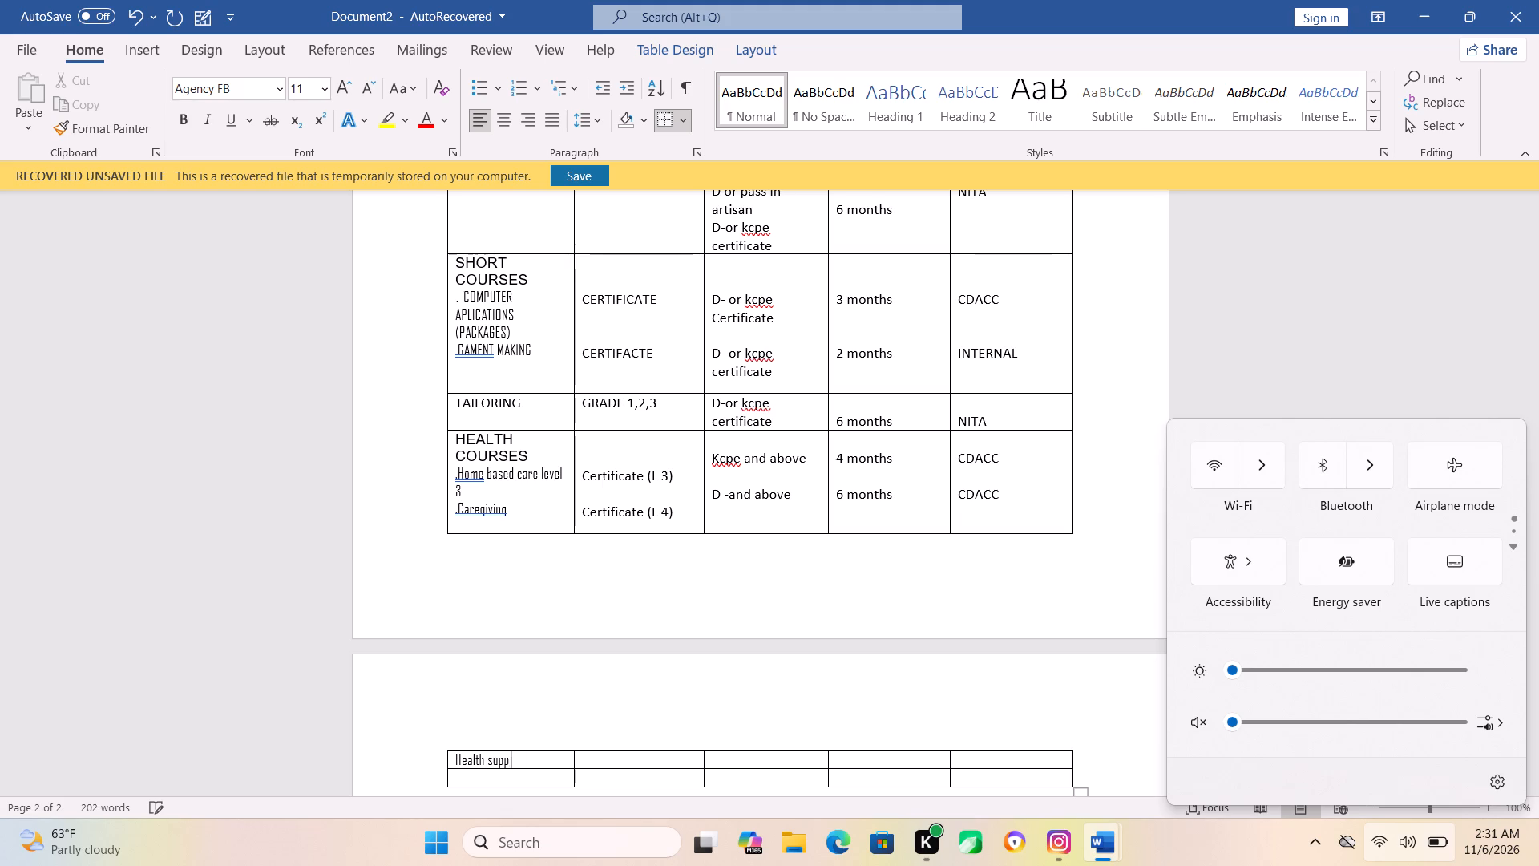
text(ort)
key(space)
text(se)
key(r)
text(vice)
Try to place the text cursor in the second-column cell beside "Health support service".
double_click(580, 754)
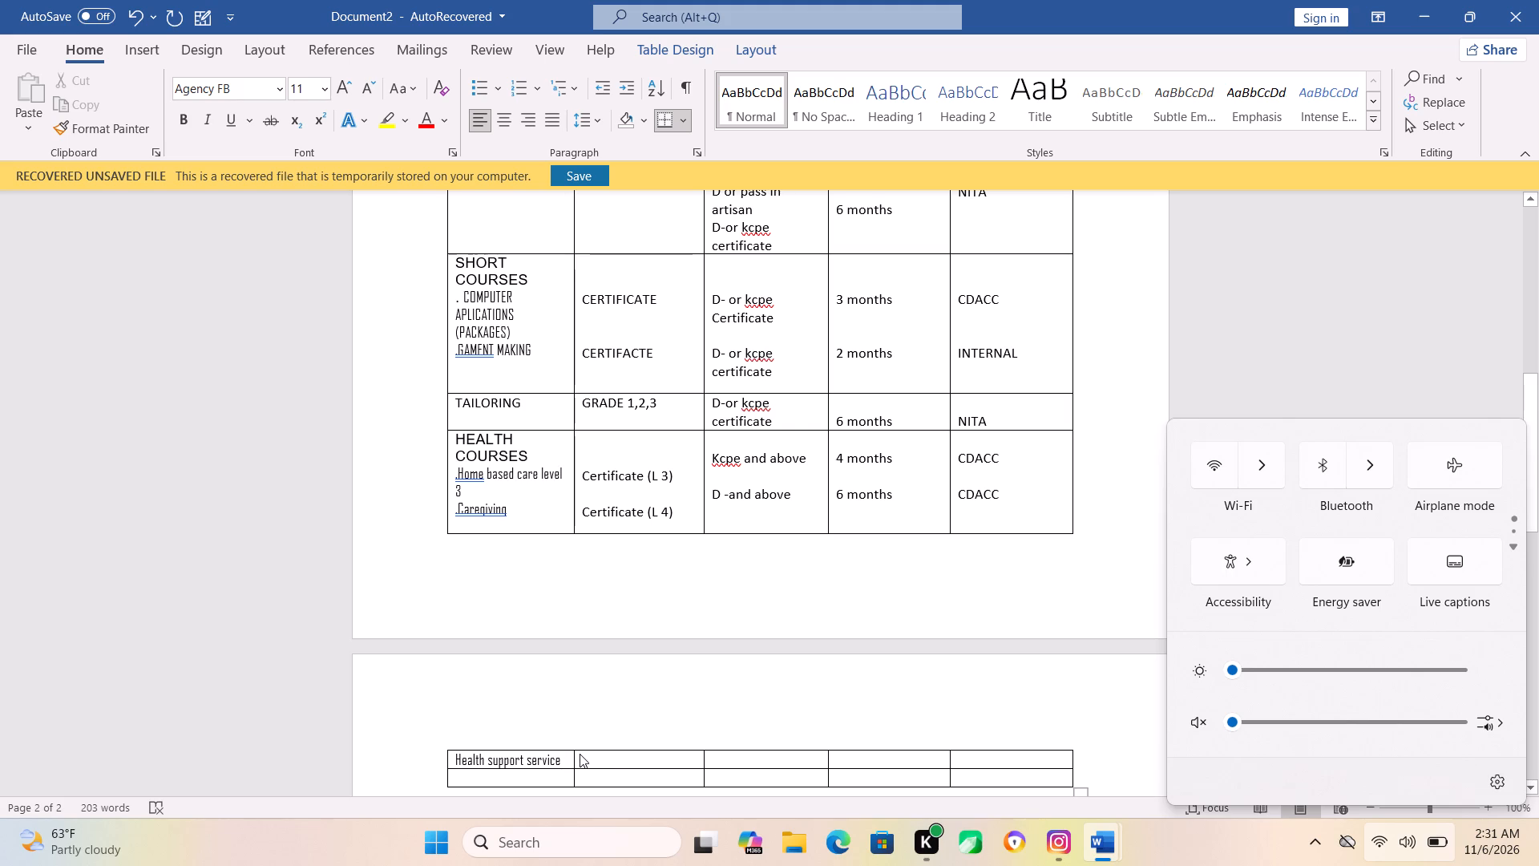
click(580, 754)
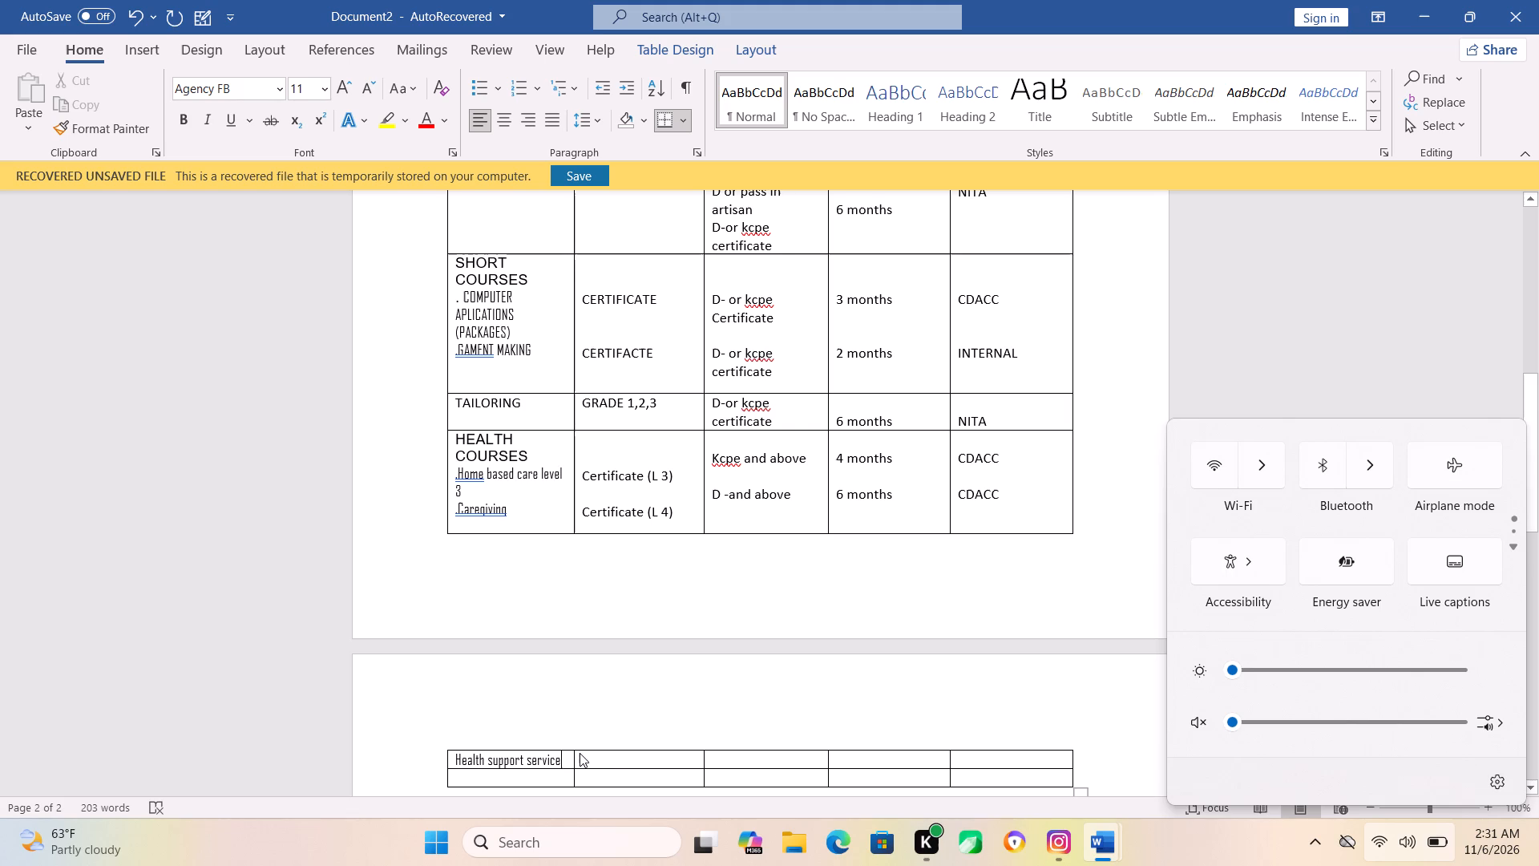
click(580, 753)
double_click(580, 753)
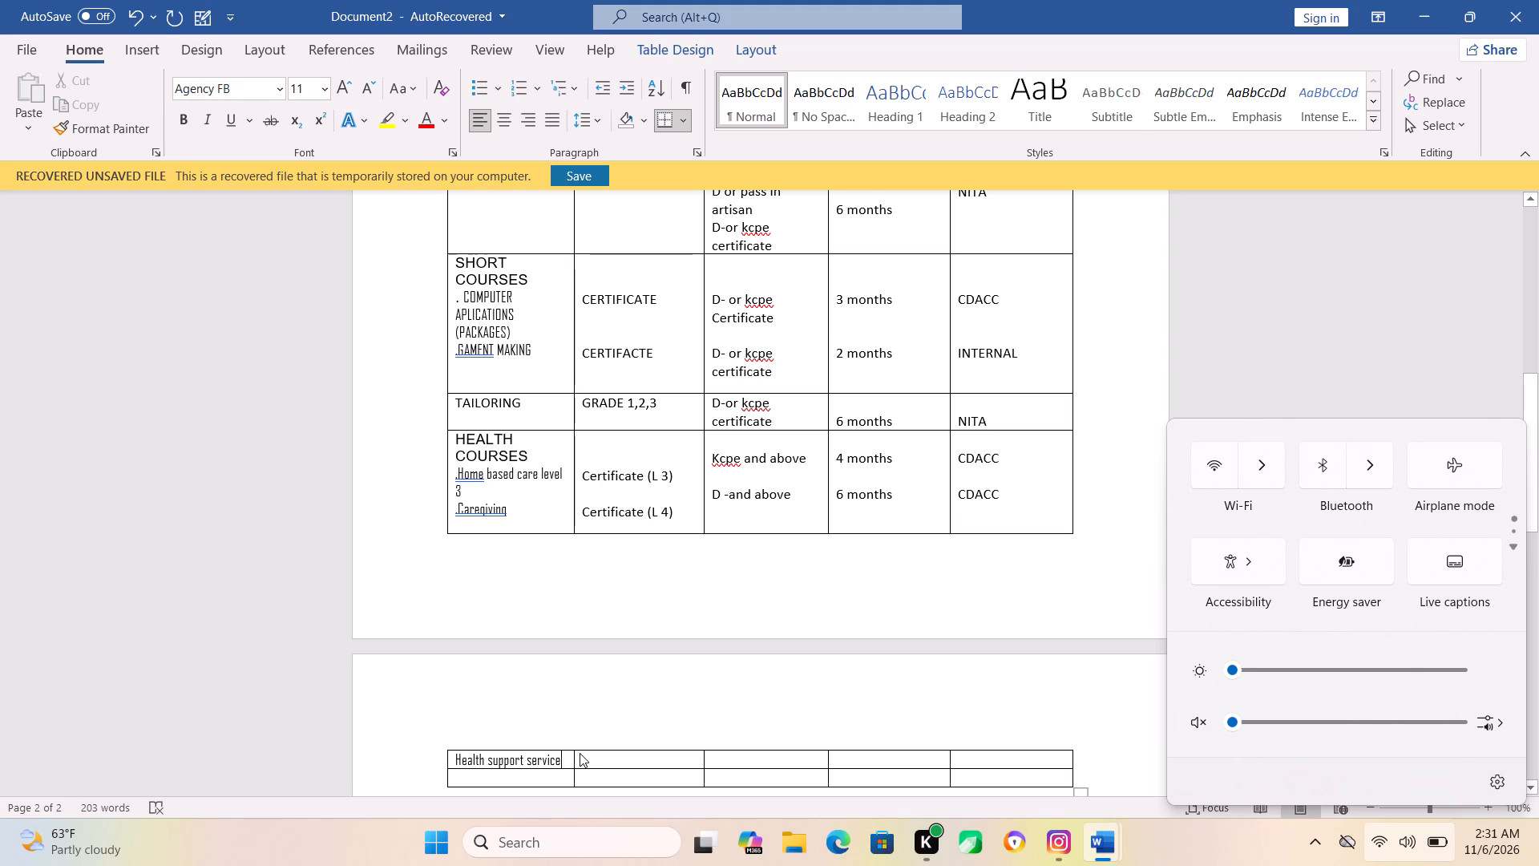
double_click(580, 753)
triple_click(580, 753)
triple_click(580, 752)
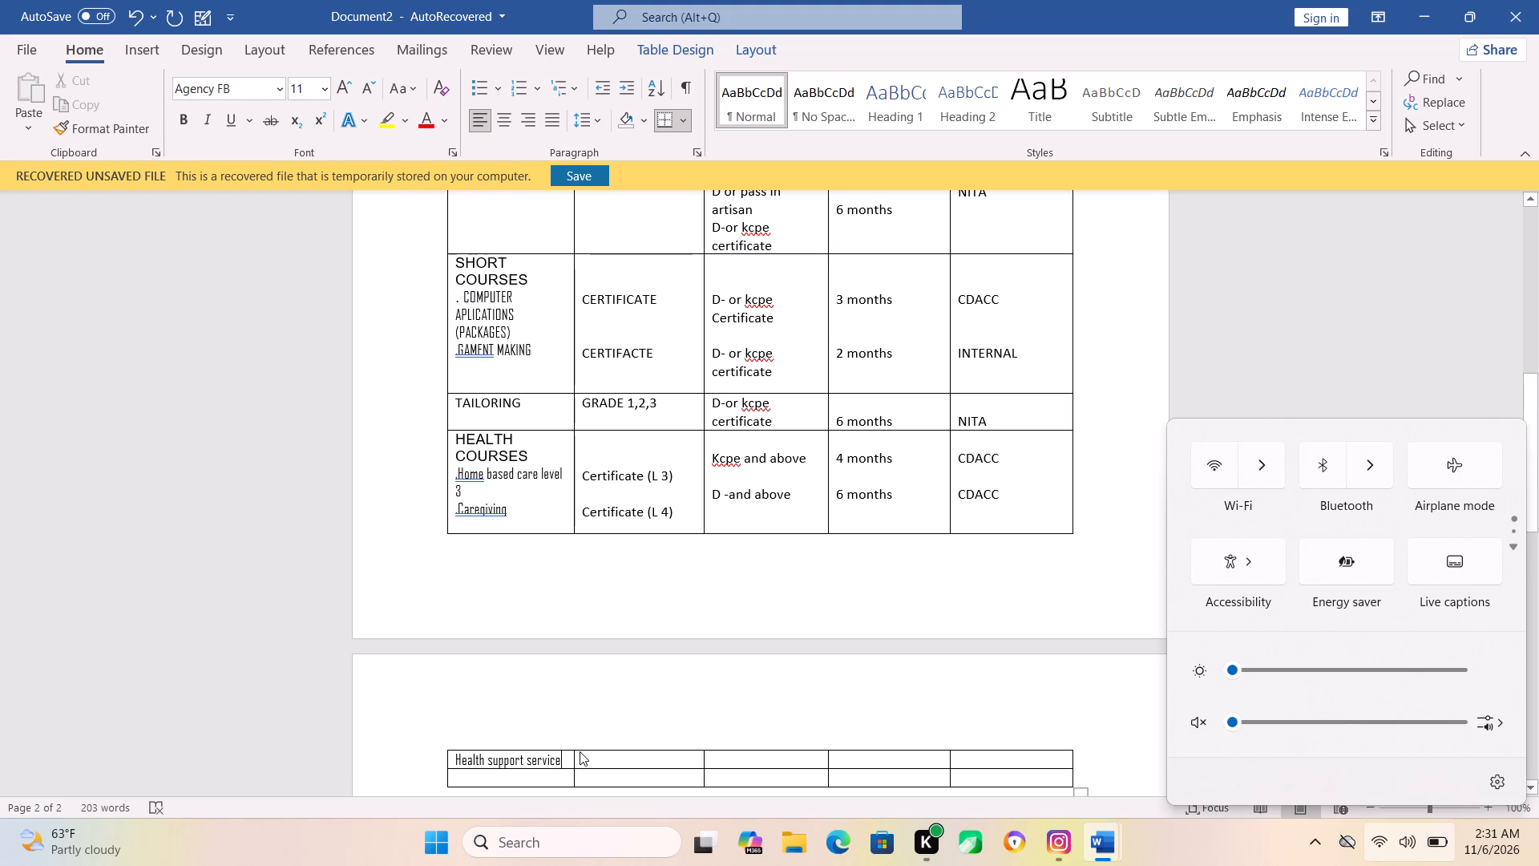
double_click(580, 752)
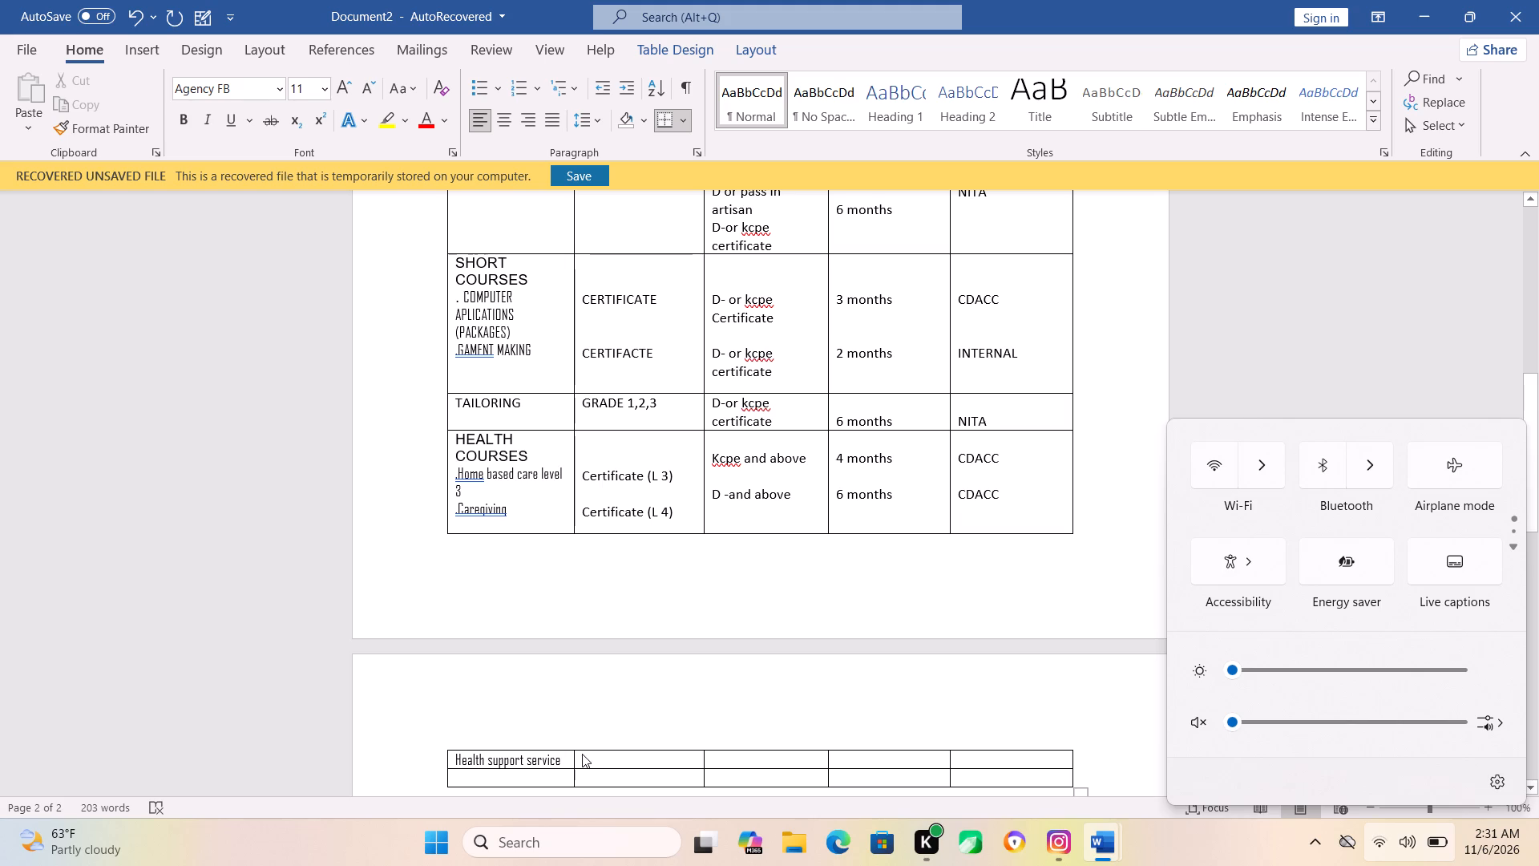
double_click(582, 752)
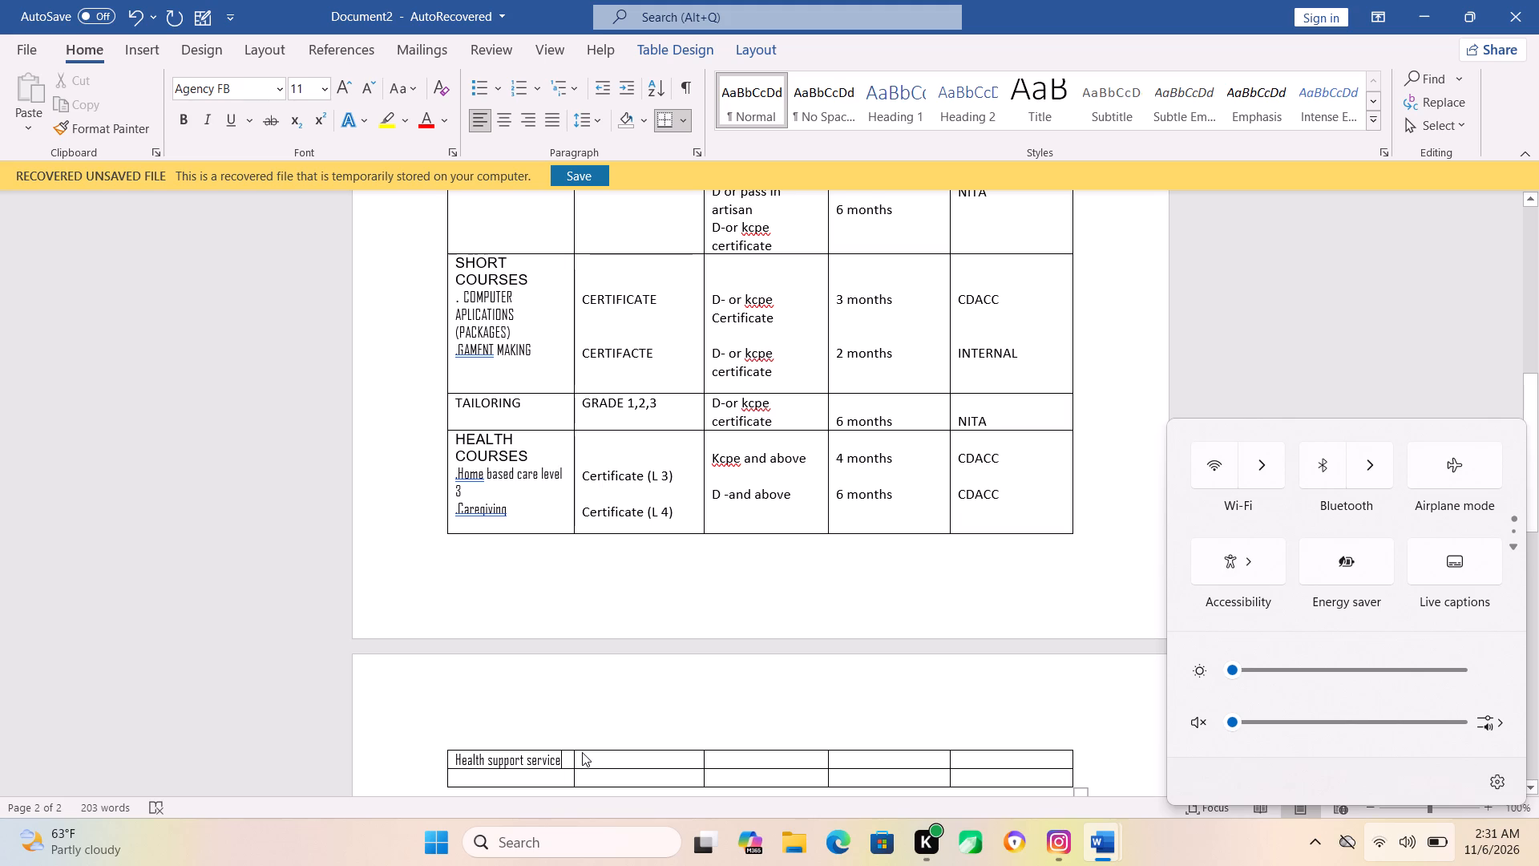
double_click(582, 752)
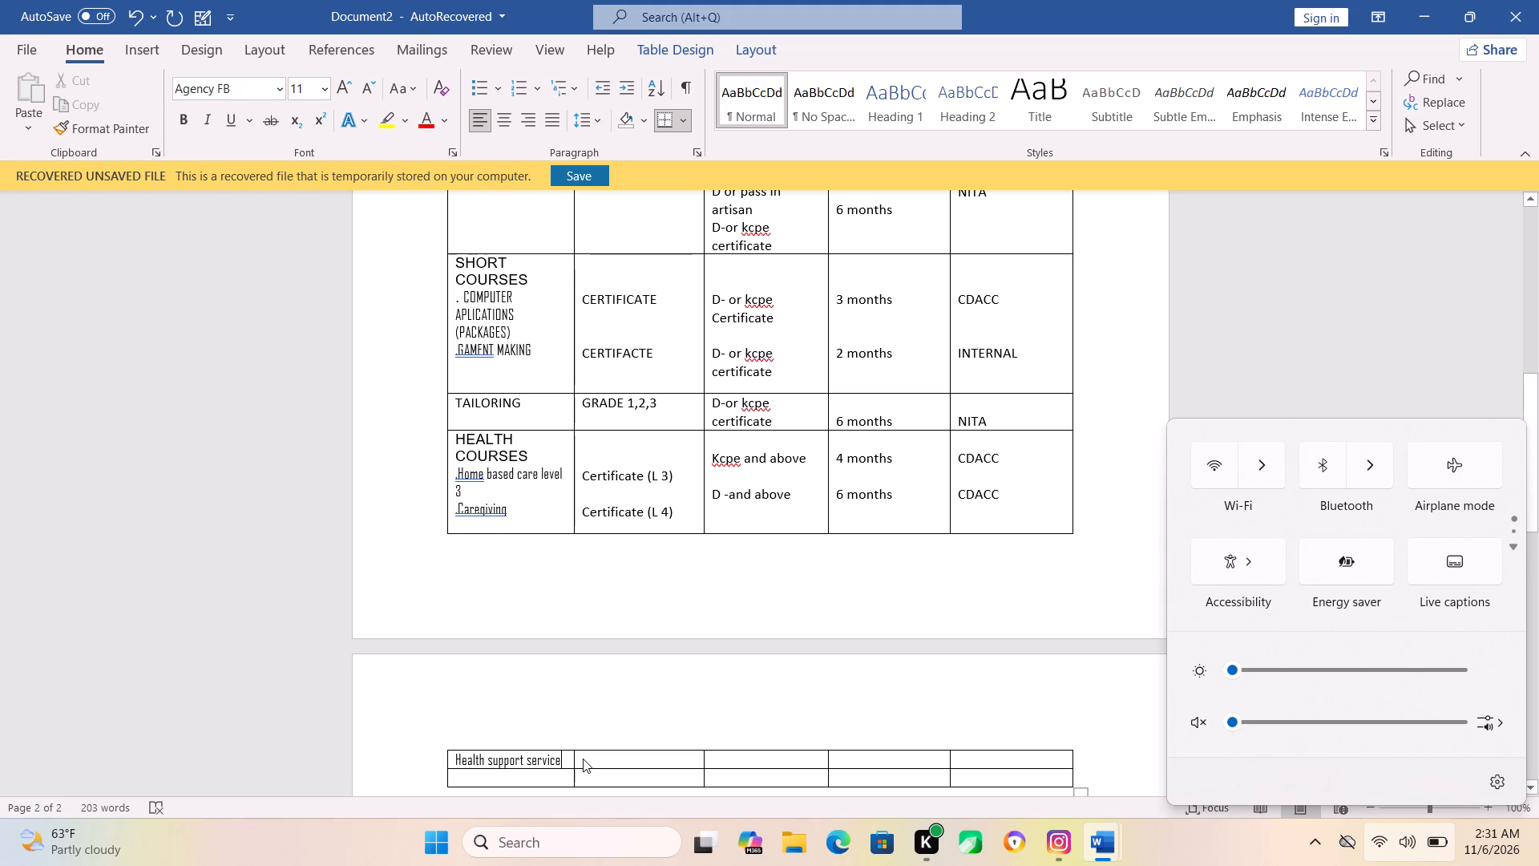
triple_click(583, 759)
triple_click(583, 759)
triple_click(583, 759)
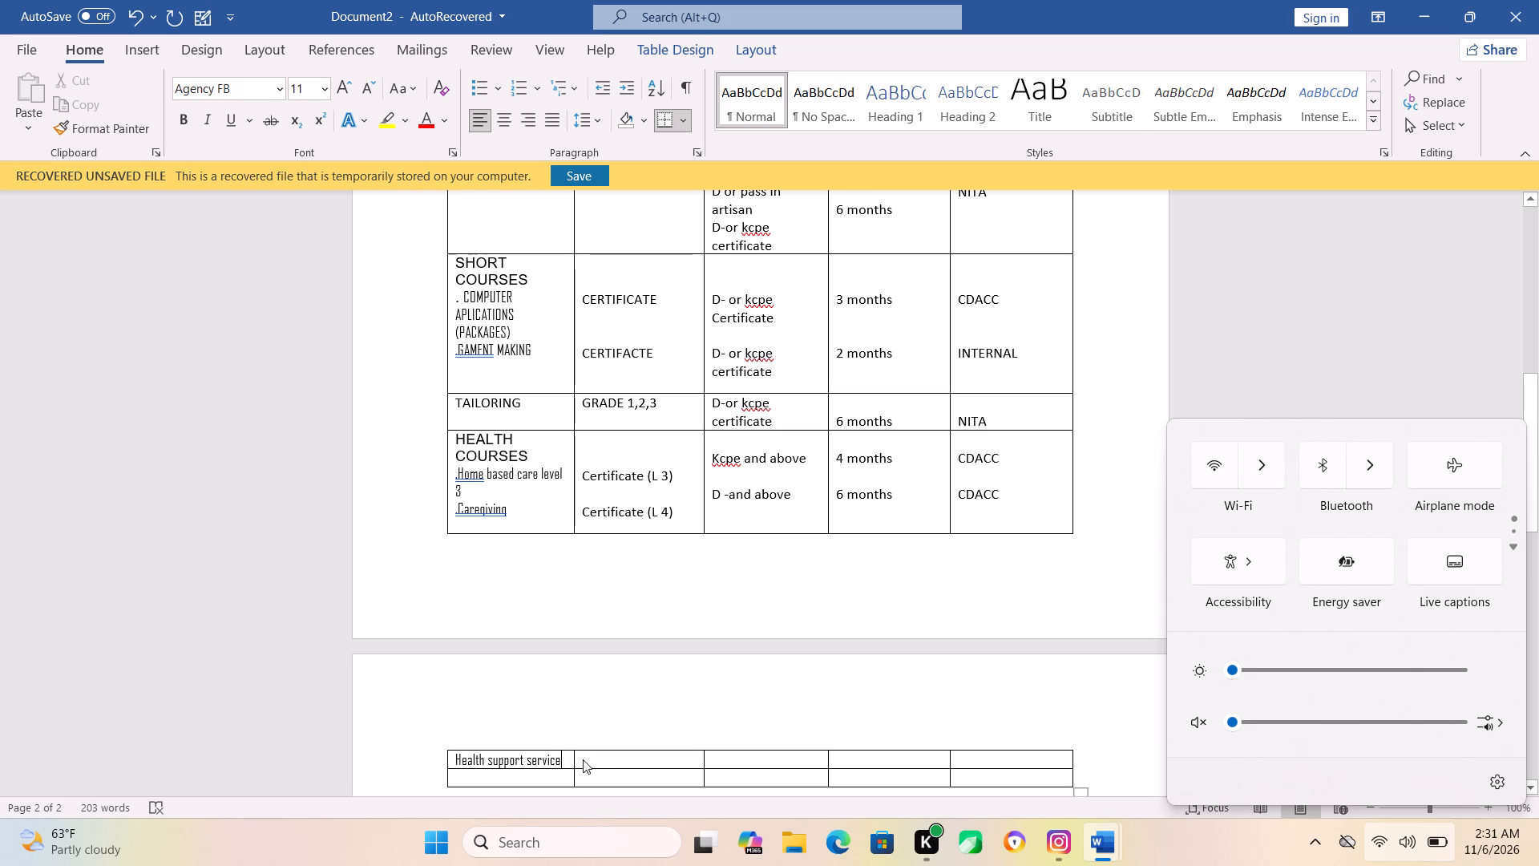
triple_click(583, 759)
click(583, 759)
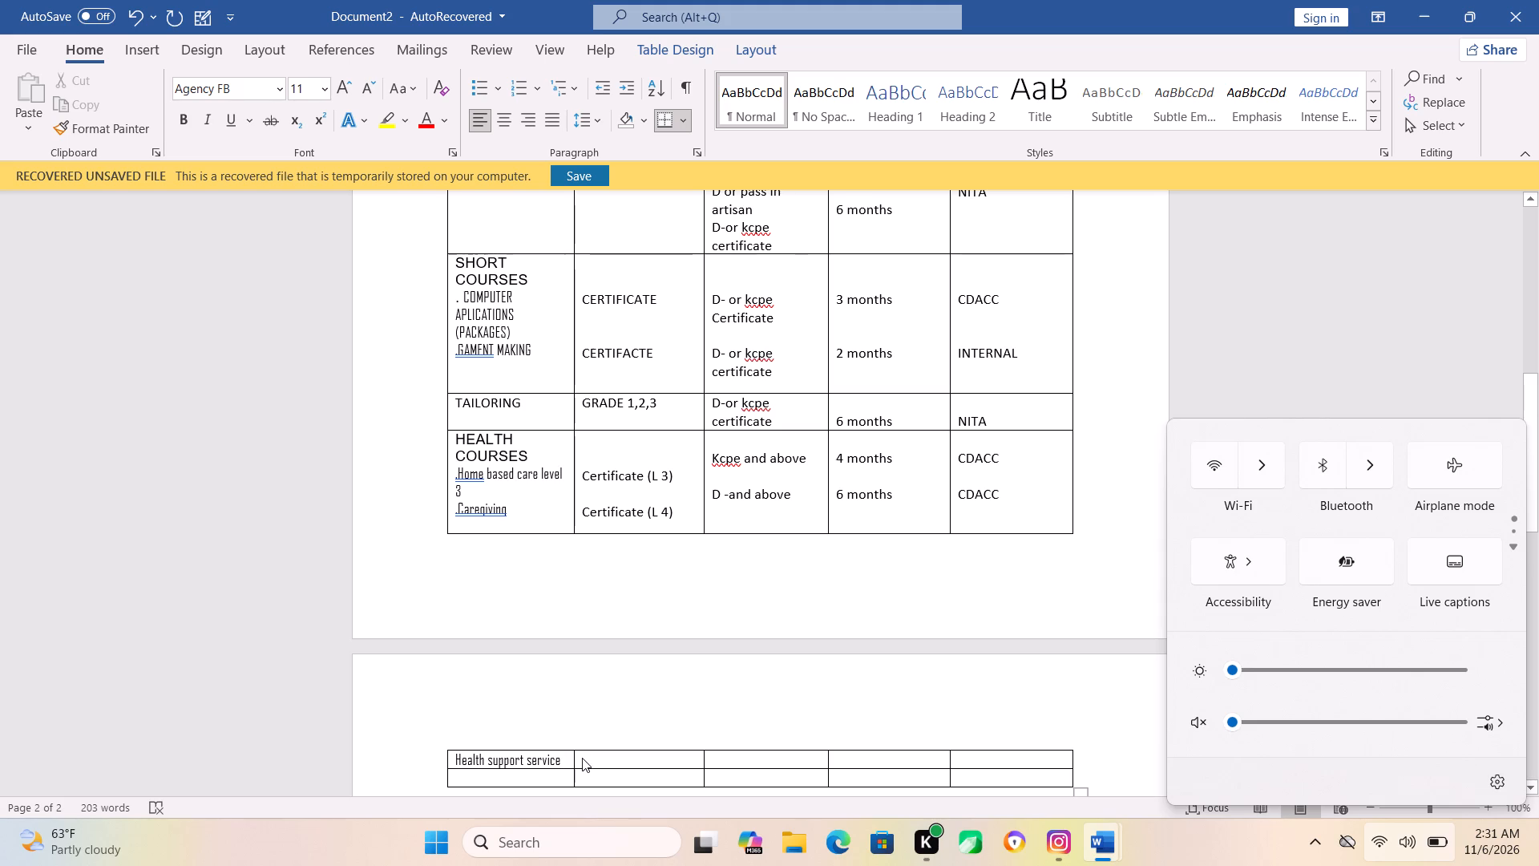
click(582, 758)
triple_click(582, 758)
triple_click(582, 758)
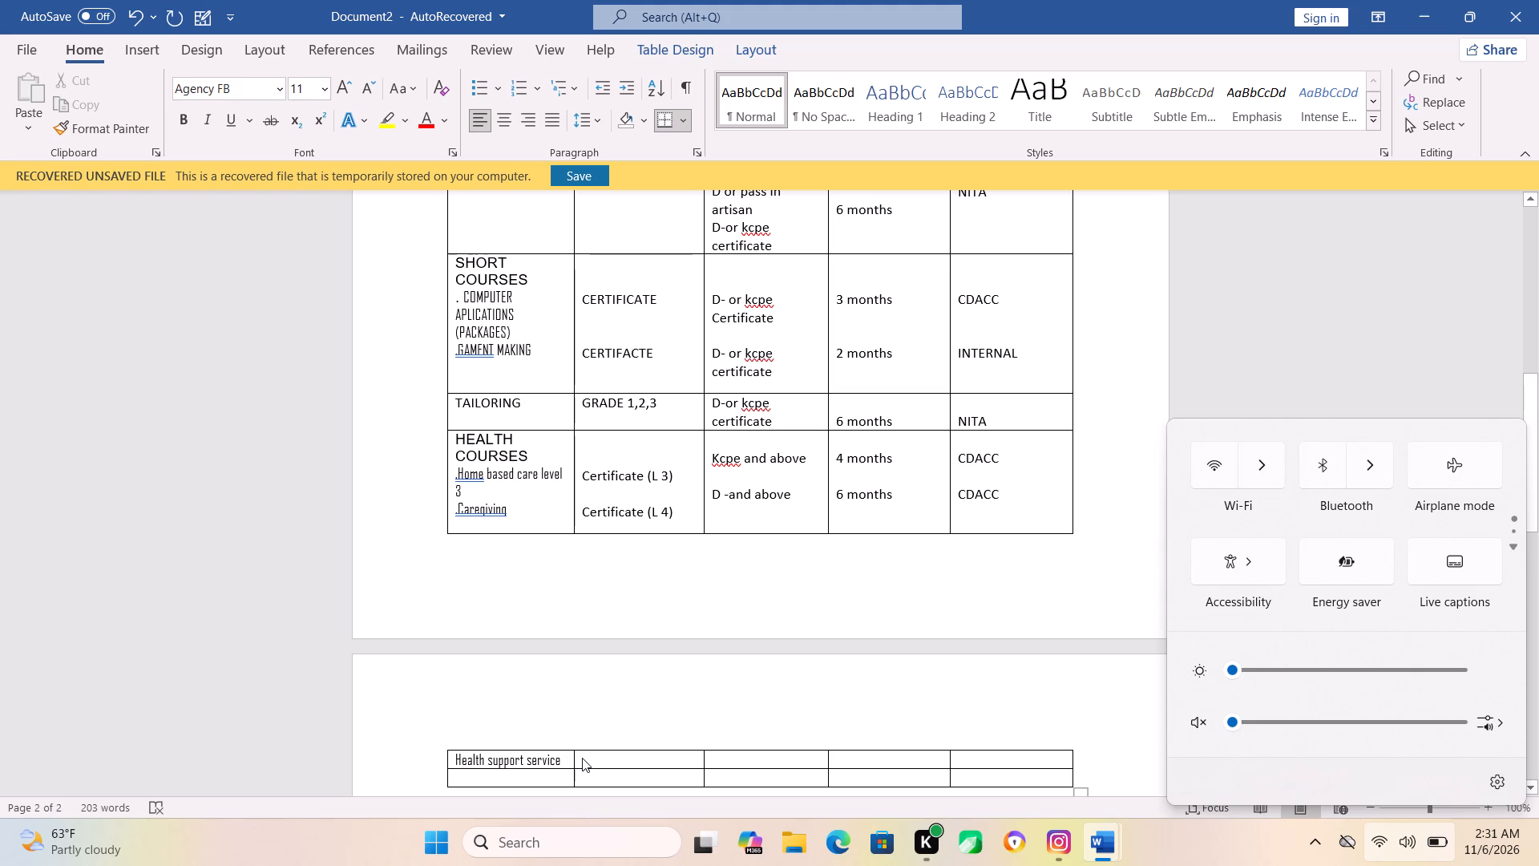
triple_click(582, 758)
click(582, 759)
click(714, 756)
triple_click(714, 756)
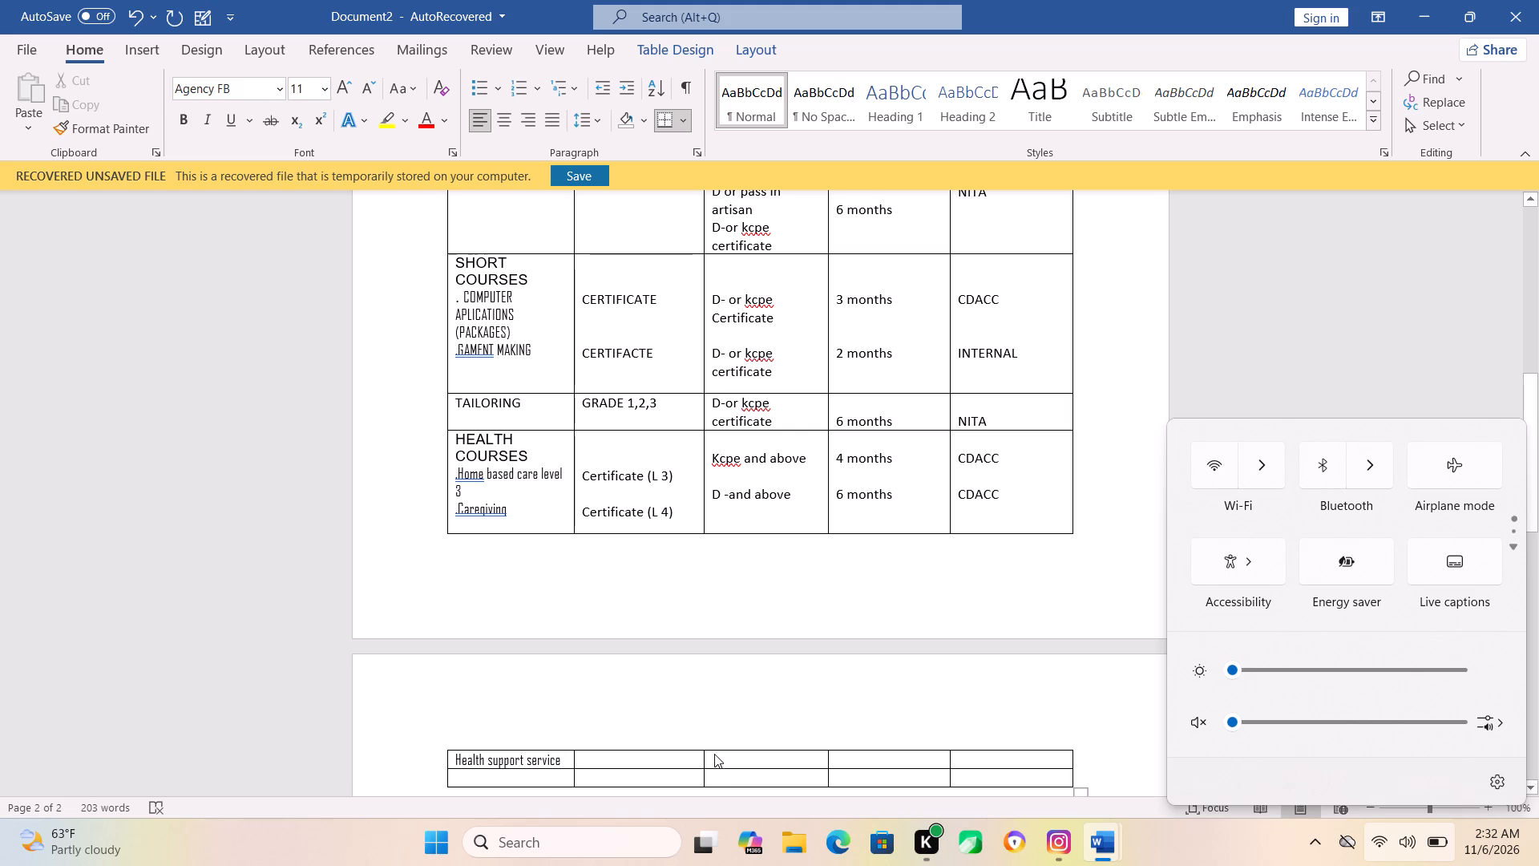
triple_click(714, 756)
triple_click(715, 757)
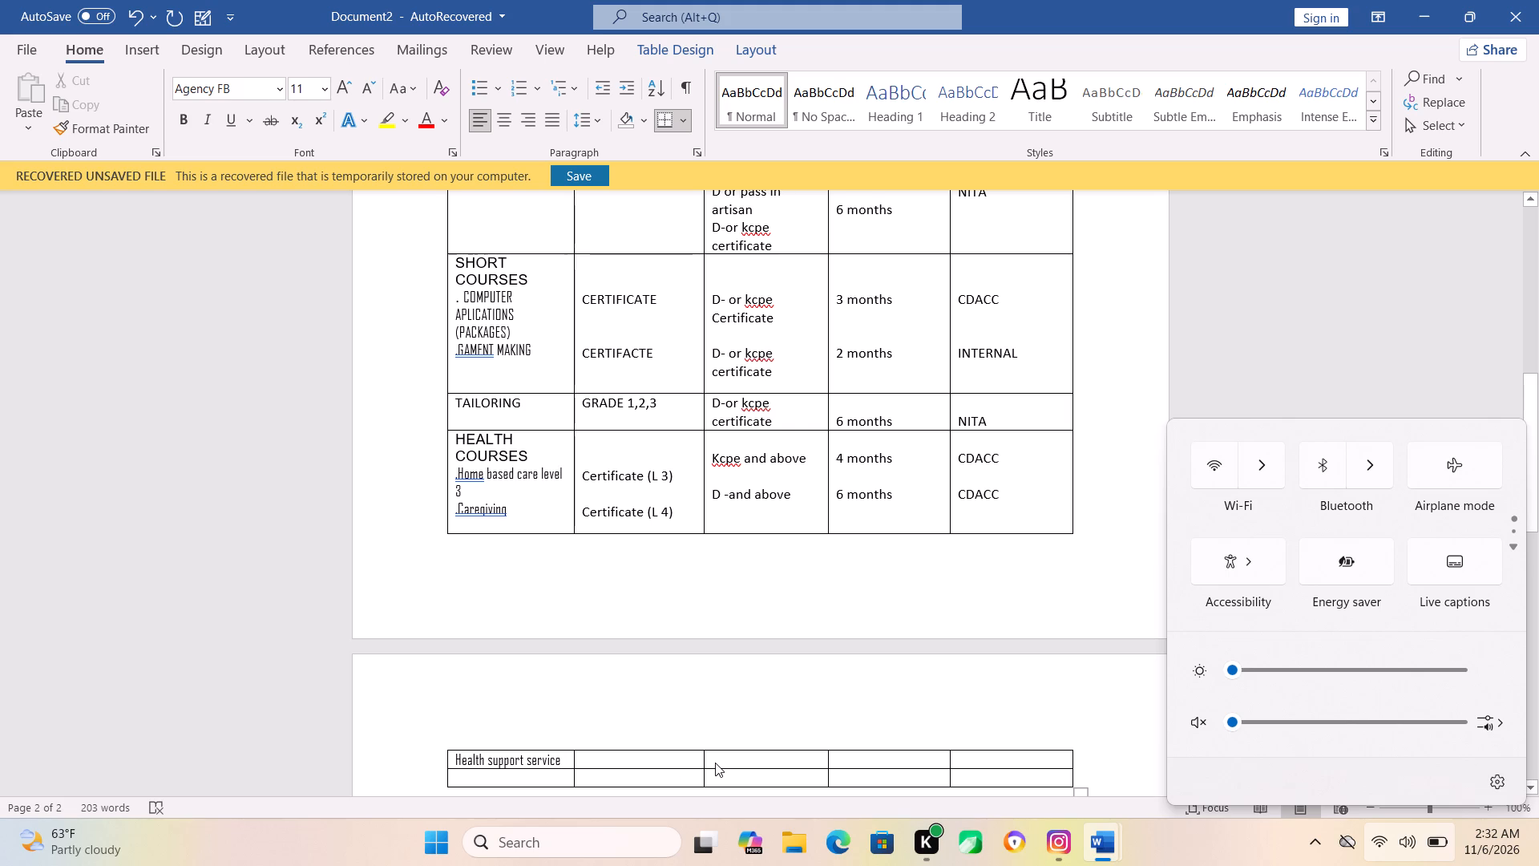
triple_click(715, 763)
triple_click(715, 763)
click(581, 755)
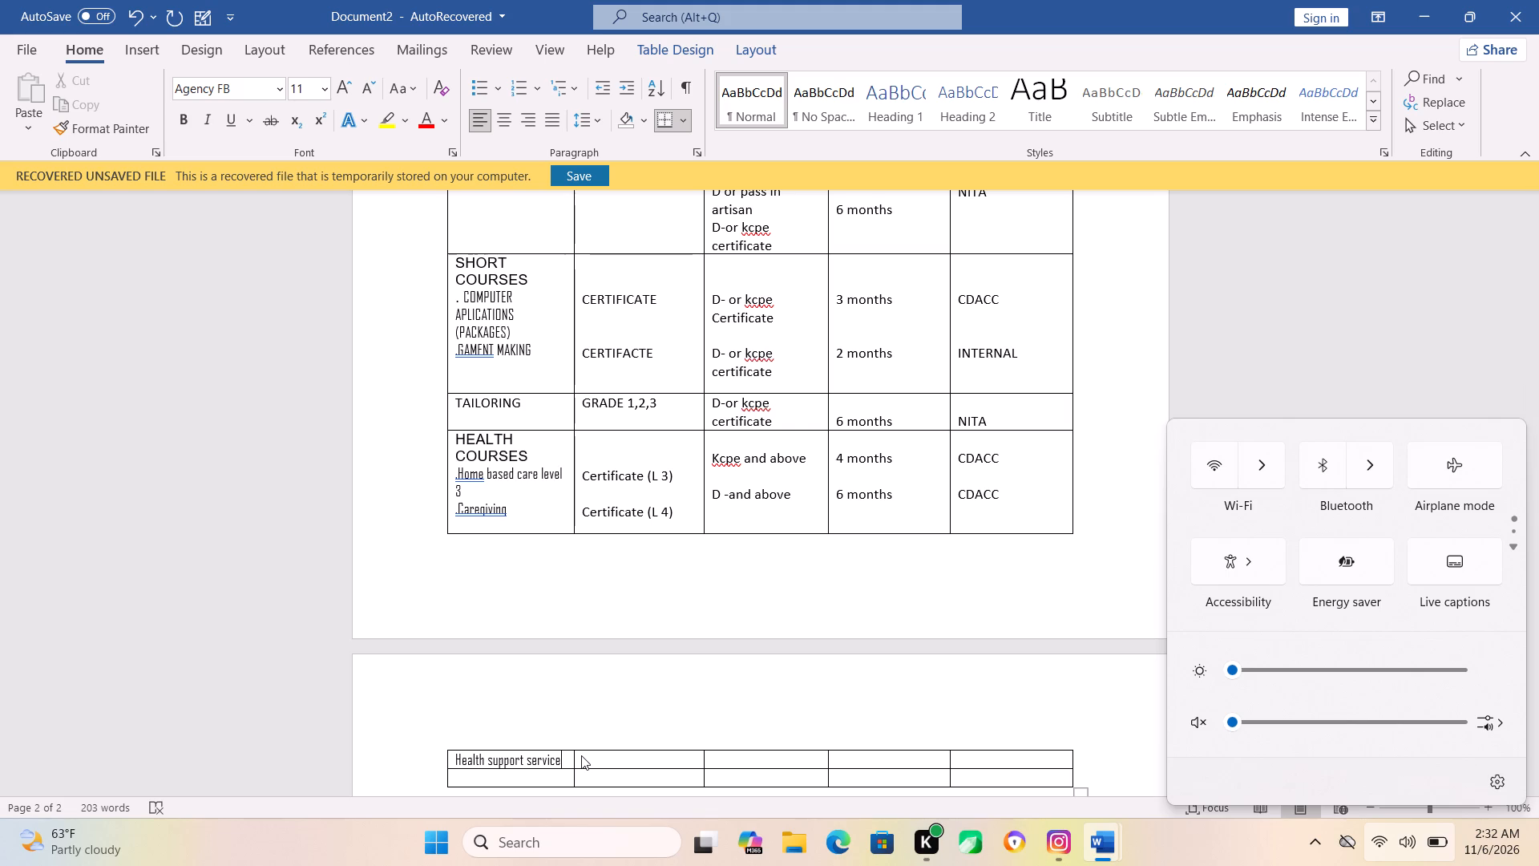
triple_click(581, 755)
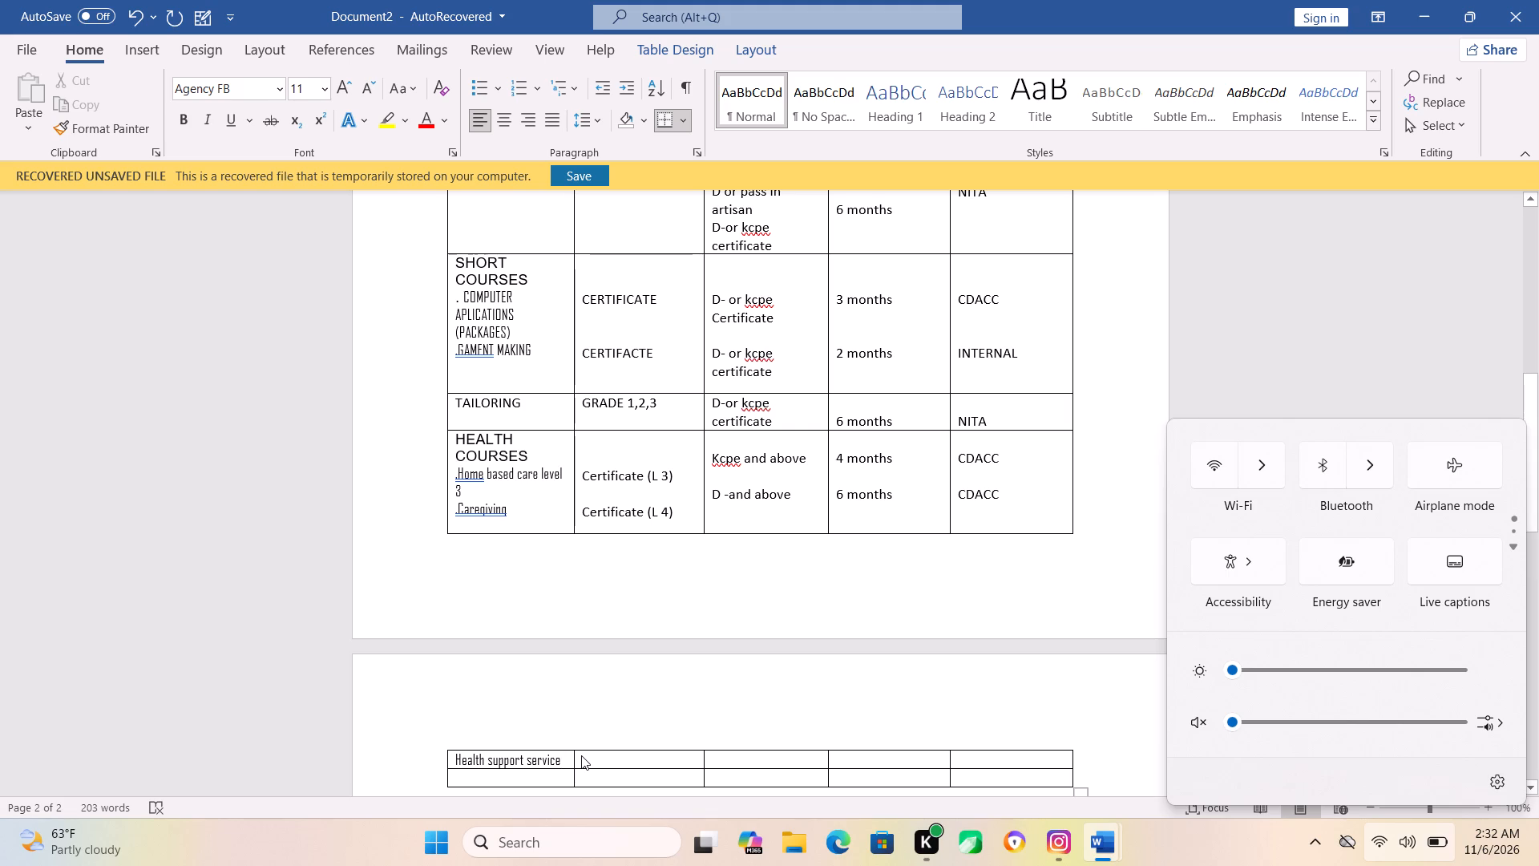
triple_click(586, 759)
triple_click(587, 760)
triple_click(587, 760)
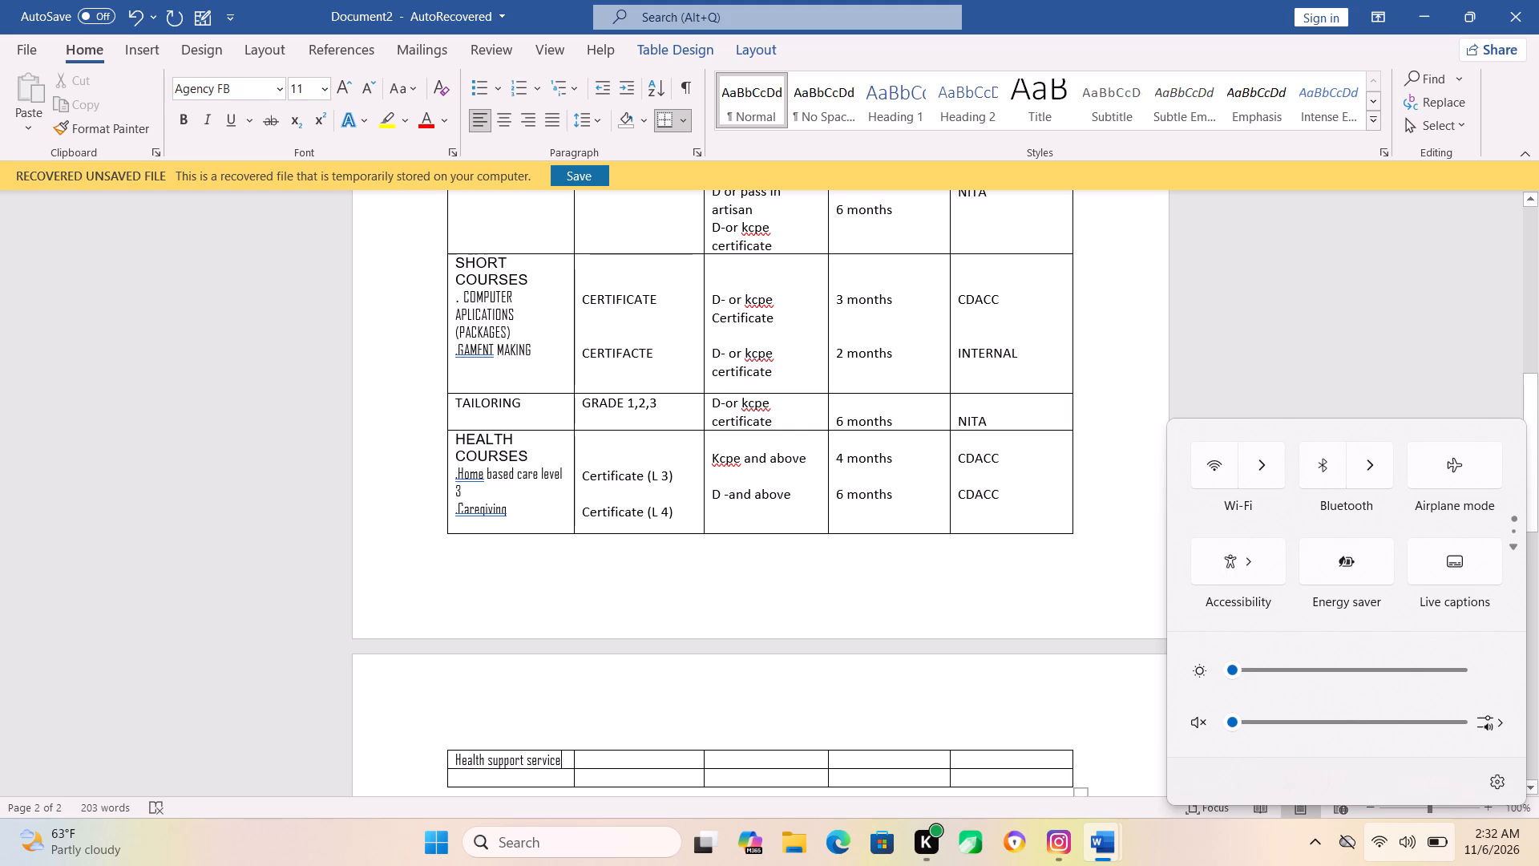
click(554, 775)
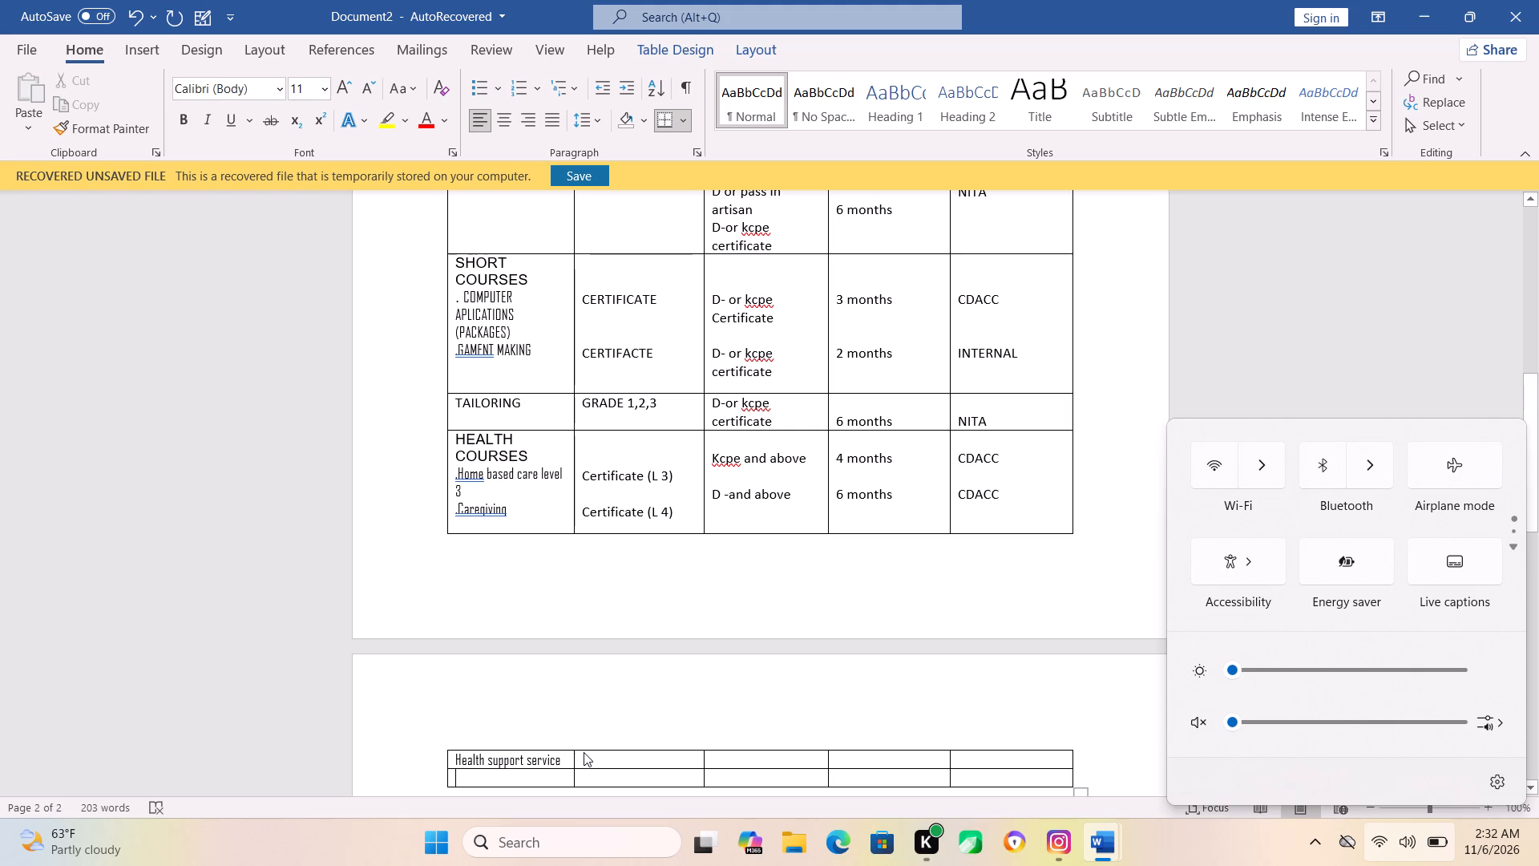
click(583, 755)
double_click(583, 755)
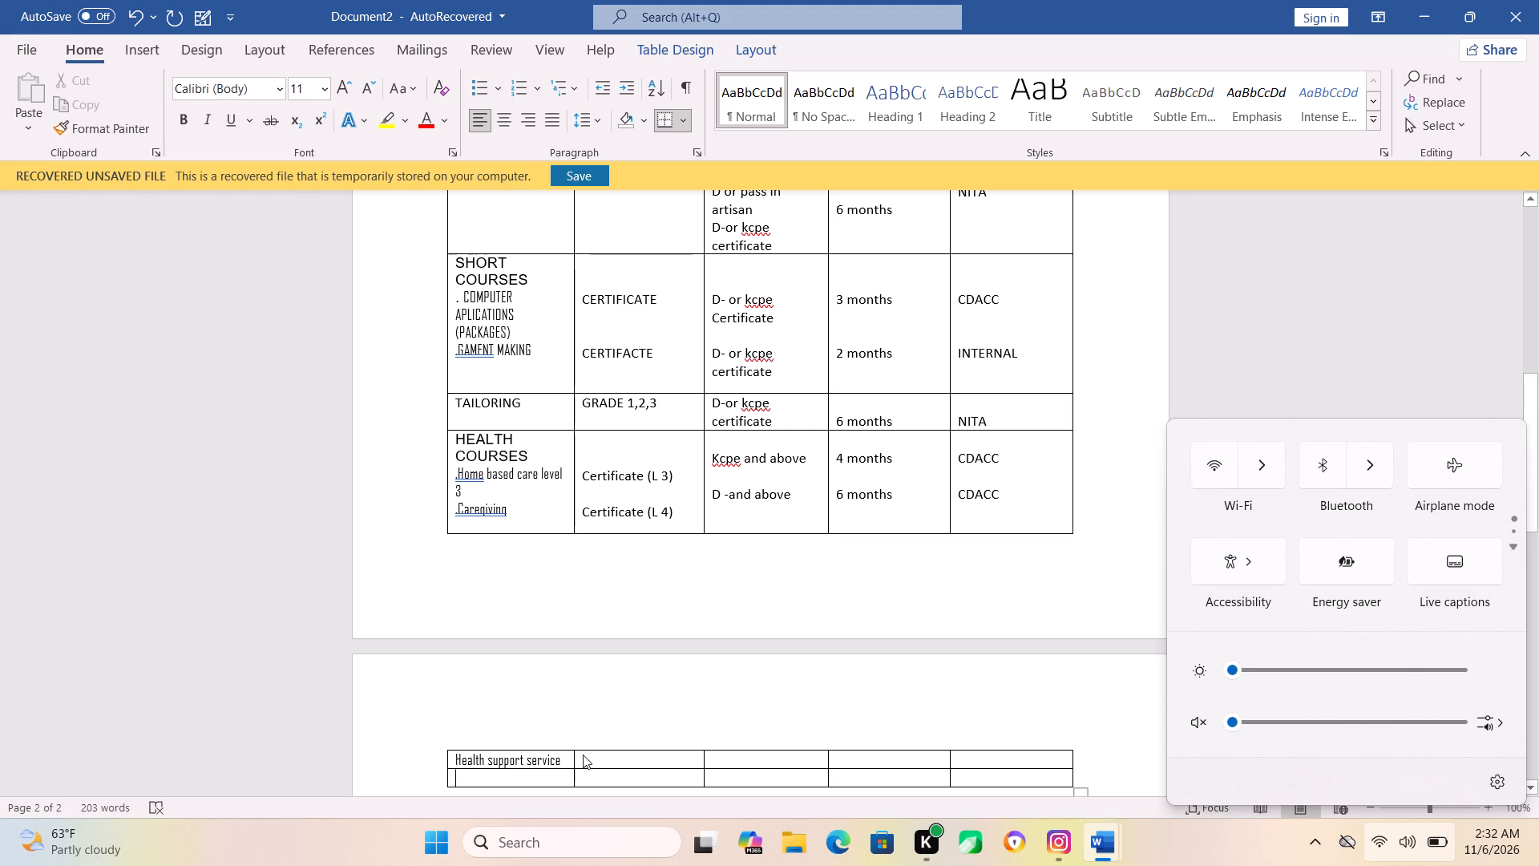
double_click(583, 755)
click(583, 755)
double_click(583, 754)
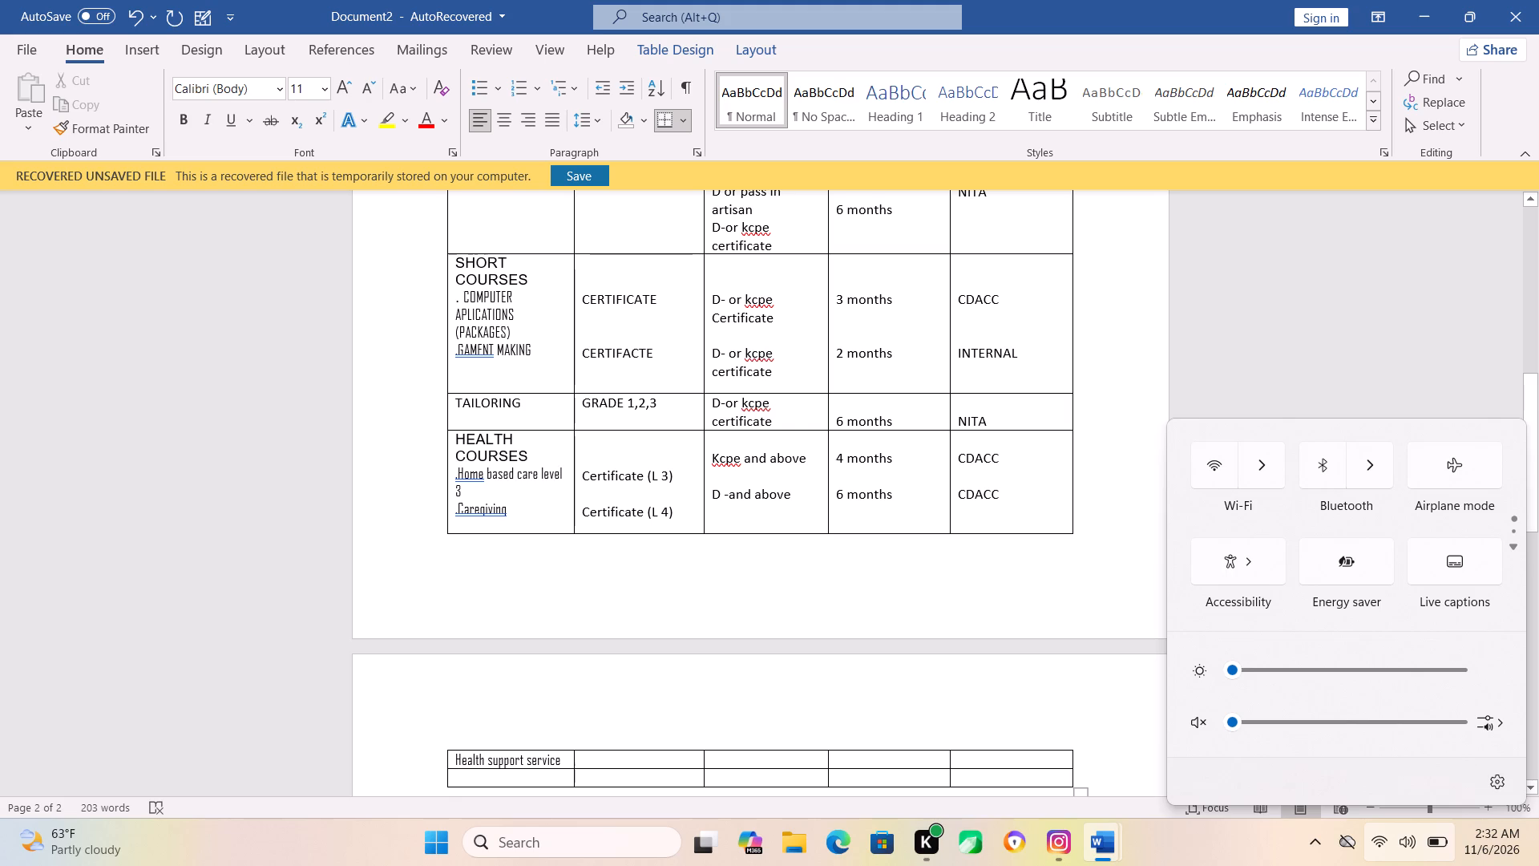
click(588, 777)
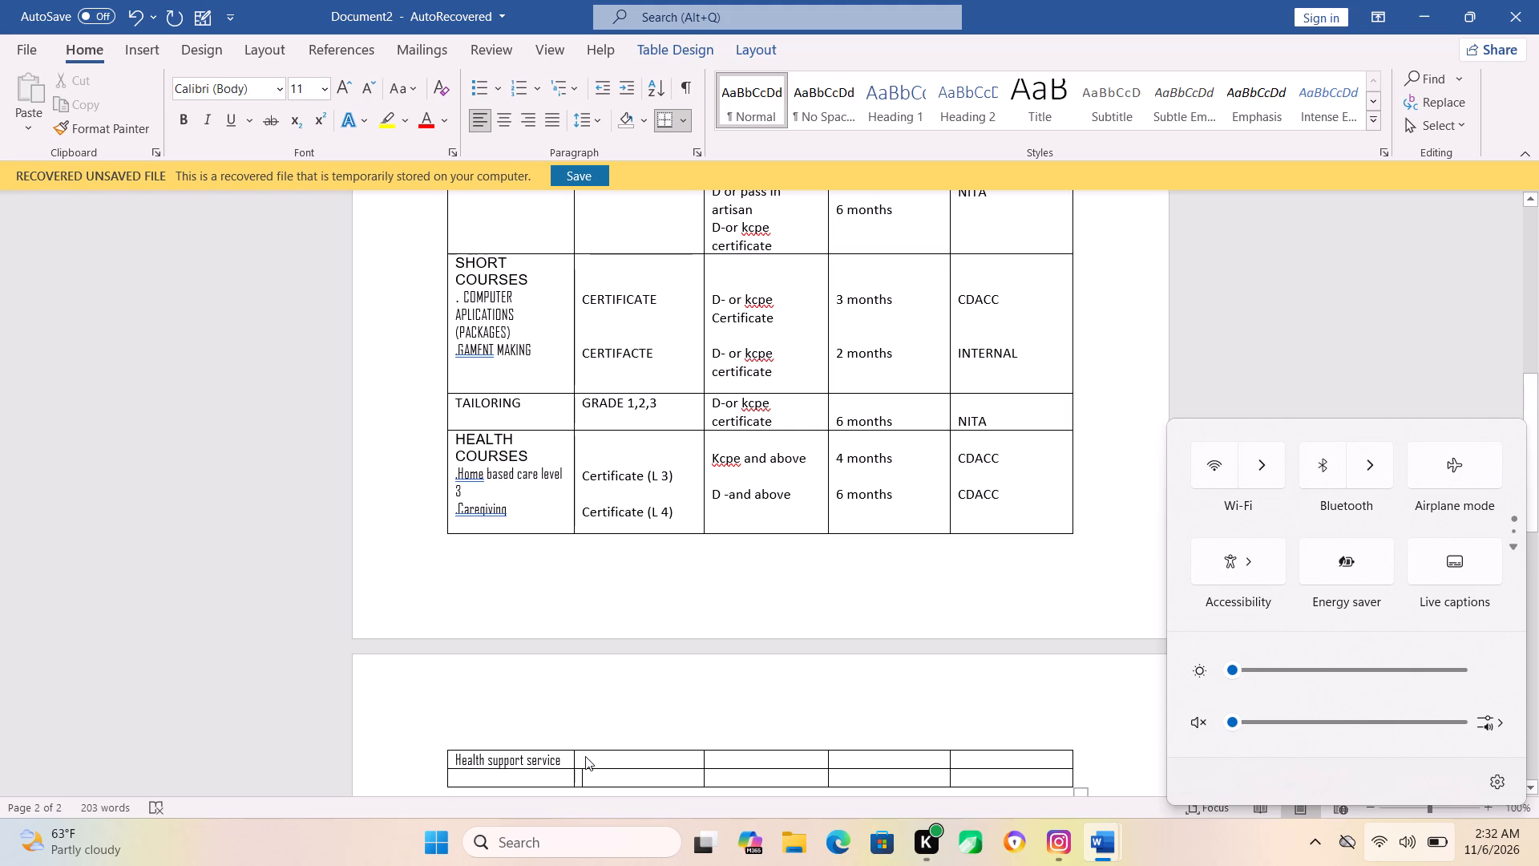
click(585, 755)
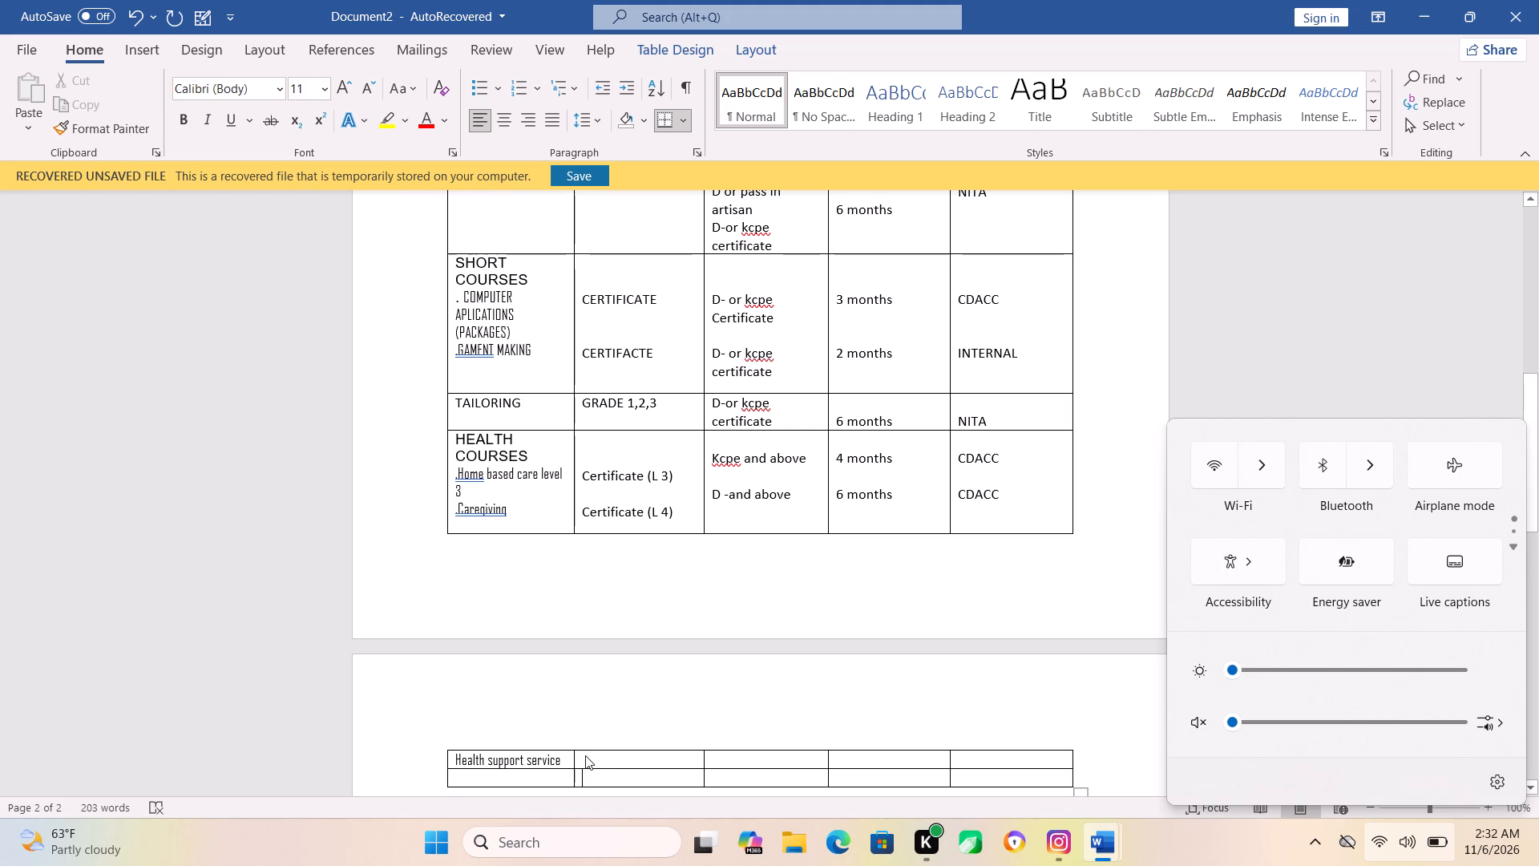
Enter "Certificate" in the second cell of the table's last row, just below "Health support service".
click(585, 755)
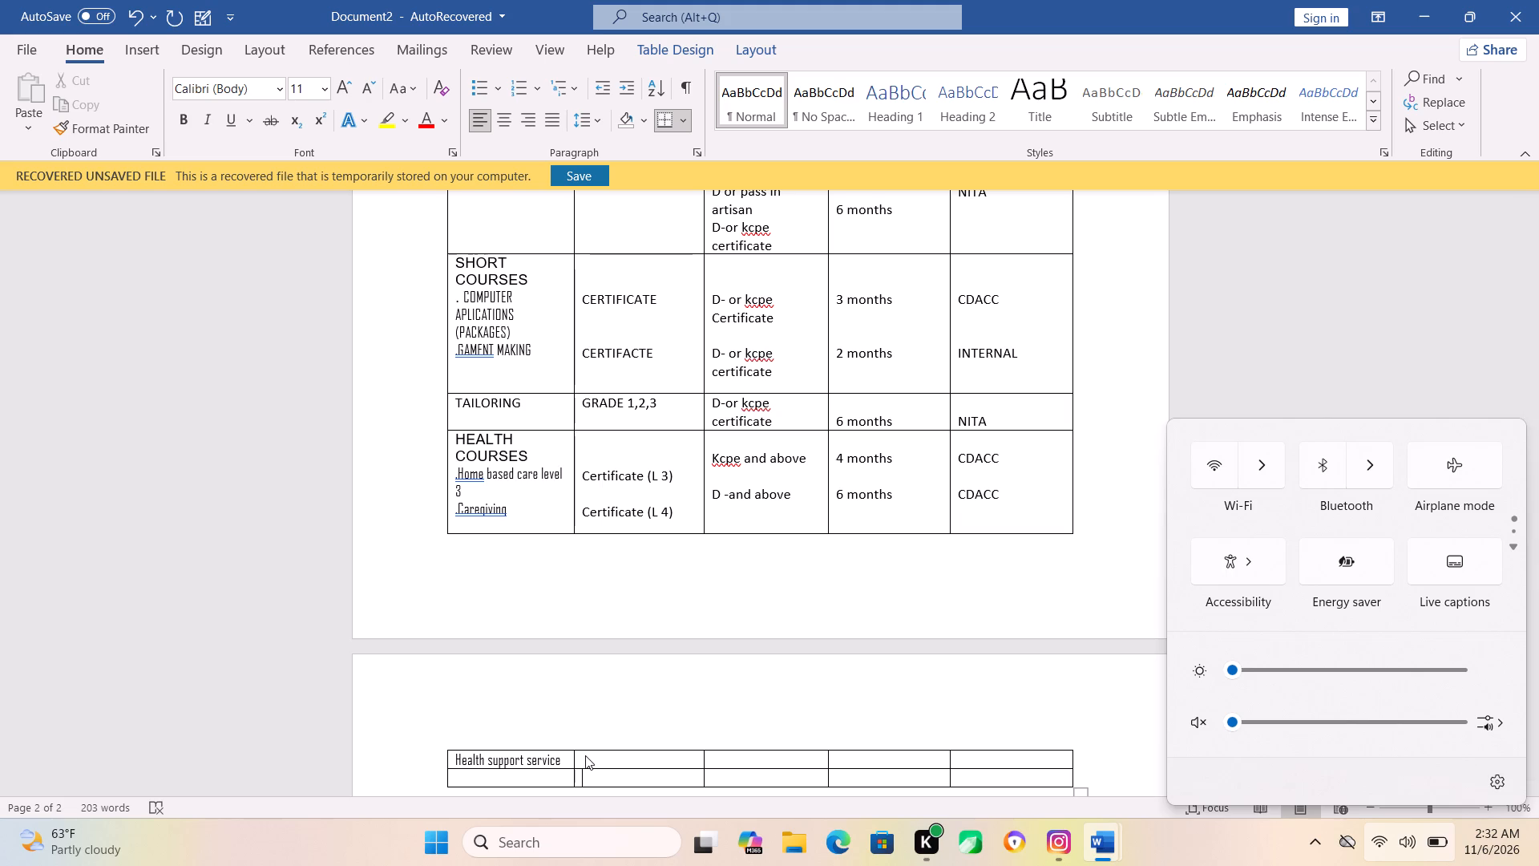
text(cer)
key(BackSpace)
key(BackSpace)
key(BackSpace)
key(c)
text(er)
text(tifi)
text(ca)
text(te)
Enter "D- and above" in the third cell of the table's last row, beside "Certificate".
click(714, 759)
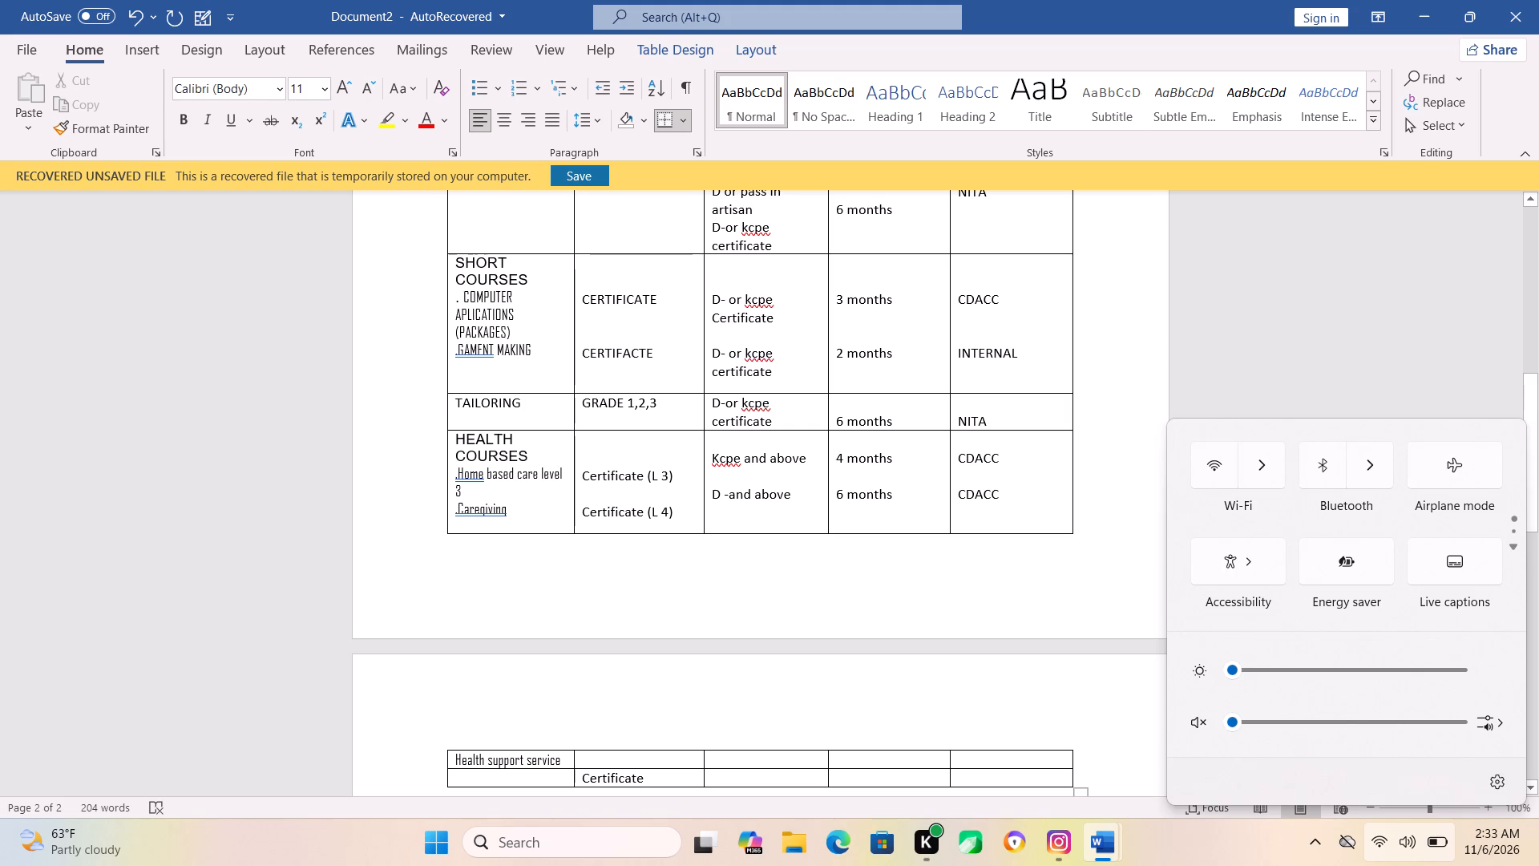
click(713, 773)
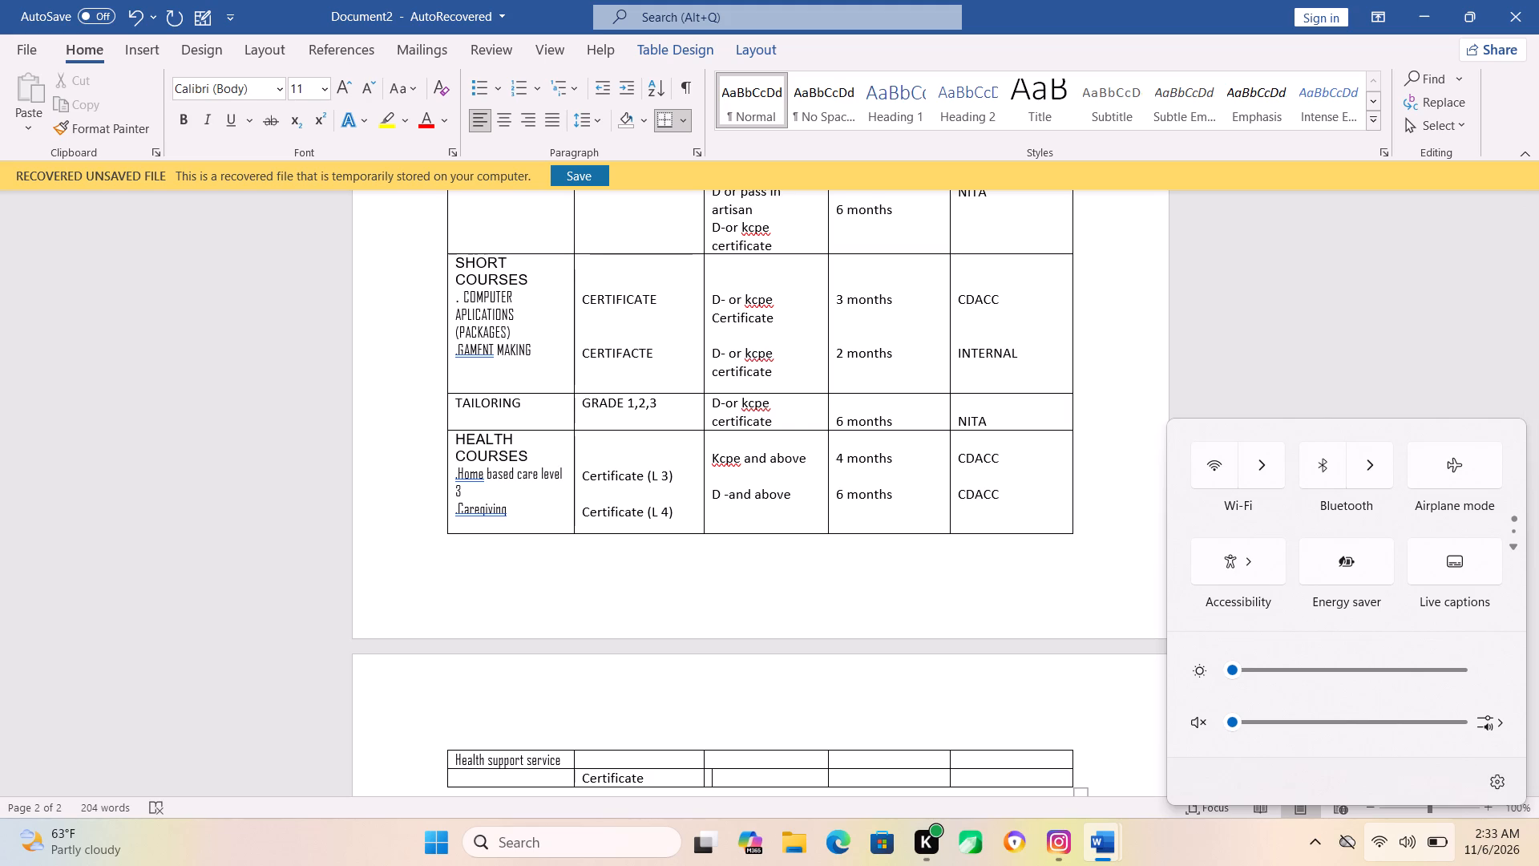
key(d)
key(minus)
key(space)
key(a)
text(nd)
key(space)
key(a)
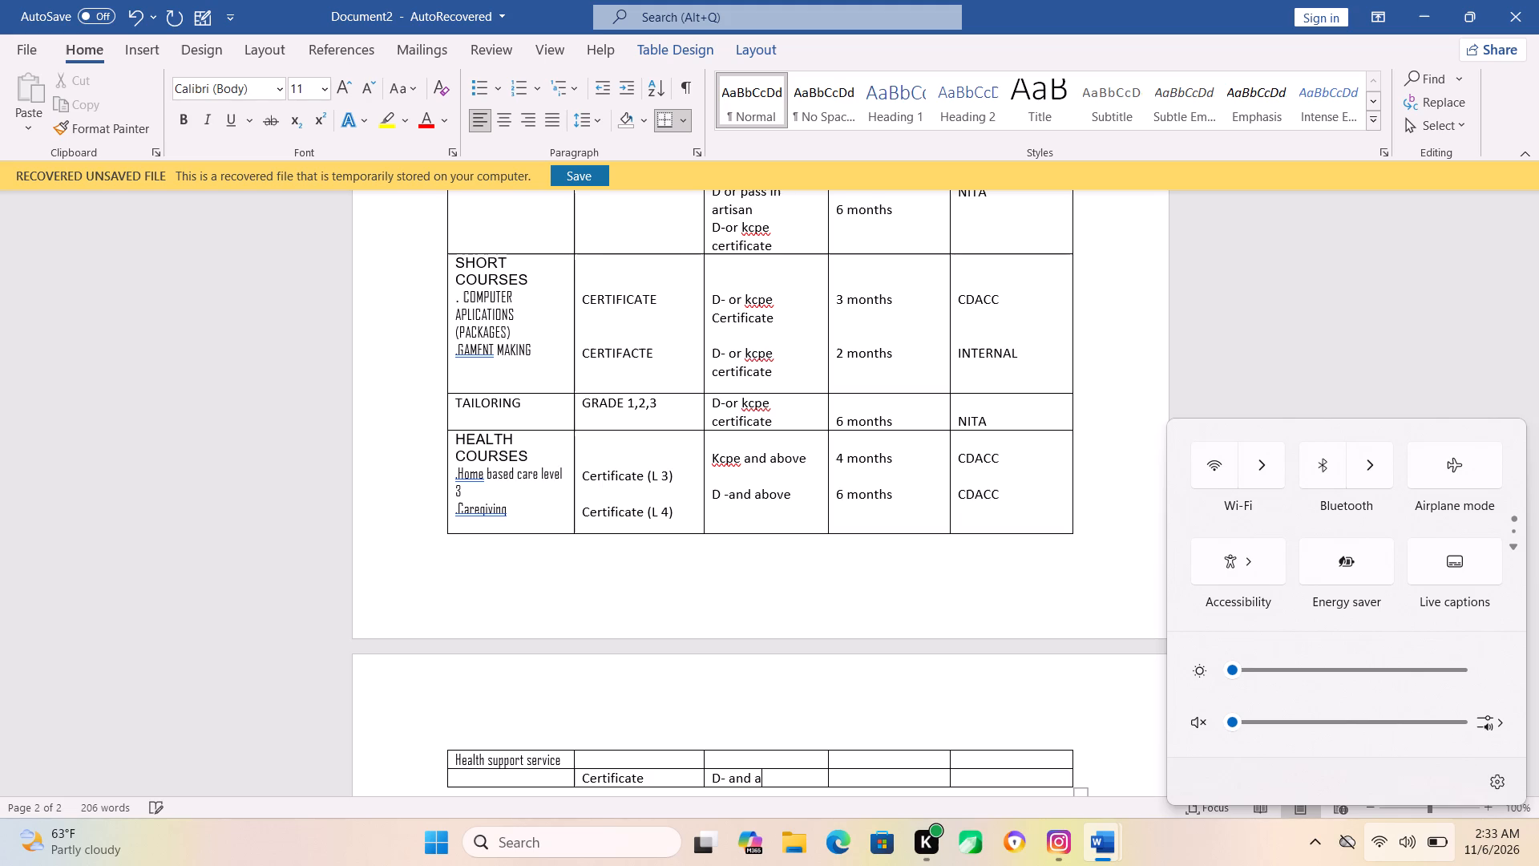
text(bo)
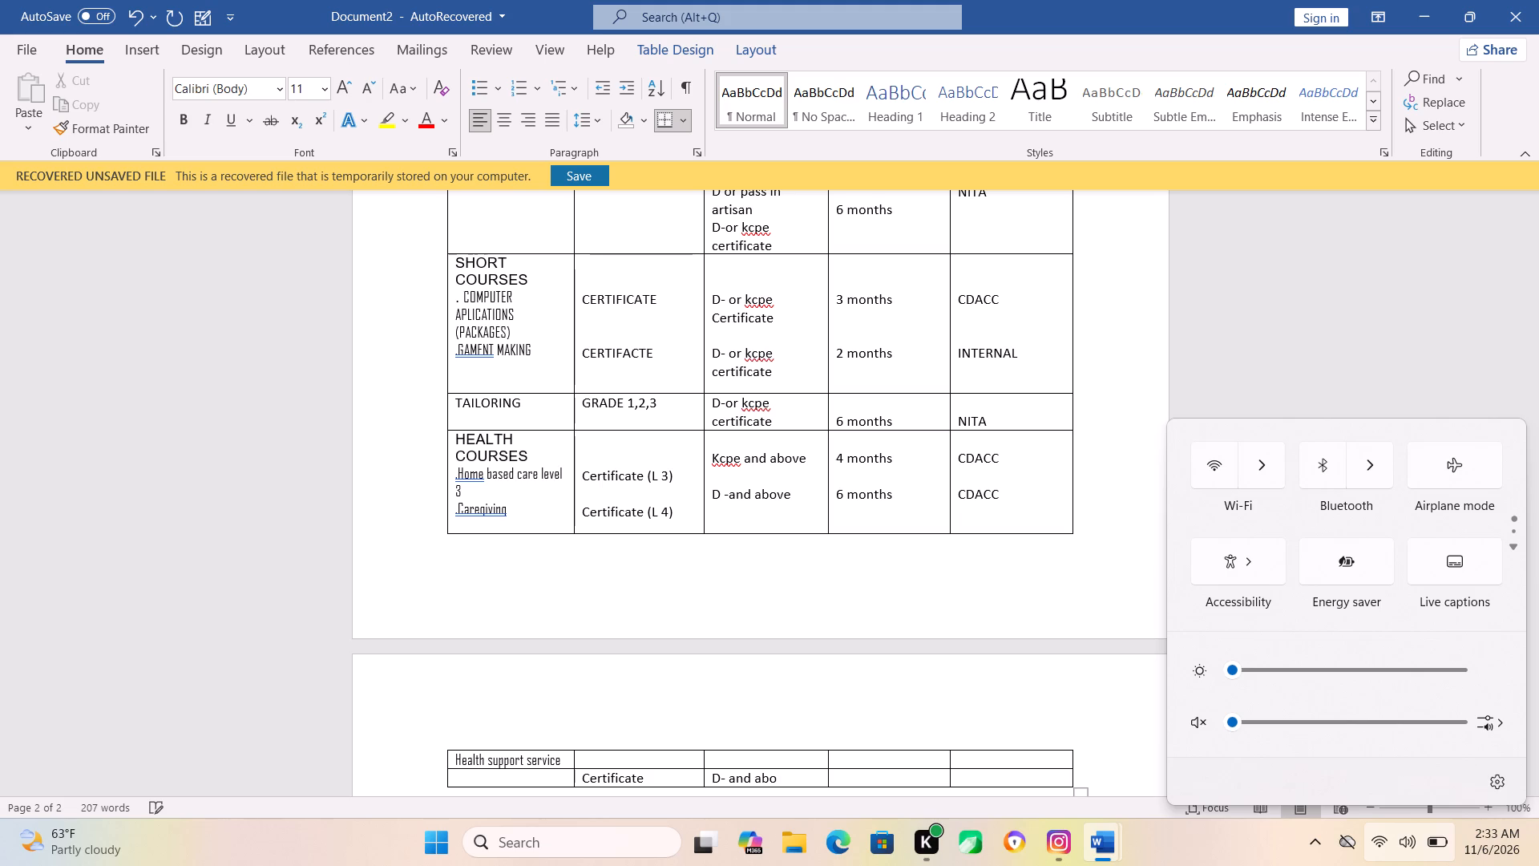
text(ve)
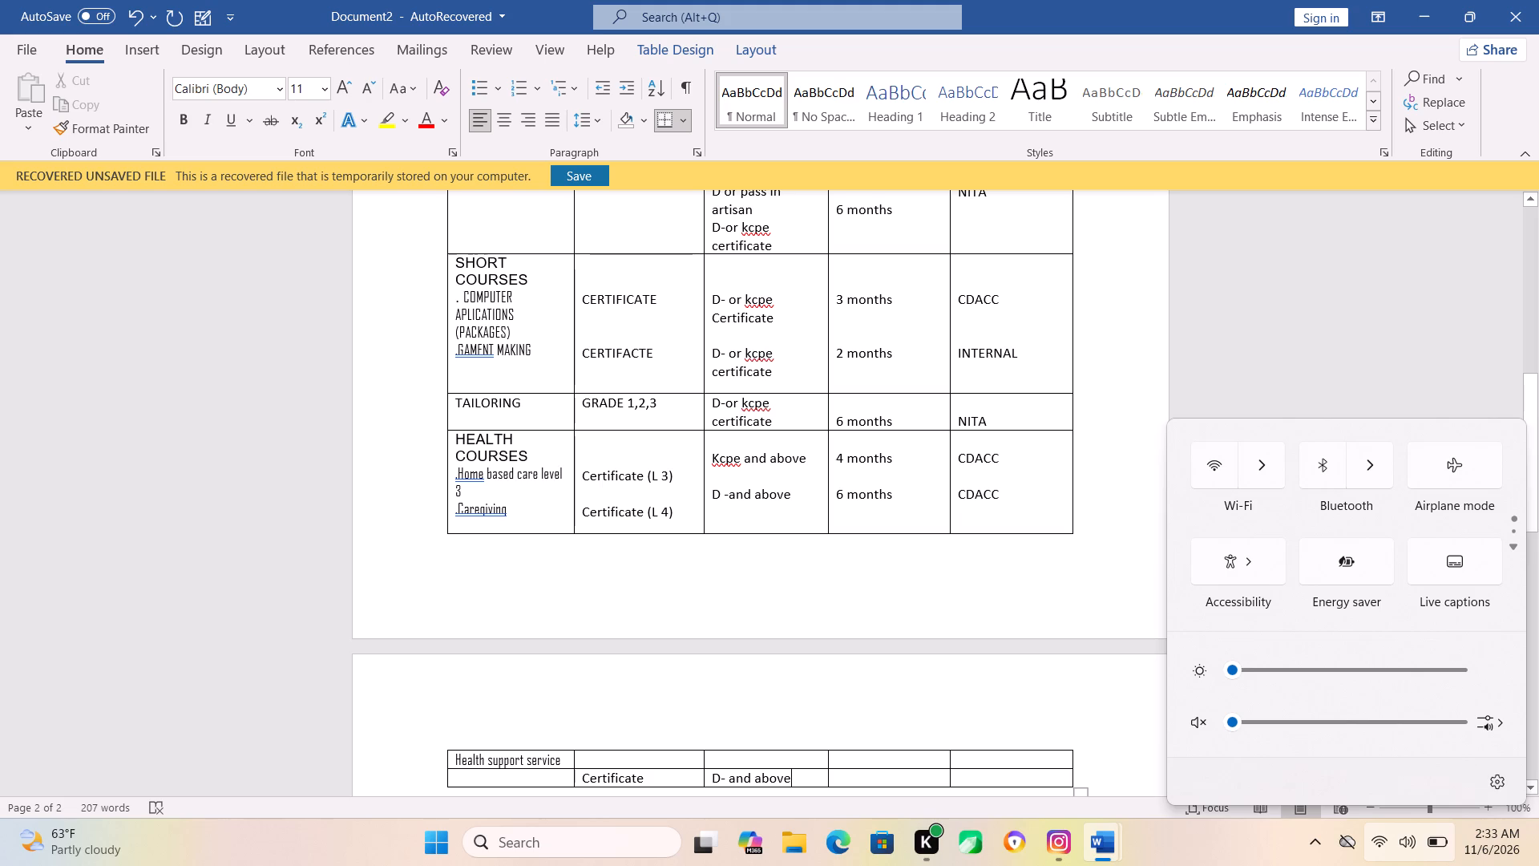
Enter "1year" in the fourth cell of the table's last row, beside "D- and above".
click(839, 777)
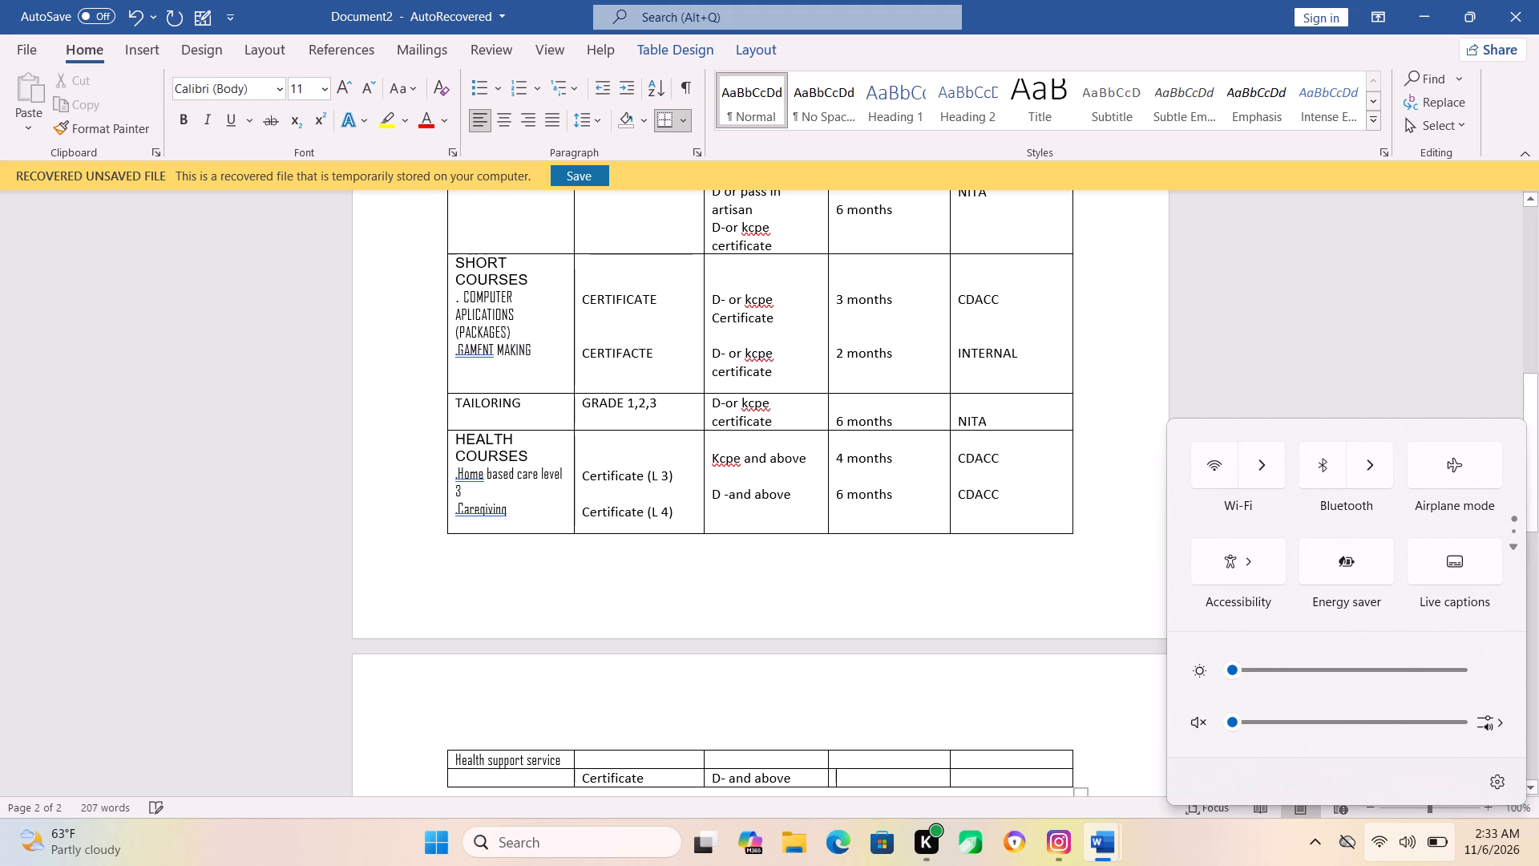
click(839, 777)
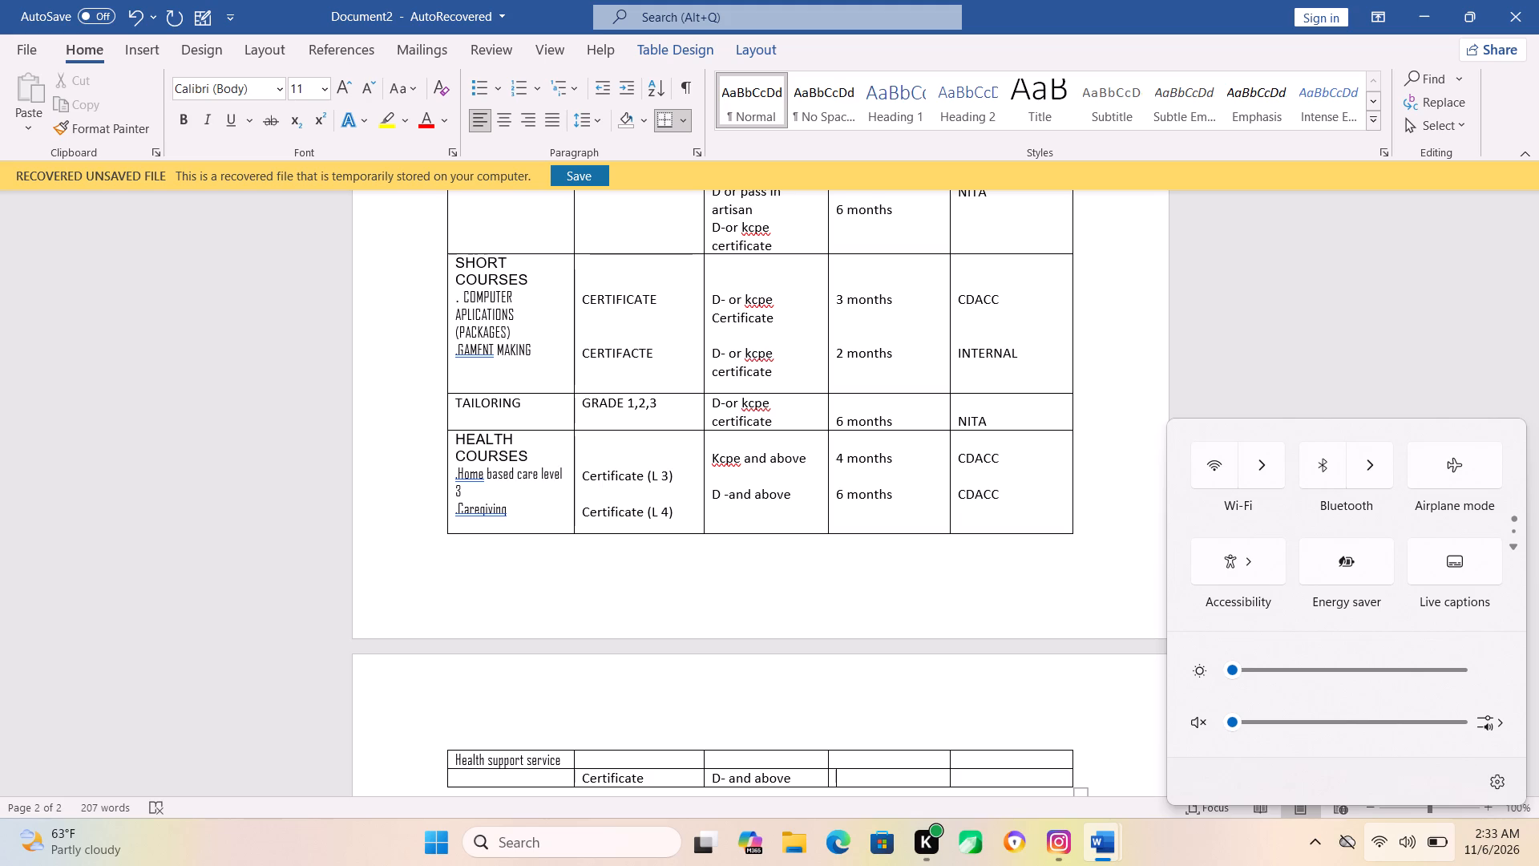
key(1)
text(ye)
text(ar)
Enter "CDACC" in the fifth cell of the table's last row, beside "1year".
click(963, 779)
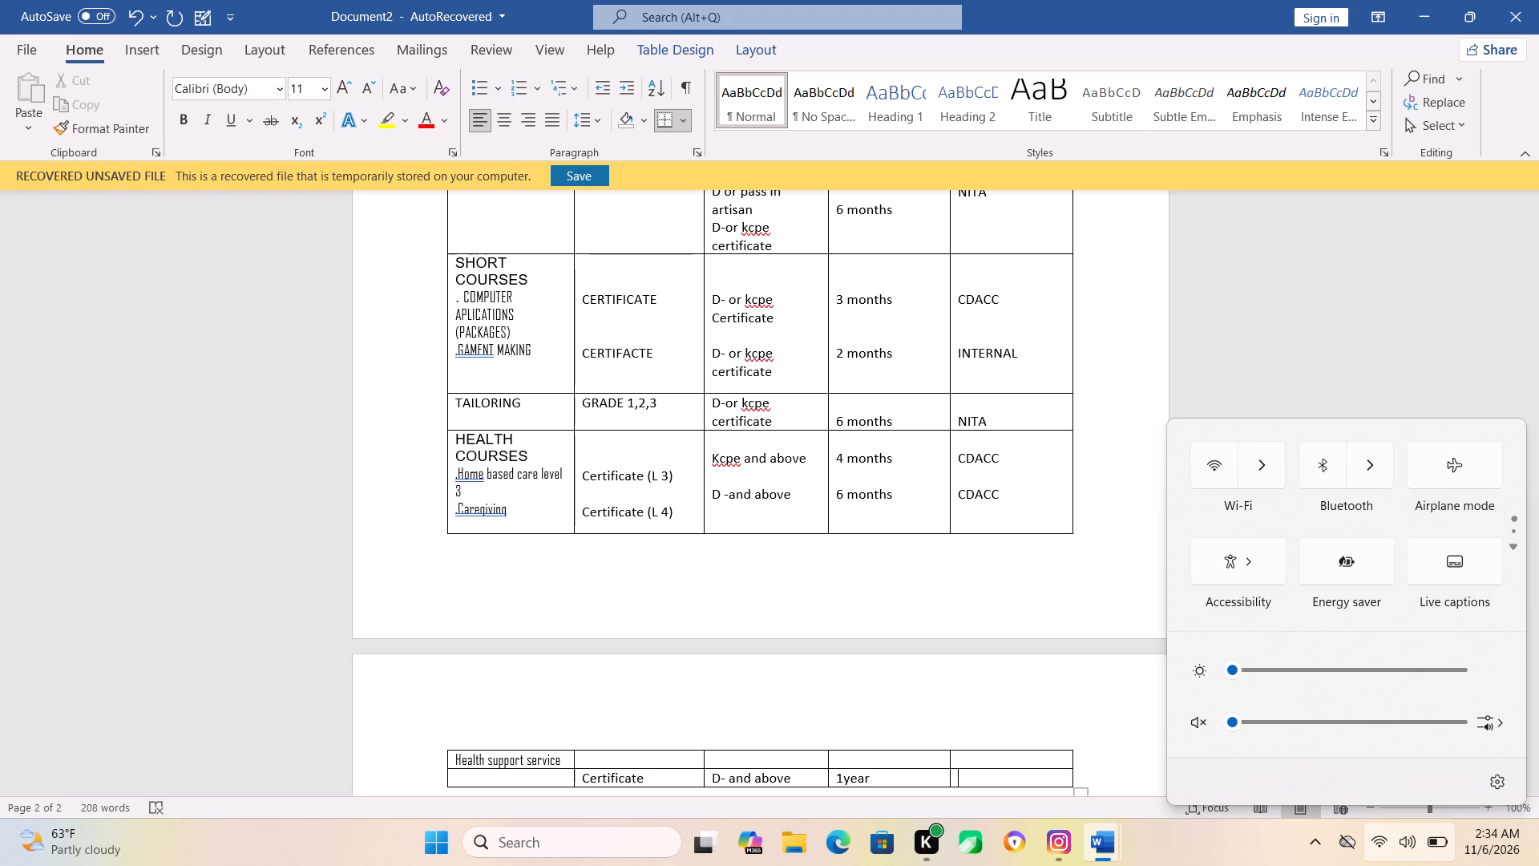
key(c)
key(a)
key(BackSpace)
text(DA)
text(CC)
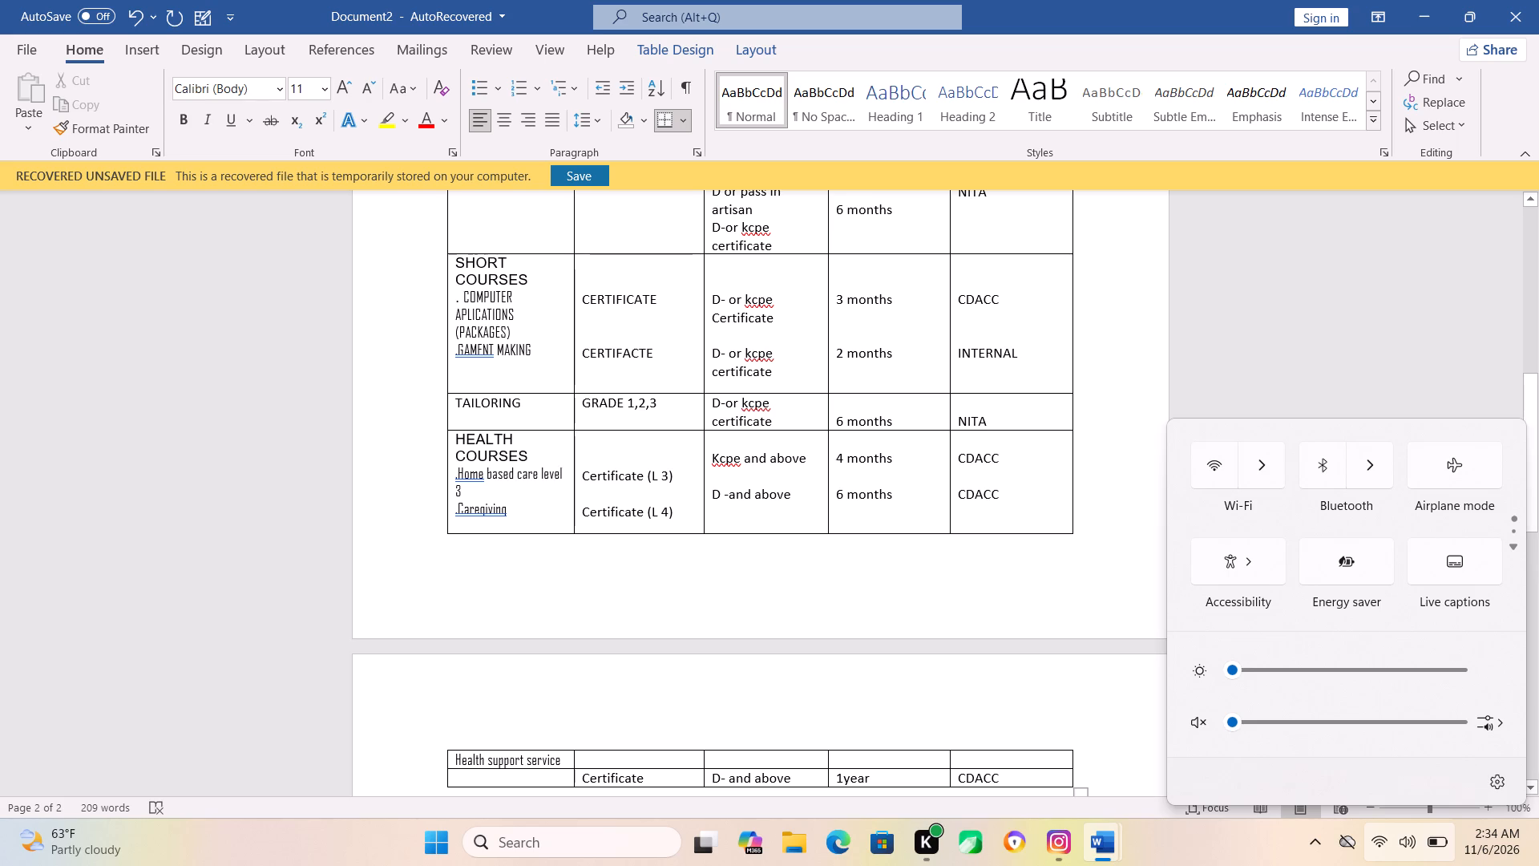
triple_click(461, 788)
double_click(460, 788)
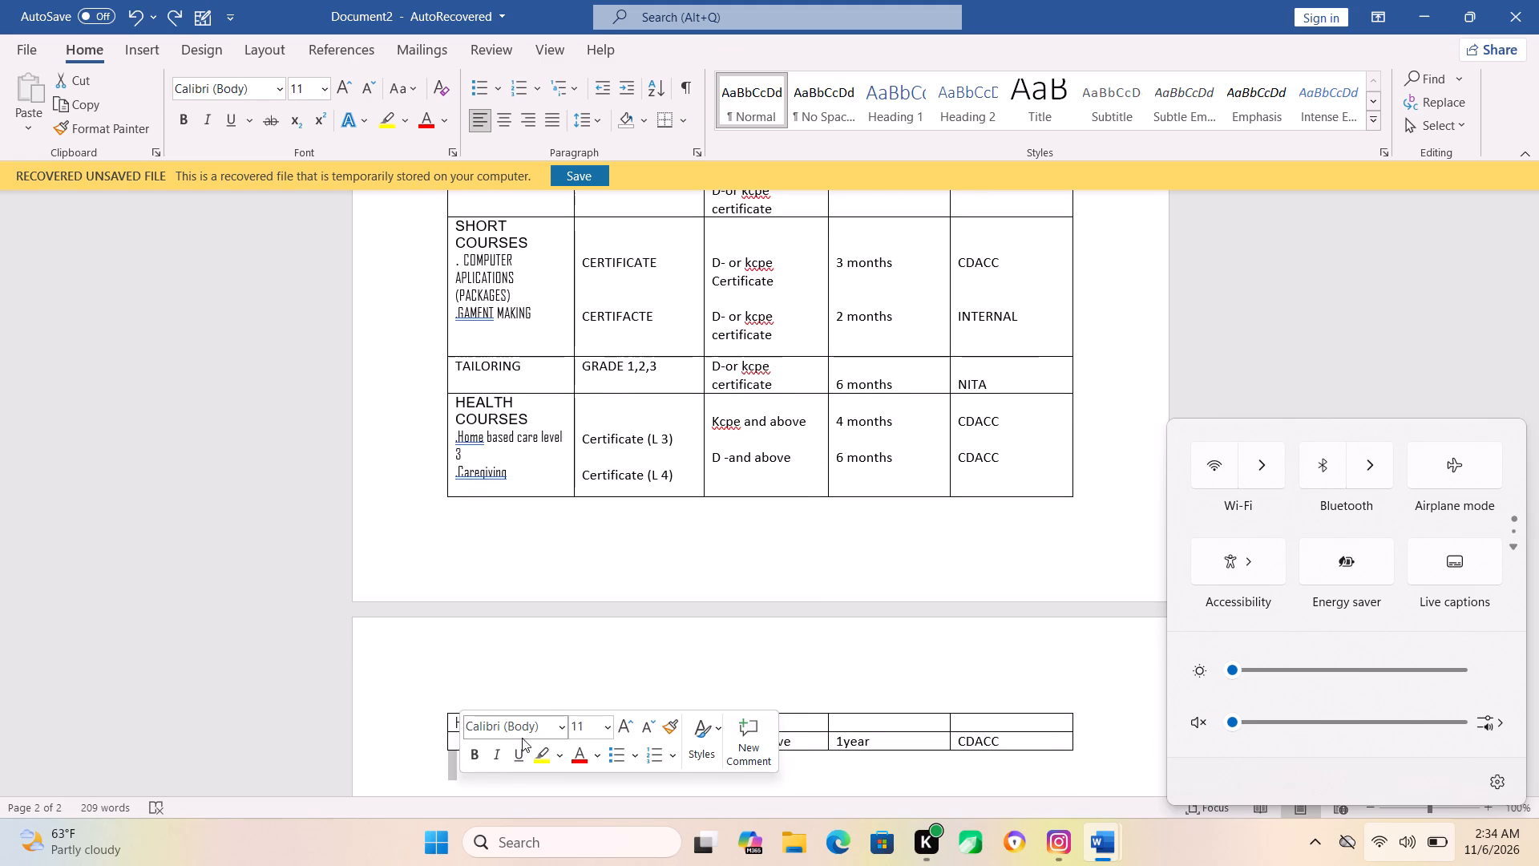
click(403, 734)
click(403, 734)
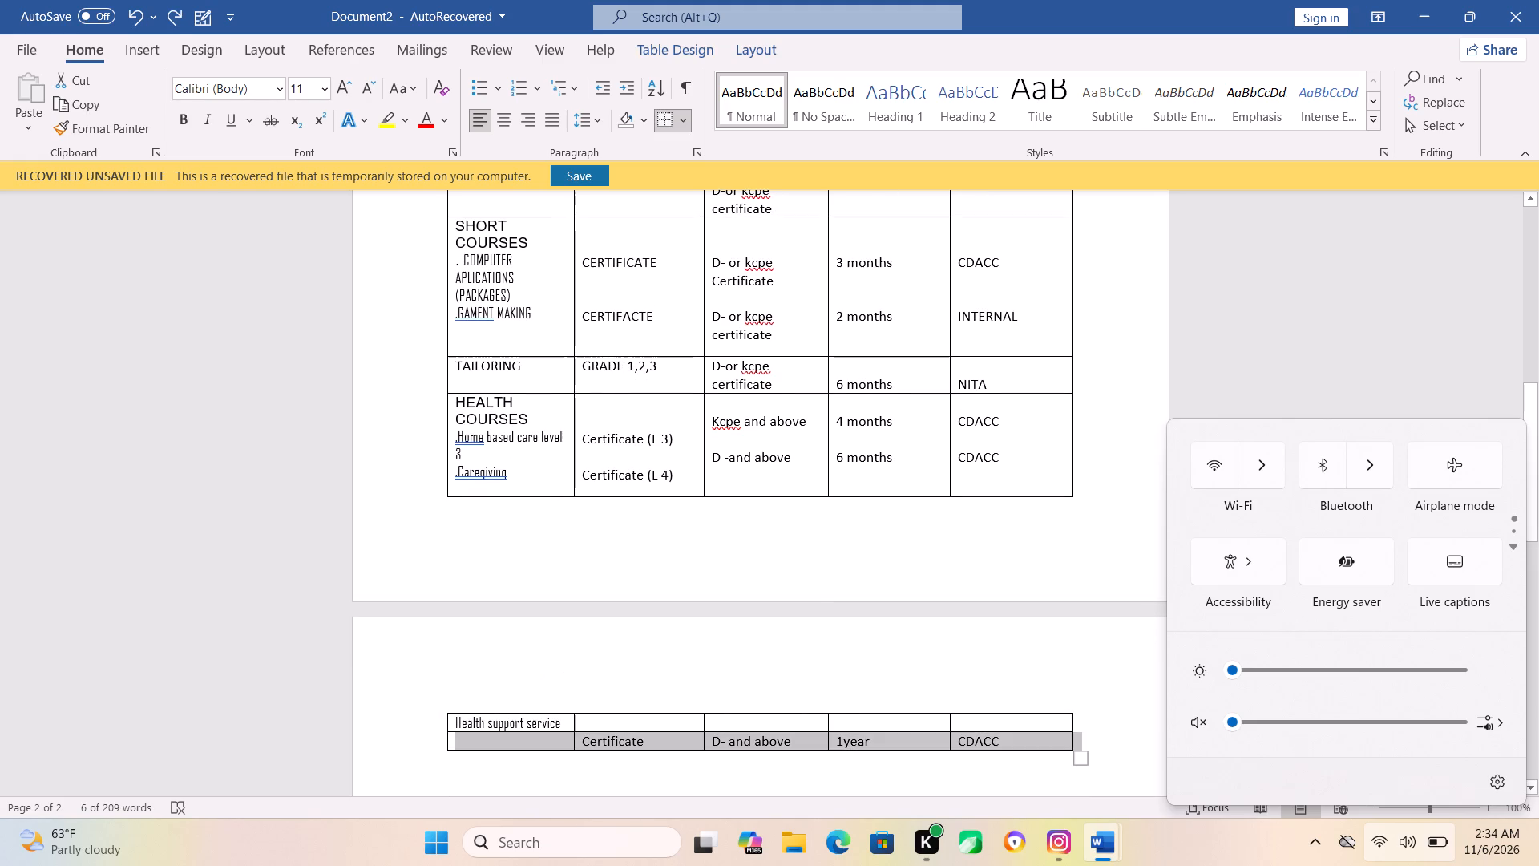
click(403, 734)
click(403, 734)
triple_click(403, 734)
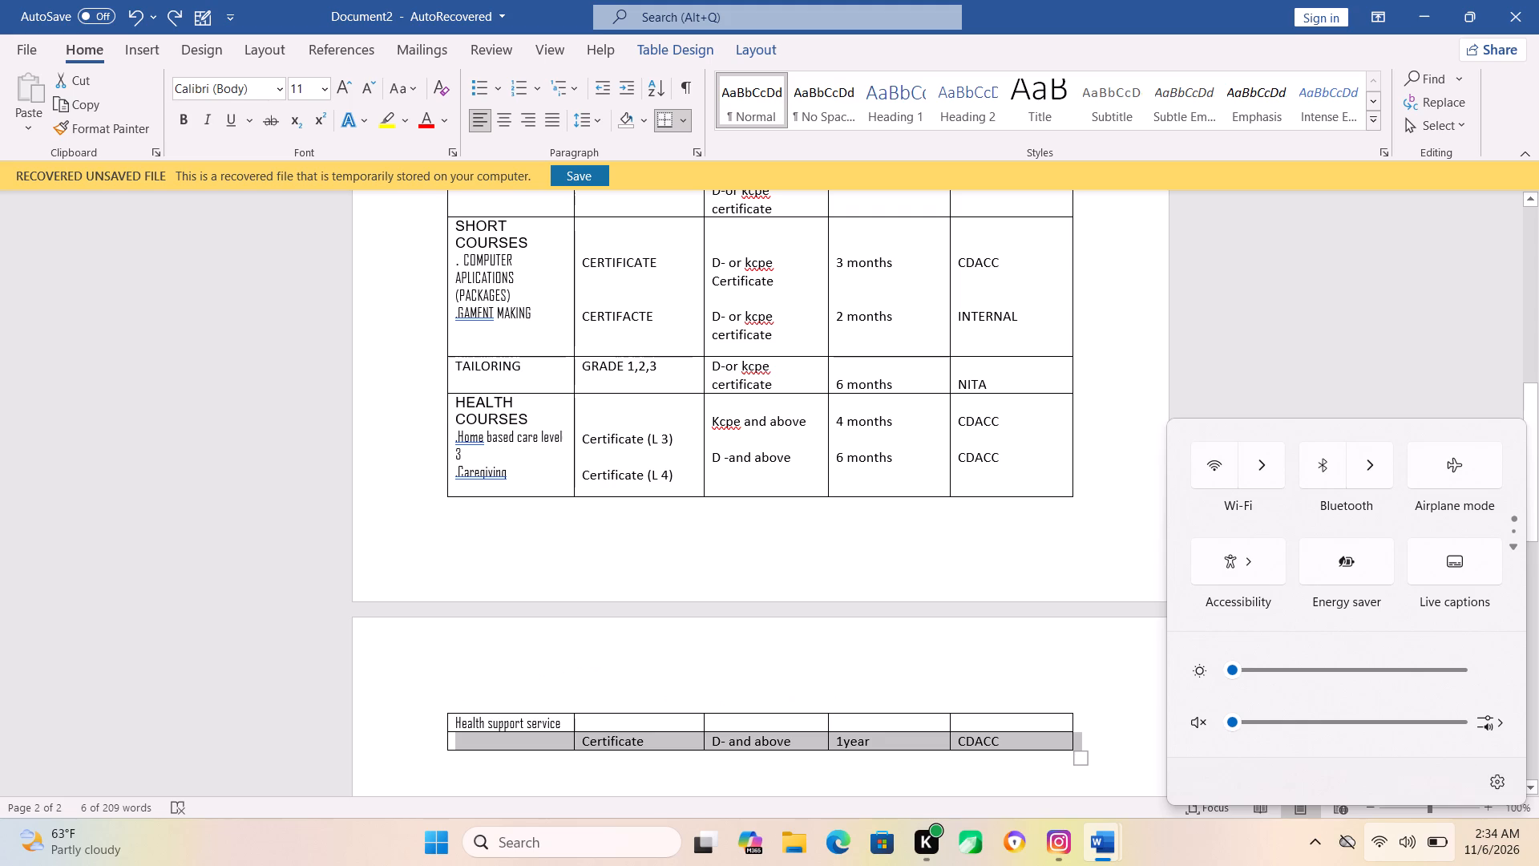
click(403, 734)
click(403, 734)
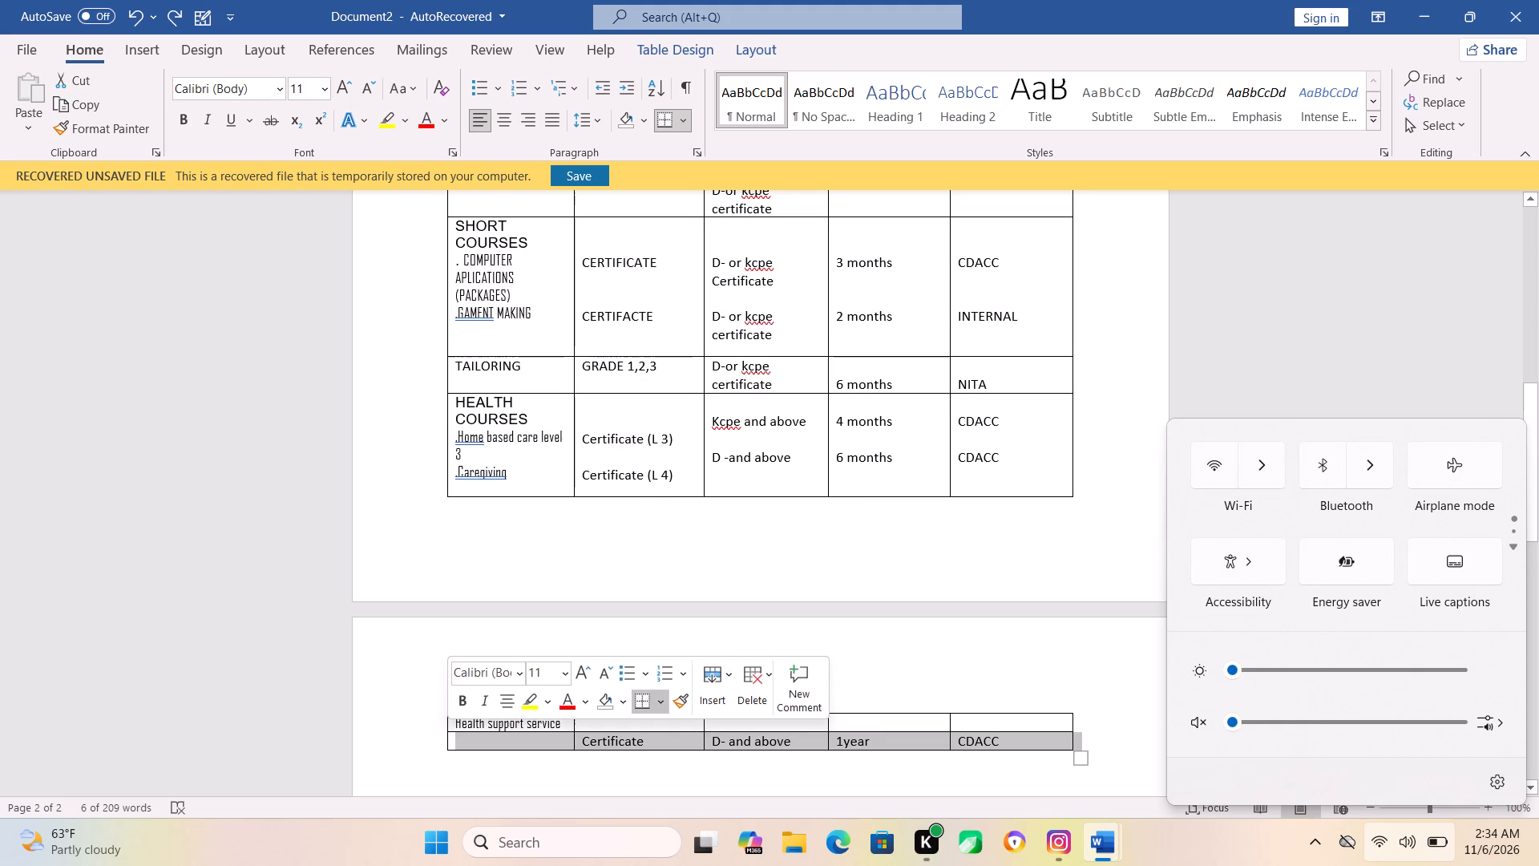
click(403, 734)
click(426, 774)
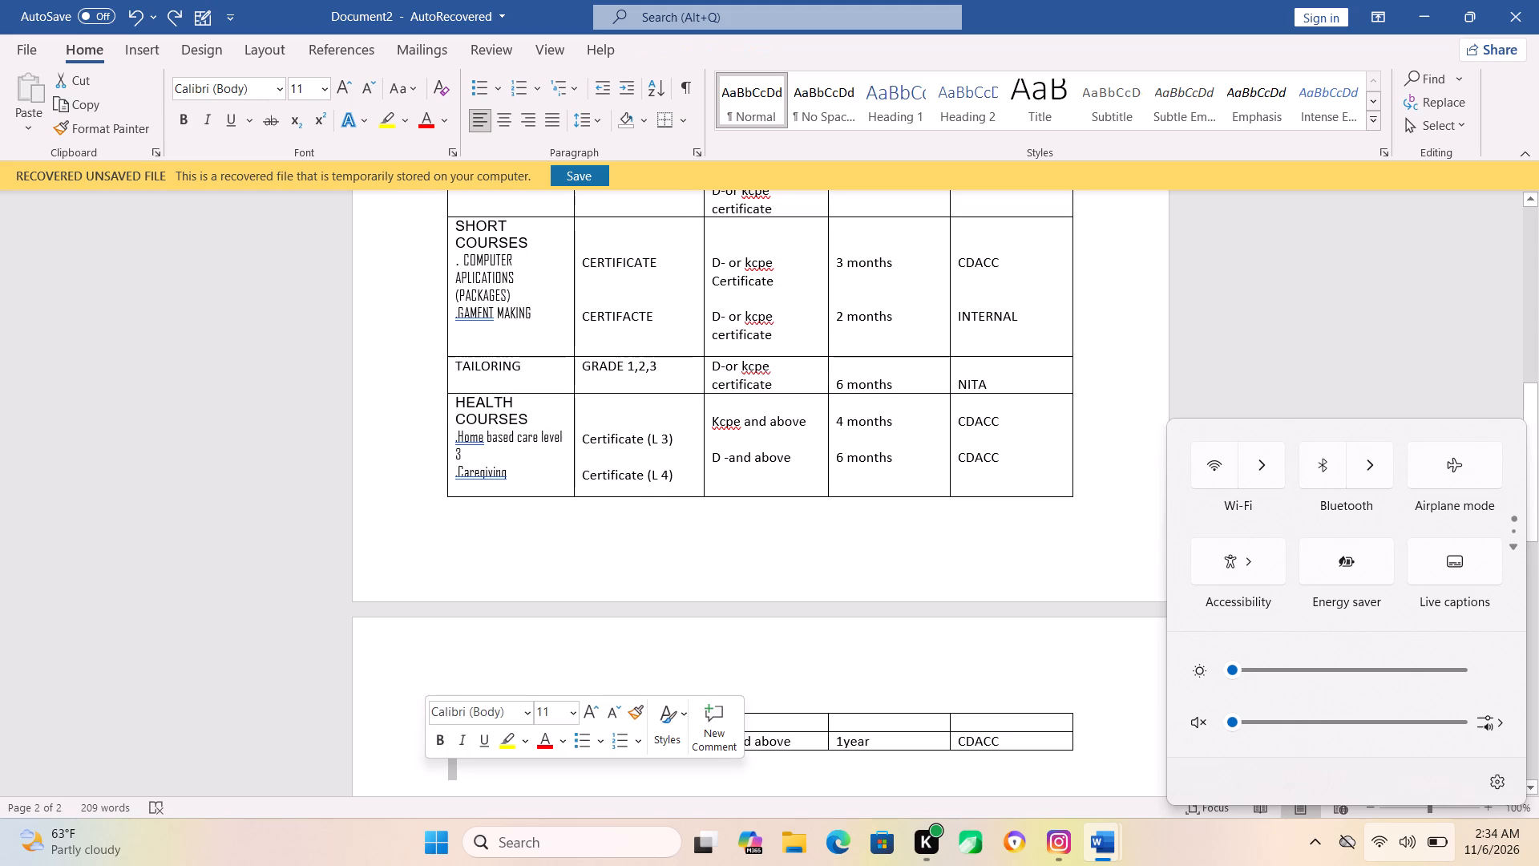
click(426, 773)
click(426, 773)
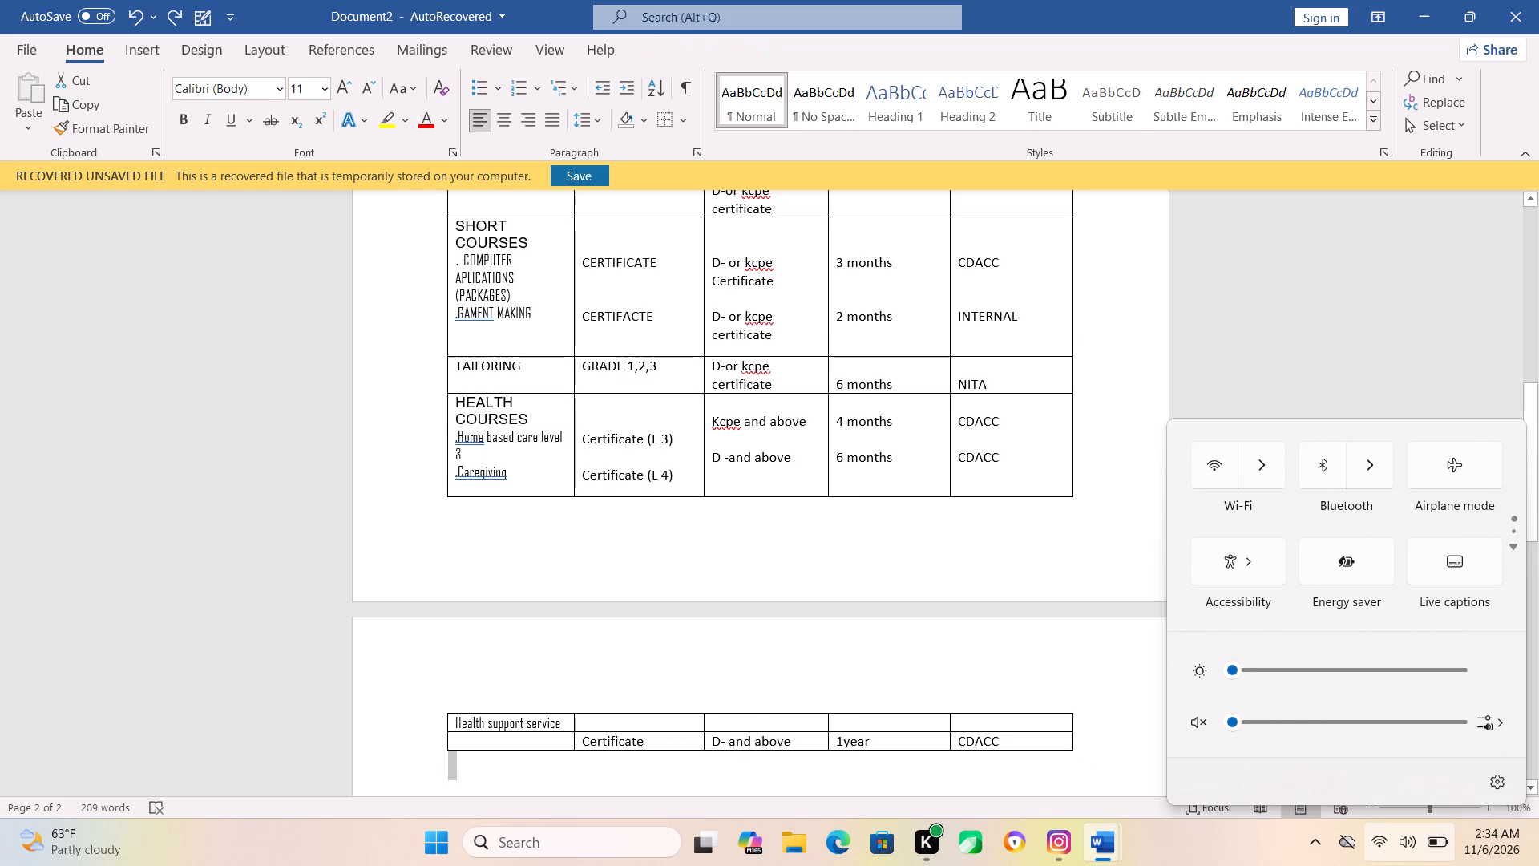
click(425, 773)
Place the text cursor on the empty line below the courses table and start inserting an element there.
click(468, 770)
click(468, 770)
click(134, 53)
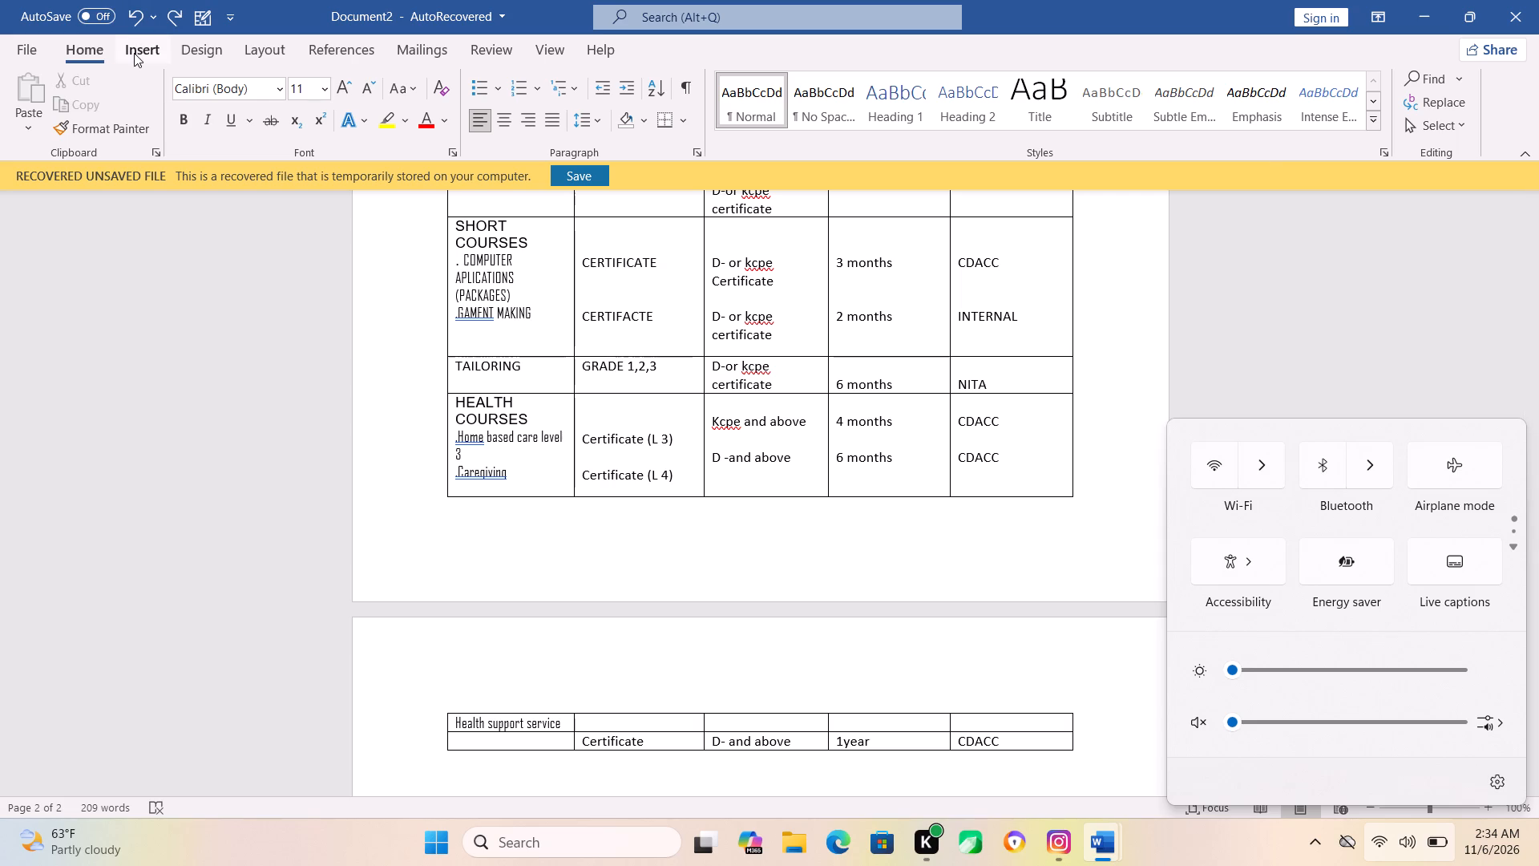
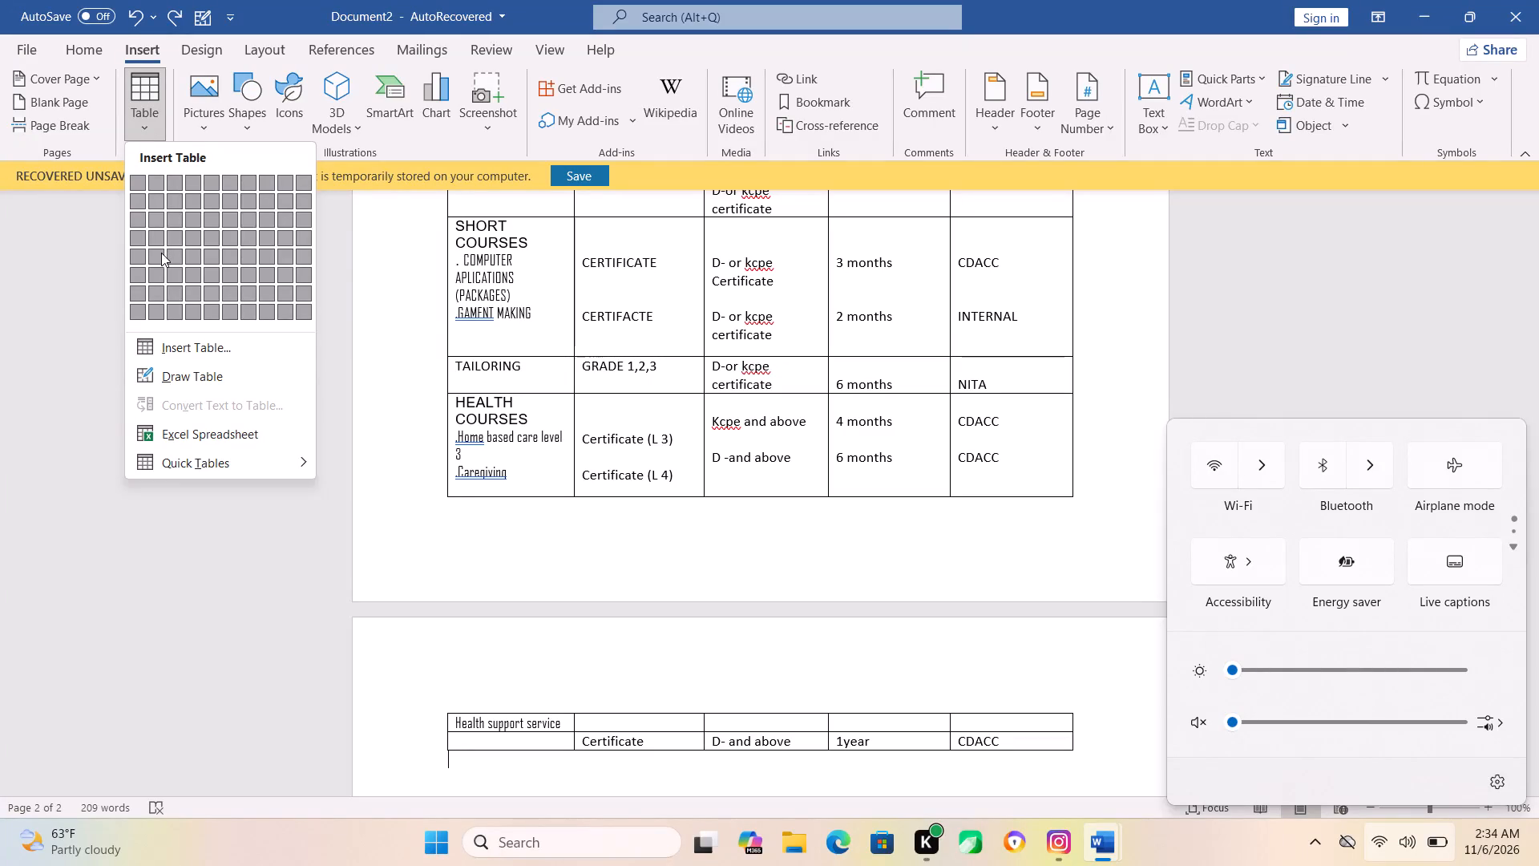
Insert a table with 5 columns and 4 rows directly below the courses table.
click(192, 342)
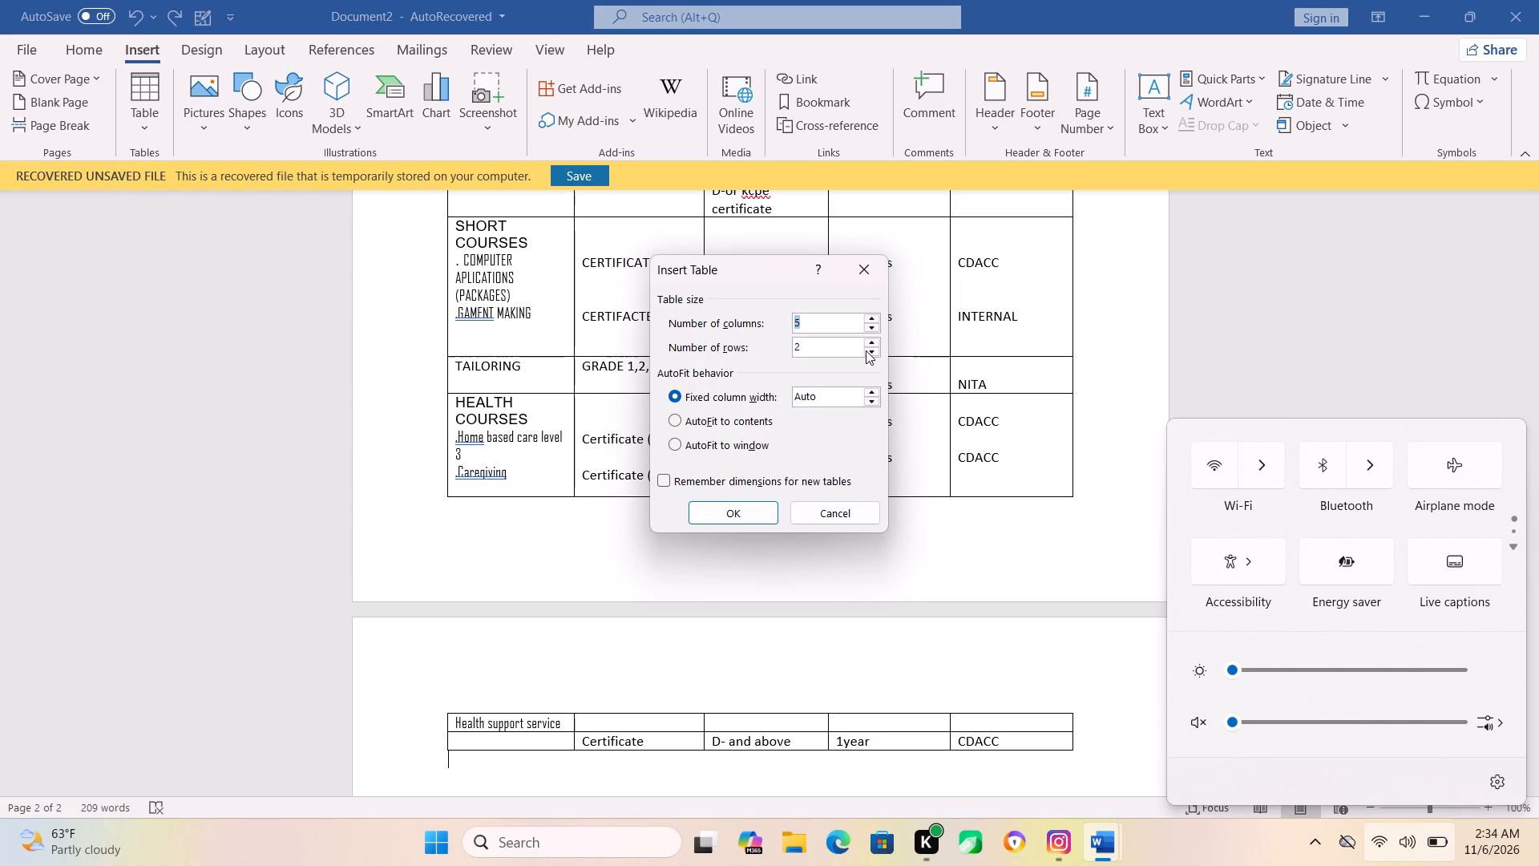
click(809, 344)
key(BackSpace)
key(4)
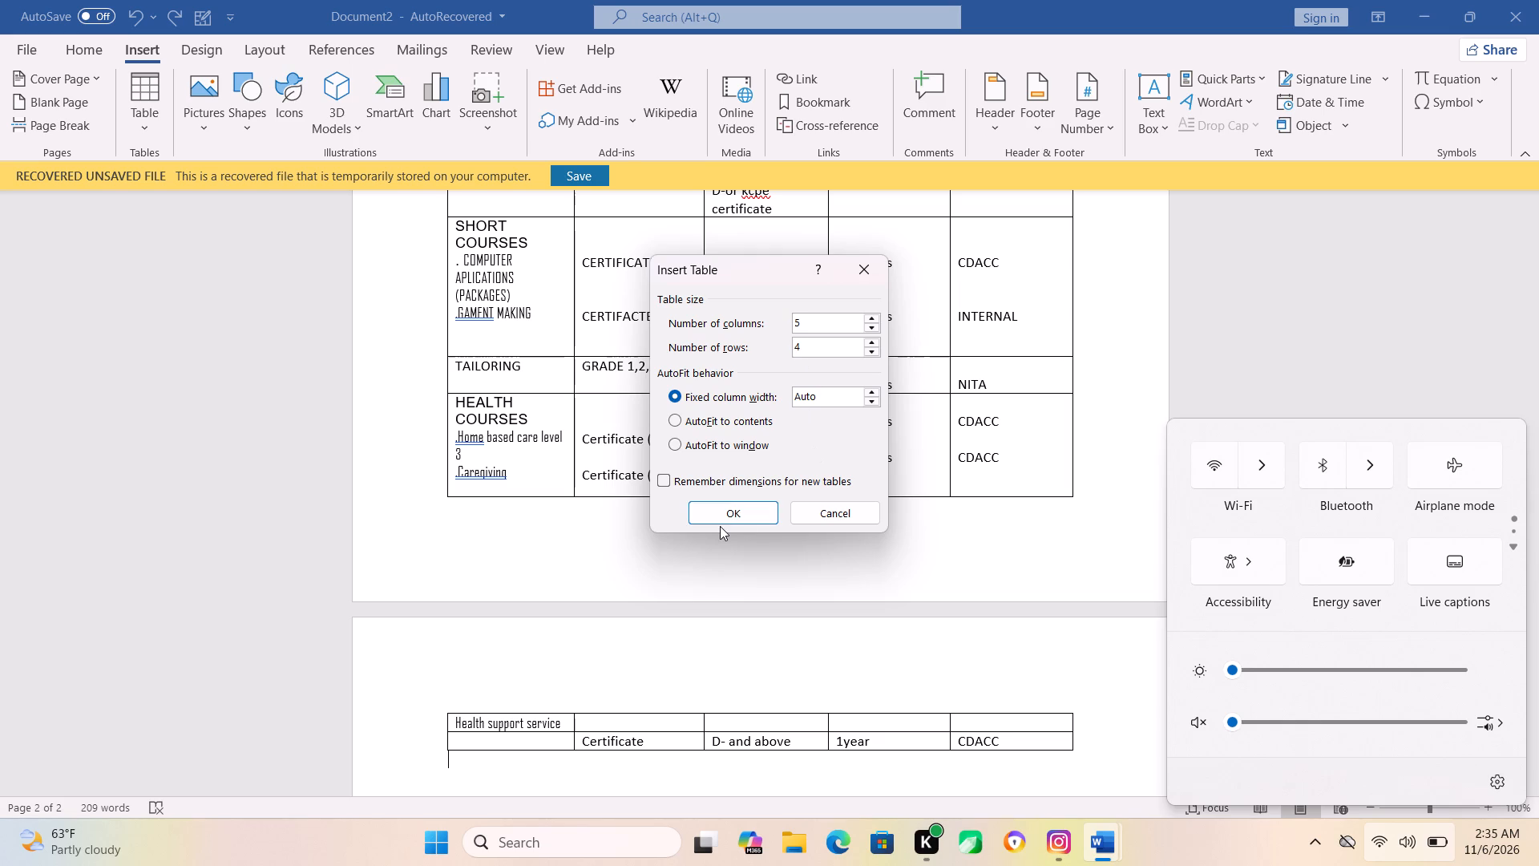
click(729, 513)
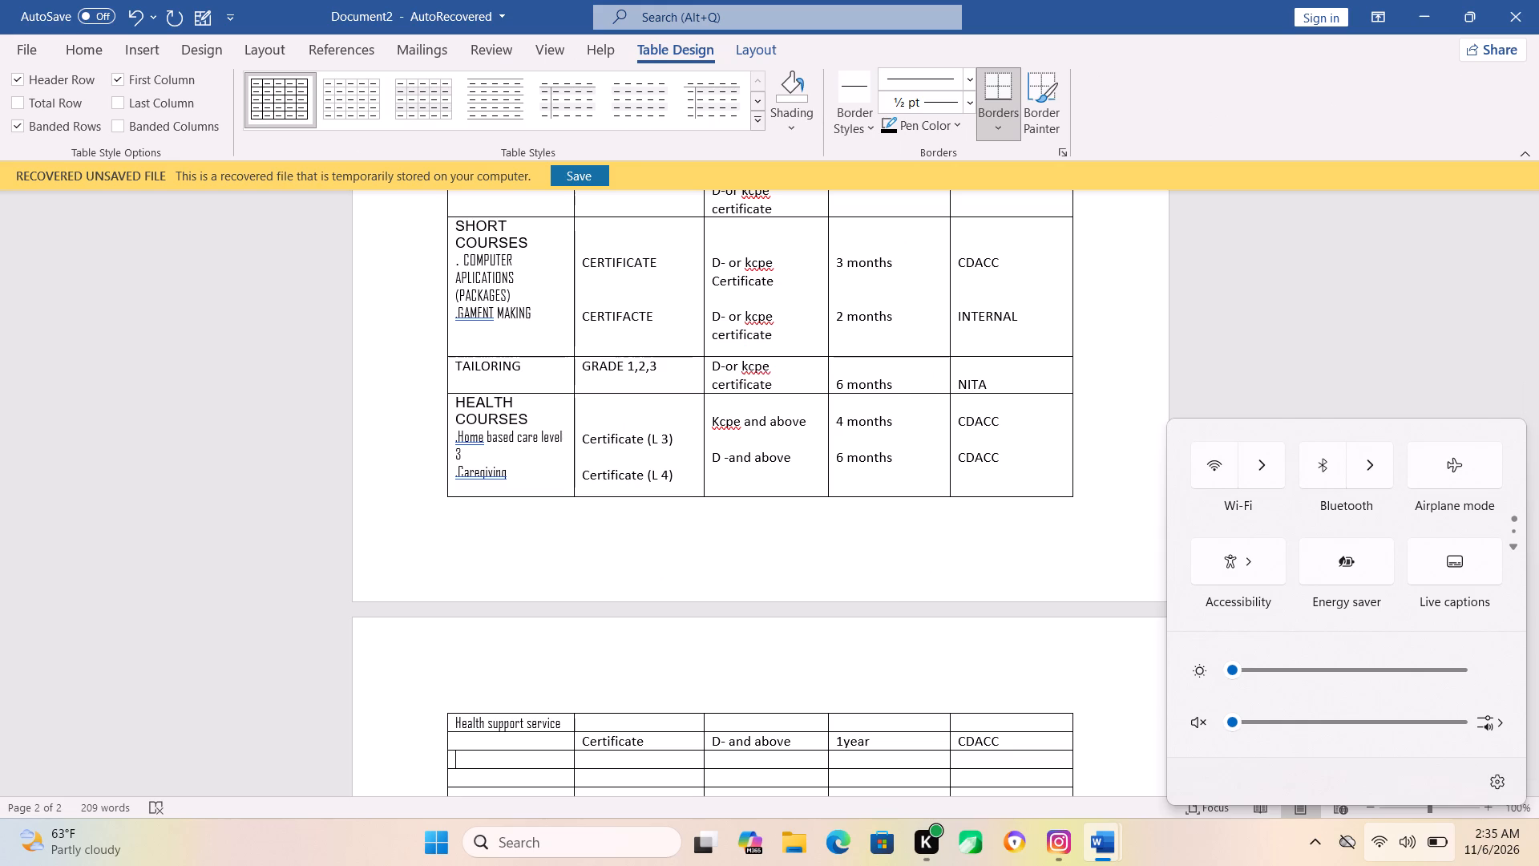
Delete the text "Health support service" from the first cell of the table's top row on page 2.
click(587, 719)
triple_click(587, 719)
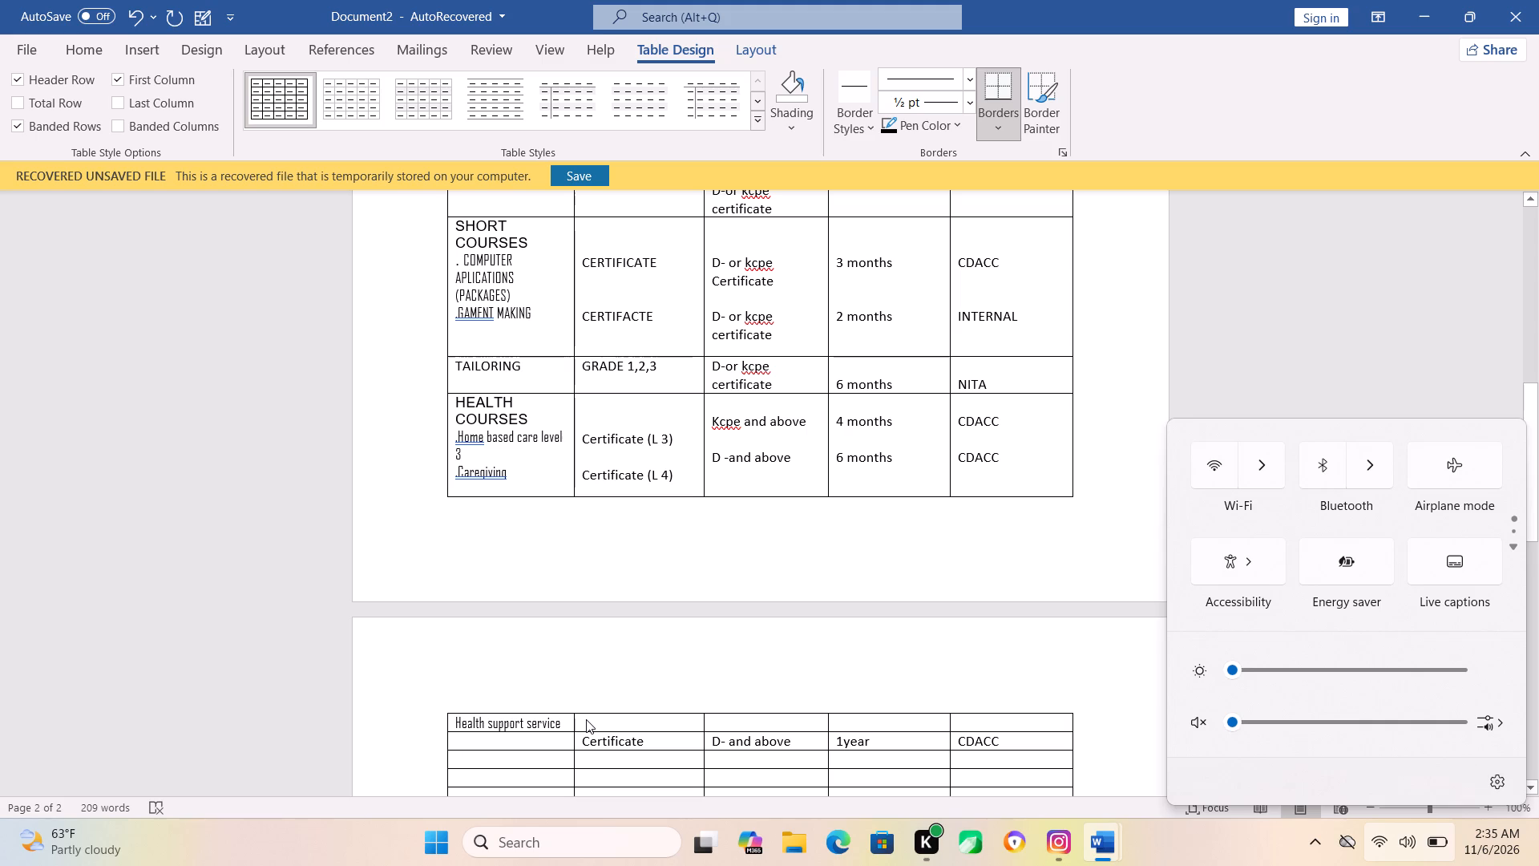
double_click(586, 719)
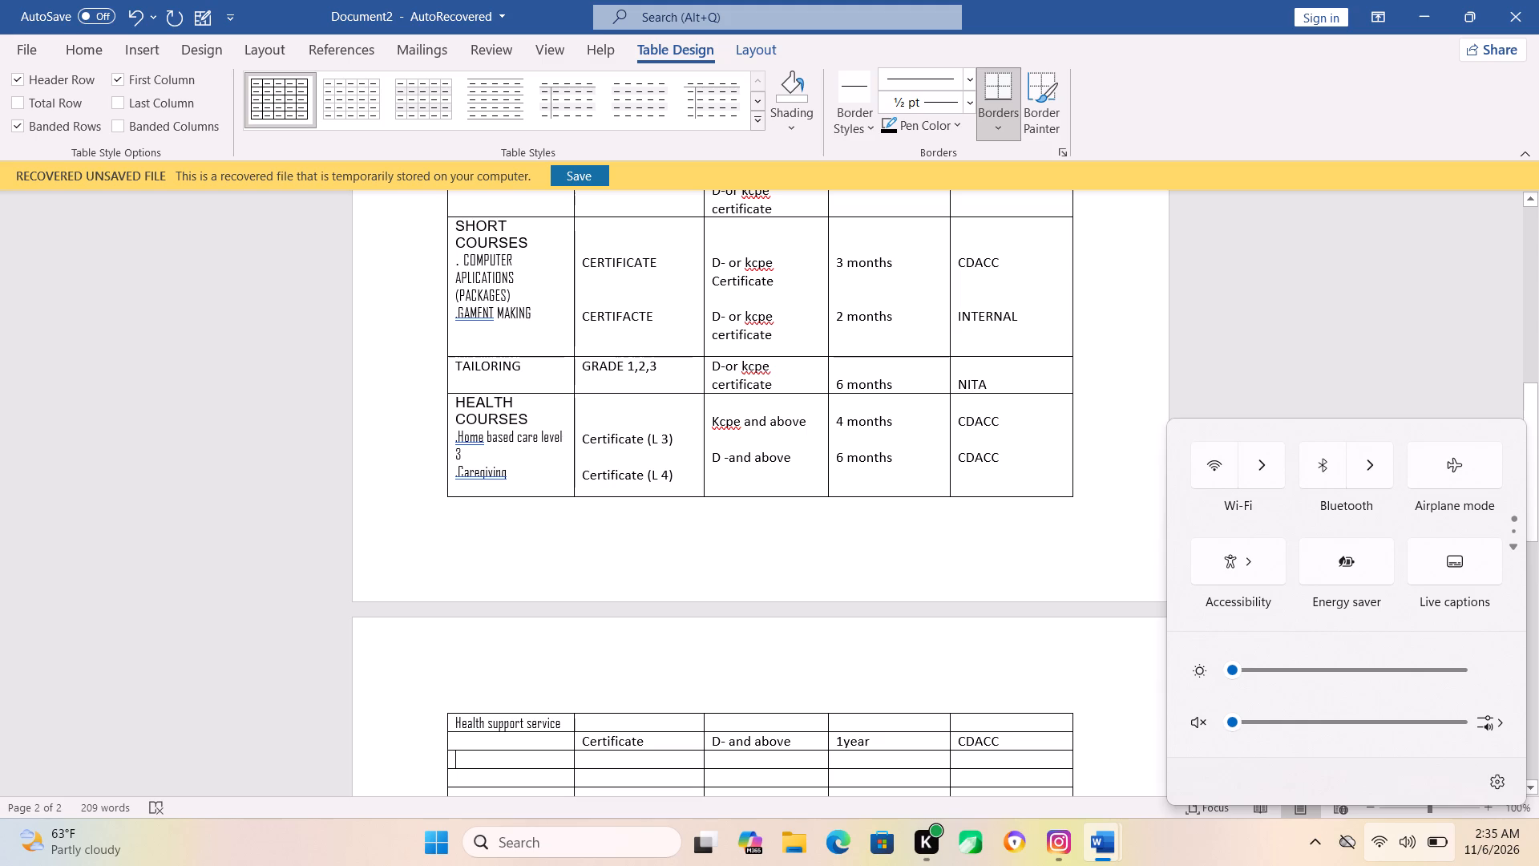
double_click(562, 725)
click(460, 755)
click(563, 721)
key(BackSpace)
key(BackSpace)
key(BackSpace)
key(BackSpace)
key(BackSpace)
key(BackSpace)
key(BackSpace)
key(BackSpace)
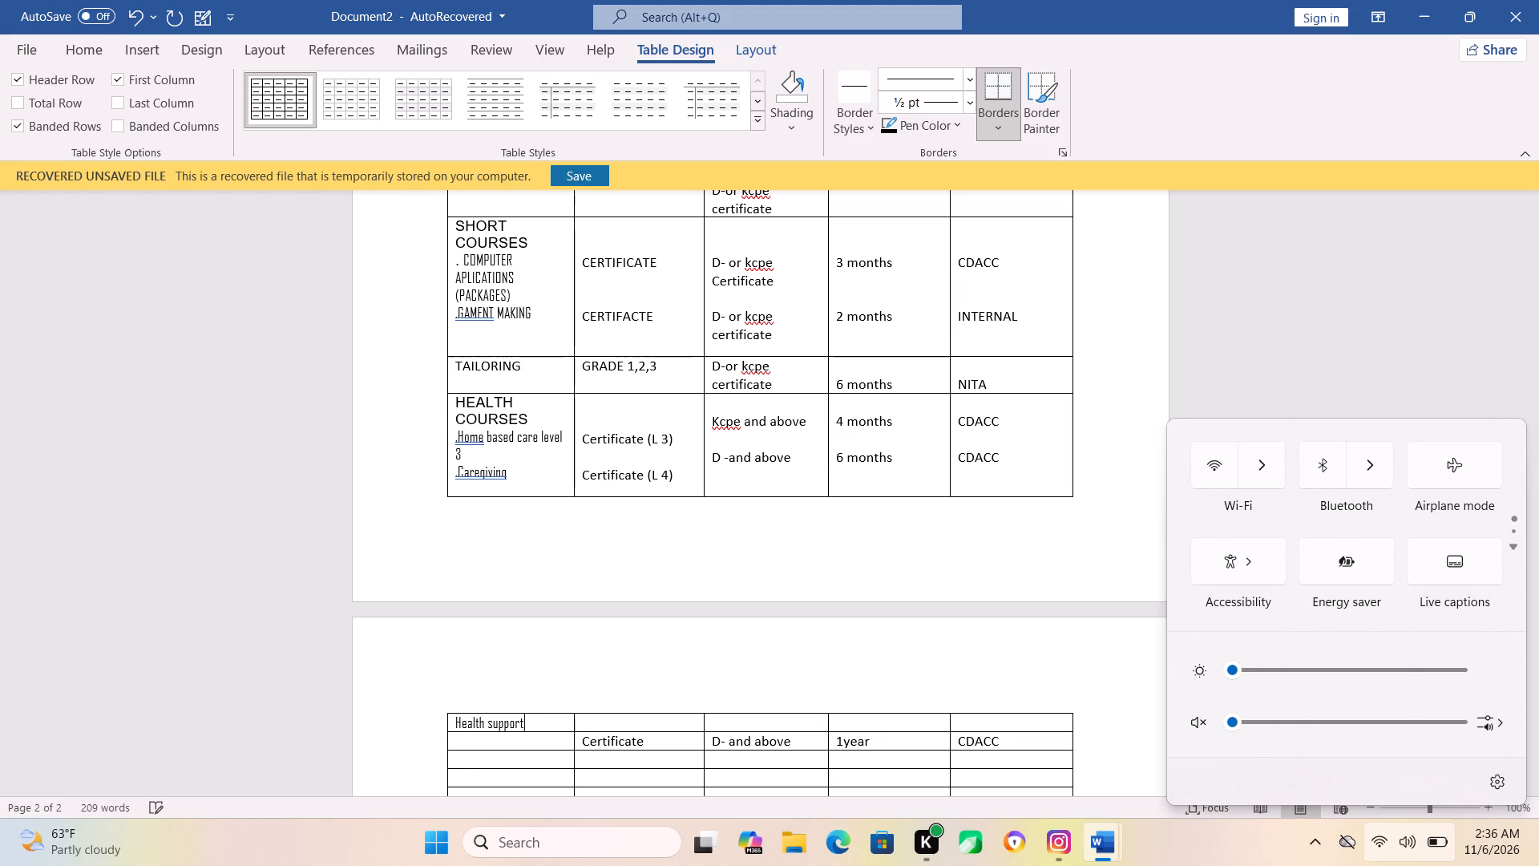
key(BackSpace)
key(BackSpace)
key(BackSpace)
key(BackSpace)
key(BackSpace)
key(BackSpace)
key(BackSpace)
key(BackSpace)
key(BackSpace)
key(BackSpace)
key(BackSpace)
key(BackSpace)
key(BackSpace)
key(BackSpace)
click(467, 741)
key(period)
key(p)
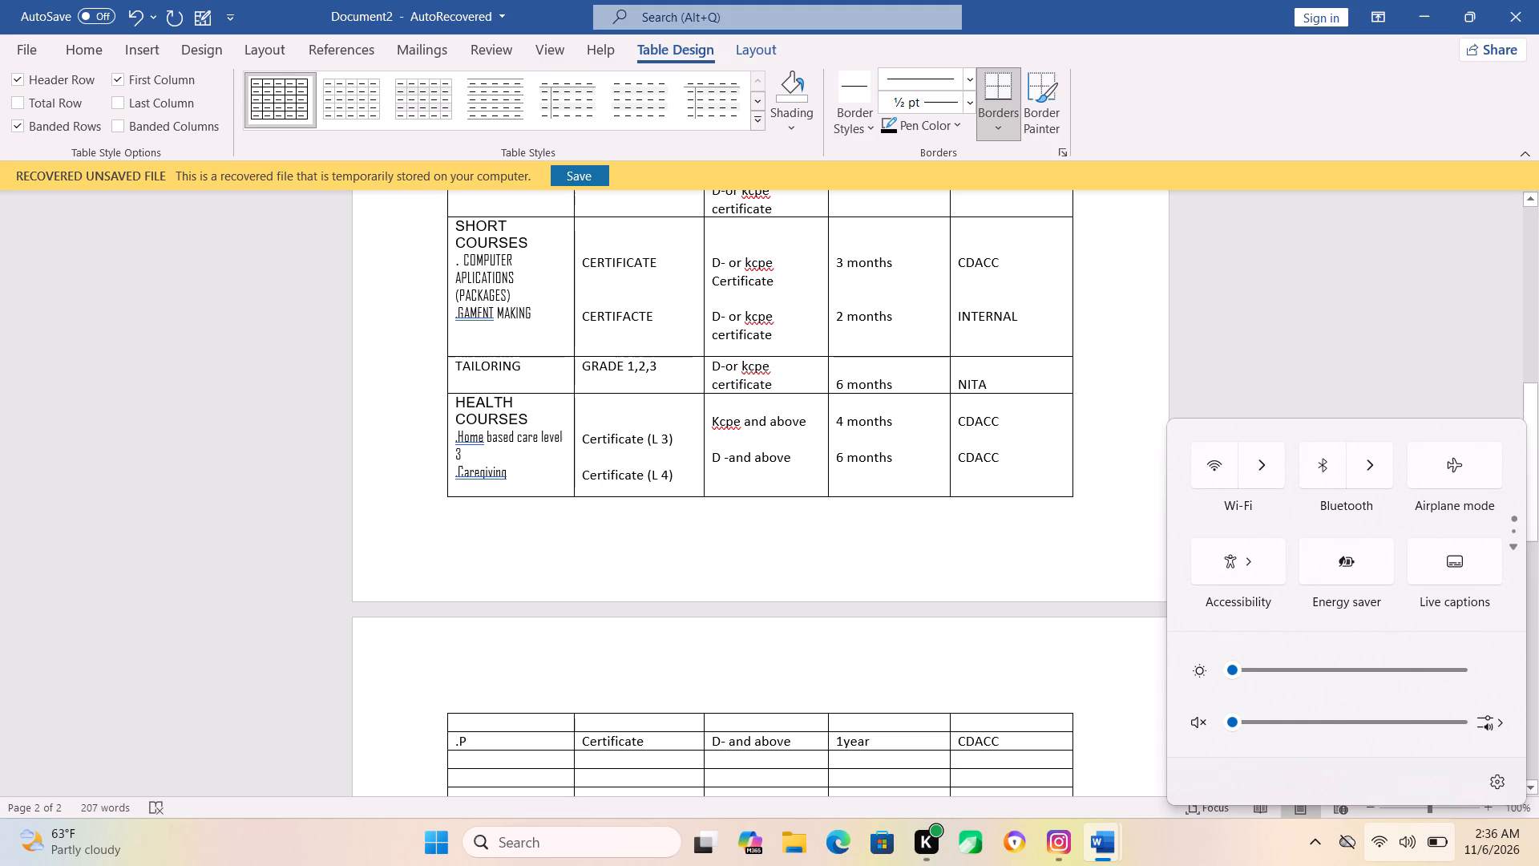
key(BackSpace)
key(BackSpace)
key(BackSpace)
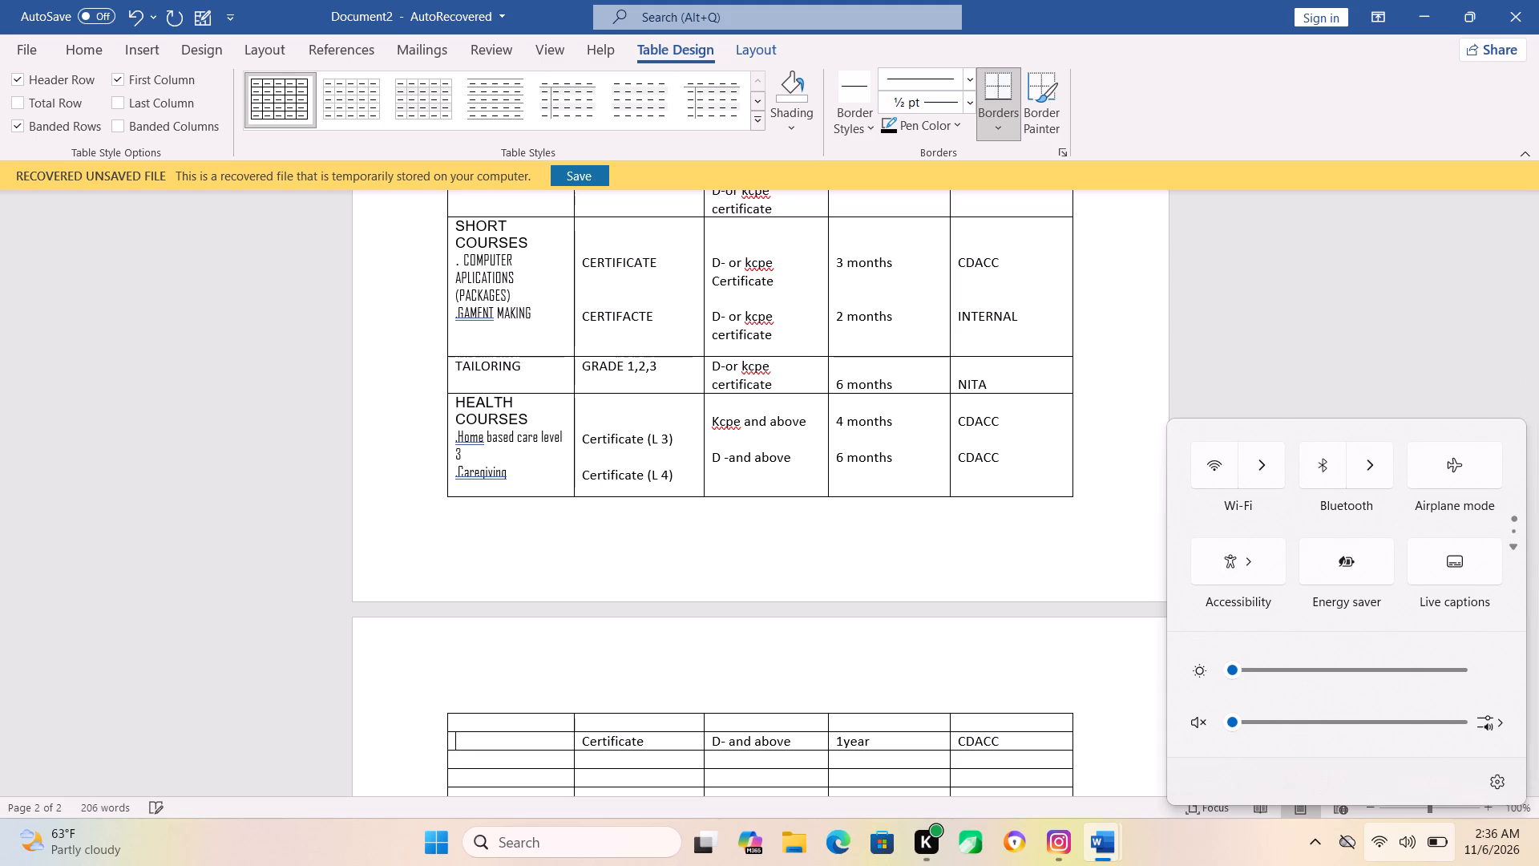
Enter ".Peri-operative theatre" in the emptied first cell of the table's top row on page 2.
click(459, 724)
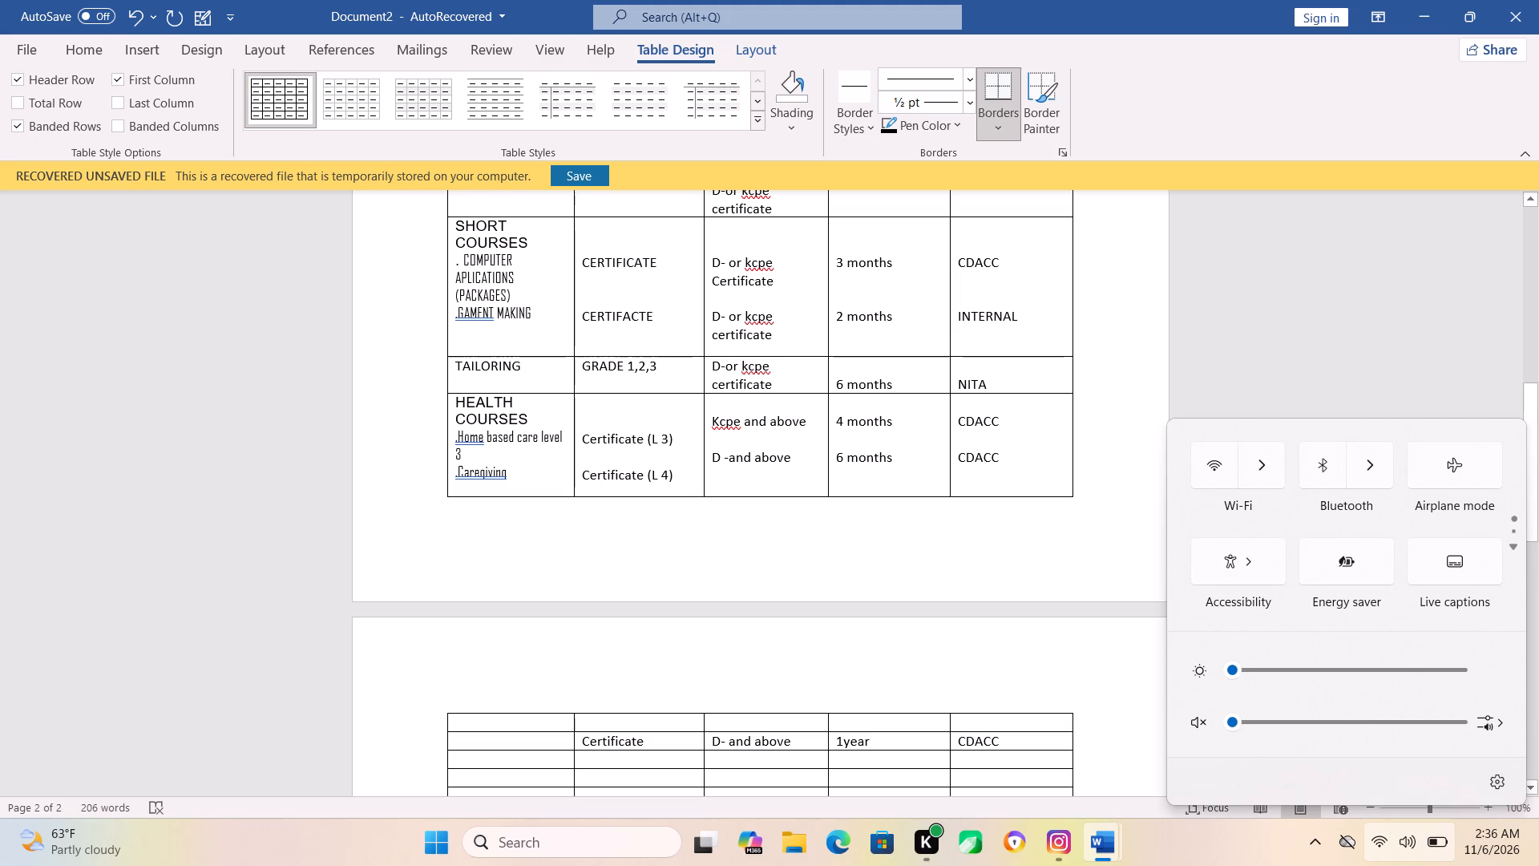
key(period)
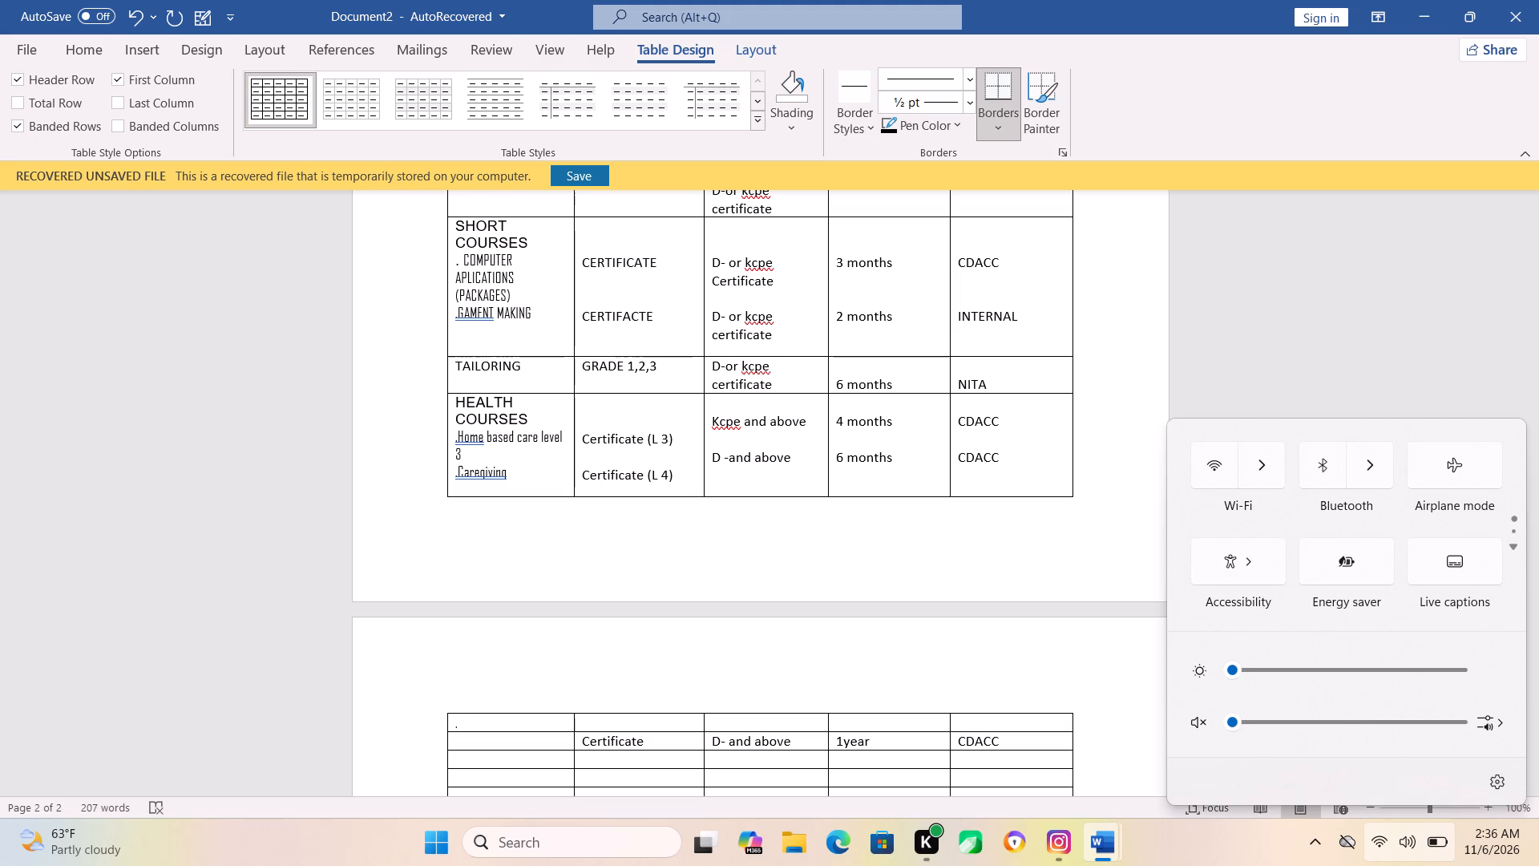
key(p)
text(er)
key(i)
key(minus)
key(o)
key(p)
text(er)
key(a)
key(t)
key(i)
text(ve)
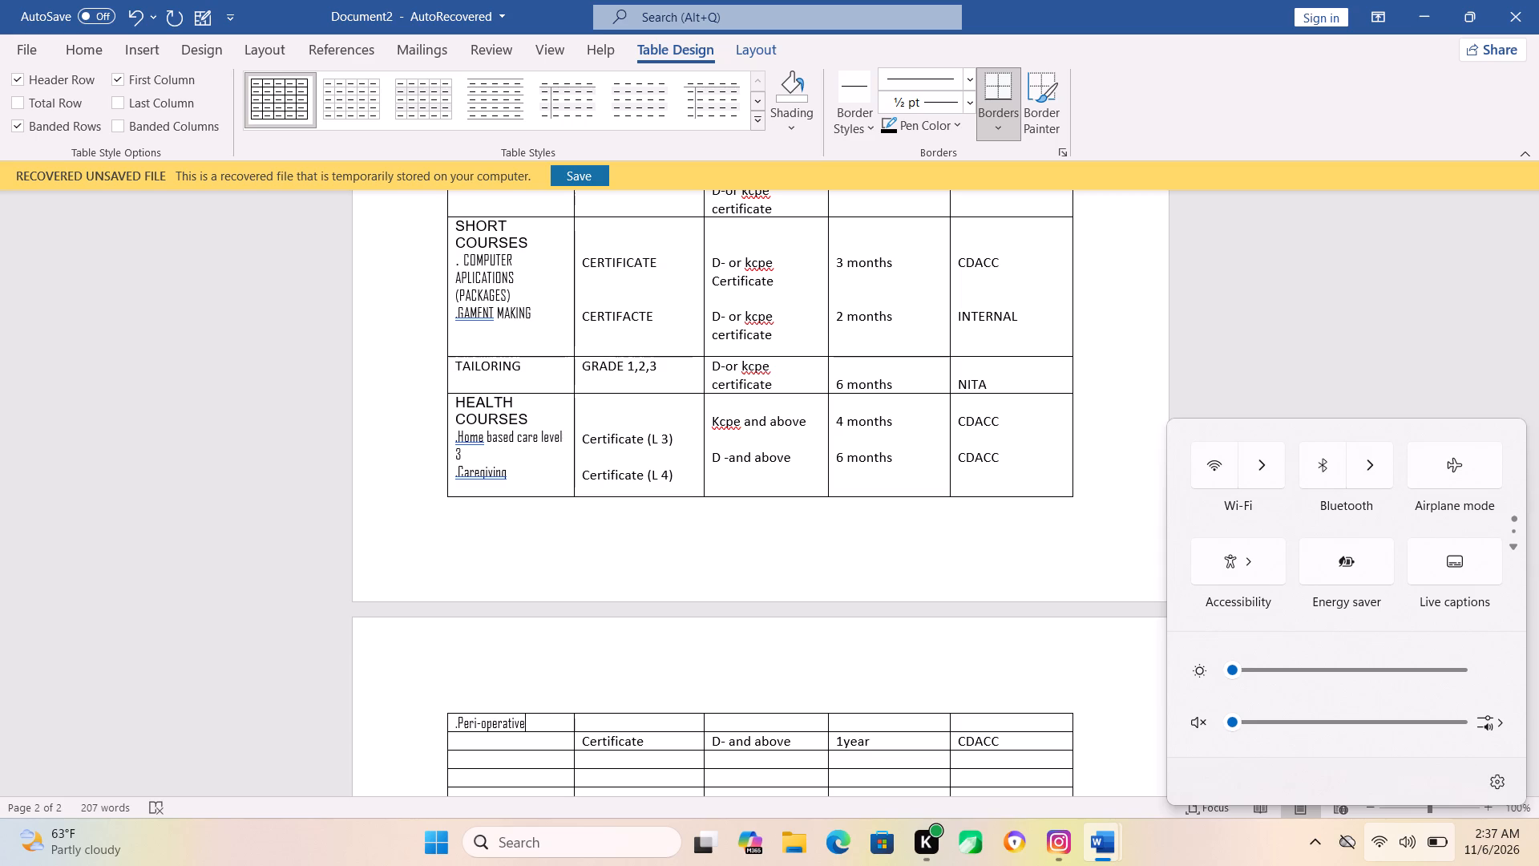
key(space)
text(the)
key(a)
key(t)
text(re)
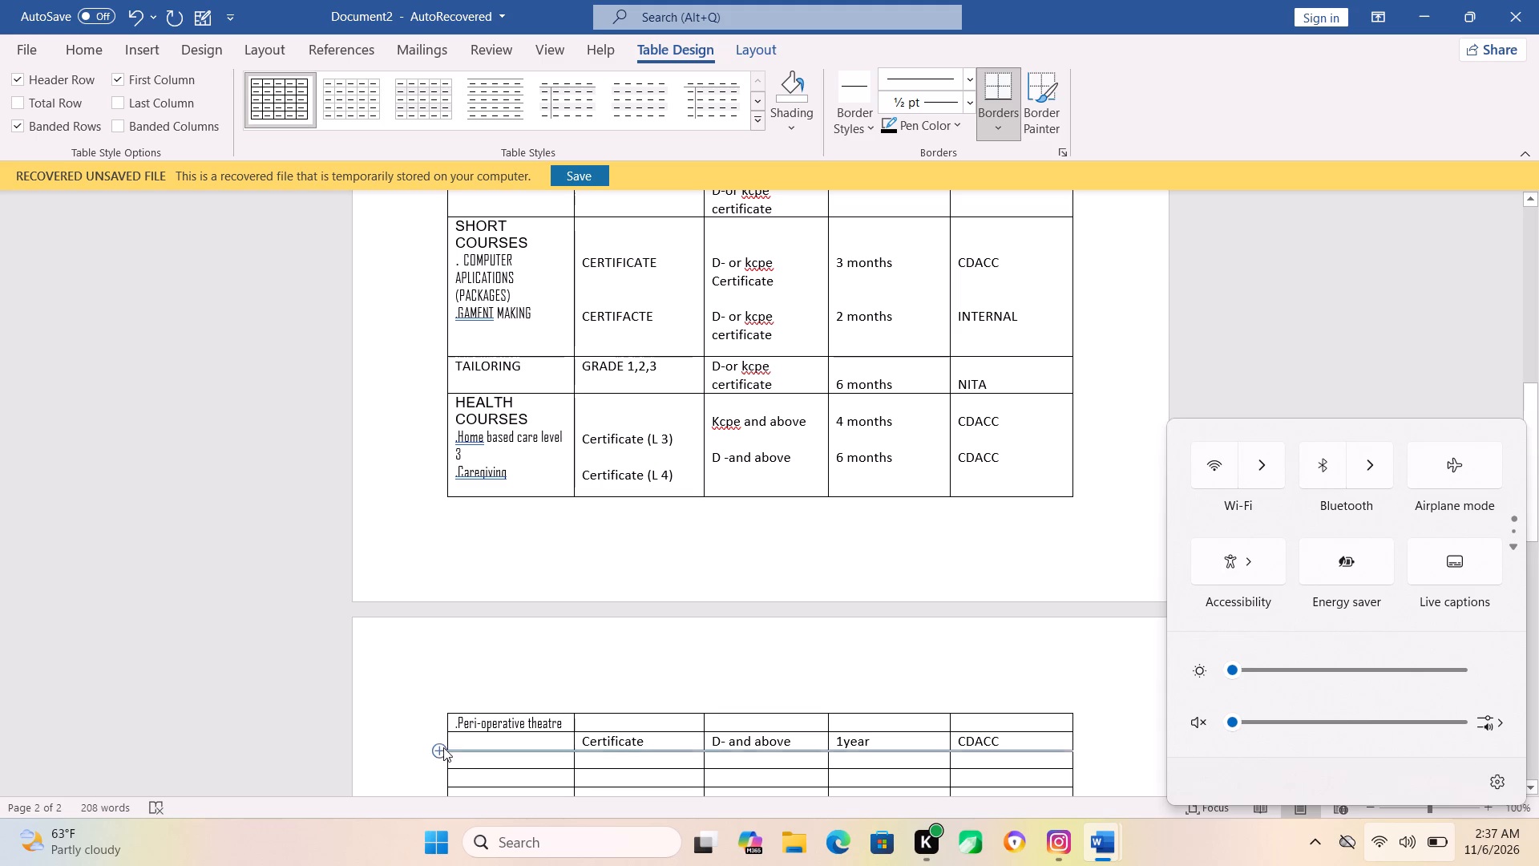
Enter "Peri-operative theatre tecnologist" in the first cell of the empty row below the 1year Certificate row on page 2.
click(454, 762)
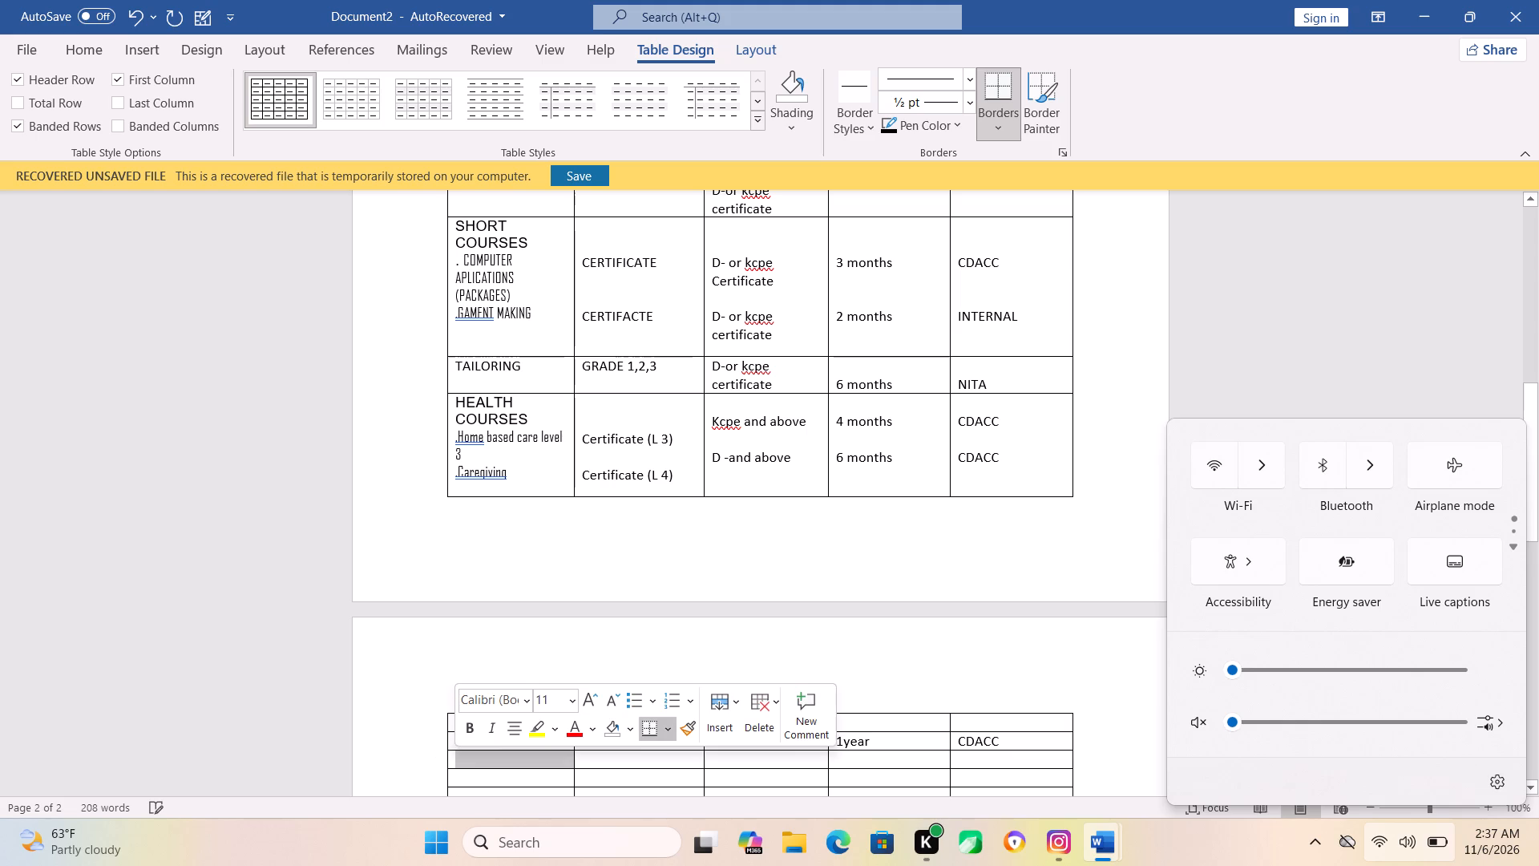
click(454, 762)
click(454, 762)
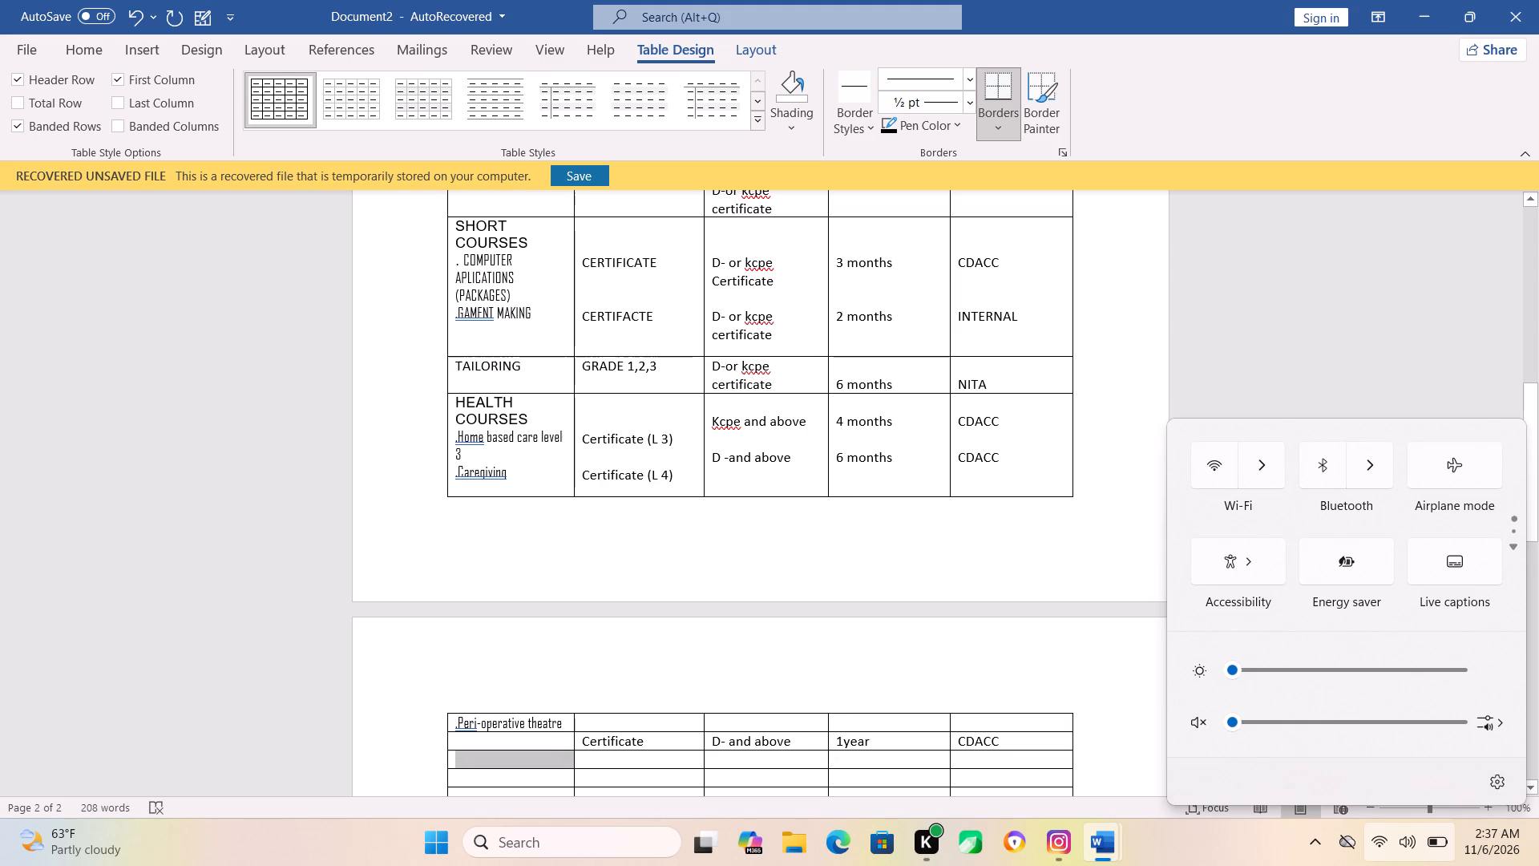
click(454, 762)
click(466, 758)
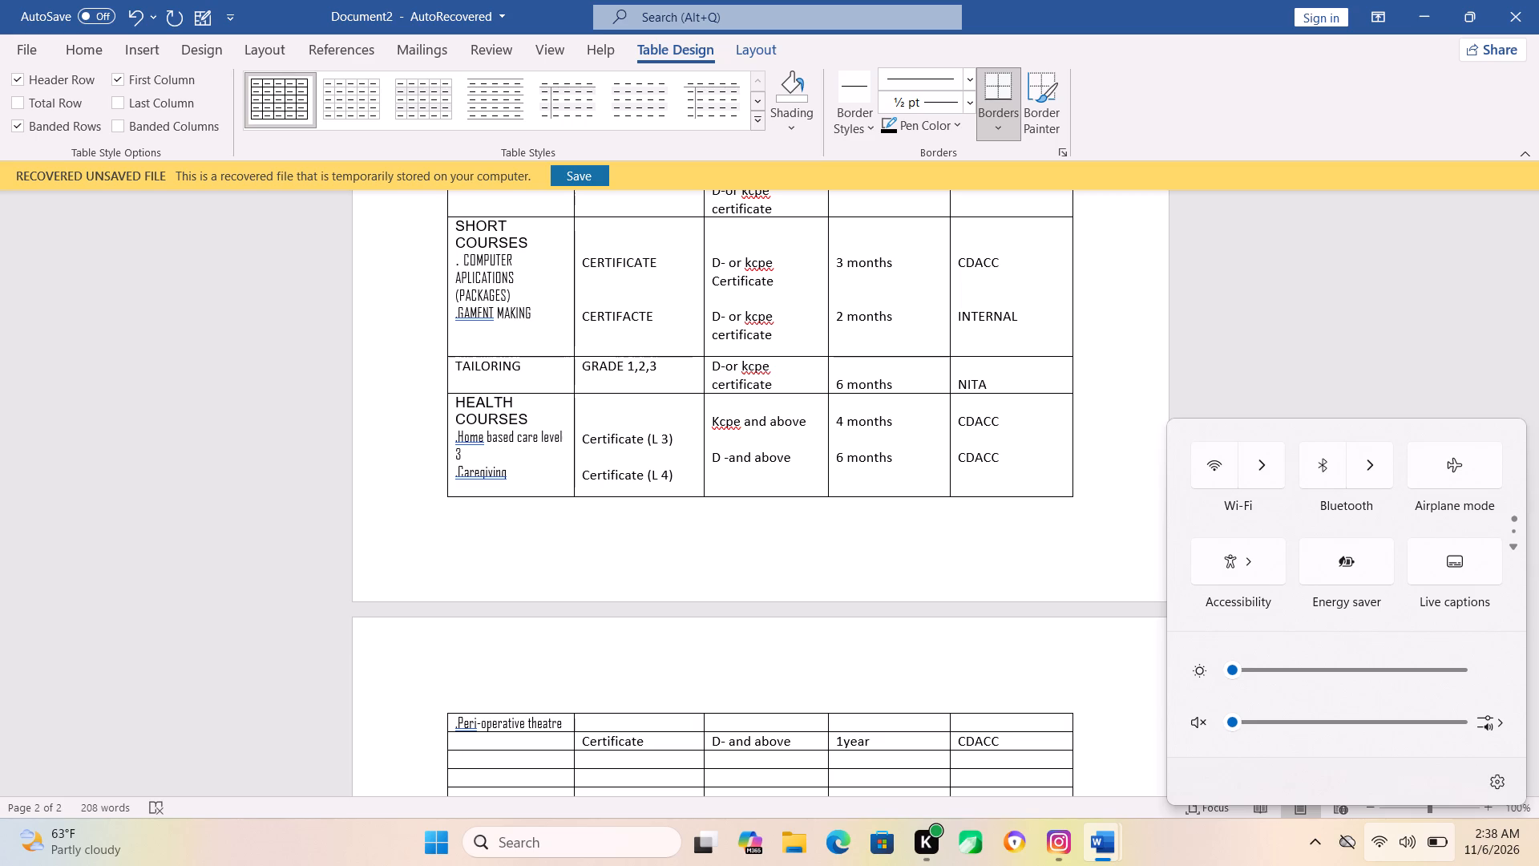
text(PERI)
key(BackSpace)
key(BackSpace)
key(BackSpace)
text(eri)
key(space)
key(BackSpace)
key(minus)
text(opert)
text(ion)
key(space)
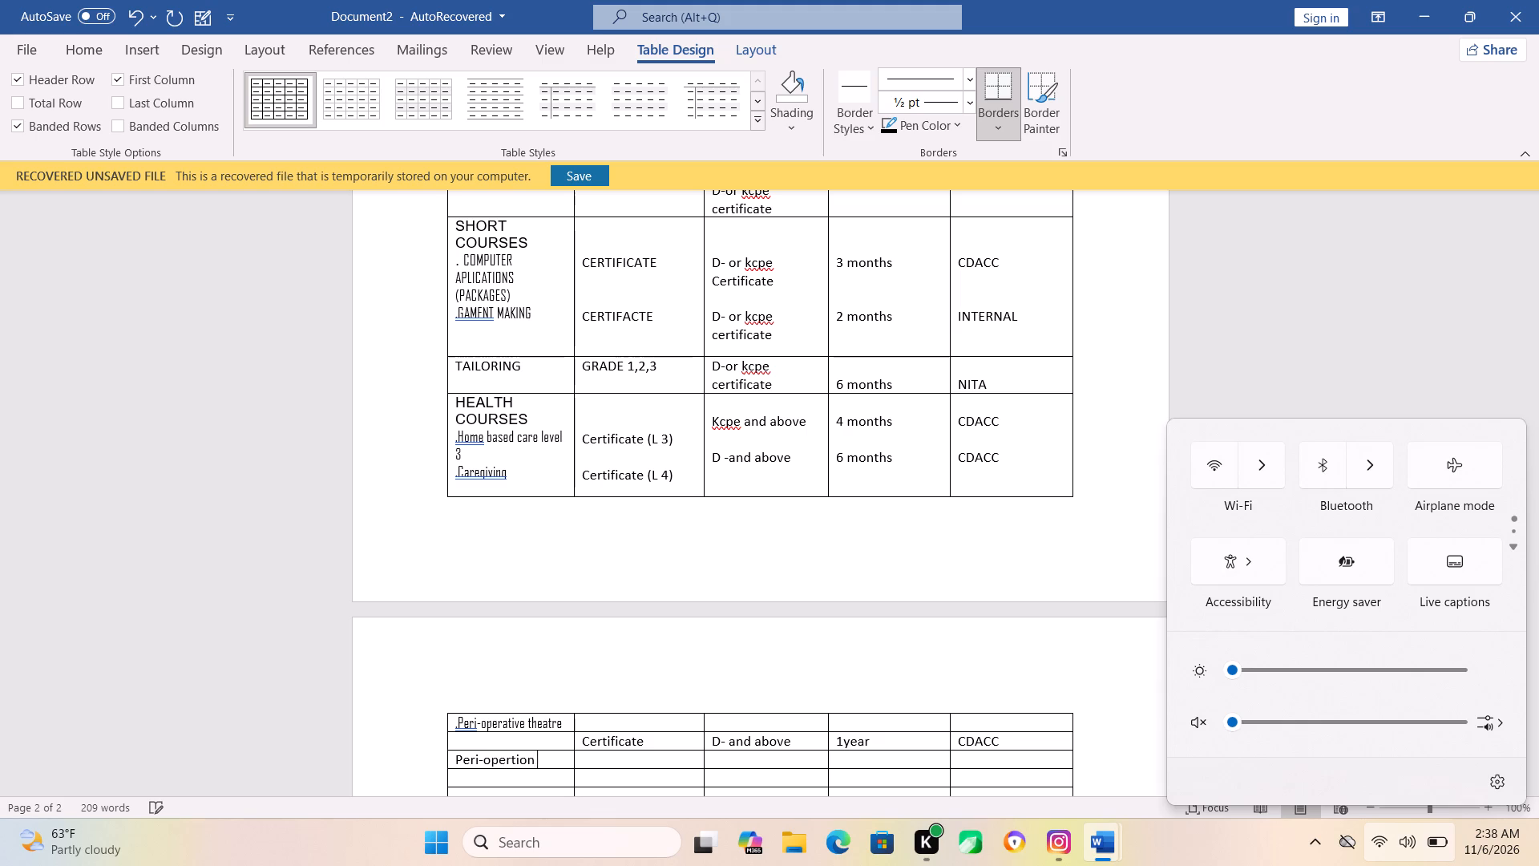
key(BackSpace)
key(BackSpace)
key(BackSpace)
key(BackSpace)
key(BackSpace)
key(a)
text(tive)
key(space)
text(thea)
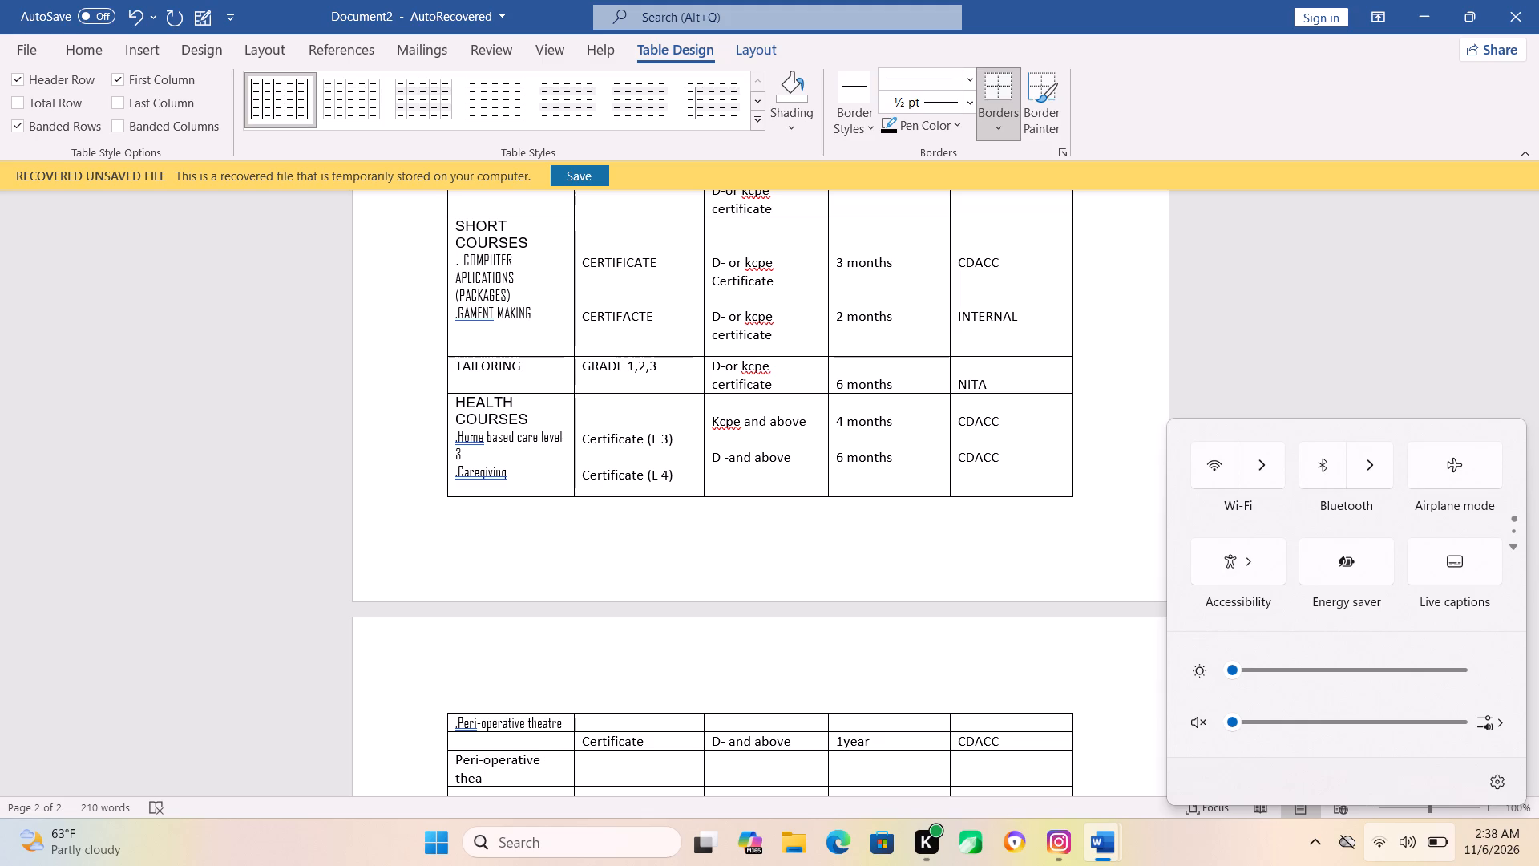
text(rte)
key(space)
key(BackSpace)
key(BackSpace)
key(BackSpace)
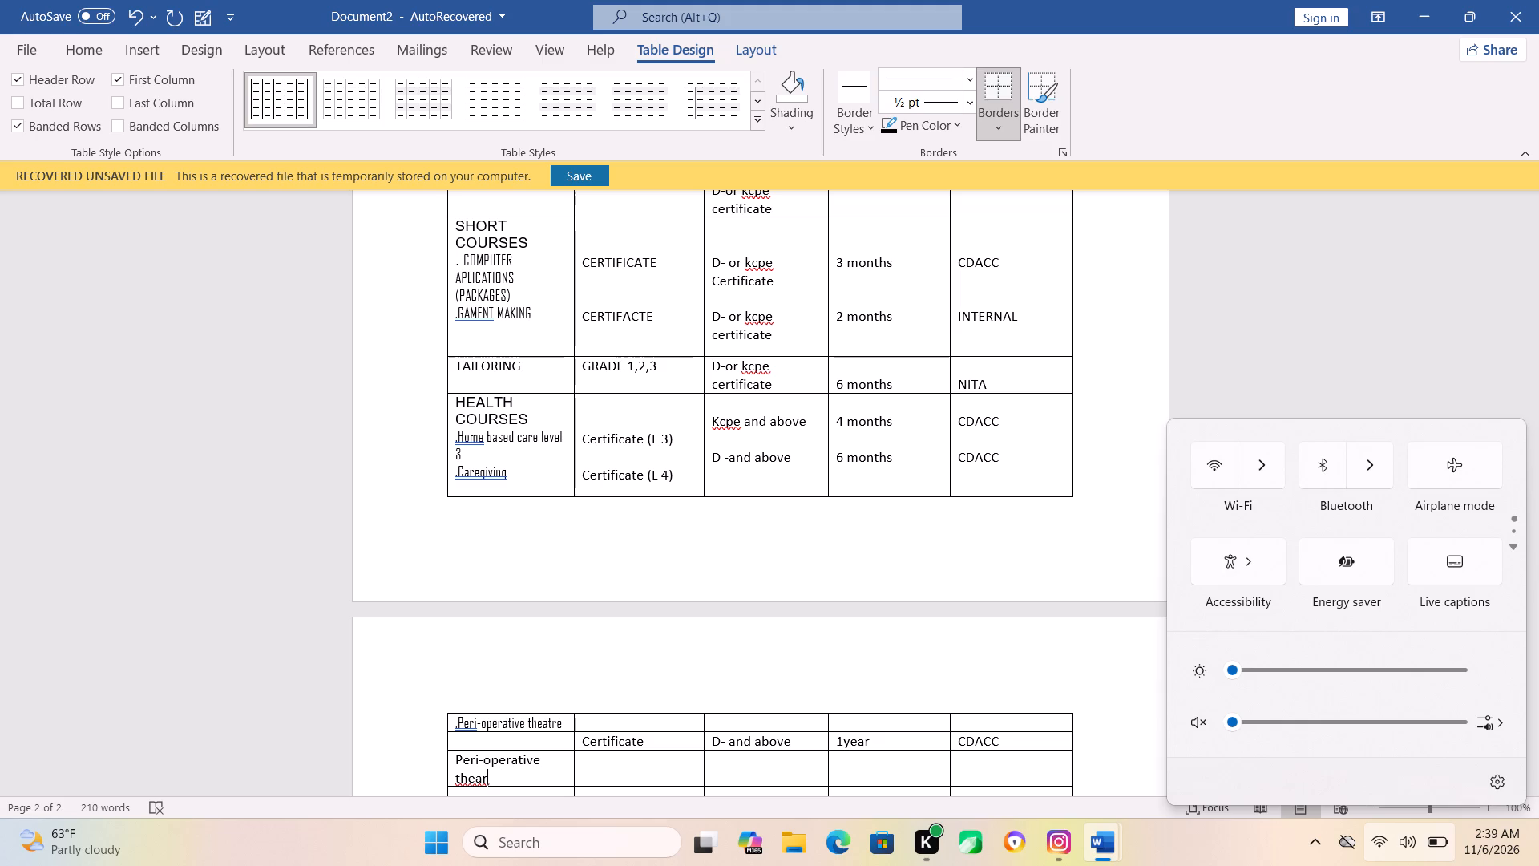
key(BackSpace)
text(tre)
key(space)
text(tec)
text(nolo)
text(gi)
text(st)
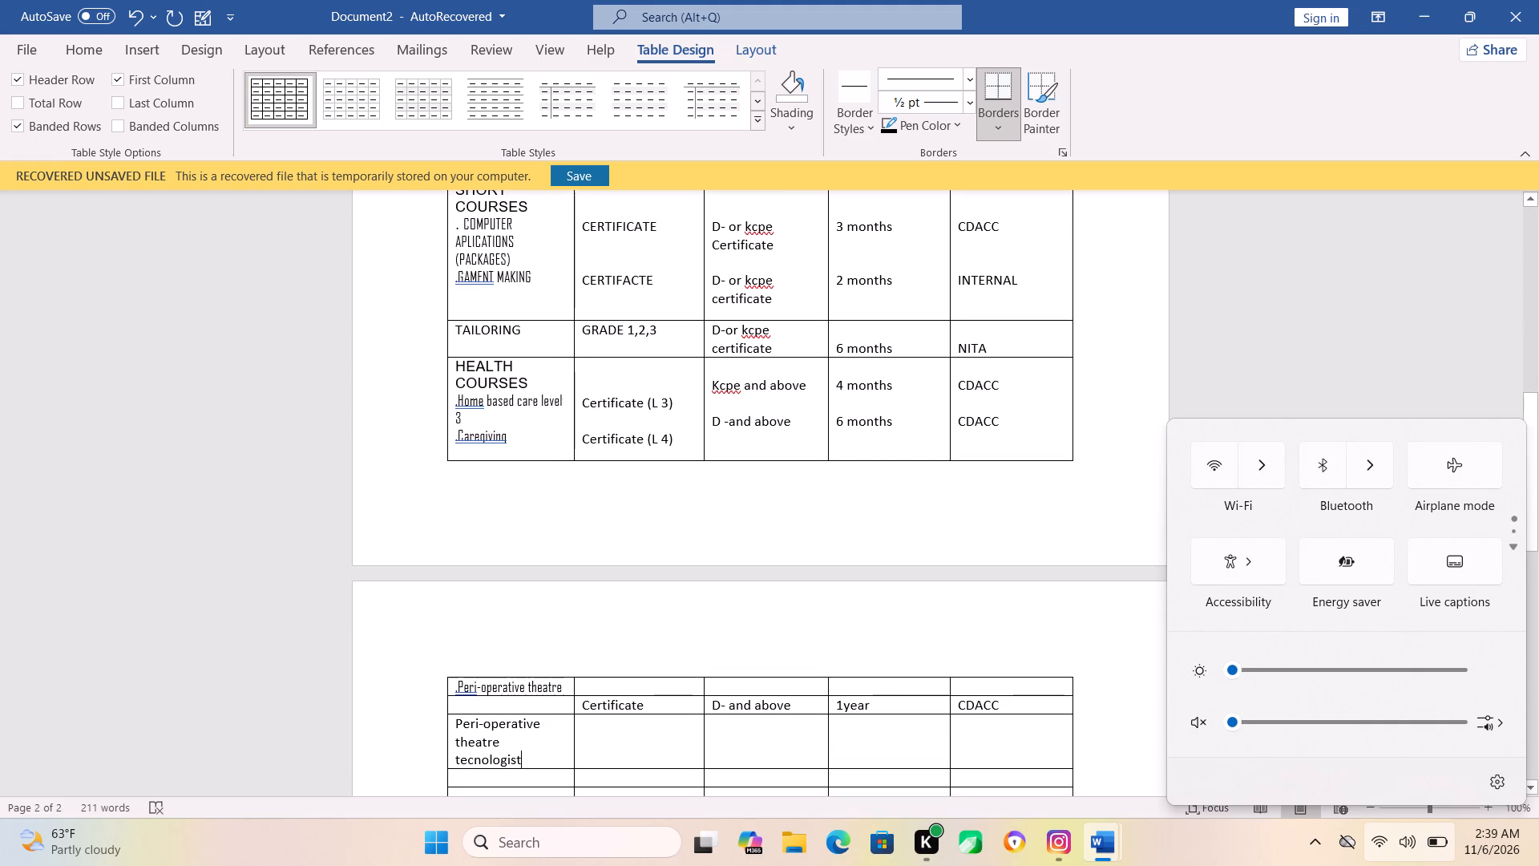
Enter "Certificate (L5)" on the second line of the second cell in the Peri-operative theatre tecnologist row.
click(588, 741)
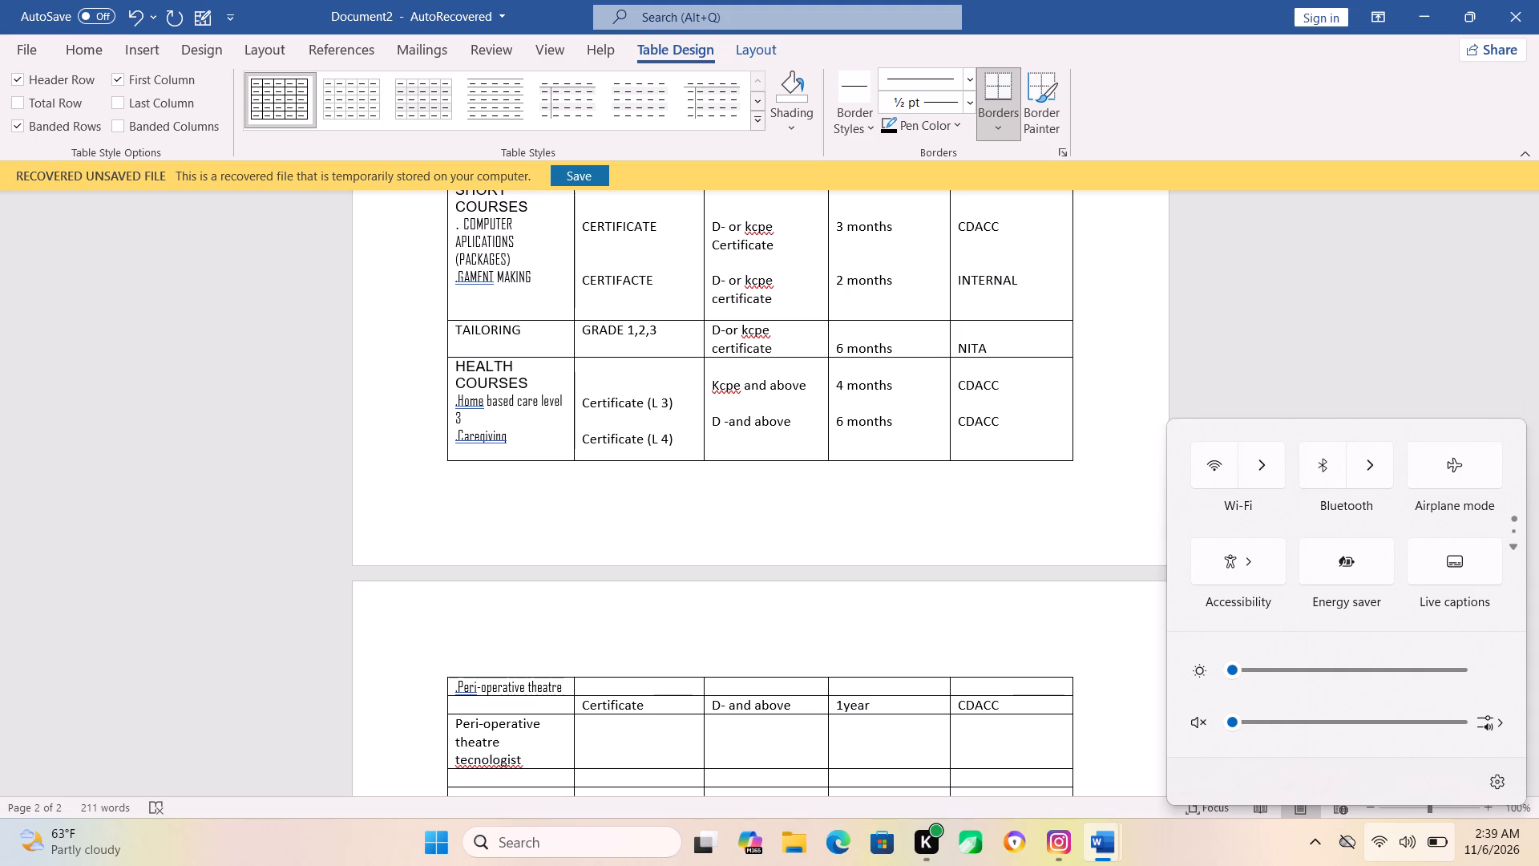
key(Return)
text(ce)
text(rti)
text(fi)
key(c)
text(ate)
key(space)
key(shift+parenleft)
key(l)
key(BackSpace)
key(l)
key(5)
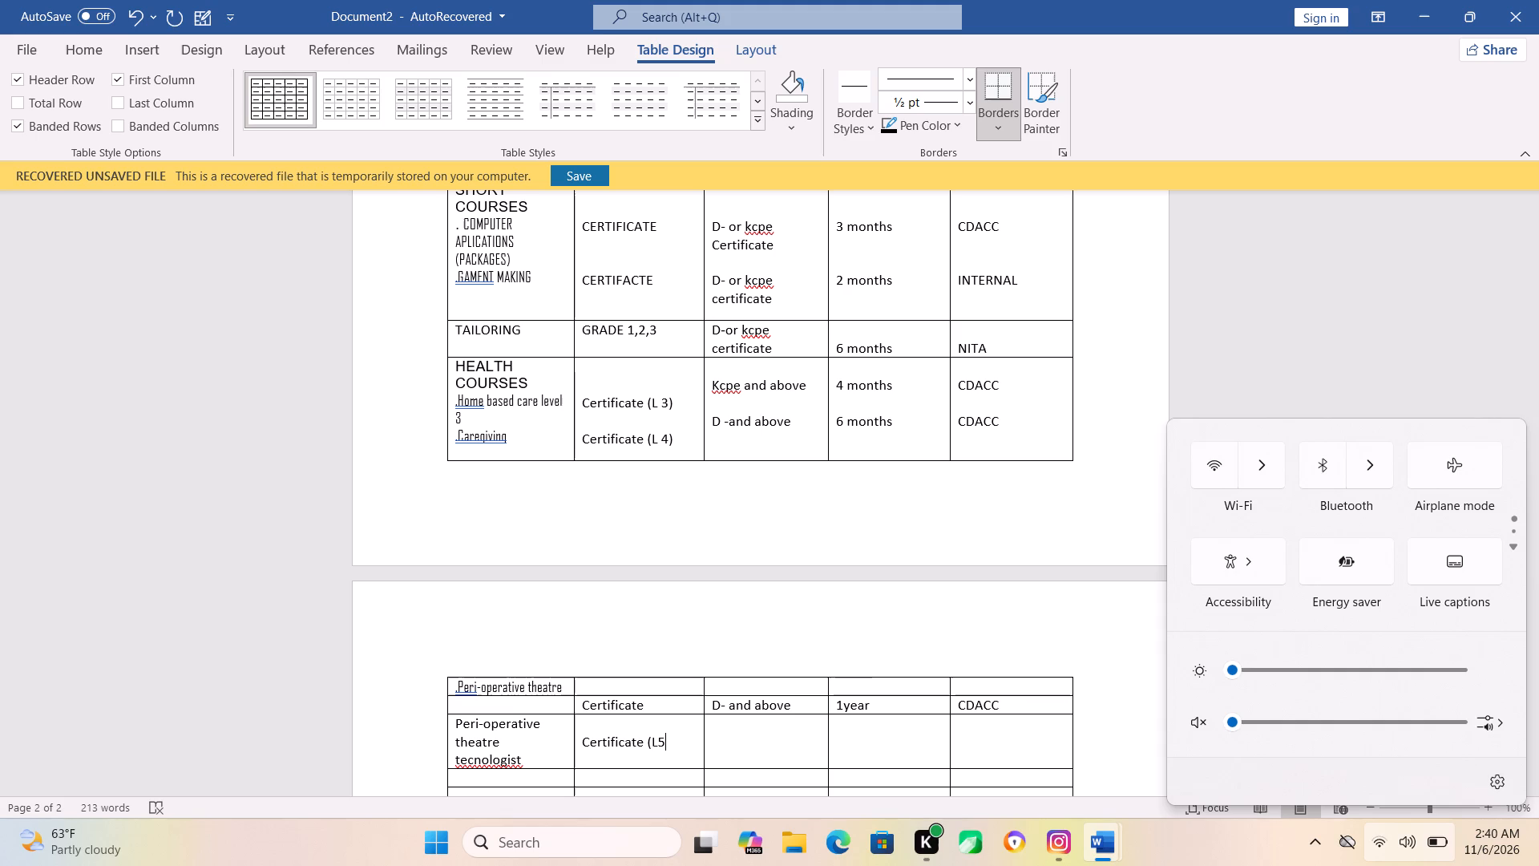
key(shift+parenright)
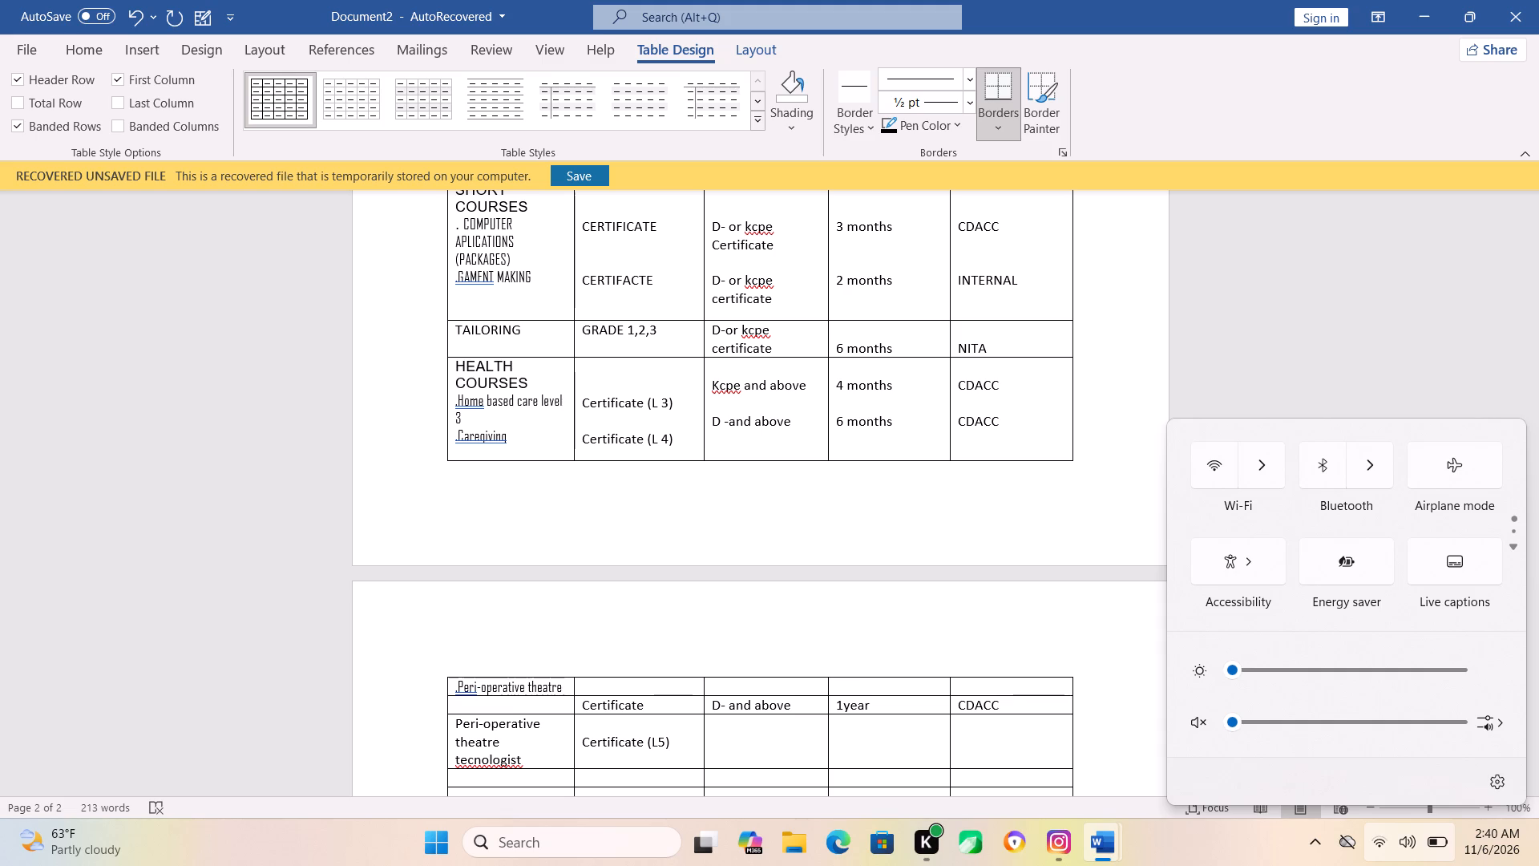
Enter "D plain and above" on the second line of the third cell in the Peri-operative theatre tecnologist row.
click(713, 744)
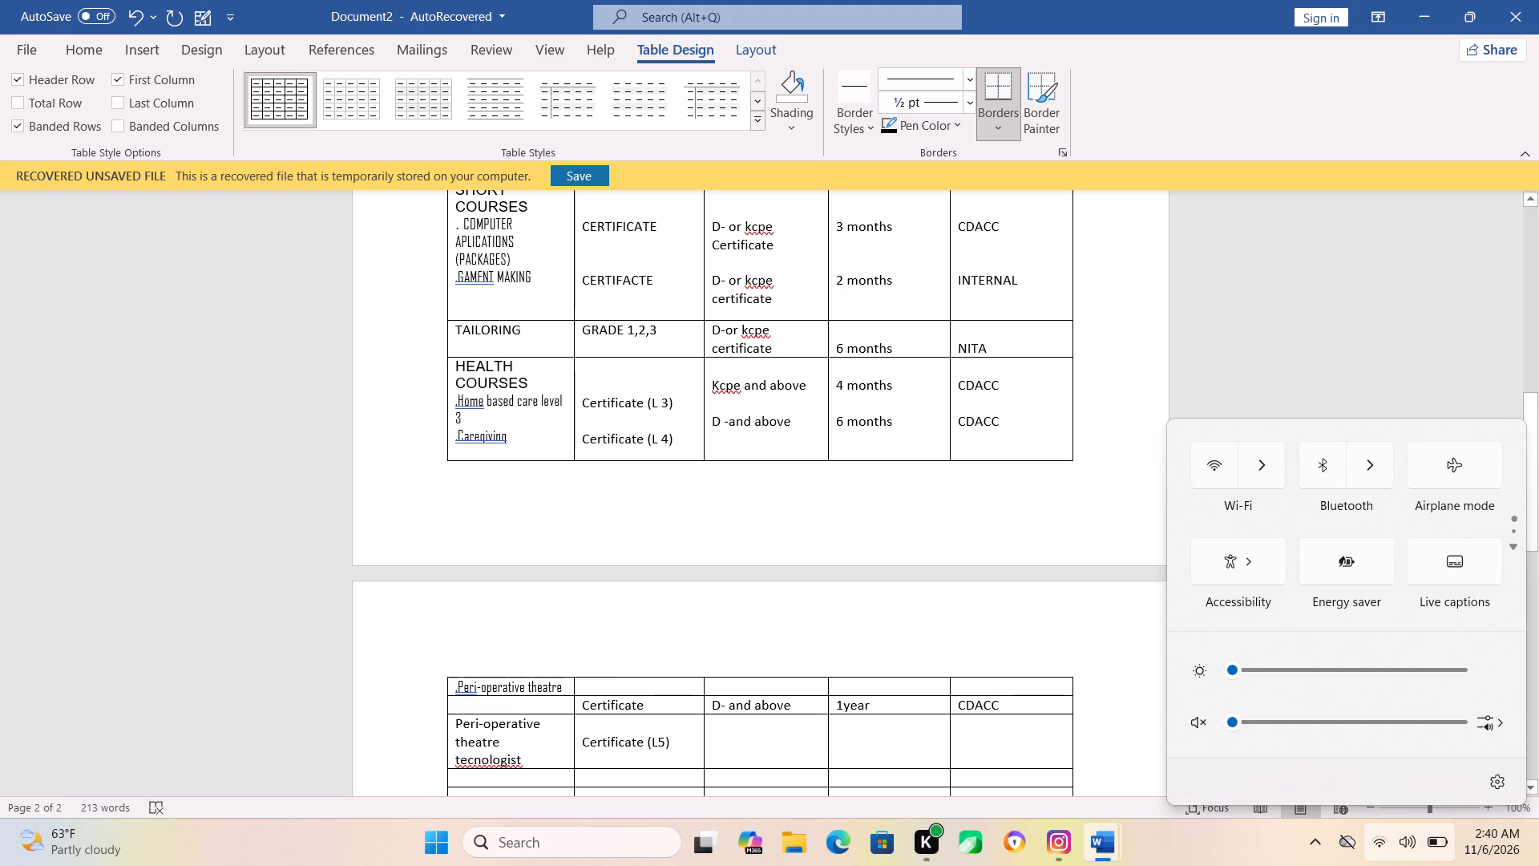
key(Return)
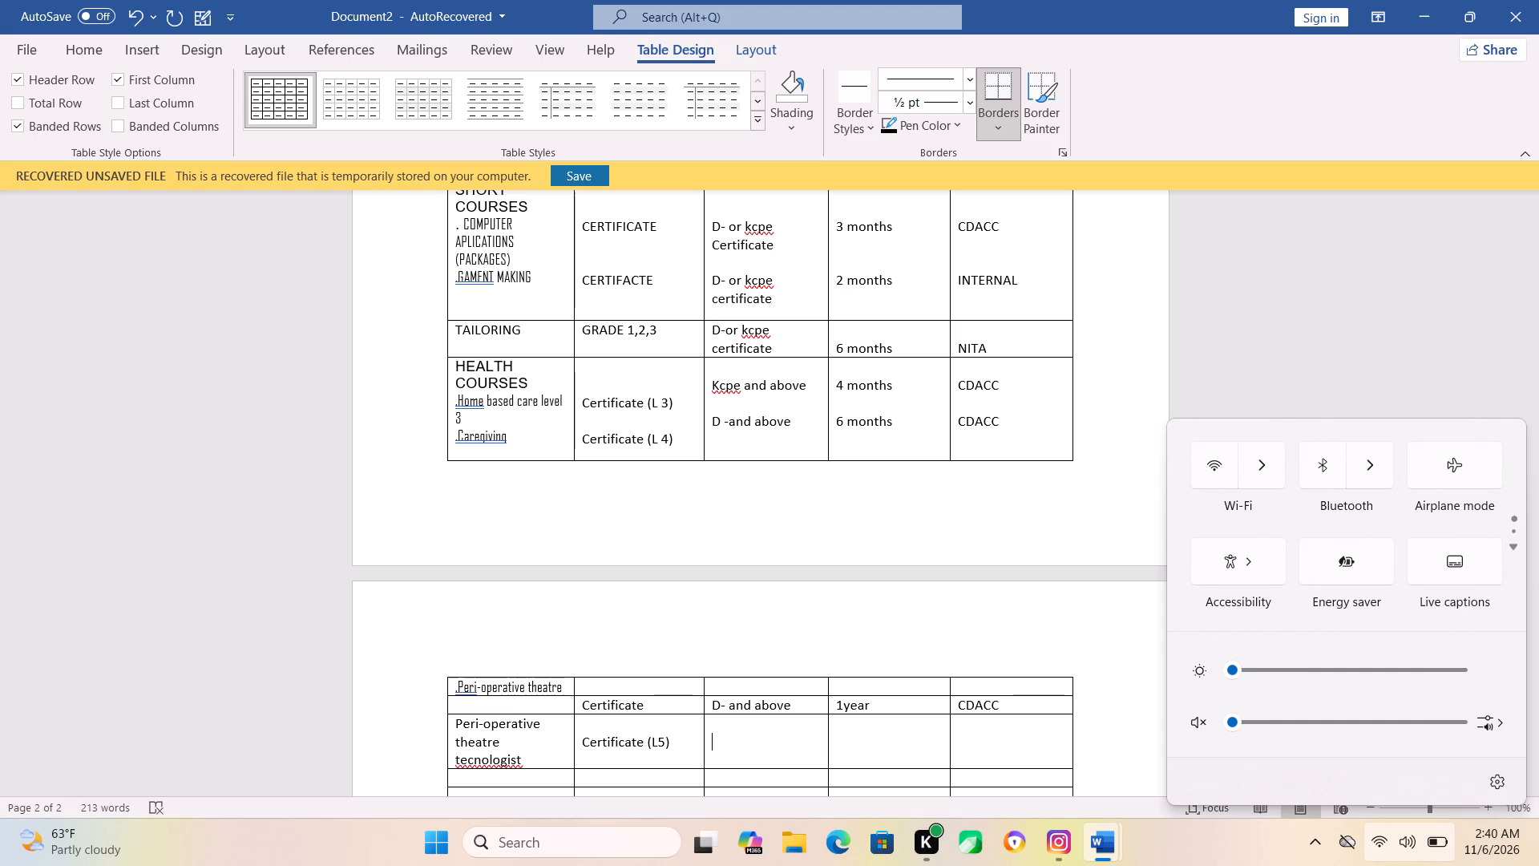
key(d)
key(space)
text(plain)
key(space)
text(ad)
key(BackSpace)
text(nd)
key(space)
key(a)
text(bove)
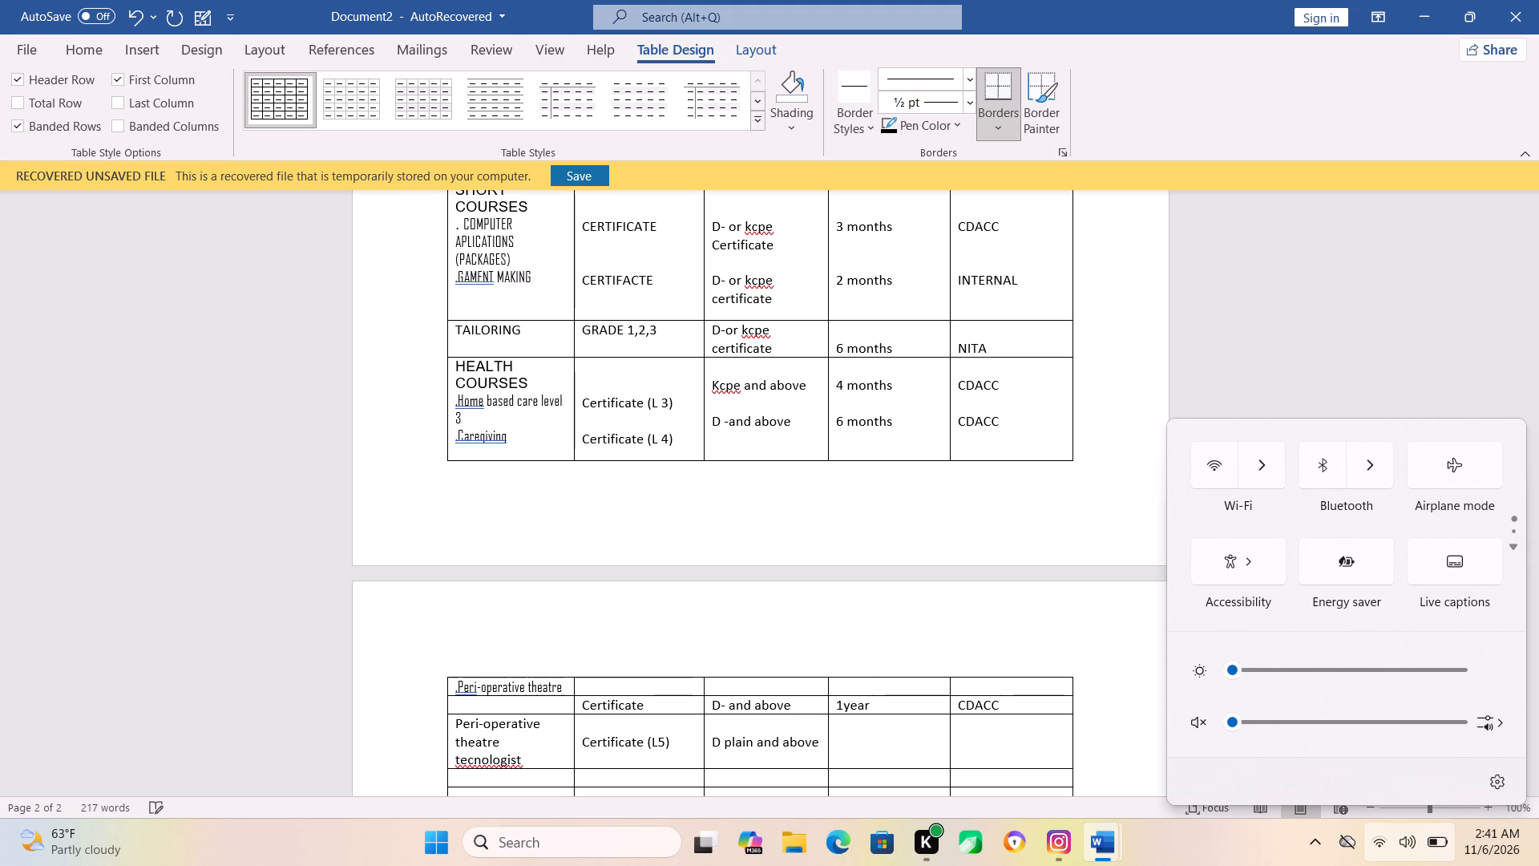
Enter "1 year" on the second line of the fourth cell in the Peri-operative theatre tecnologist row.
click(845, 740)
key(Return)
key(1)
key(space)
key(y)
text(ear)
Enter "CDACC" on the second line of the last cell in the Peri-operative theatre tecnologist row.
click(963, 739)
key(Return)
key(c)
key(d)
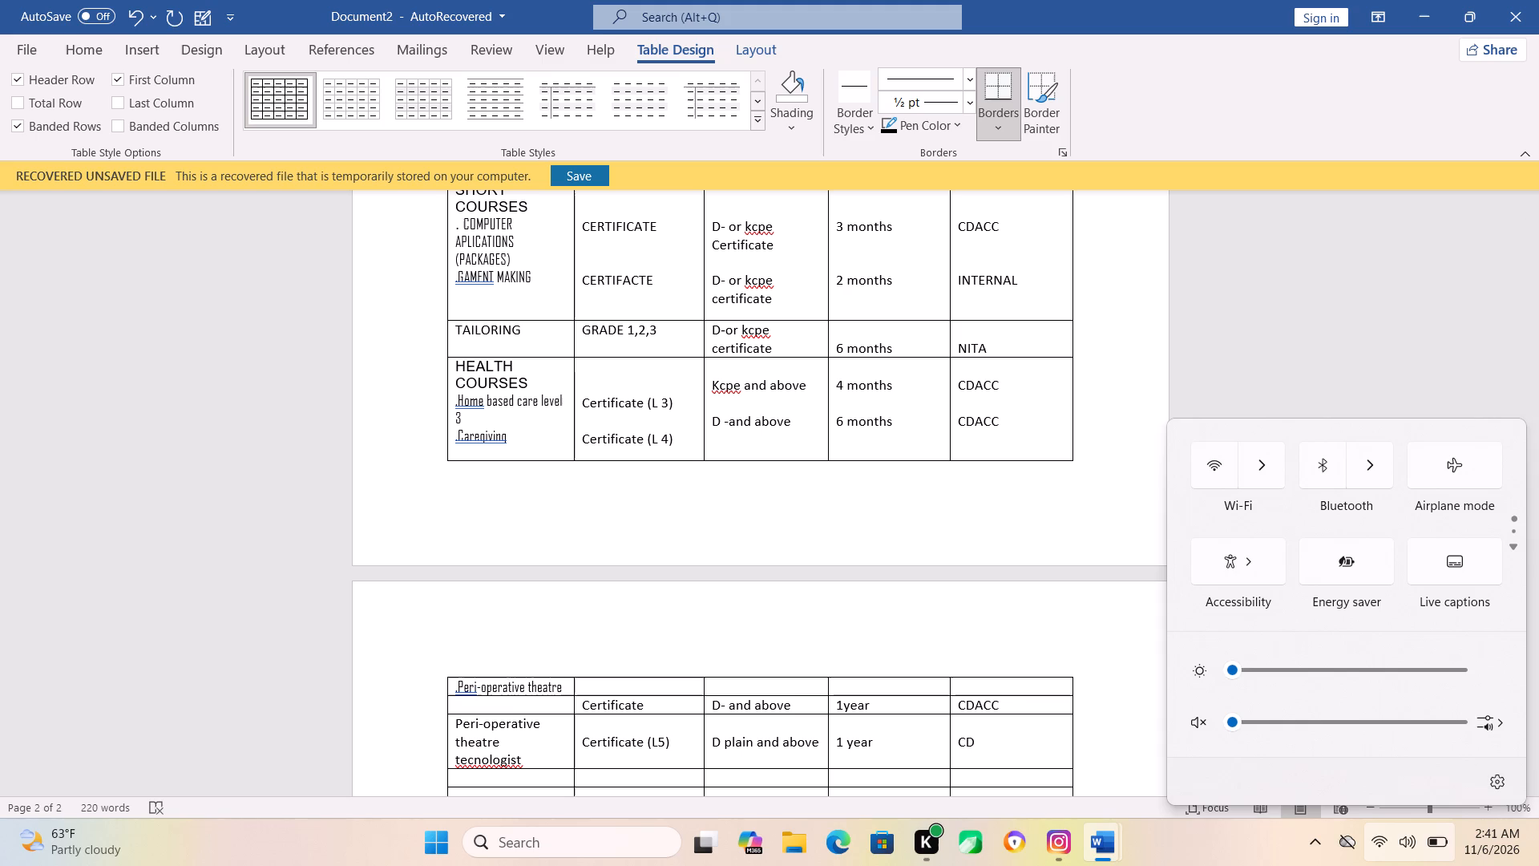
text(ACC)
Correct the spelling of "tecnologist" to "technologist" in the Peri-operative theatre course name.
click(521, 757)
click(521, 757)
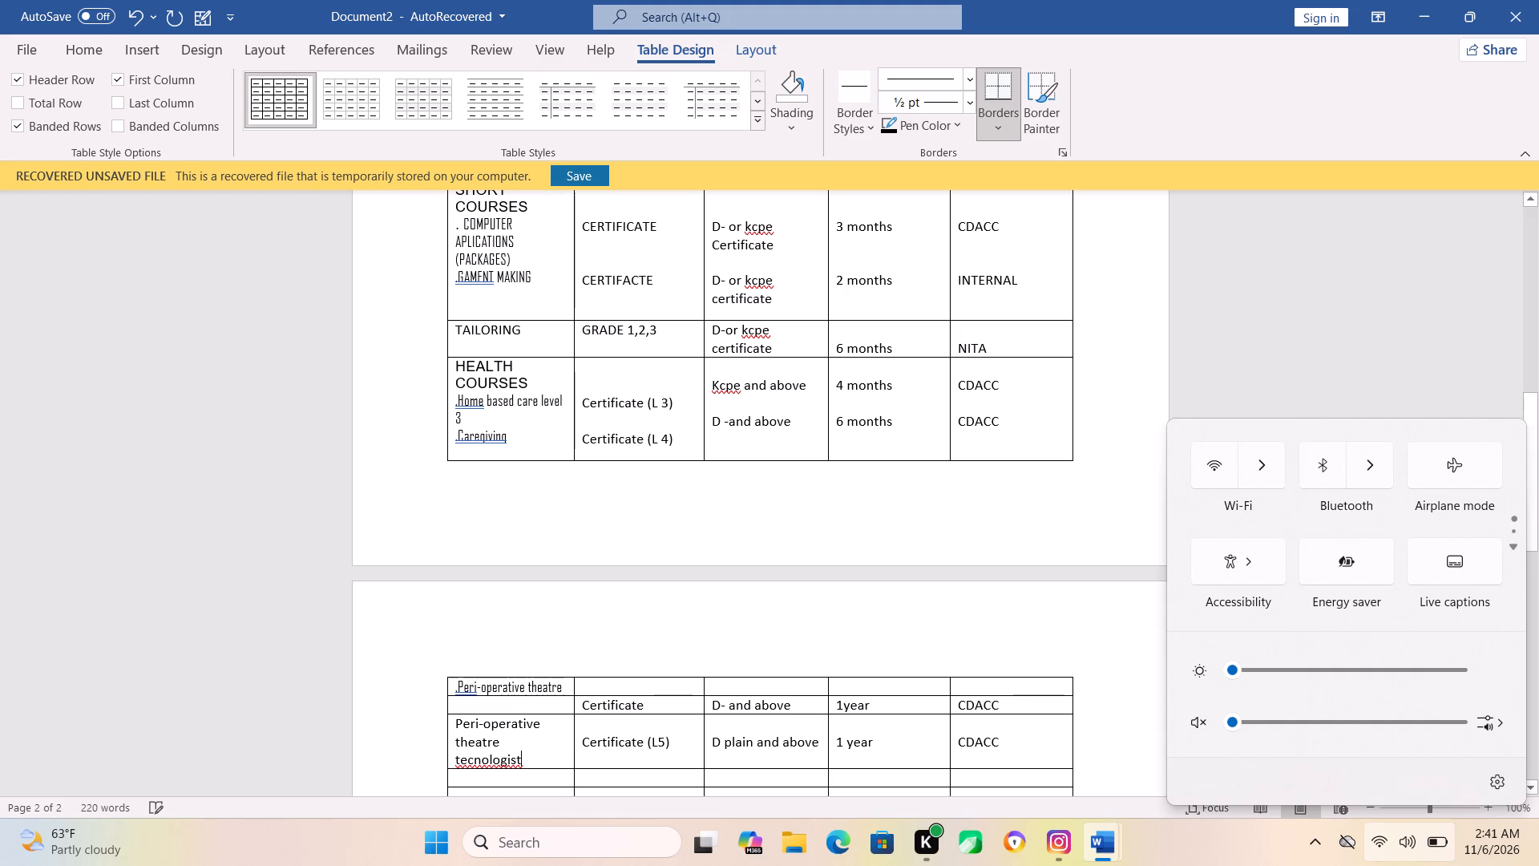
key(BackSpace)
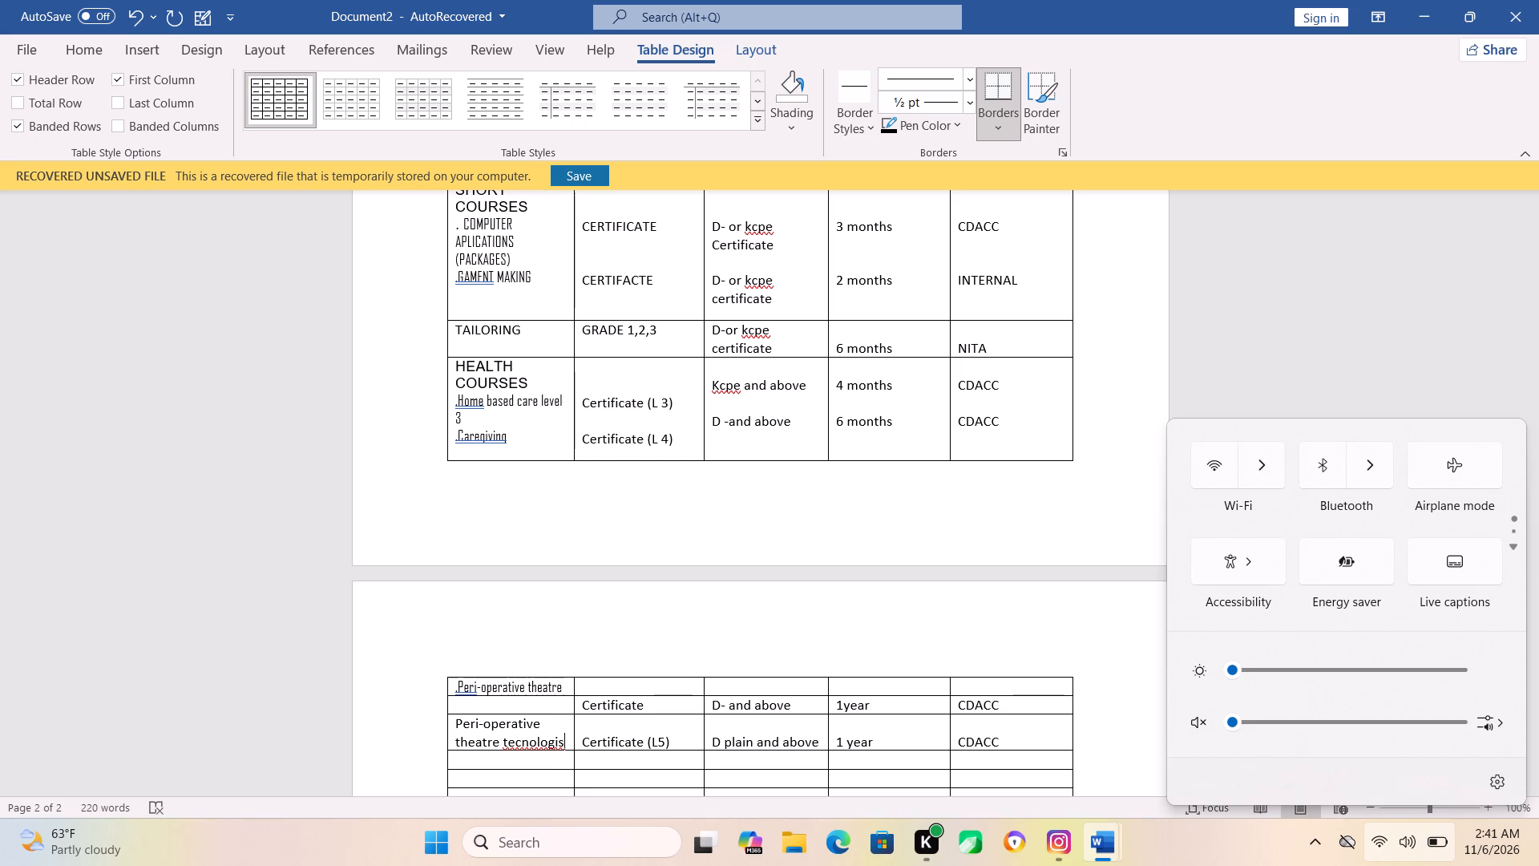
key(BackSpace)
key(BackSpace)
key(BackSpace)
key(BackSpace)
key(BackSpace)
key(BackSpace)
key(BackSpace)
key(h)
key(BackSpace)
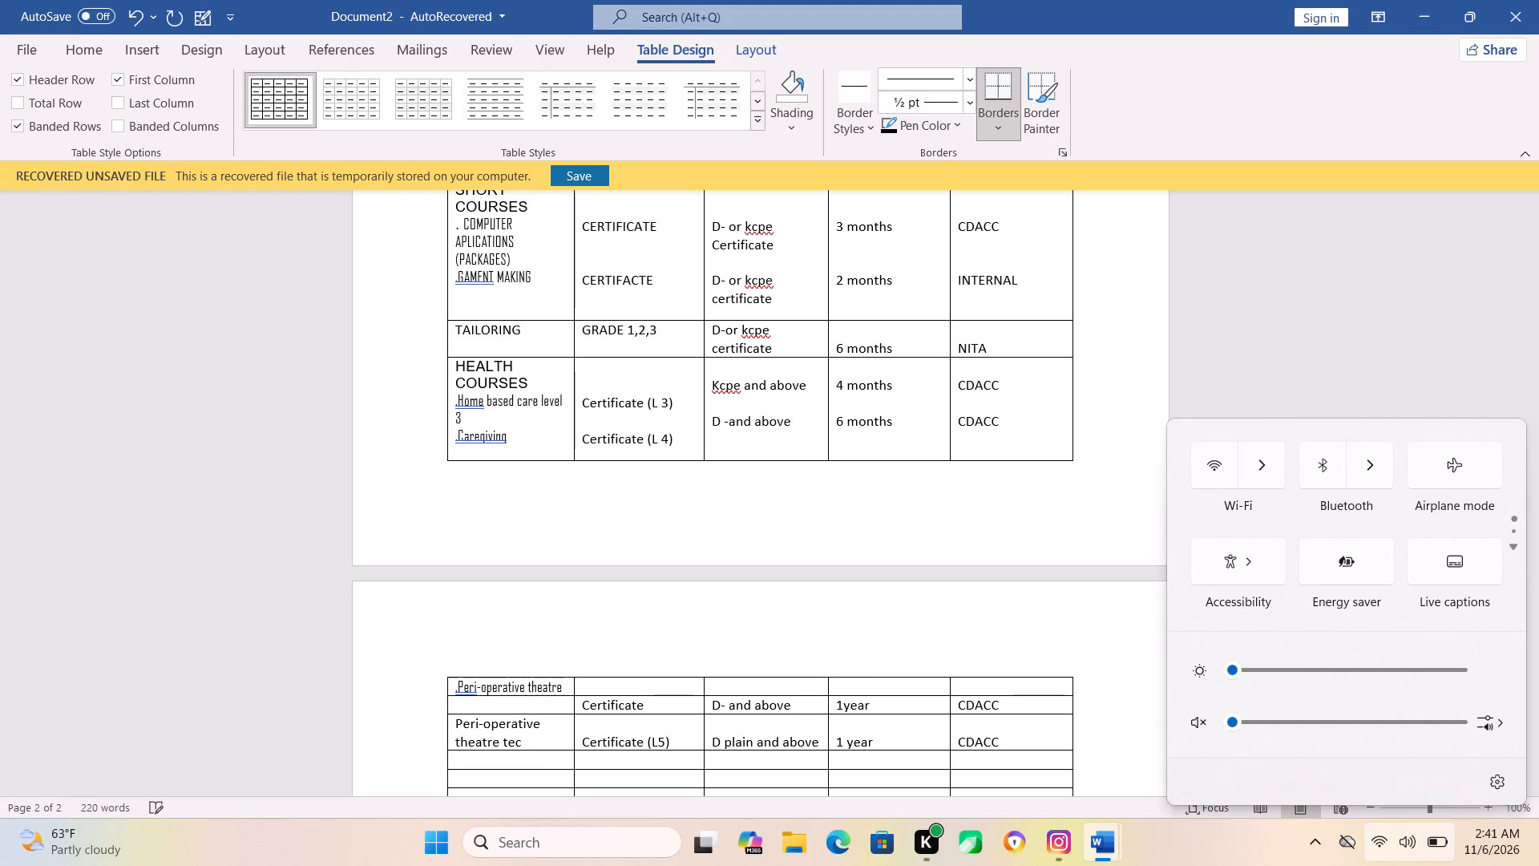
key(h)
text(nol)
key(o)
text(gist)
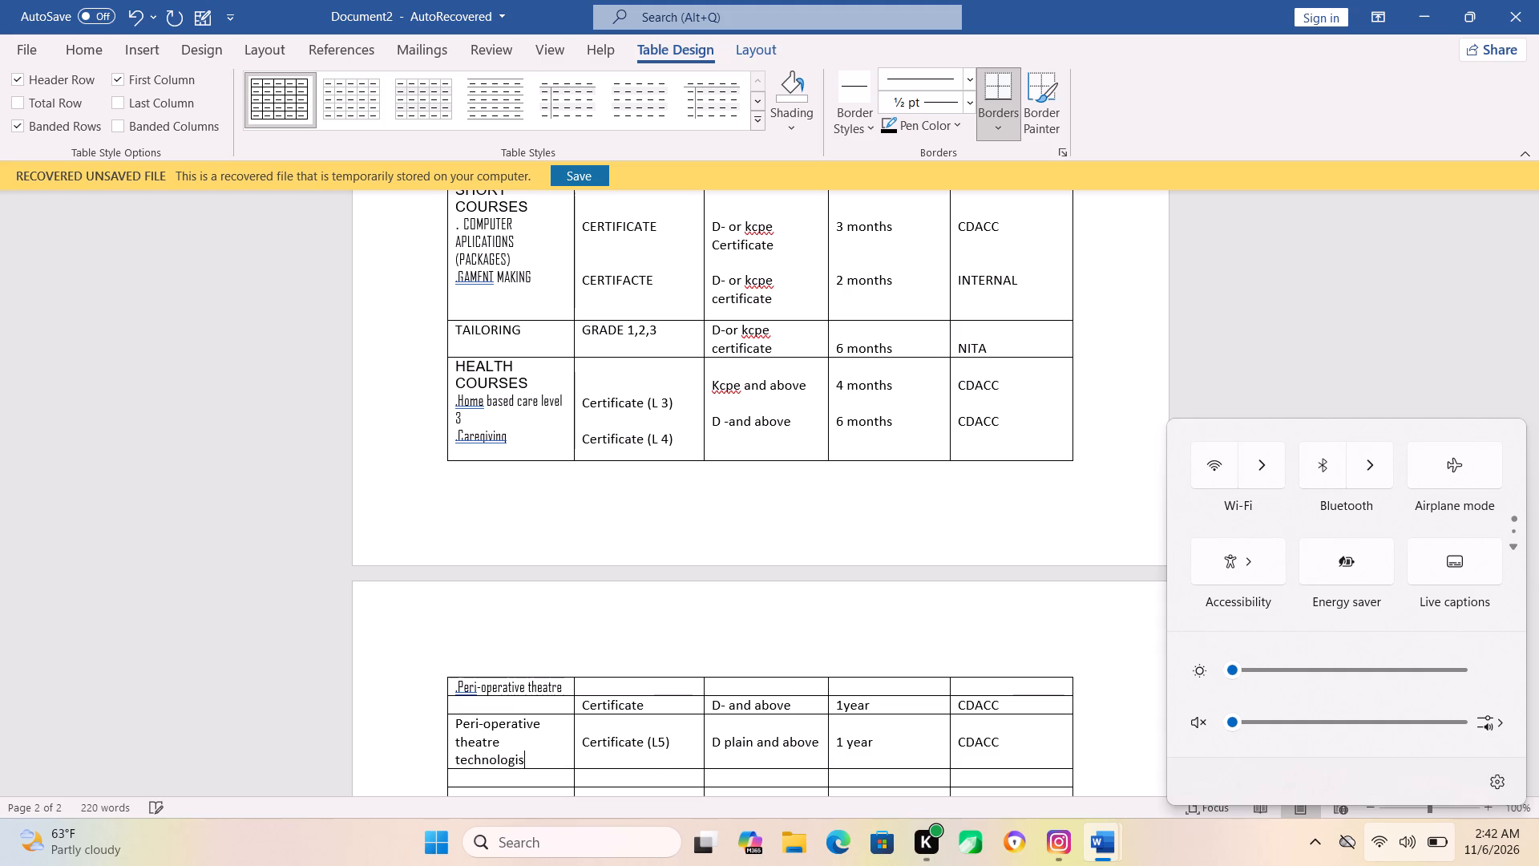
Enter ".Mortuary science (level 5)" in the first cell of the empty row below Peri-operative theatre technologist.
click(463, 771)
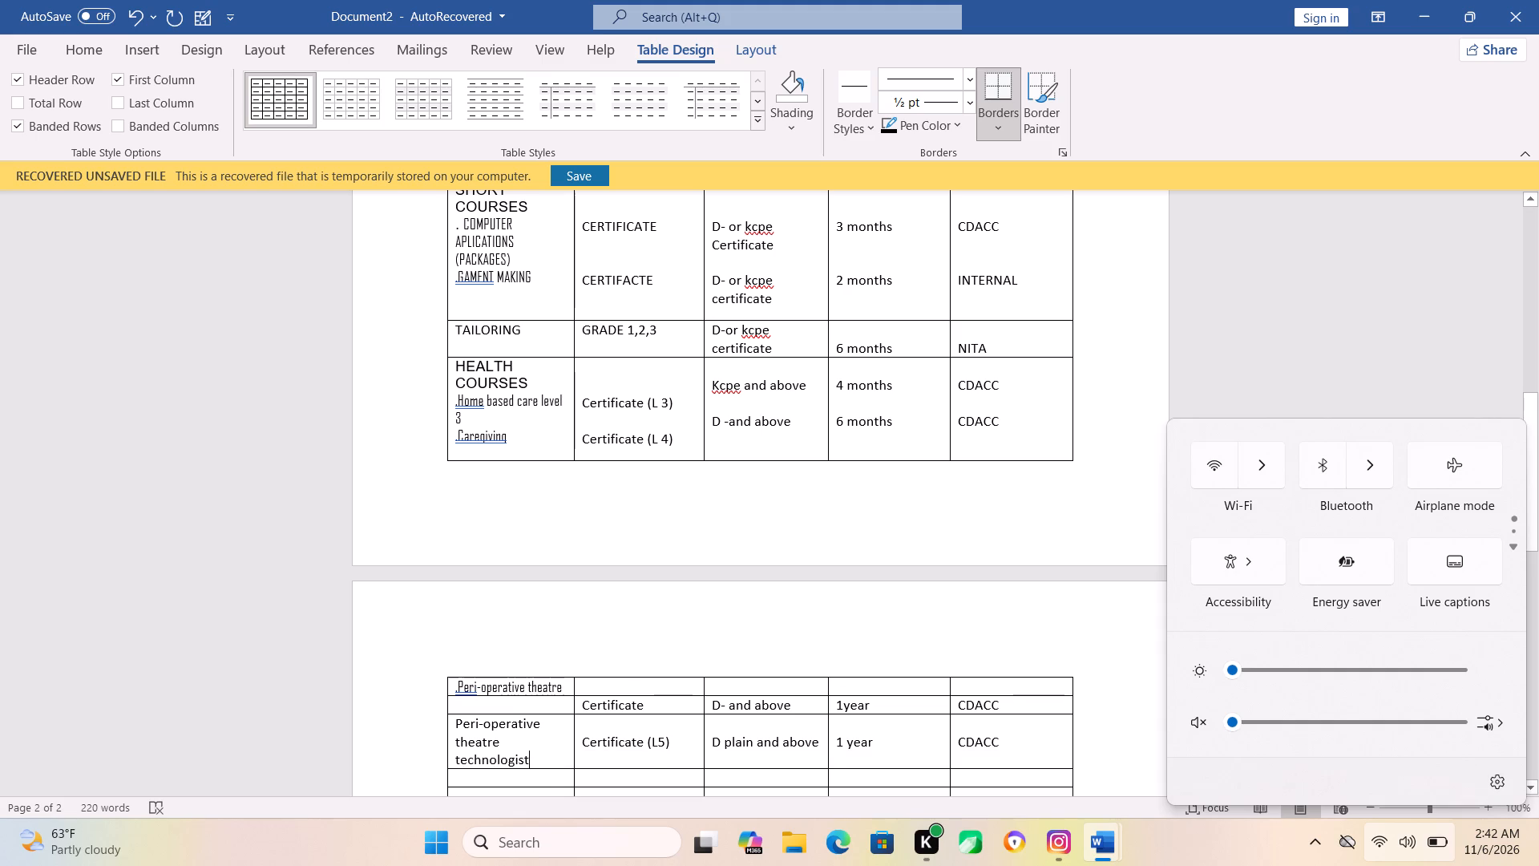
click(451, 776)
click(451, 776)
click(451, 776)
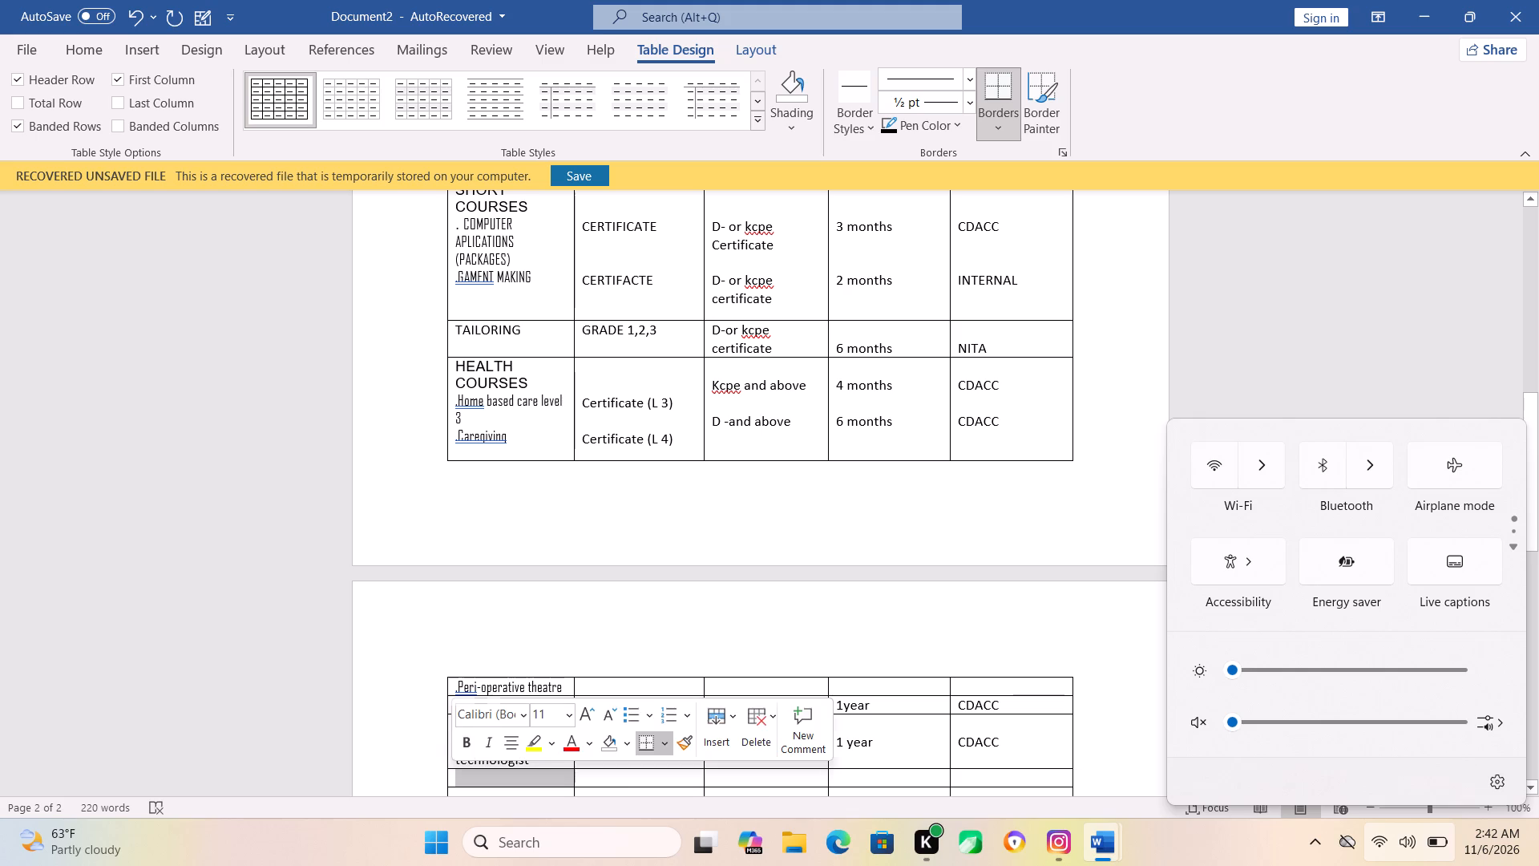
click(450, 775)
click(500, 777)
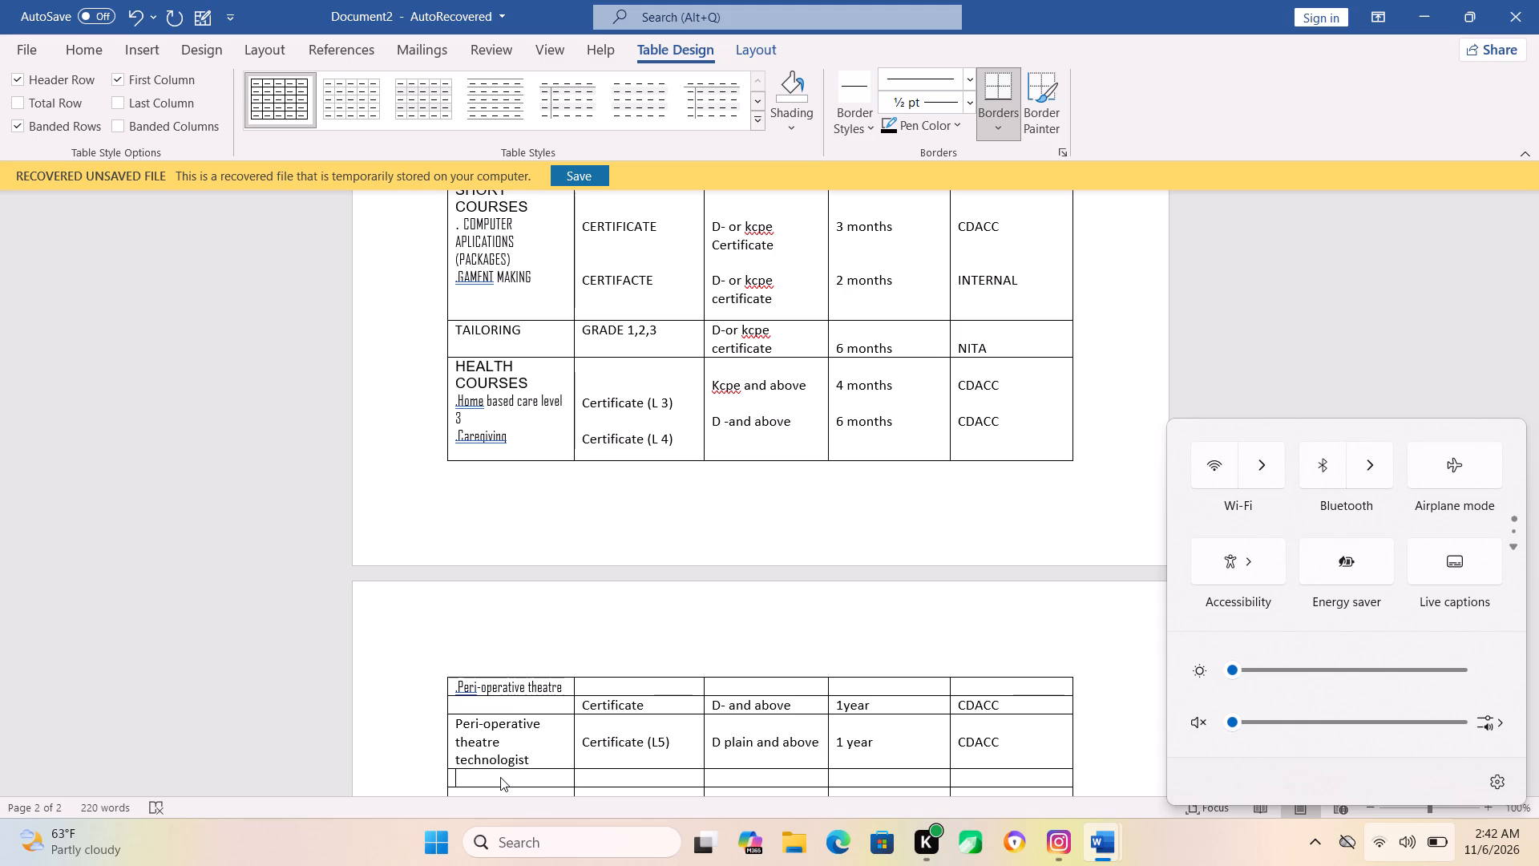
key(period)
key(m)
key(o)
key(r)
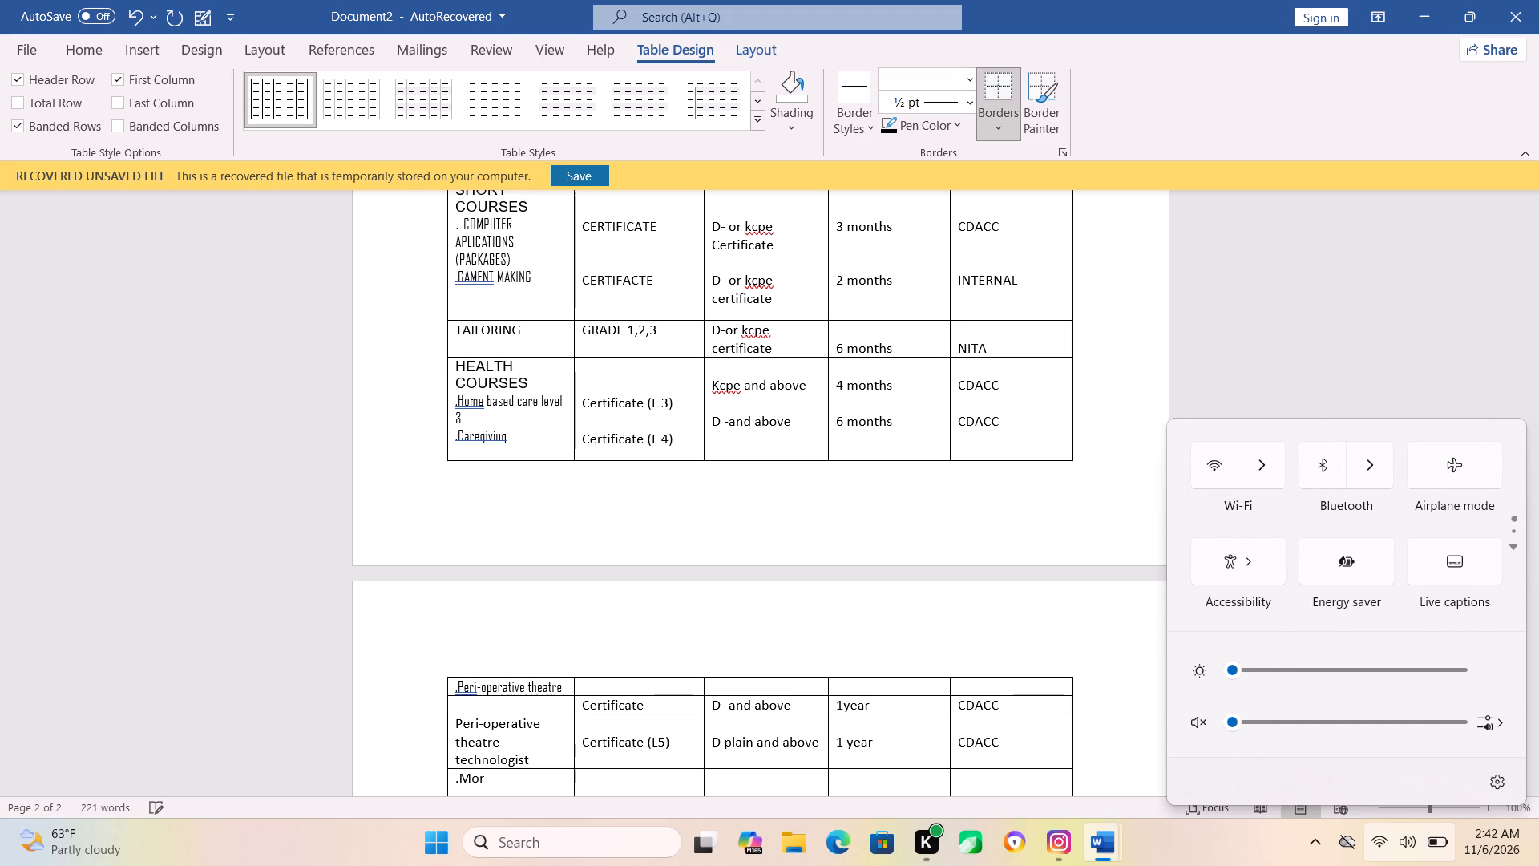
text(tu)
text(ary)
key(space)
text(sc)
key(i)
text(ence)
key(space)
key(shift+parenleft)
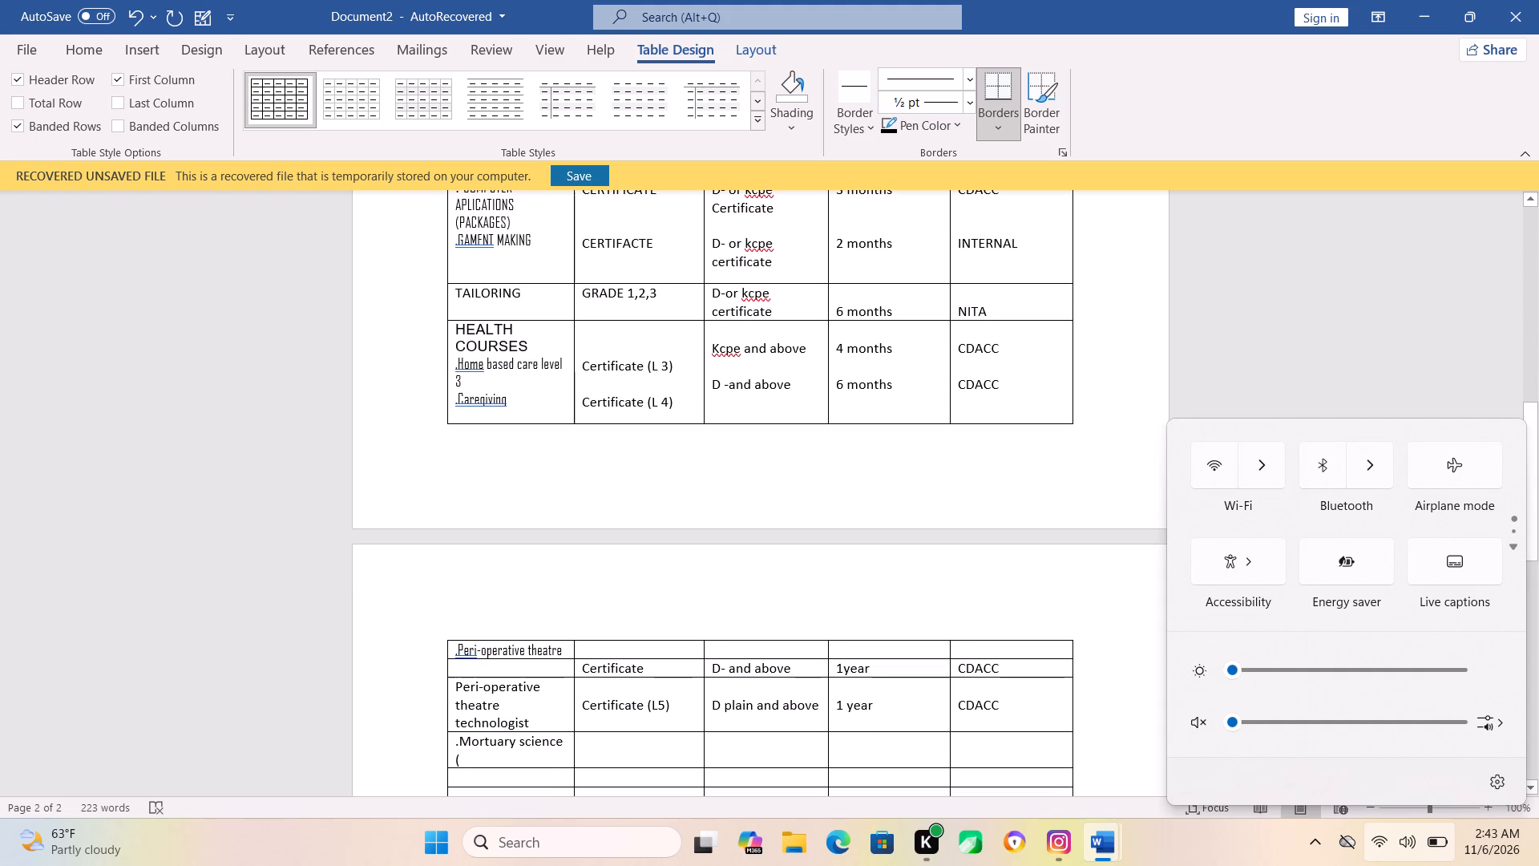
key(l)
text(ev)
key(e)
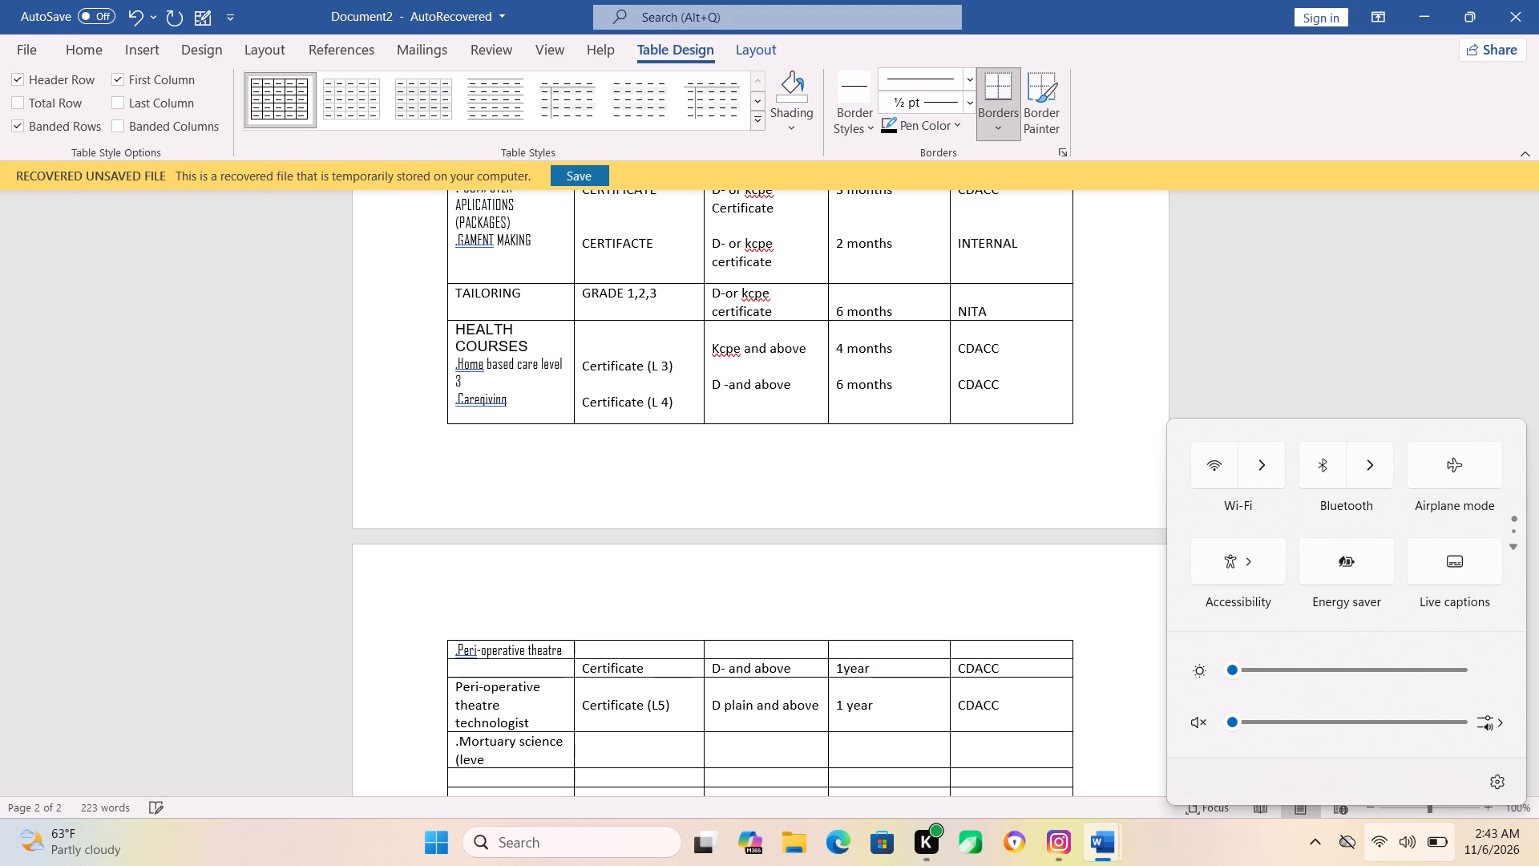
key(l)
key(space)
key(5)
key(shift+parenright)
Enter "Certificate (l5)" on the second line of the second cell in the Mortuary science row.
click(592, 741)
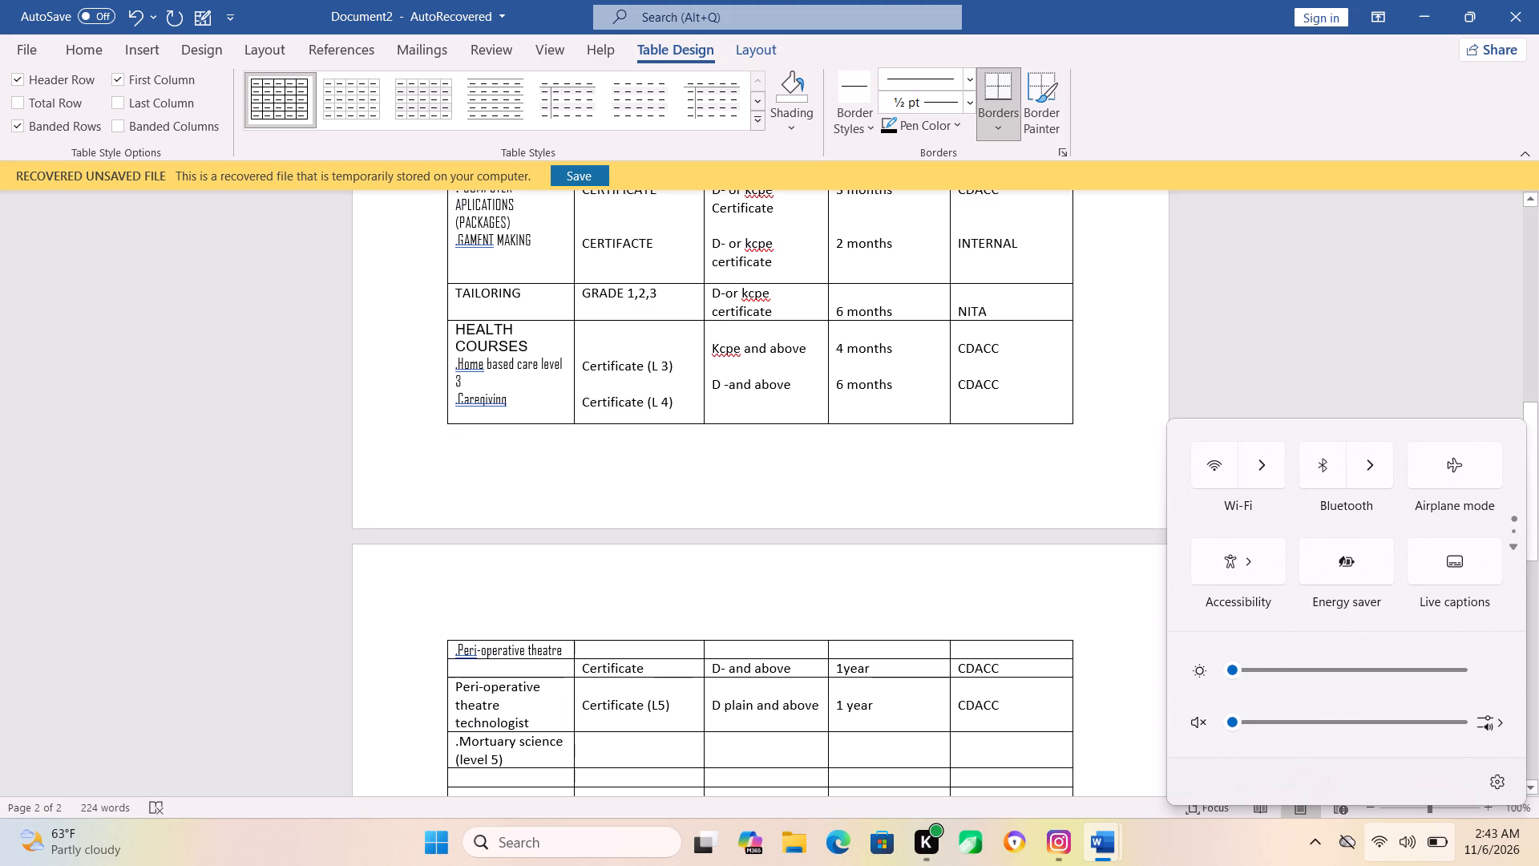
key(Return)
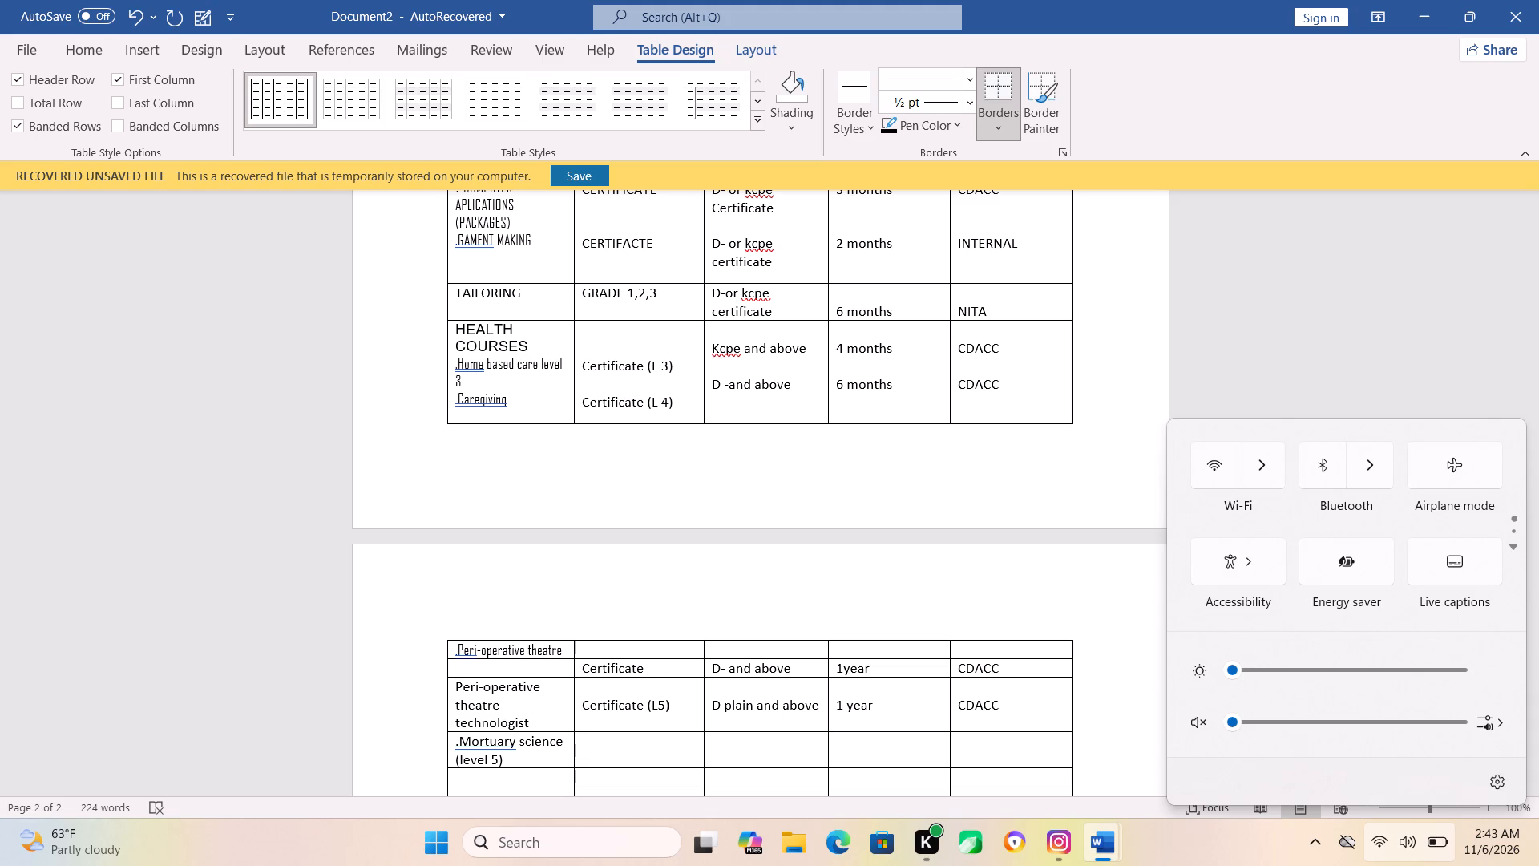
text(certi)
text(fa)
text(te)
key(BackSpace)
key(BackSpace)
key(BackSpace)
text(icate)
key(space)
key(shift+parenleft)
key(l)
key(5)
key(shift+parenright)
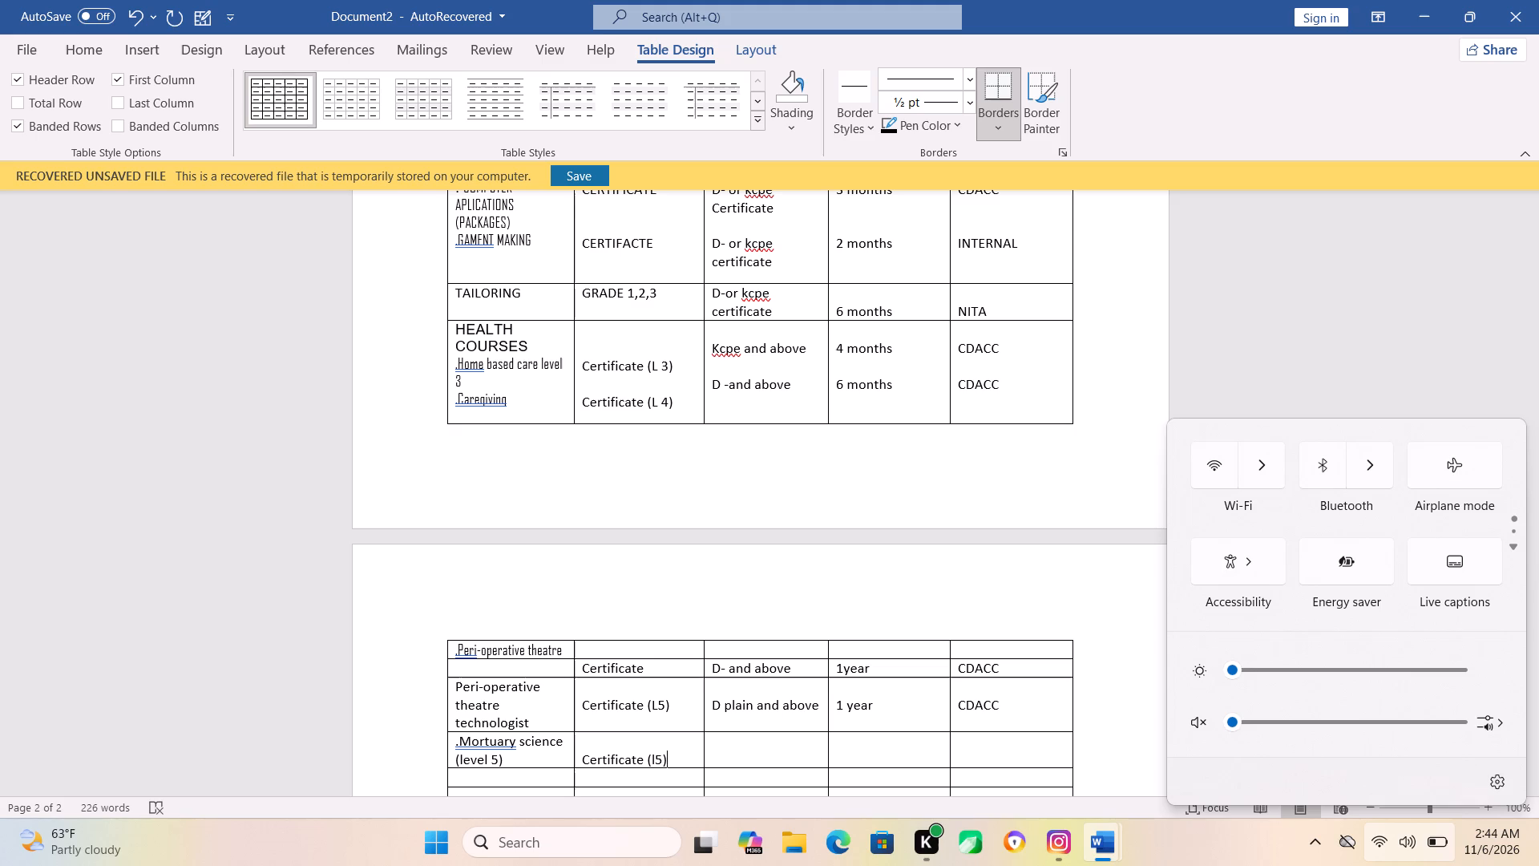
Enter "D Plain and above" on the second line of the third cell in the Mortuary science (level 5) row.
click(717, 750)
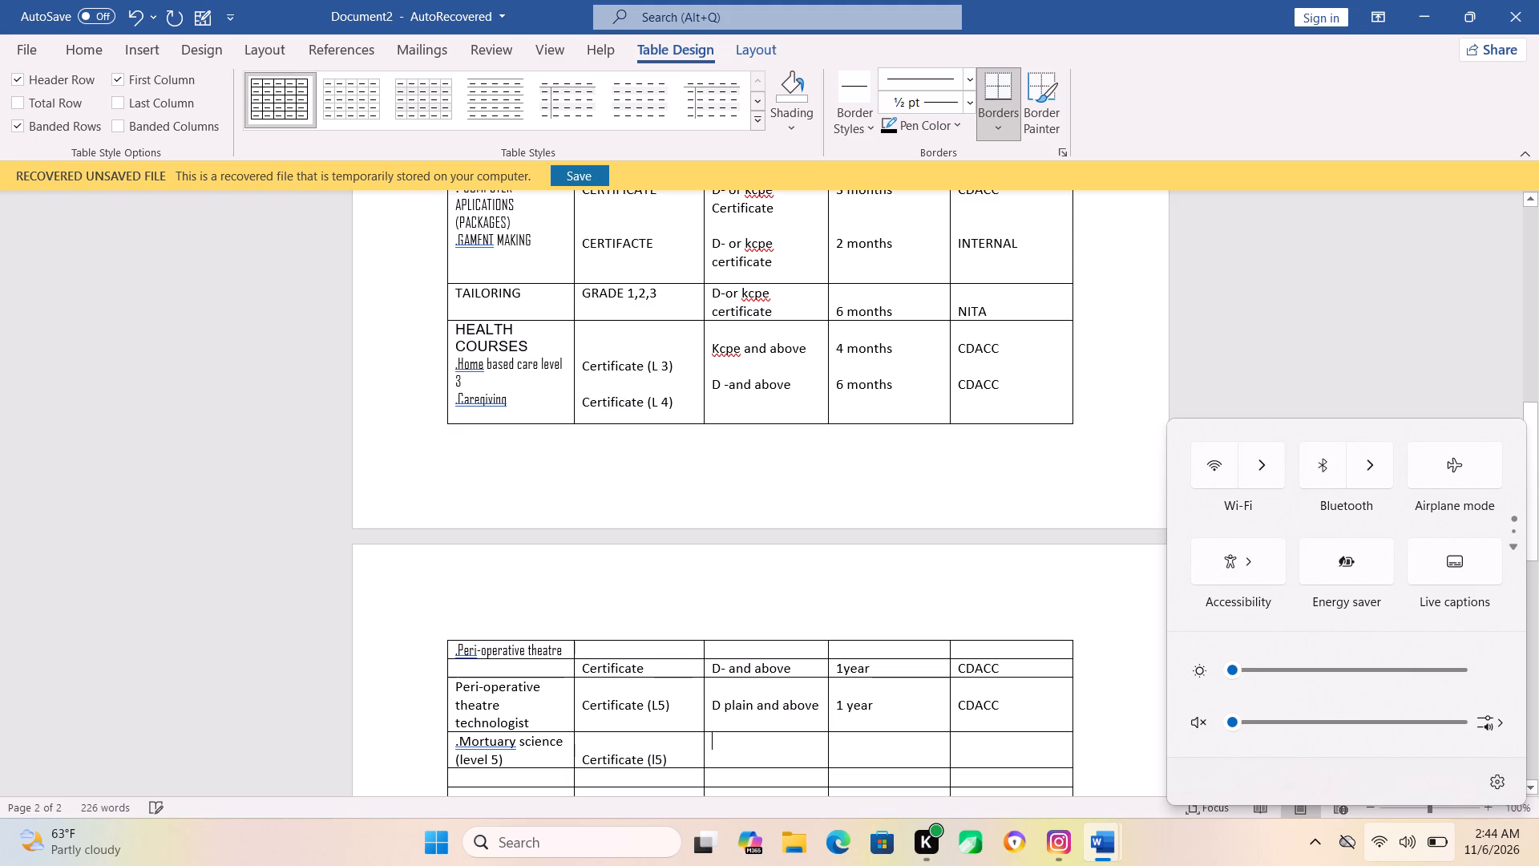
key(Return)
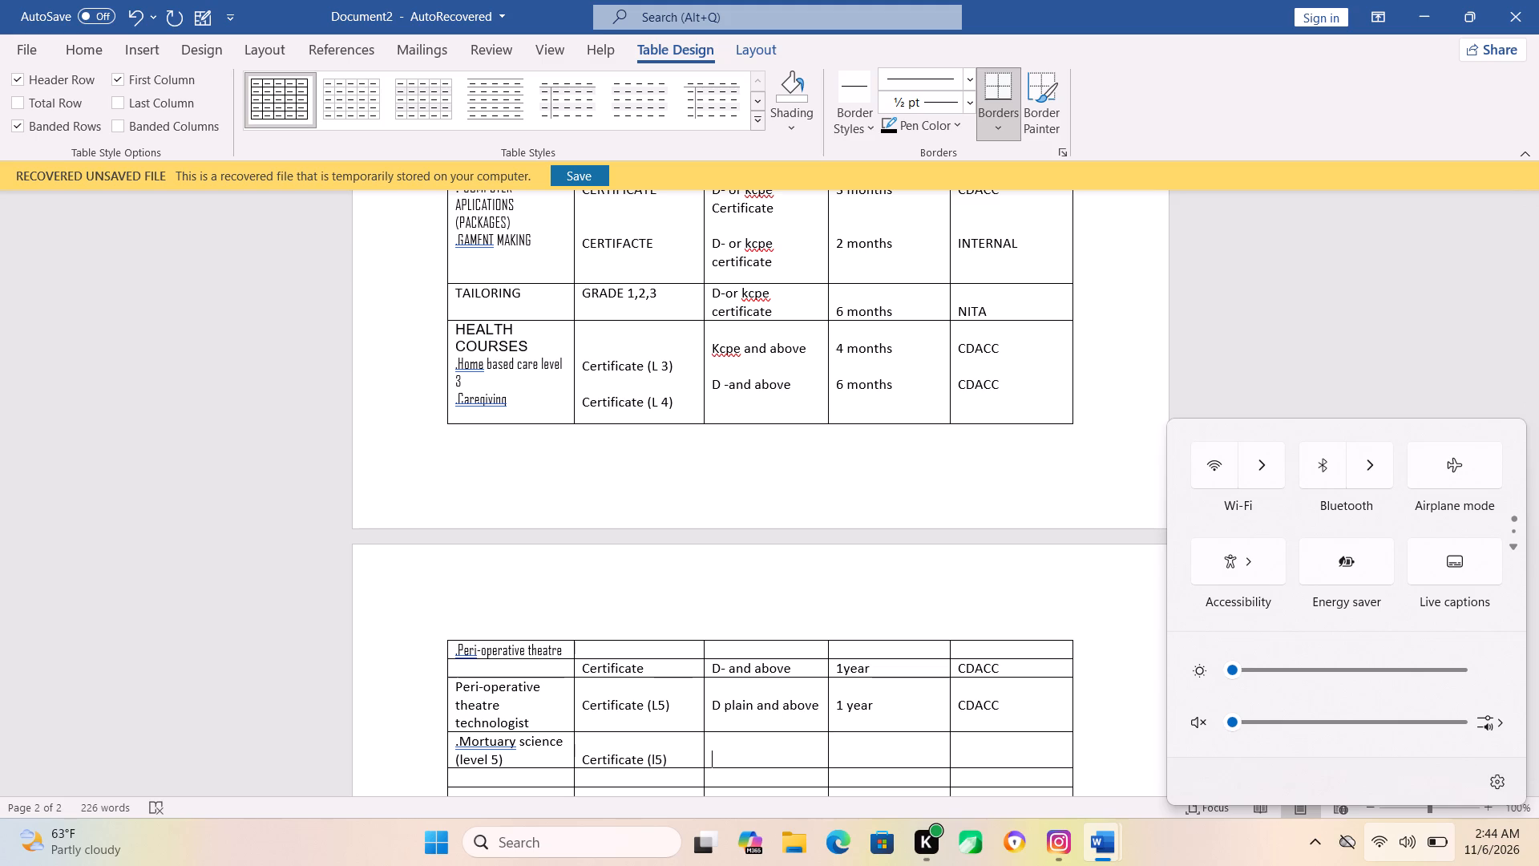
key(d)
key(BackSpace)
key(d)
key(space)
text(PLAIN)
key(space)
key(BackSpace)
key(BackSpace)
key(BackSpace)
key(BackSpace)
key(BackSpace)
text(lain)
key(space)
text(an)
text(d)
key(space)
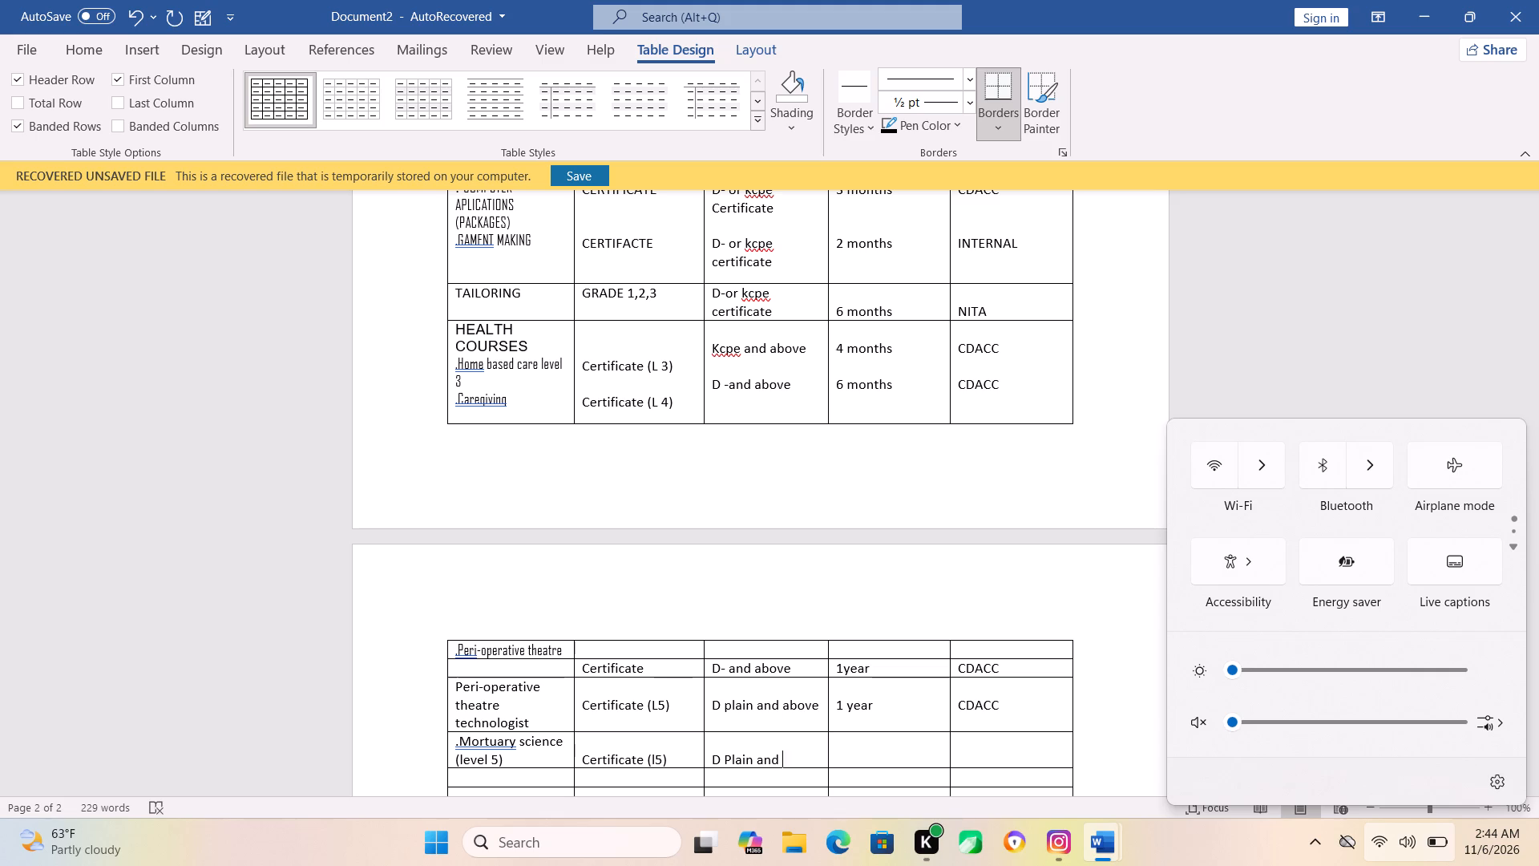
key(a)
text(bove)
Enter "1 year" on the second line of the fourth cell in the Mortuary science (level 5) row.
click(839, 757)
key(Return)
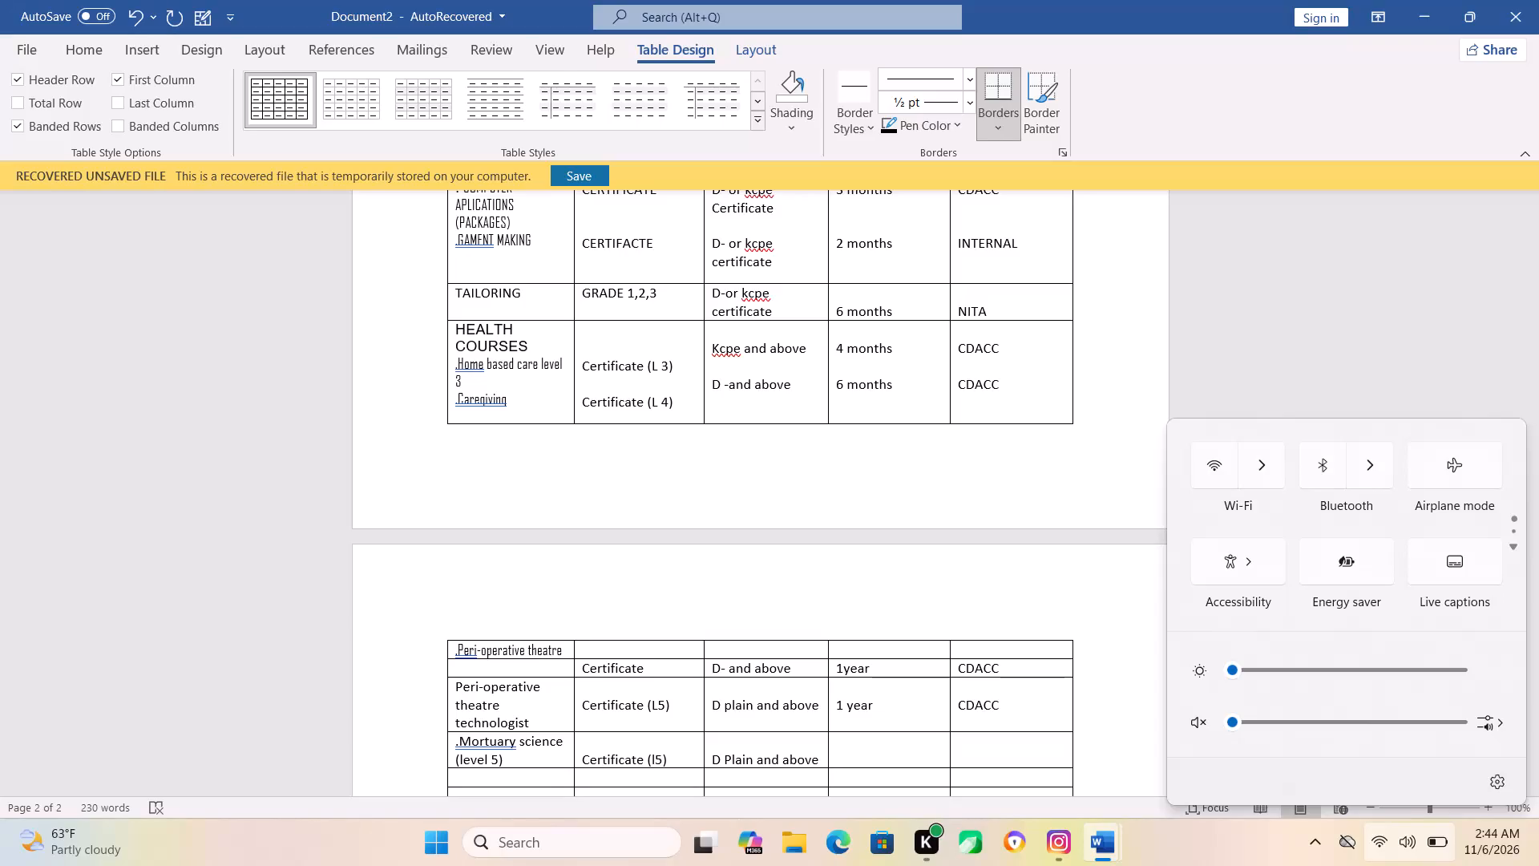
key(1)
key(space)
text(ye)
text(ar)
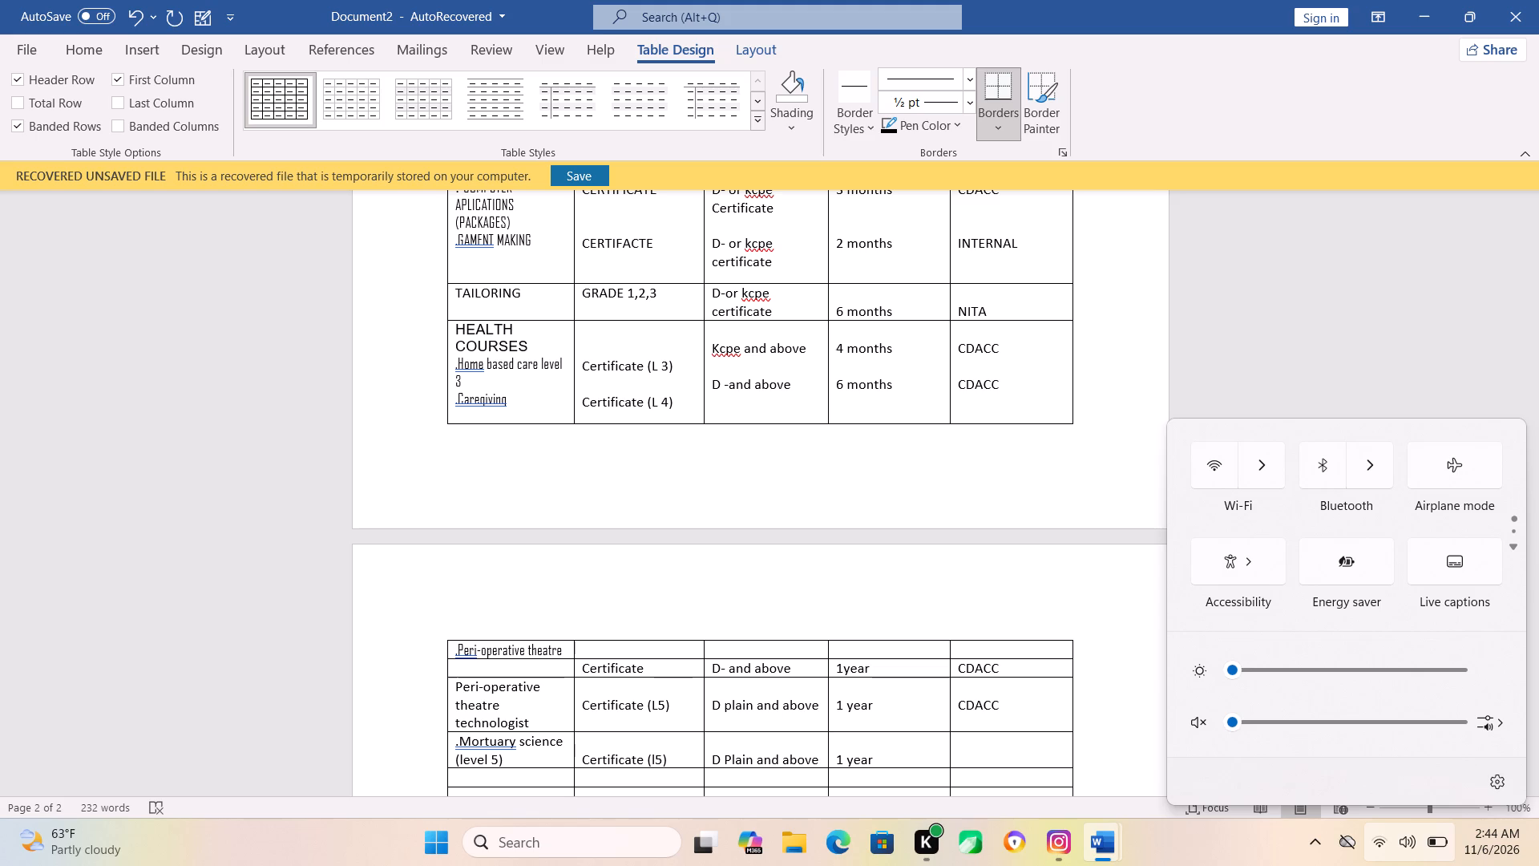
Enter "CDACC" on the second line of the last cell in the Mortuary science (level 5) row.
click(960, 756)
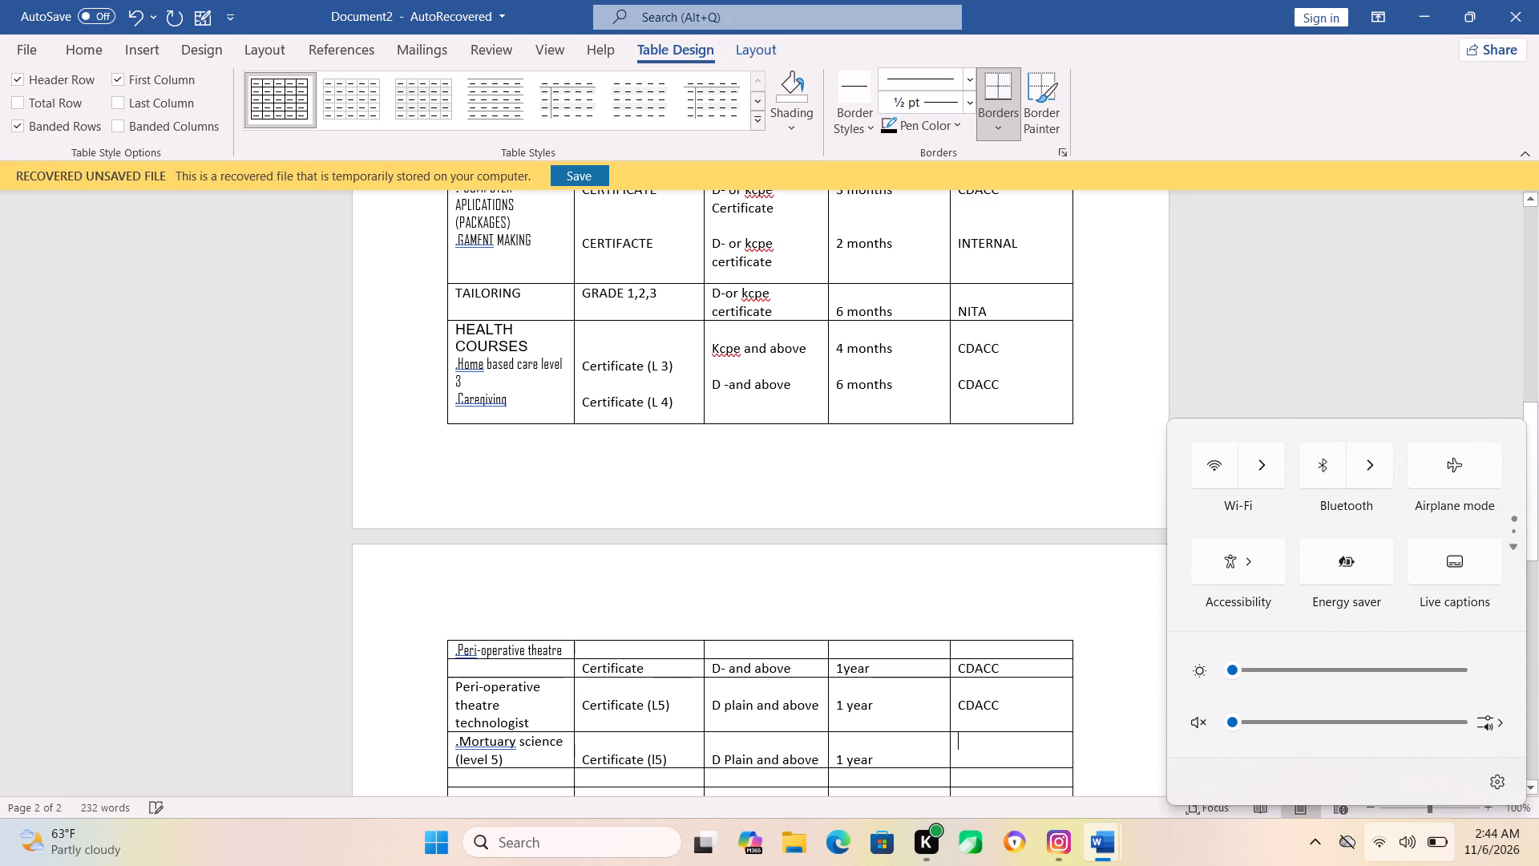
key(Return)
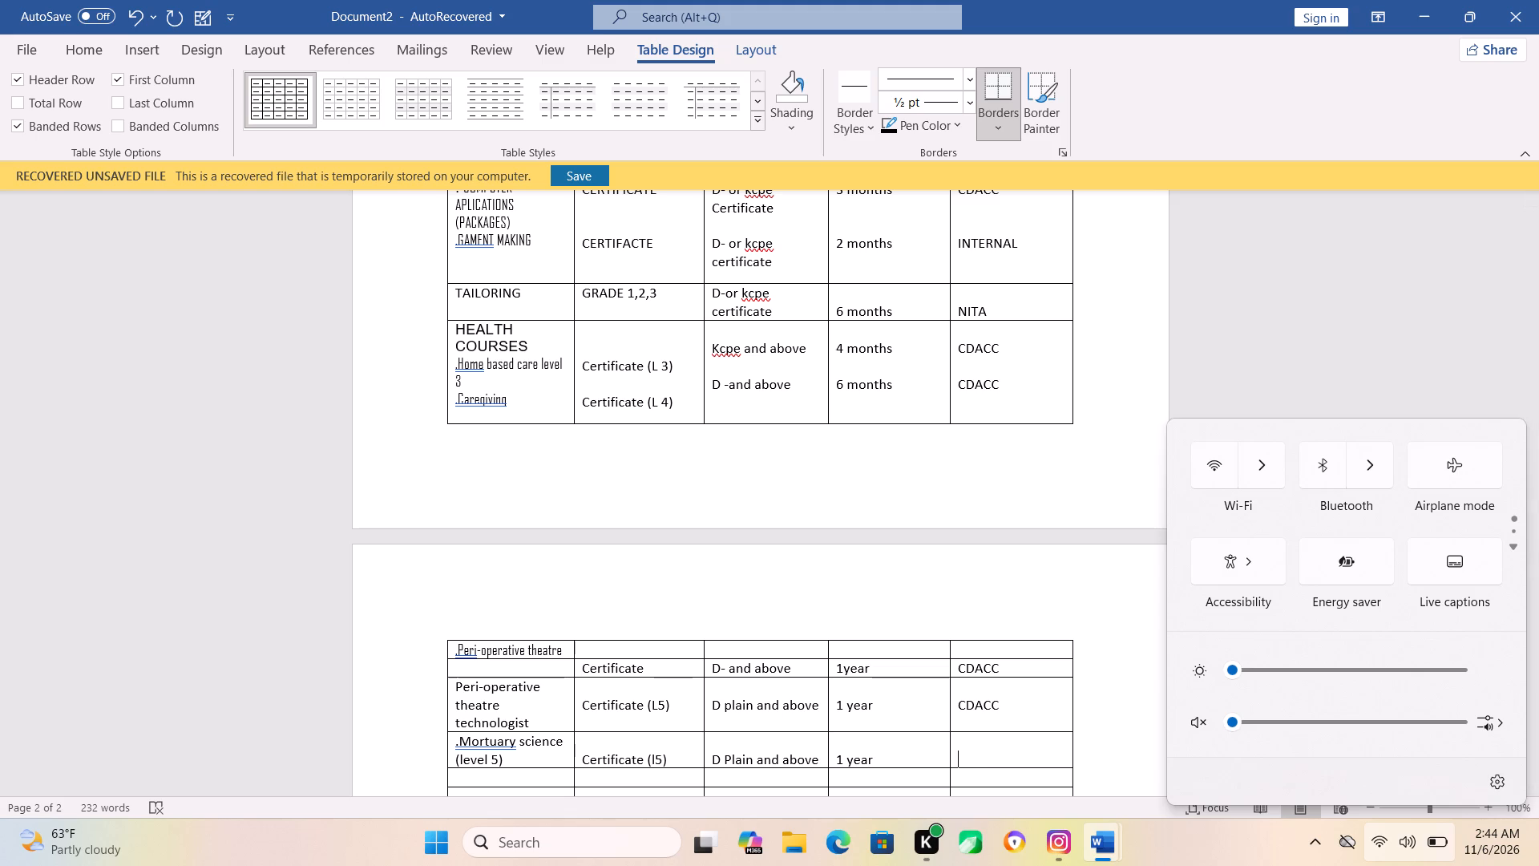
key(c)
key(BackSpace)
key(c)
key(d)
key(a)
text(CC)
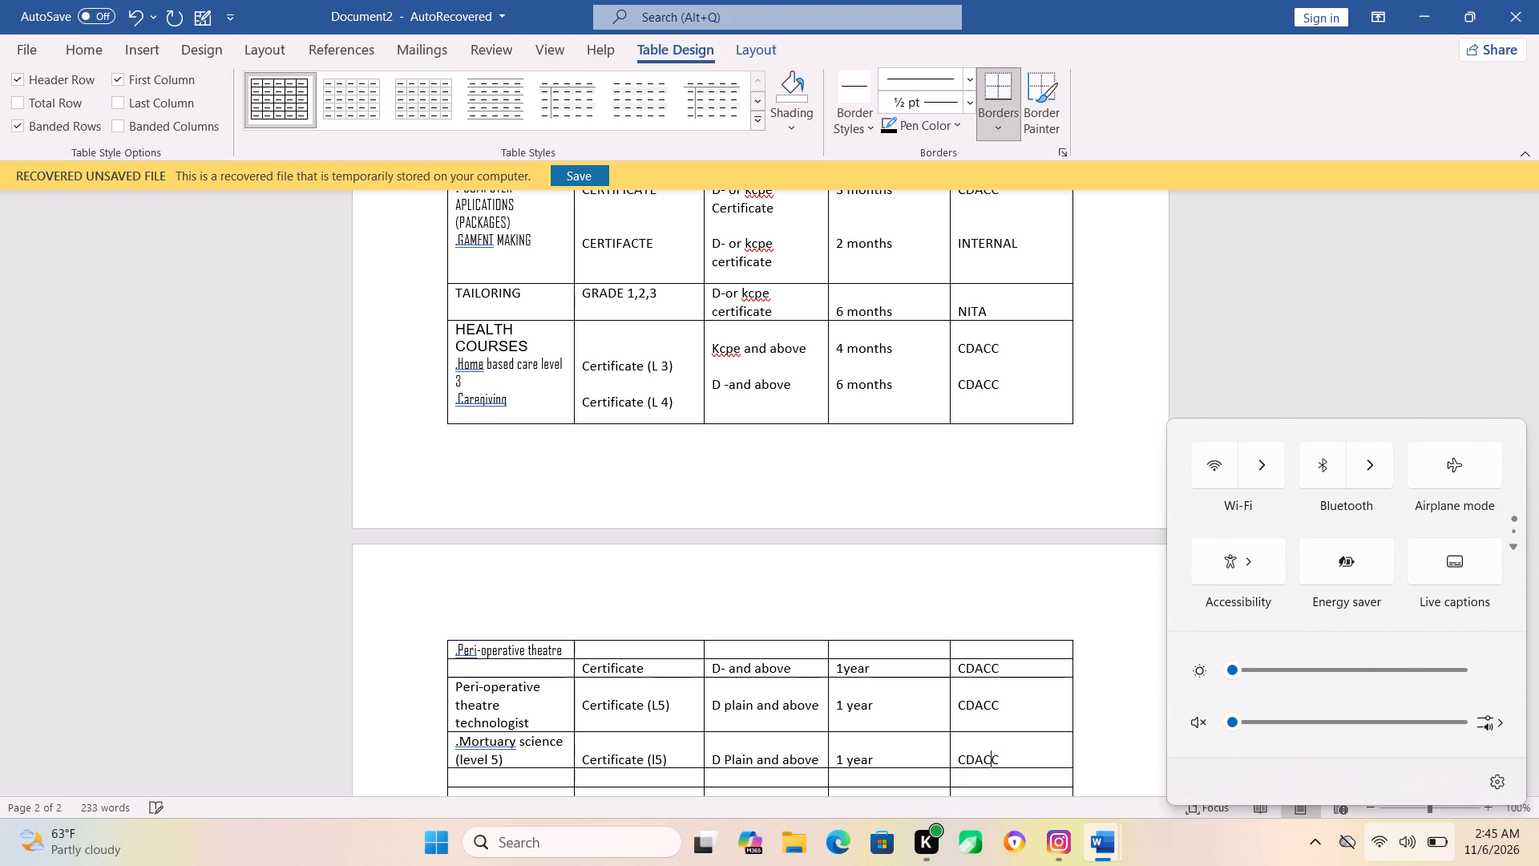
Enter "Mortuary science(level 6)" in the first cell of the empty row below Mortuary science (level 5).
click(450, 782)
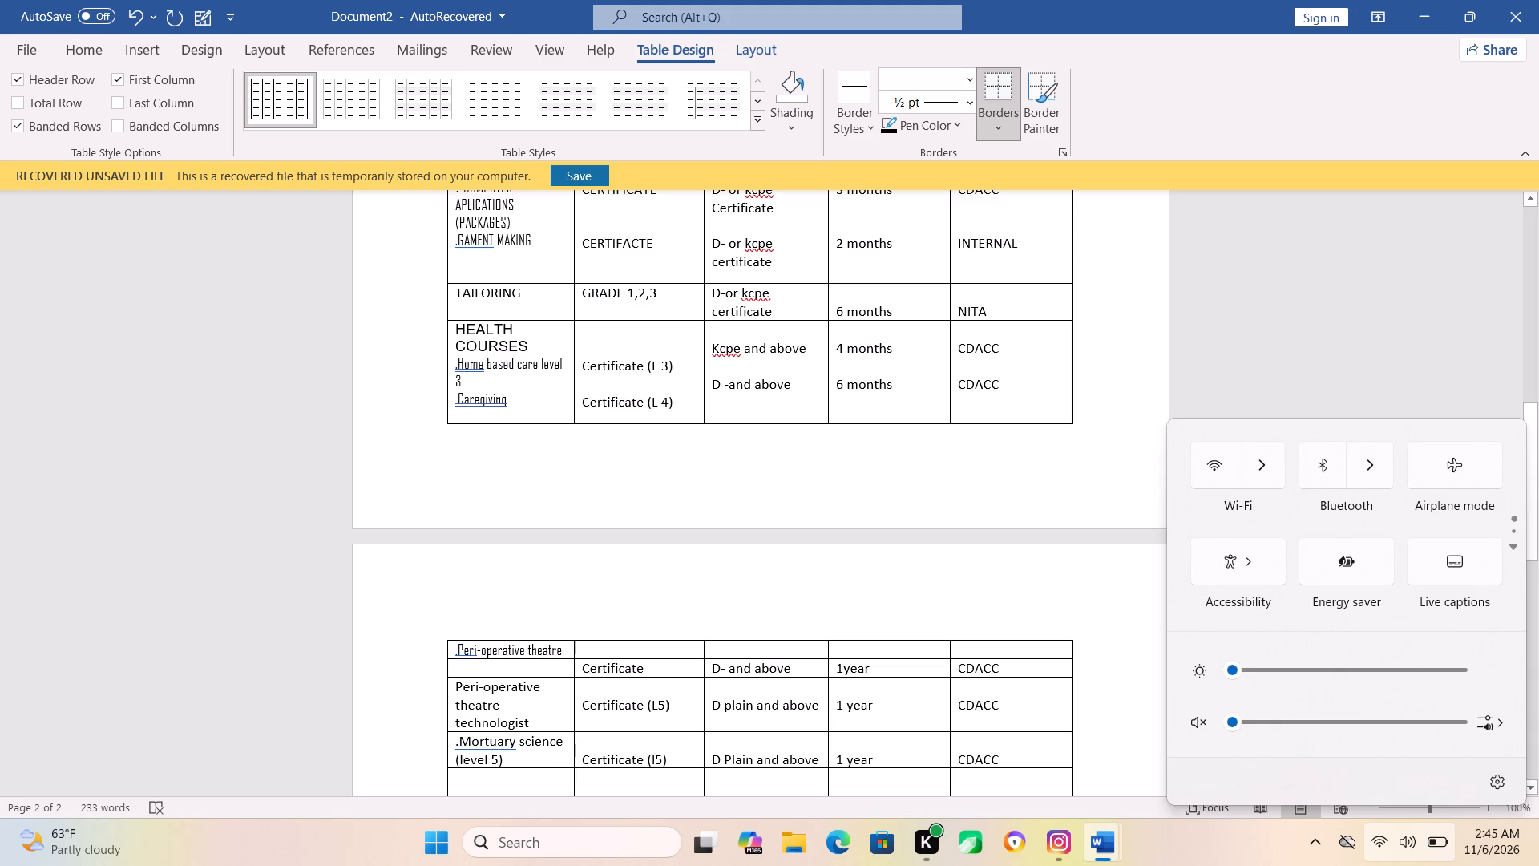
click(450, 783)
click(450, 783)
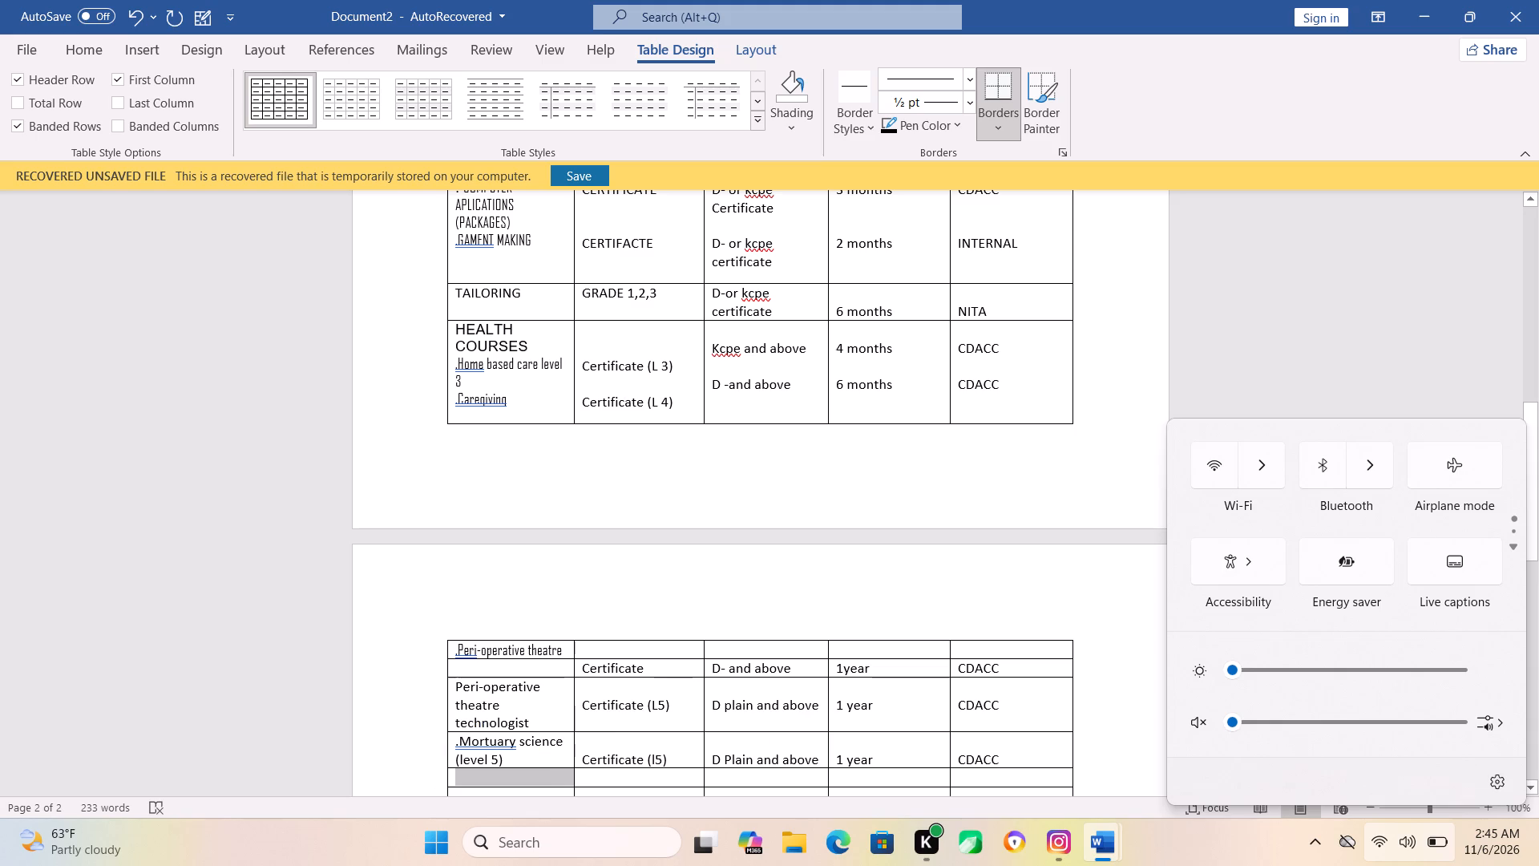
click(508, 773)
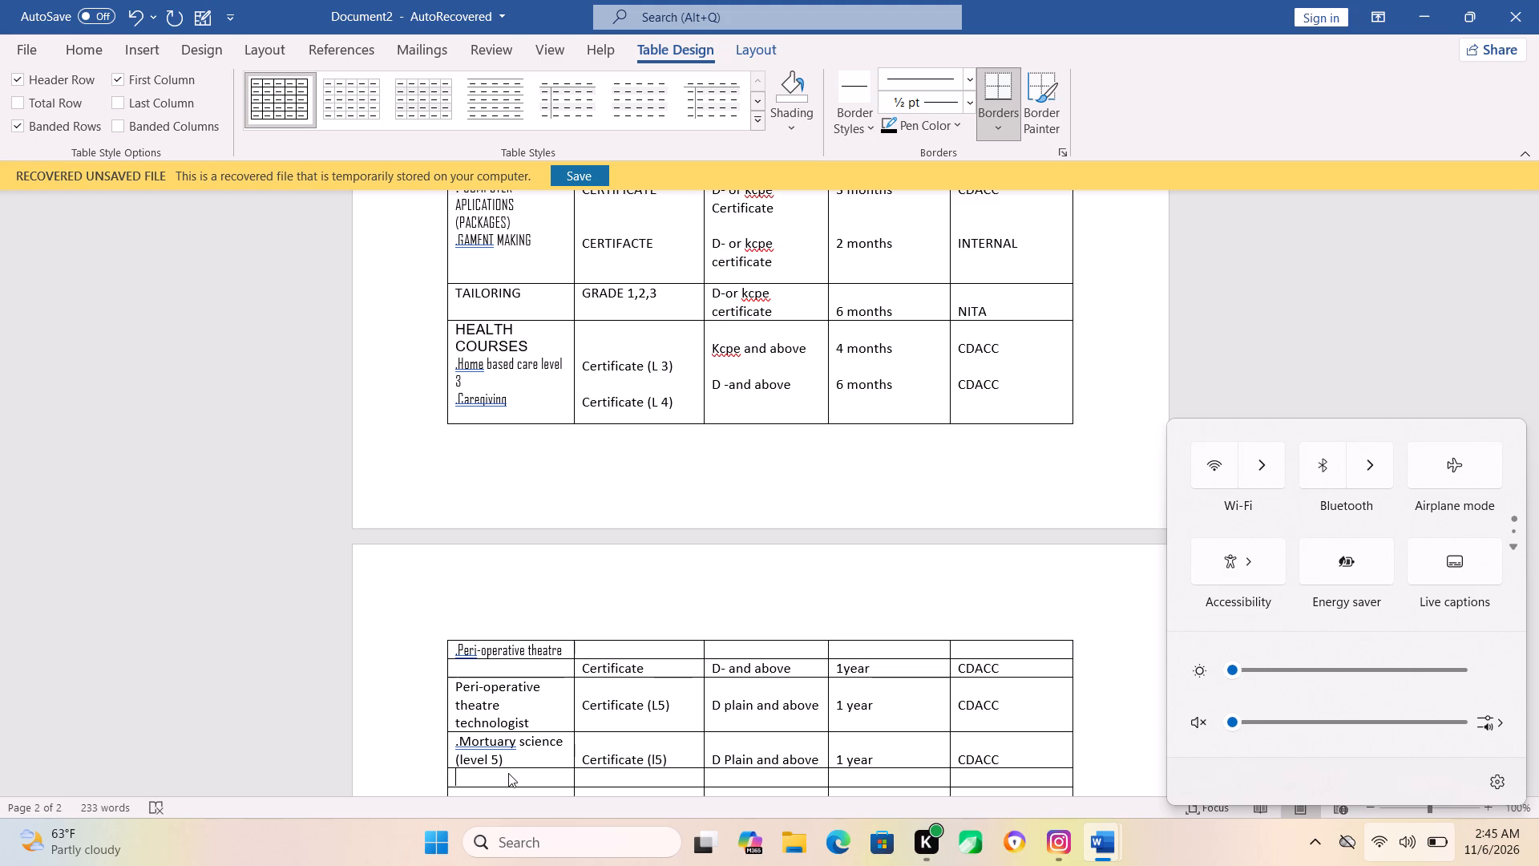
key(m)
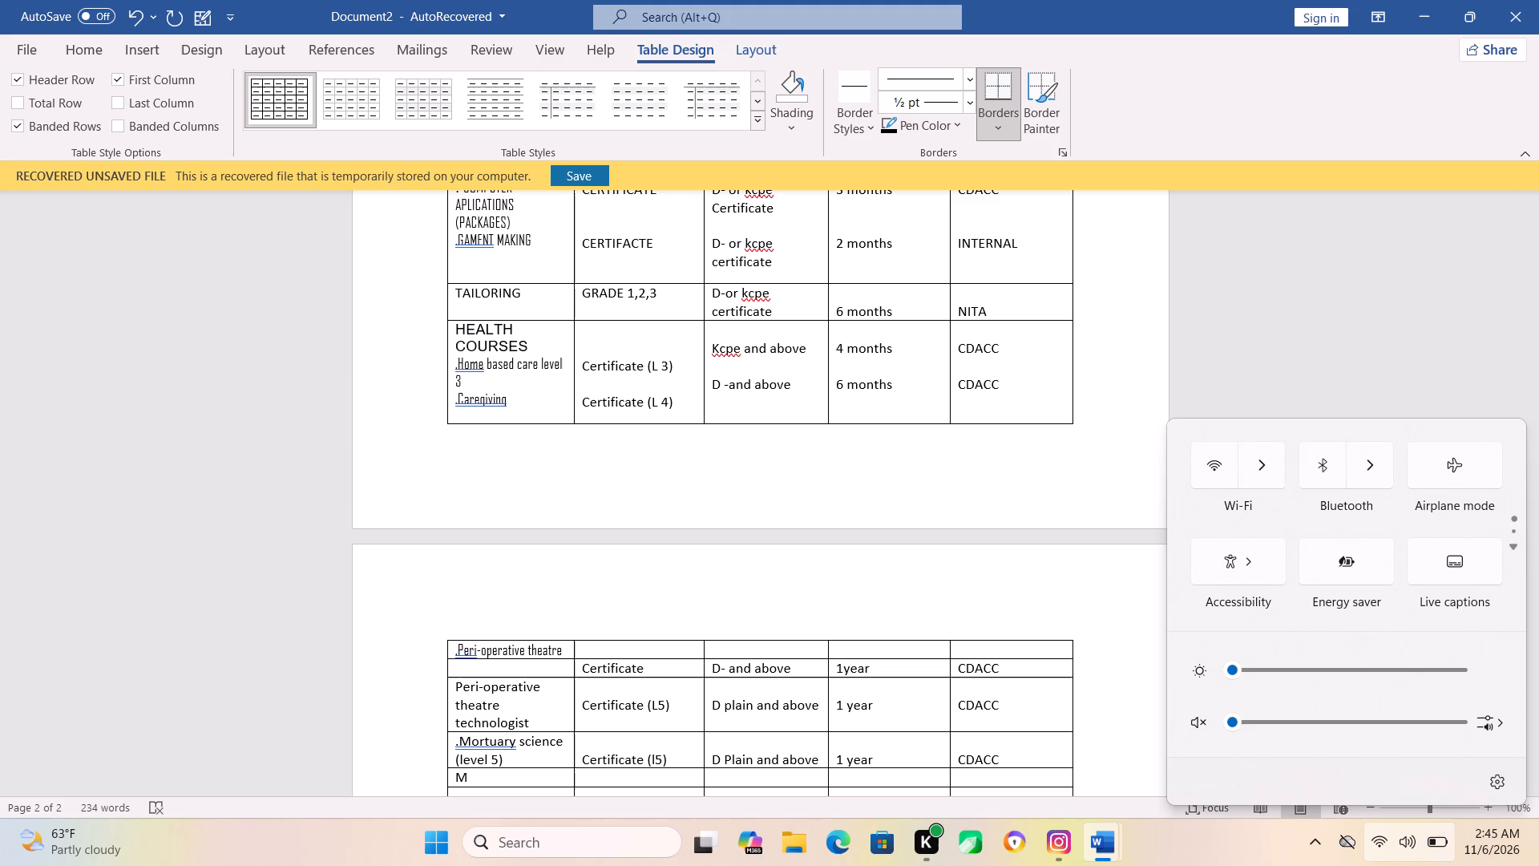
key(o)
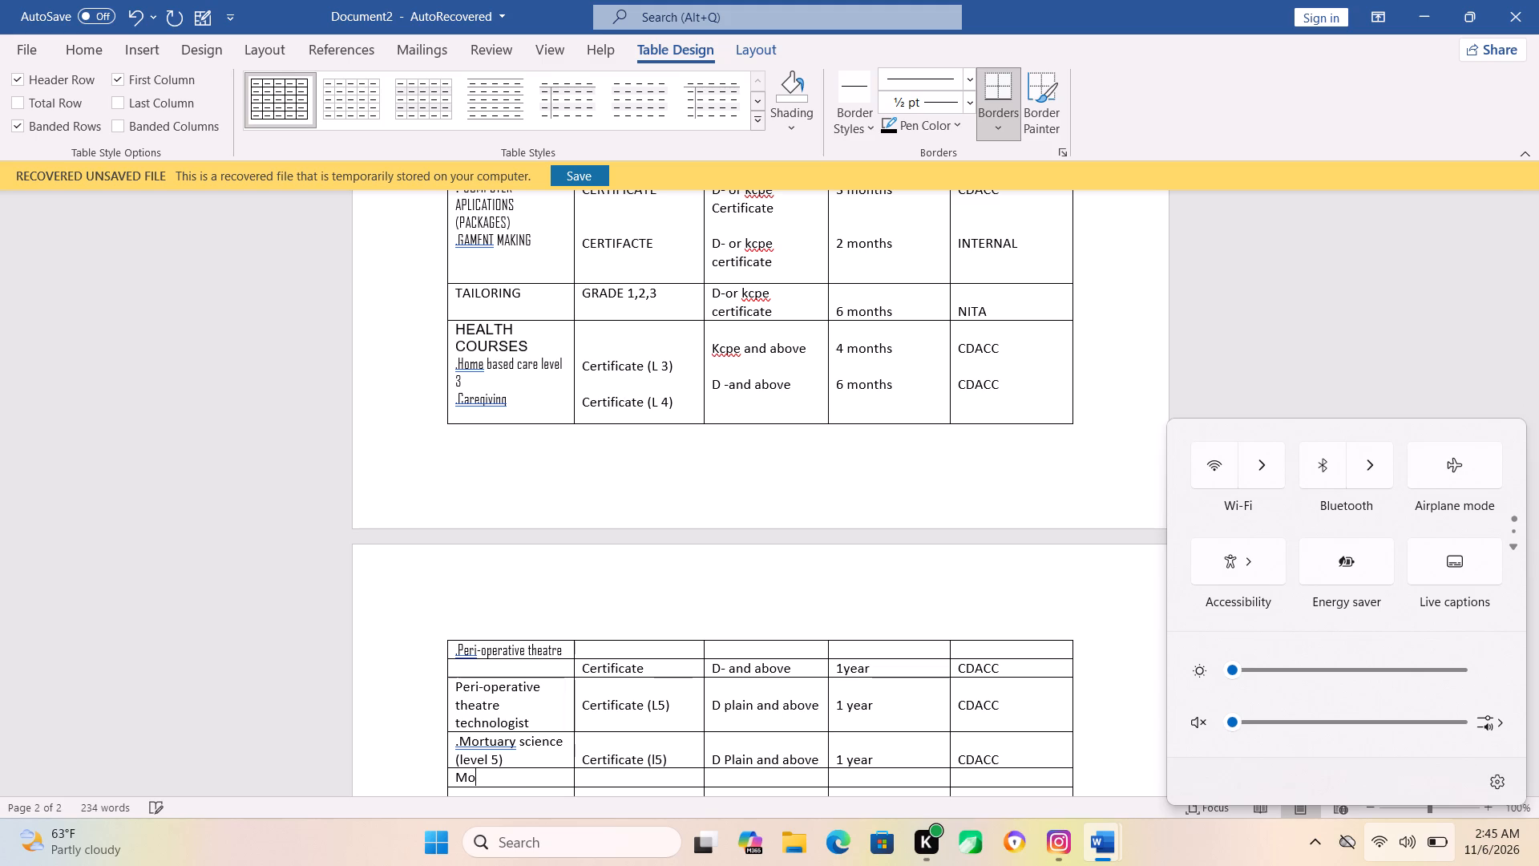
key(r)
key(t)
key(u)
text(ar)
key(y)
key(space)
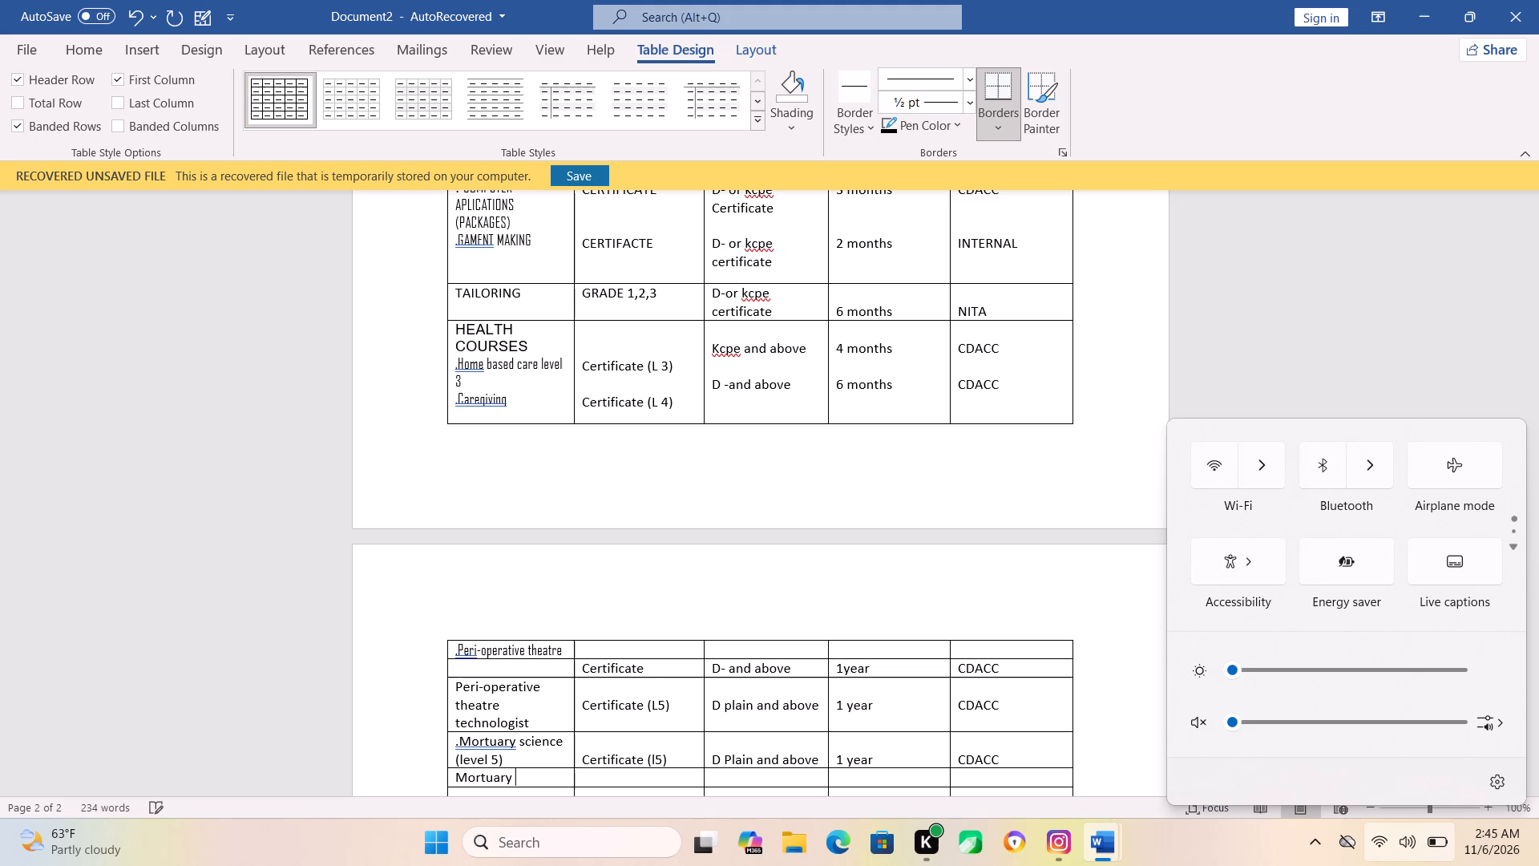
text(sc)
text(ience)
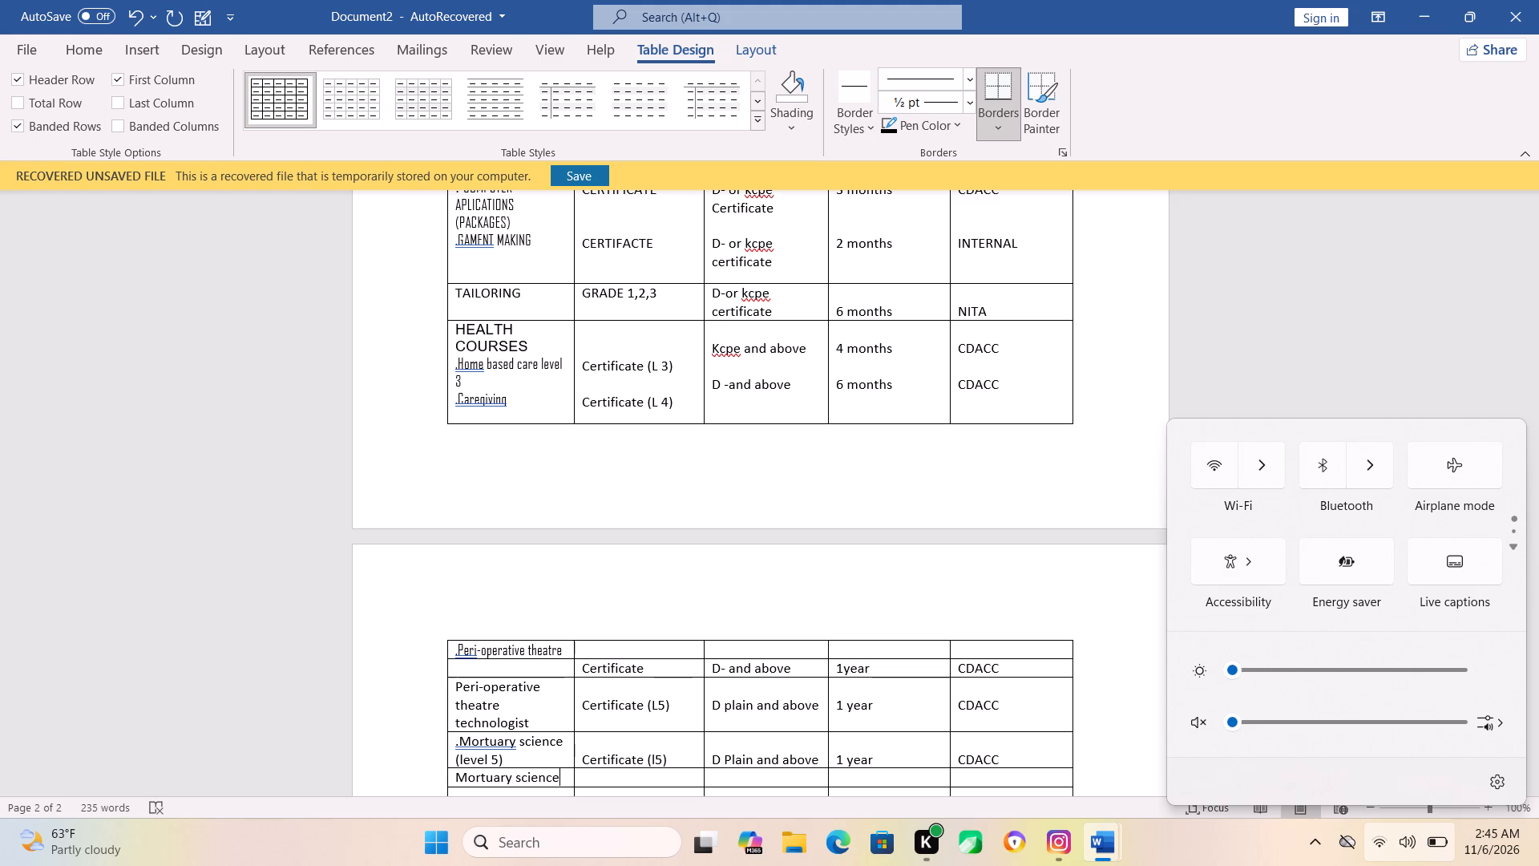
key(shift+parenleft)
key(l)
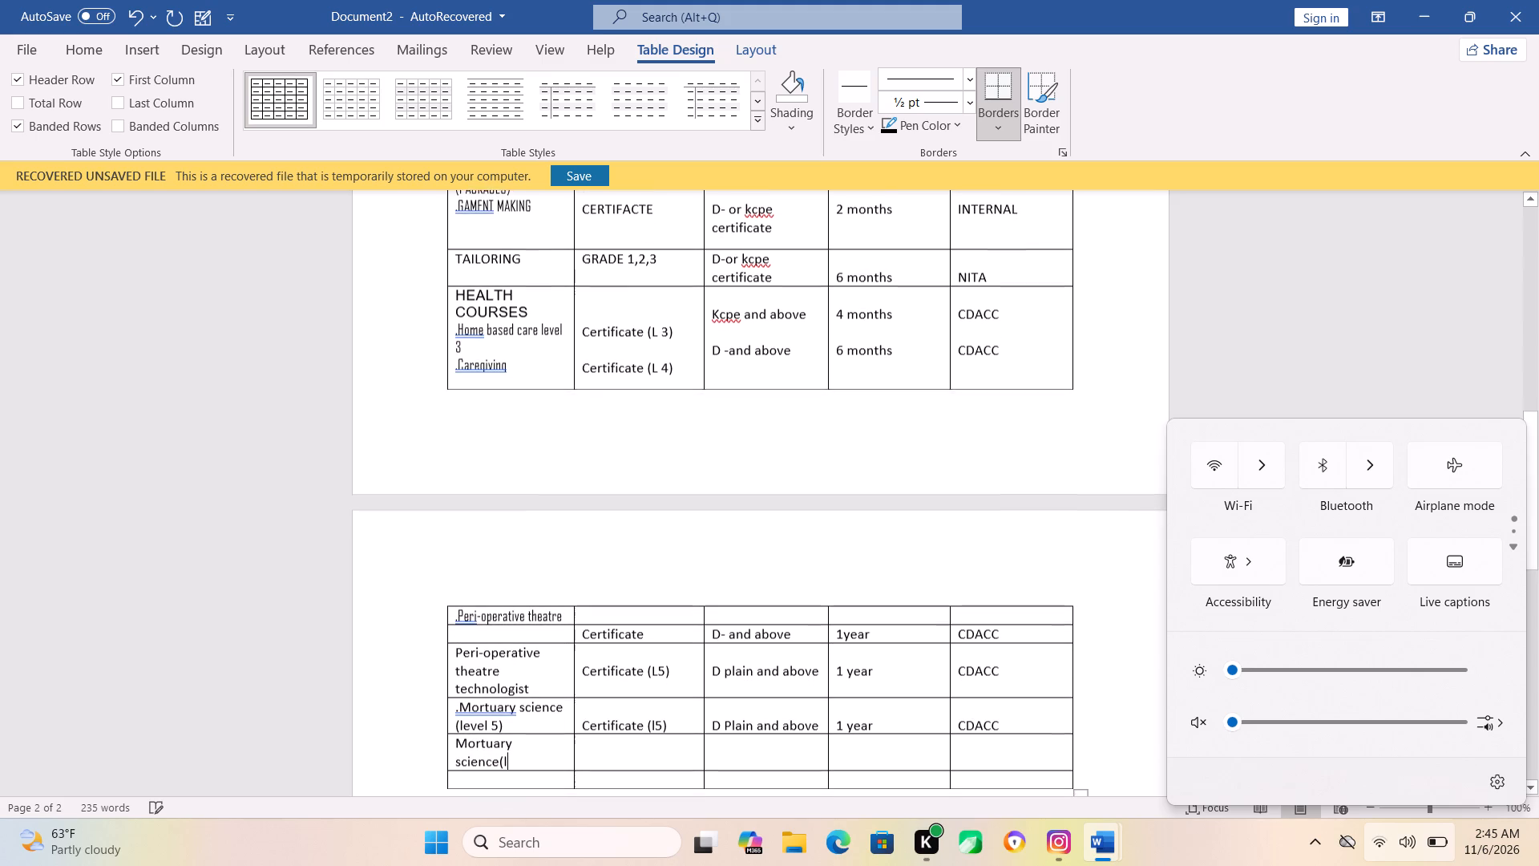
text(evel)
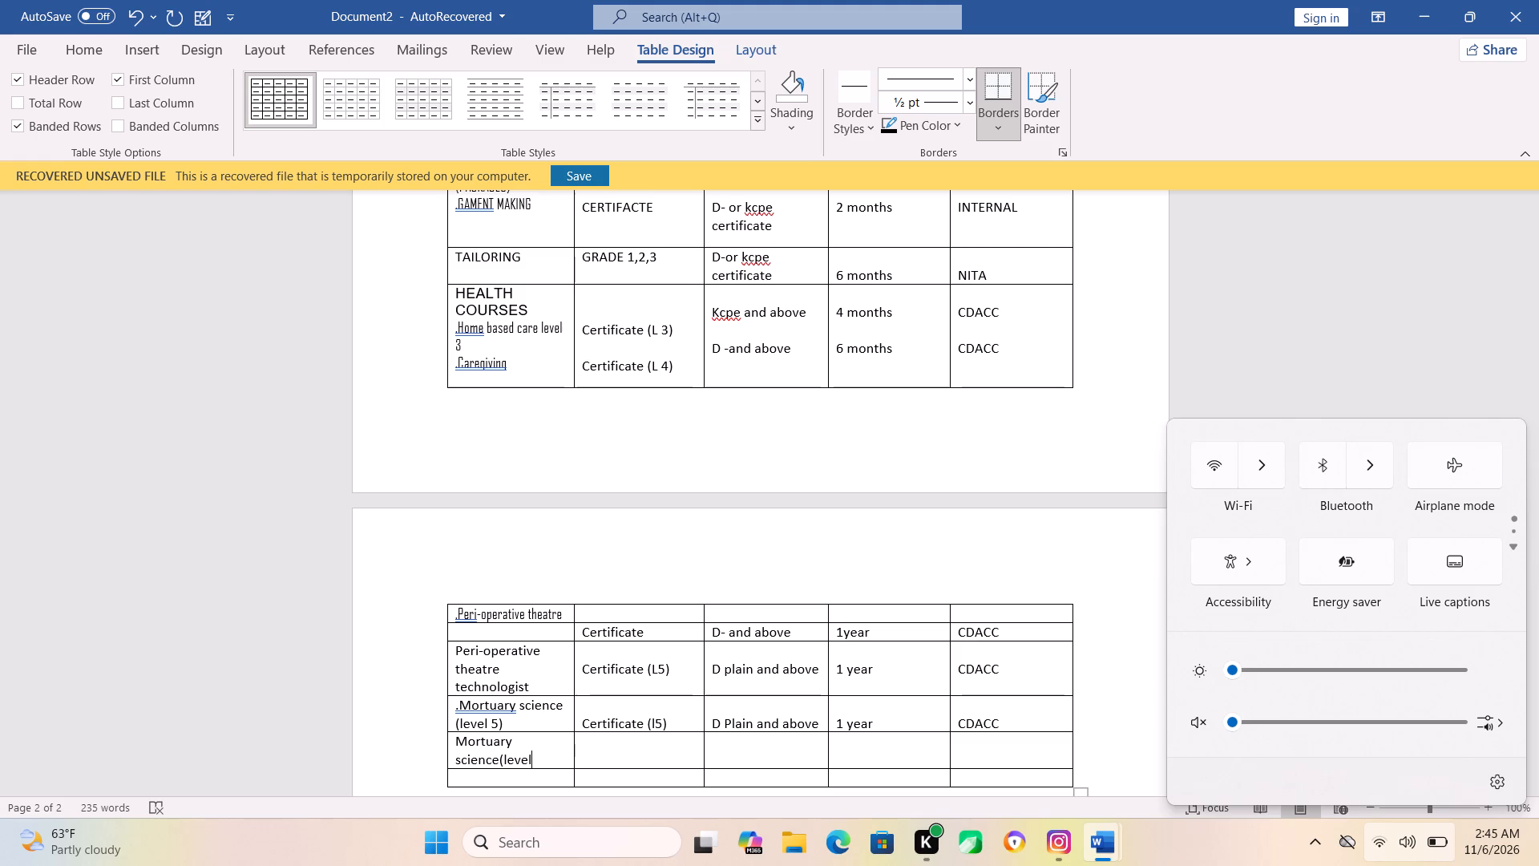
key(space)
key(6)
key(shift+parenright)
Enter "C-and above" on the second line of the second cell in the Mortuary science(level 6) row.
click(591, 751)
key(Return)
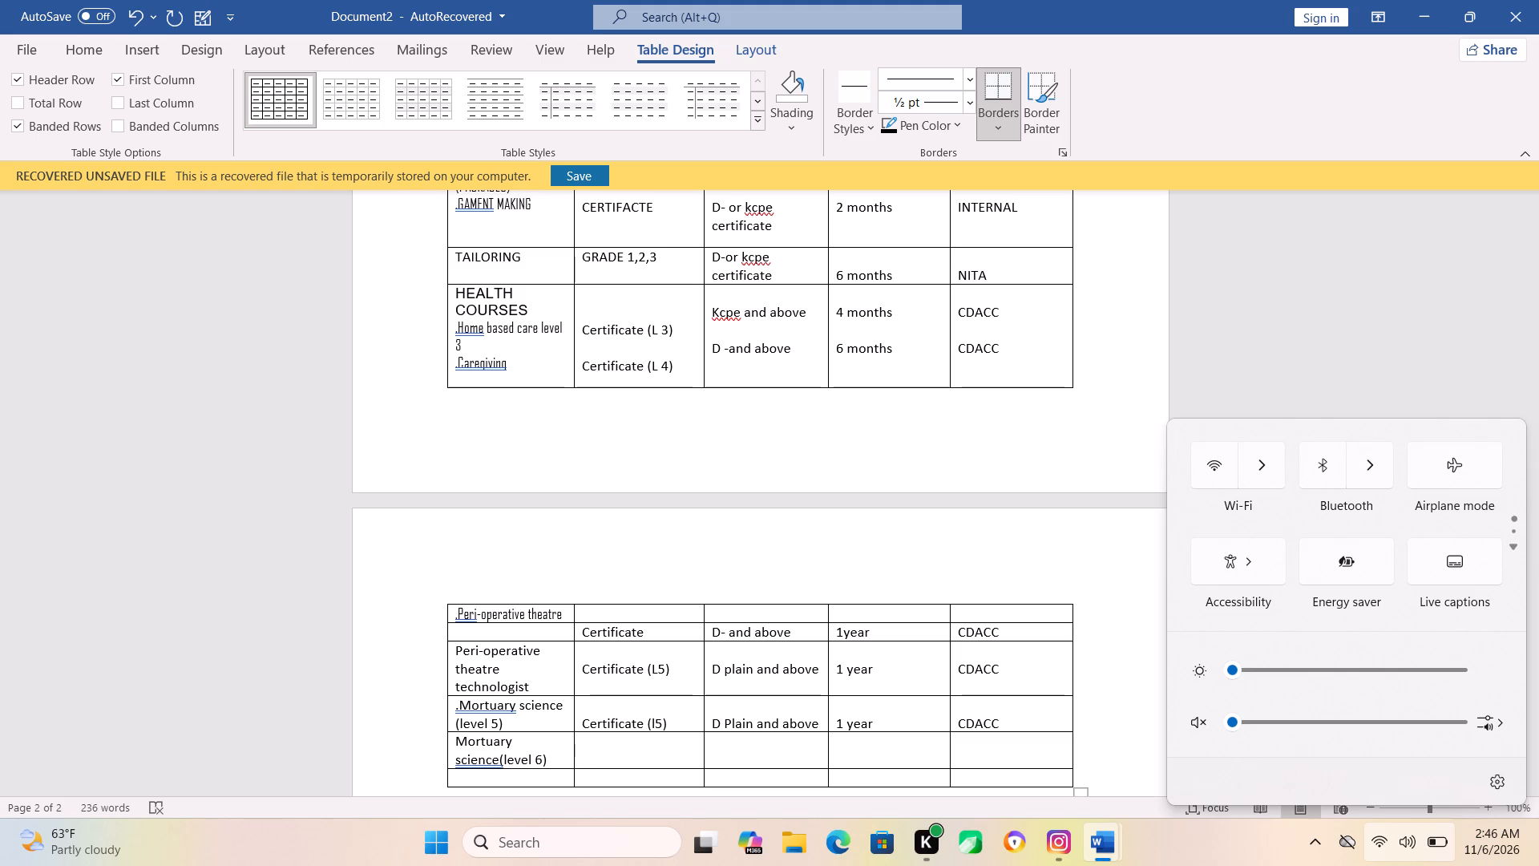
key(c)
key(minus)
text(an)
text(d)
key(space)
text(ab)
key(o)
text(ve)
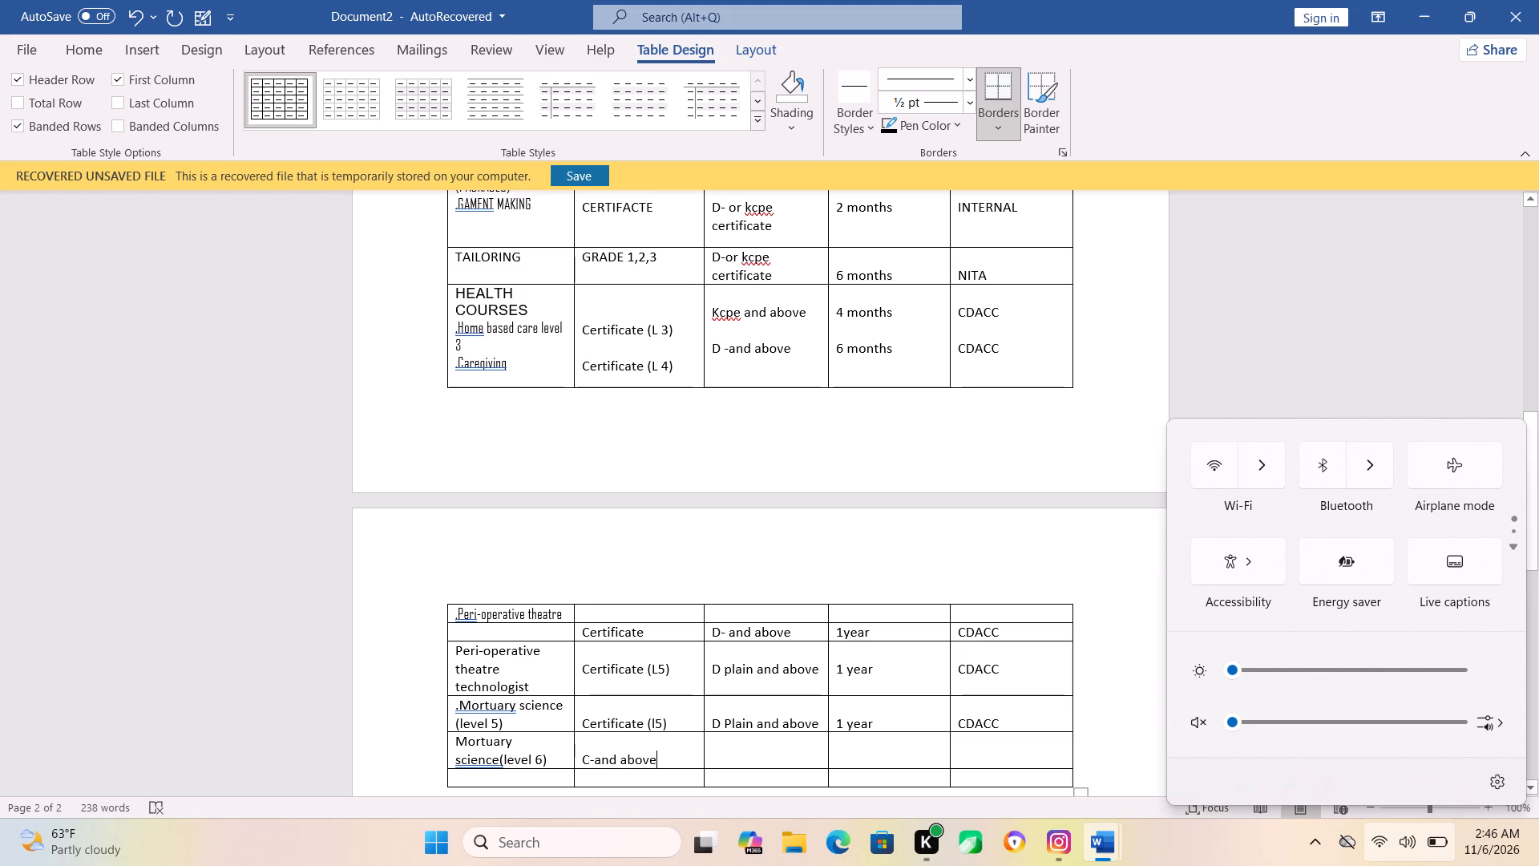
Start a second line in the third cell of the Mortuary science(level 6) row, leaving its first line blank.
click(723, 754)
key(Return)
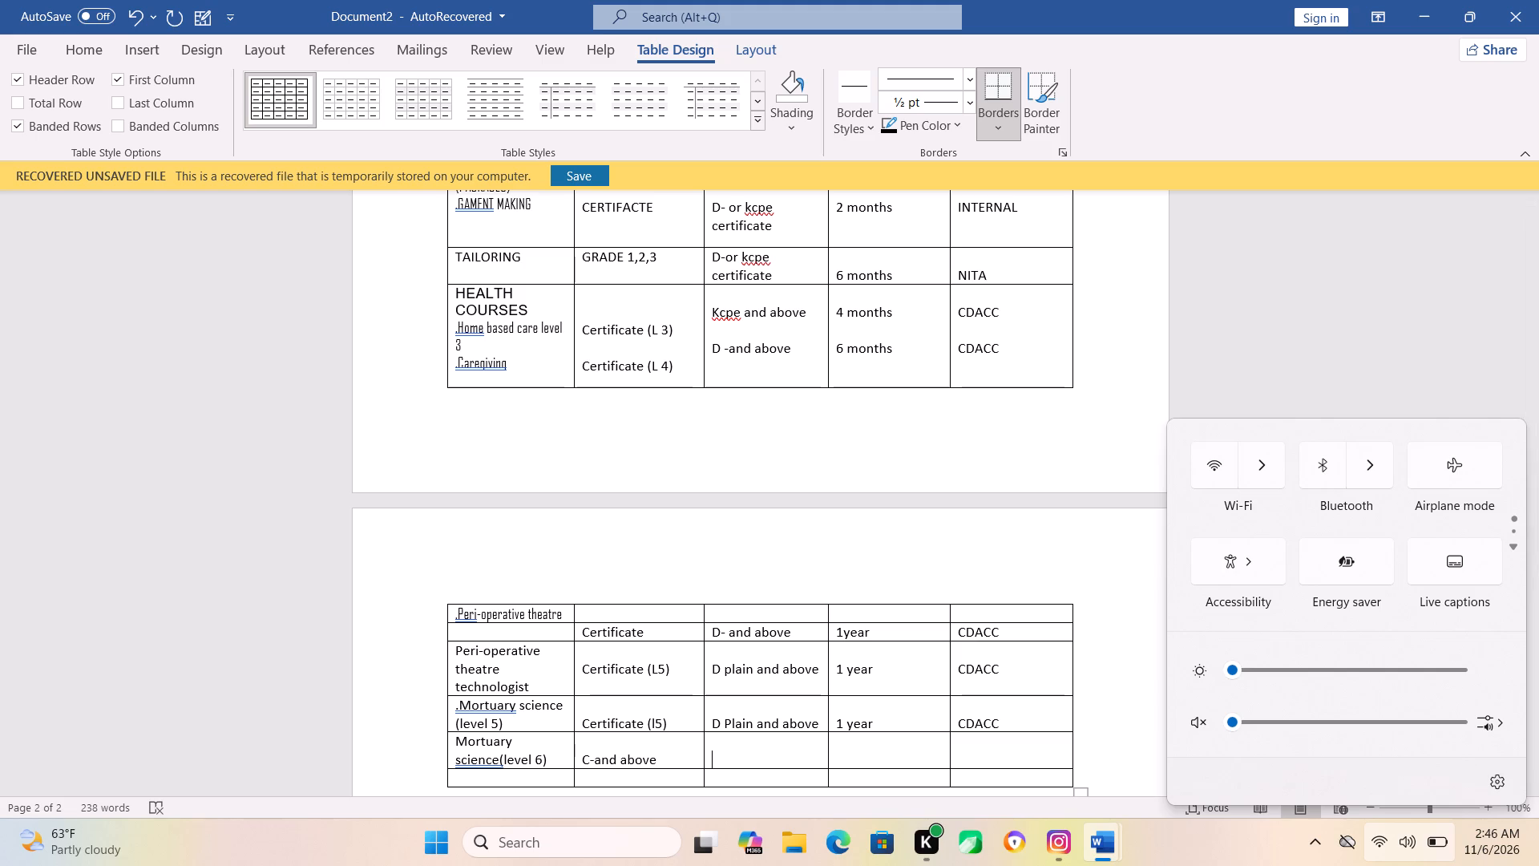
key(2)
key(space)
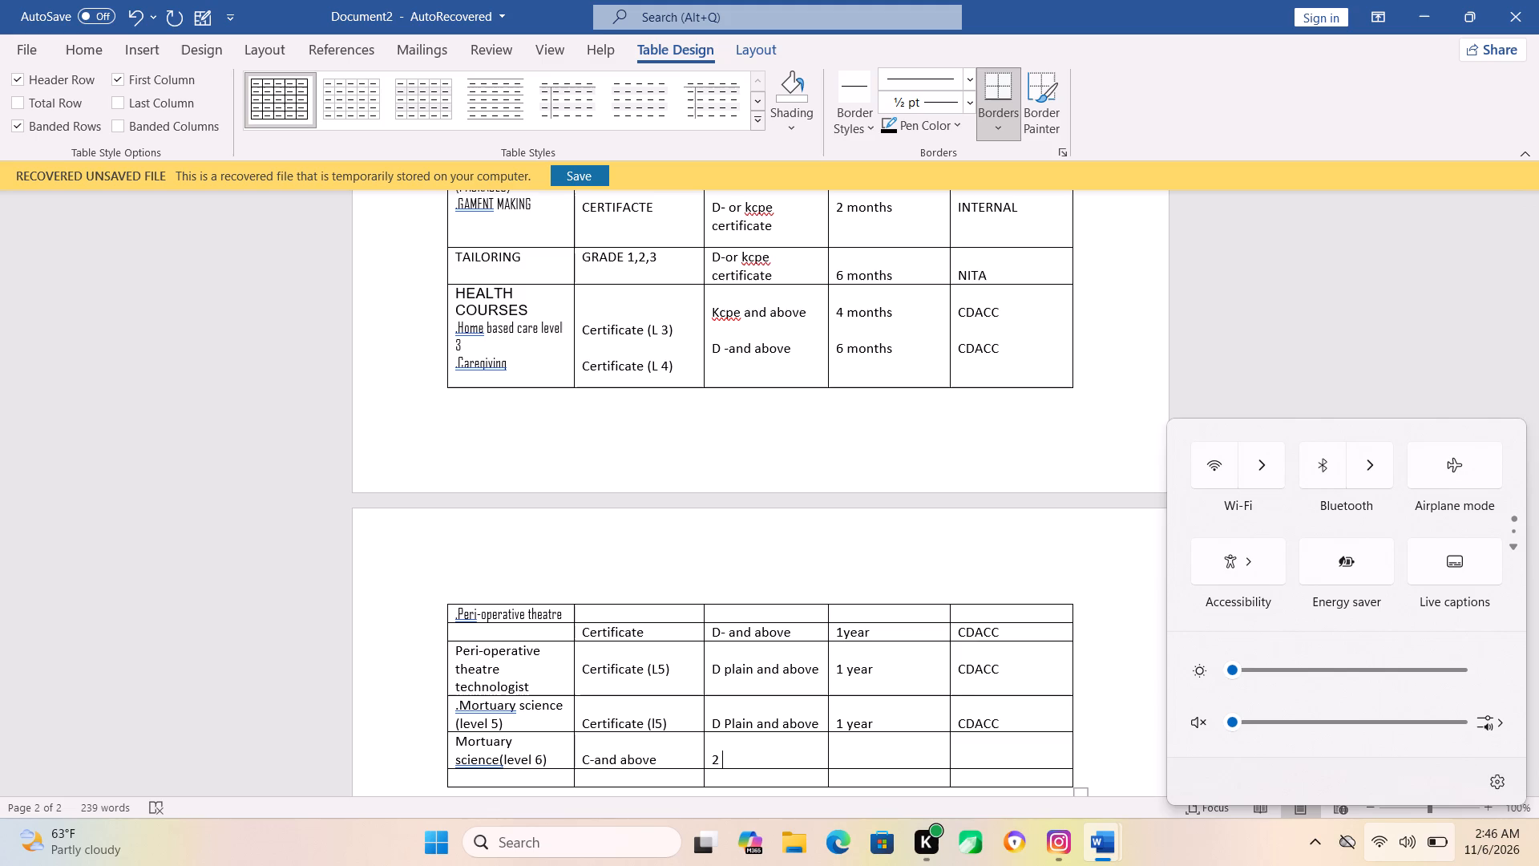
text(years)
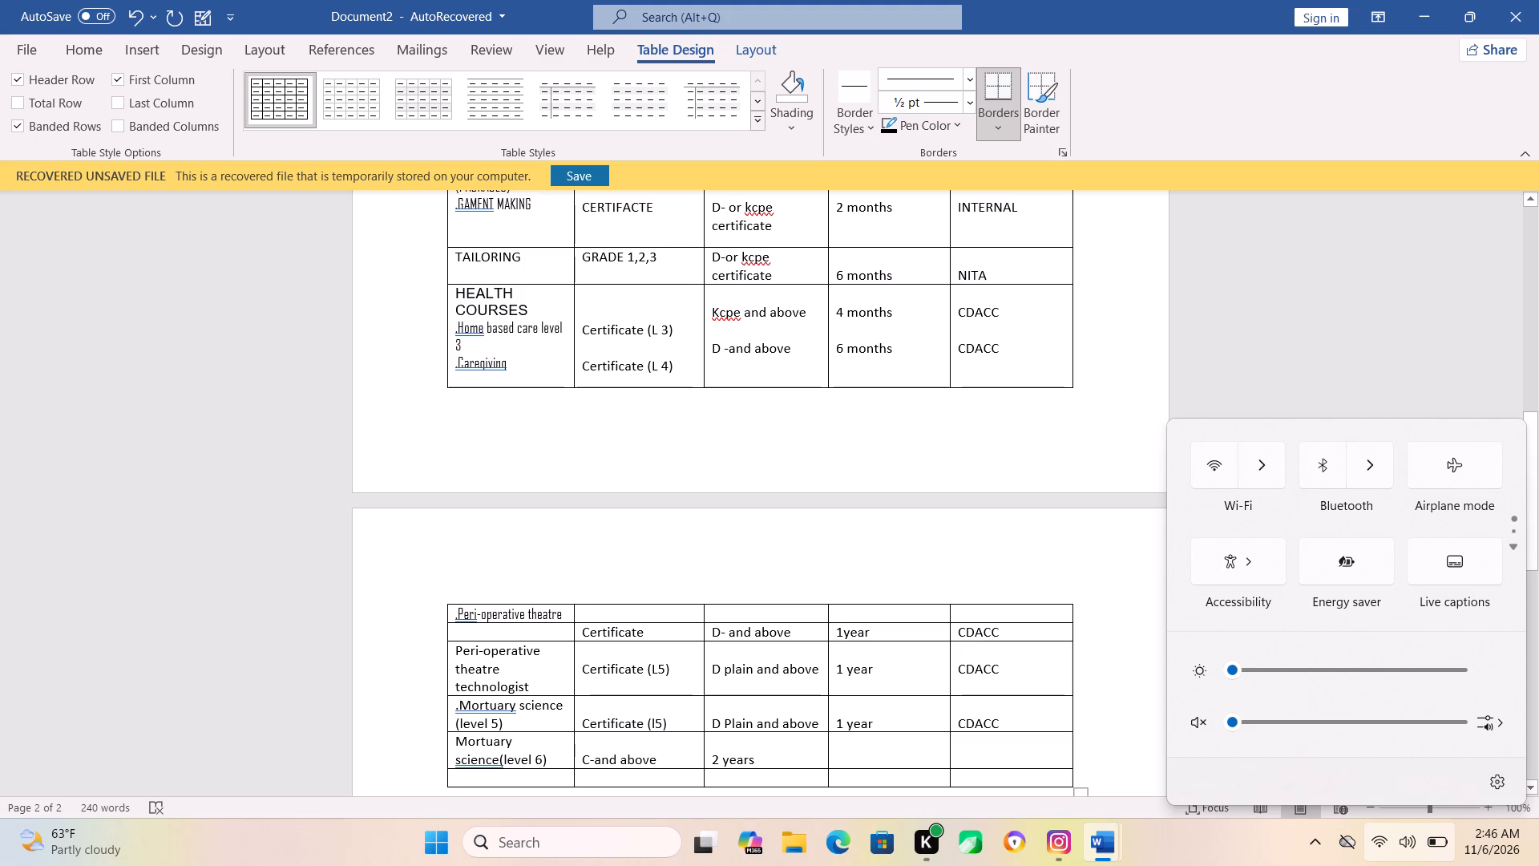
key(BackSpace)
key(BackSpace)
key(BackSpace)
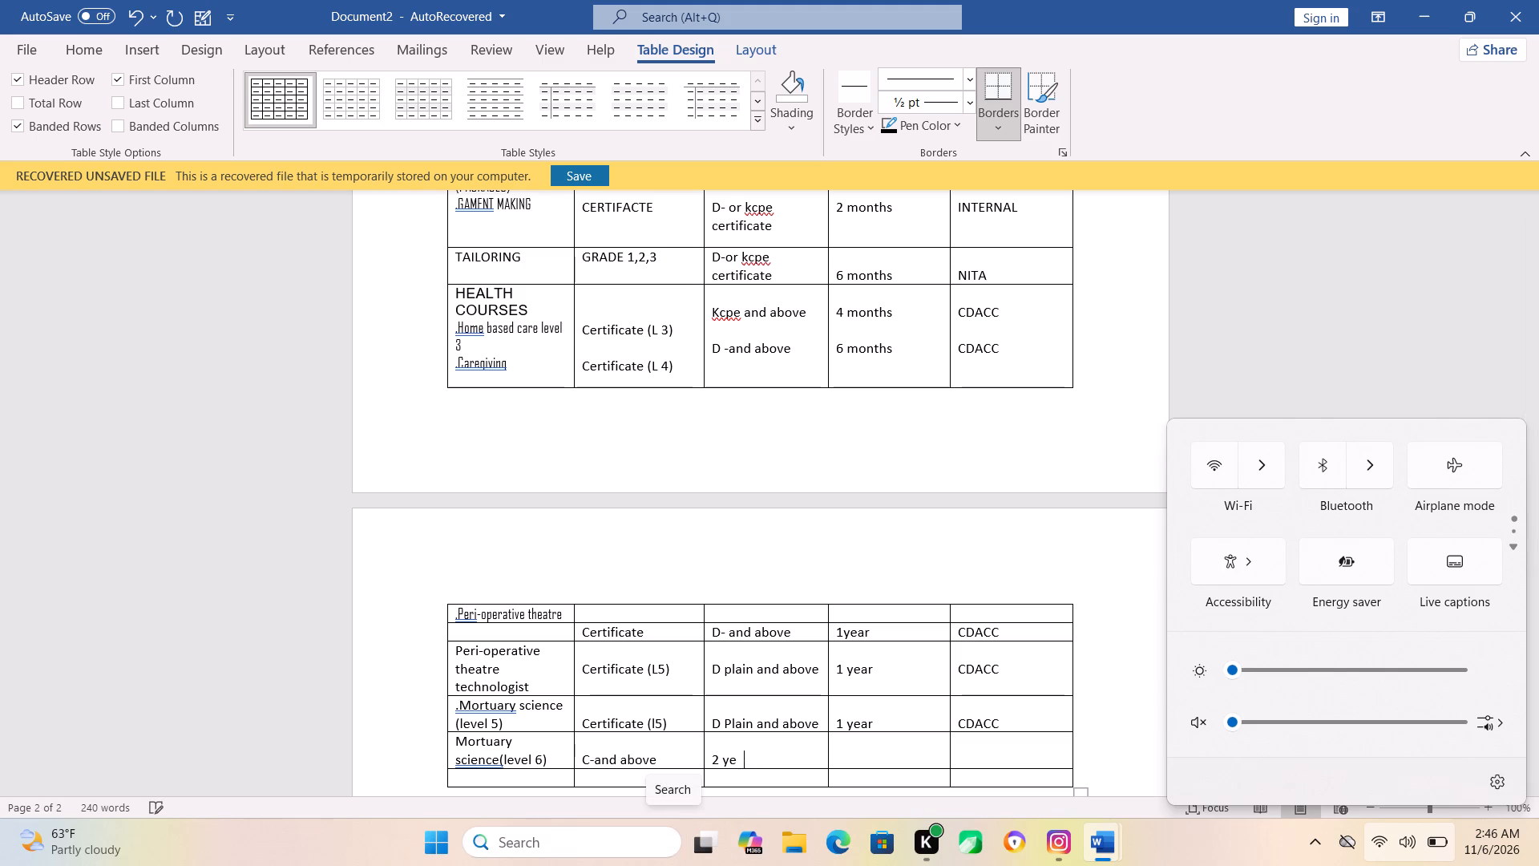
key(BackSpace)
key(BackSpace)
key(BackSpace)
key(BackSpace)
Enter "C-and above" on the second line of the third cell in the Mortuary science(level 6) row.
key(c)
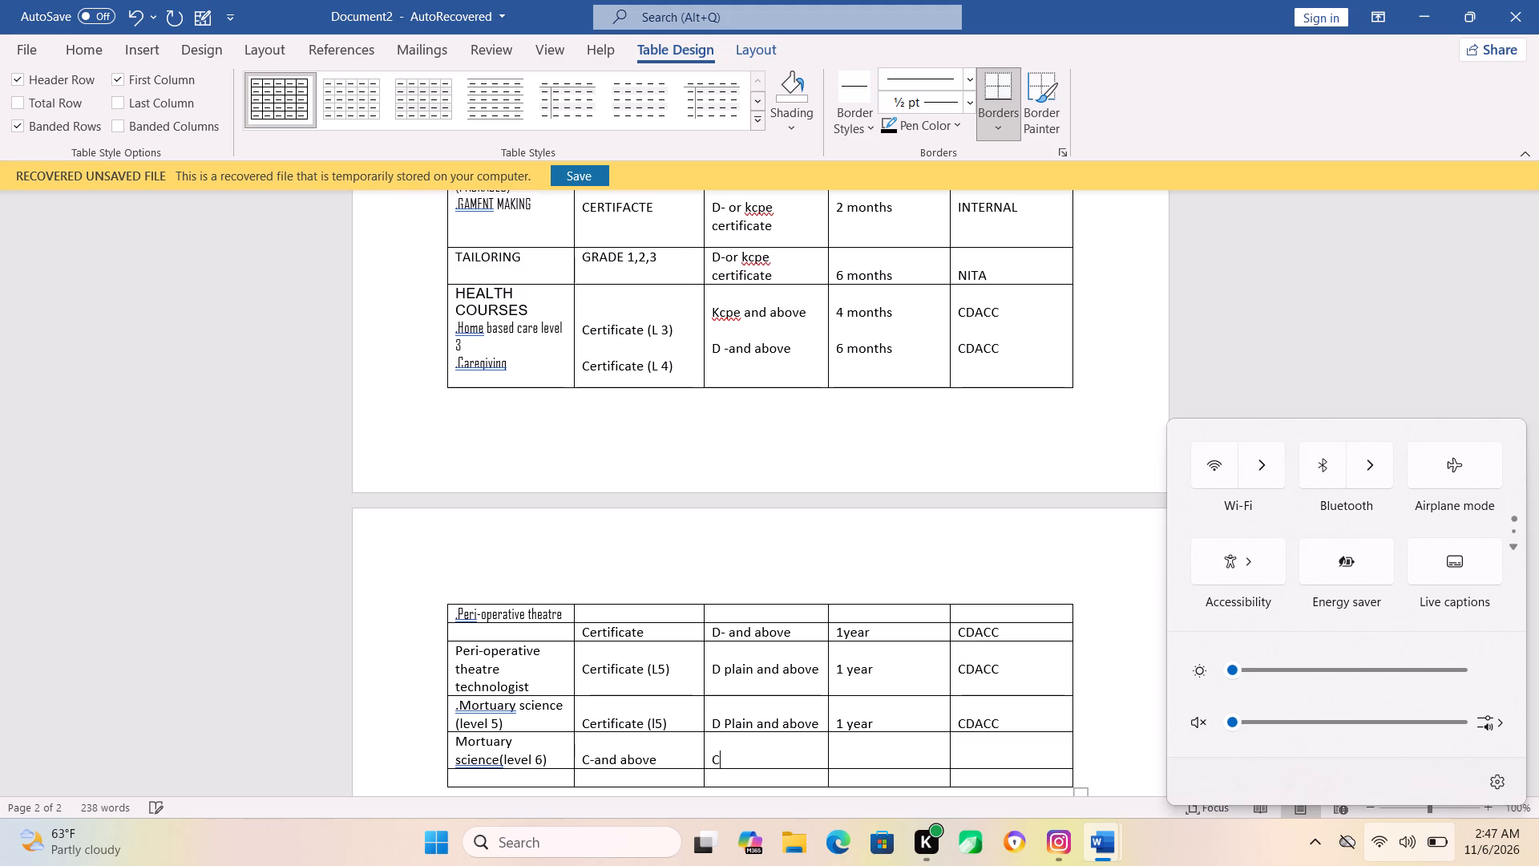
key(minus)
text(and)
key(space)
text(above)
Enter "2 years" on the second line of the fourth cell in the Mortuary science(level 6) row.
click(844, 757)
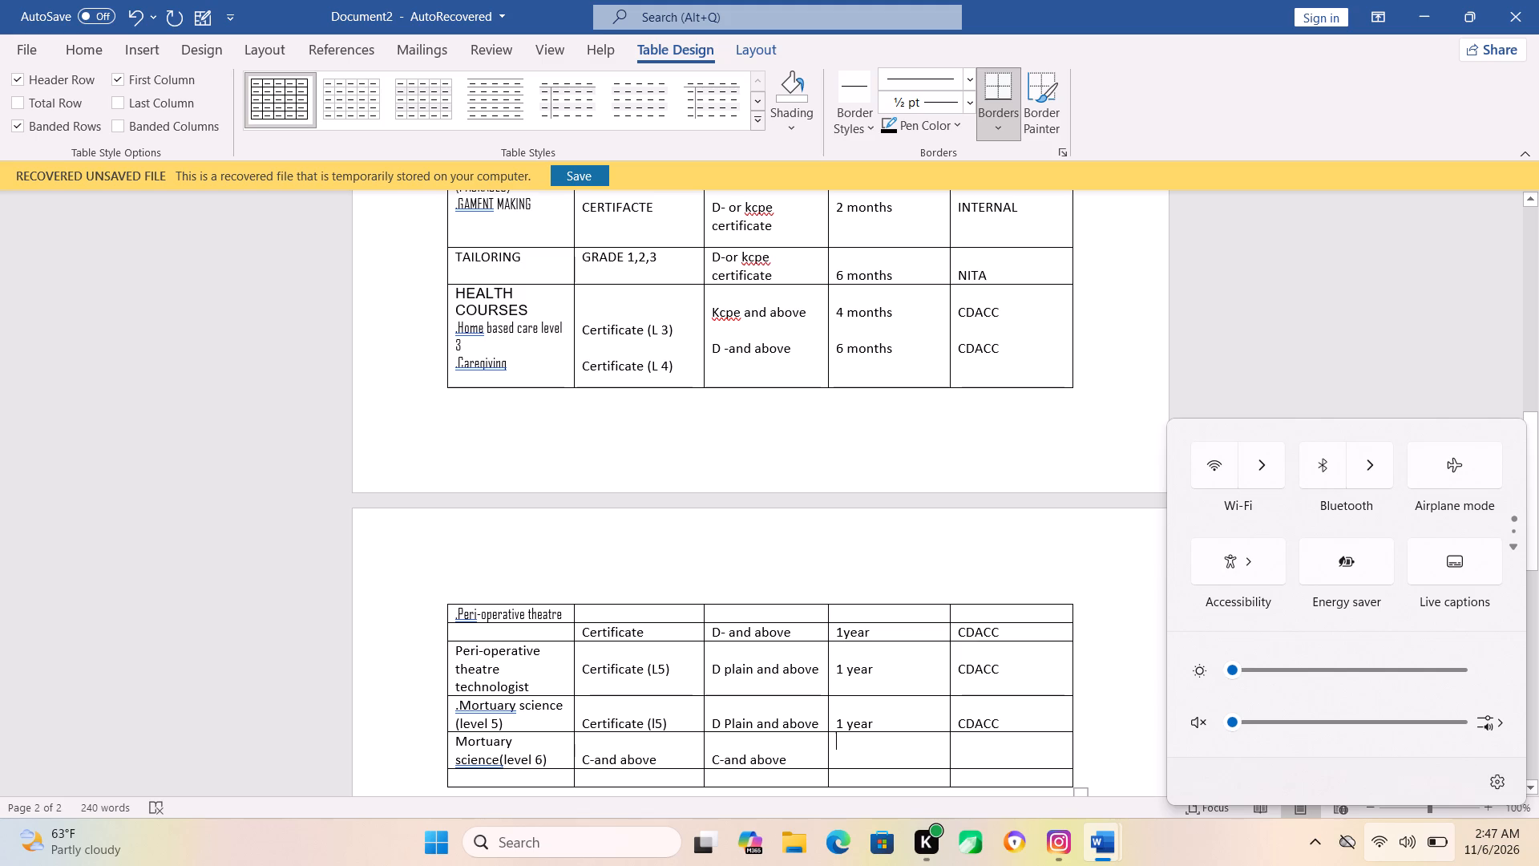
key(2)
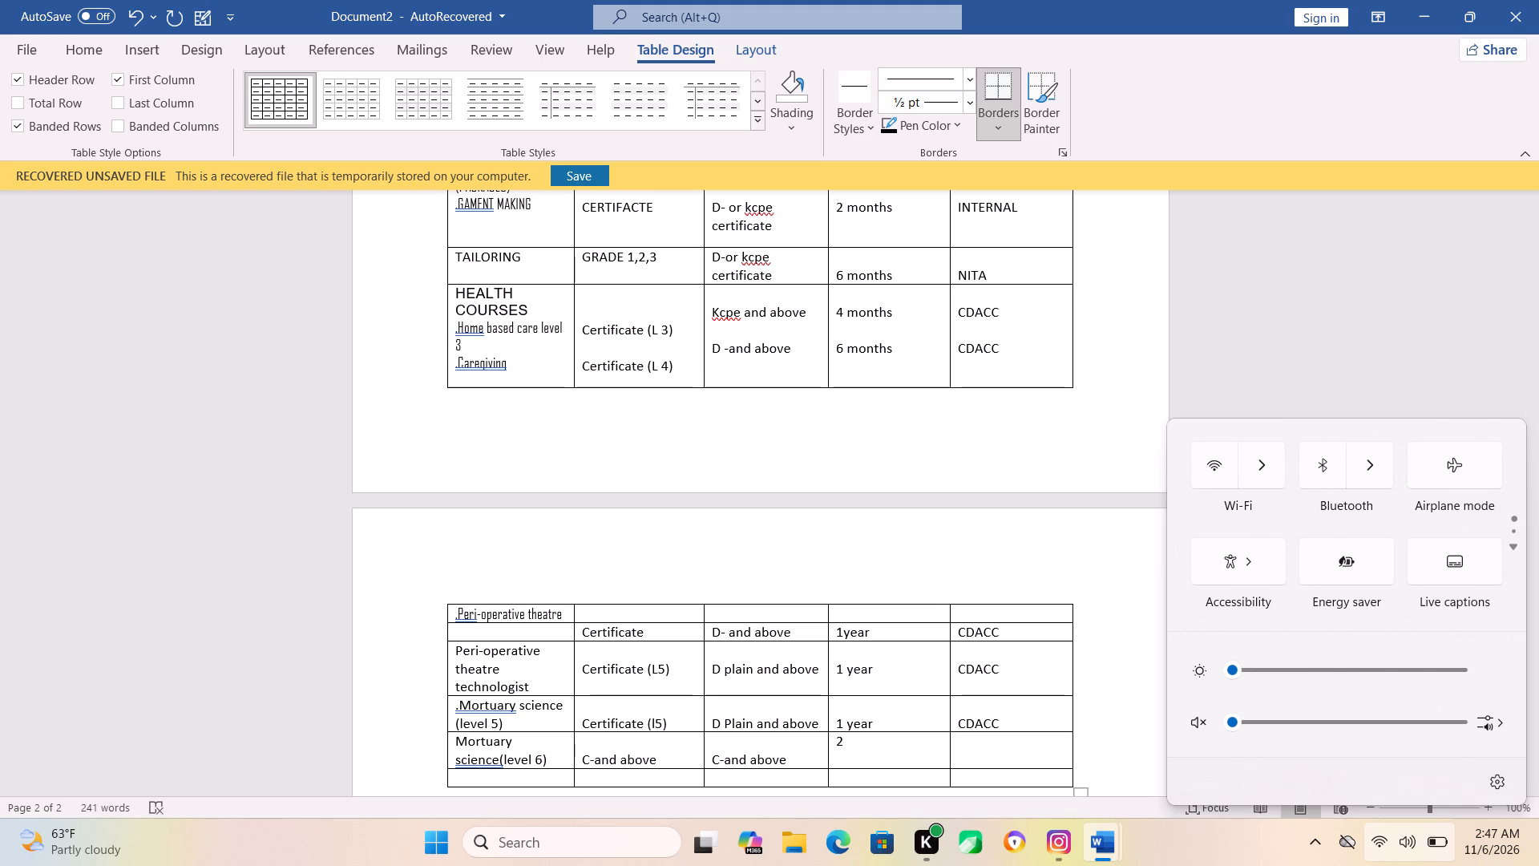
key(BackSpace)
key(Return)
key(2)
key(space)
text(years)
Enter "CDACC" on the second line of the fifth cell in the Mortuary science(level 6) row.
click(969, 747)
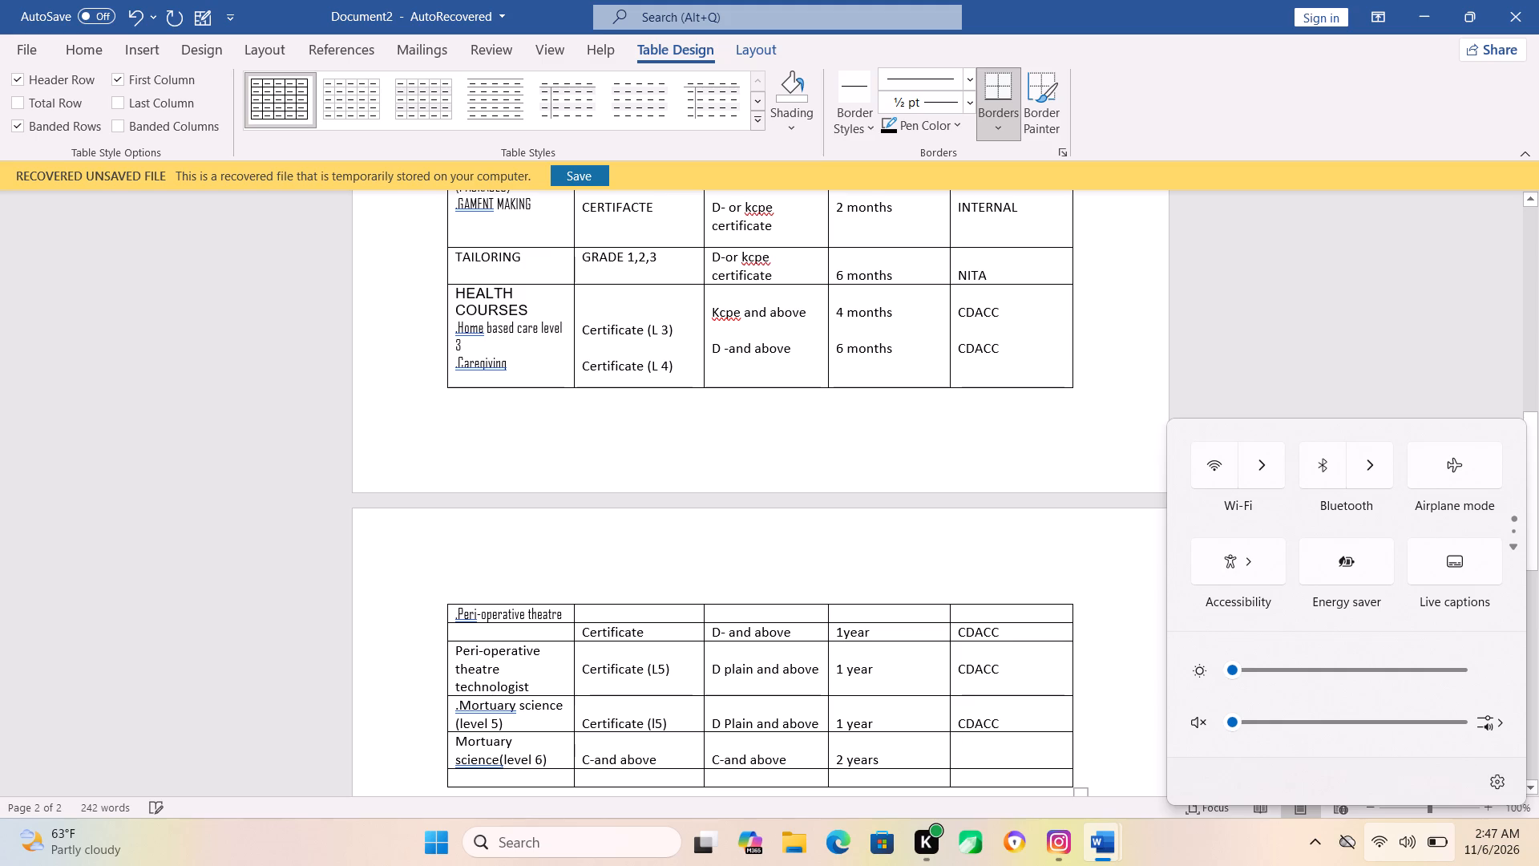
key(c)
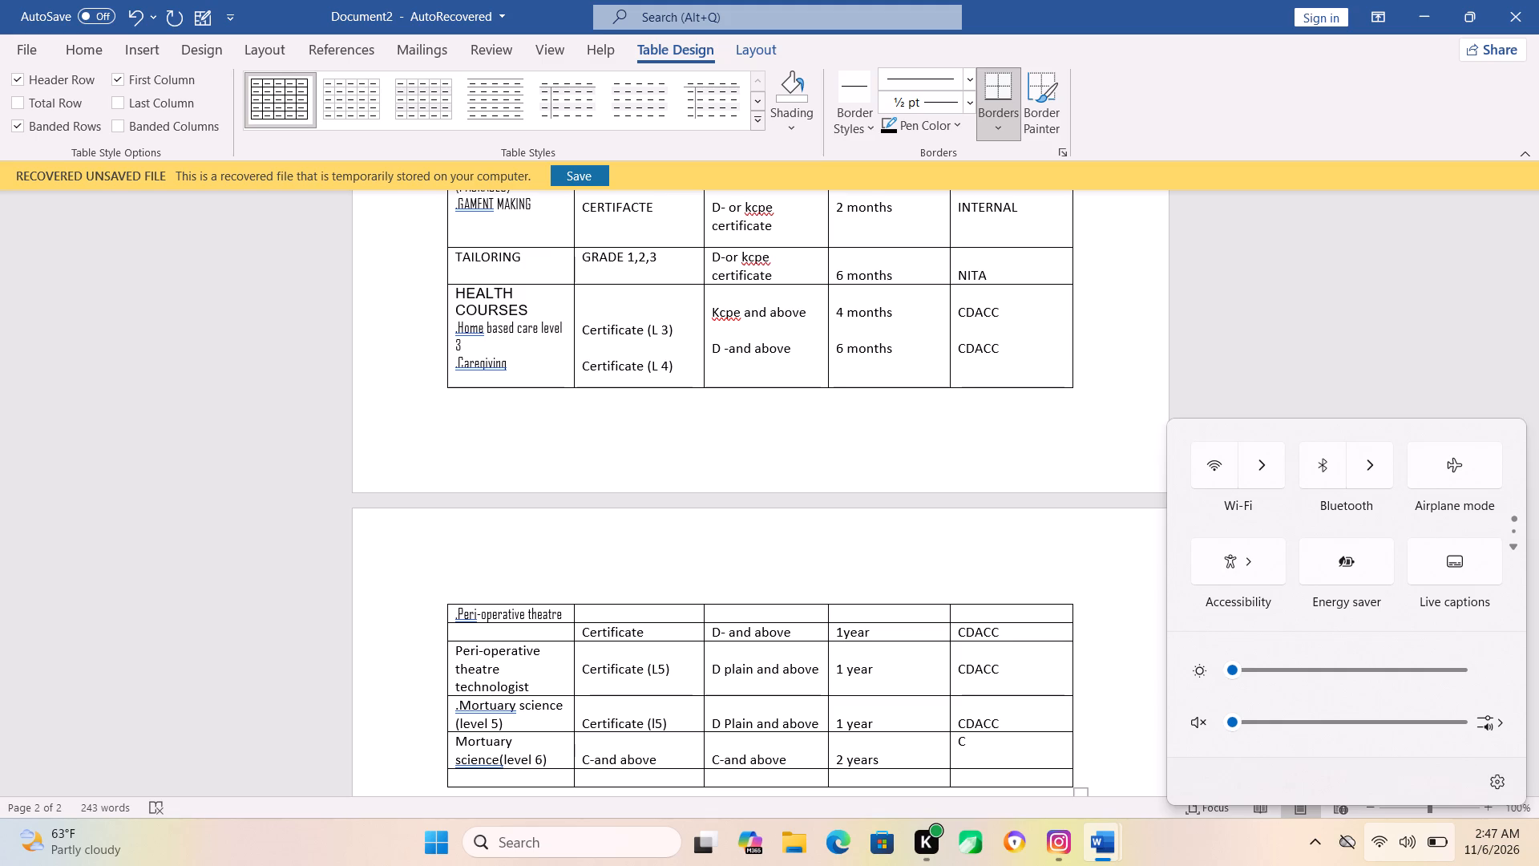
key(d)
key(a)
text(CC)
key(BackSpace)
key(BackSpace)
key(BackSpace)
key(BackSpace)
key(BackSpace)
key(Return)
key(c)
text(DACC)
Enter "Dental assistance(level 5)" in the first cell of the empty row below Mortuary science(level 6).
click(457, 776)
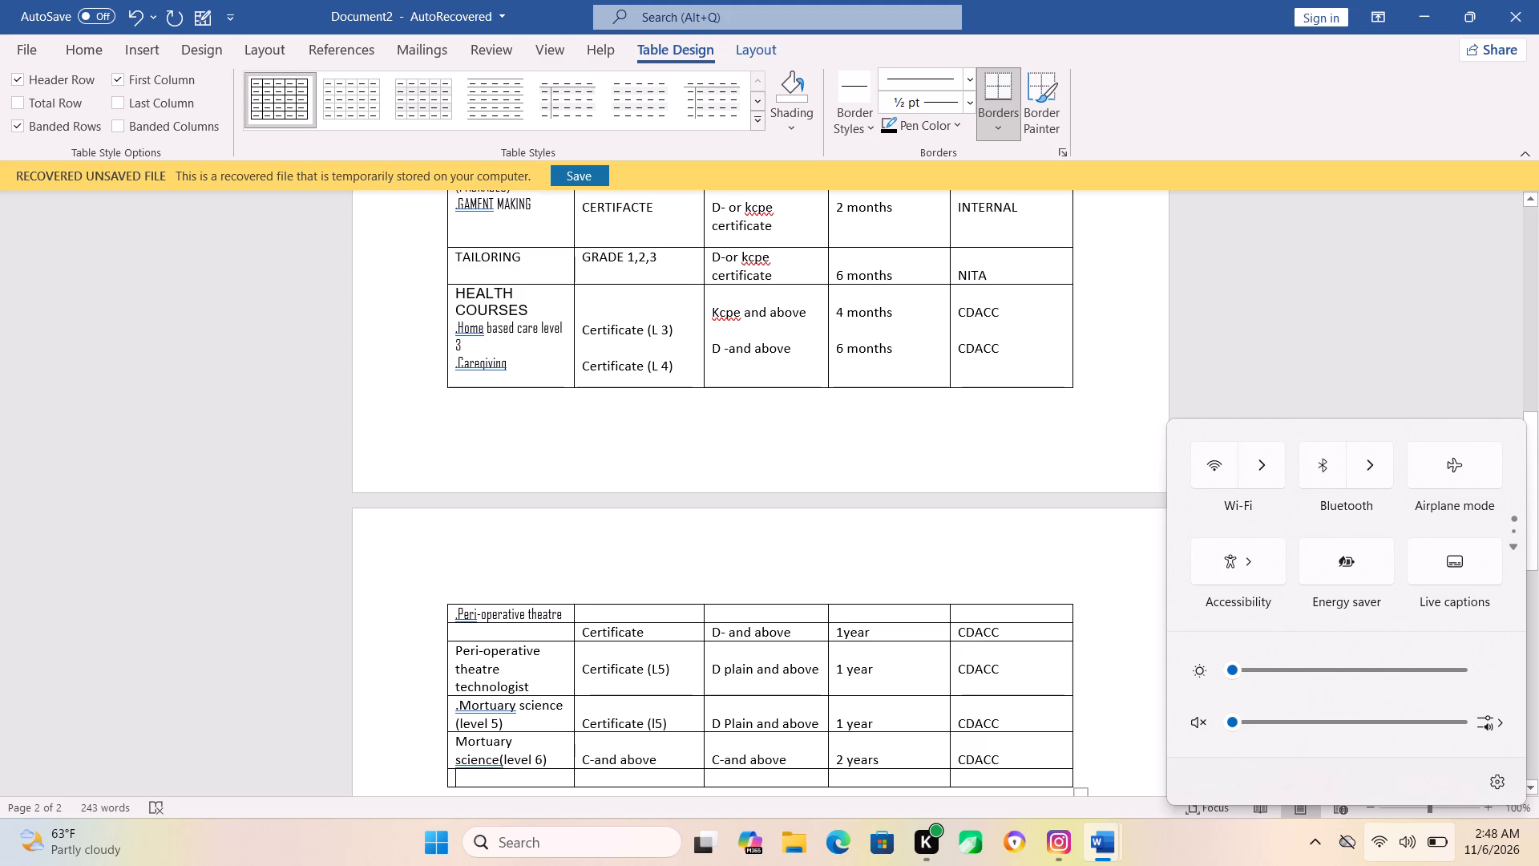
key(d)
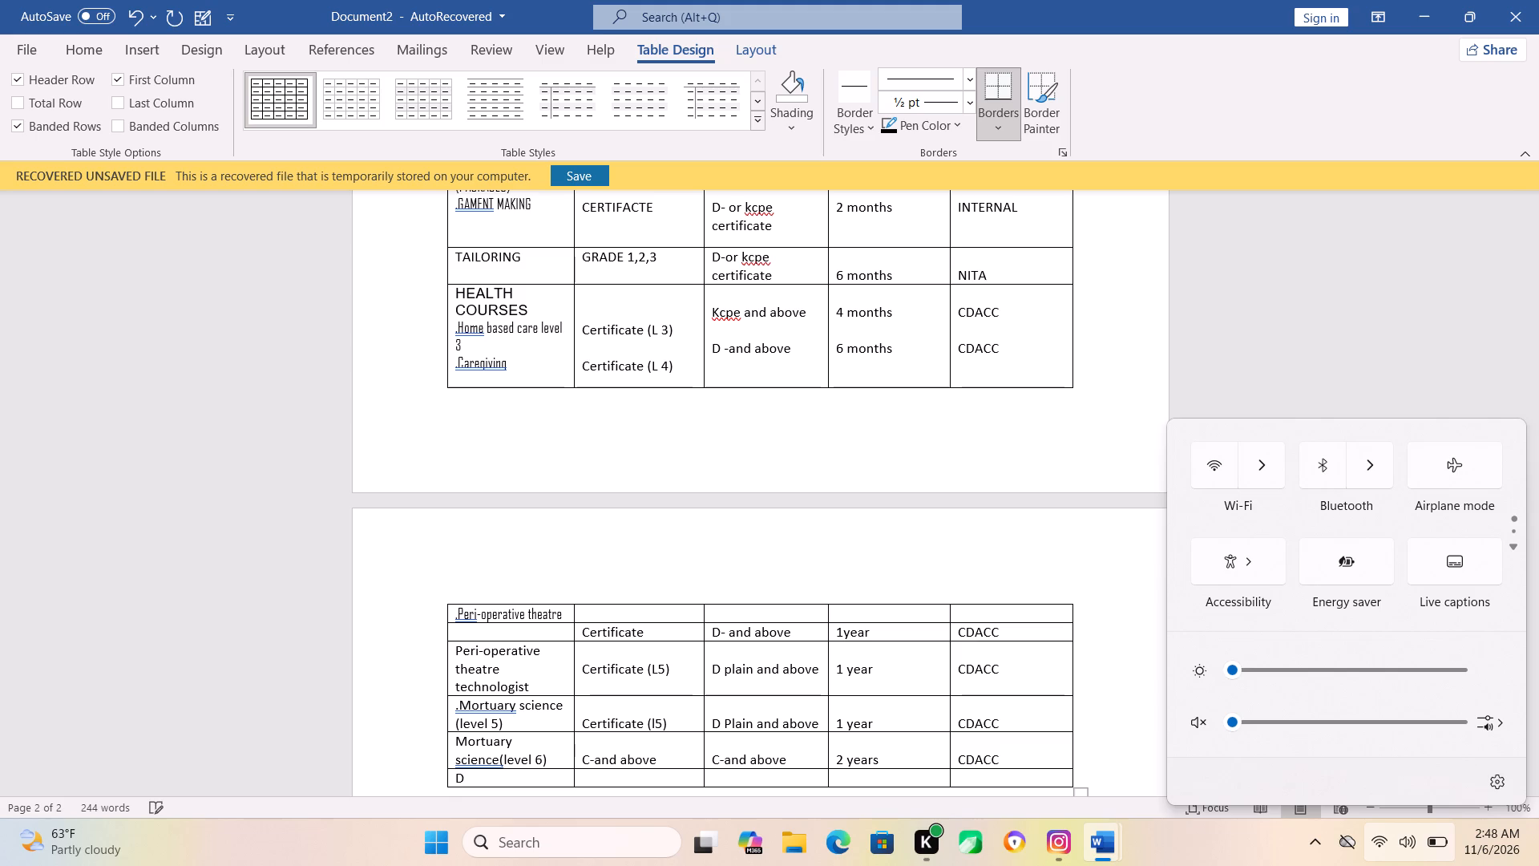
key(e)
text(nta)
text(l)
key(space)
text(ass)
key(i)
text(stan)
text(ce)
text((?)
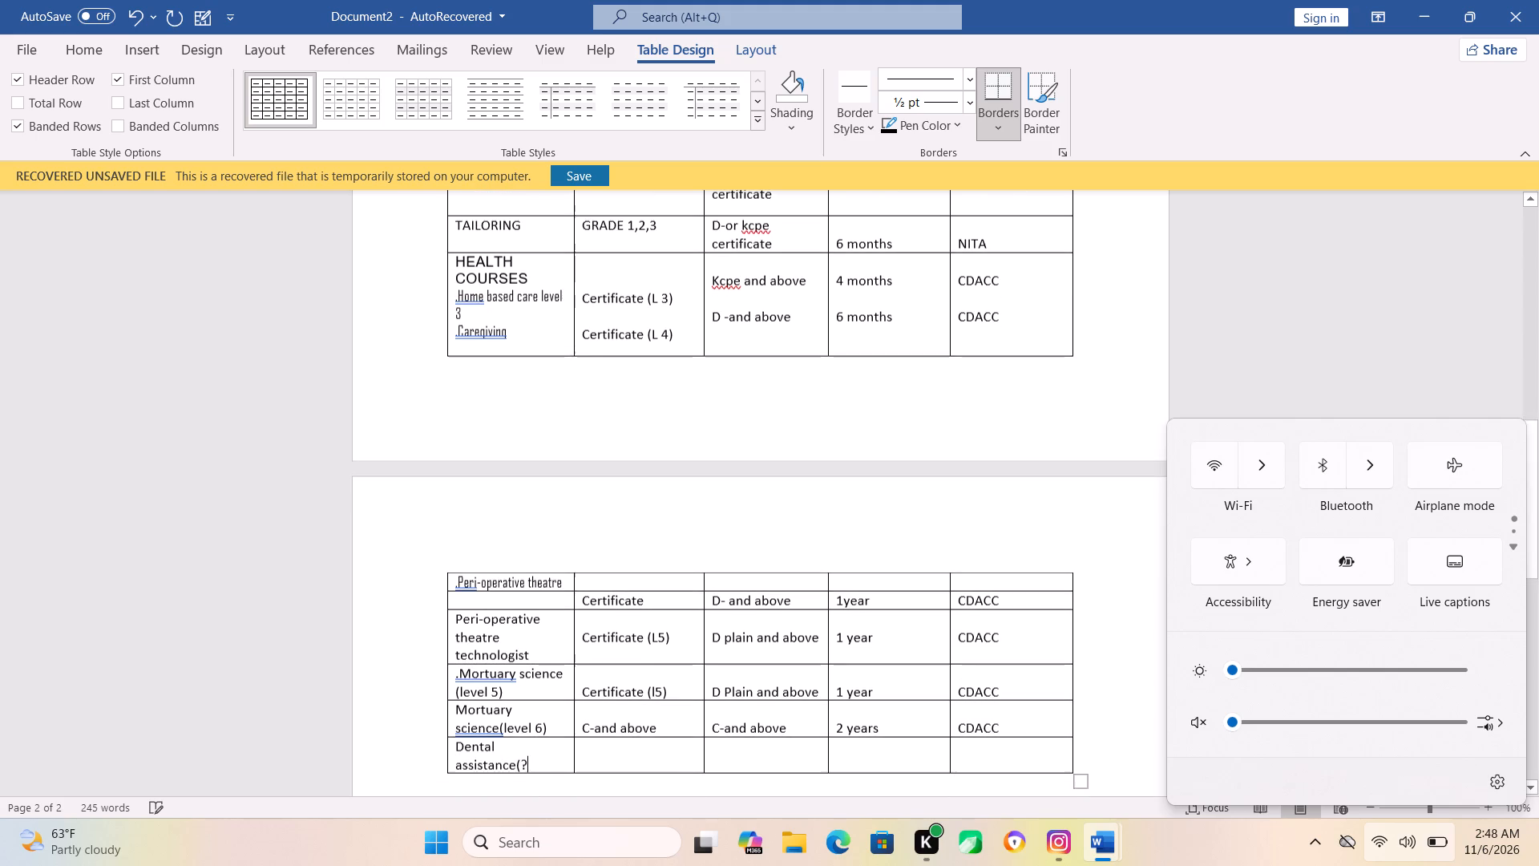
key(BackSpace)
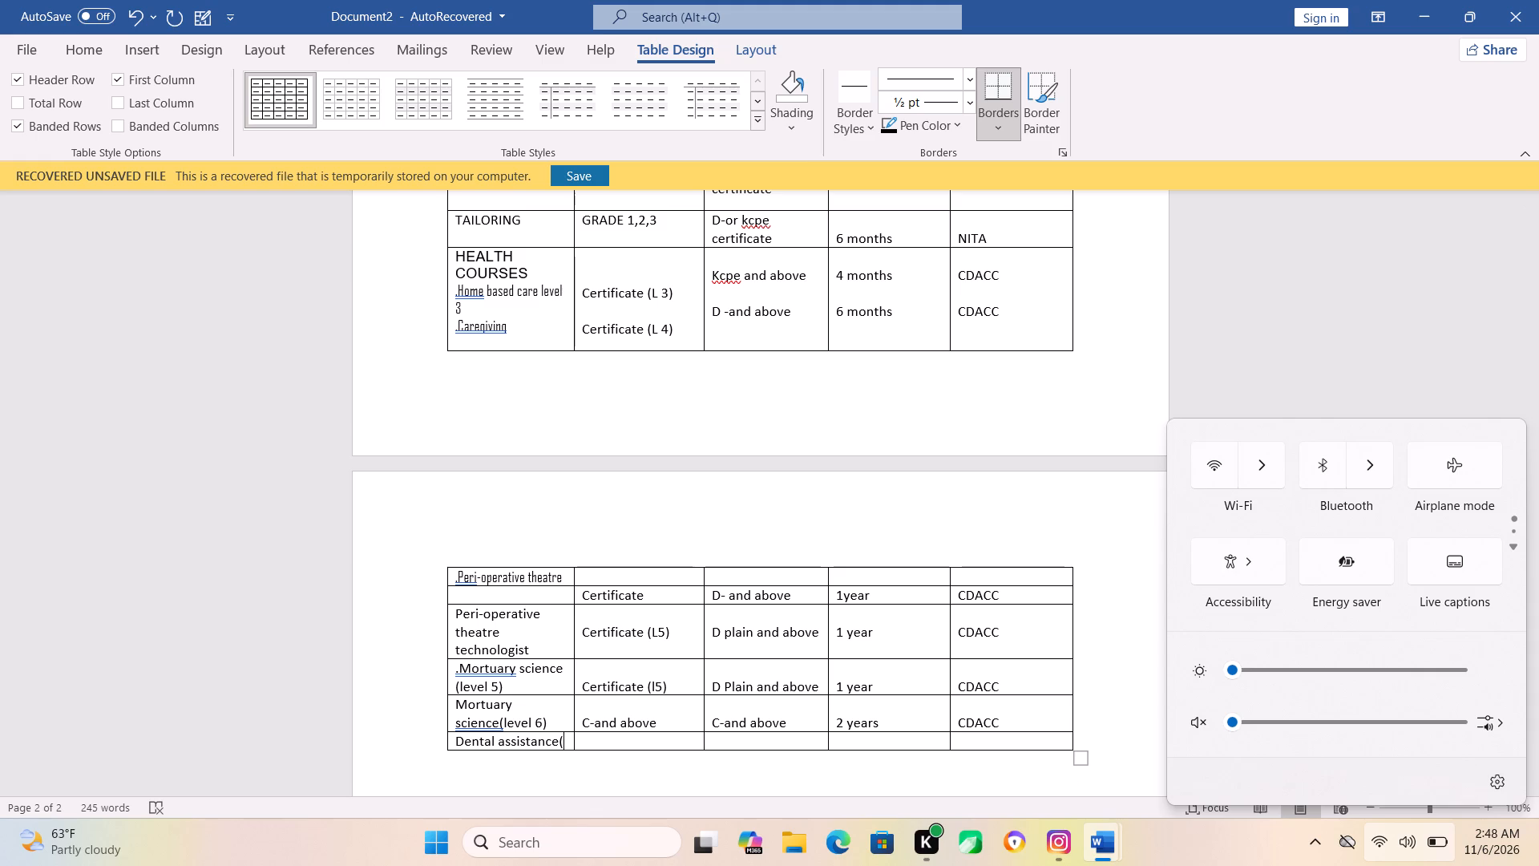
text(le)
text(ve)
key(l)
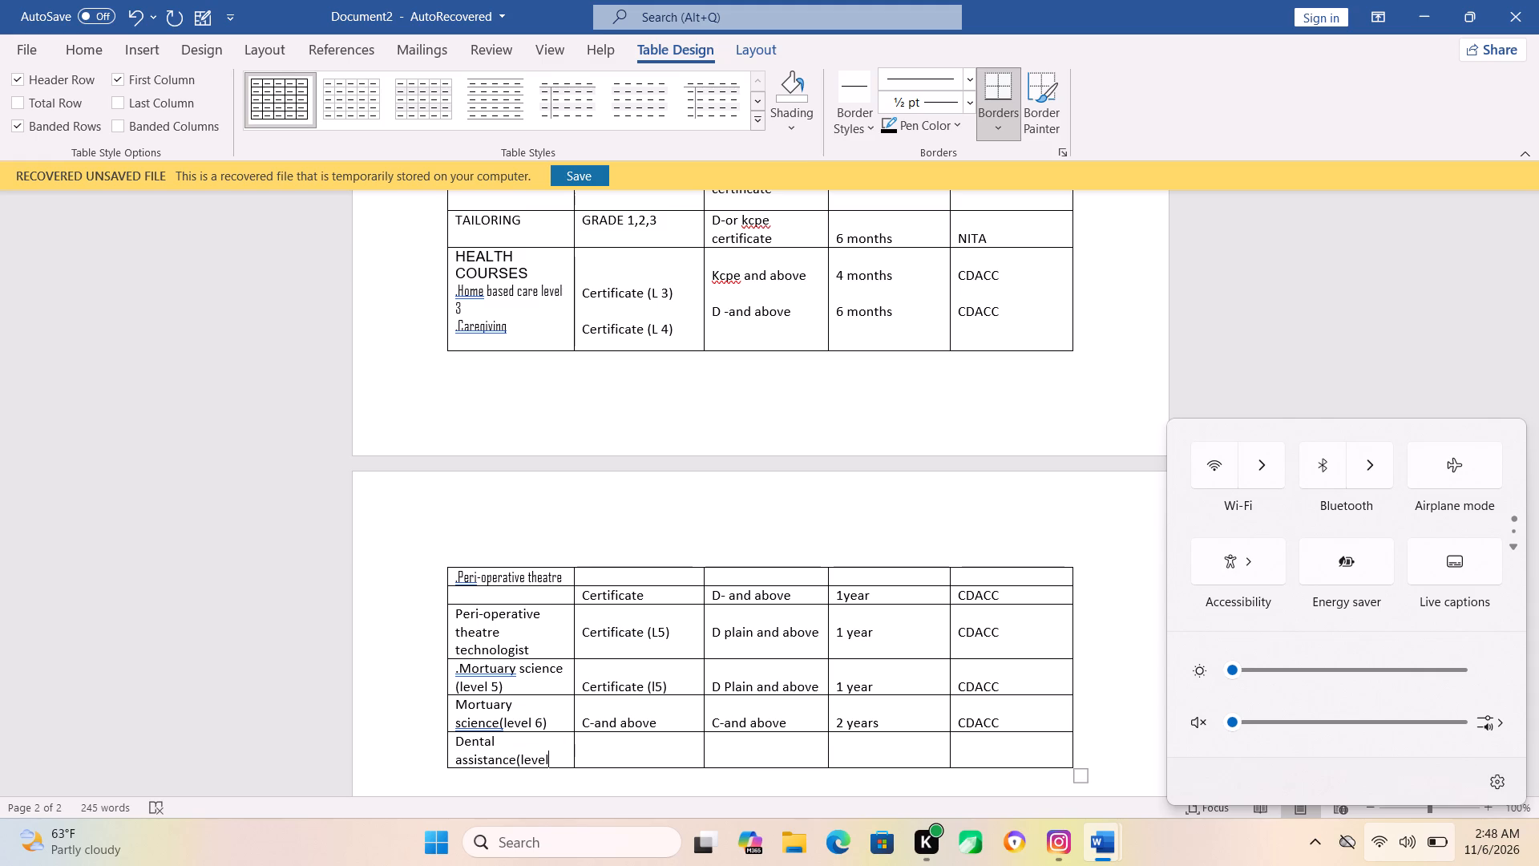
key(space)
key(5)
key(shift+parenright)
Enter "Certificate (L5)" on the second line of the second cell in the Dental assistance(level 5) row.
double_click(596, 759)
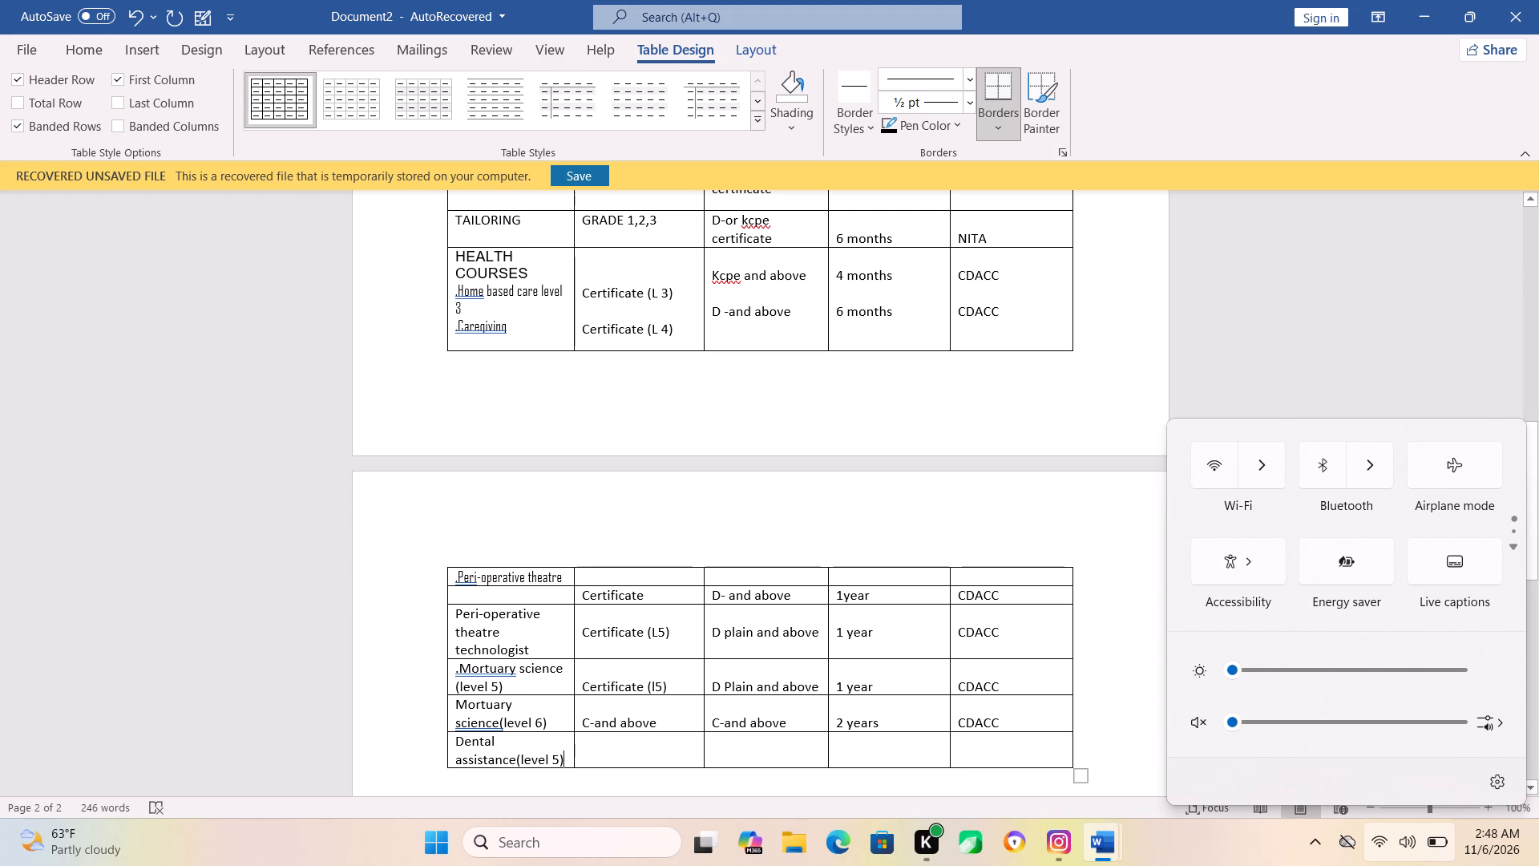
key(Return)
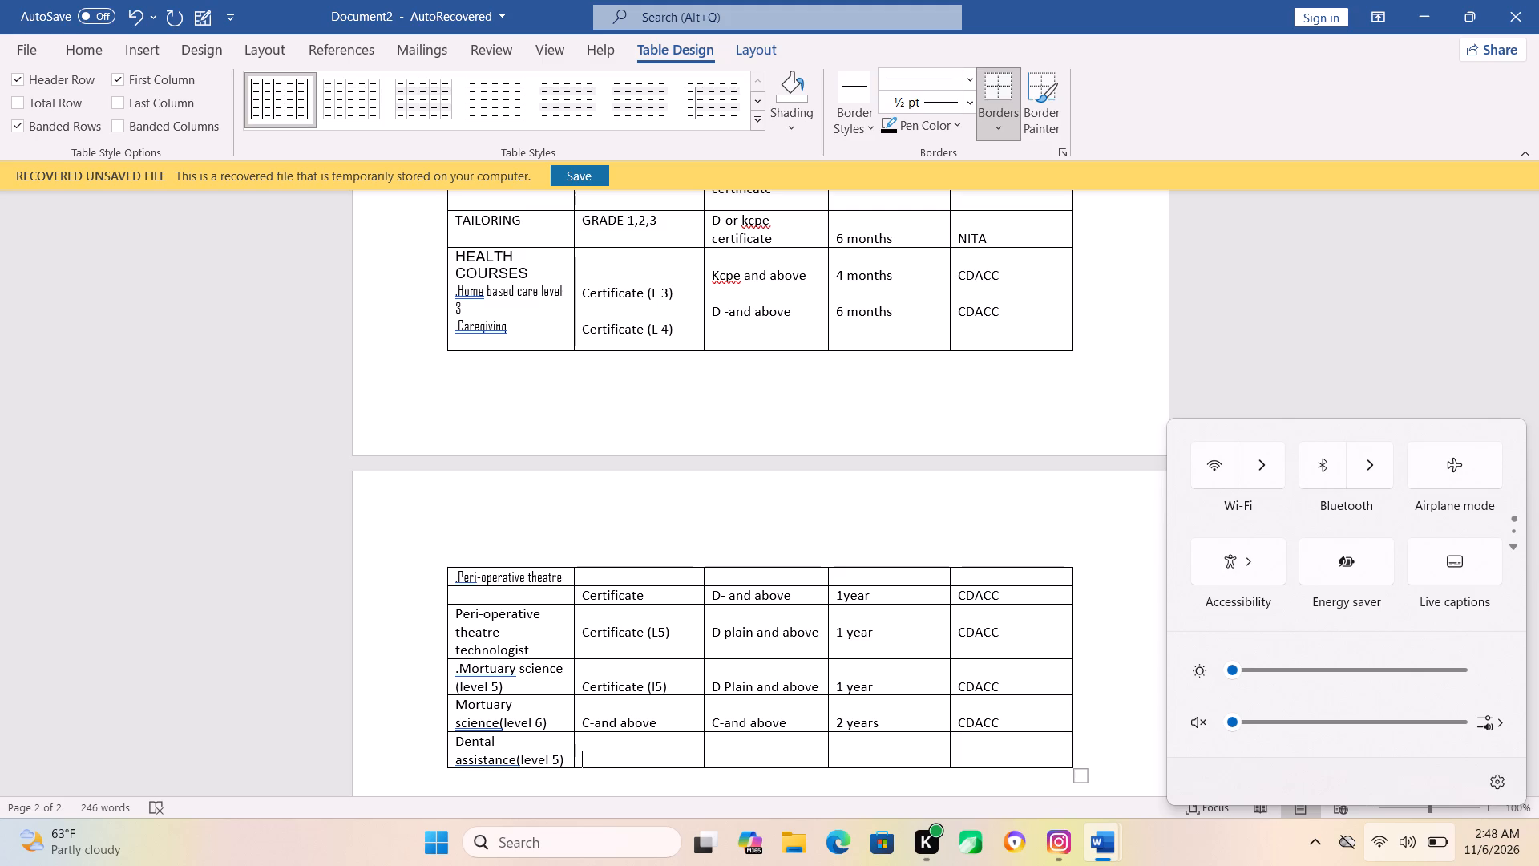
text(cer)
text(tifa)
text(te)
key(BackSpace)
key(BackSpace)
key(BackSpace)
text(icate)
key(space)
text(?9)
key(BackSpace)
key(BackSpace)
key(BackSpace)
key(space)
key(shift+parenleft)
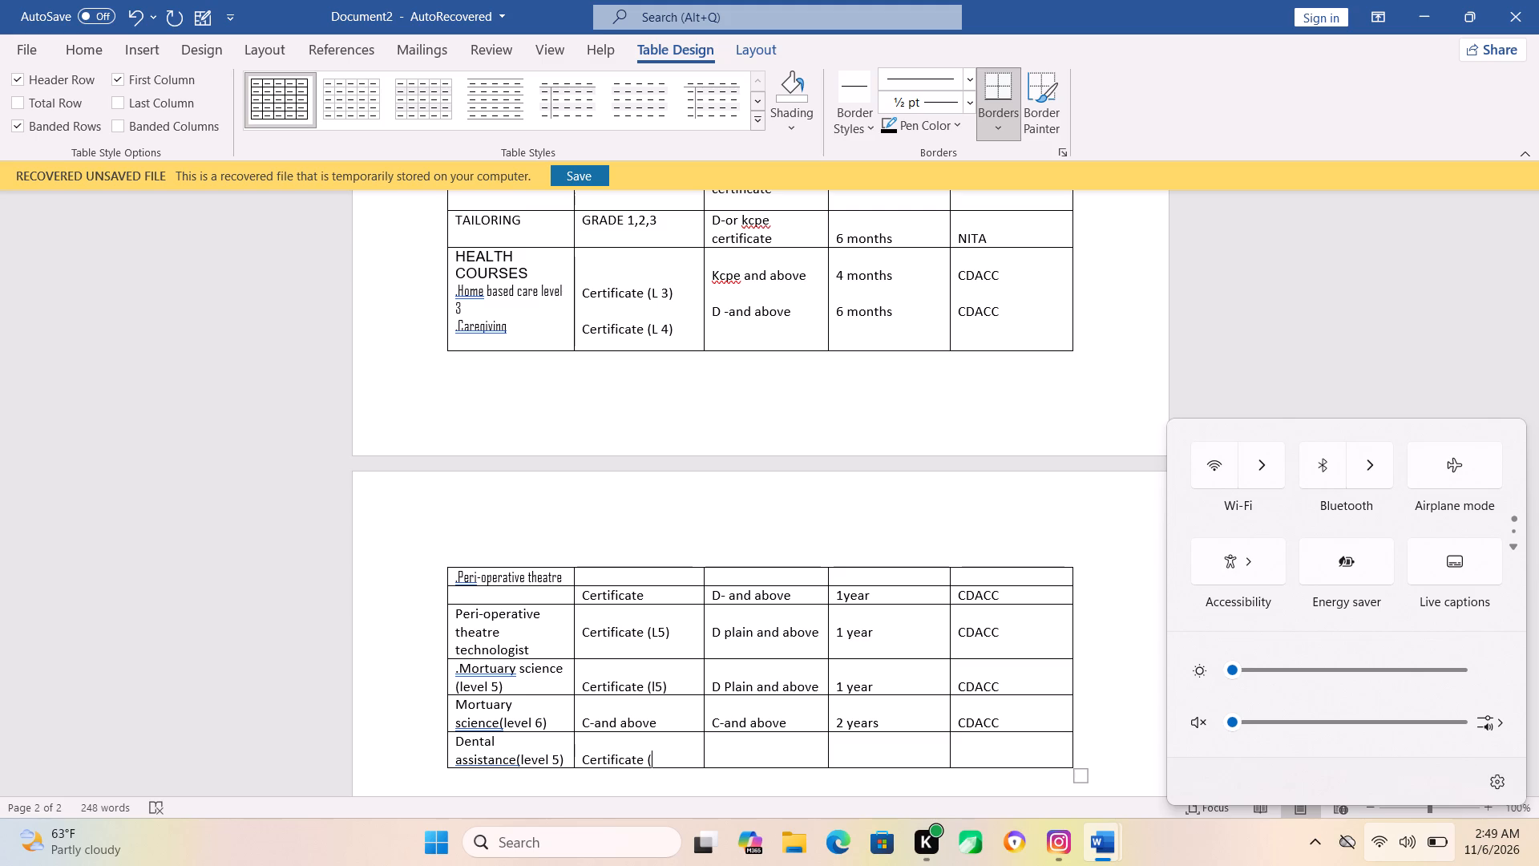
key(l)
key(BackSpace)
key(l)
key(5)
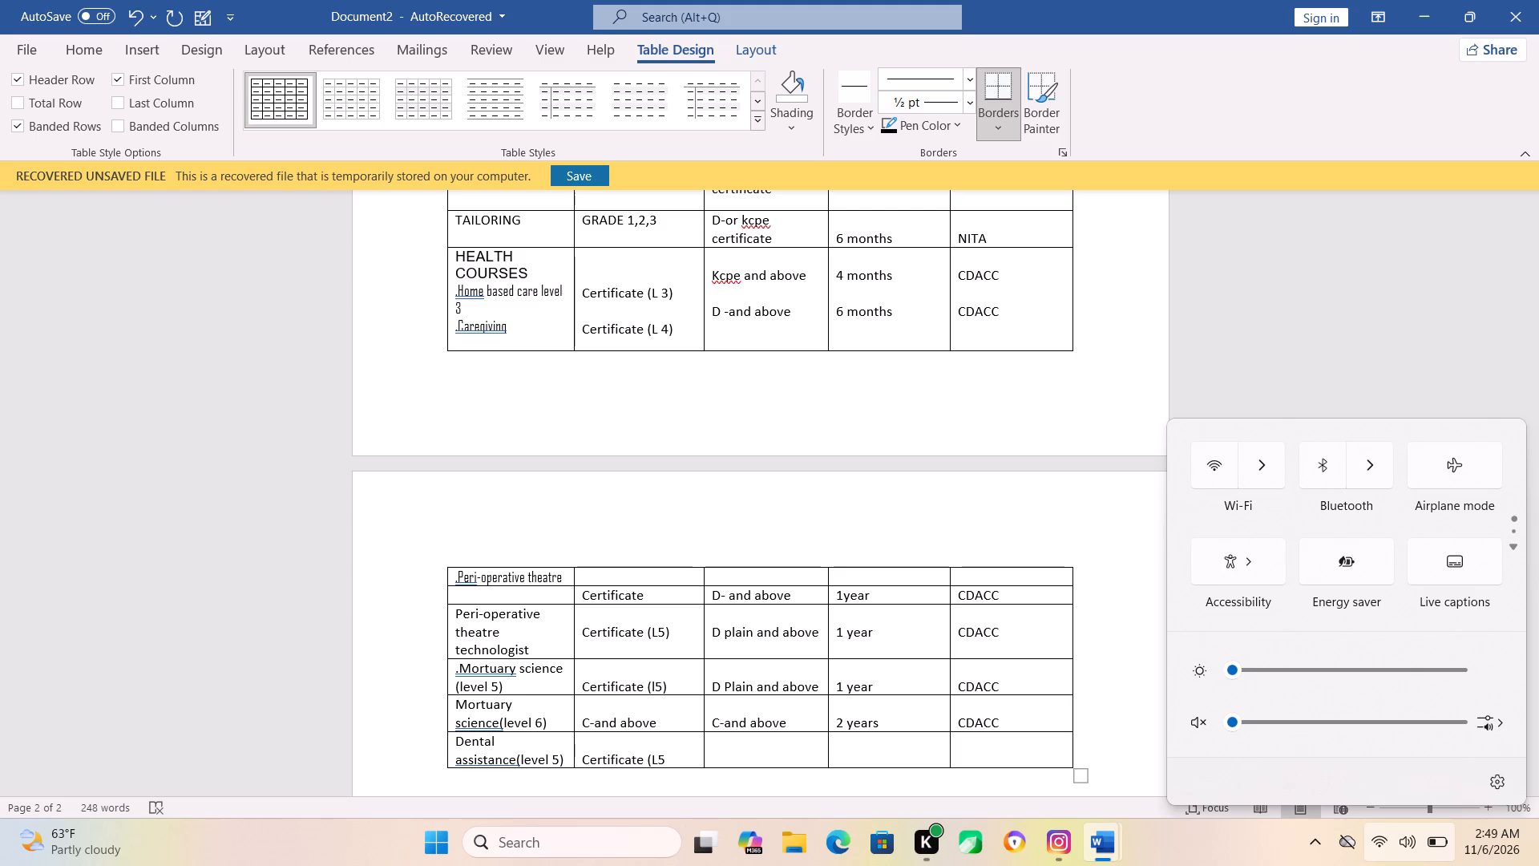
key(shift+parenright)
Enter "D Plain" on the second line of the third cell in the Dental assistance(level 5) row.
click(719, 755)
key(Return)
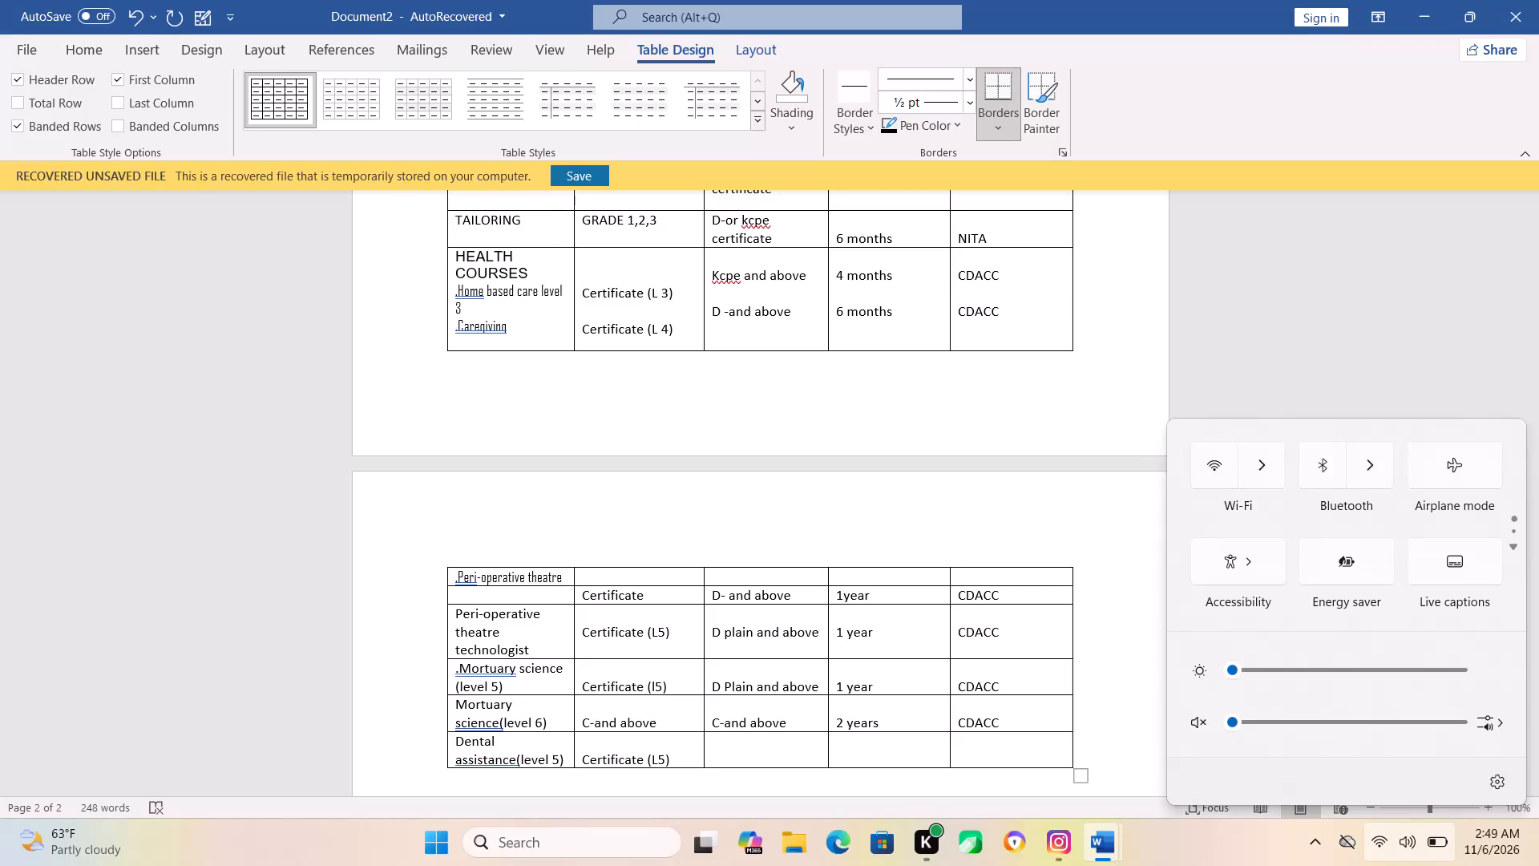
key(d)
key(BackSpace)
key(d)
key(space)
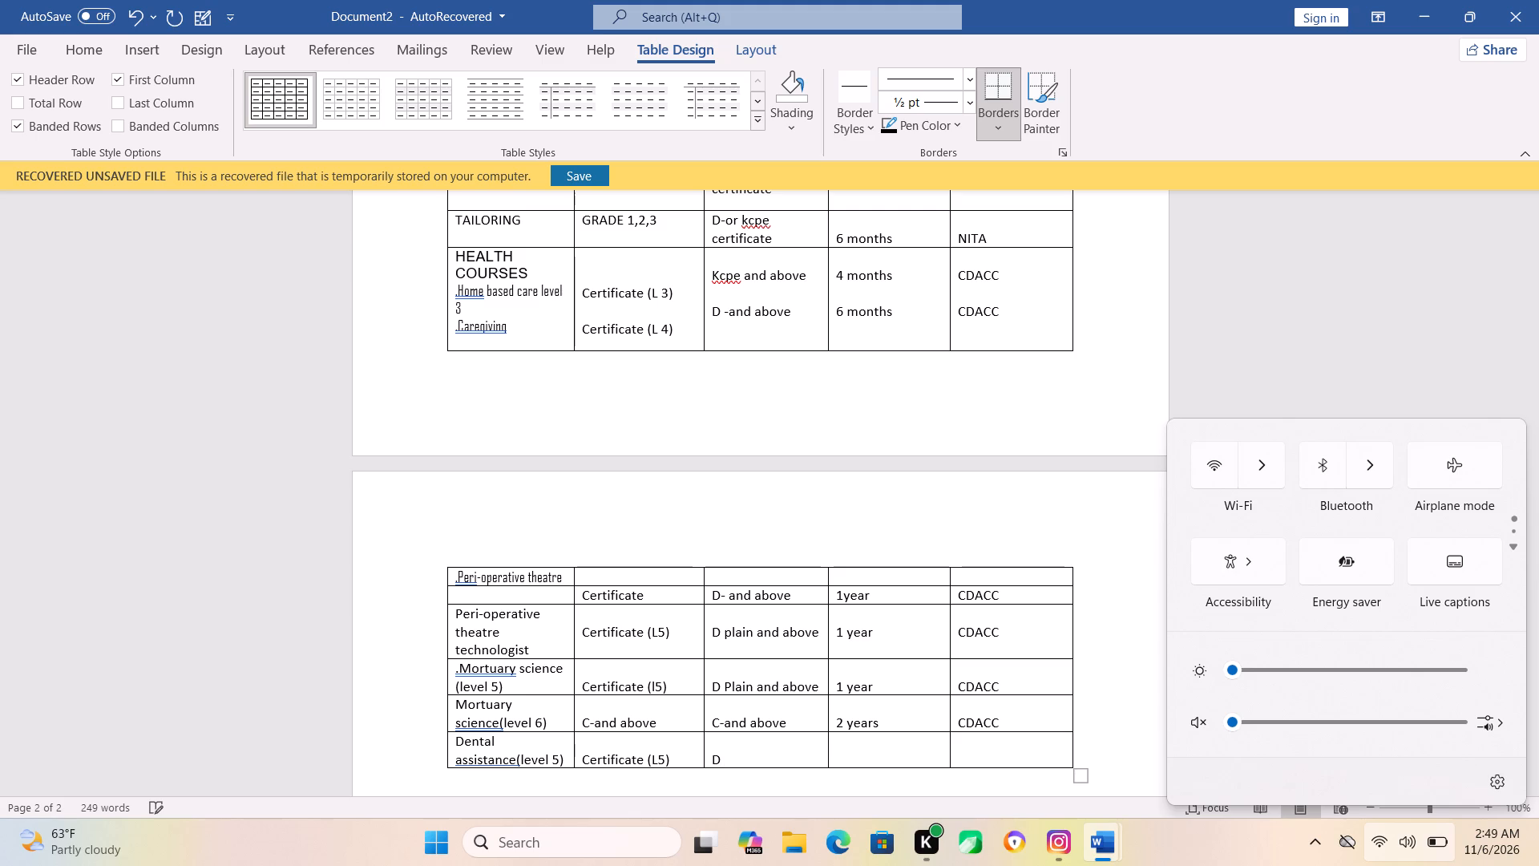
key(l)
key(BackSpace)
text(PLAIN)
key(BackSpace)
key(BackSpace)
key(BackSpace)
key(BackSpace)
text(lai)
key(n)
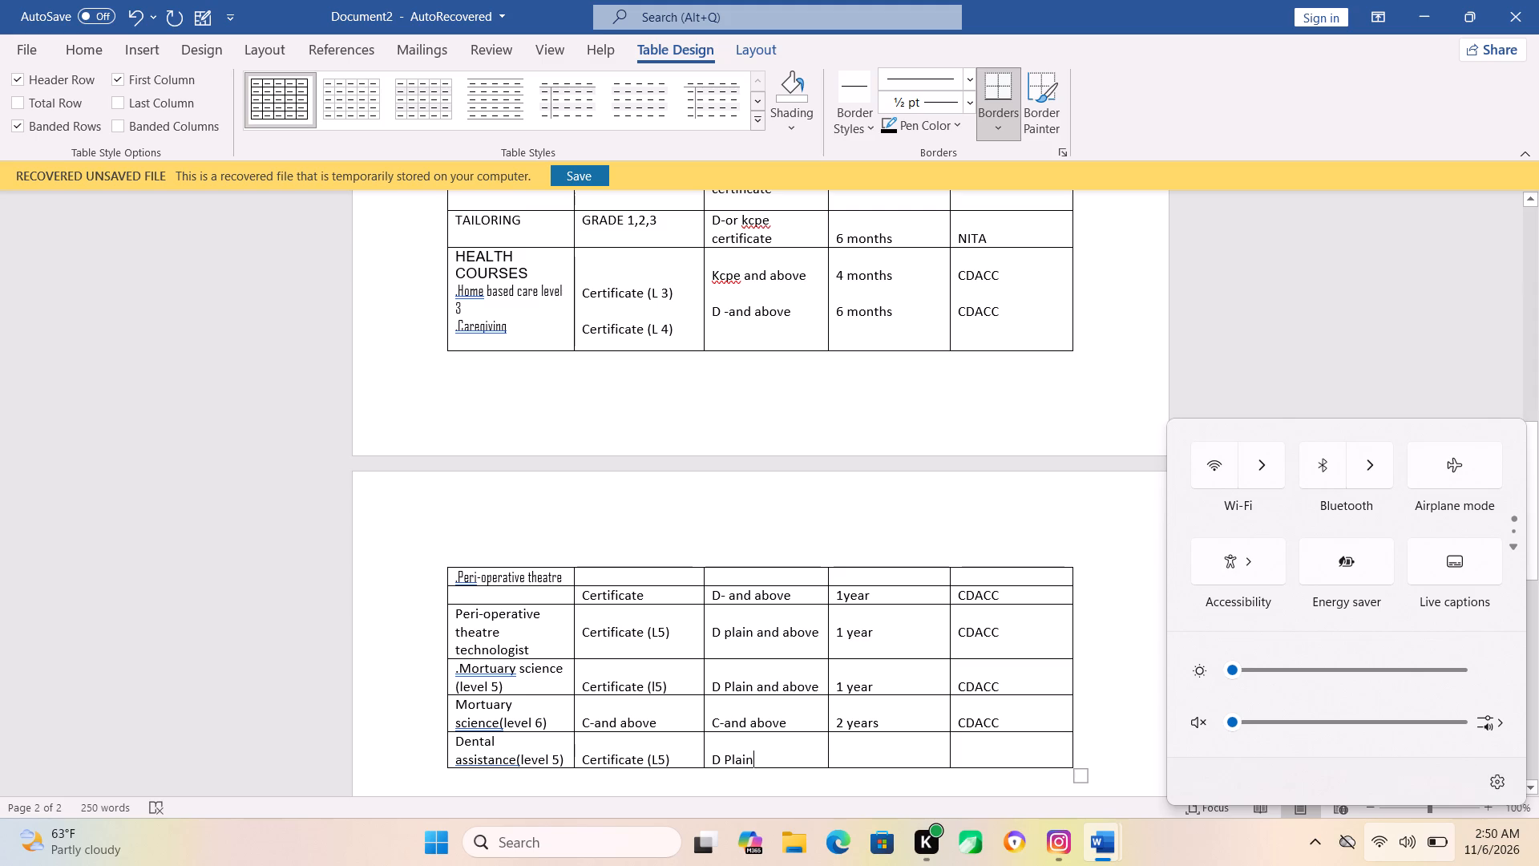
Enter "1 year" on the second line of the fourth cell in the Dental assistance(level 5) row.
click(838, 753)
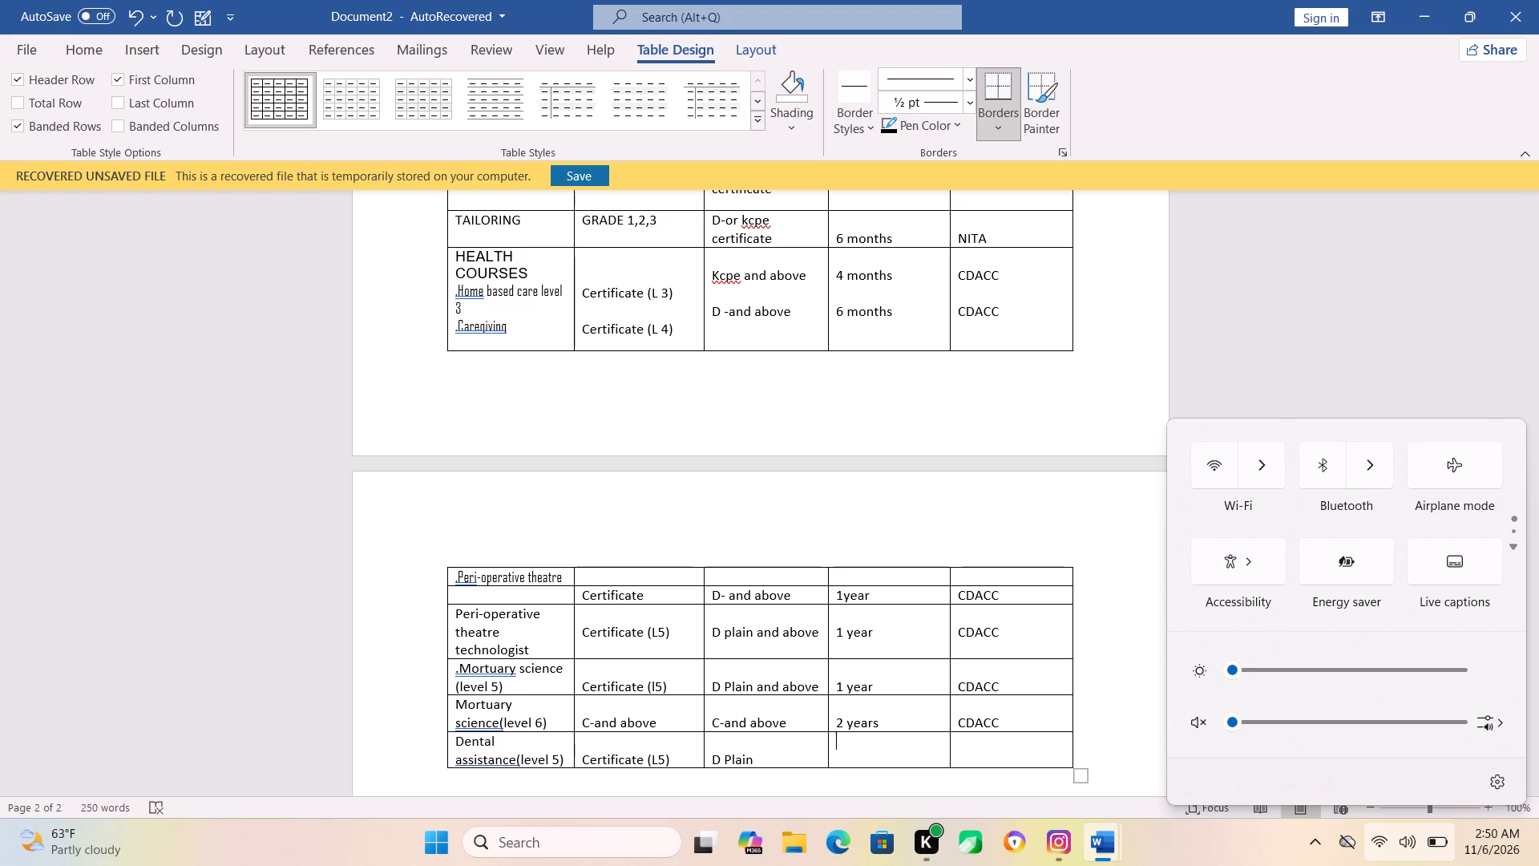
key(1)
key(BackSpace)
key(Return)
text(1 year)
Enter "CDACC" on the first line of the fifth cell in the Dental assistance(level 5) row.
click(967, 747)
key(c)
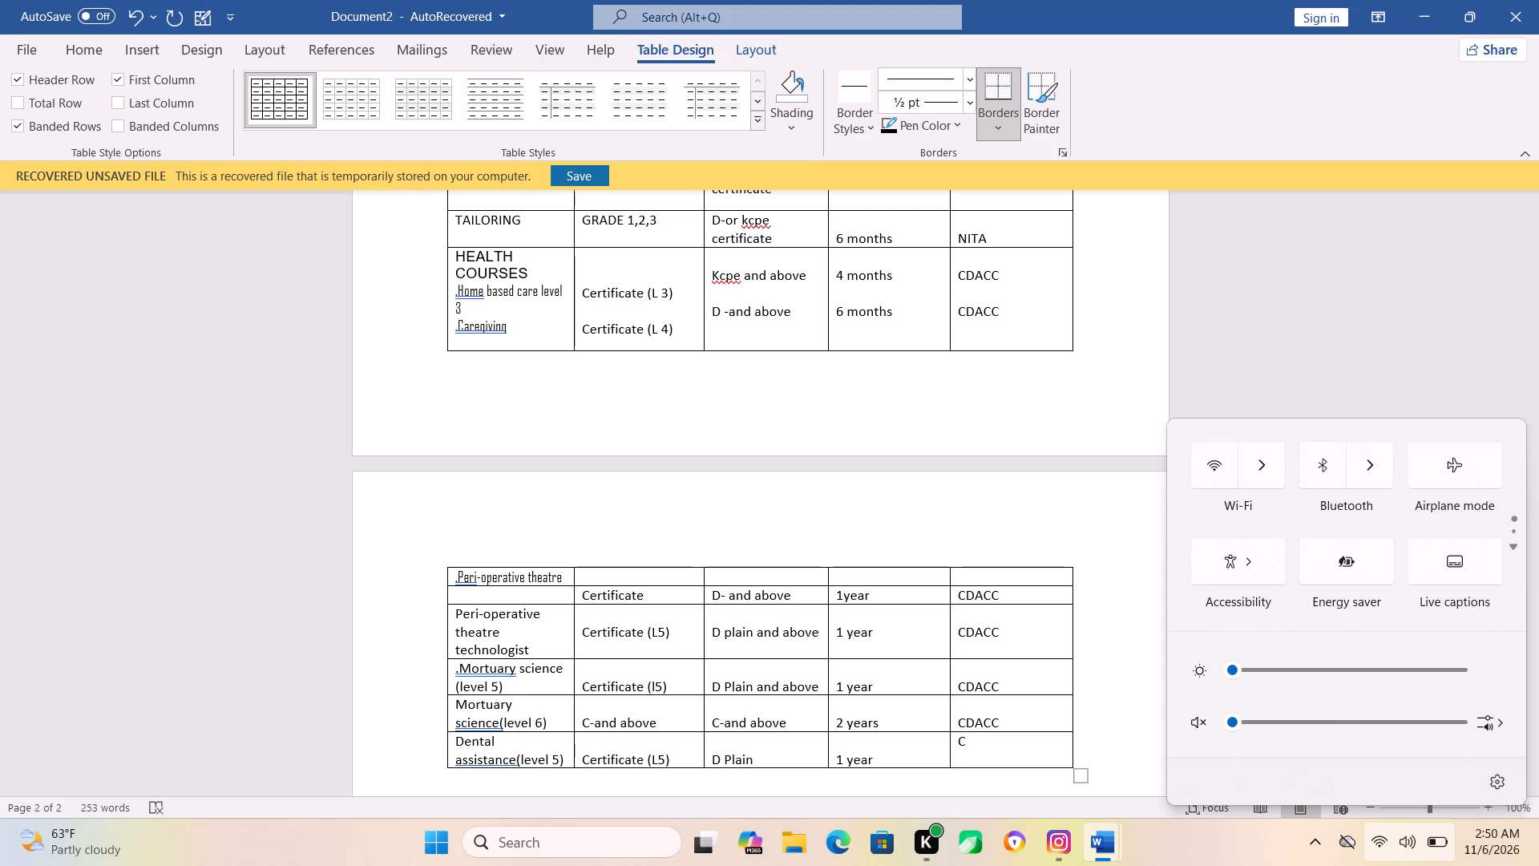
text(DACC)
Insert a table with 5 columns and 3 rows below CDACC in the fifth cell of the Dental assistance(level 5) row.
click(131, 51)
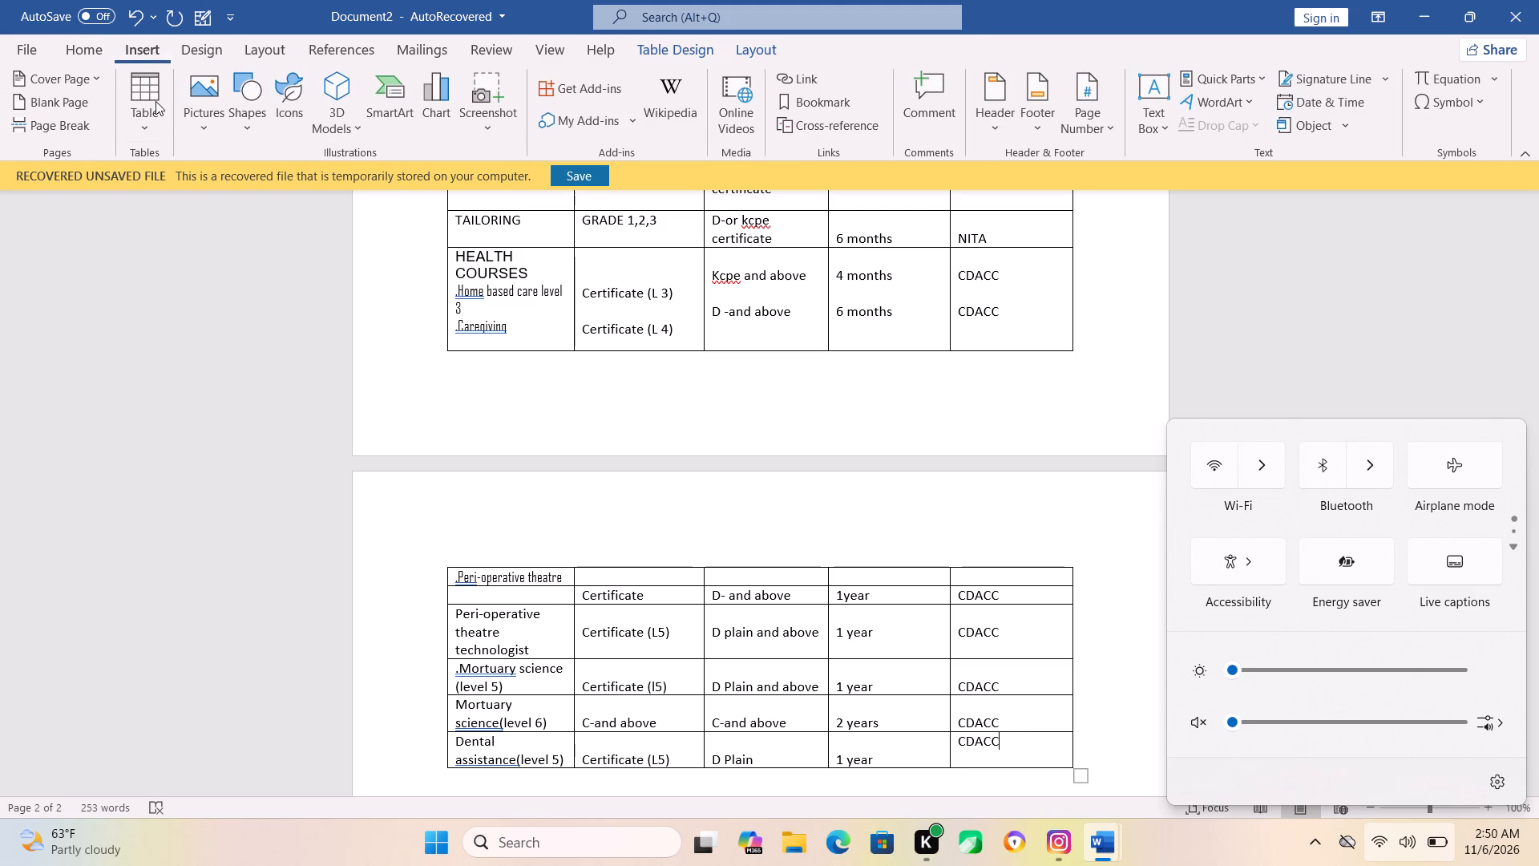
click(151, 121)
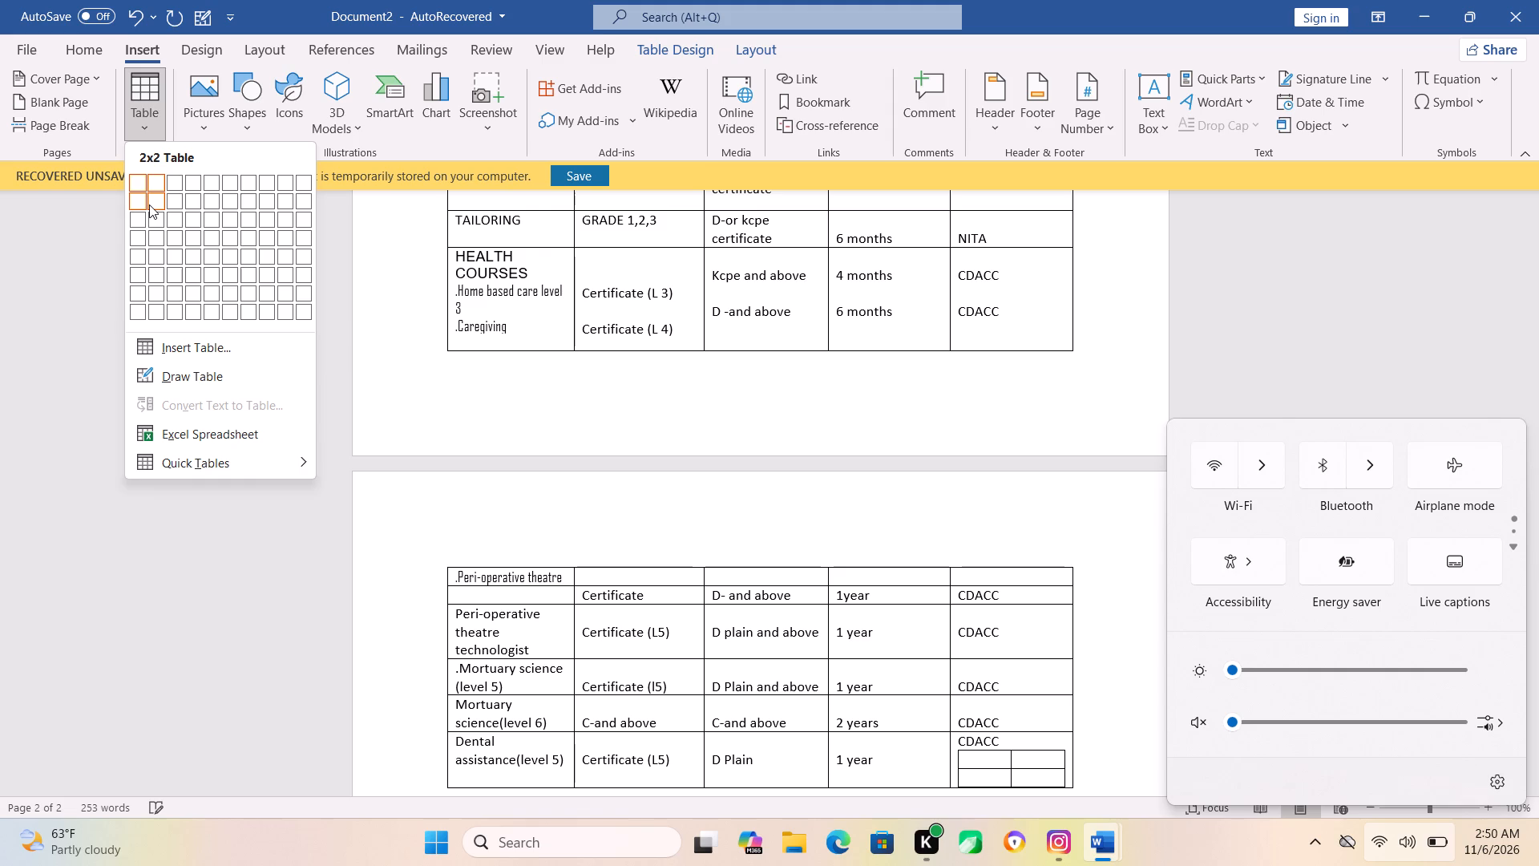
click(172, 345)
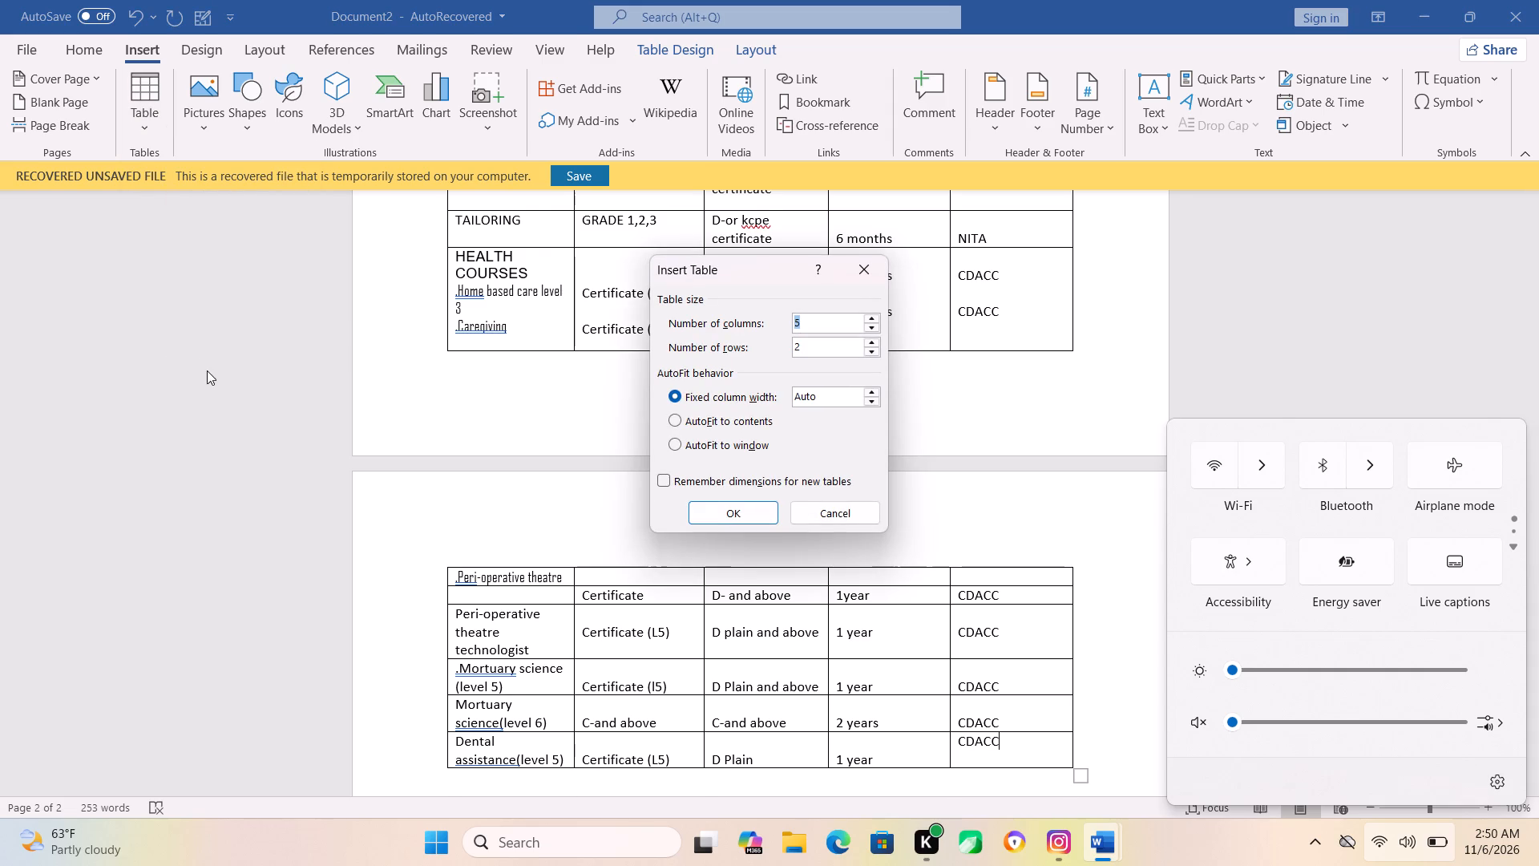
drag(290, 354, 450, 300)
click(801, 345)
key(BackSpace)
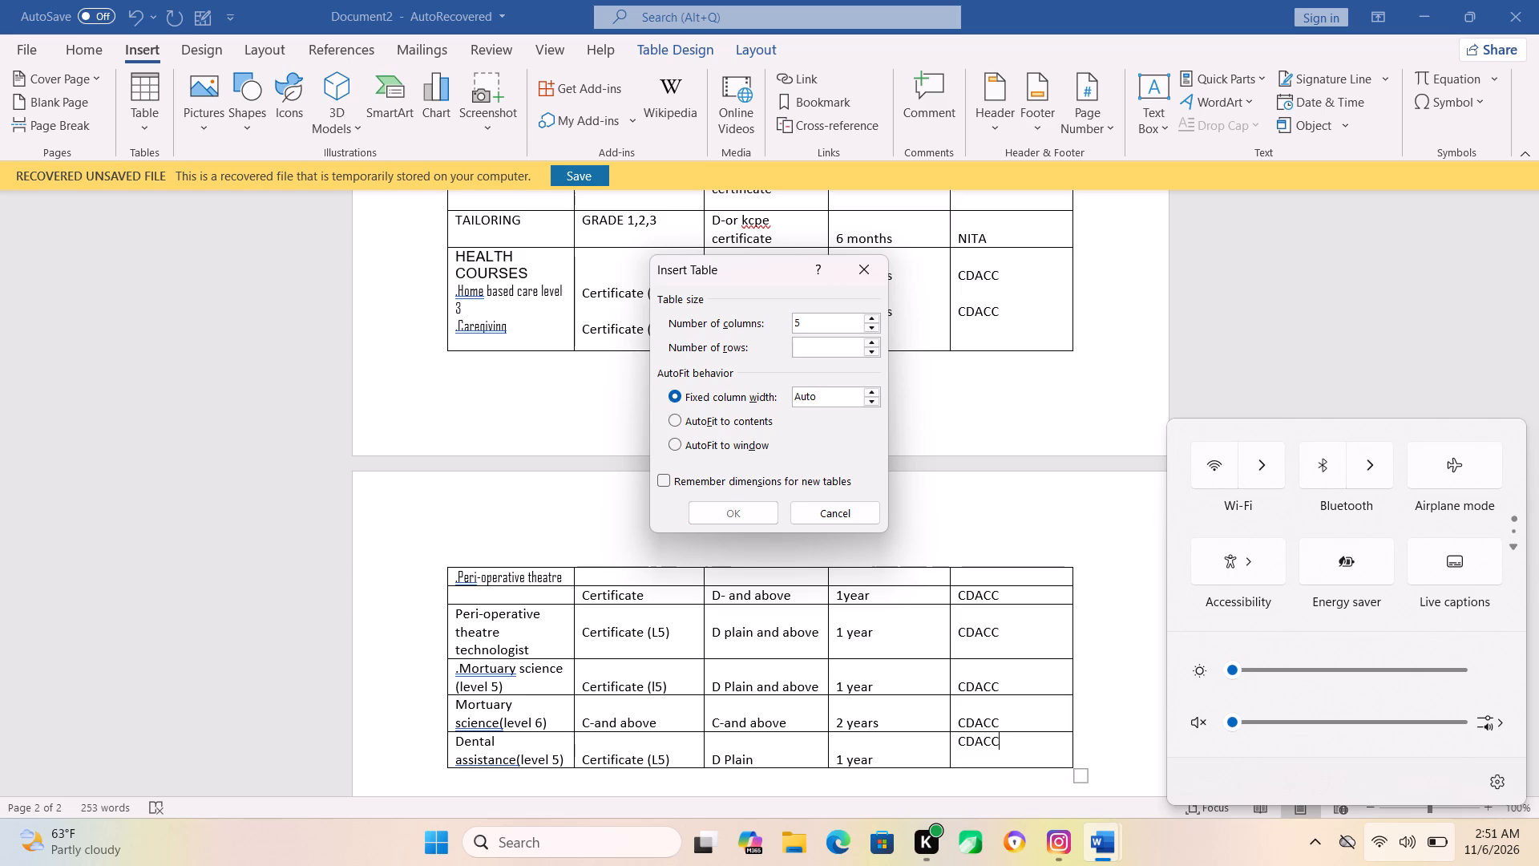
key(3)
click(727, 517)
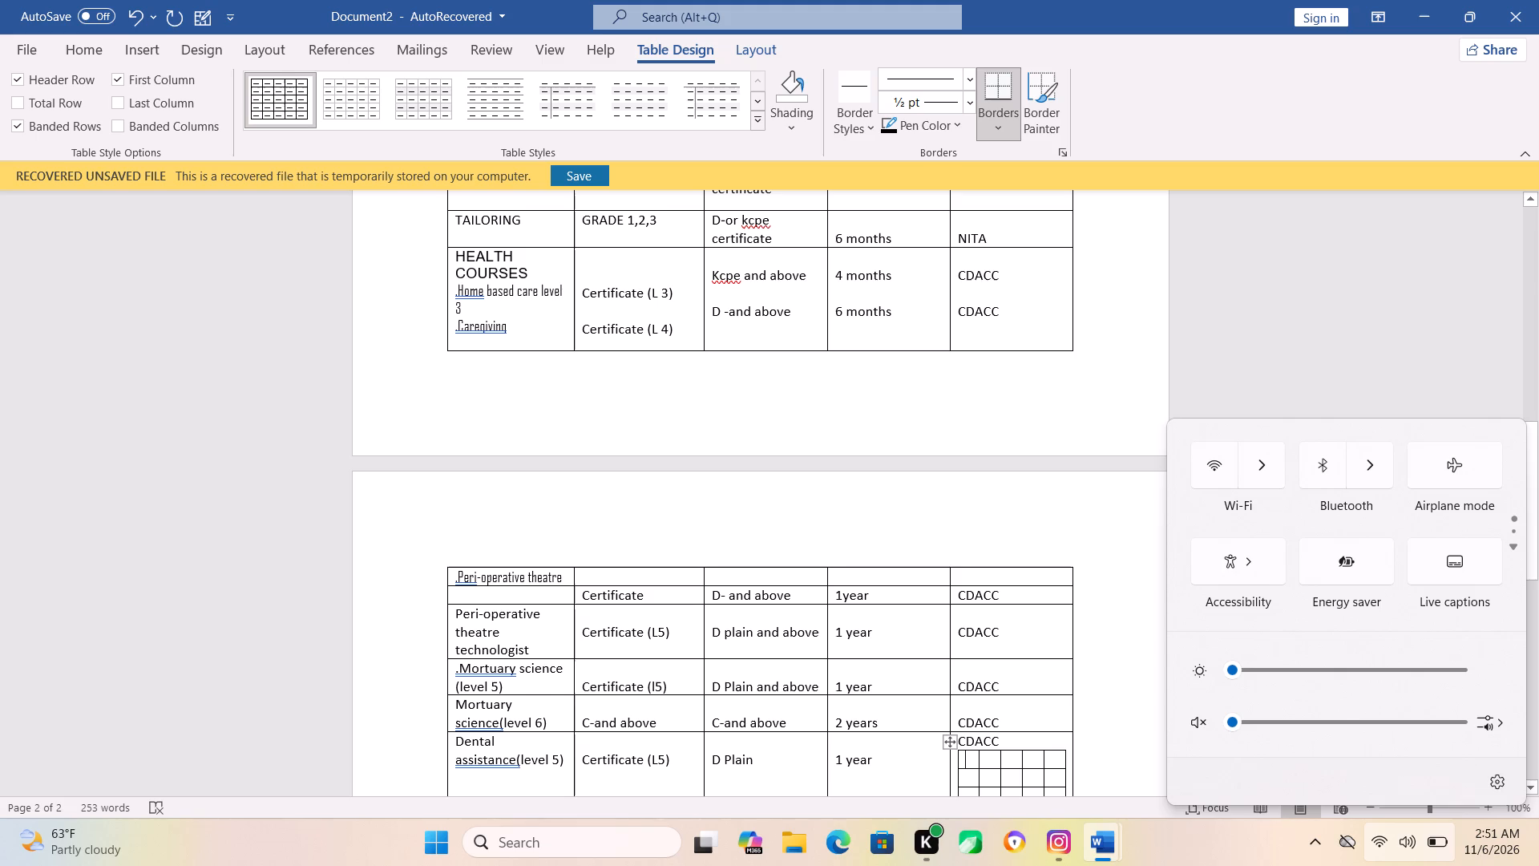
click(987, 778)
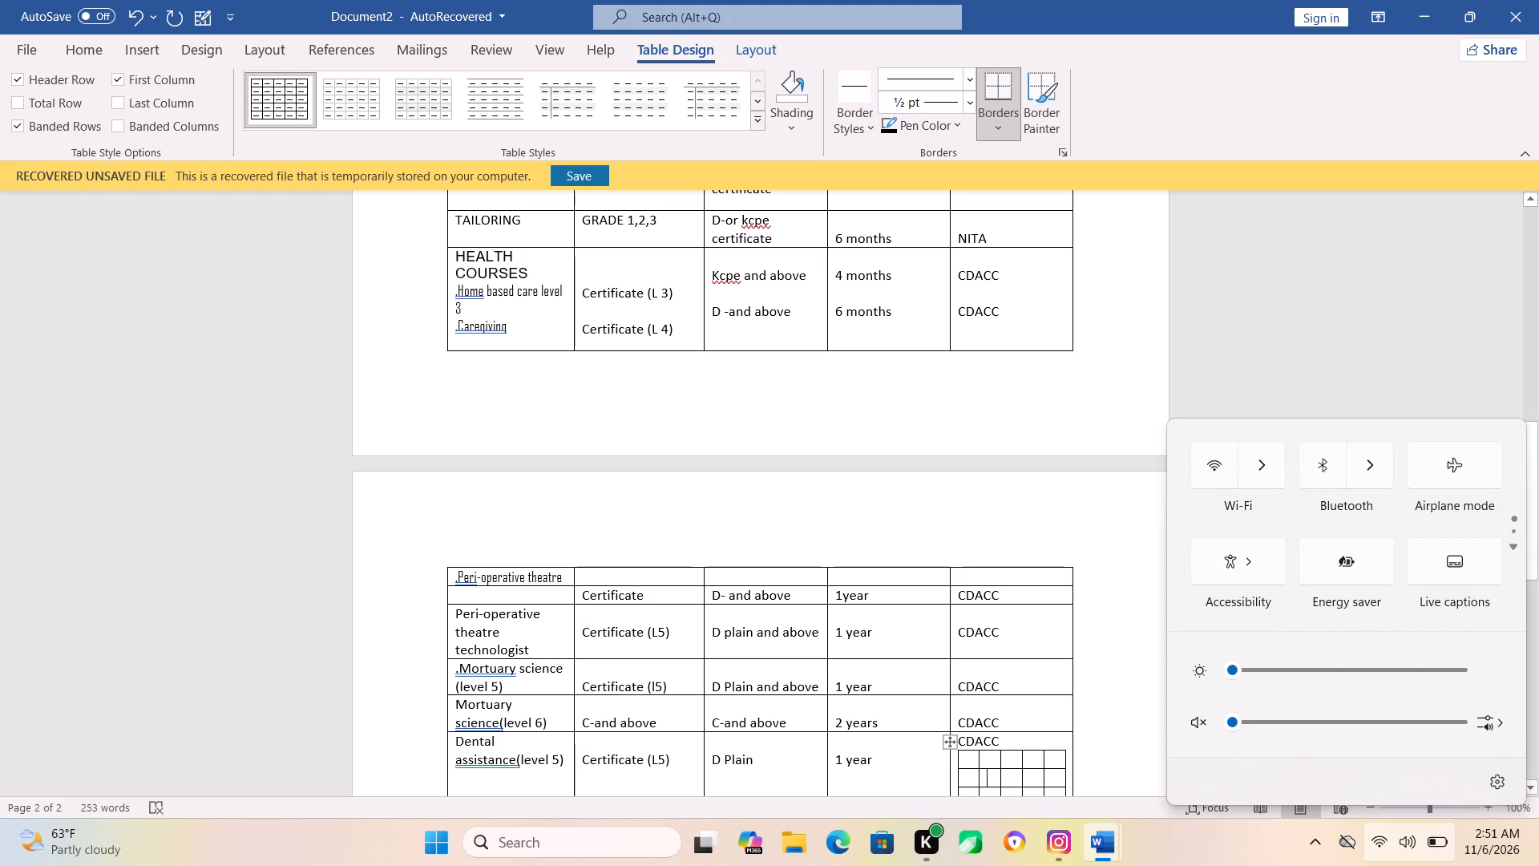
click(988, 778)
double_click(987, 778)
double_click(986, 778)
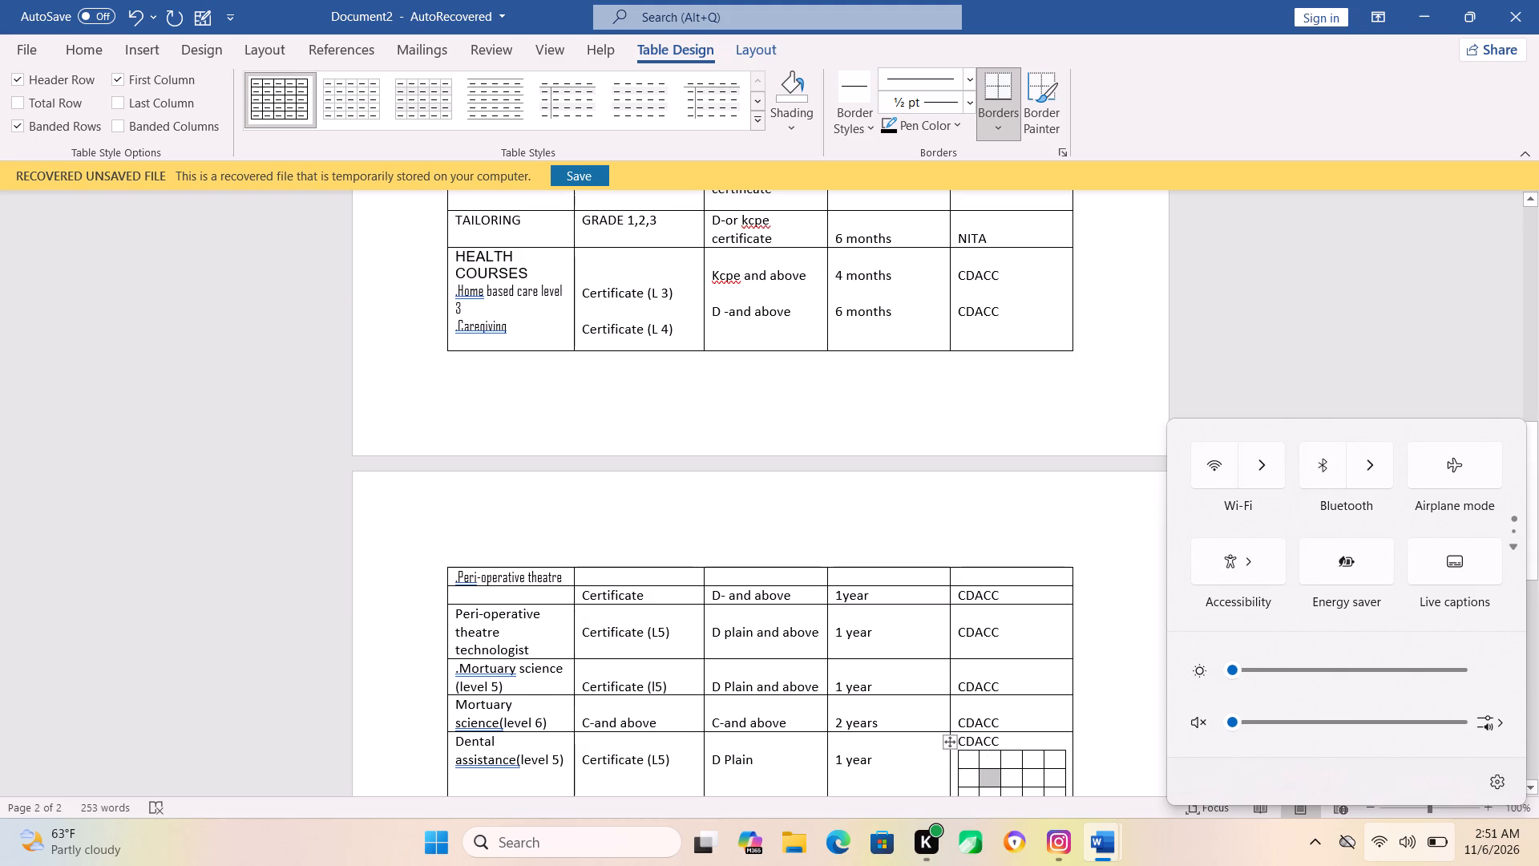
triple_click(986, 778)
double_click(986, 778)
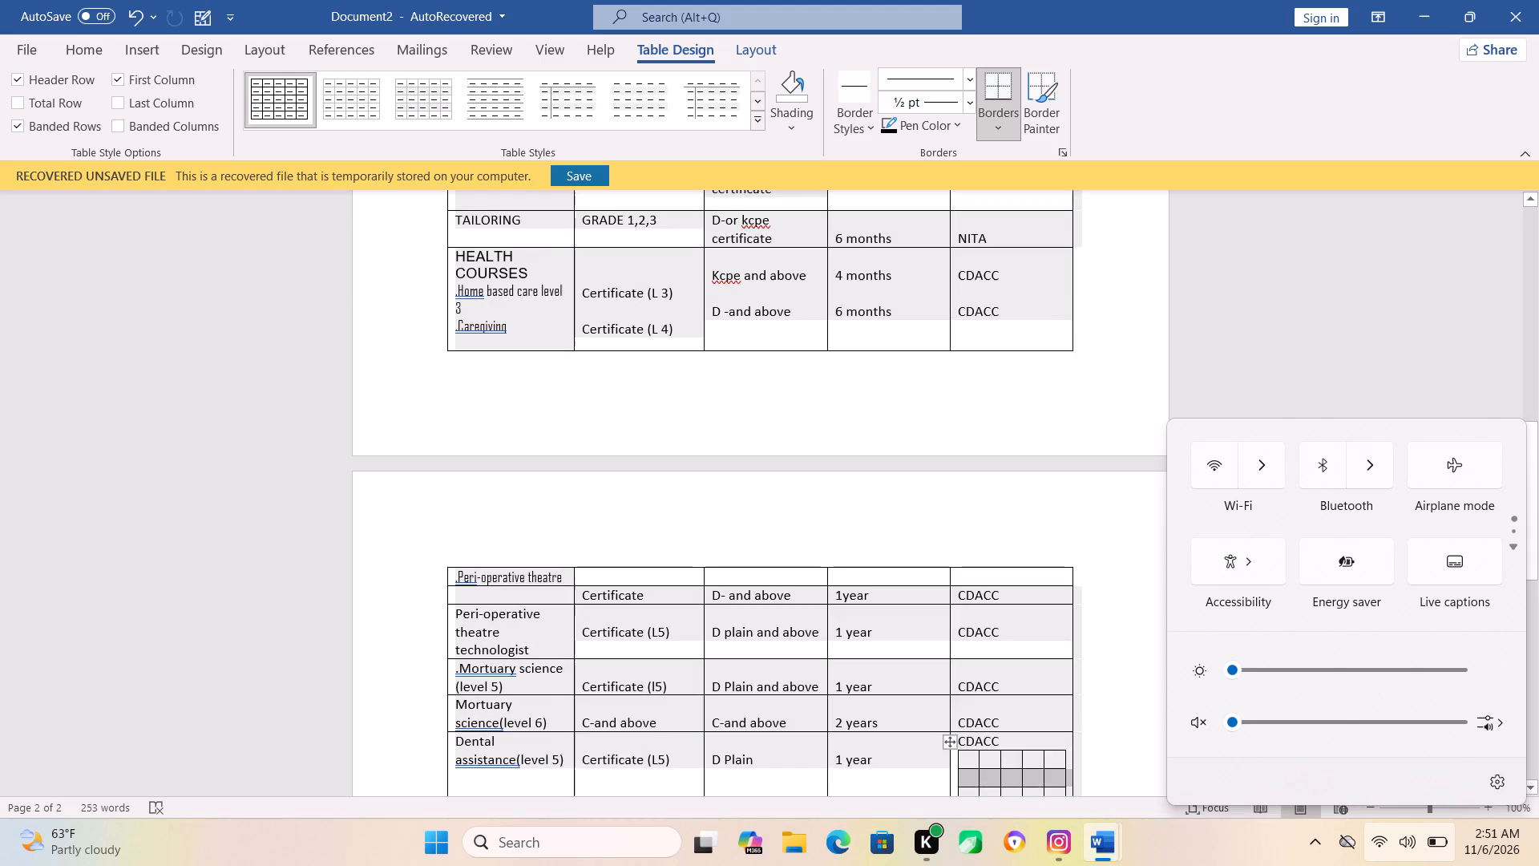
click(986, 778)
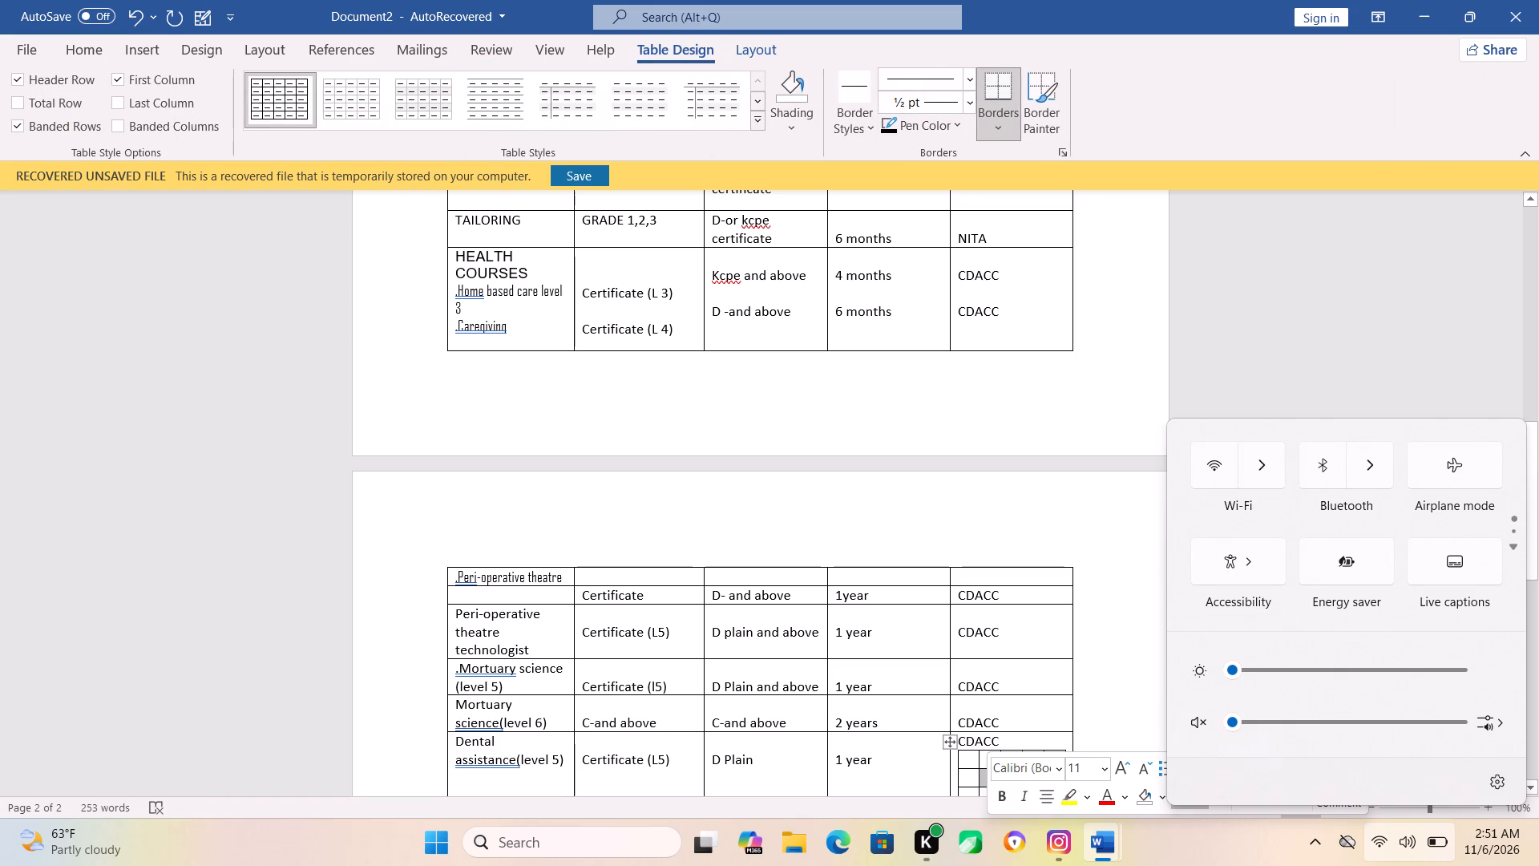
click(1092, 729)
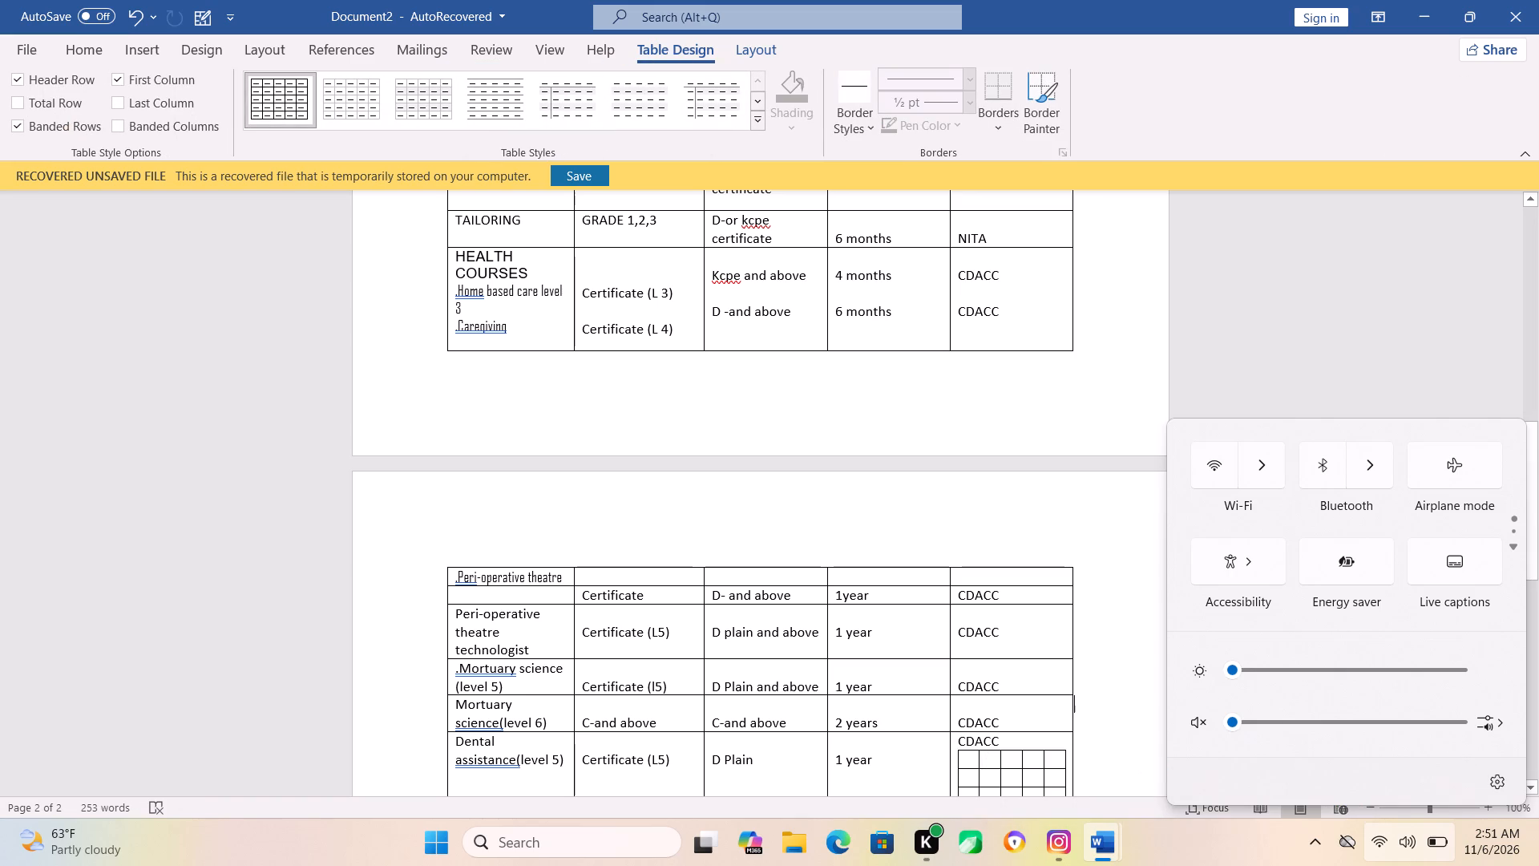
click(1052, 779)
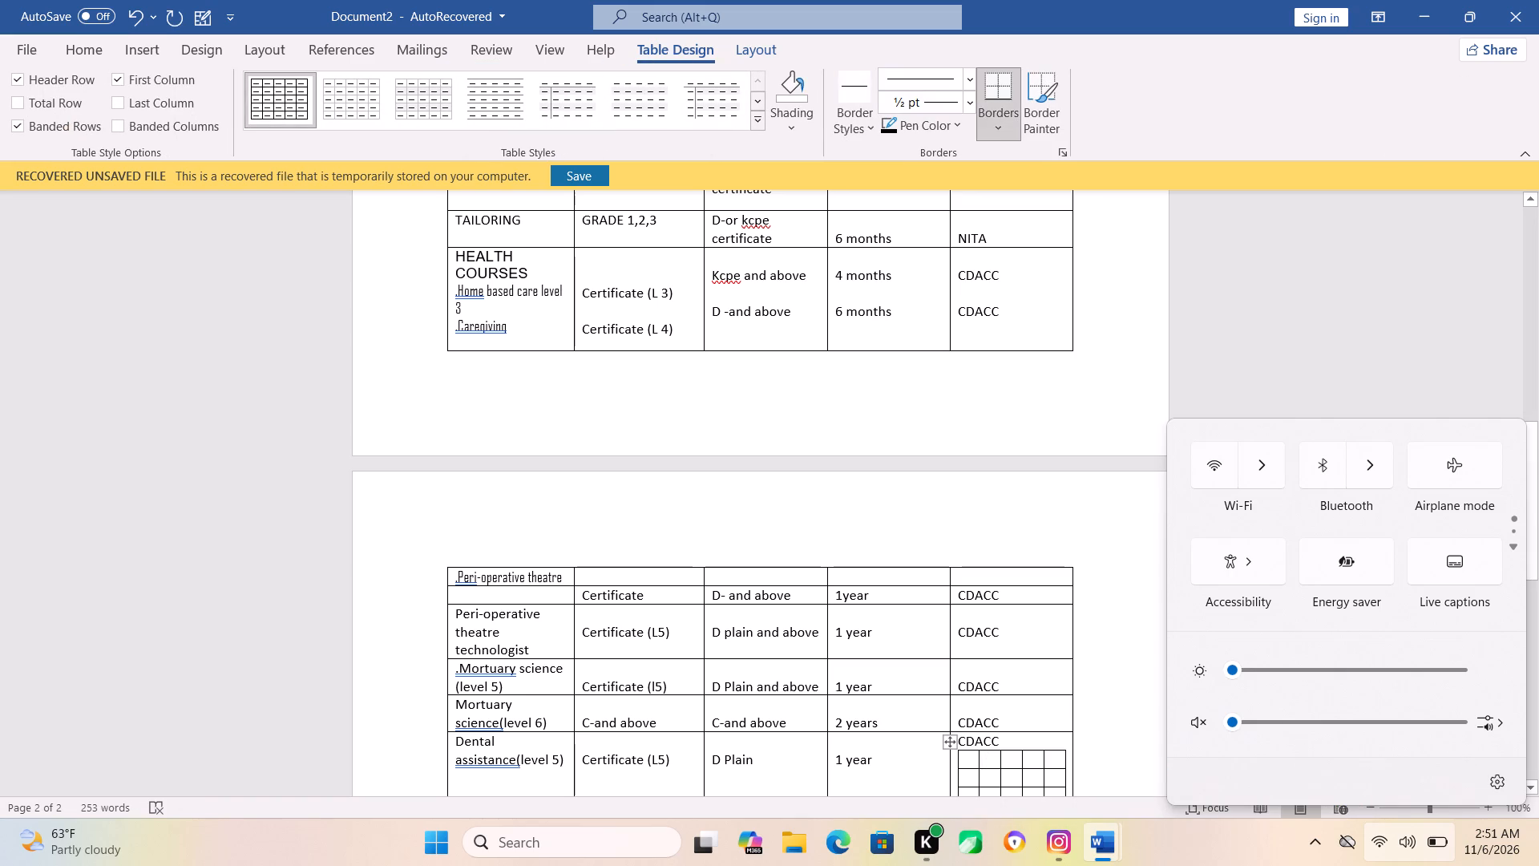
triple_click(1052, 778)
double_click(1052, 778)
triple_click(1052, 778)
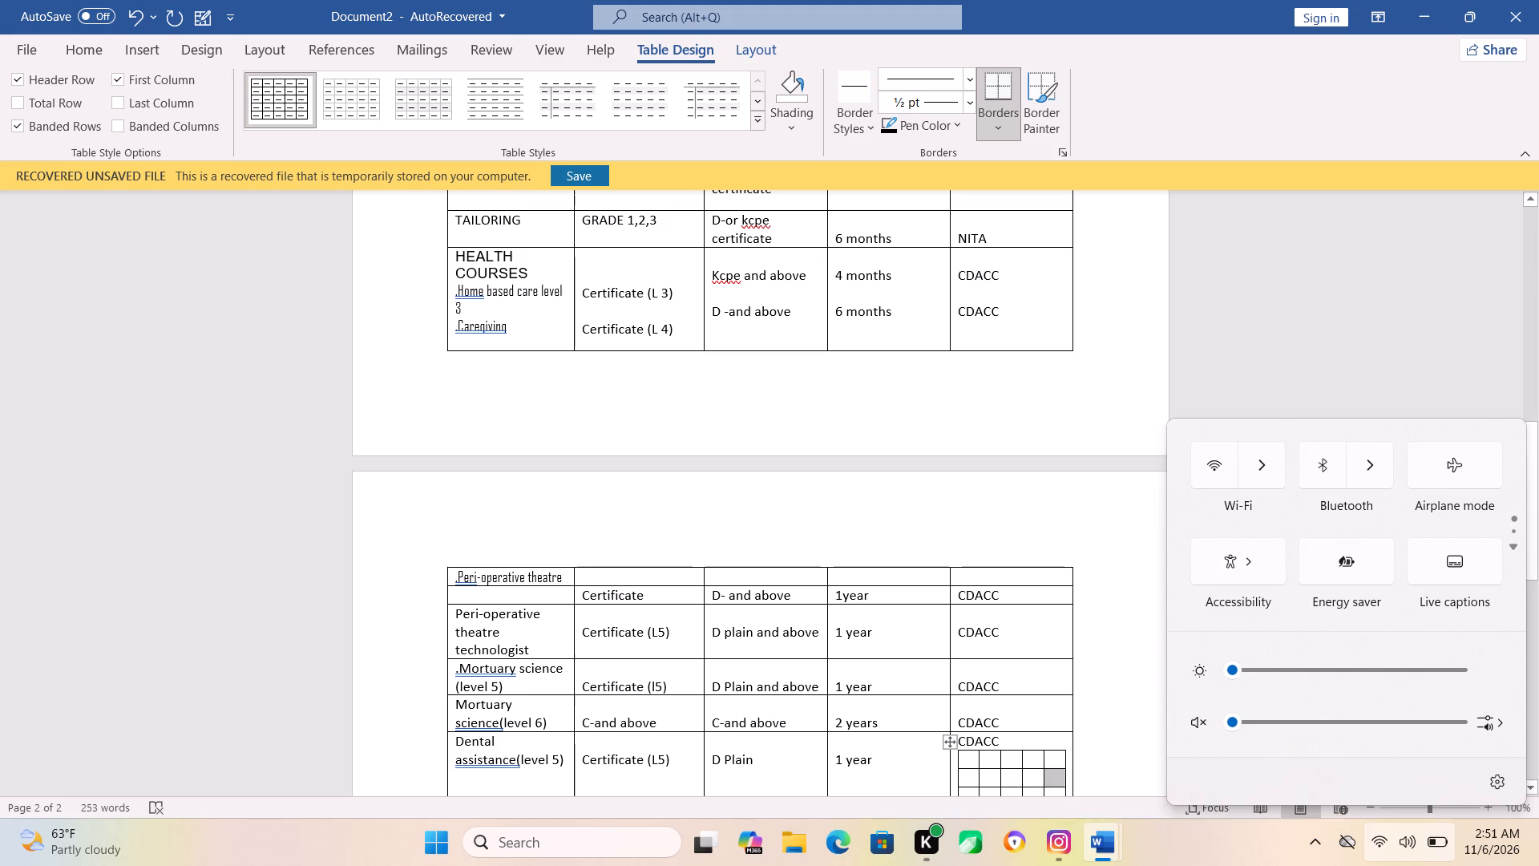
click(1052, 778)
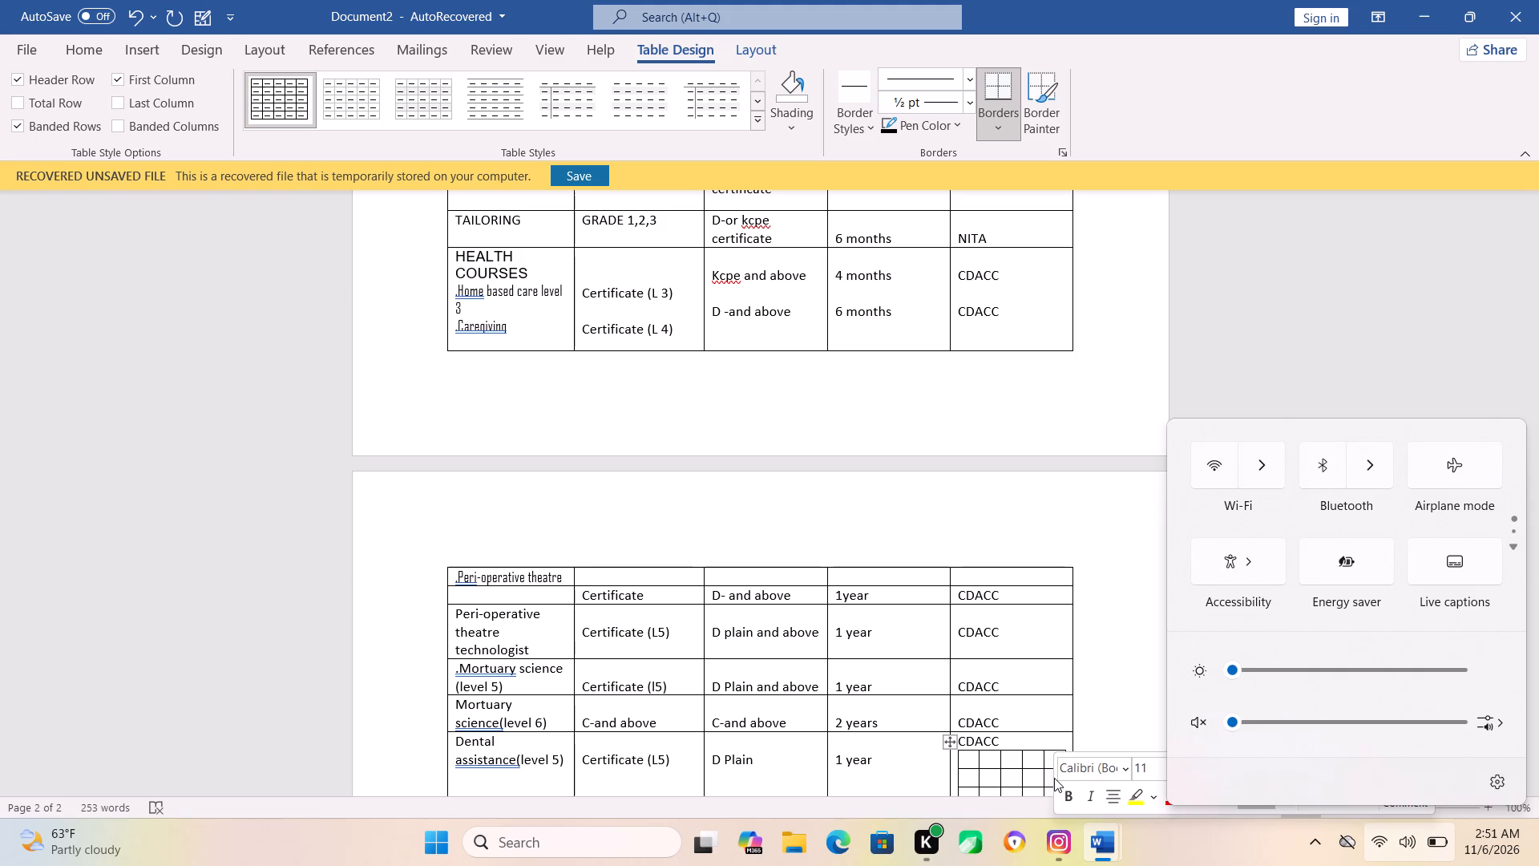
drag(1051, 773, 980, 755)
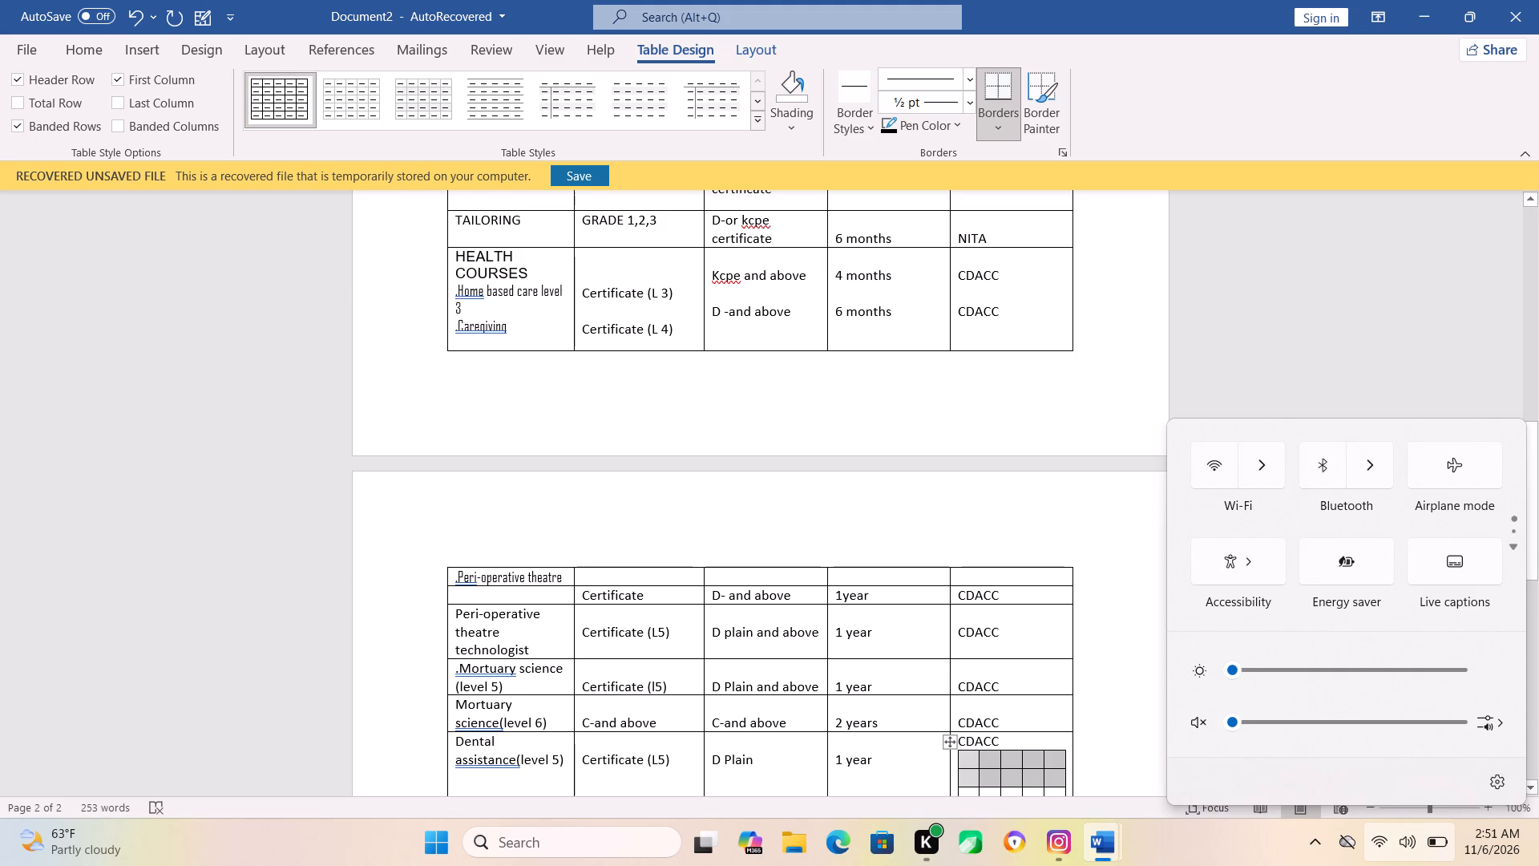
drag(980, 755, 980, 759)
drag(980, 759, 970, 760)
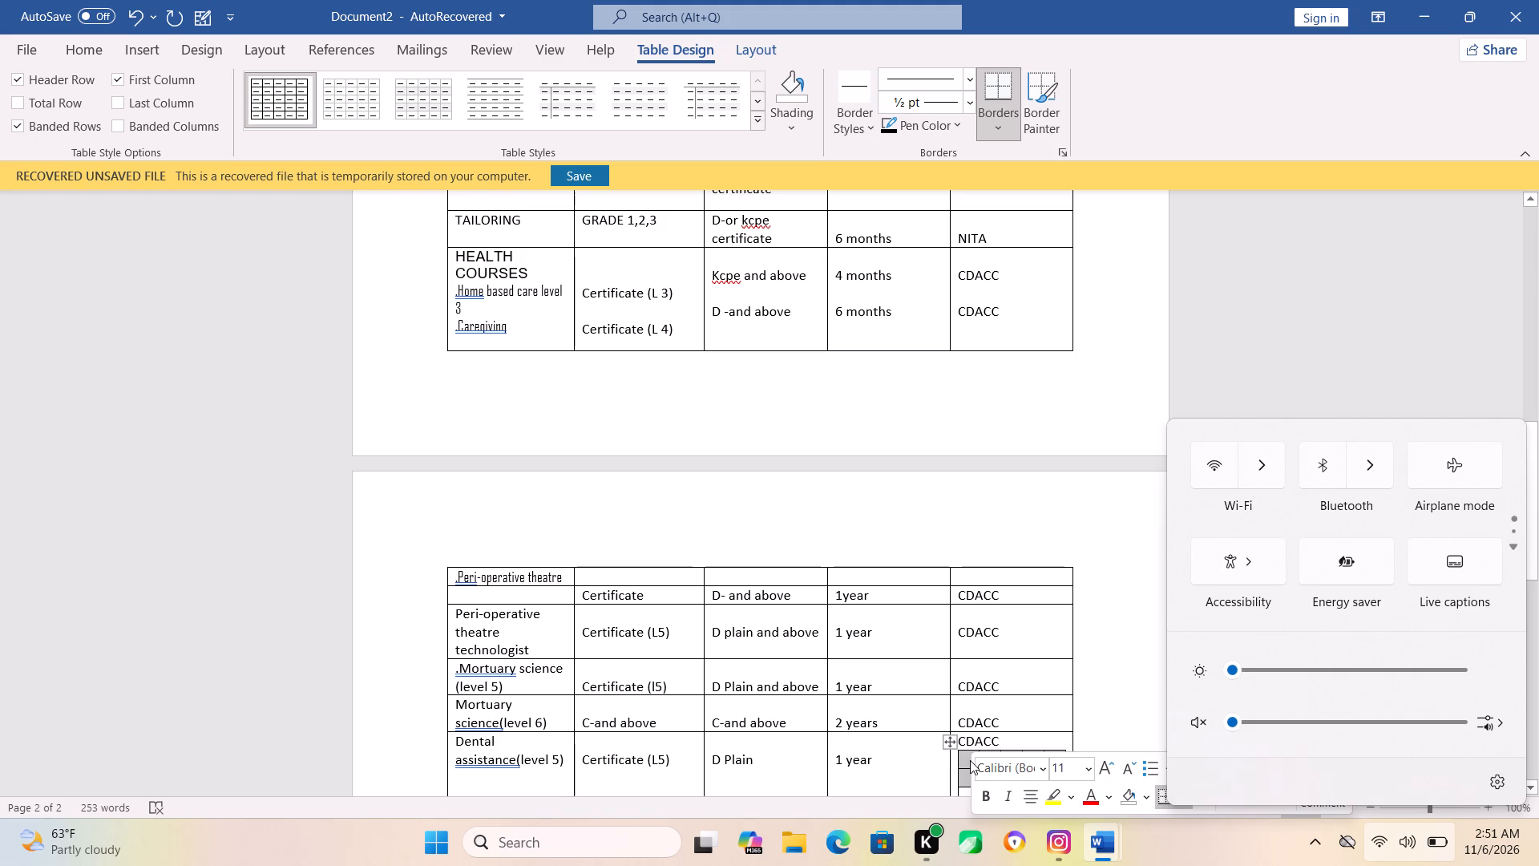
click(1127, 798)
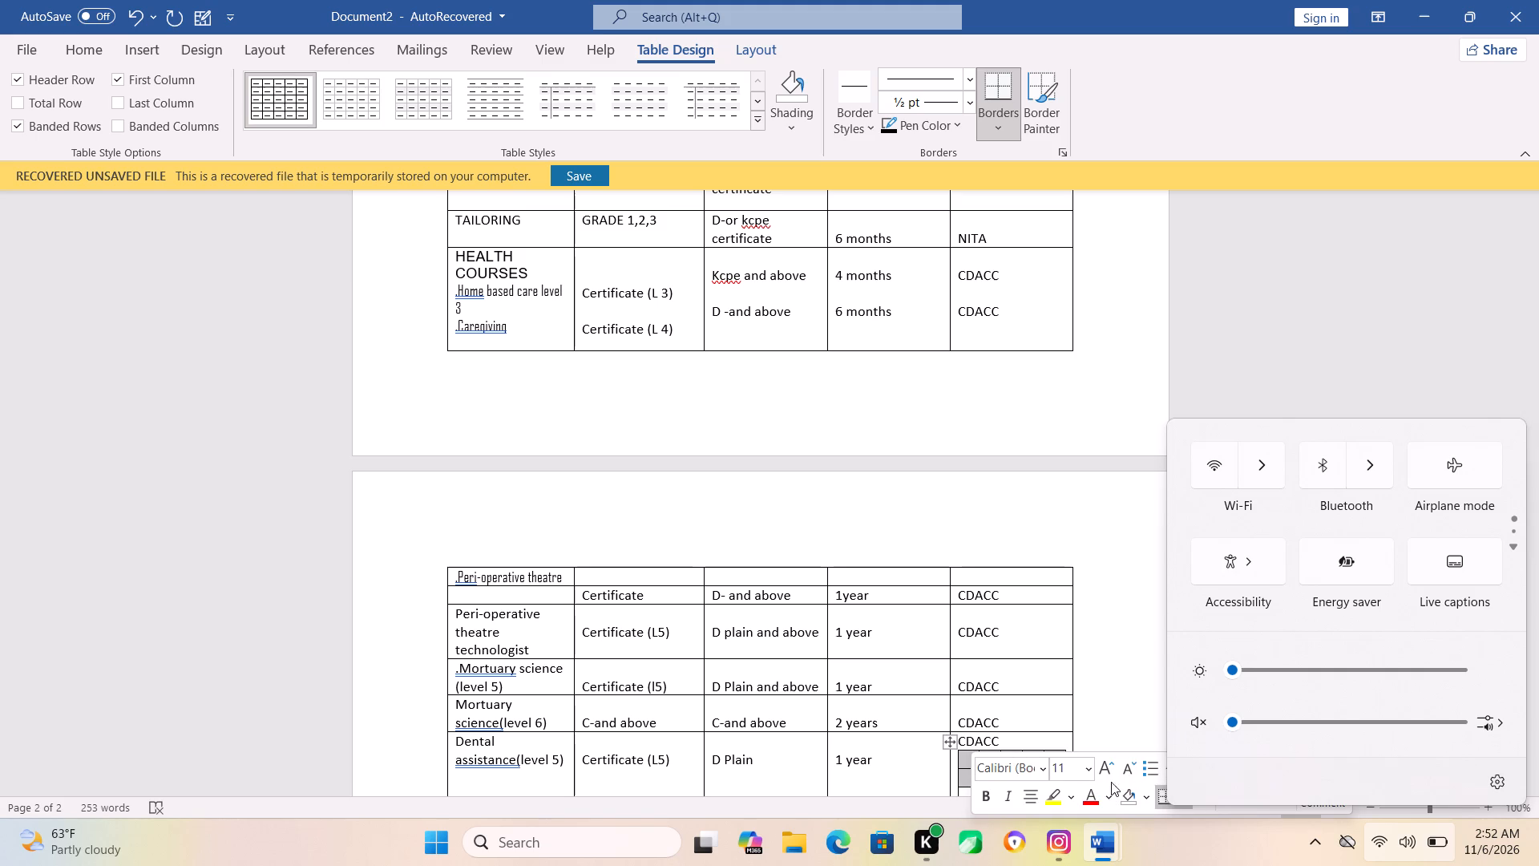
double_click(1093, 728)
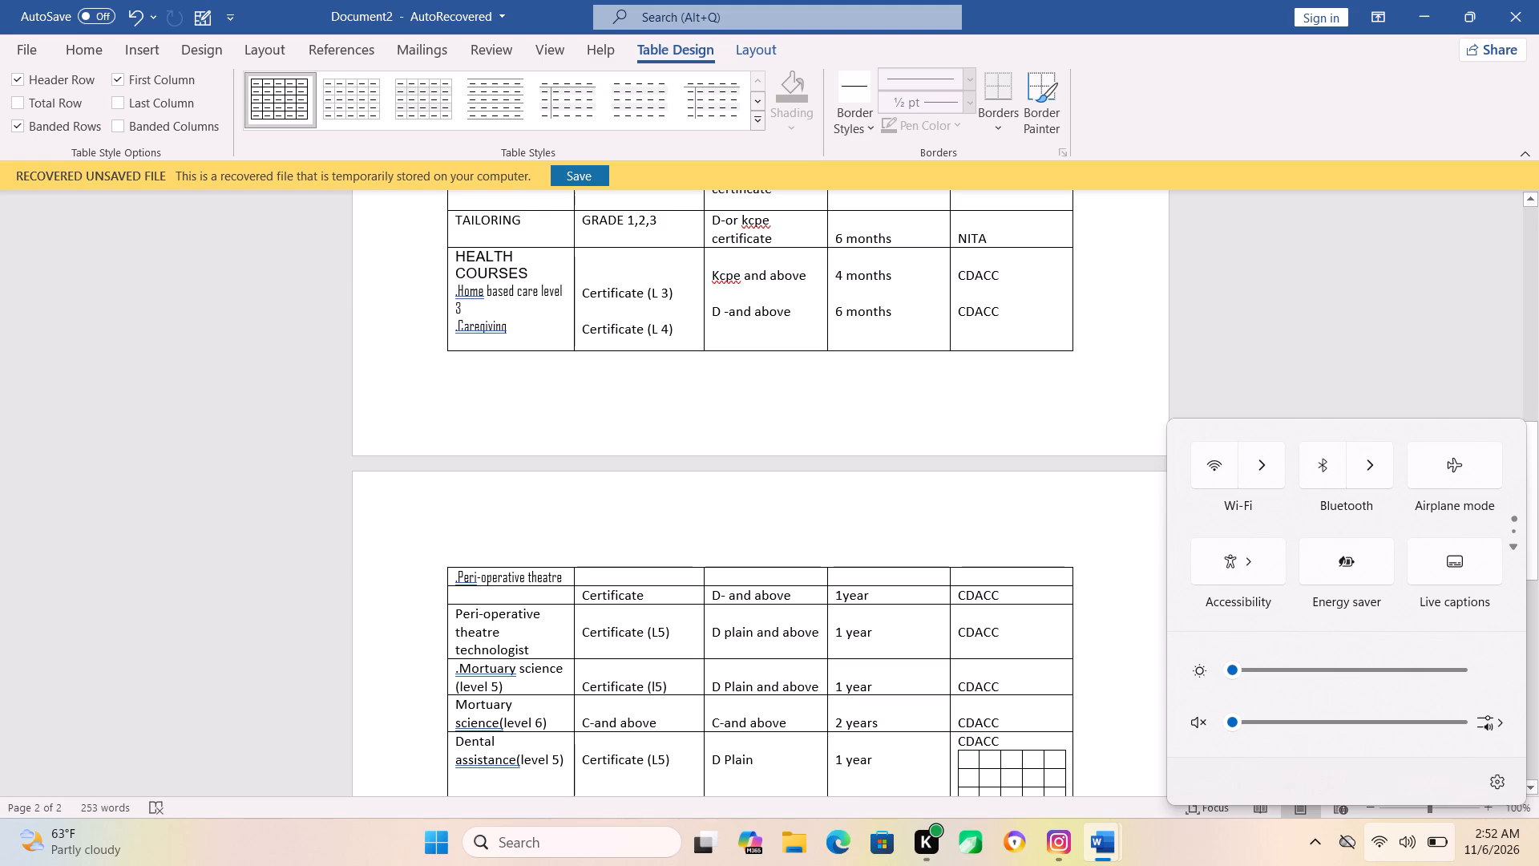
Add two blank lines after "assistance(level 5)" in the first cell of the Dental assistance(level 5) row.
click(539, 791)
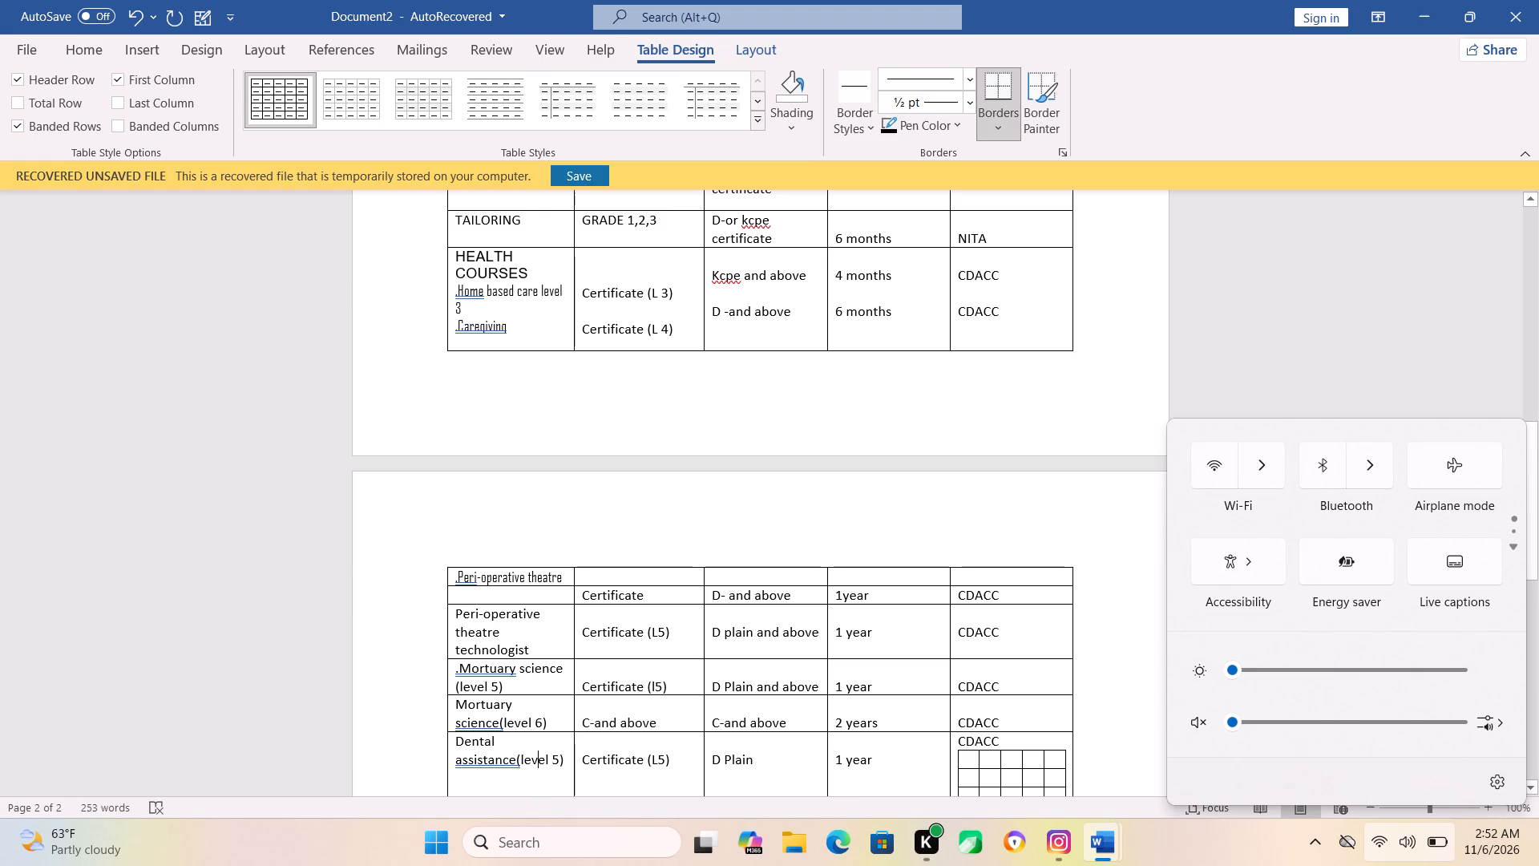
click(563, 759)
key(Return)
key(Return)
key(Return)
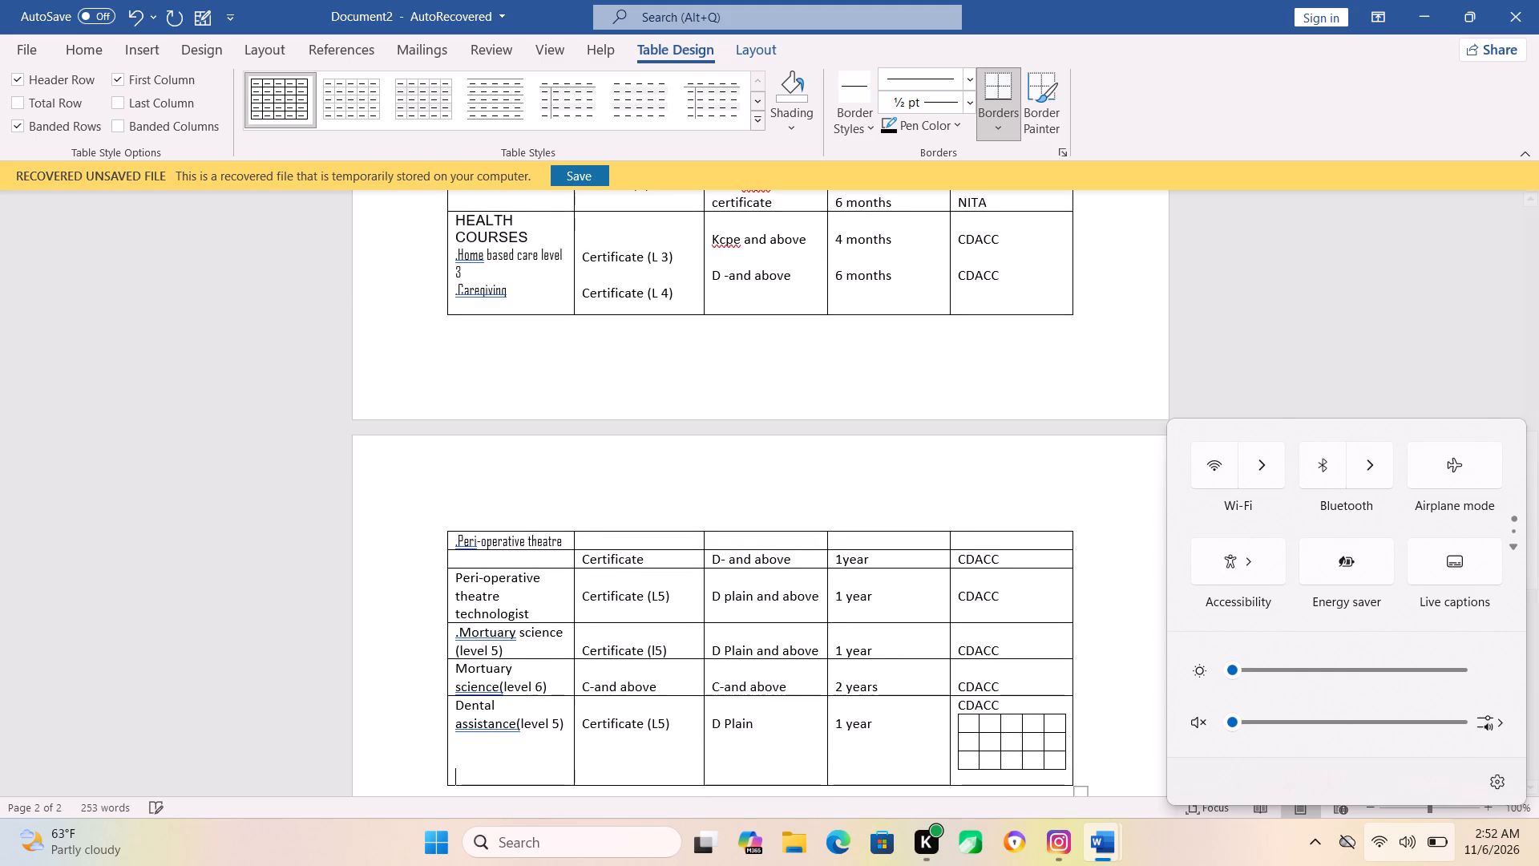
key(Return)
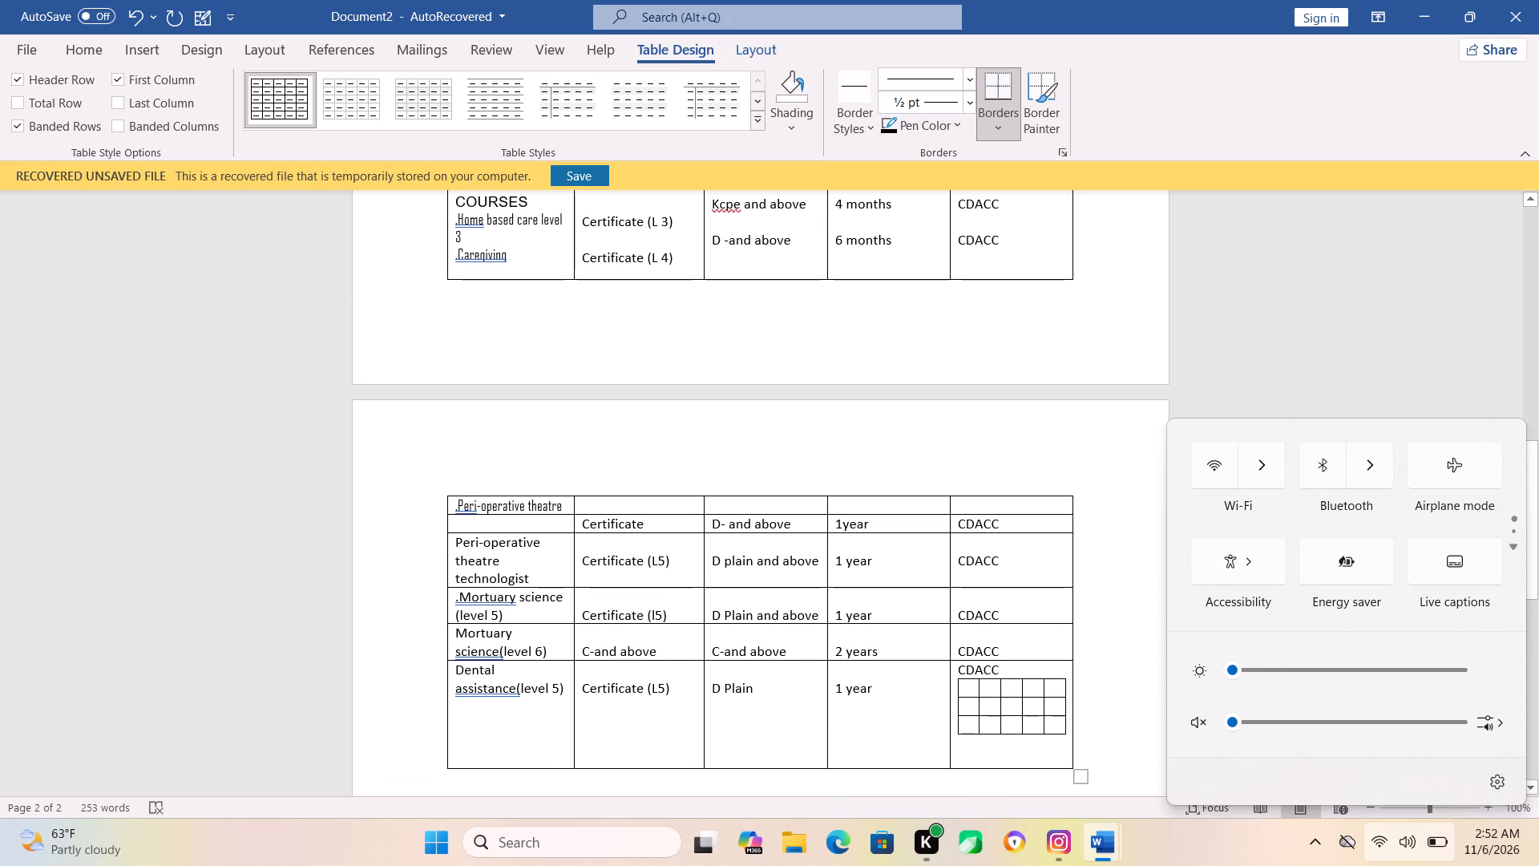
key(BackSpace)
key(BackSpace)
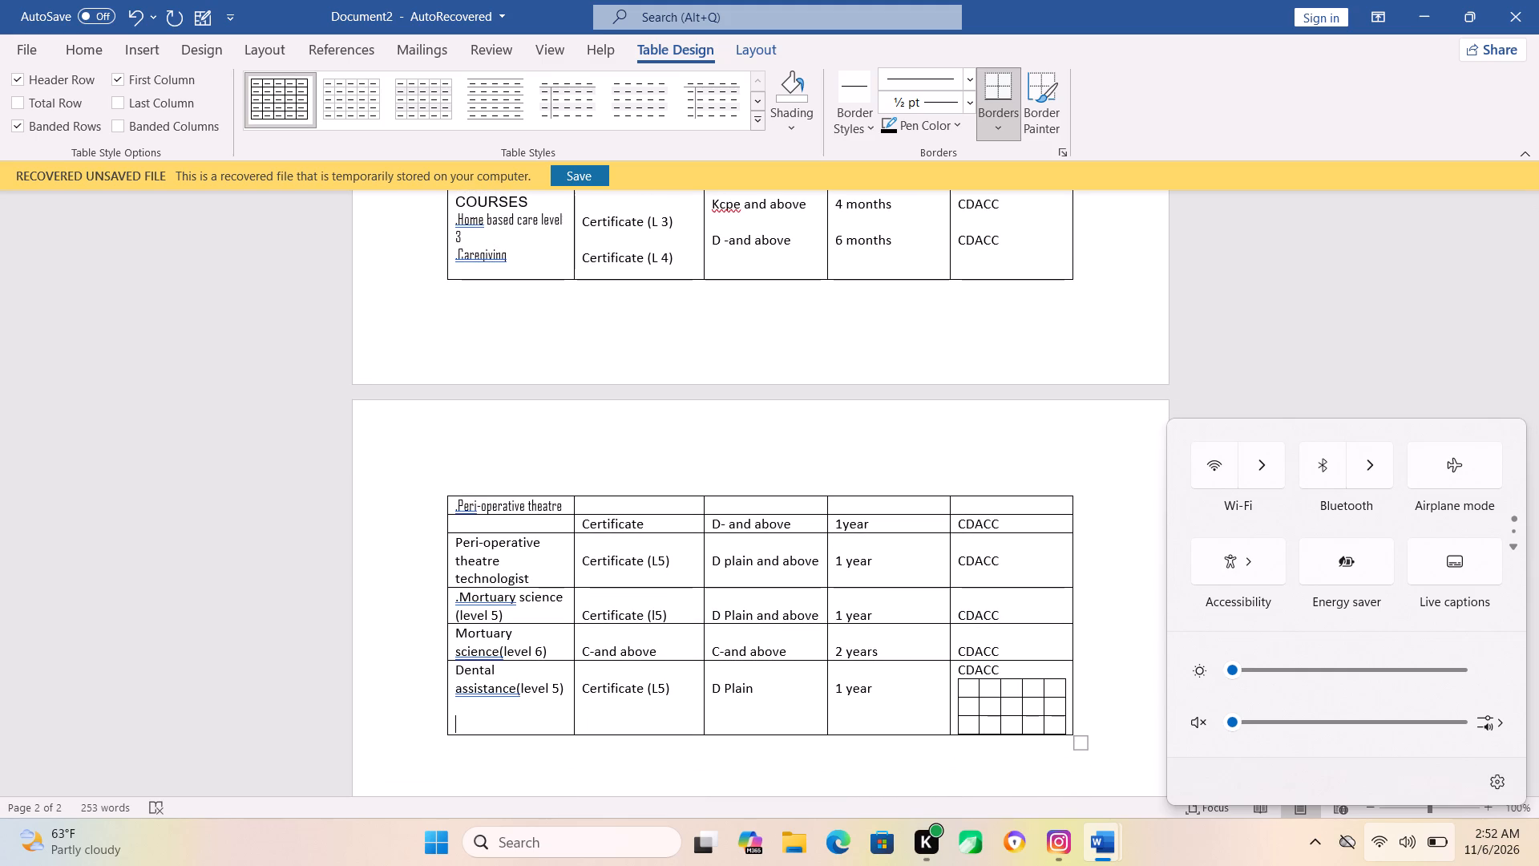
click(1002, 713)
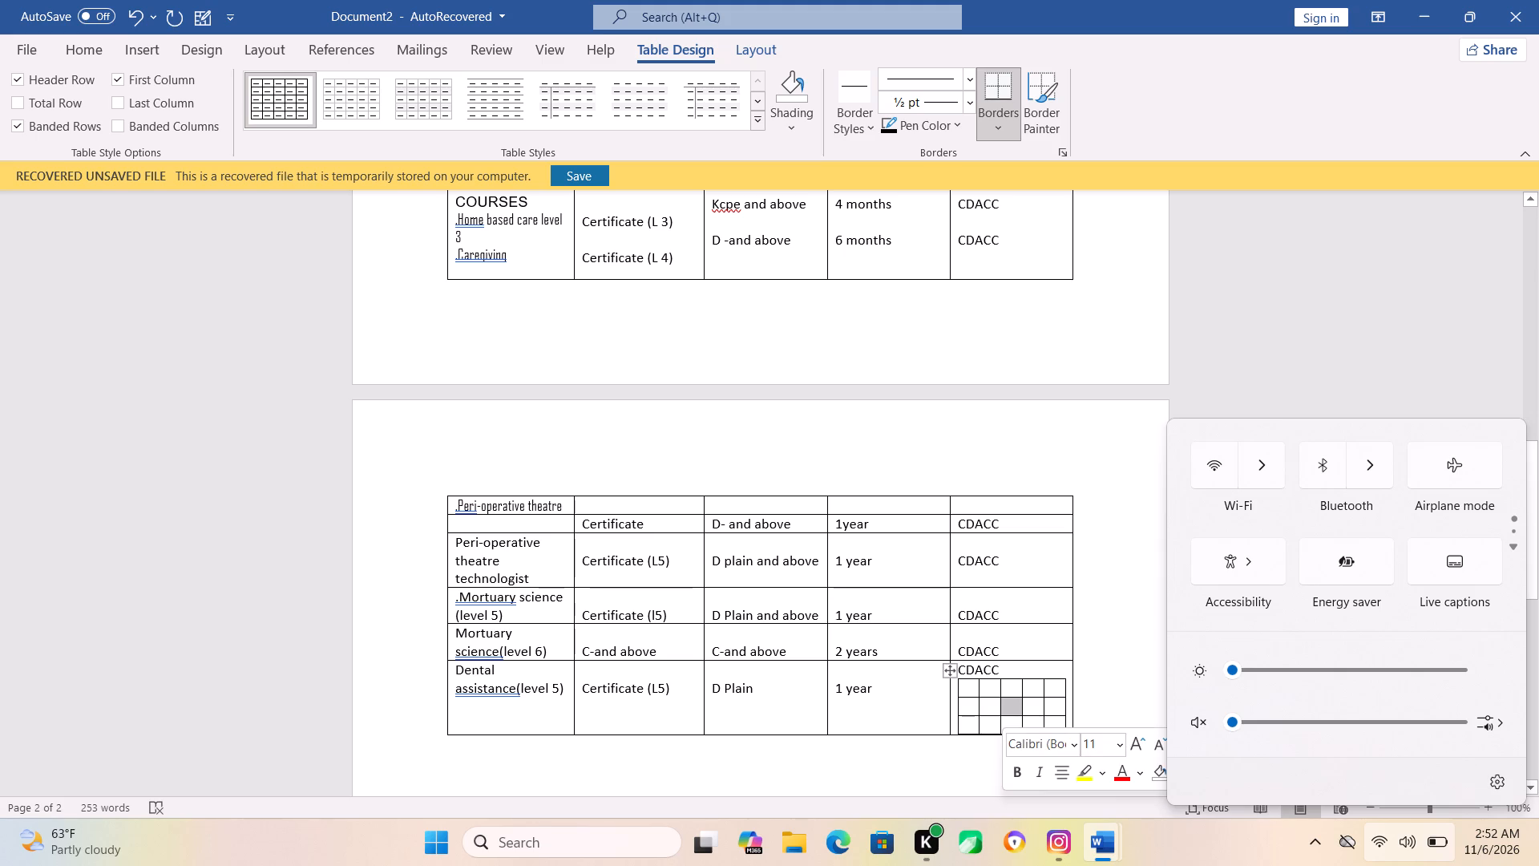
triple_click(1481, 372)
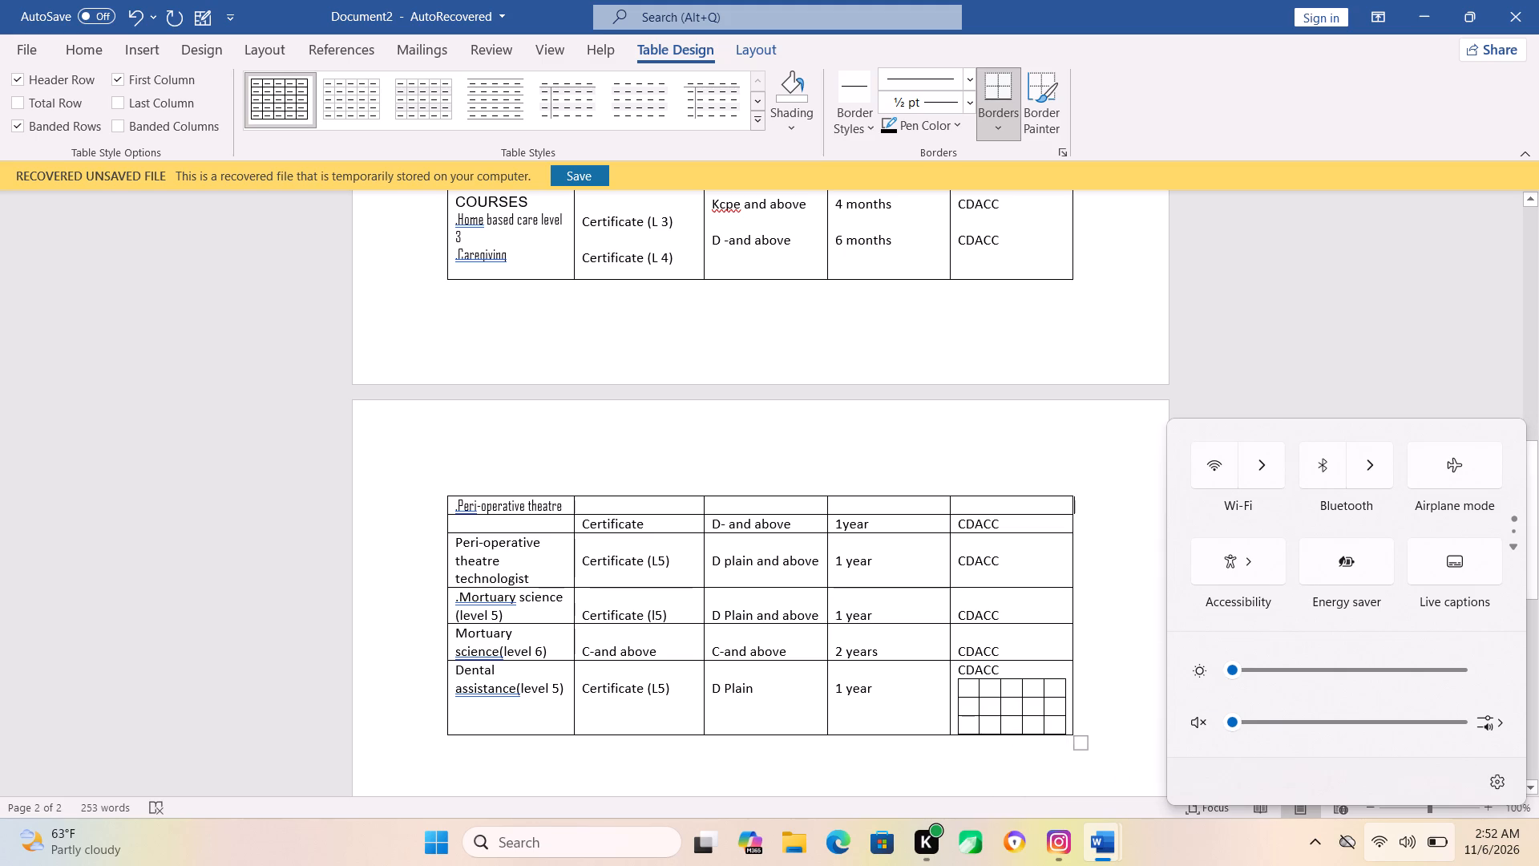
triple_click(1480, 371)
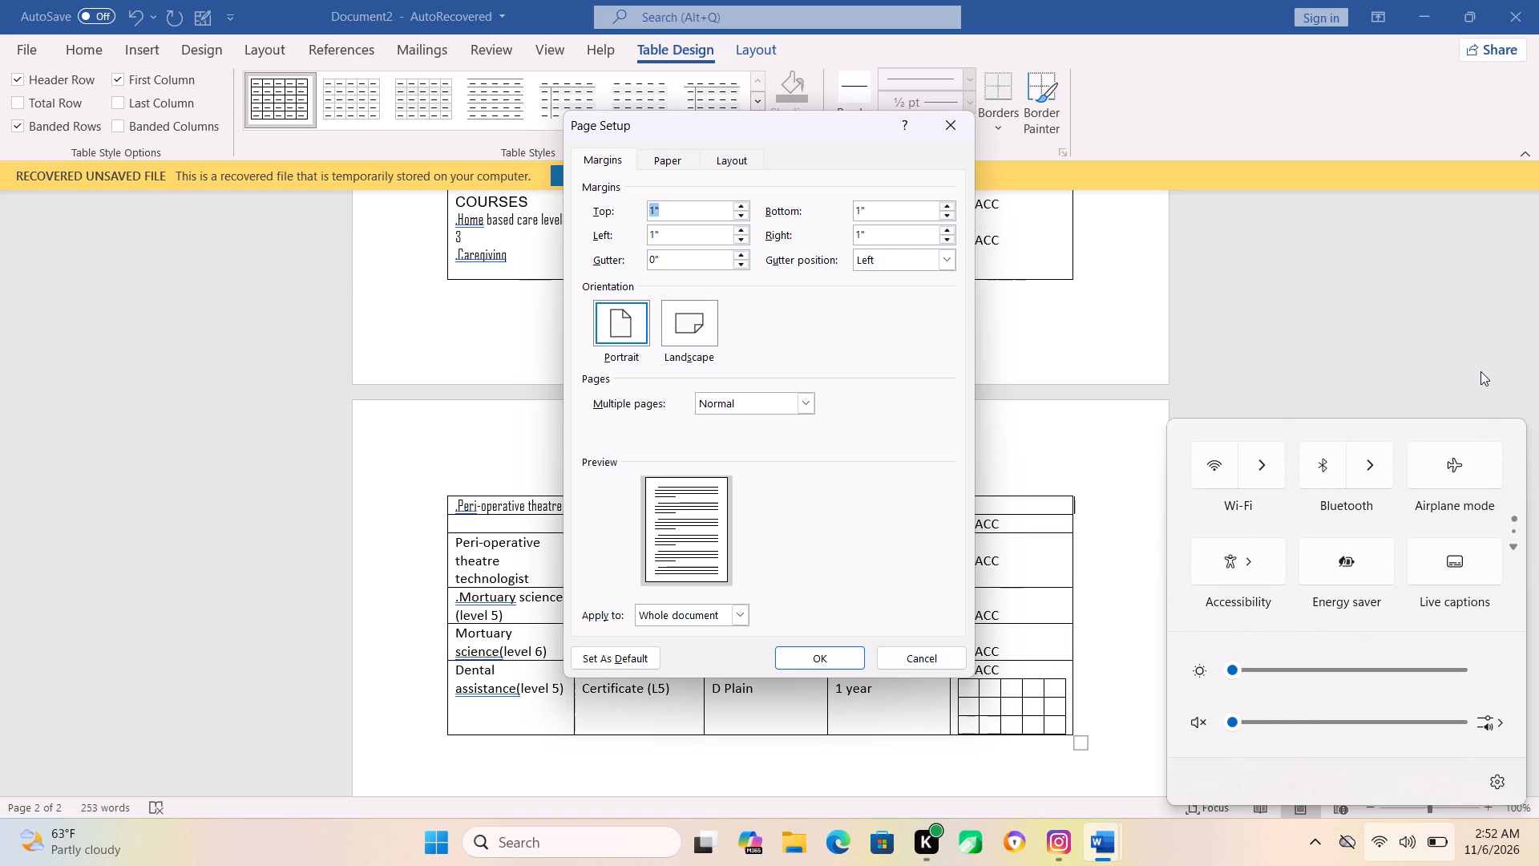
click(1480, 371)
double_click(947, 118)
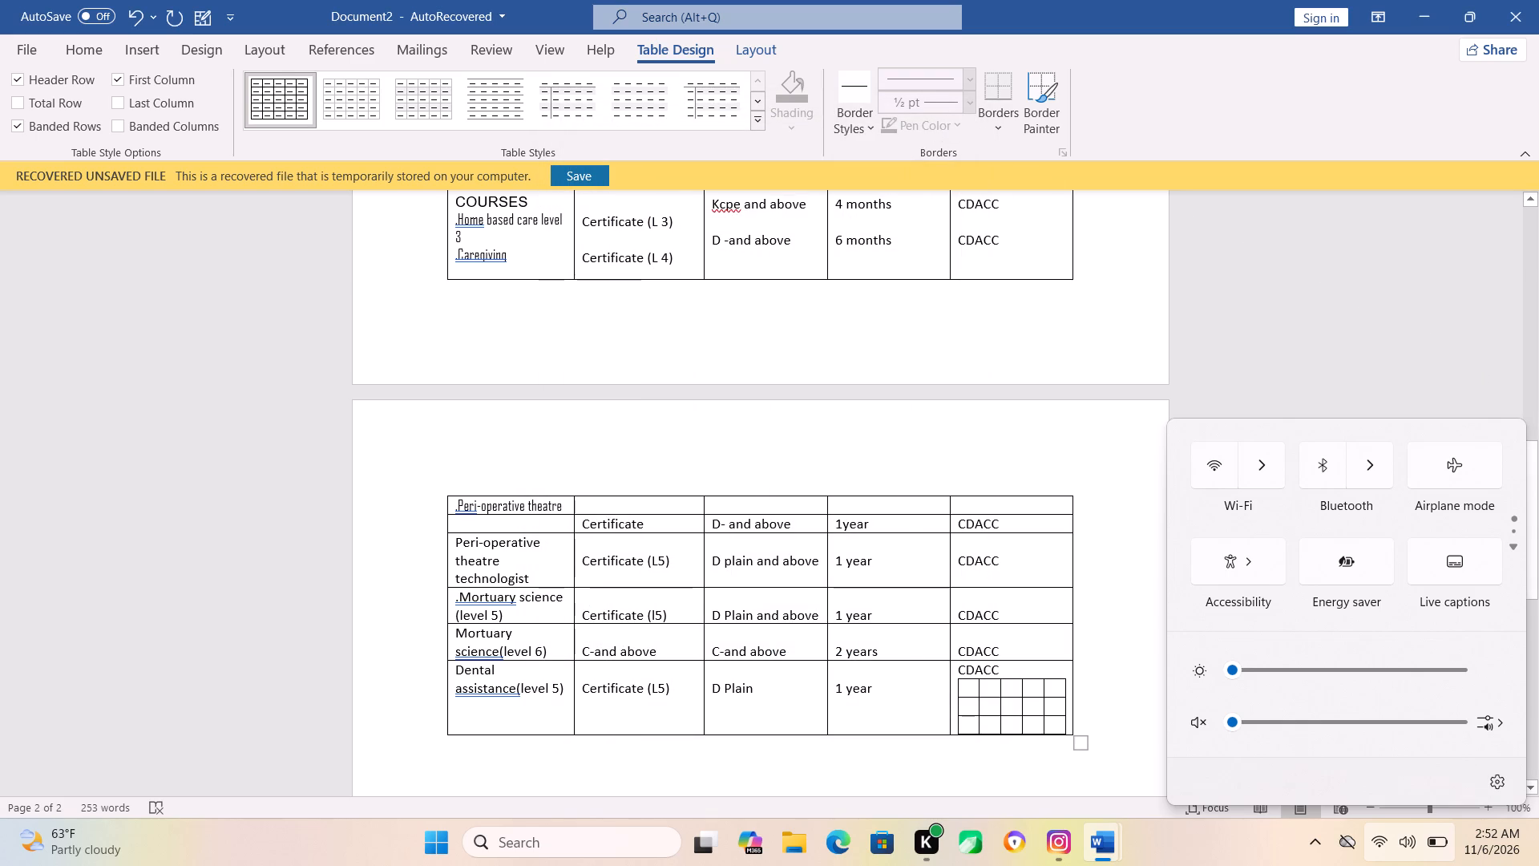
Insert a table with 5 columns and 3 rows directly below the Dental assistance(level 5) row of the courses table.
click(1000, 770)
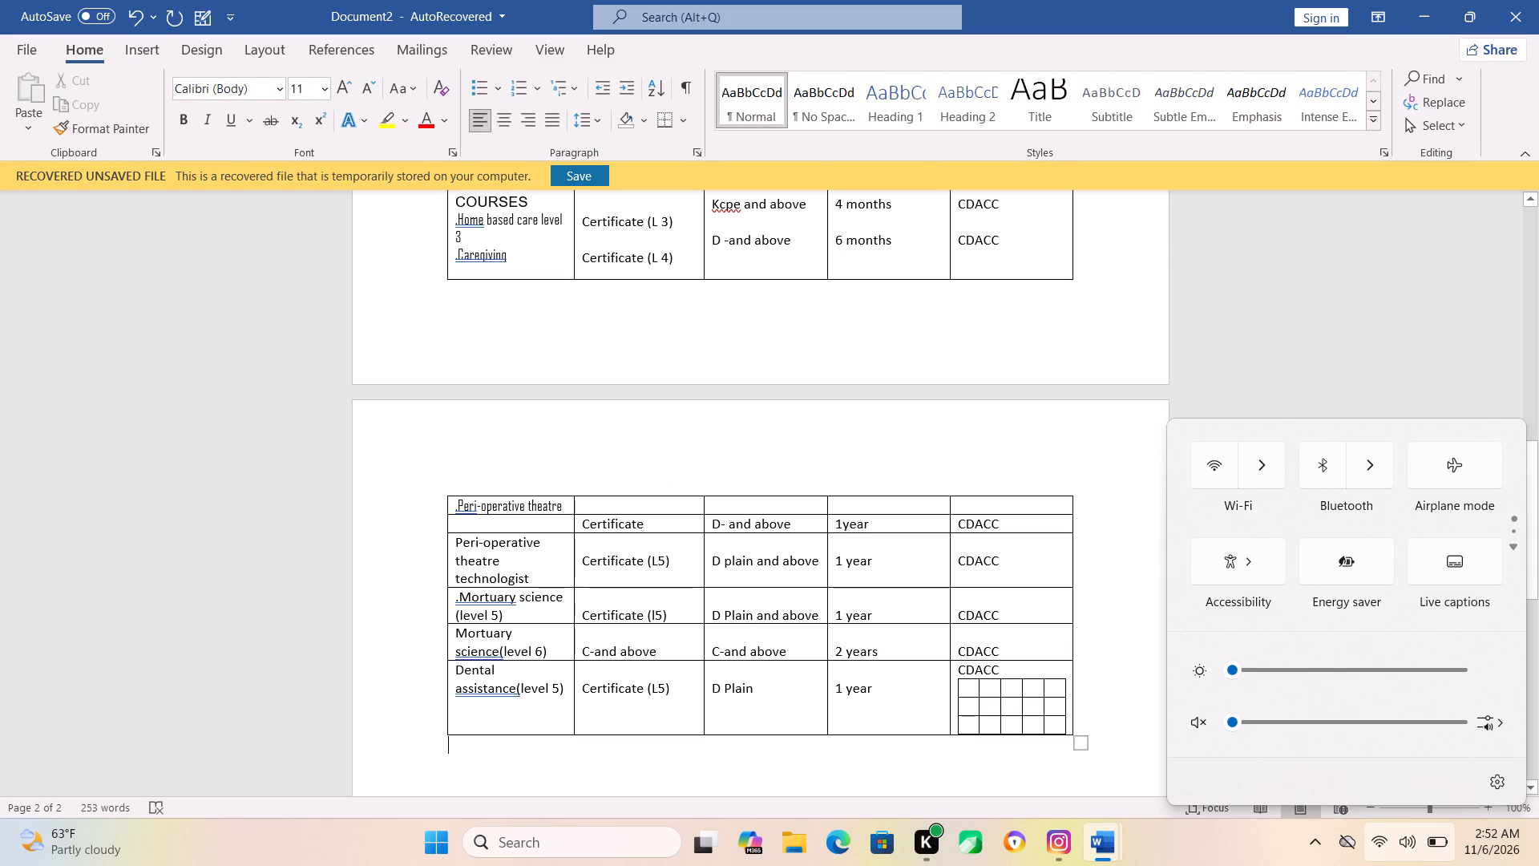
click(147, 42)
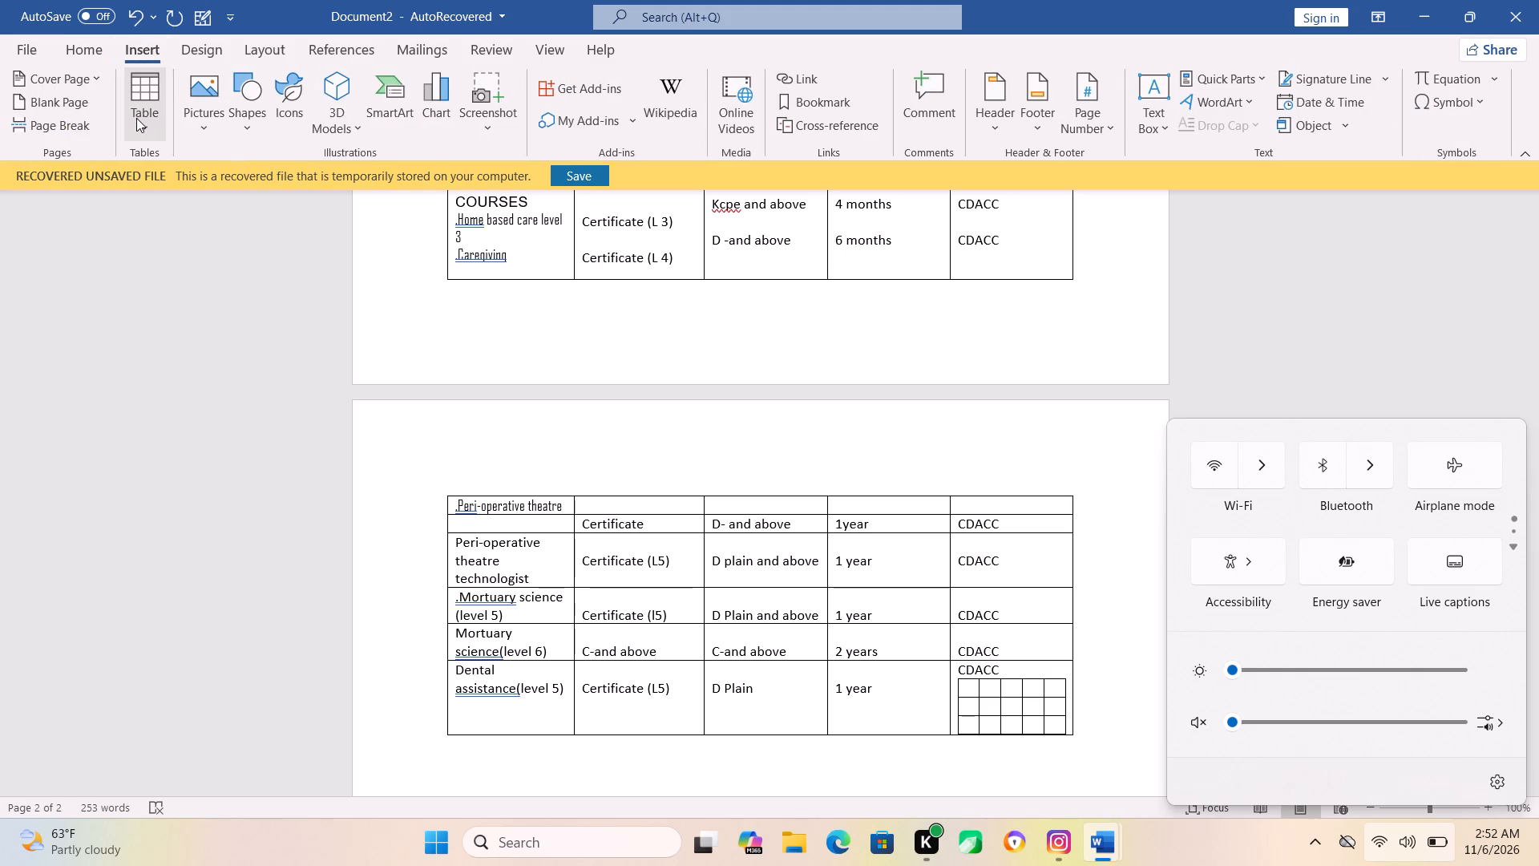
click(137, 123)
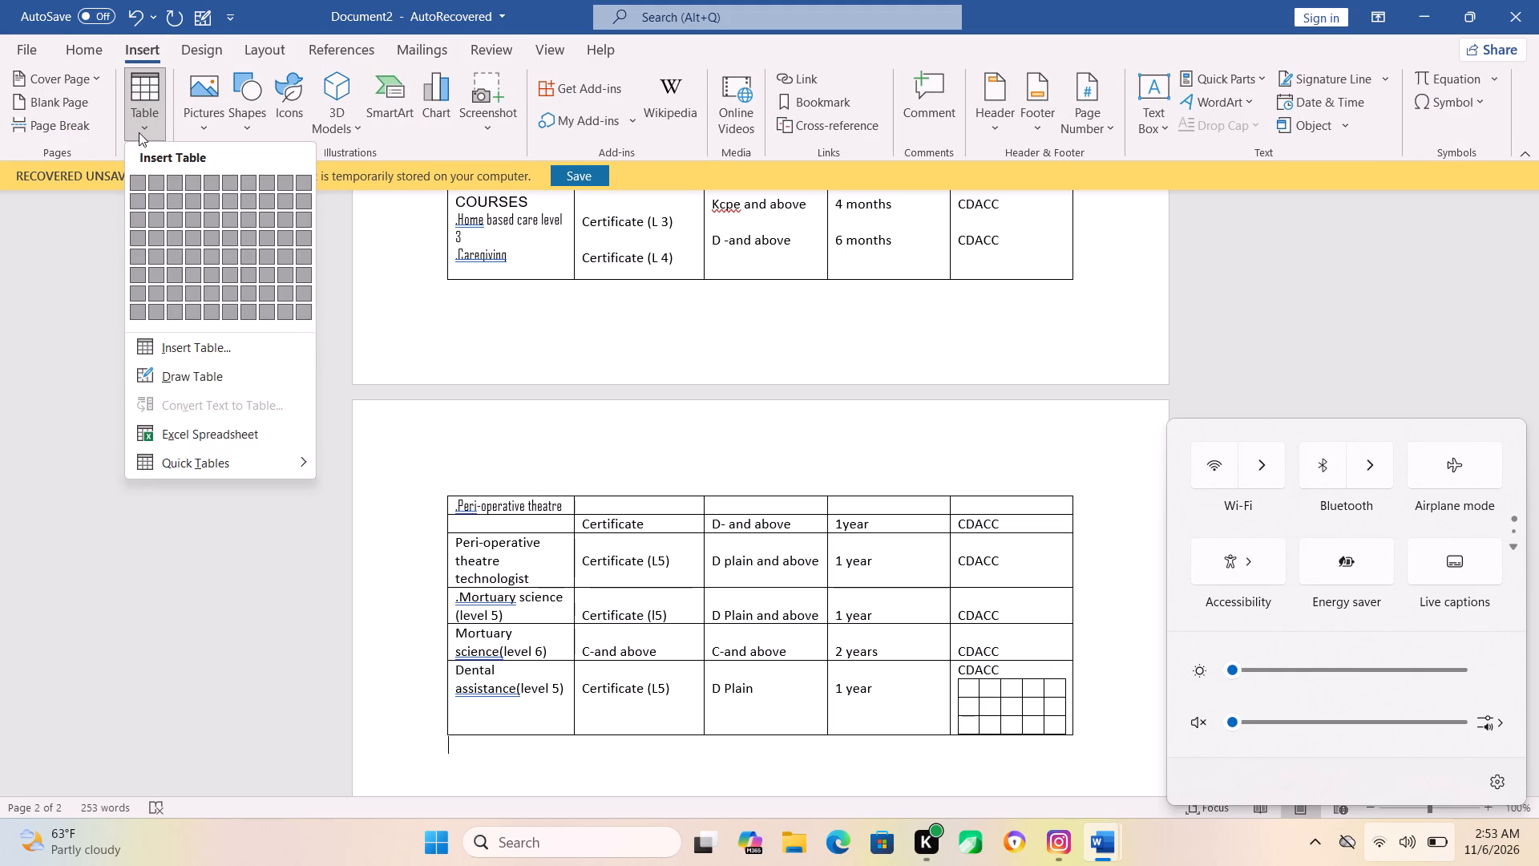
click(172, 338)
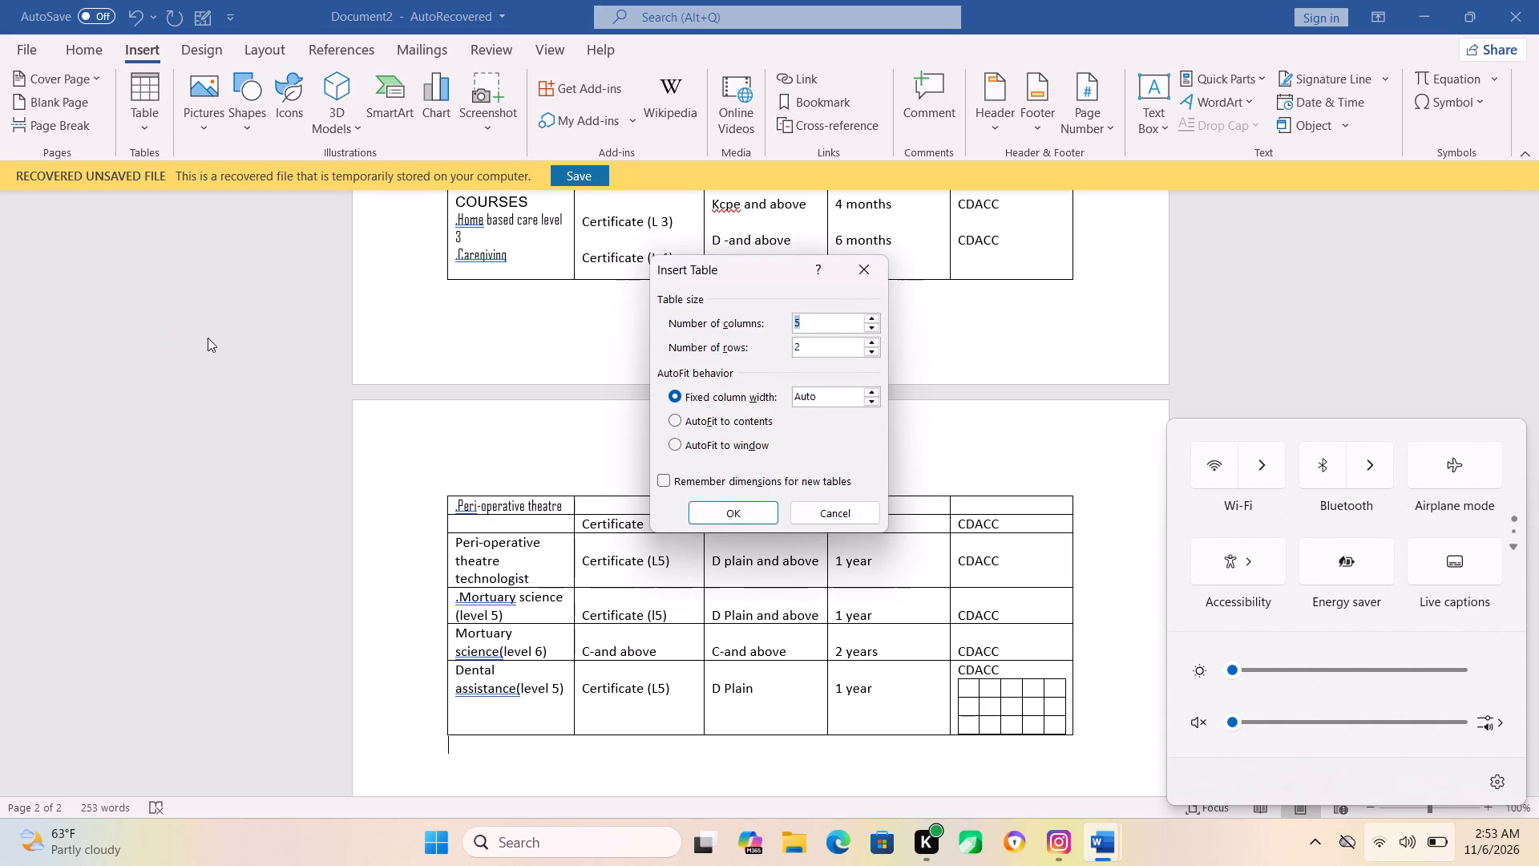
click(802, 346)
key(BackSpace)
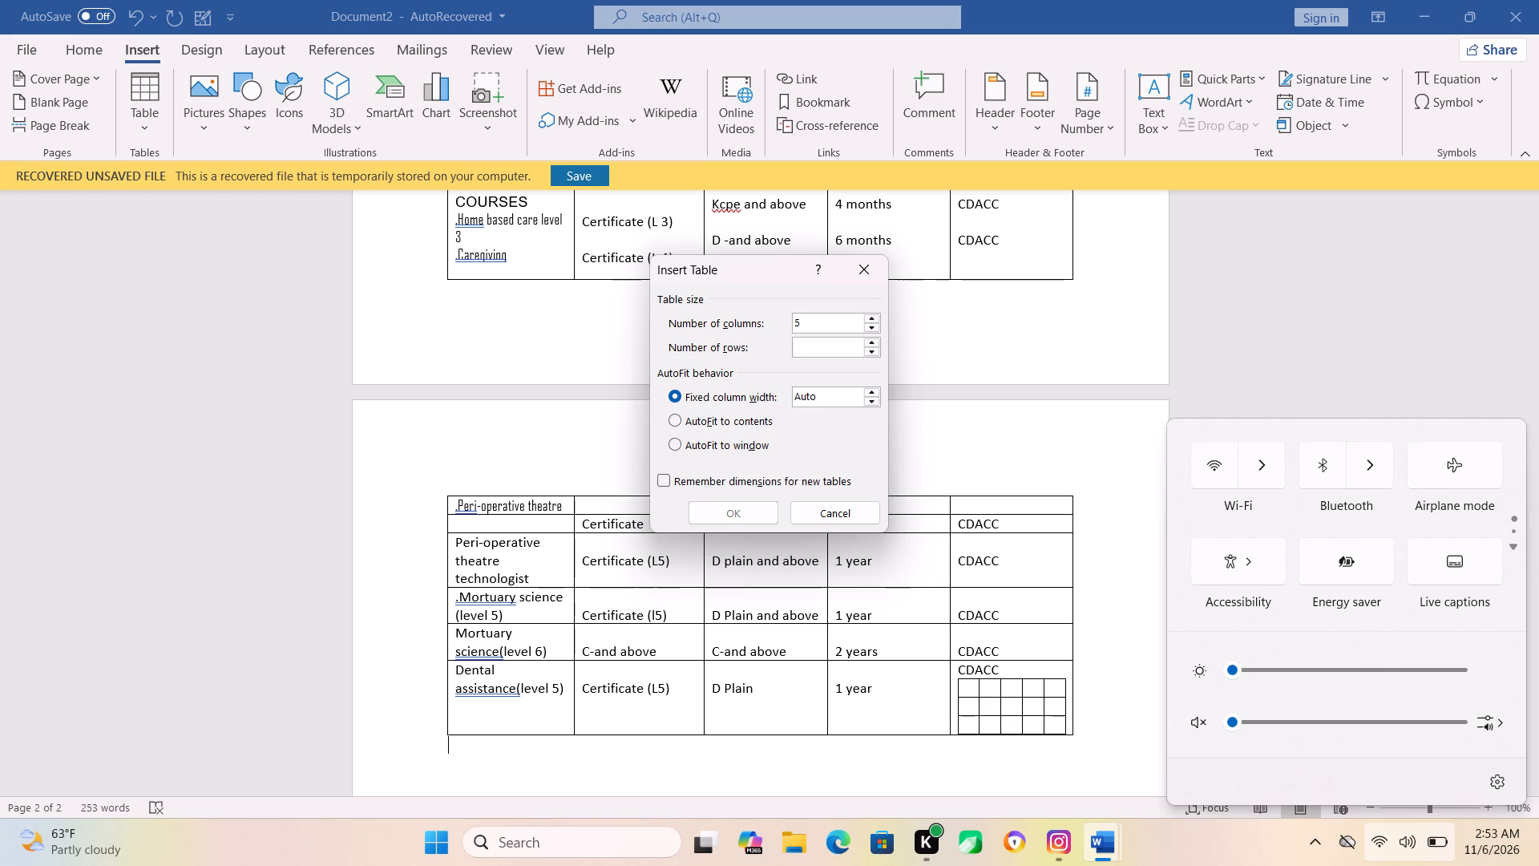
key(3)
click(725, 520)
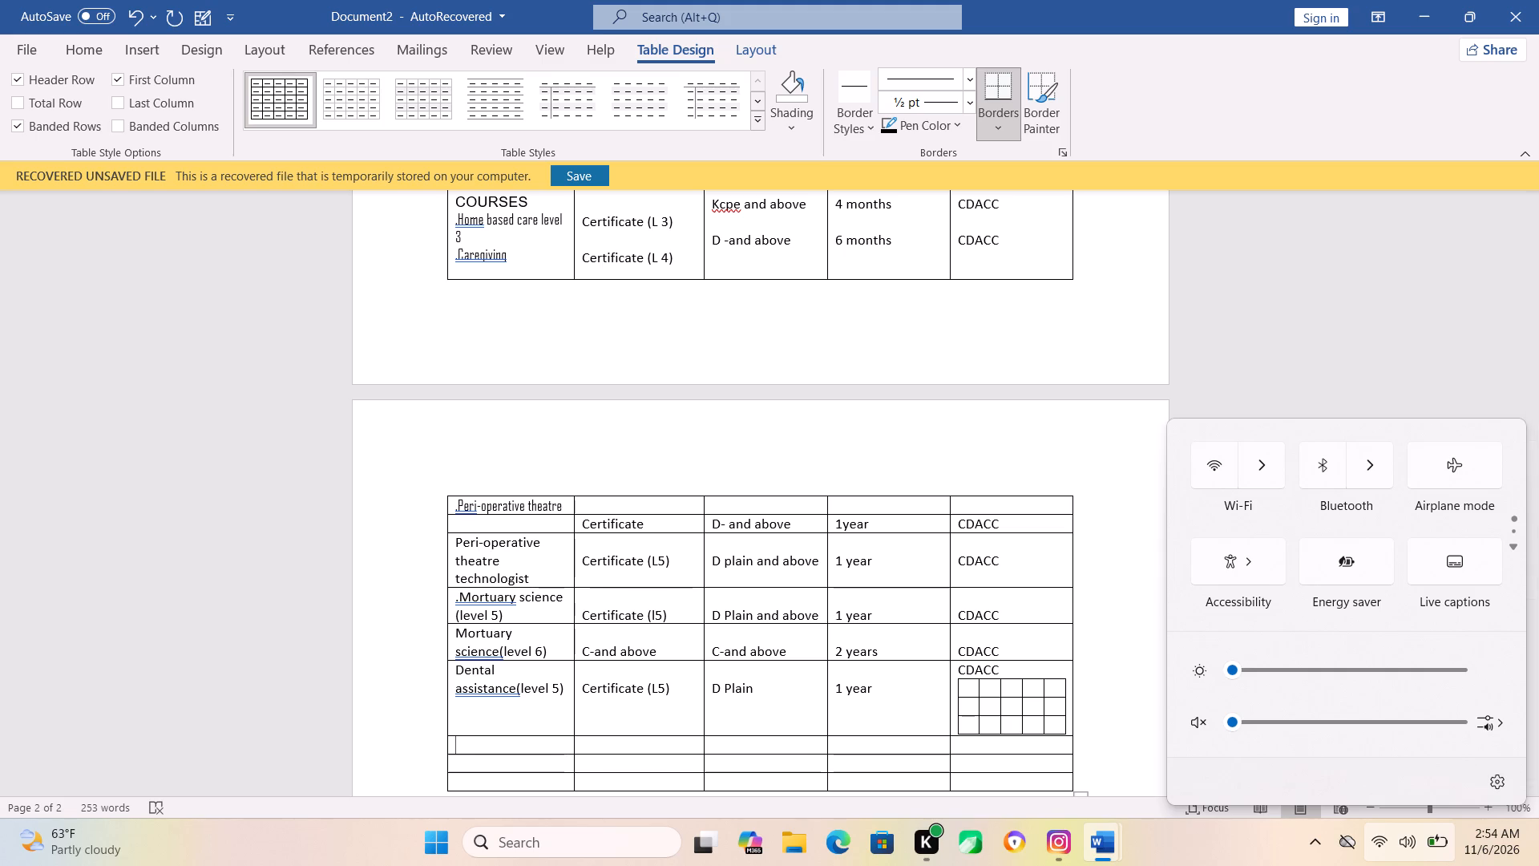
Enter "F0REIGN LANGAUGES" in the first cell of the row directly below Dental assistance(level 5).
key(f)
key(BackSpace)
key(f)
key(0)
text(RE)
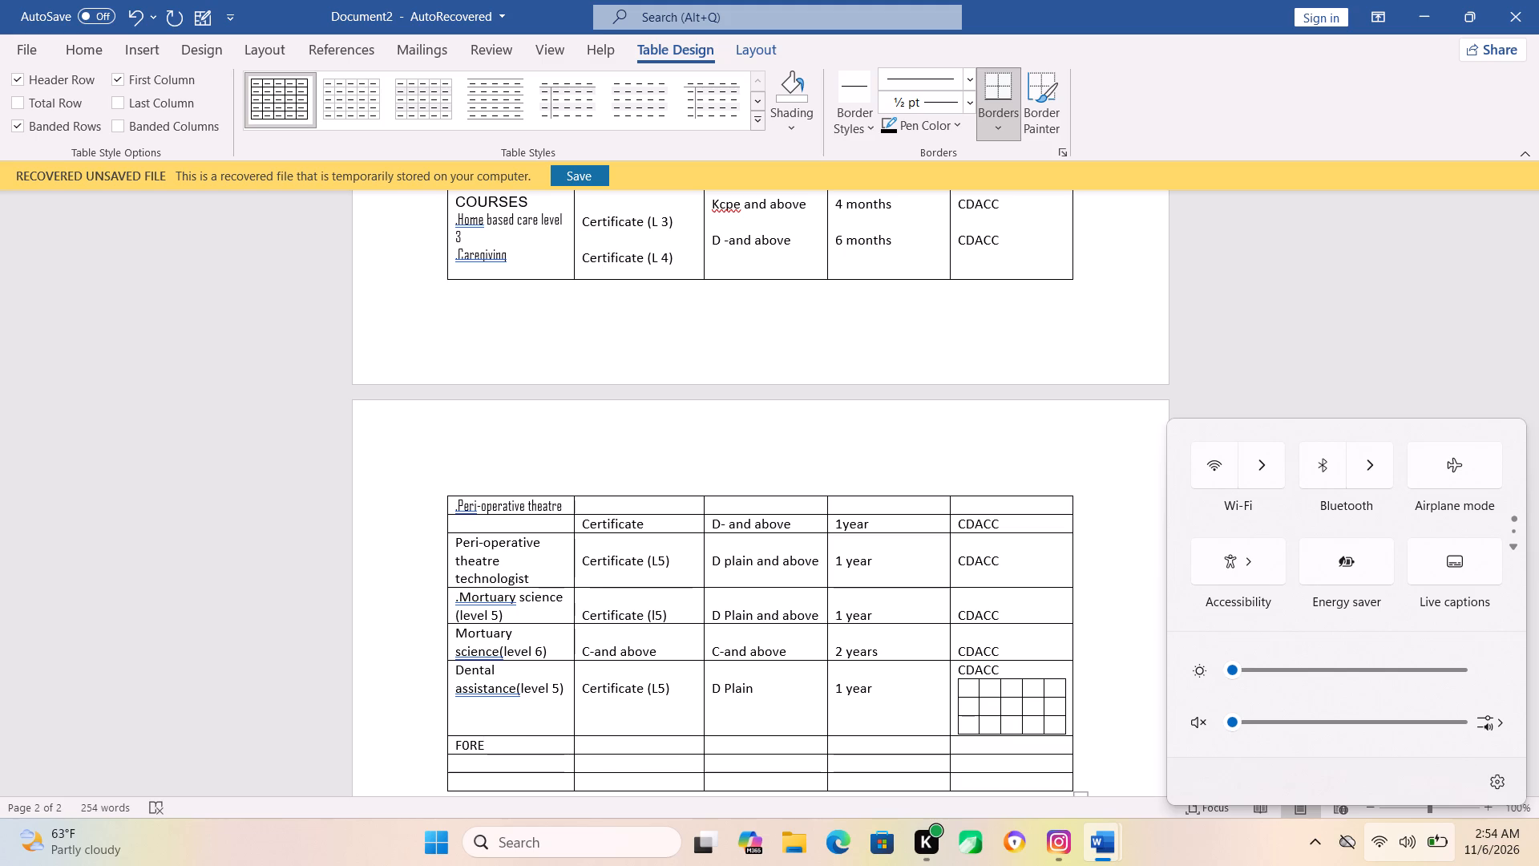
text(IG)
key(n)
key(space)
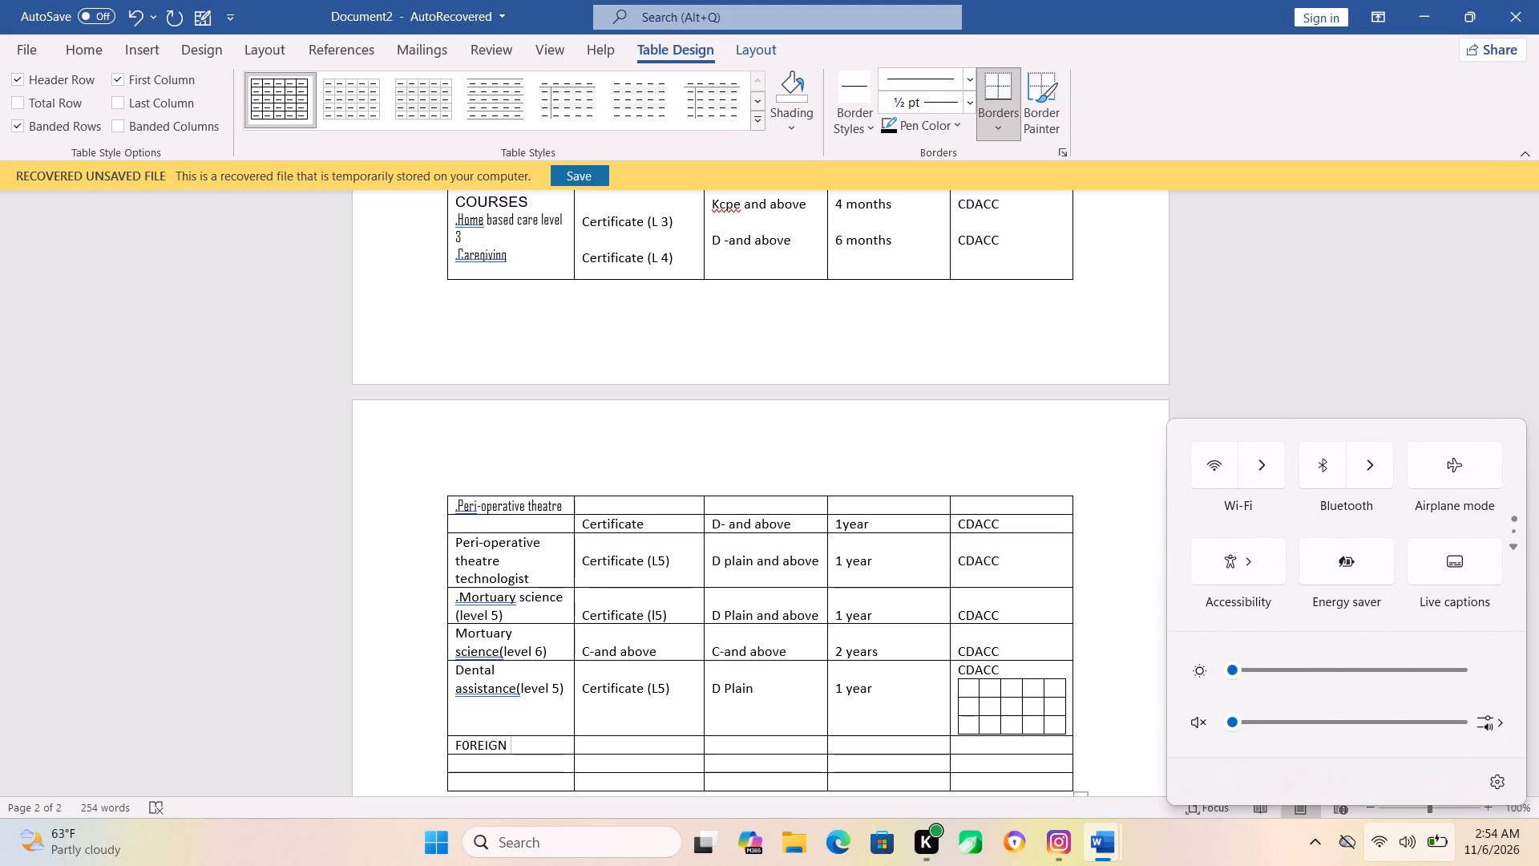
text(LA)
key(n)
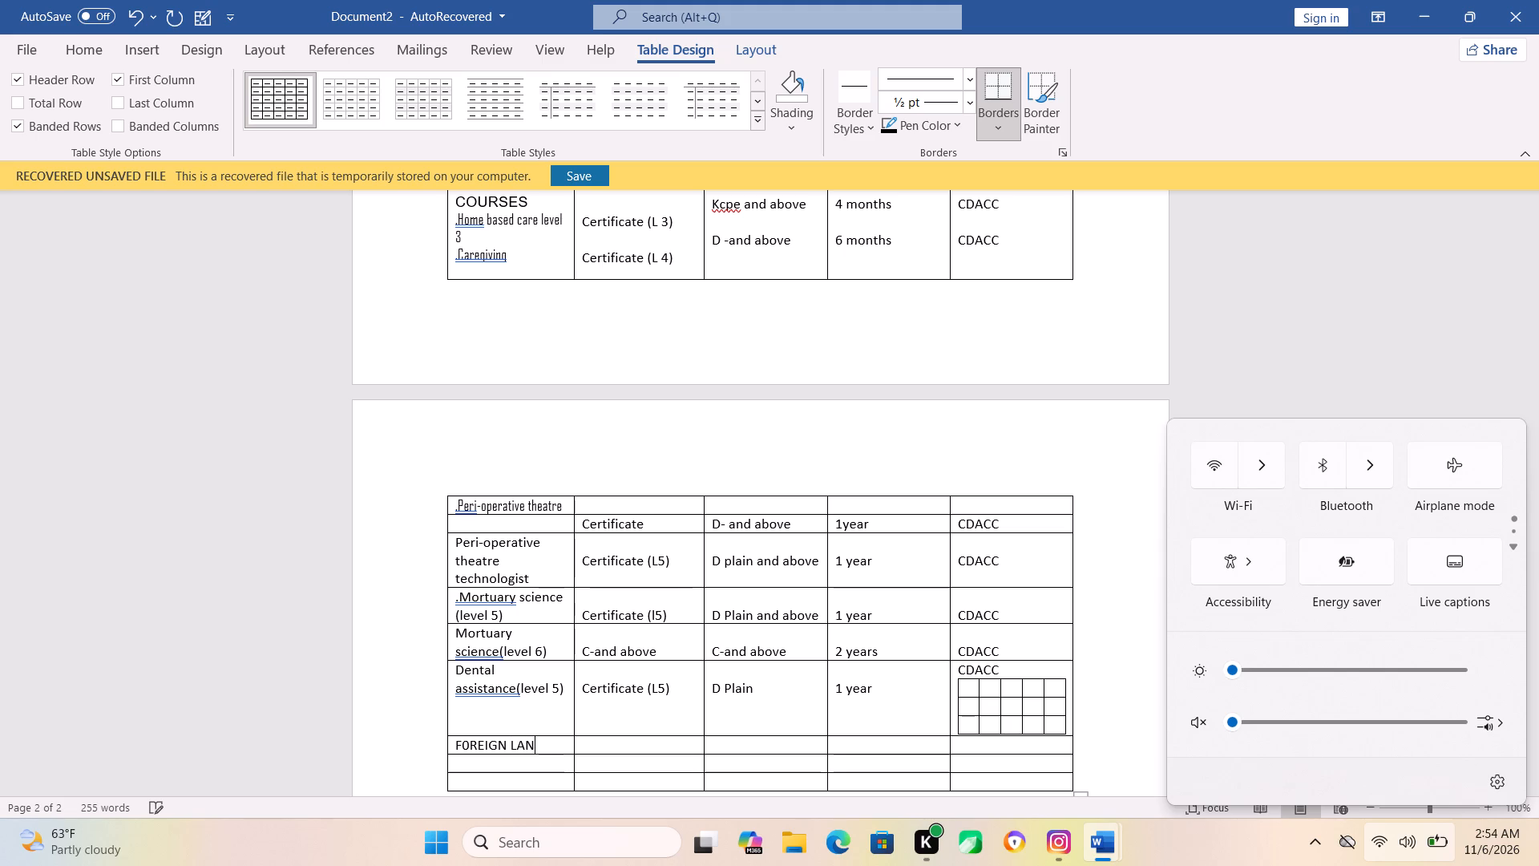
key(g)
key(a)
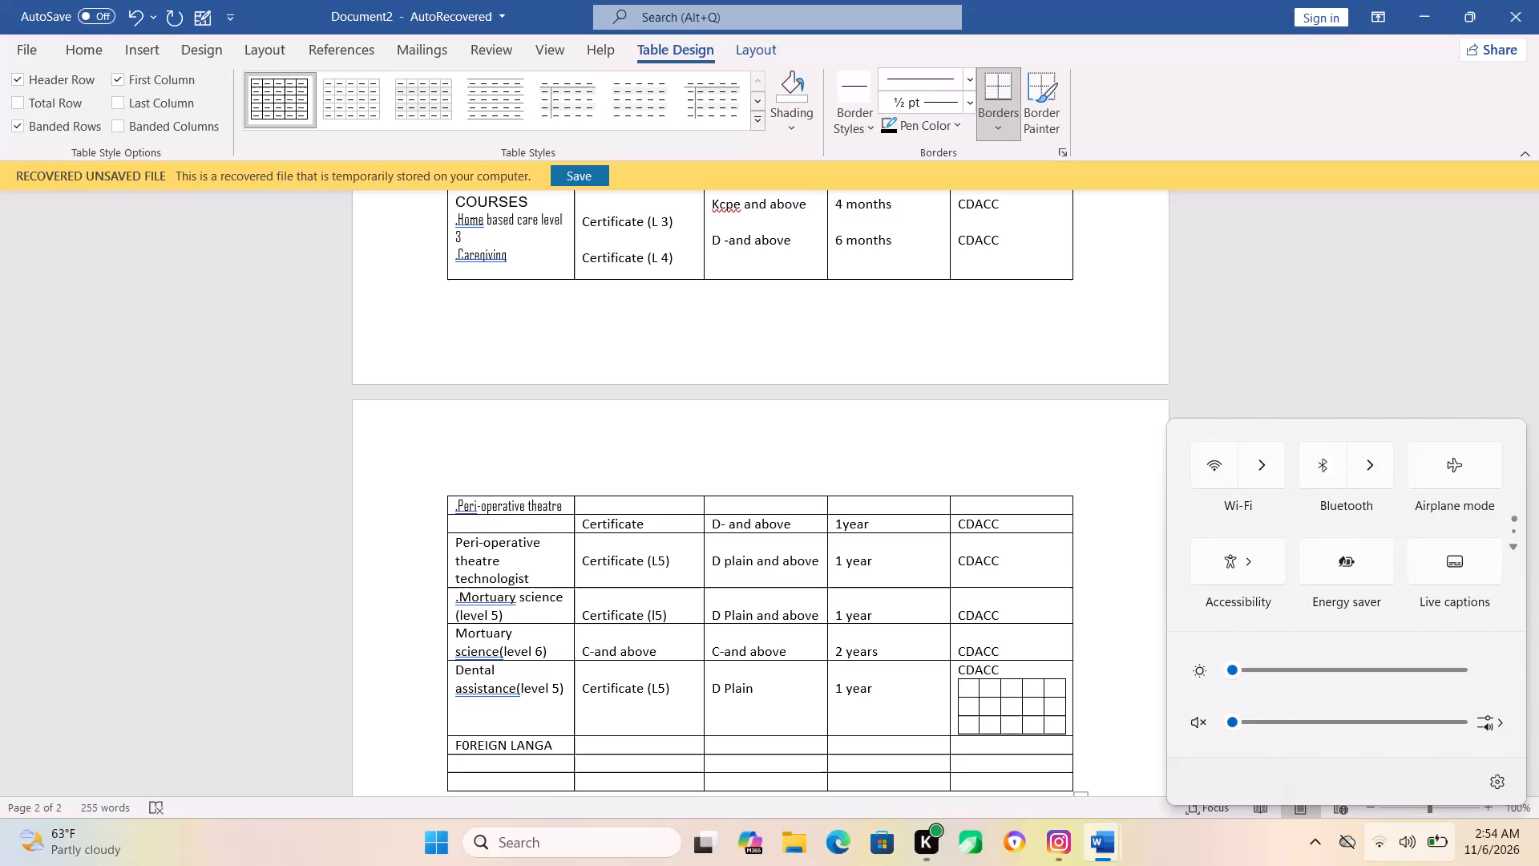
key(u)
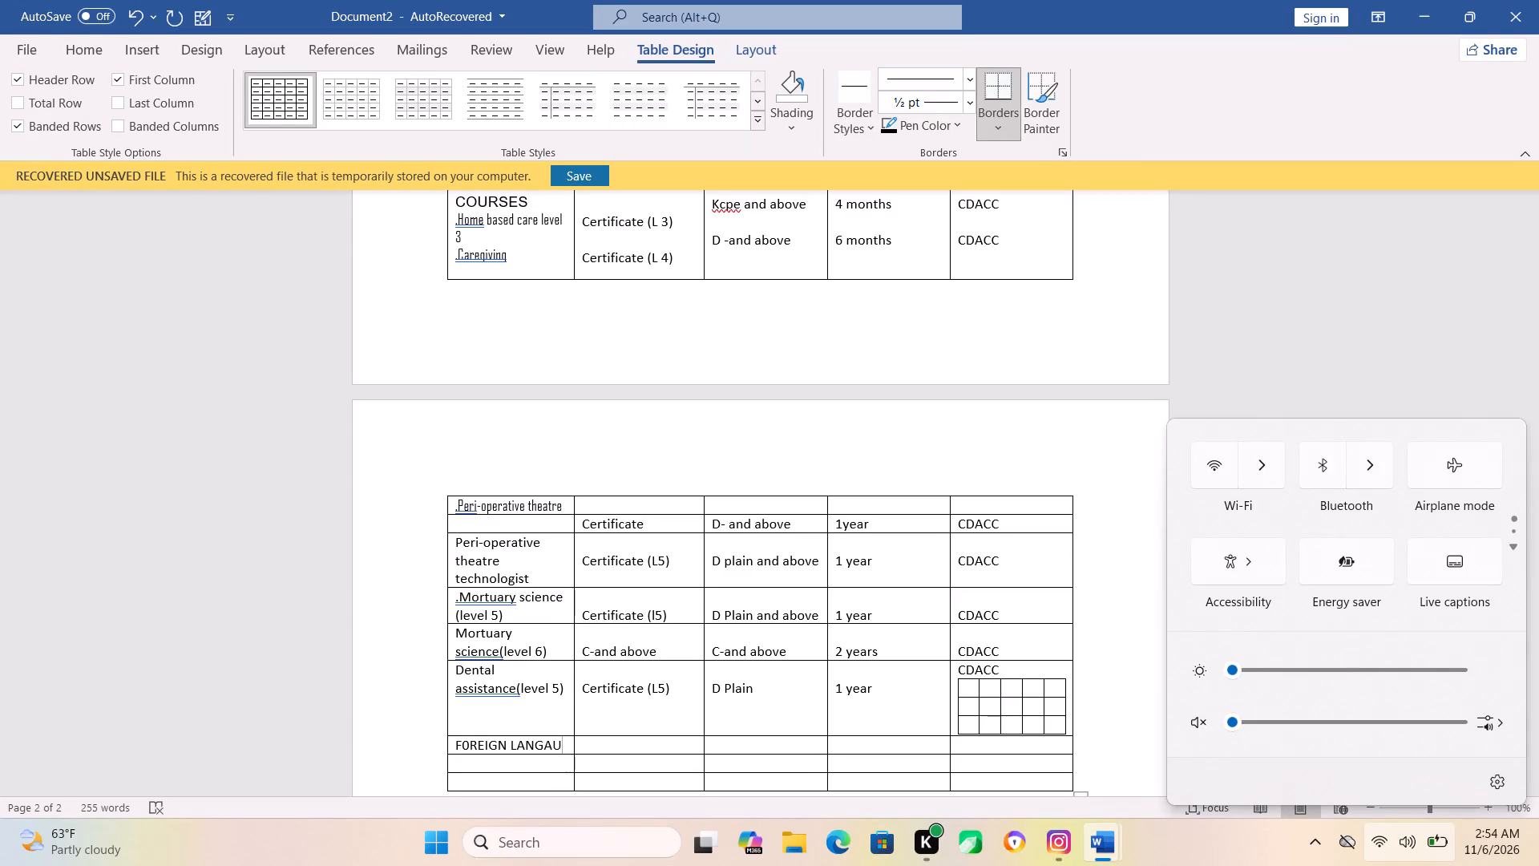
text(GES)
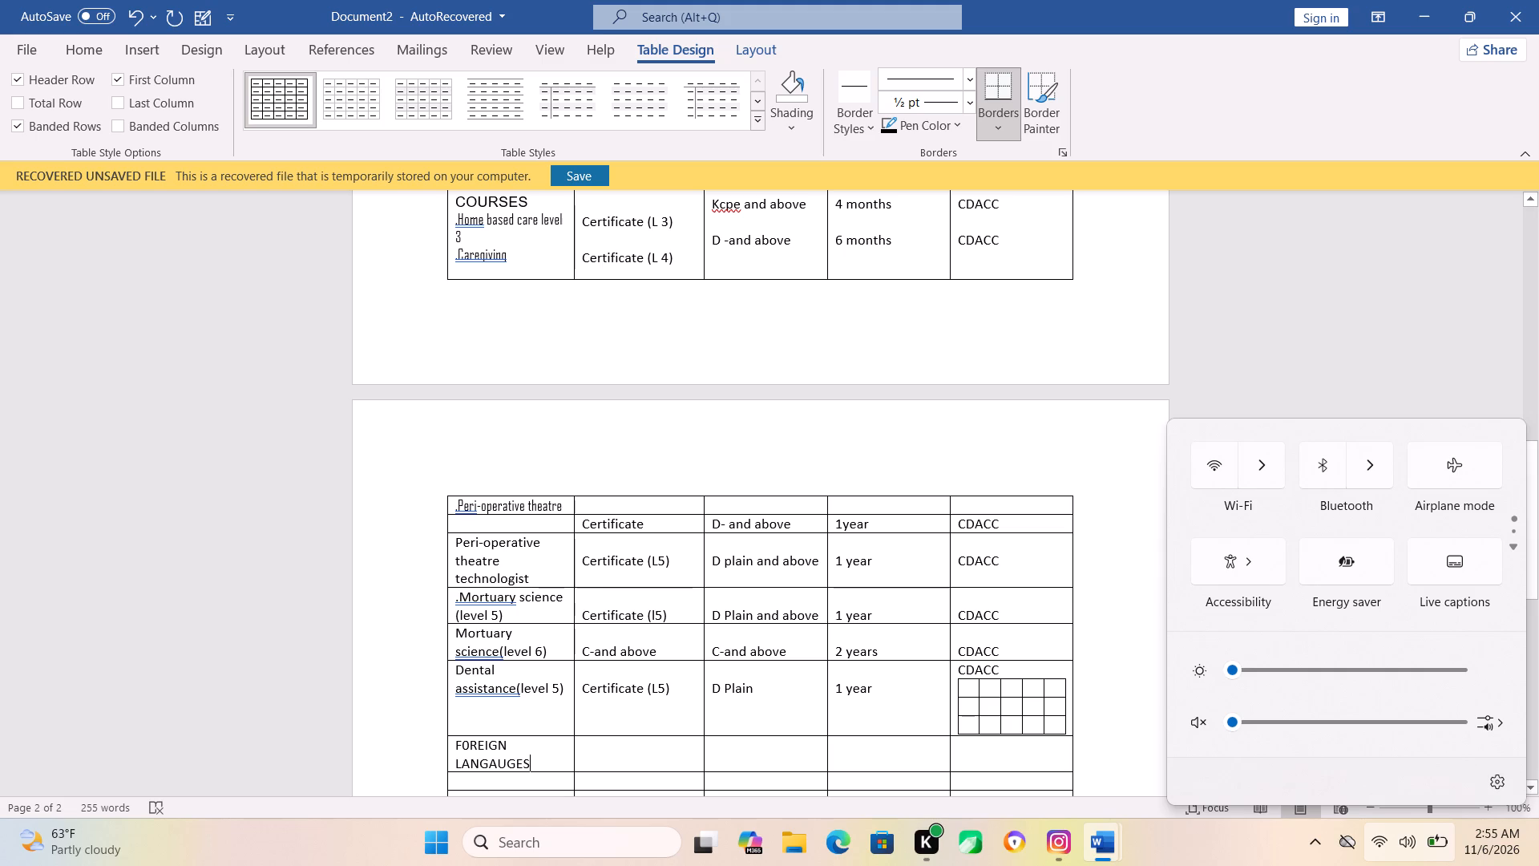
Enter "German" in the first cell of the row below the foreign languages heading.
click(457, 780)
key(g)
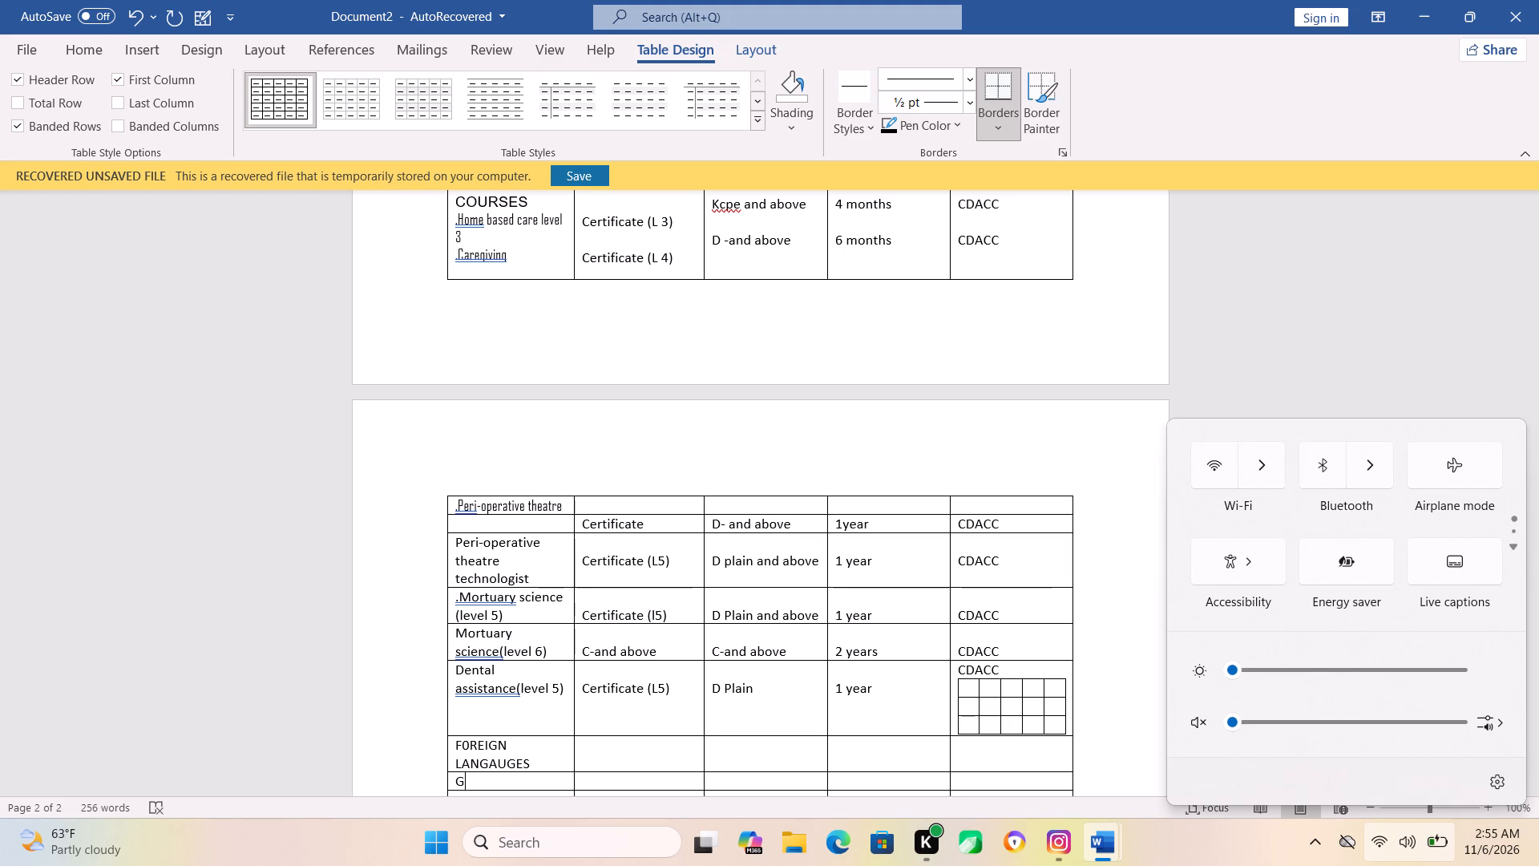
key(e)
key(r)
text(ma)
key(n)
Enter "Profeciency(A1-B2)" in the second cell of the German row.
click(588, 780)
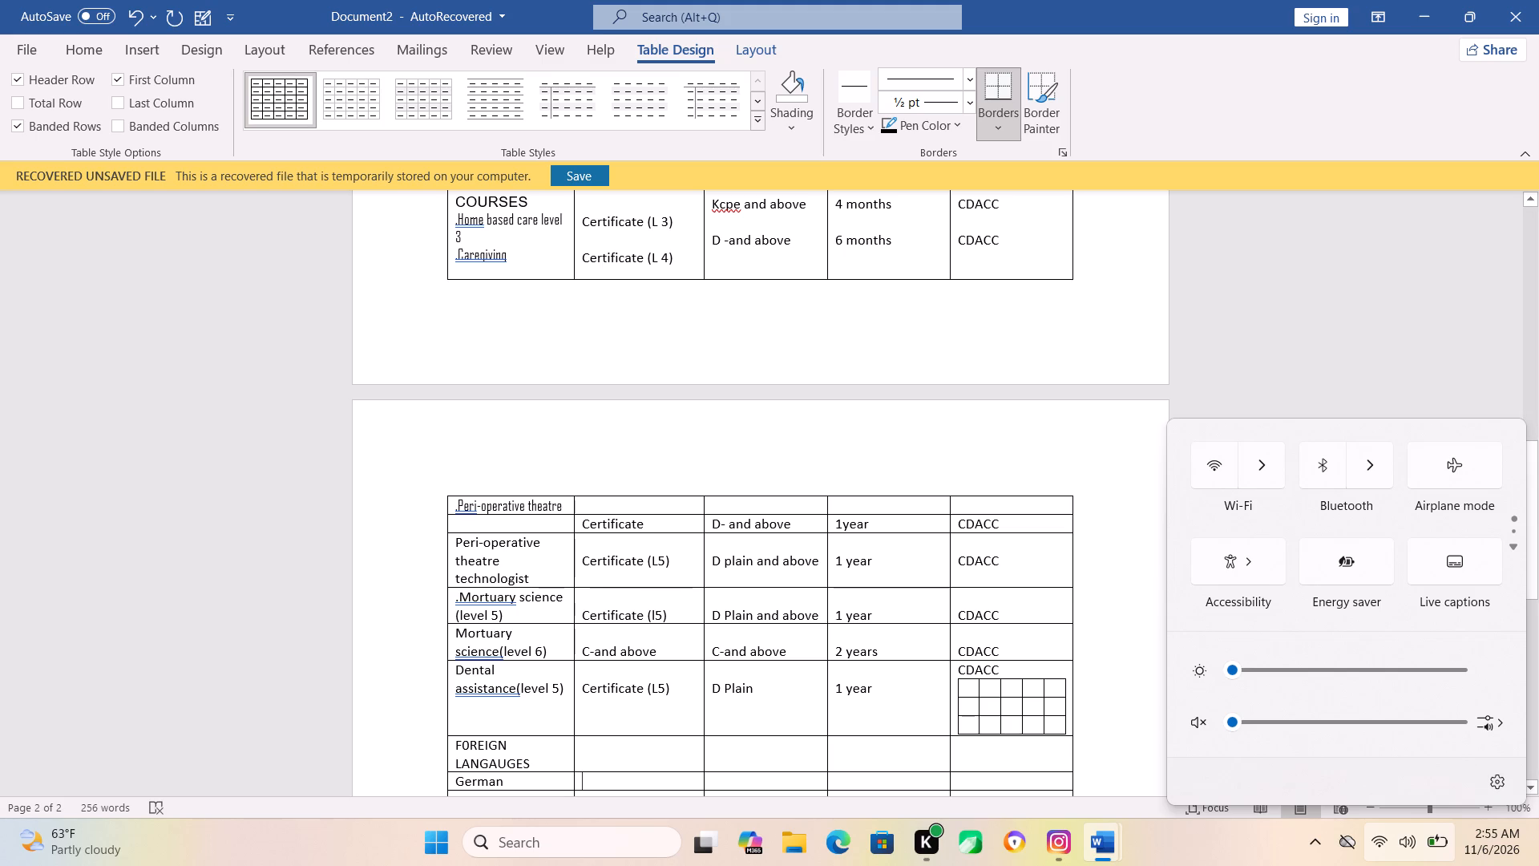
key(p)
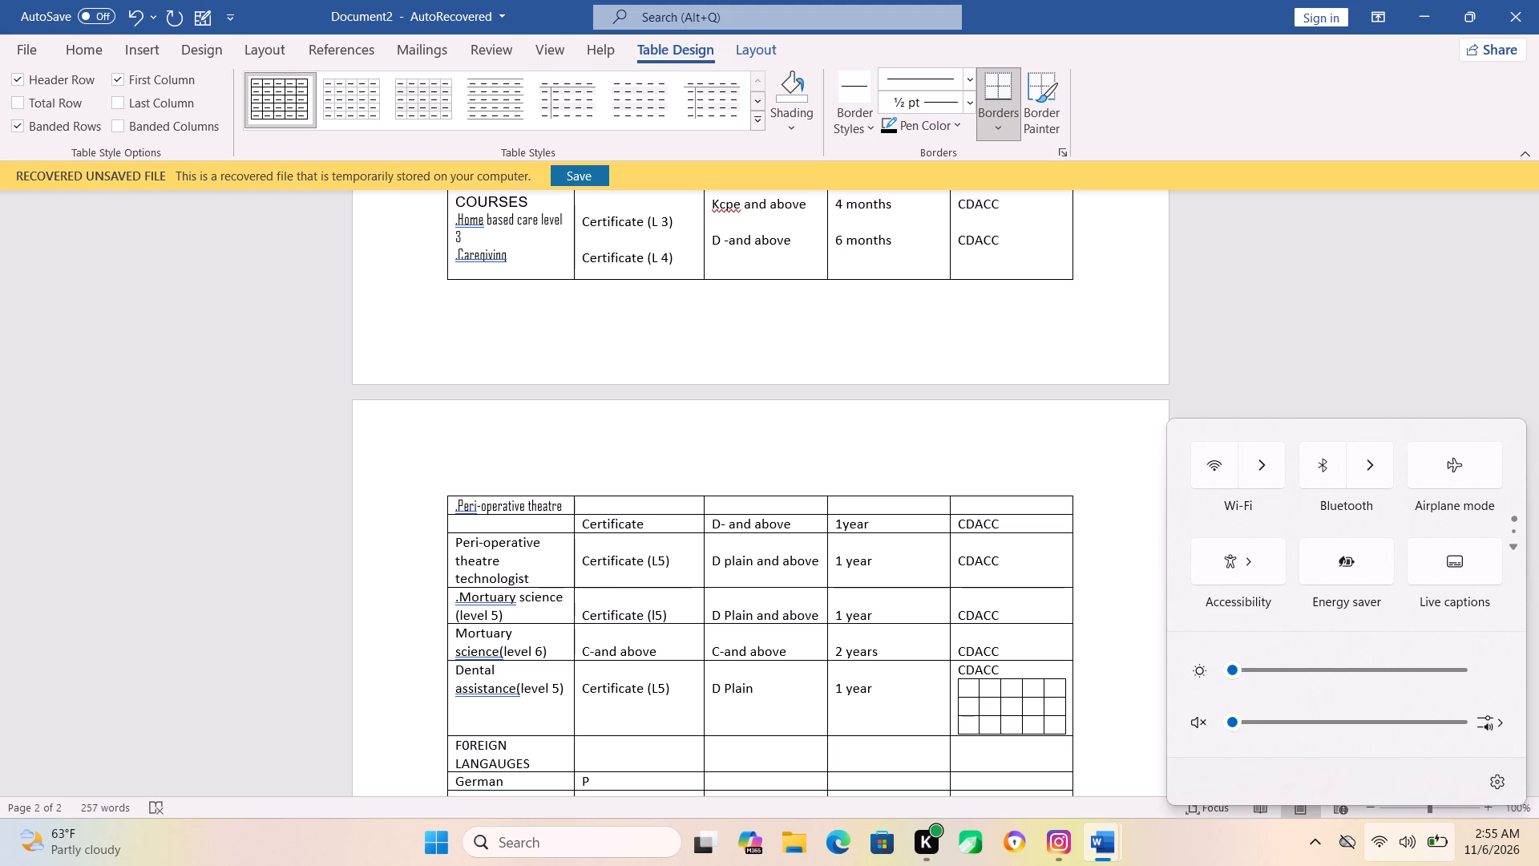
key(r)
key(o)
text(fe)
text(cie)
key(n)
key(c)
key(y)
text(?()
key(BackSpace)
key(BackSpace)
key(shift+parenleft)
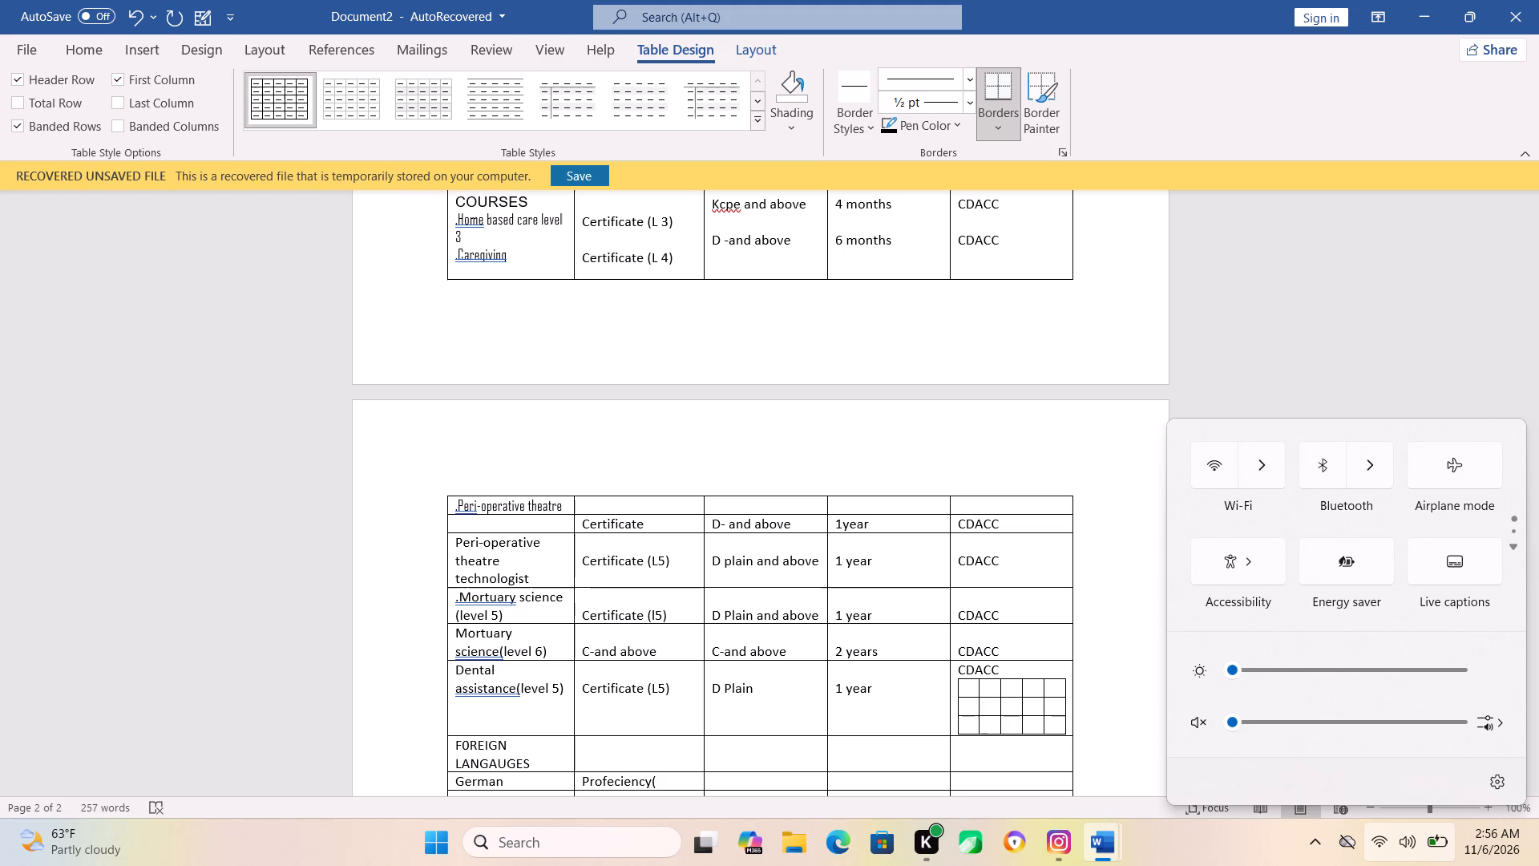
key(a)
key(1)
key(minus)
key(b)
key(2)
key(shift+parenright)
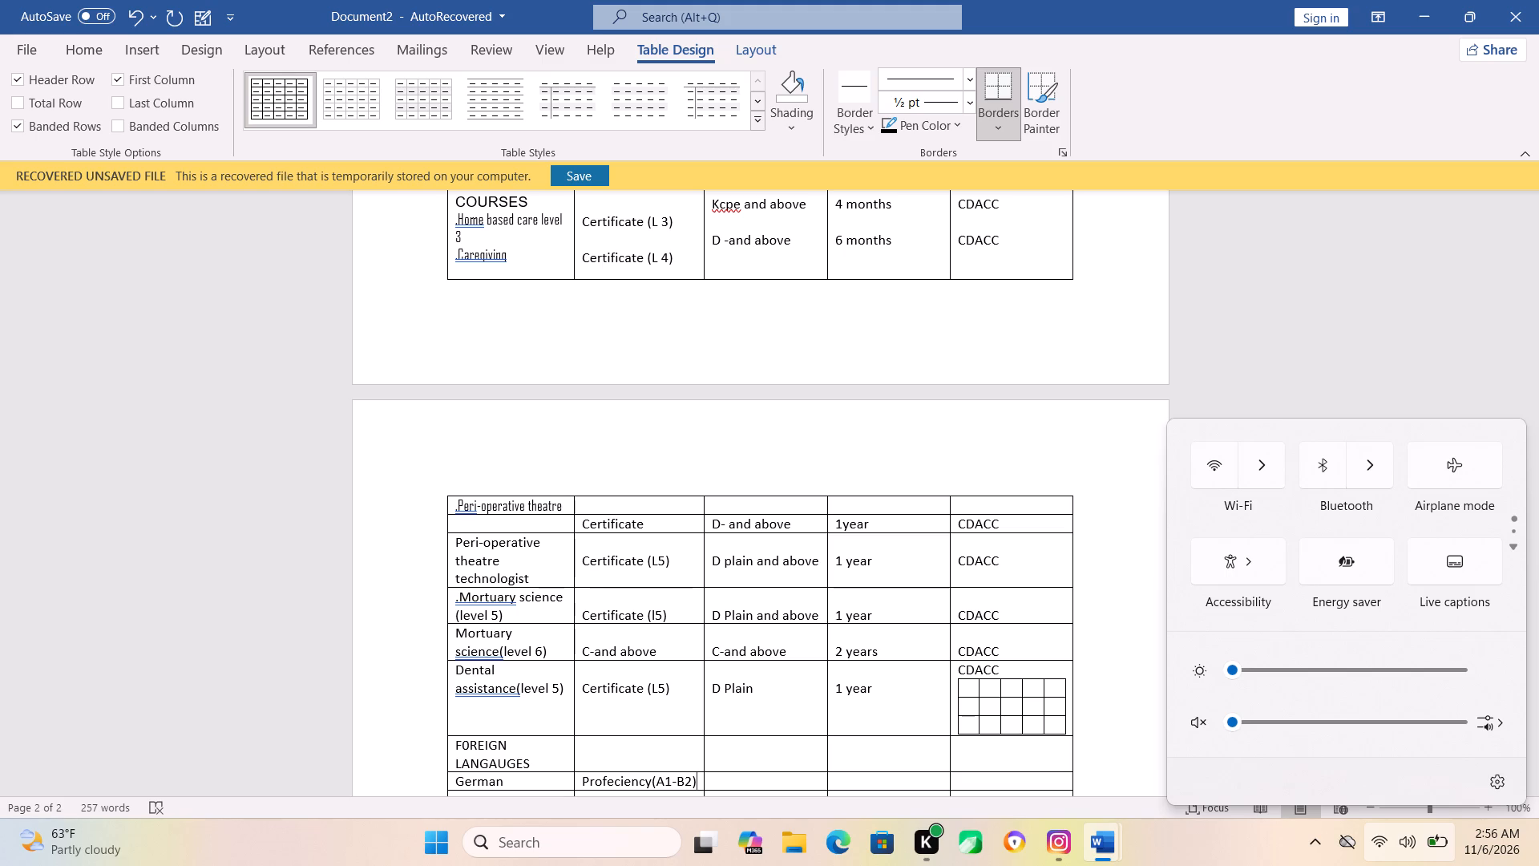
Add a second line reading "Proficiency (C1-C2)" below "Profeciency(A1-B2)" in the second cell of the German row.
key(Return)
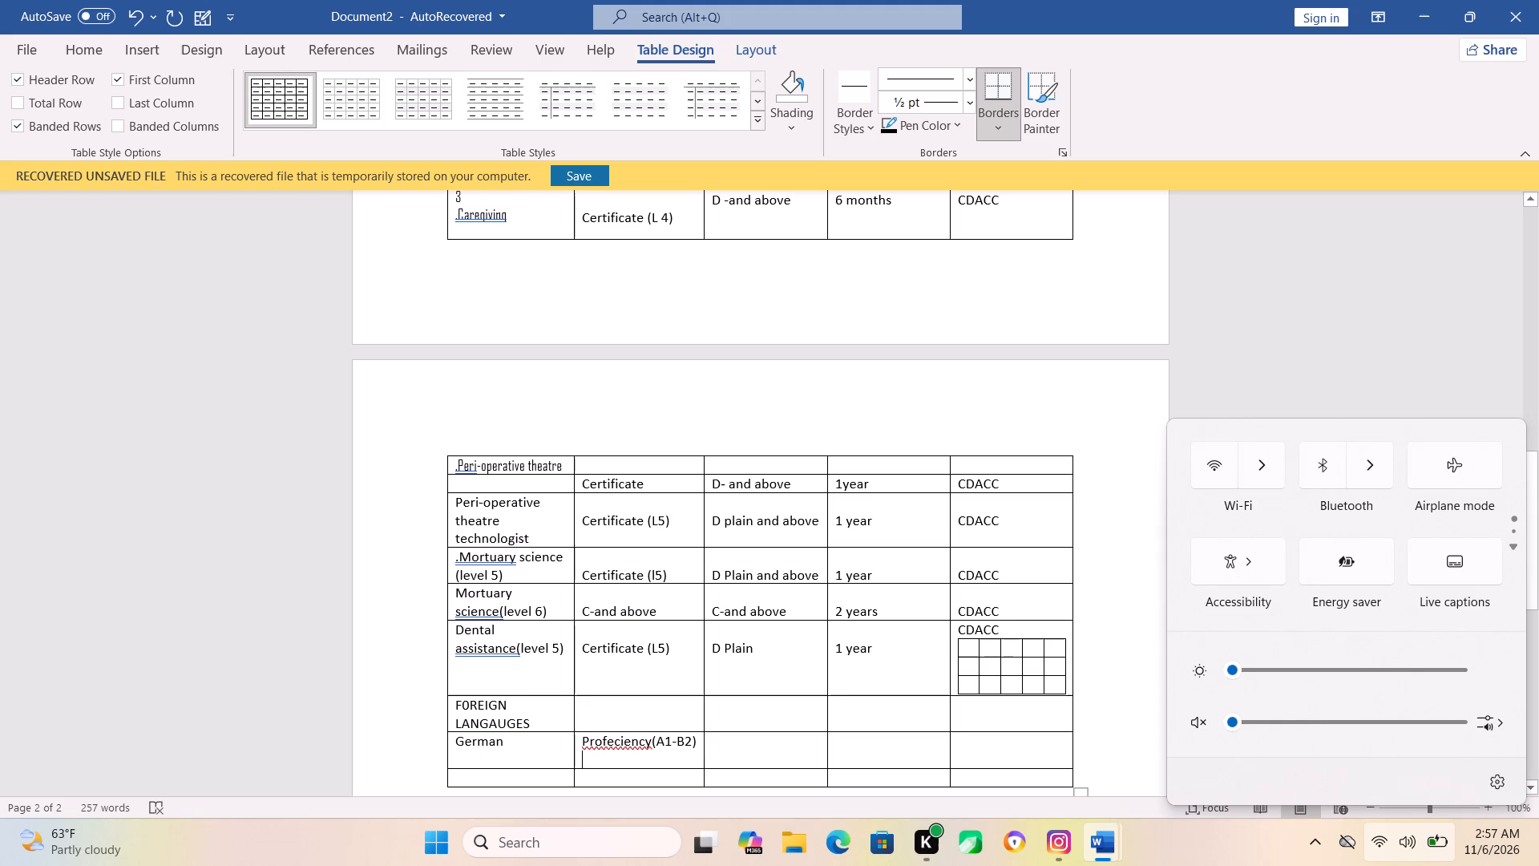
key(p)
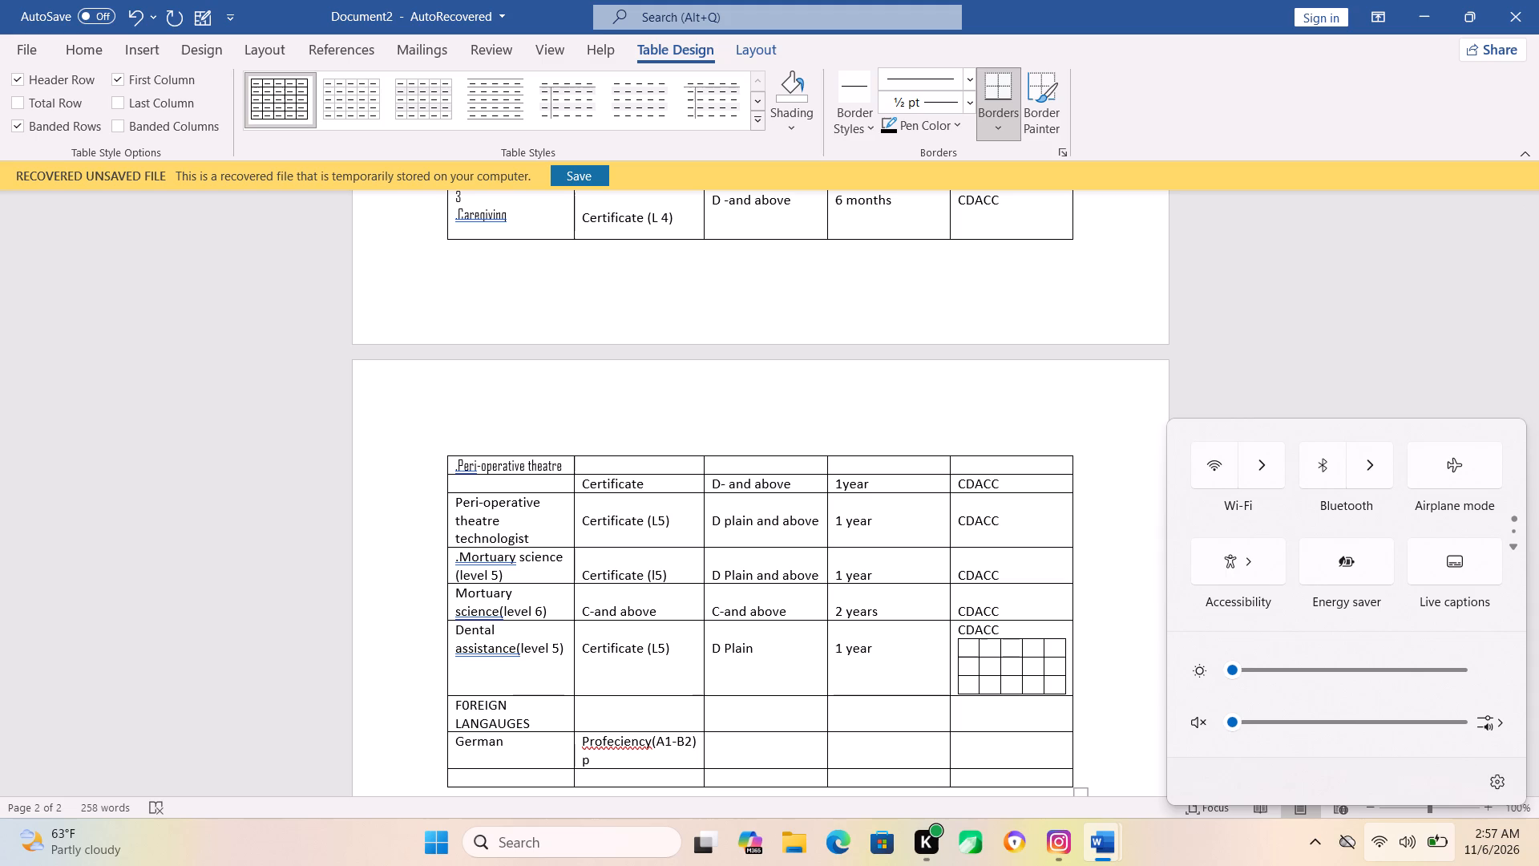
text(ro)
text(fe)
key(c)
key(i)
key(e)
text(ncy)
key(space)
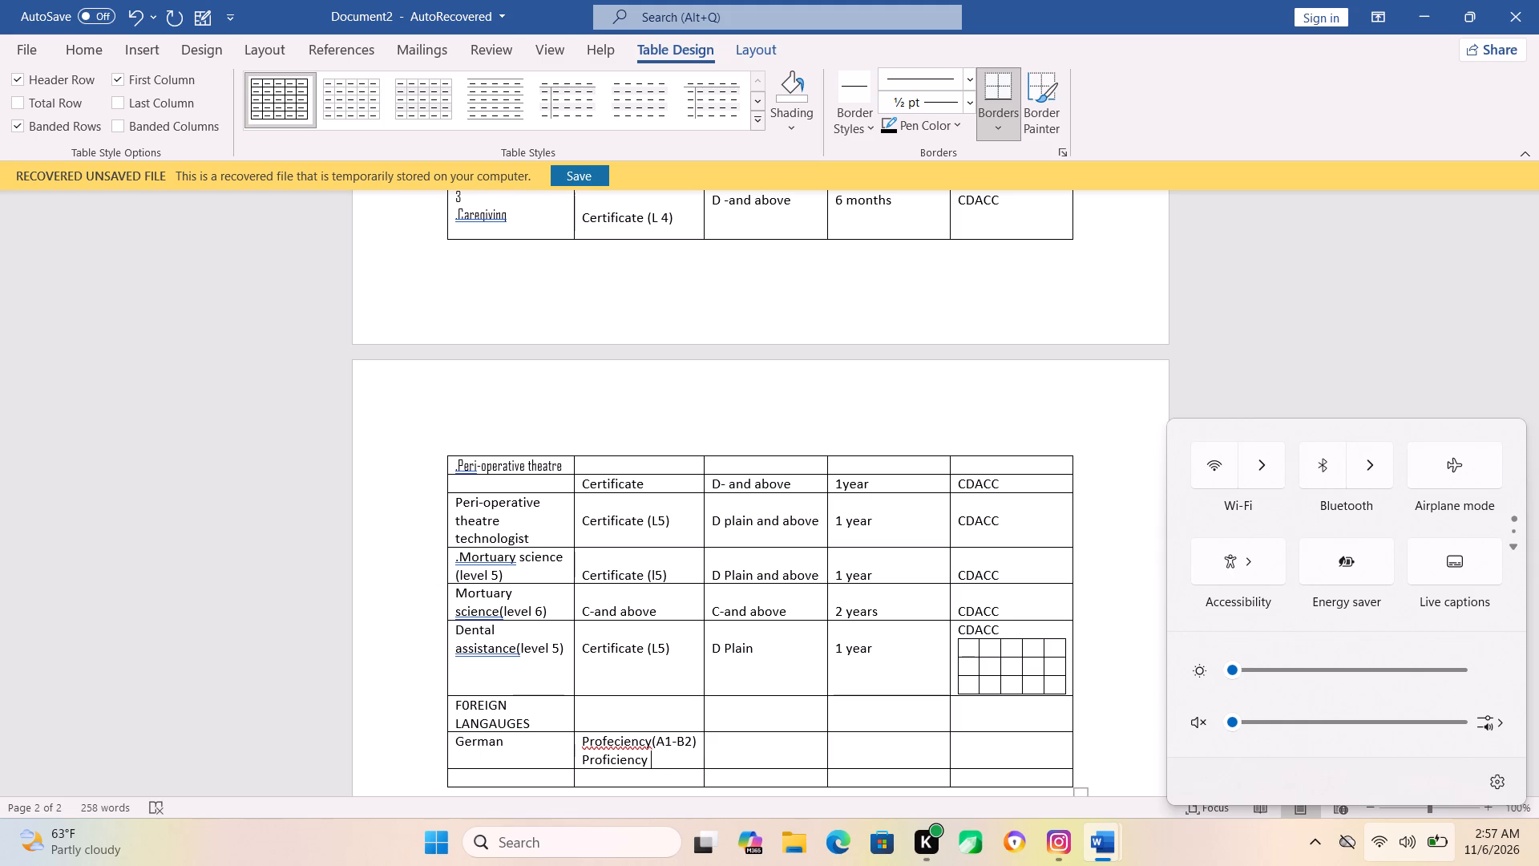
text(?()
key(shift+BackSpace)
key(shift+BackSpace)
key(shift+BackSpace)
key(shift+BackSpace)
key(shift+parenleft)
key(c)
key(1)
key(minus)
key(c)
key(2)
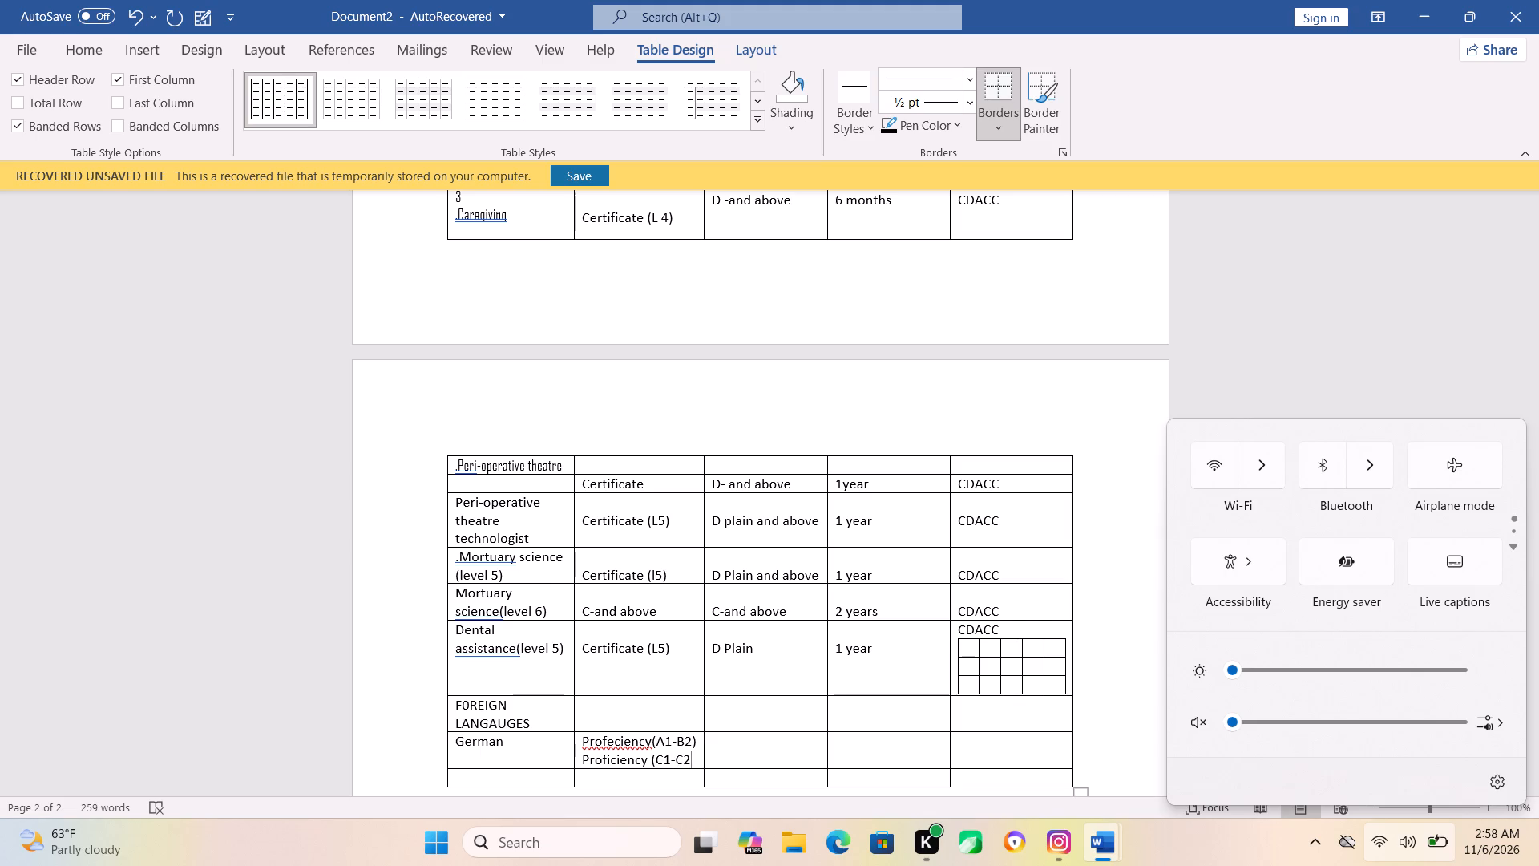
key(shift+parenright)
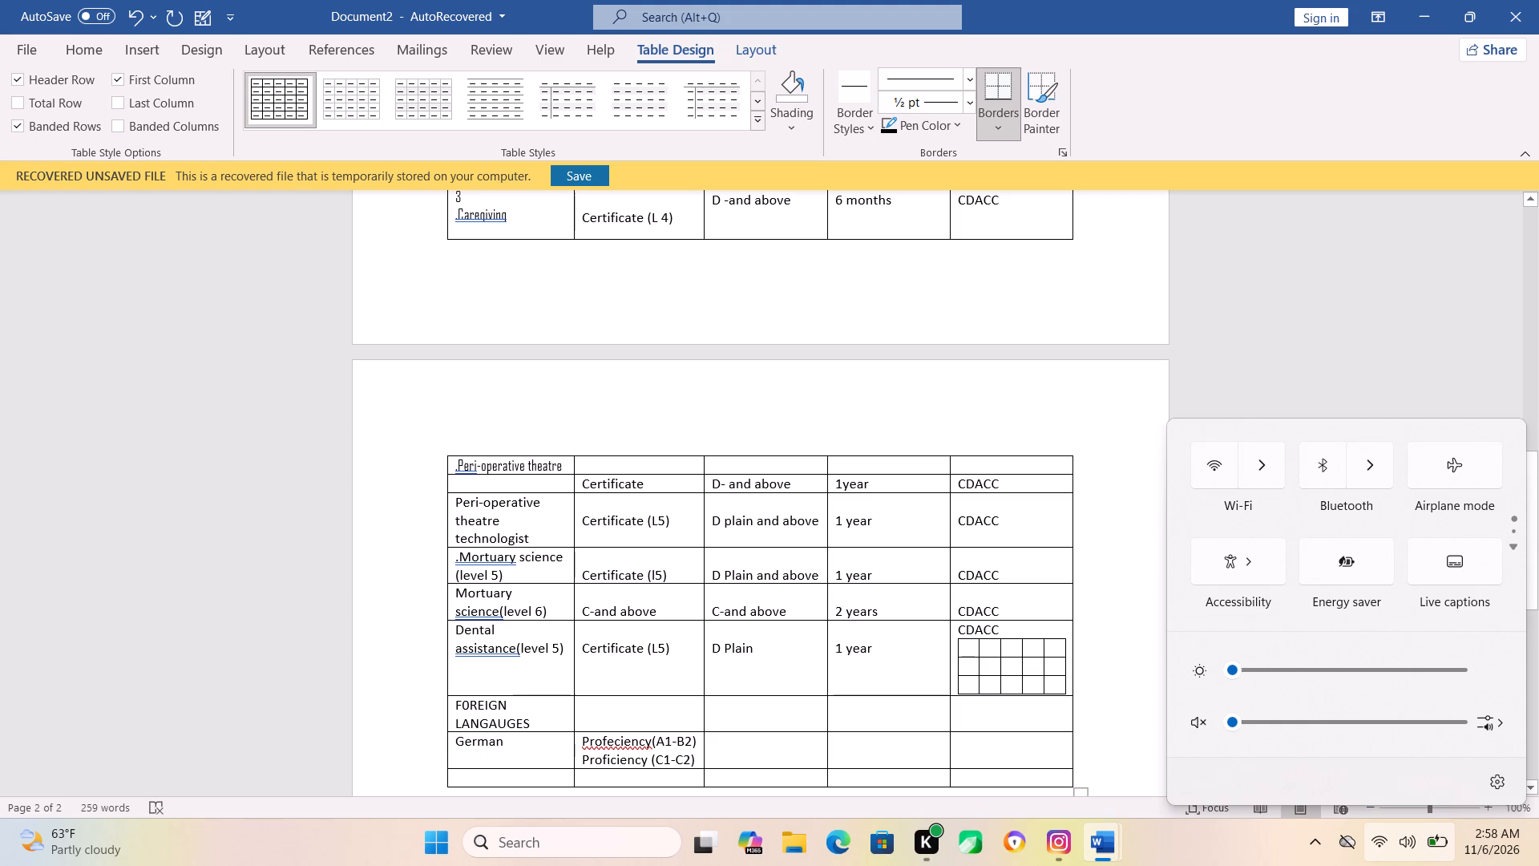
Enter "KCSE certicate" on the second line of the third cell in the German row.
double_click(721, 752)
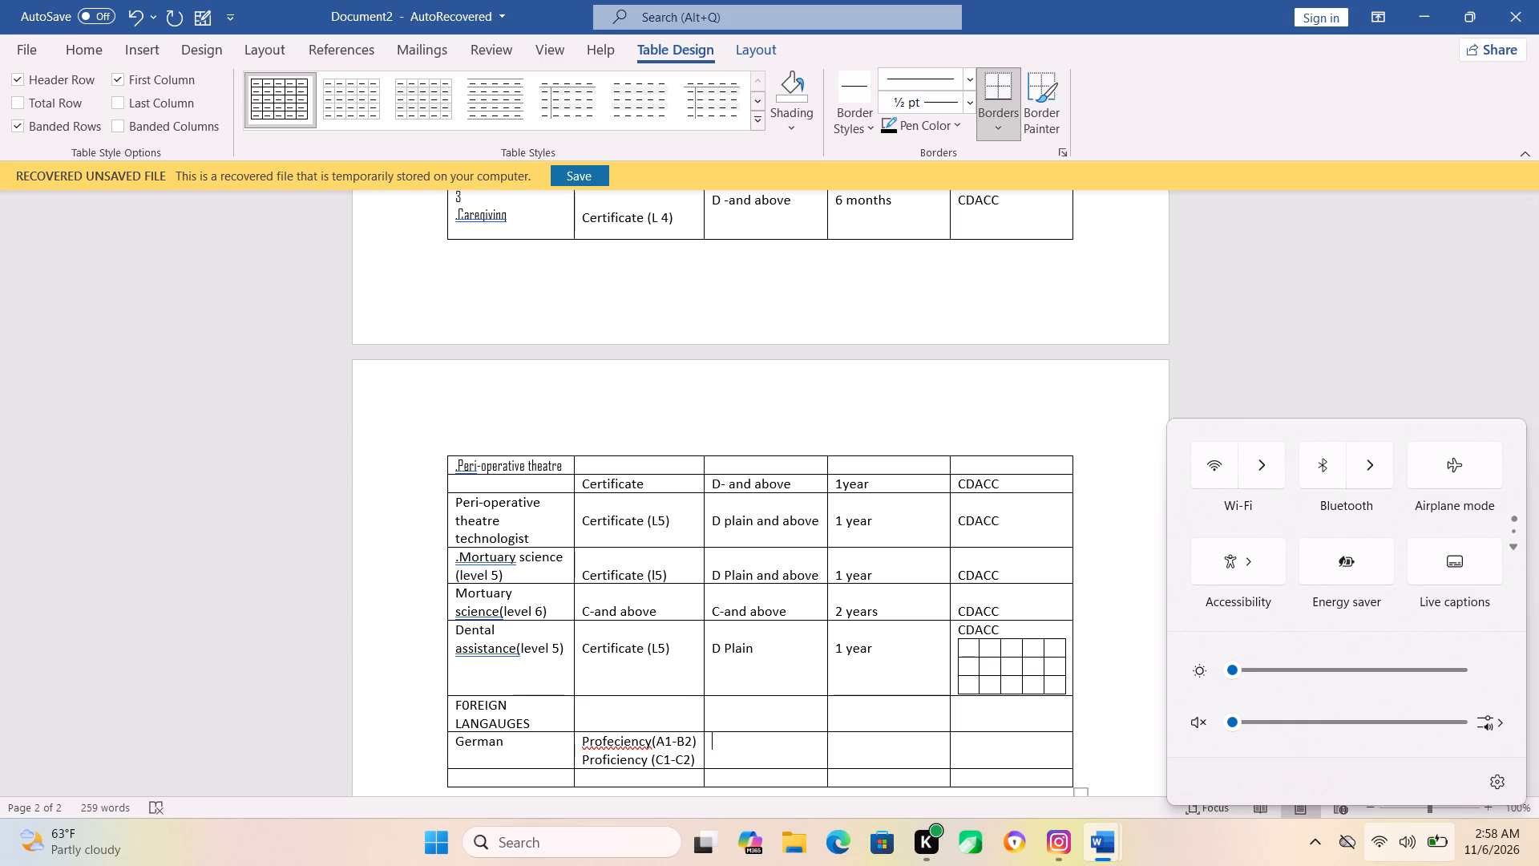
key(Return)
key(k)
text(CSE)
key(space)
text(ce)
key(r)
key(t)
key(i)
text(cate)
Enter "8 weeks per lever" as the duration in the fourth cell of the German row.
click(842, 743)
key(8)
key(space)
text(w)
text(ee)
text(ks)
key(space)
text(per)
key(space)
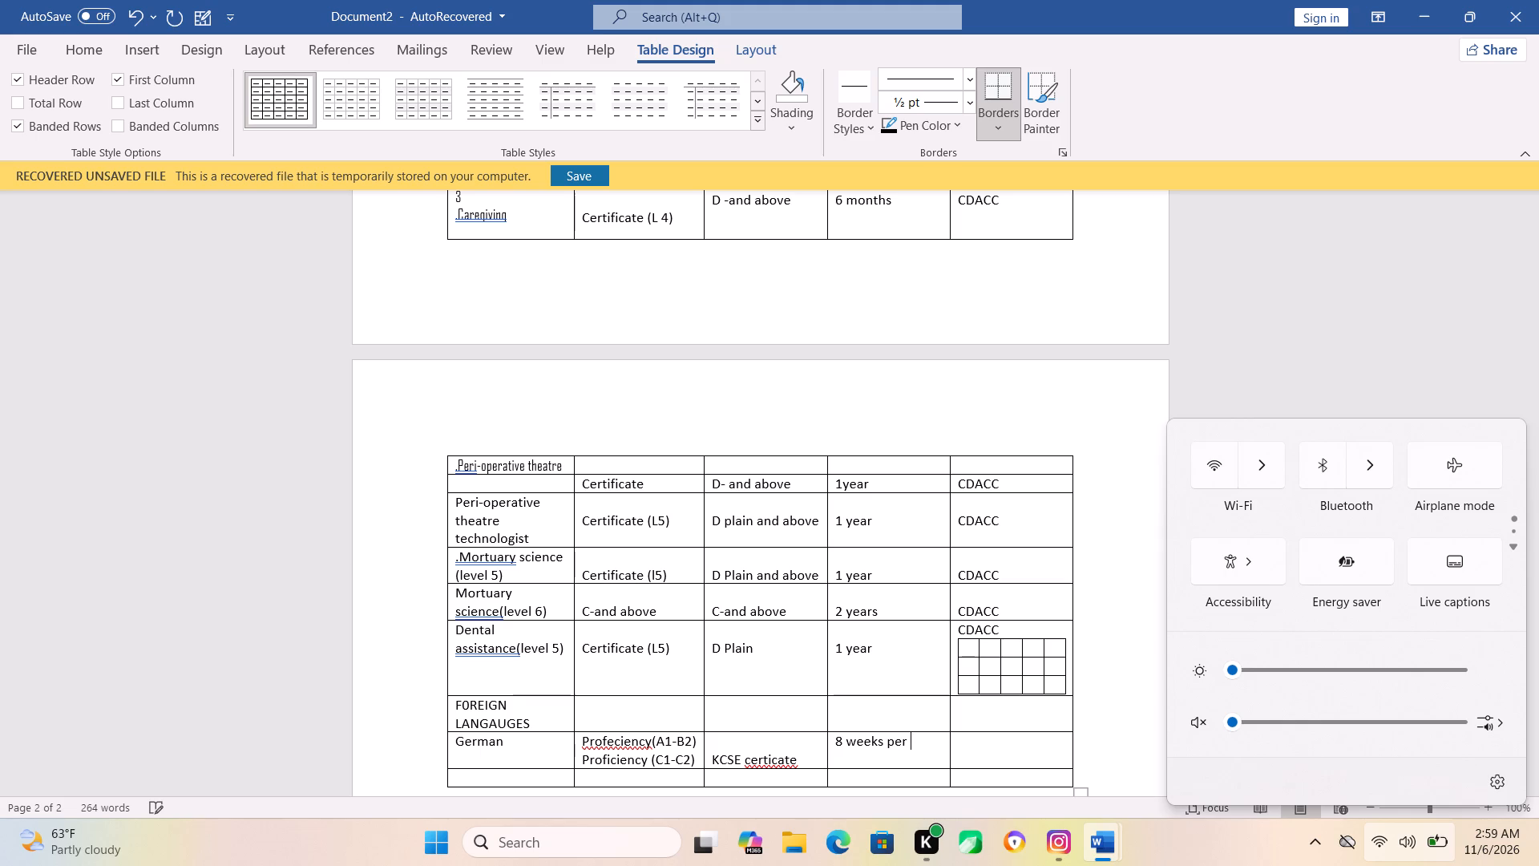
text(leve)
key(r)
Add a second line reading "12 weeks per lever" below "8 weeks per lever" in the German row's duration cell.
key(Return)
text(12)
key(space)
text(wee)
text(ks)
key(space)
text(per l)
key(e)
key(v)
text(er)
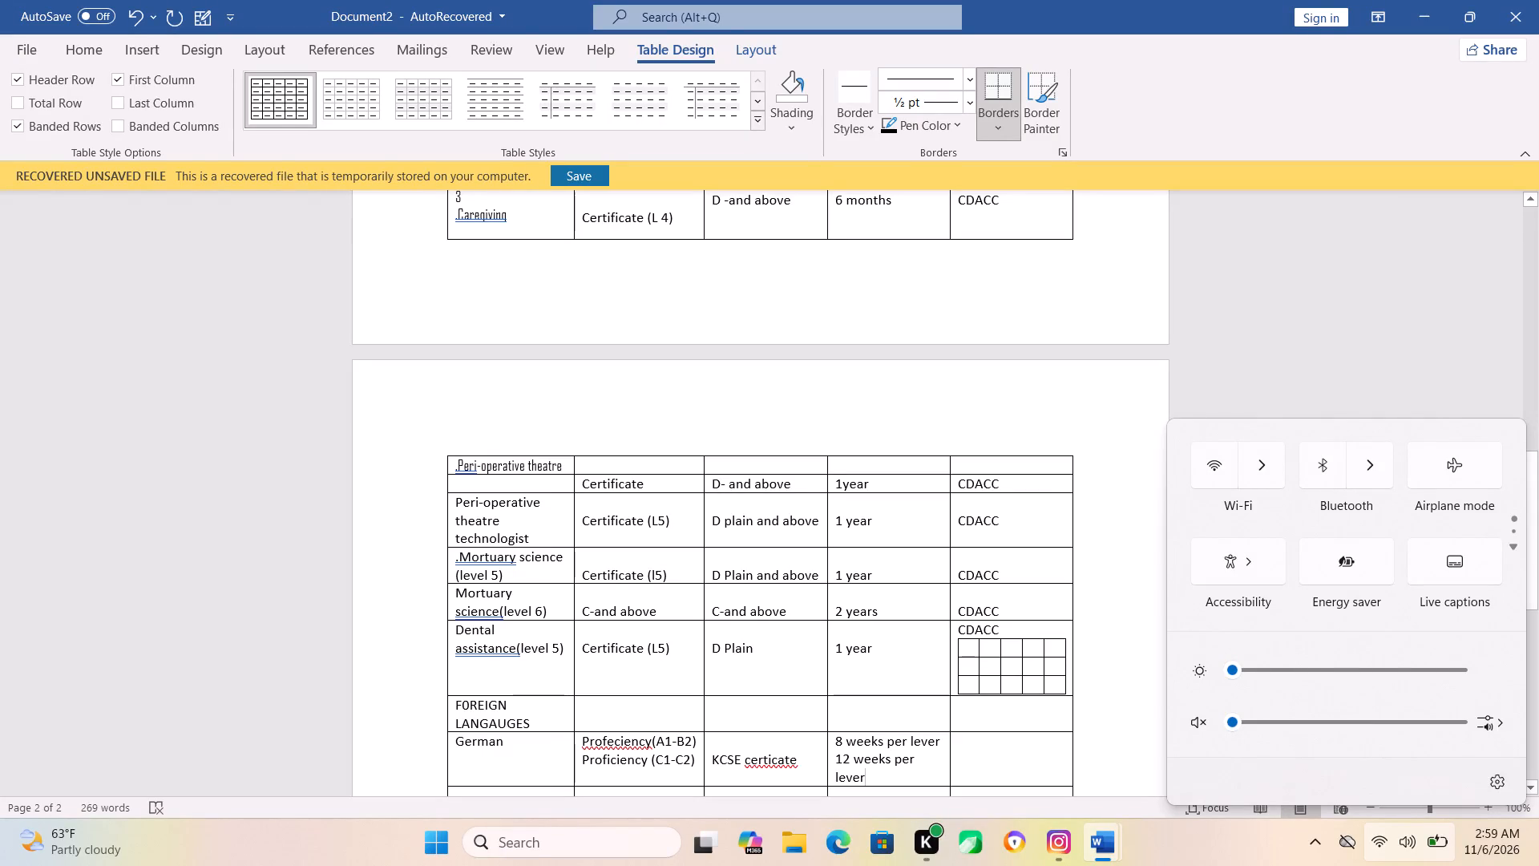
Enter "GOETHE" on the second line of the last cell in the German row.
click(973, 752)
key(Return)
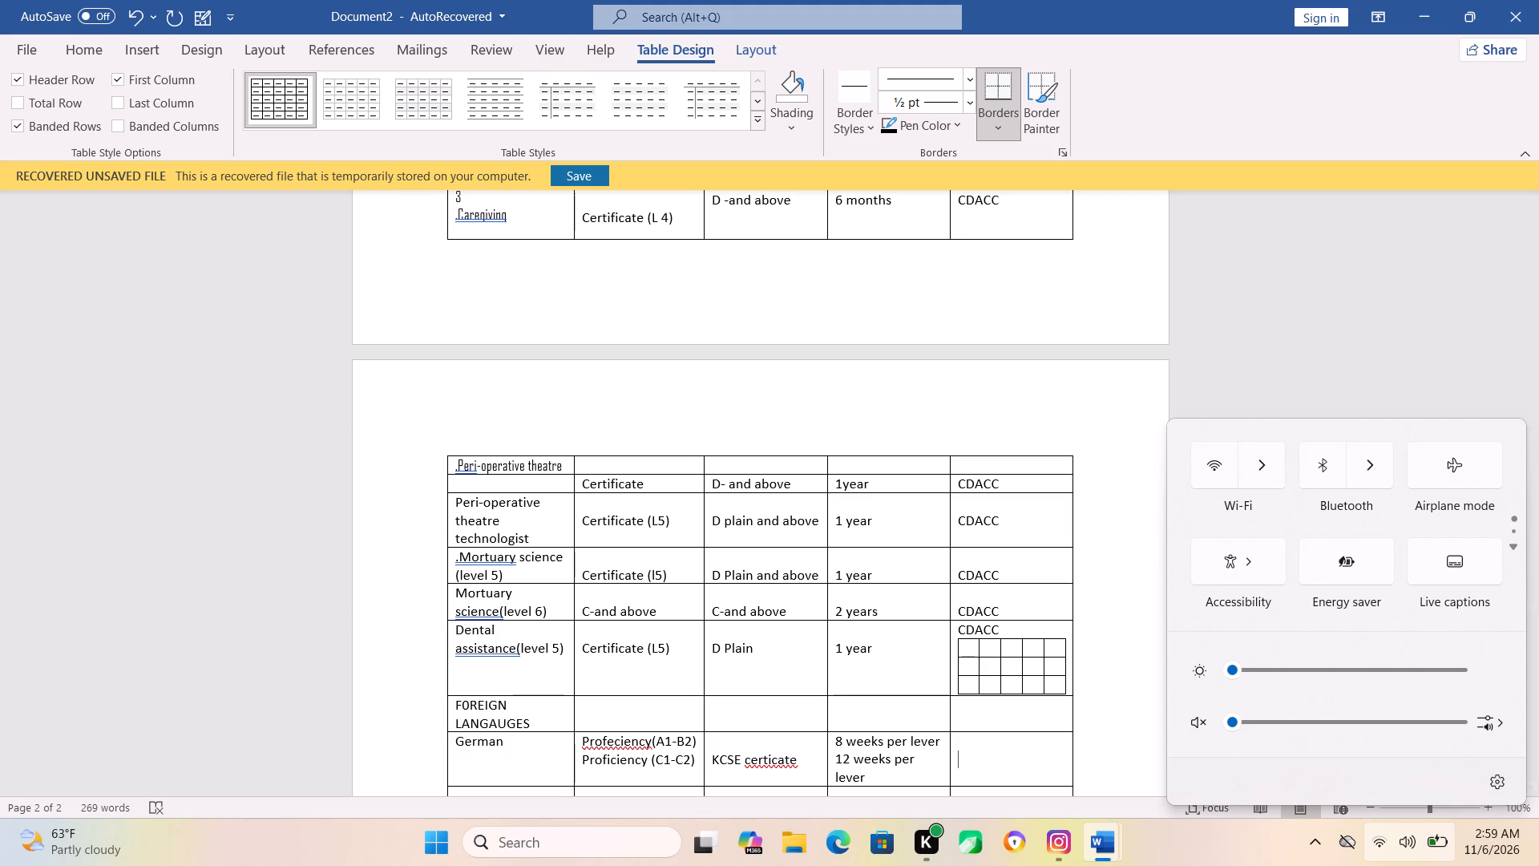
key(g)
key(o)
key(e)
text(THE)
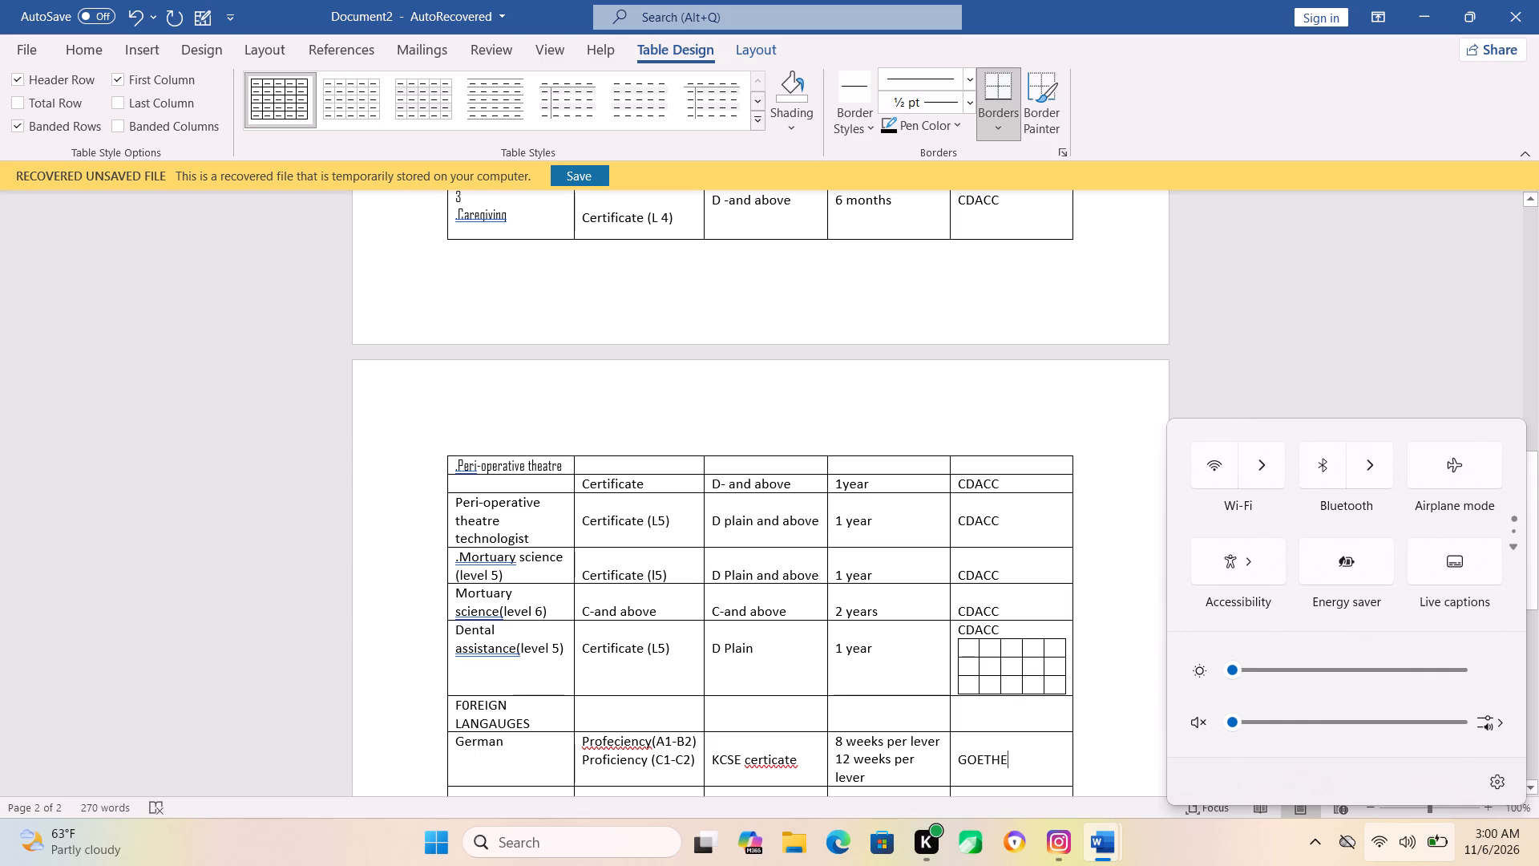
Enter "FRENCH" in capitals in the first cell of the row below German.
click(475, 794)
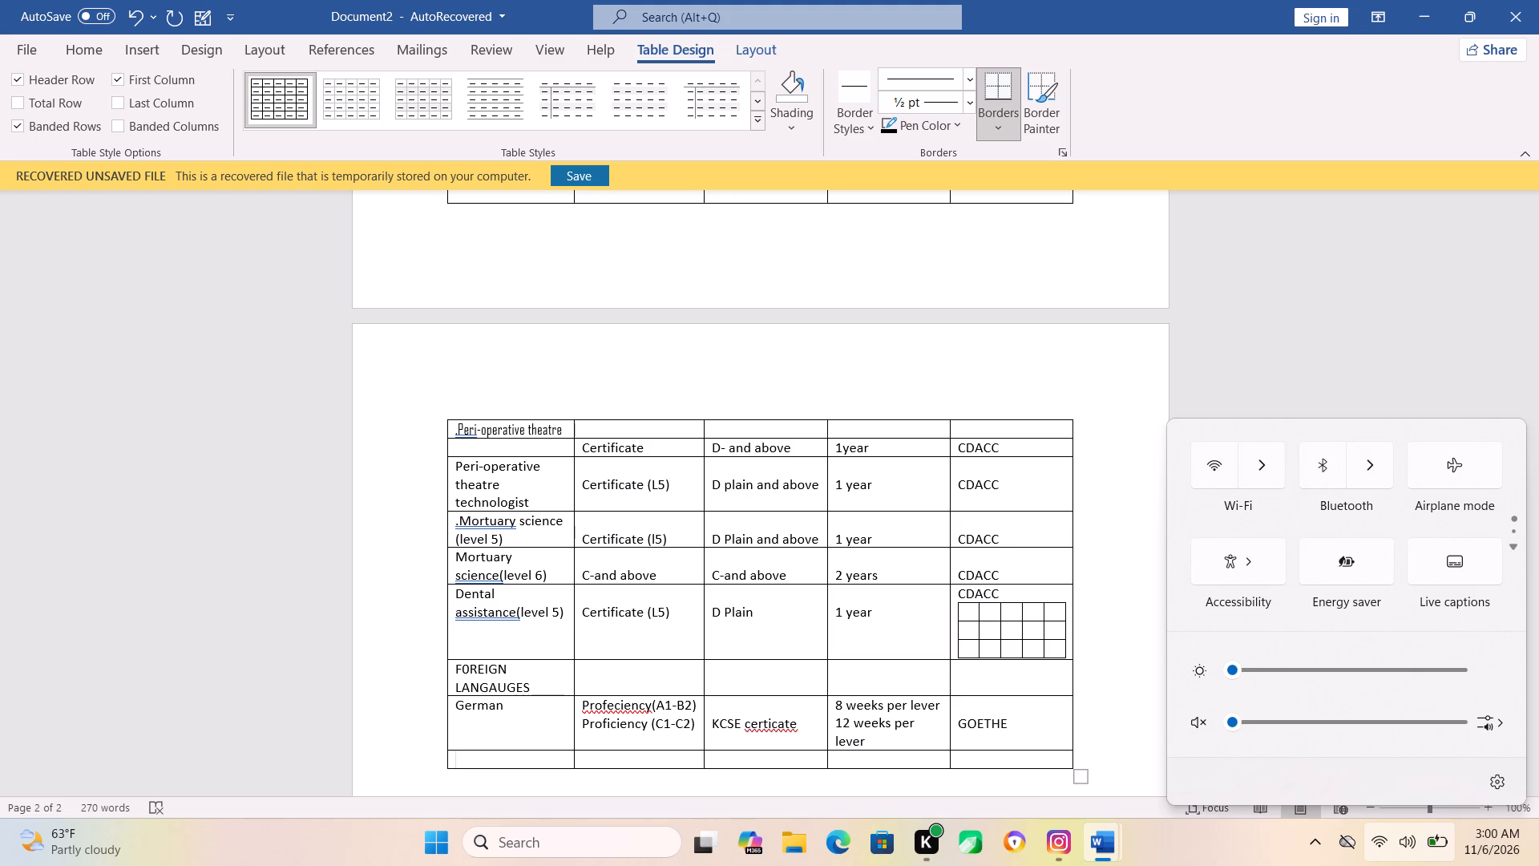
key(f)
key(BackSpace)
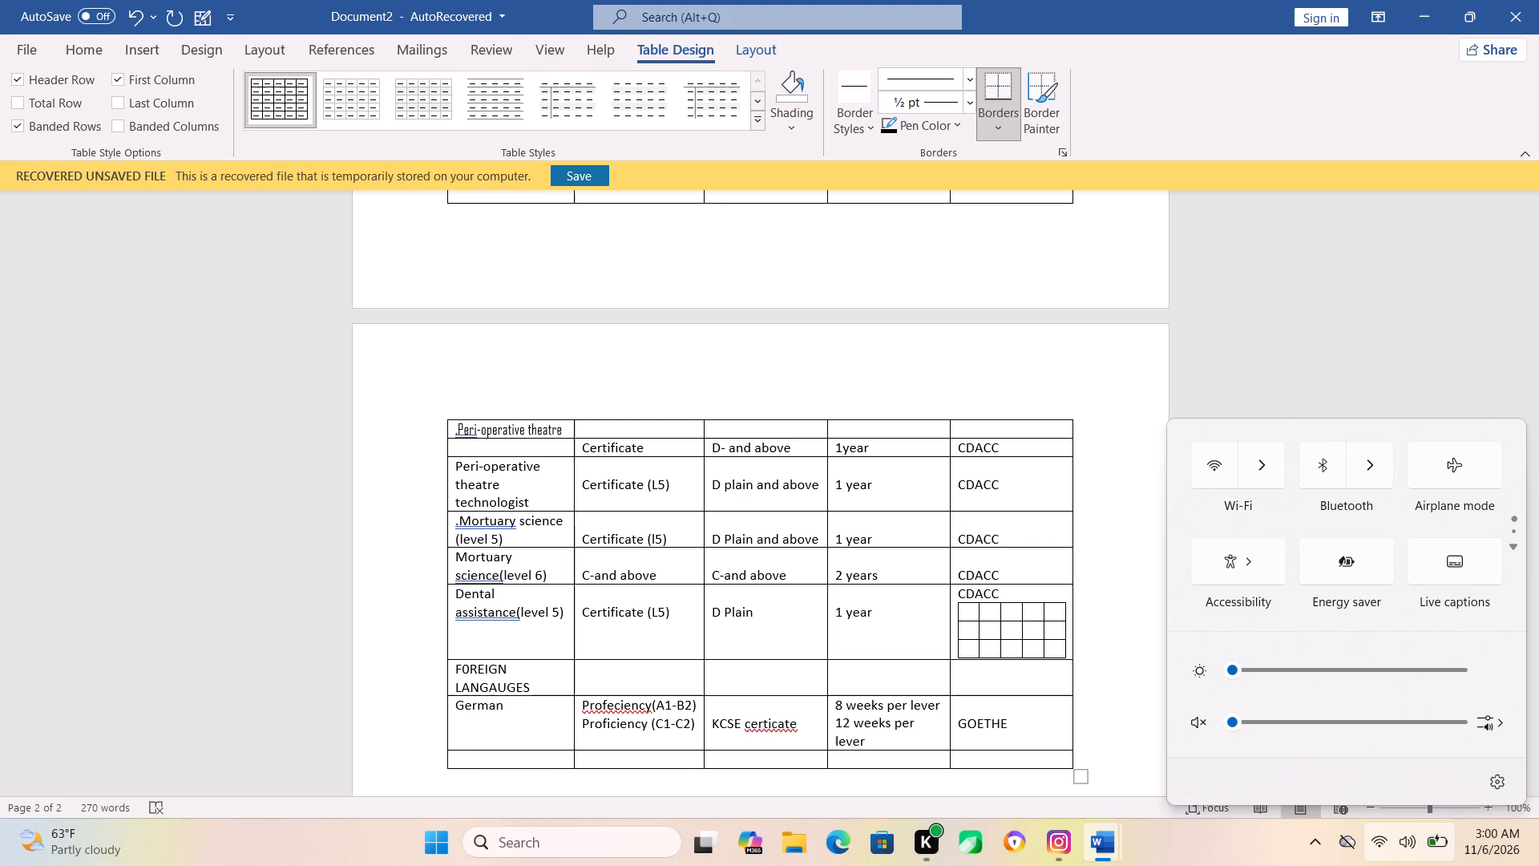
text(FRE)
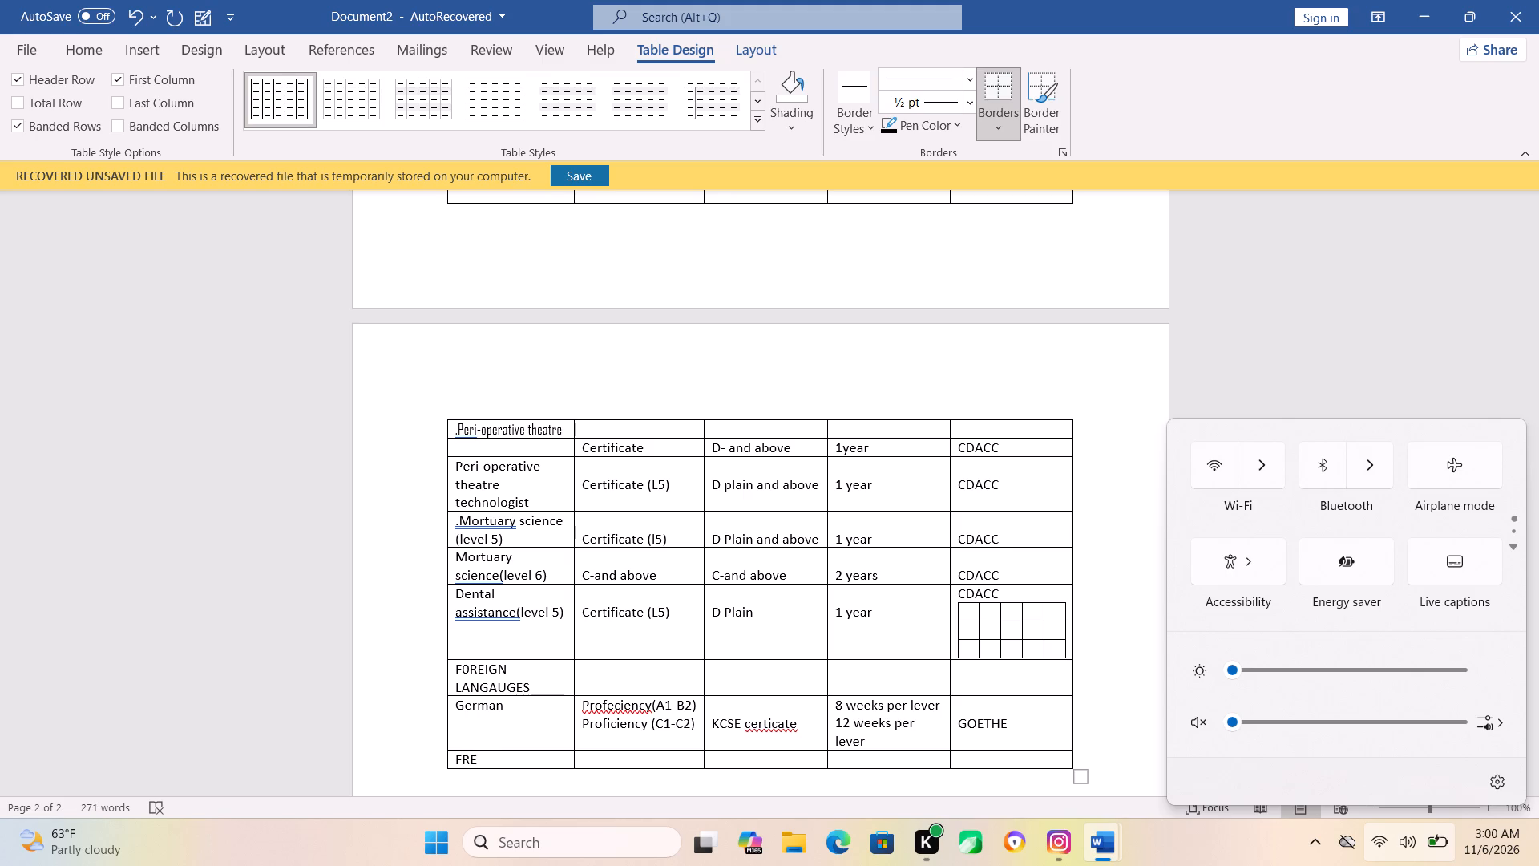
text(NC)
key(h)
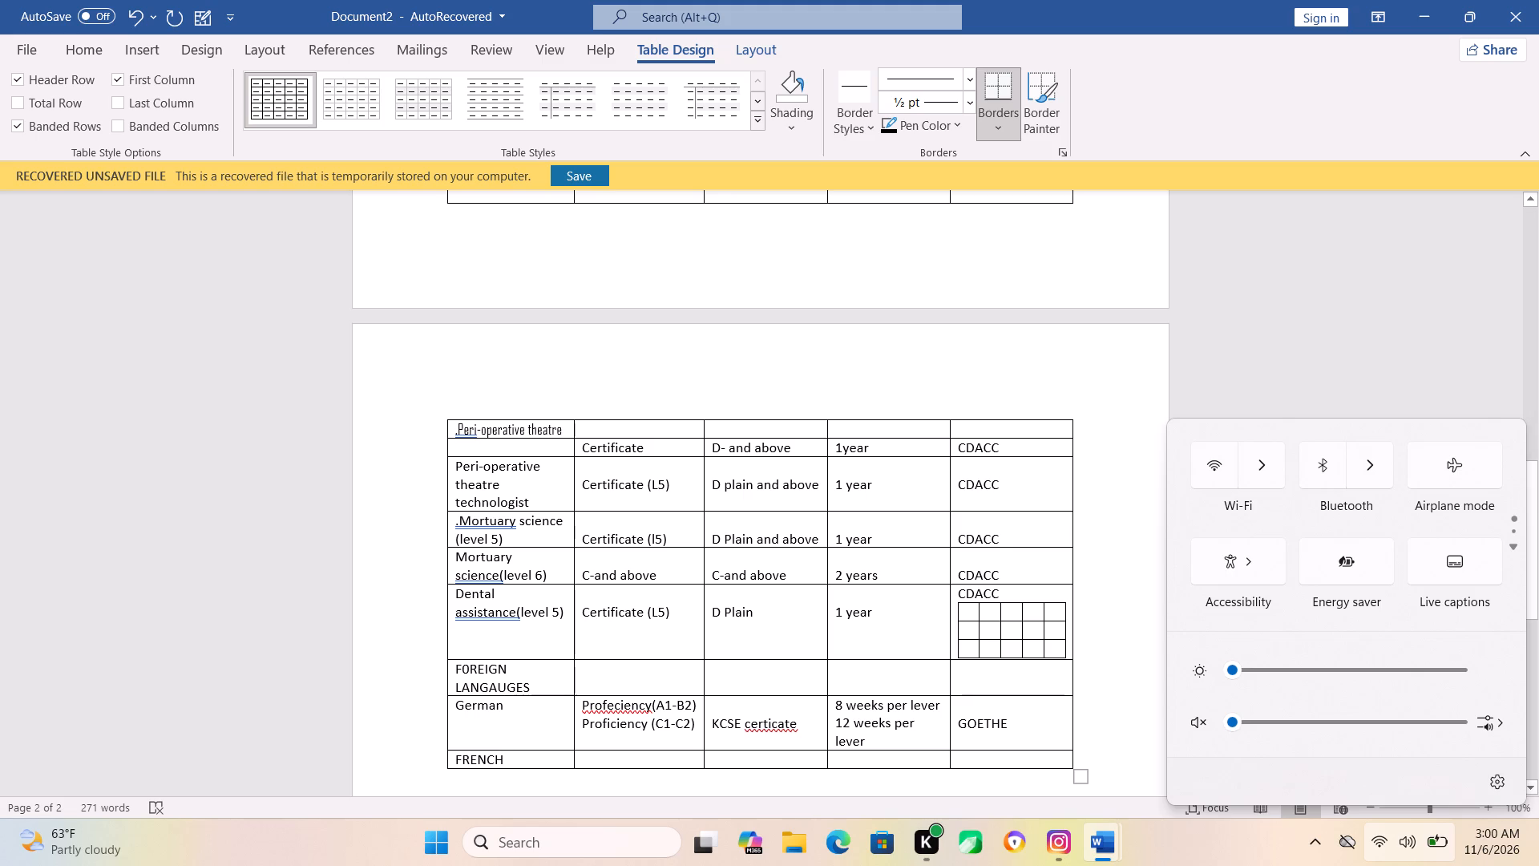
Retype the language name in the German row's first cell in capitals as "GERMAN".
click(507, 704)
key(BackSpace)
key(BackSpace)
key(BackSpace)
key(BackSpace)
key(BackSpace)
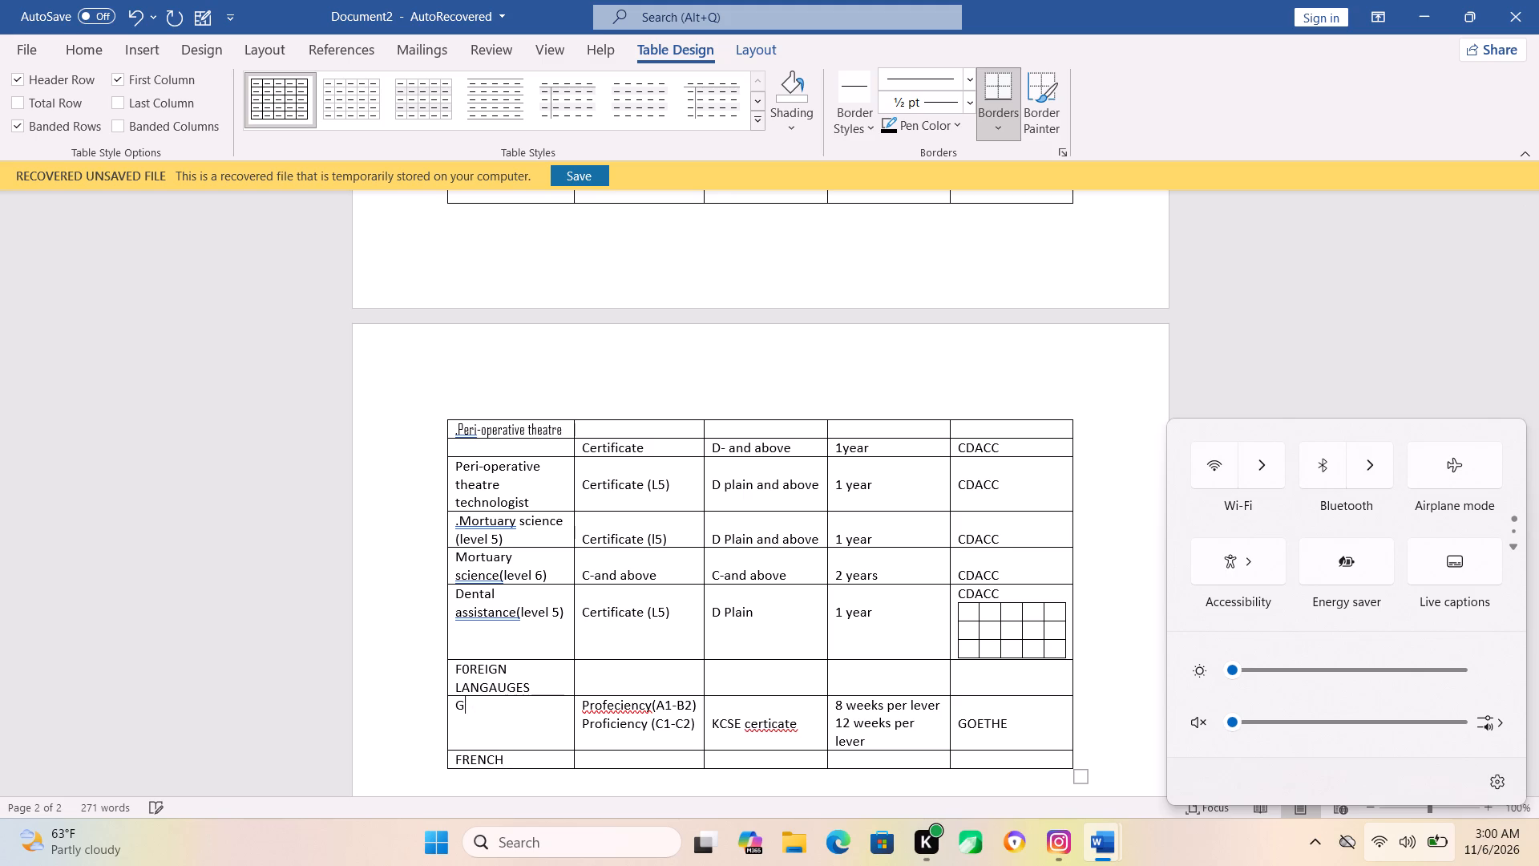
text(ER)
text(MA)
key(n)
Add the word "language" after "GERMAN" in the first cell of the German row.
key(space)
text(la)
text(gu)
key(BackSpace)
key(BackSpace)
text(ngua)
text(ge)
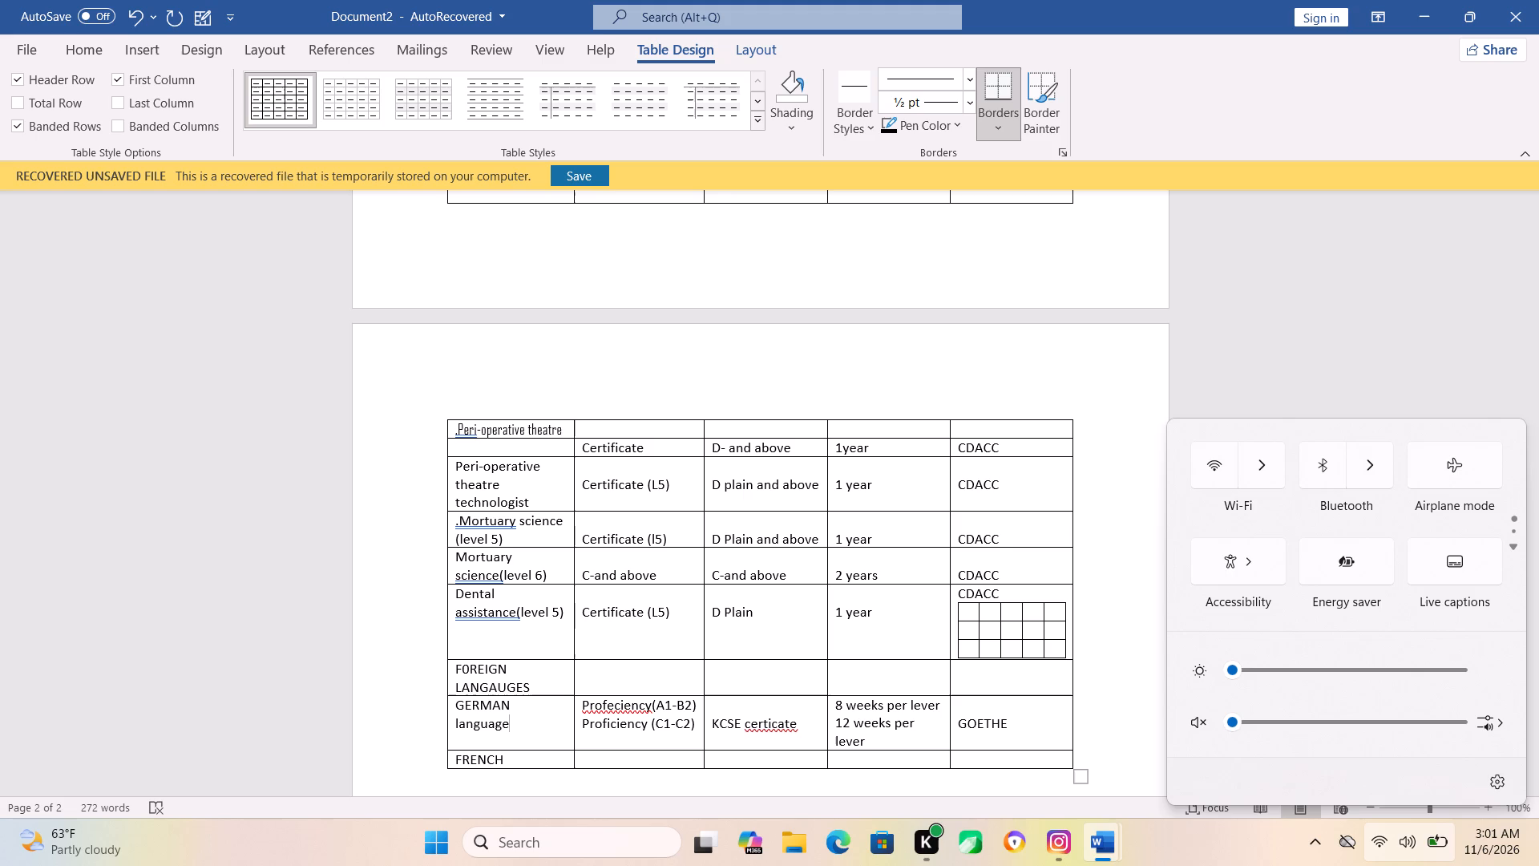
Add the word "language" after "FRENCH" in the first cell of the French row.
click(512, 762)
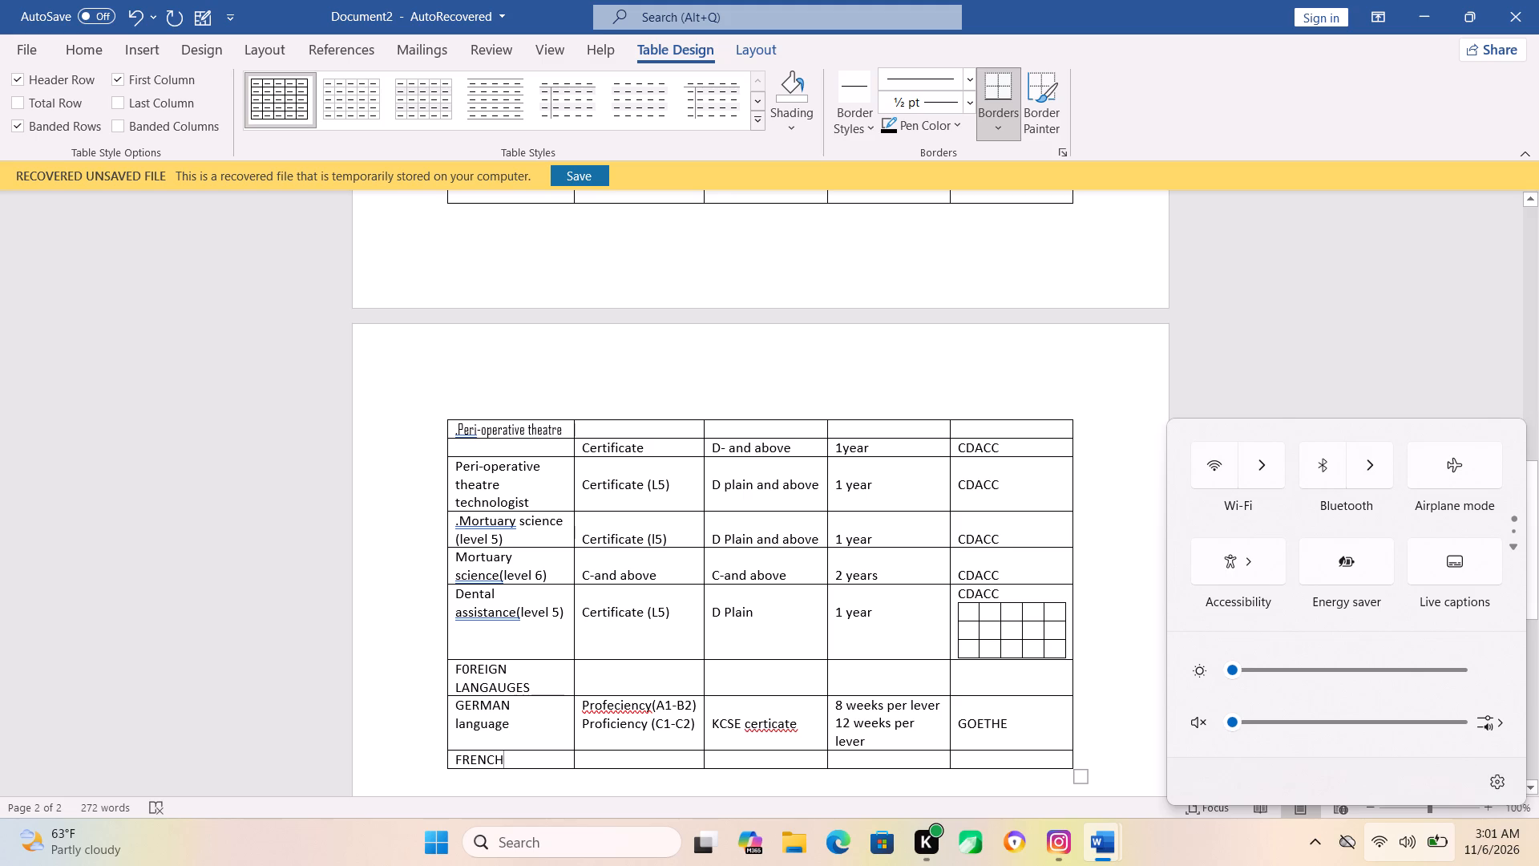
key(space)
text(la)
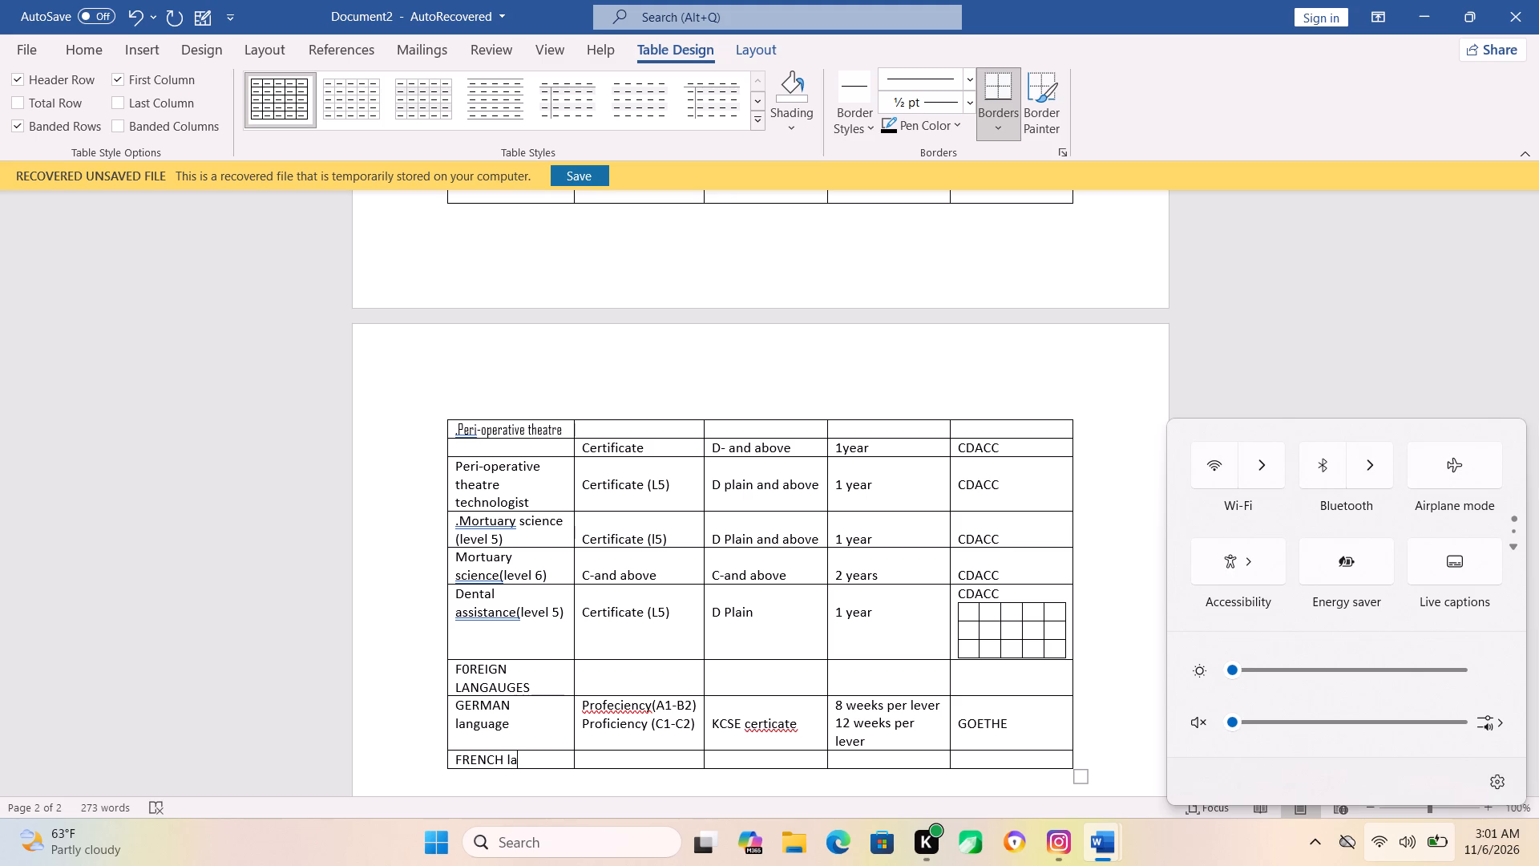
text(ngu)
key(a)
text(ge)
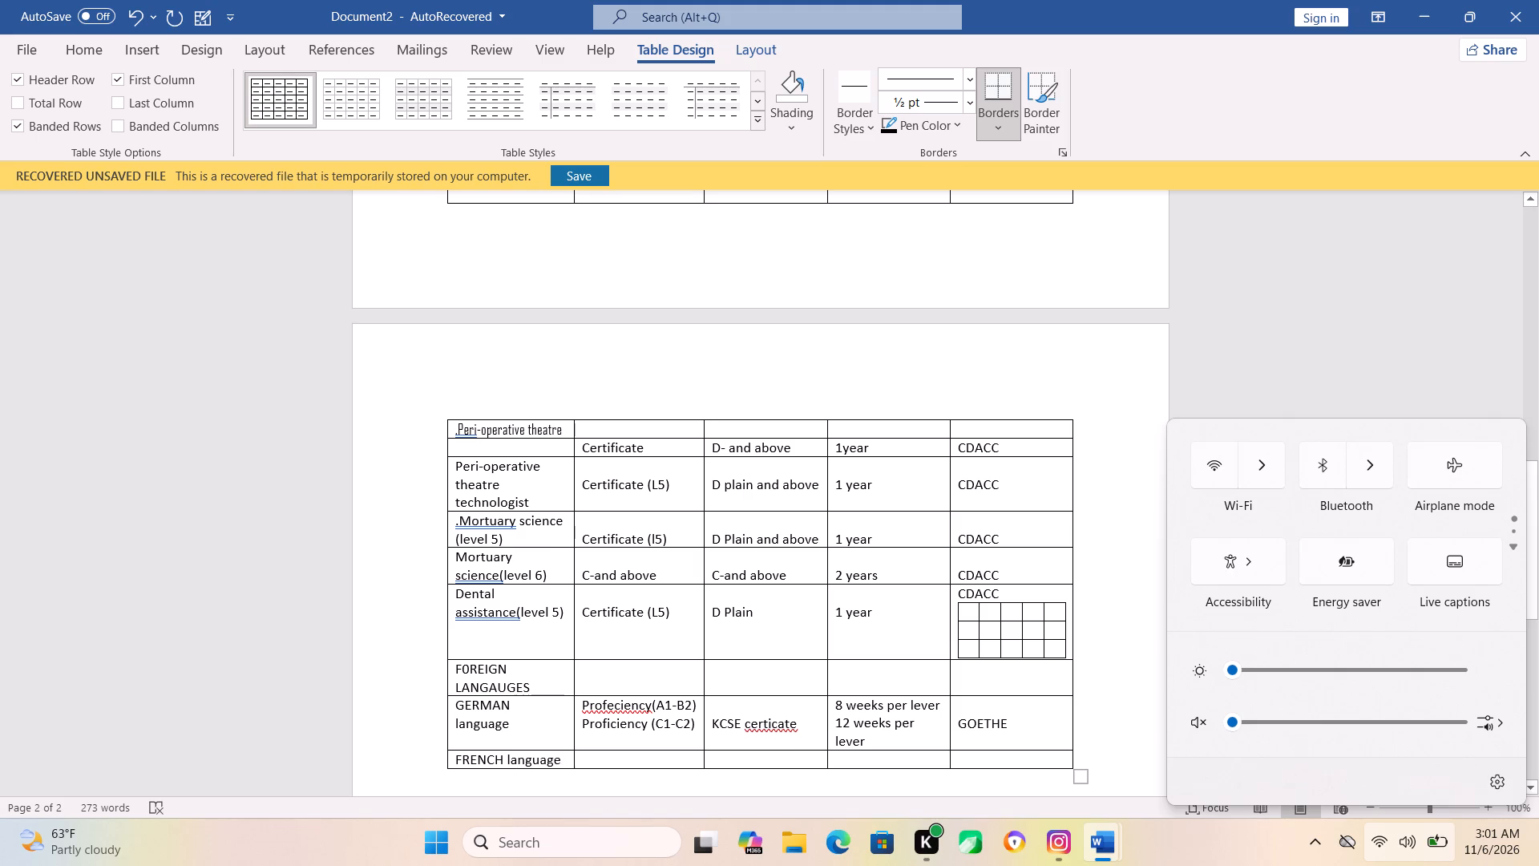
Correct the misspelled word before "(A1-B2)" in the German row's second cell to "Proficiency".
click(585, 759)
click(609, 702)
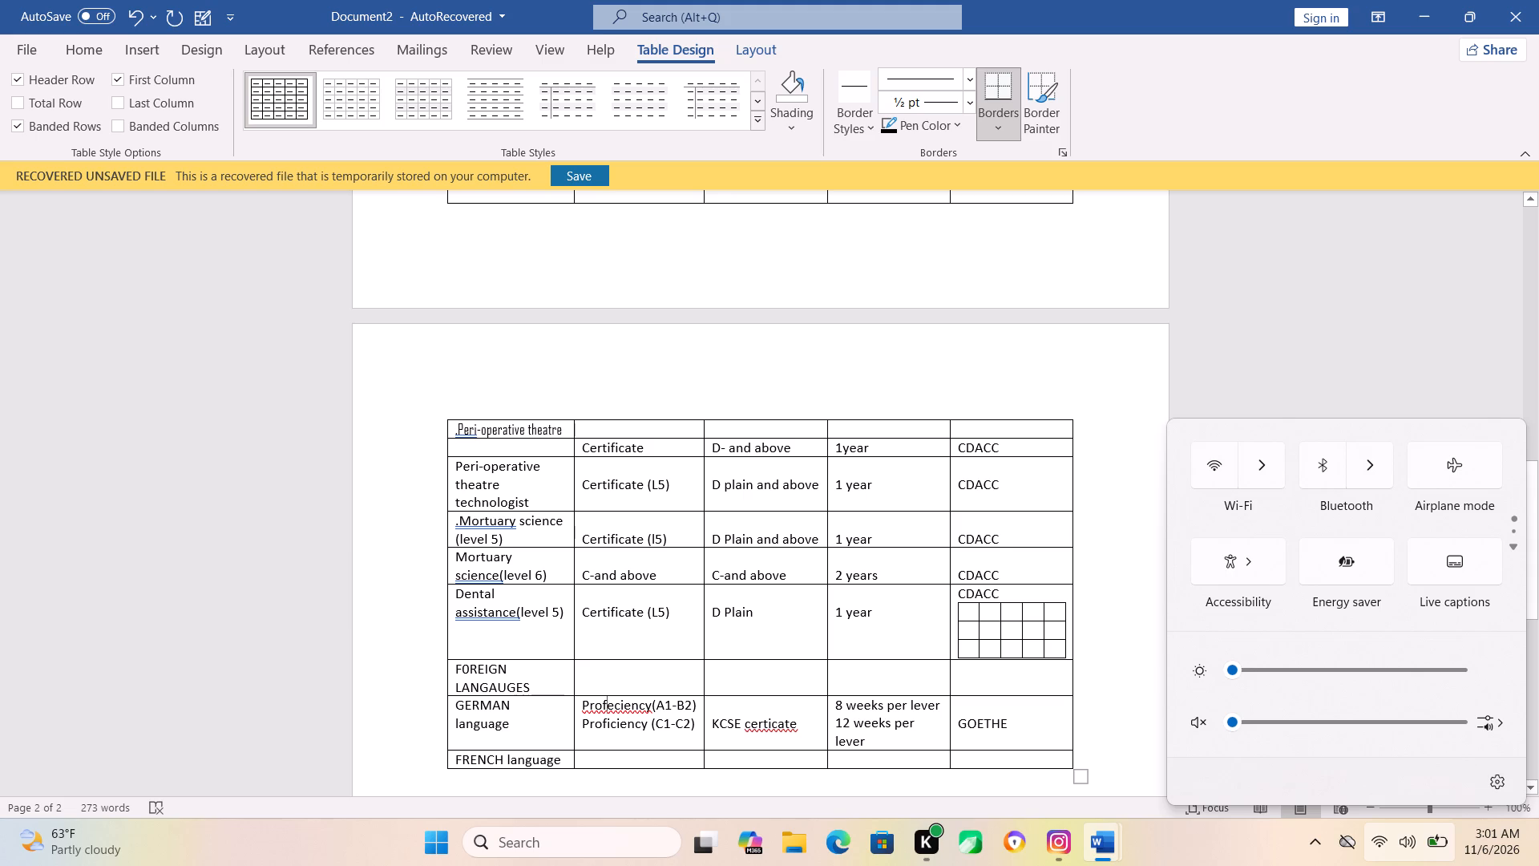
click(612, 703)
key(BackSpace)
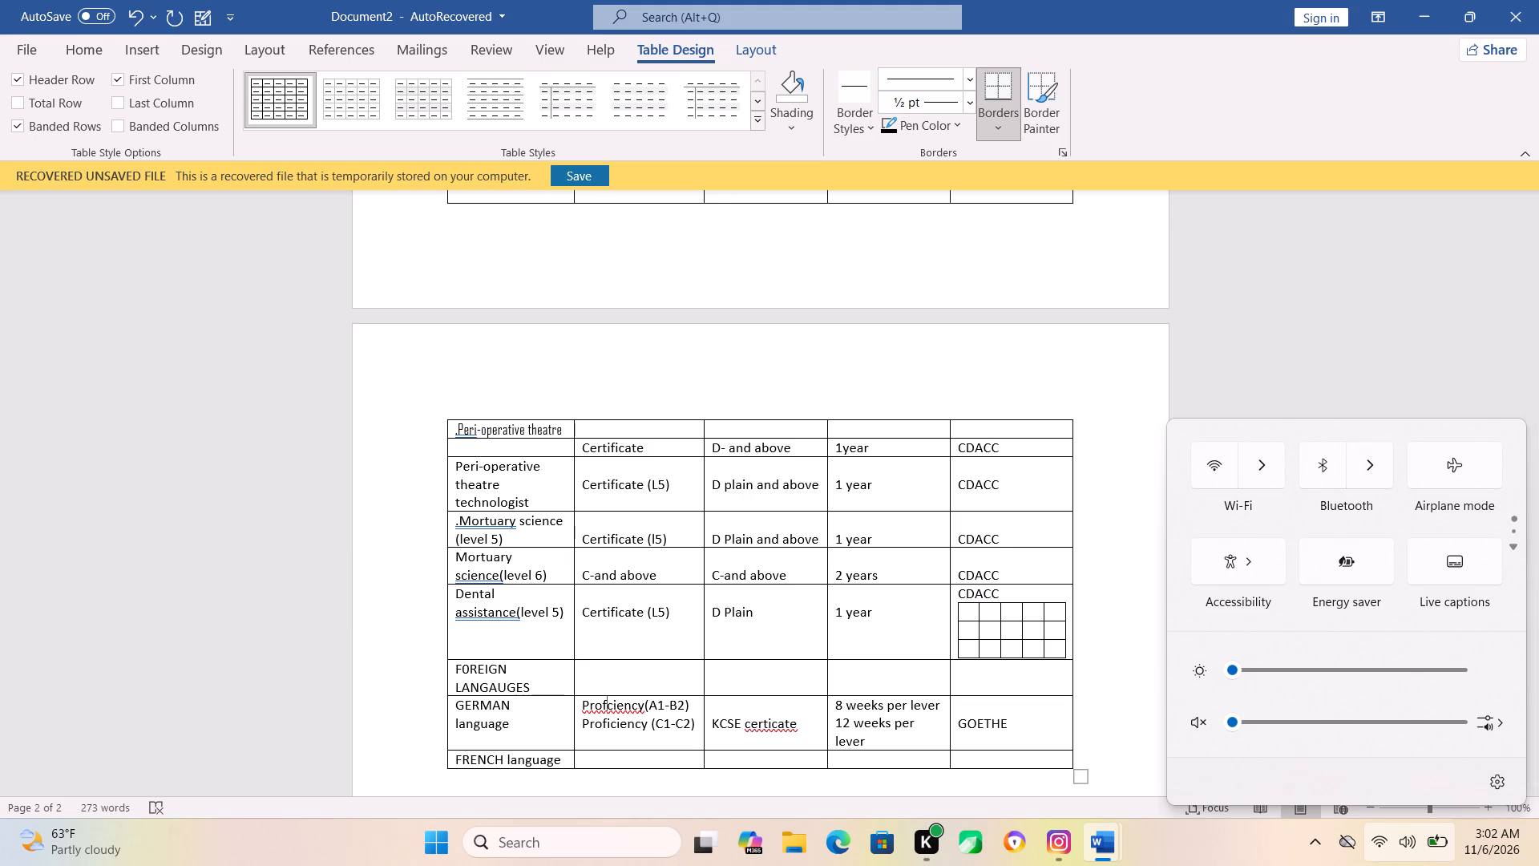
key(i)
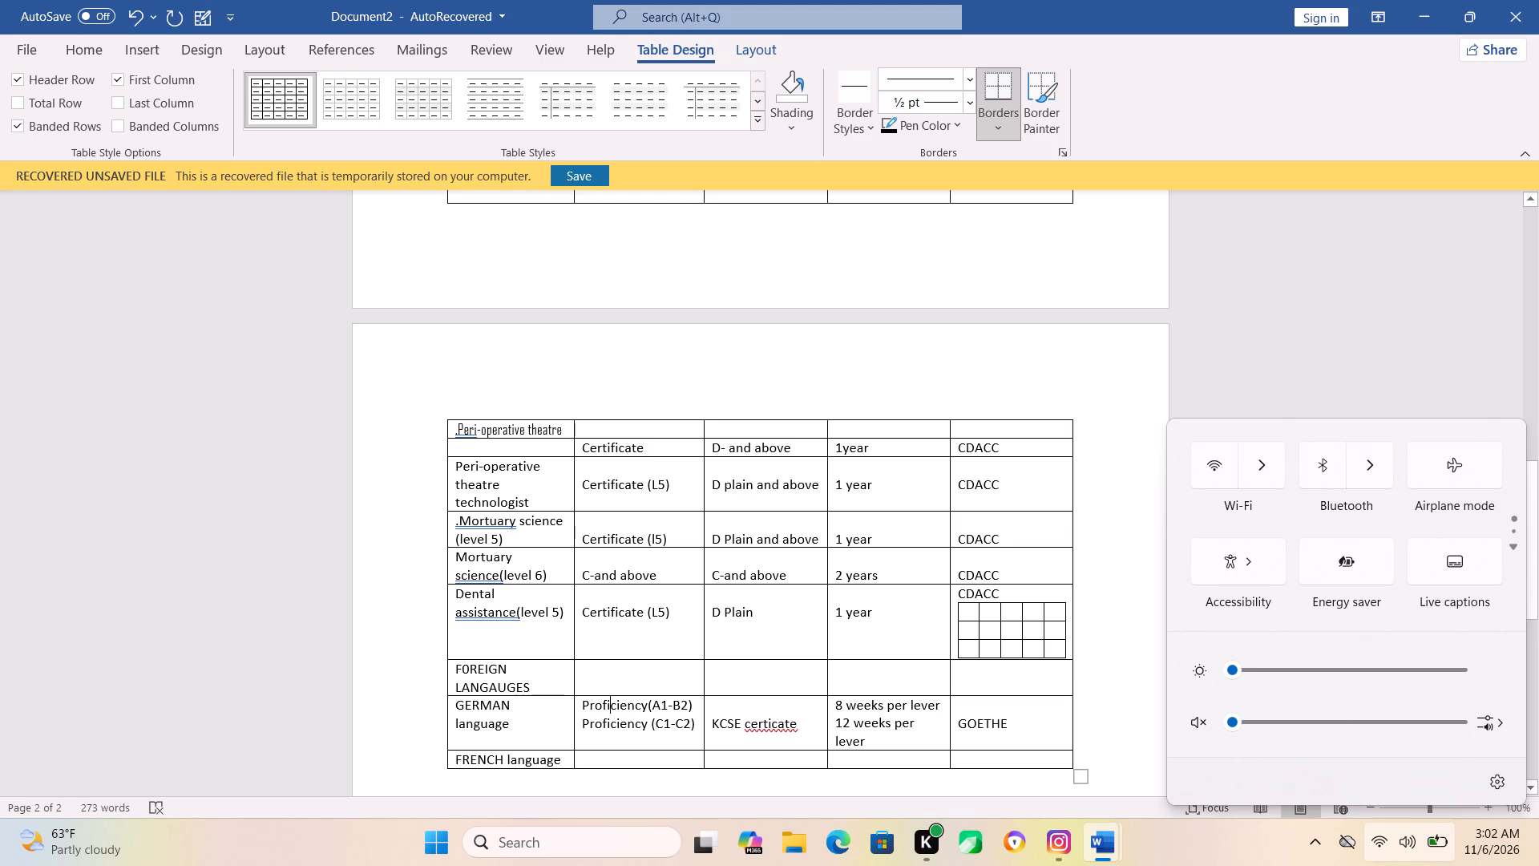
Enter "Proficiency (A1-B2)" in the second cell of the French row and start a new line below it.
click(585, 756)
text(pr)
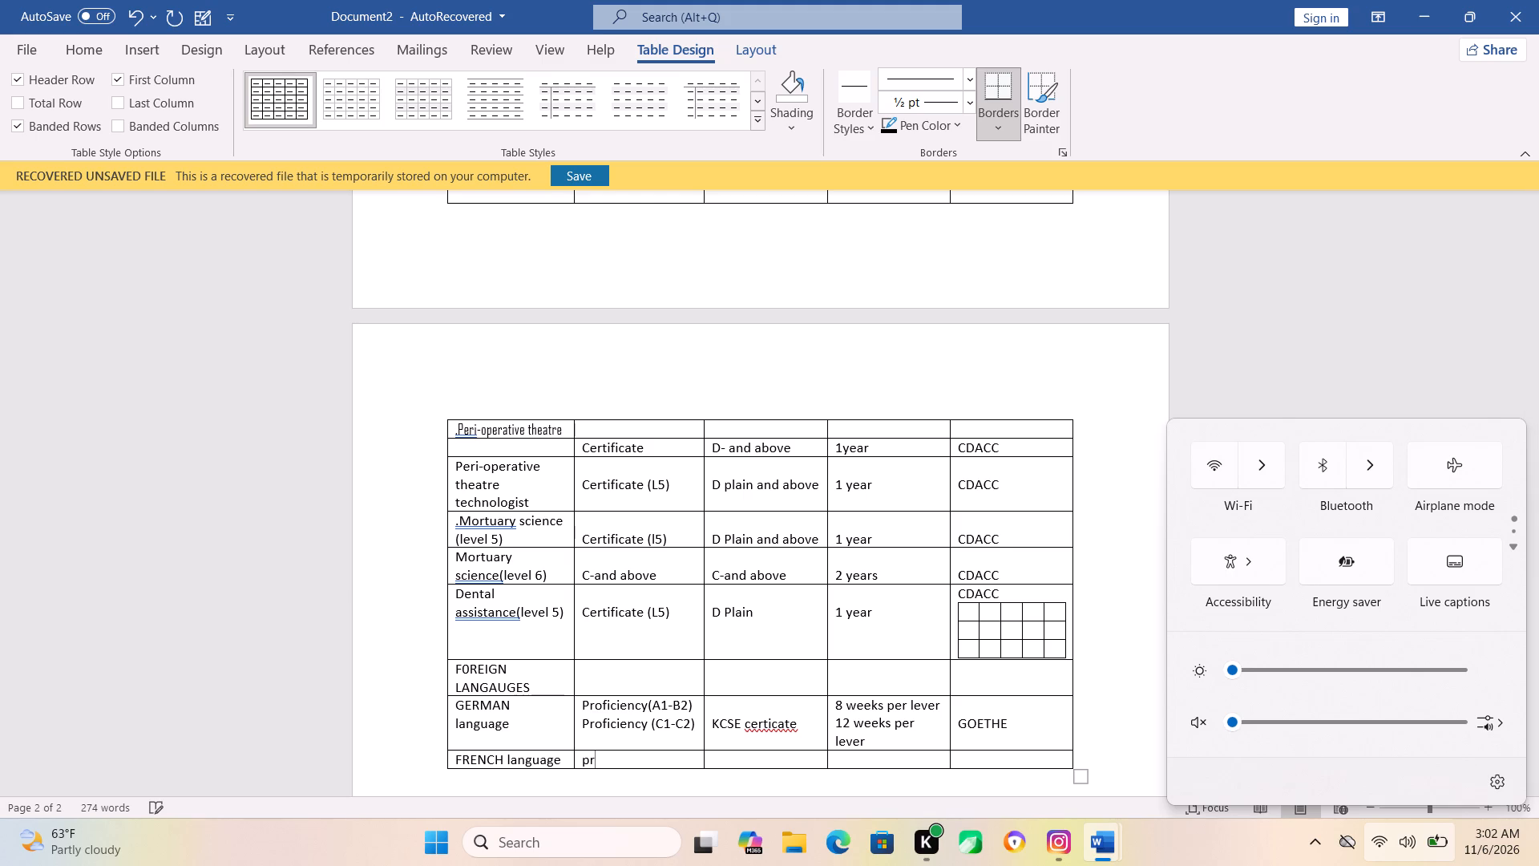
key(o)
key(f)
text(ic)
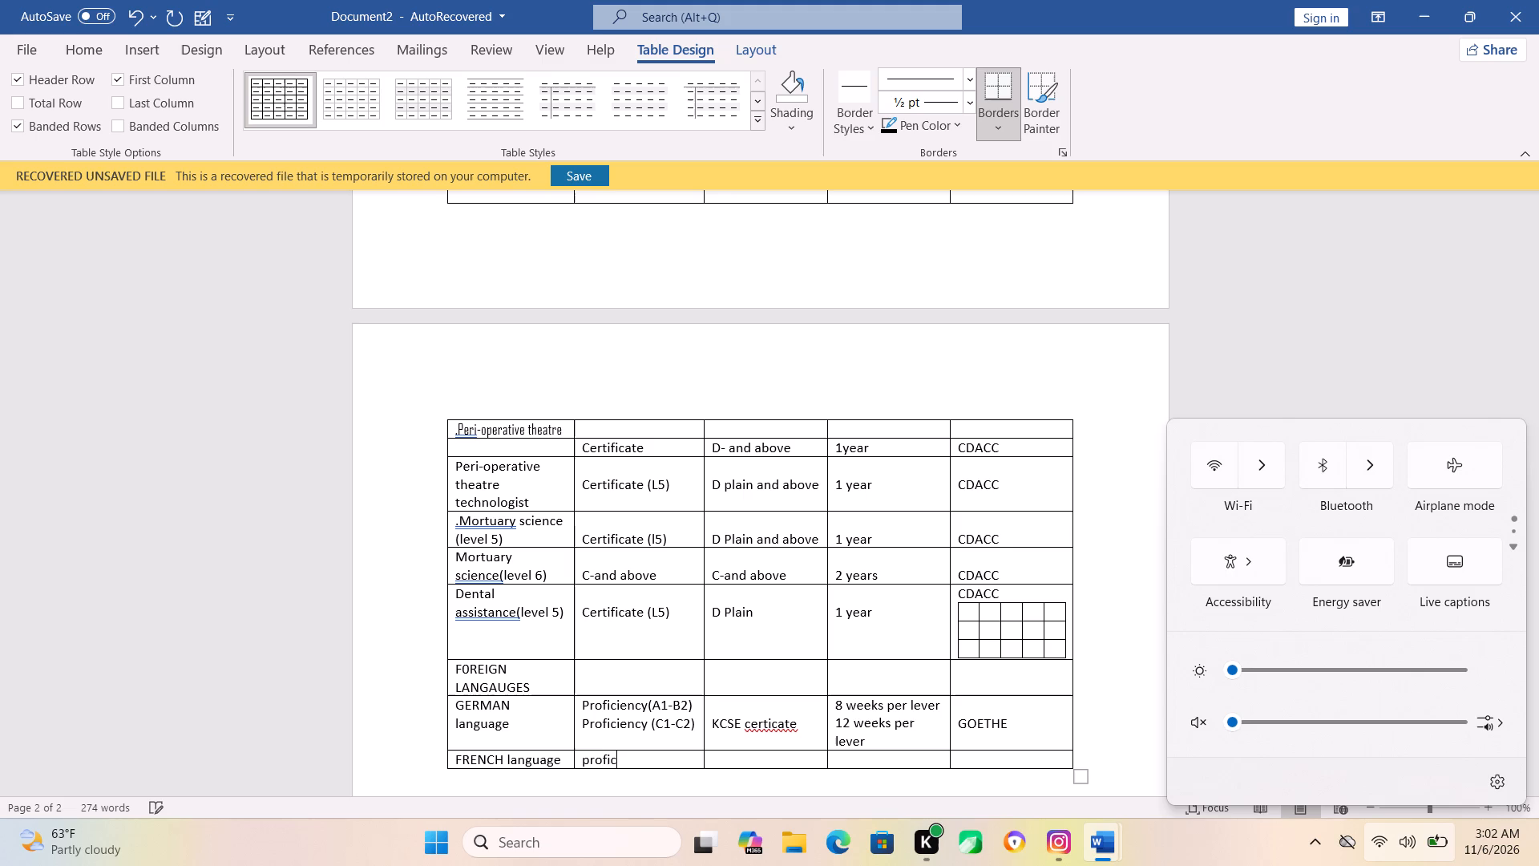
text(ie)
text(ncy)
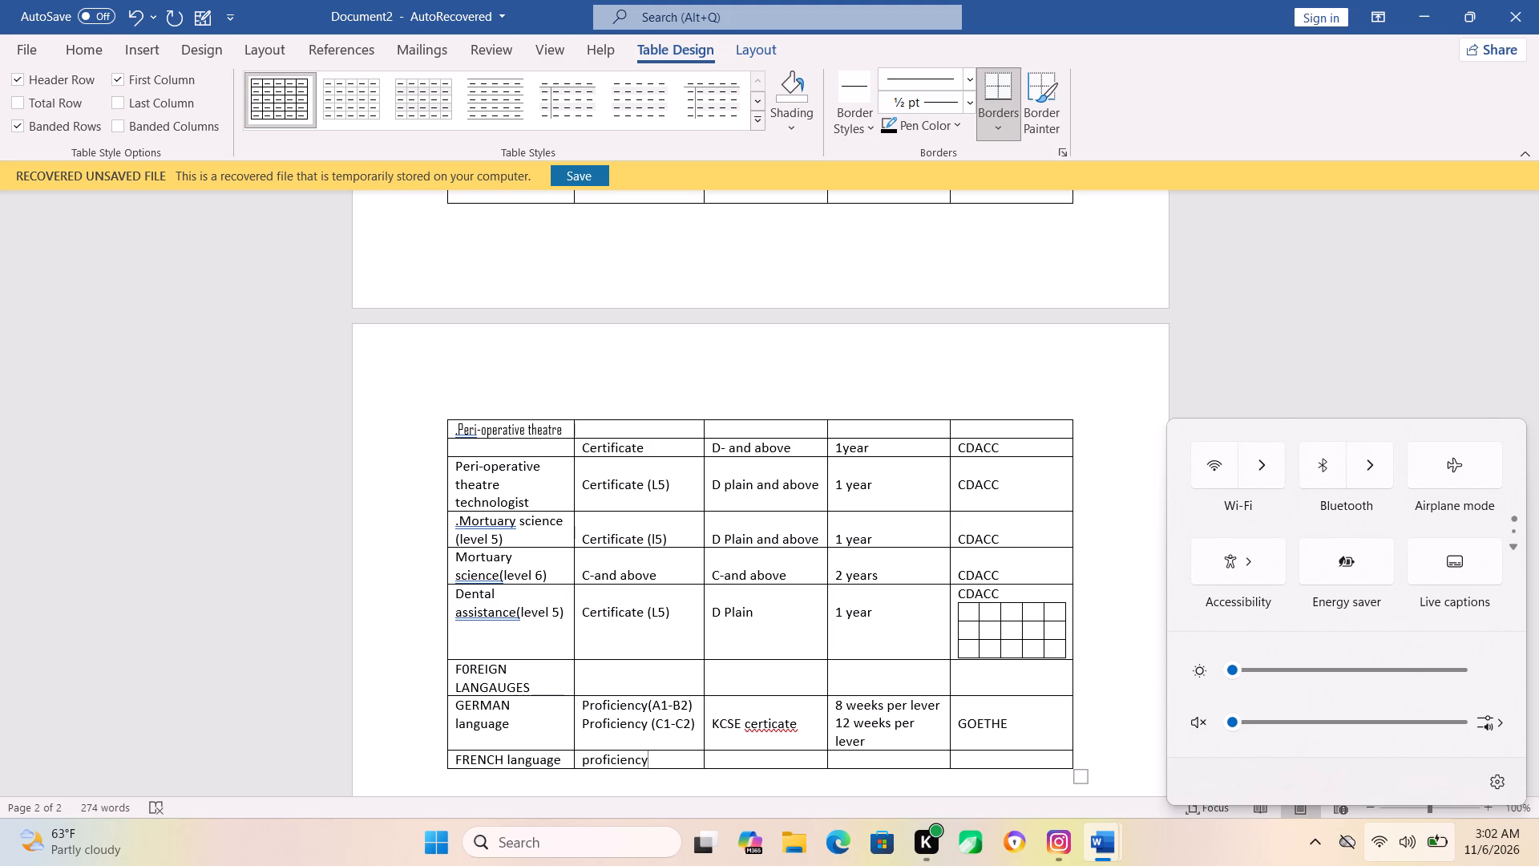
key(space)
text(?()
key(BackSpace)
key(BackSpace)
key(shift+parenleft)
key(a)
key(1)
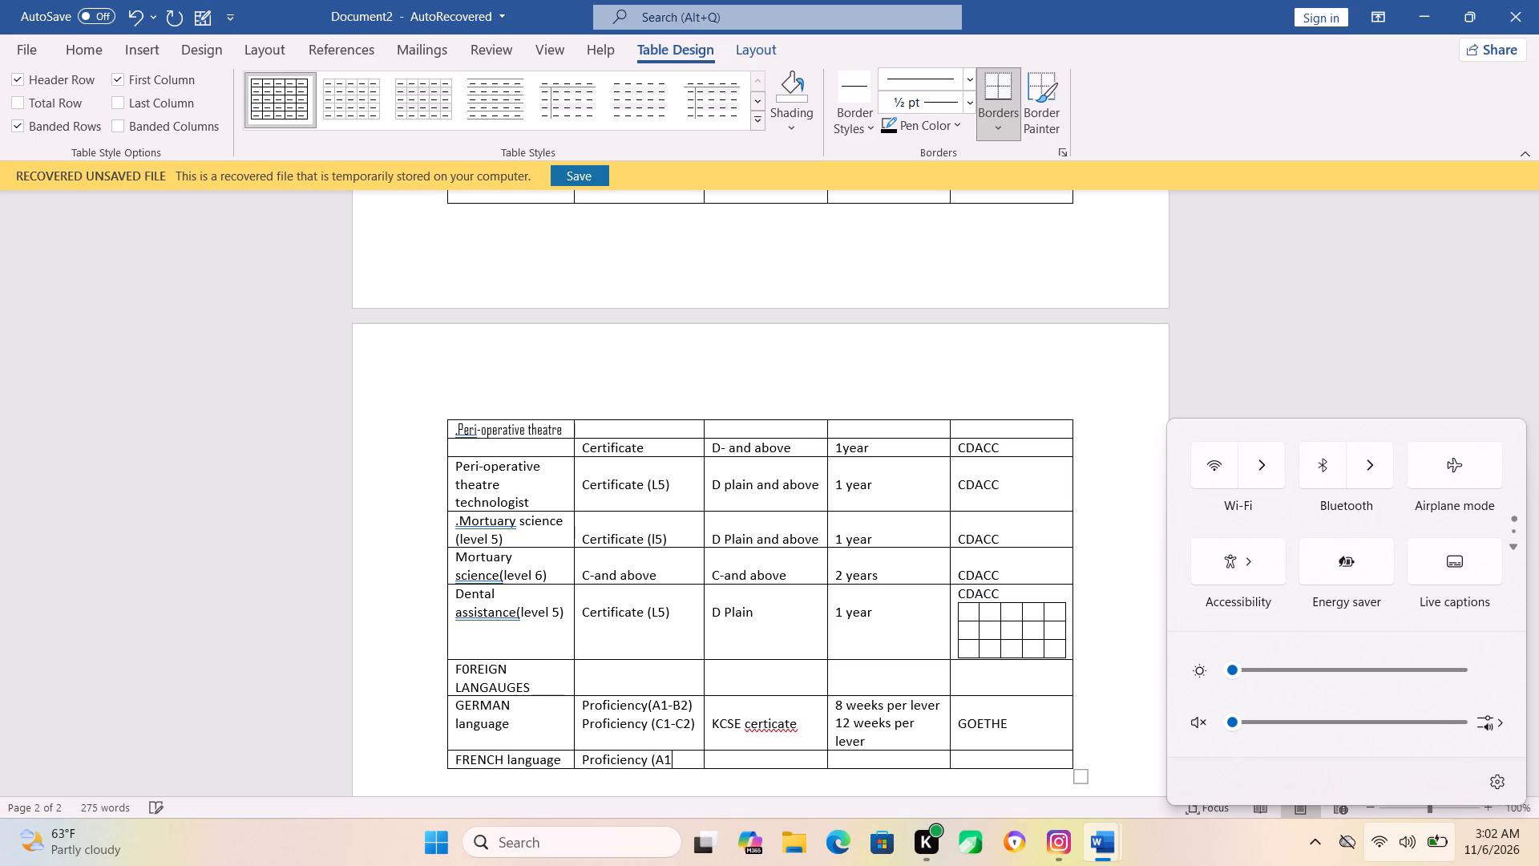
key(minus)
text(B2)
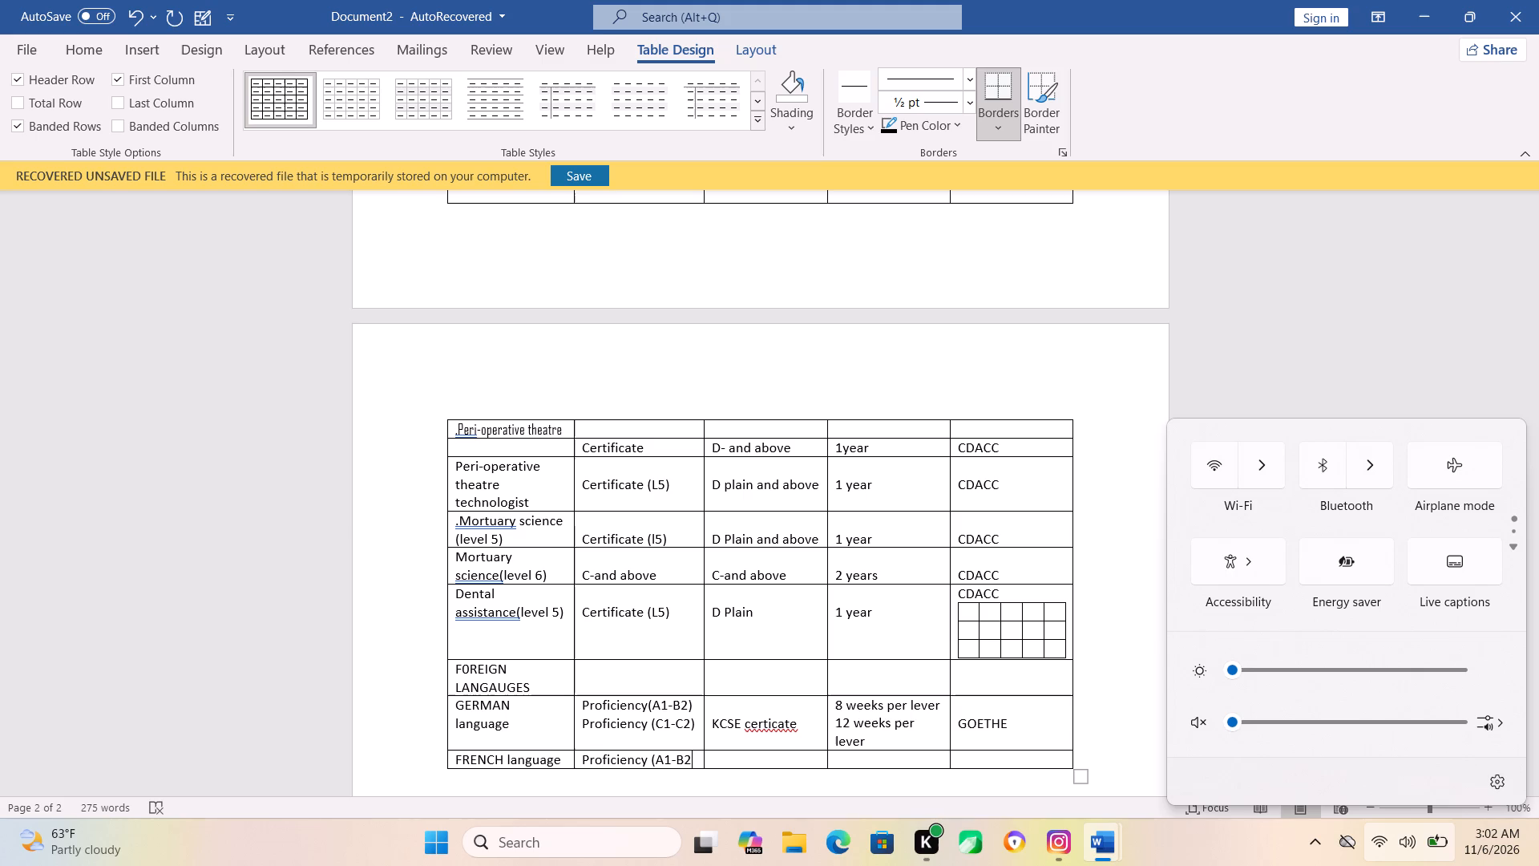
key(shift+parenright)
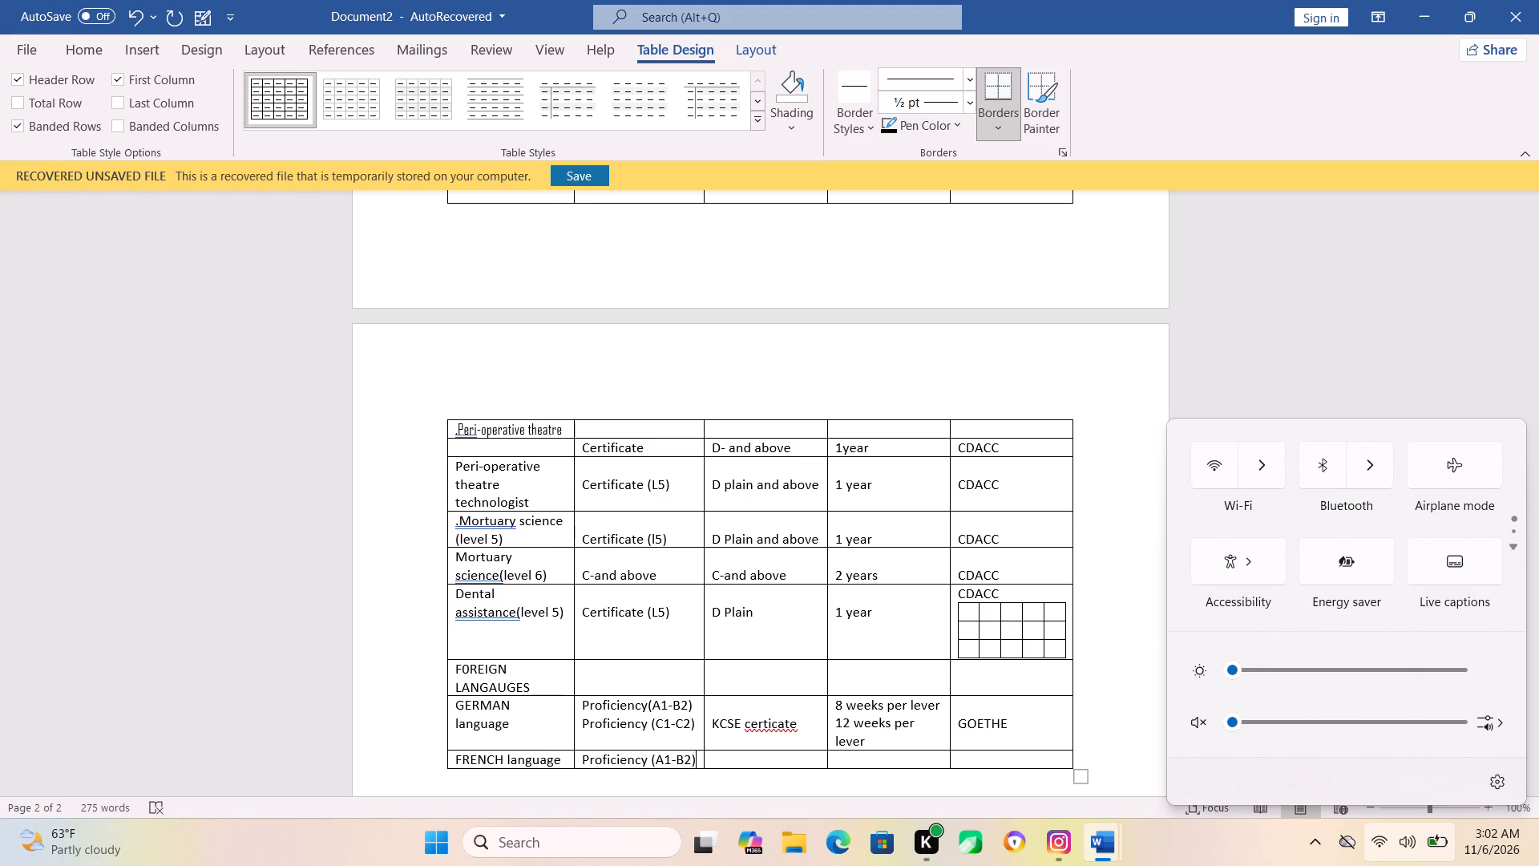
key(Return)
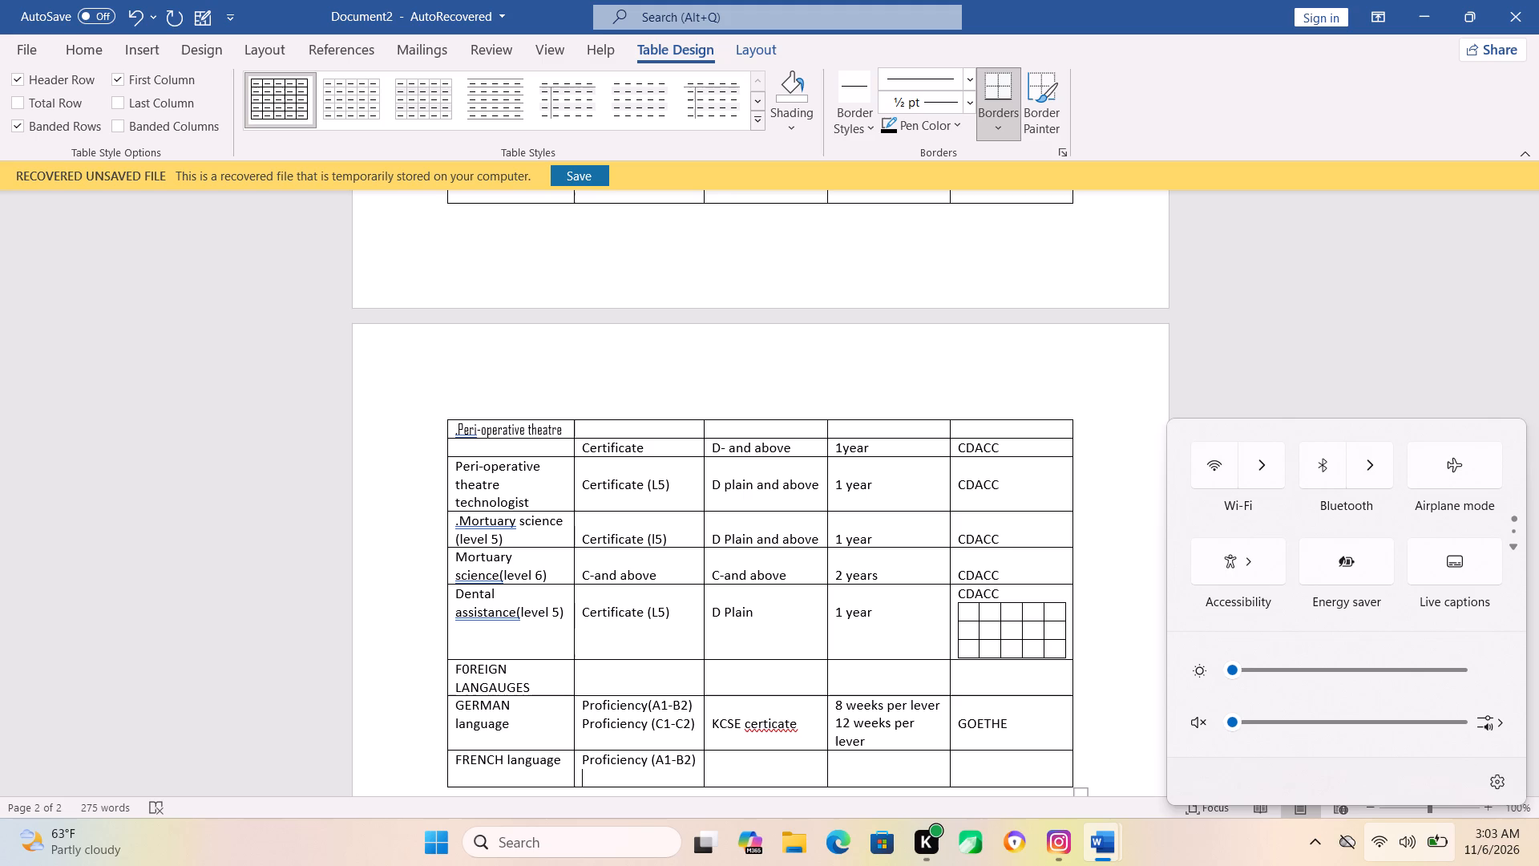
Enter "Proficiency (C1-C2)" on the second line of the French row's second cell.
key(p)
text(rofi)
text(cie)
text(ncy)
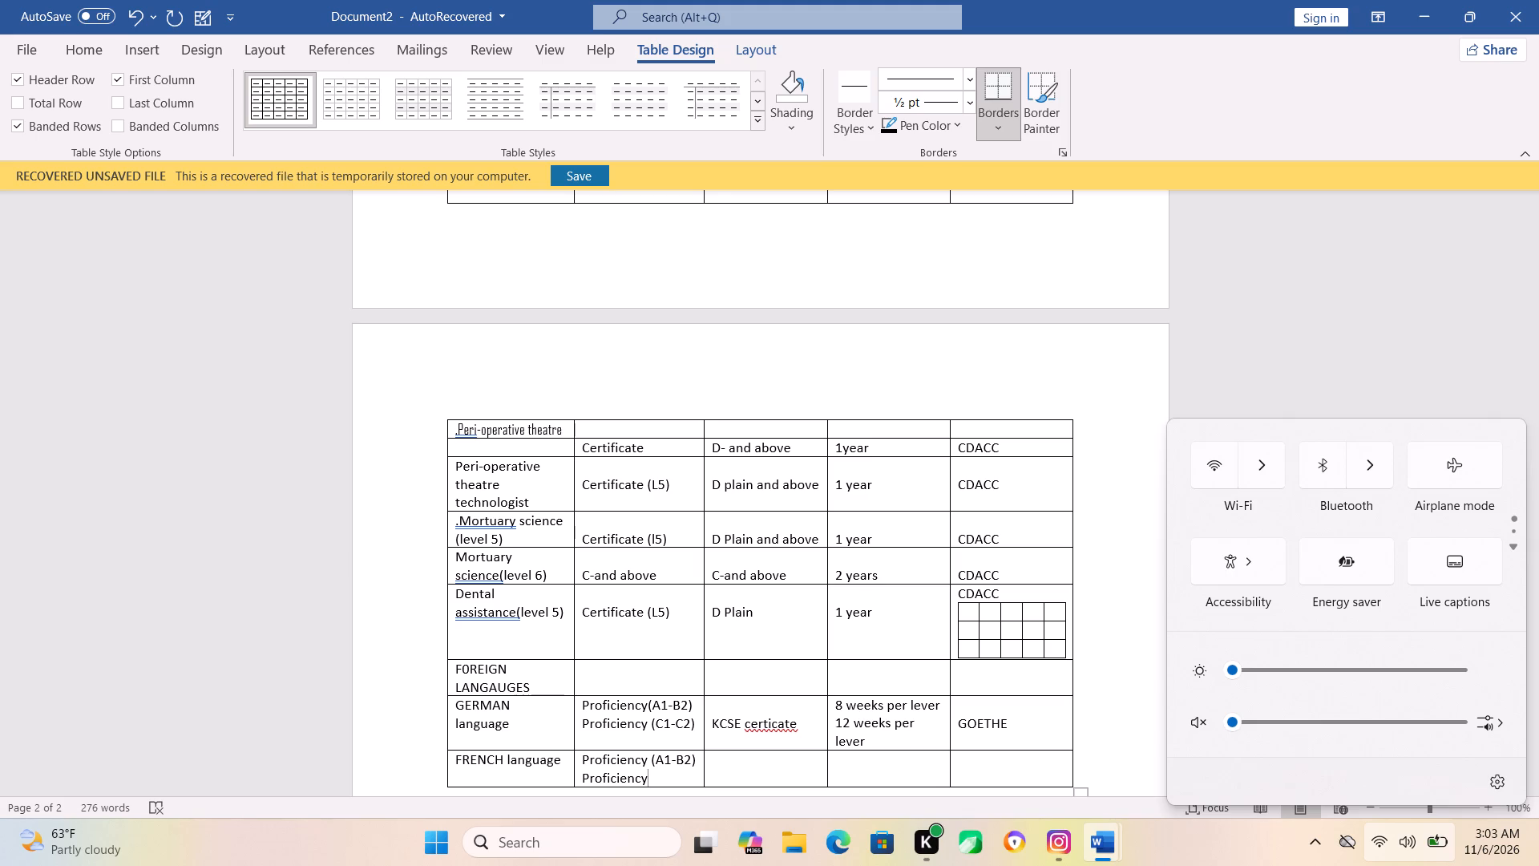
key(space)
text(?()
key(shift+BackSpace)
key(shift+BackSpace)
text(?()
key(shift+BackSpace)
key(shift+BackSpace)
key(shift+parenleft)
key(c)
key(1)
key(minus)
text(C2)
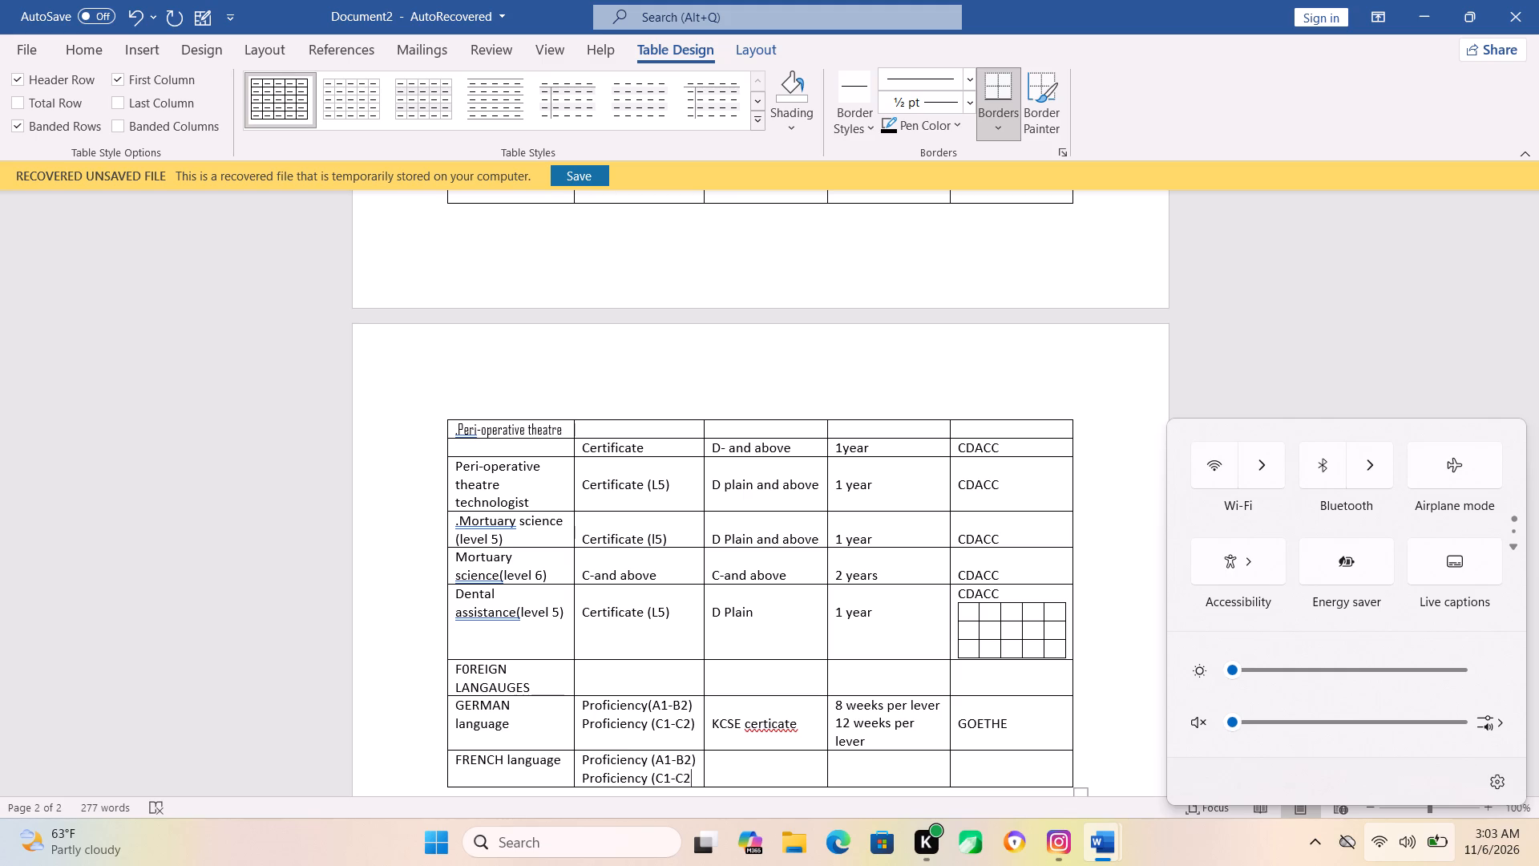
key(shift+parenright)
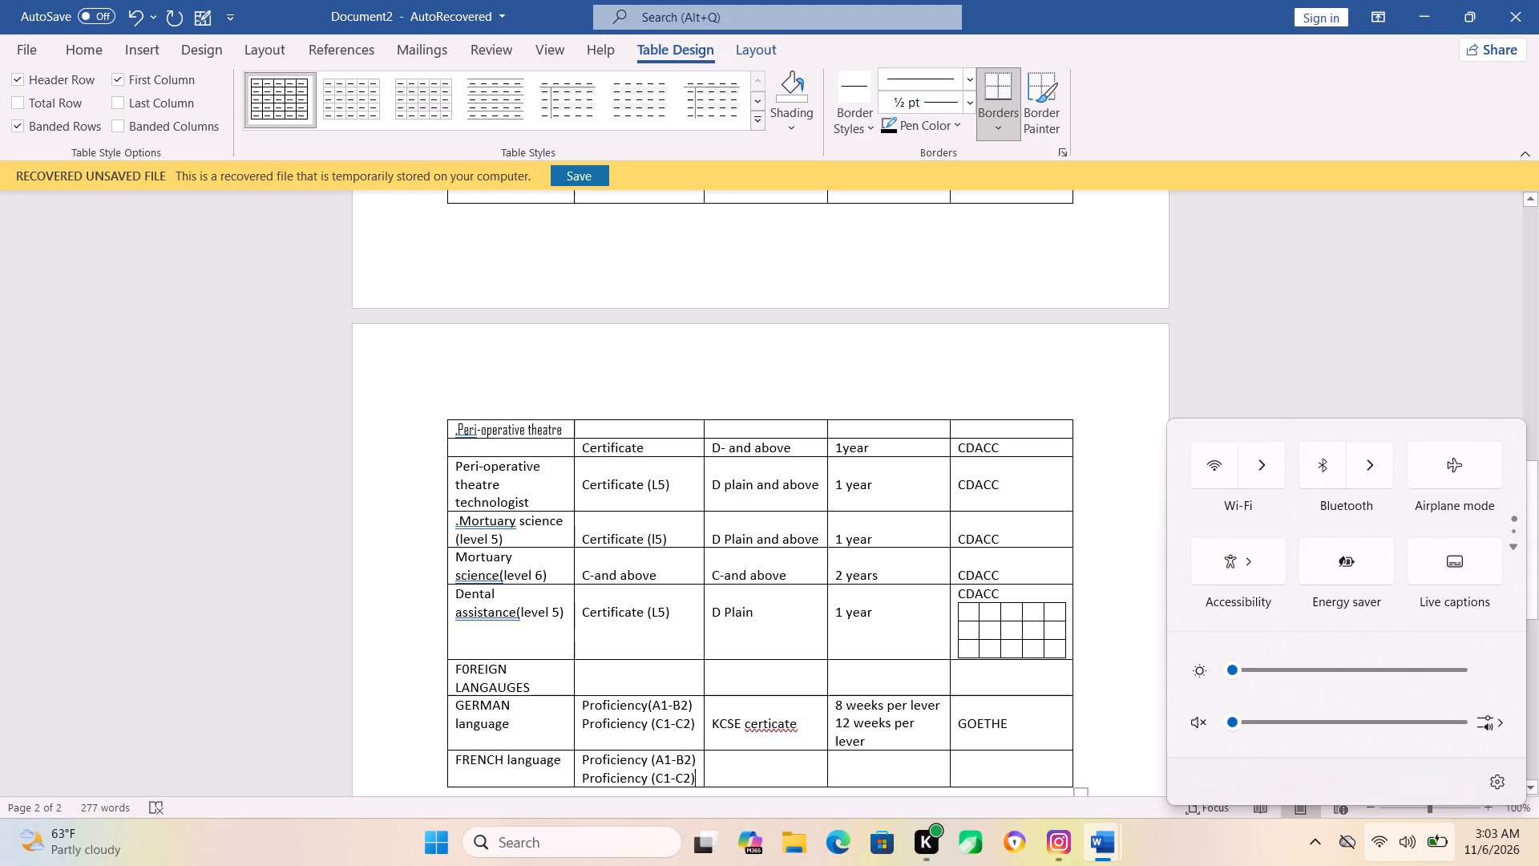
Correct the misspelled word after "KCSE" in the German row's third cell to "certificate" in lowercase.
click(721, 754)
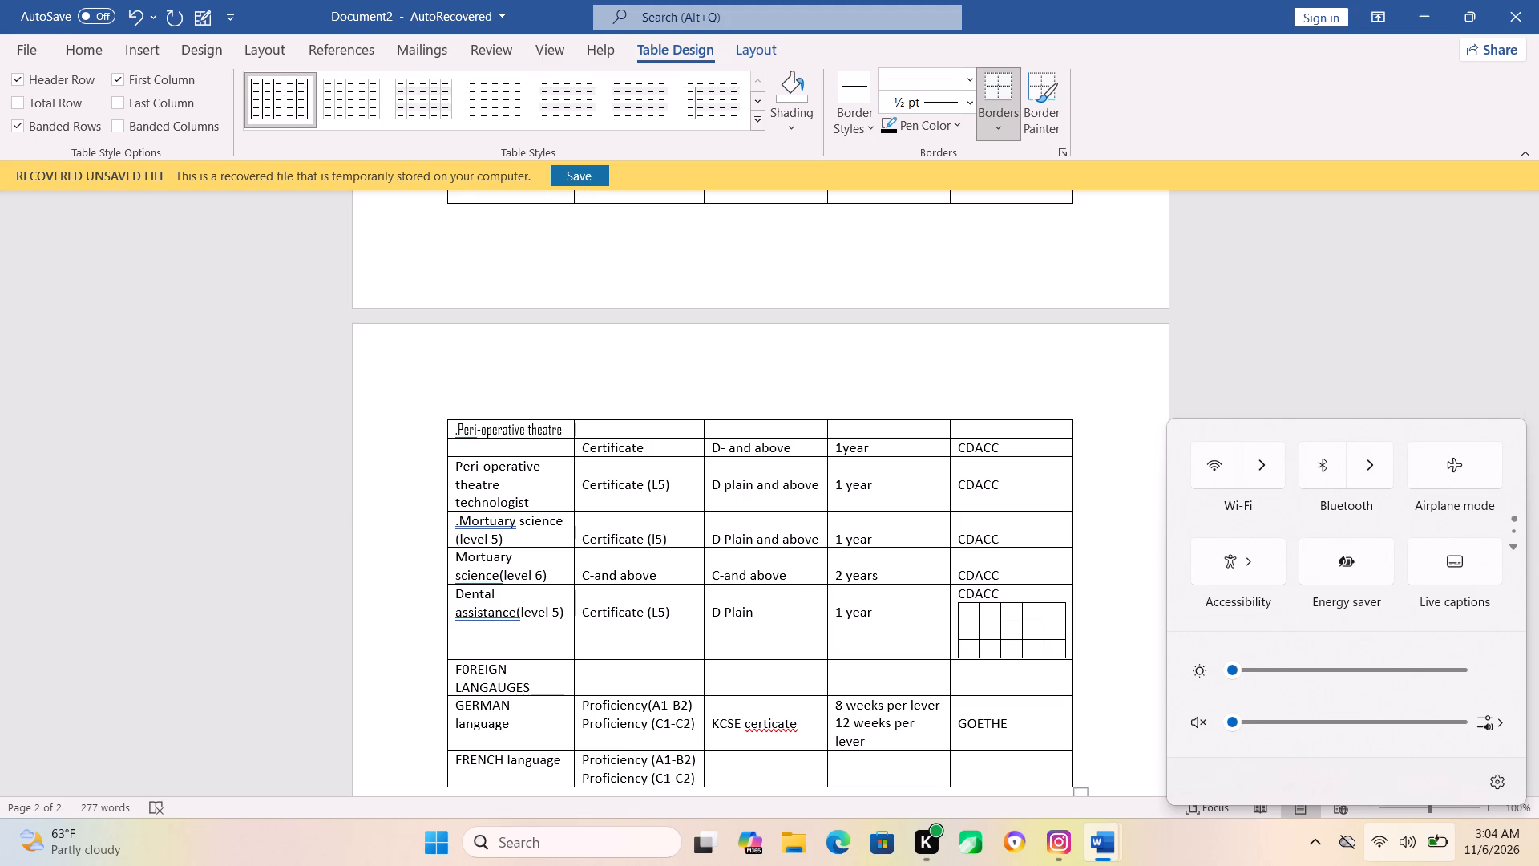
double_click(798, 726)
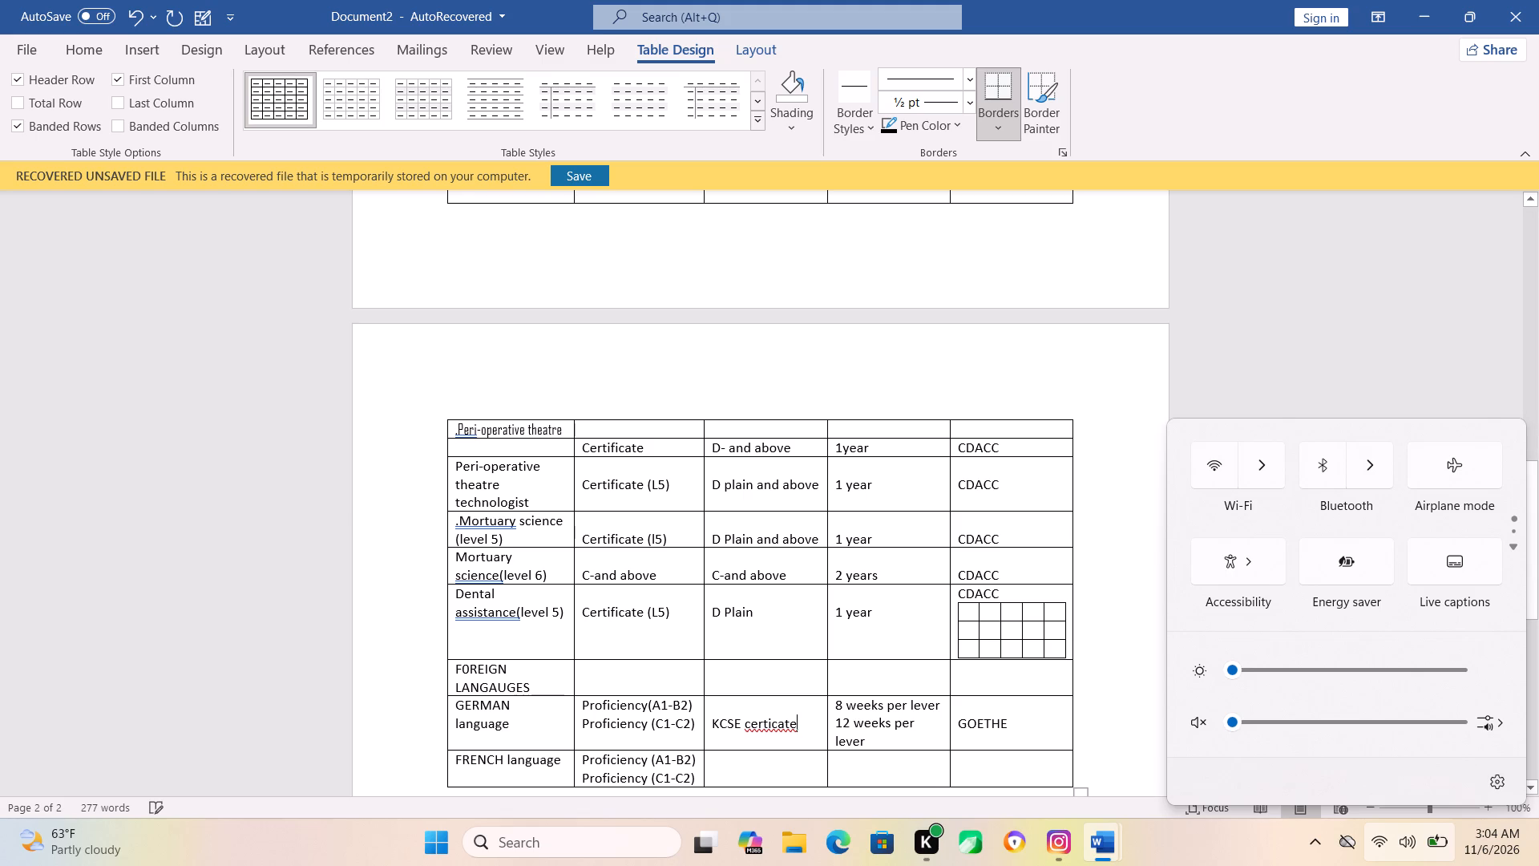
key(BackSpace)
key(BackSpace)
key(BackSpace)
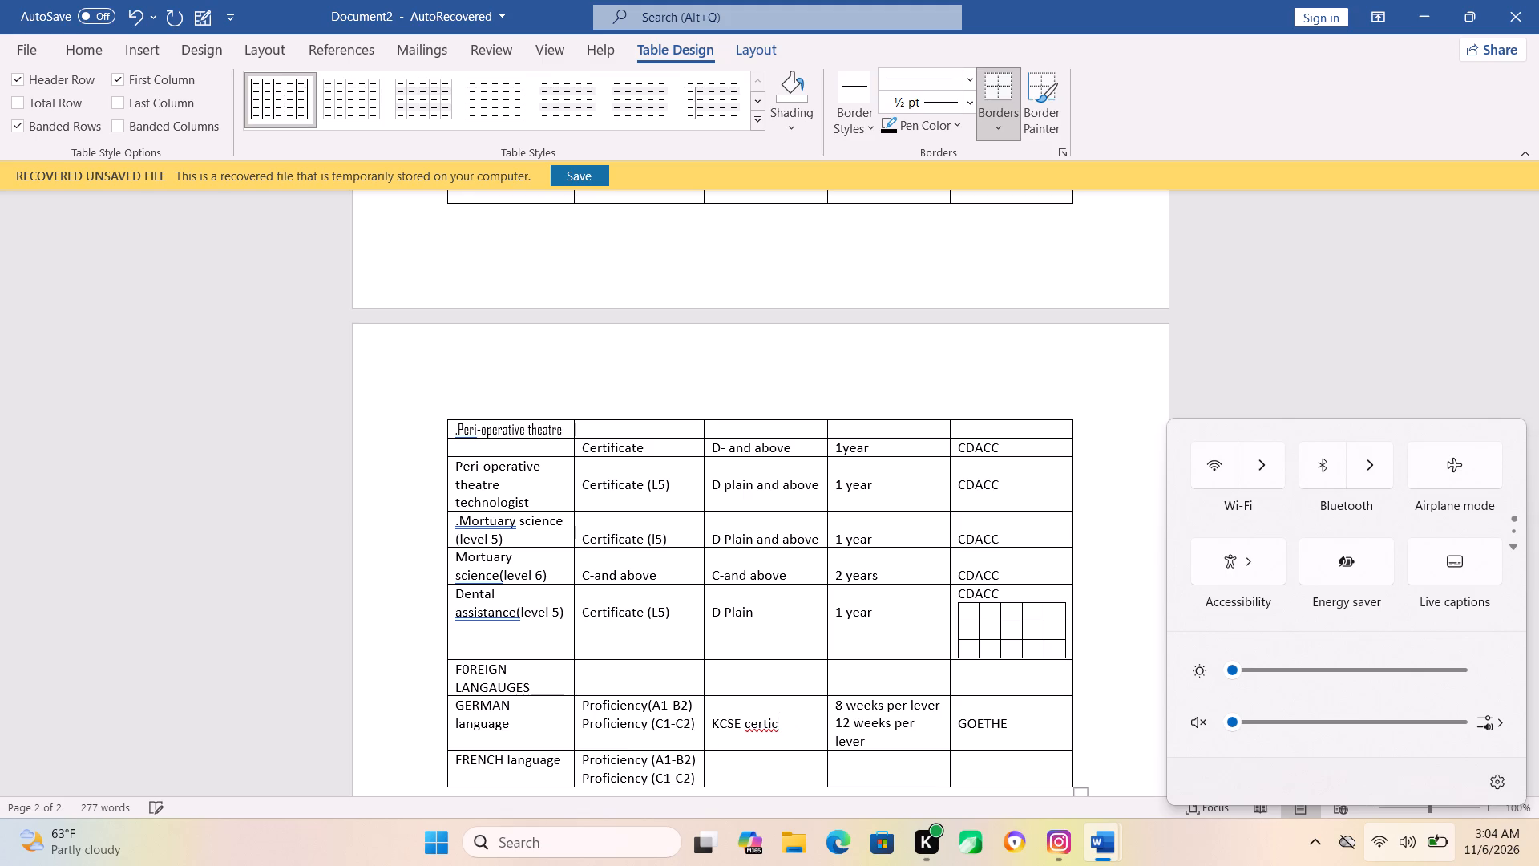
key(BackSpace)
text(FIC)
key(a)
text(TE)
key(BackSpace)
key(BackSpace)
key(BackSpace)
key(BackSpace)
key(BackSpace)
key(BackSpace)
key(f)
key(i)
key(BackSpace)
key(BackSpace)
text(fi)
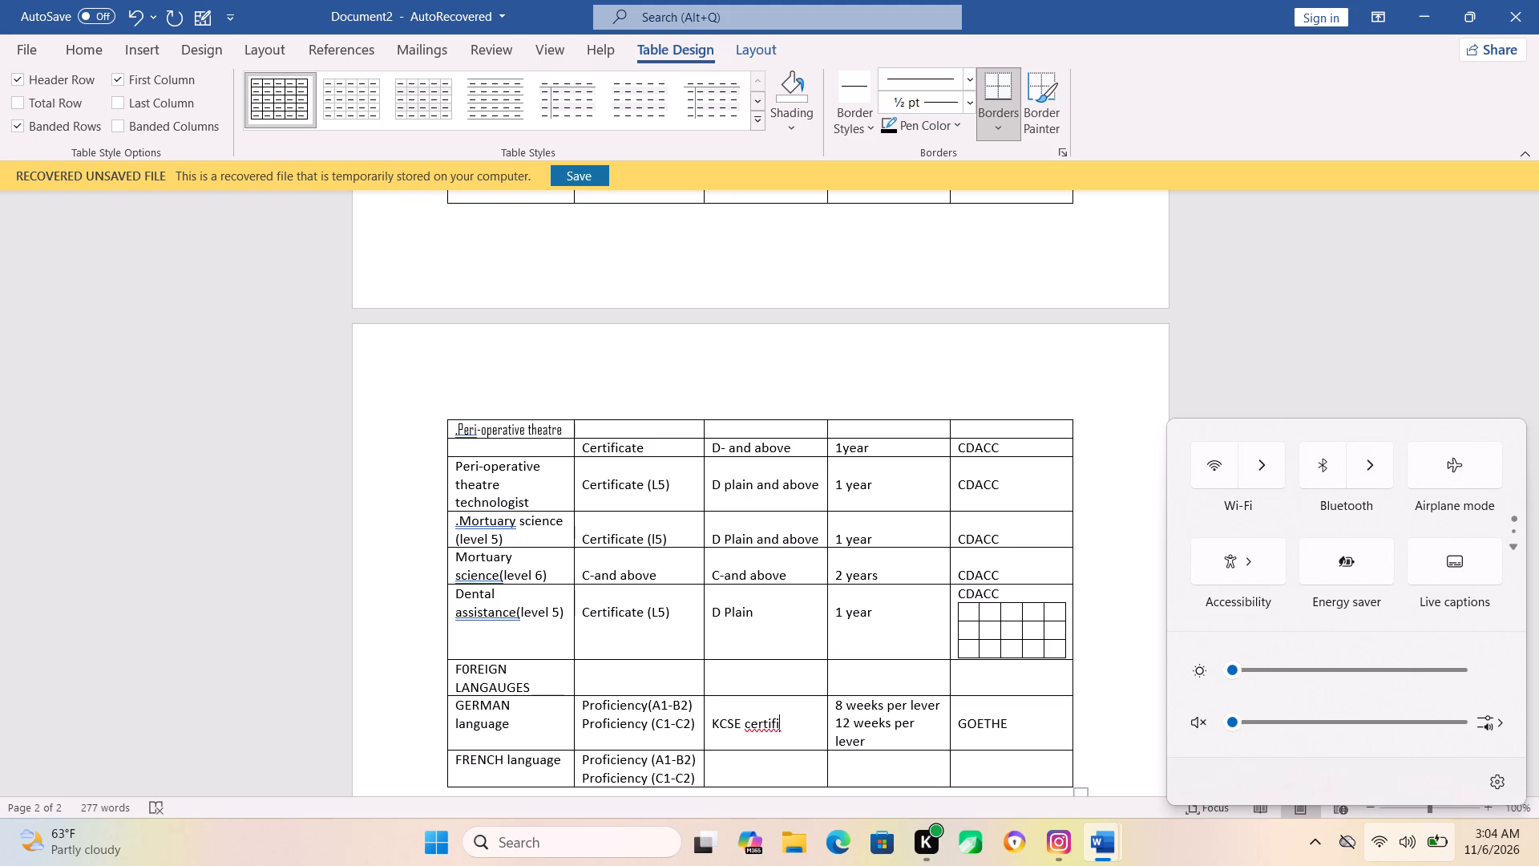
text(ca)
text(te)
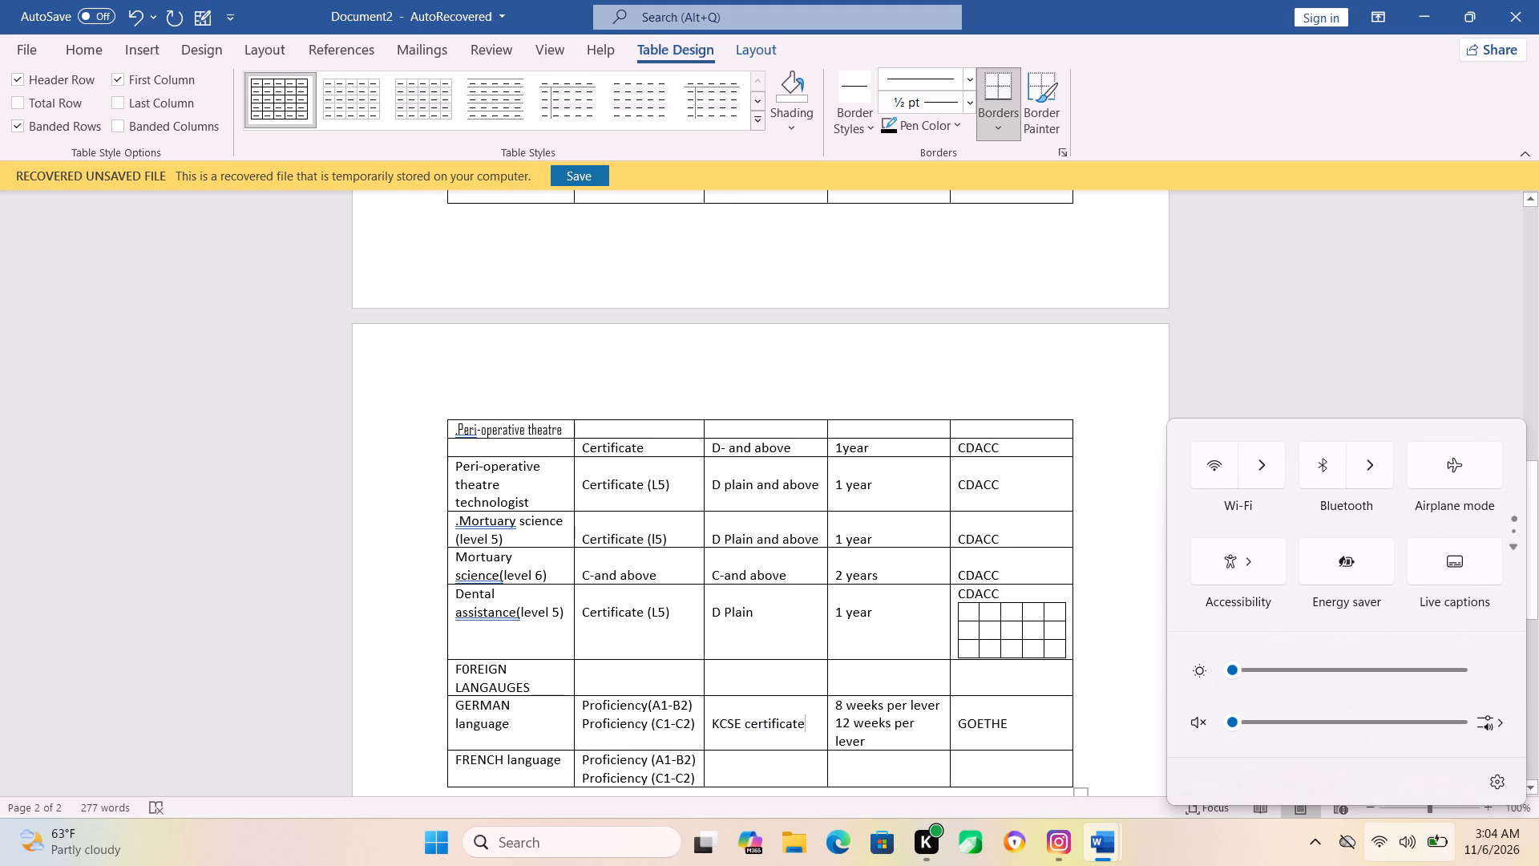
Enter "KCSE certificate" in the third cell of the French row.
click(715, 759)
key(k)
text(CSE)
key(space)
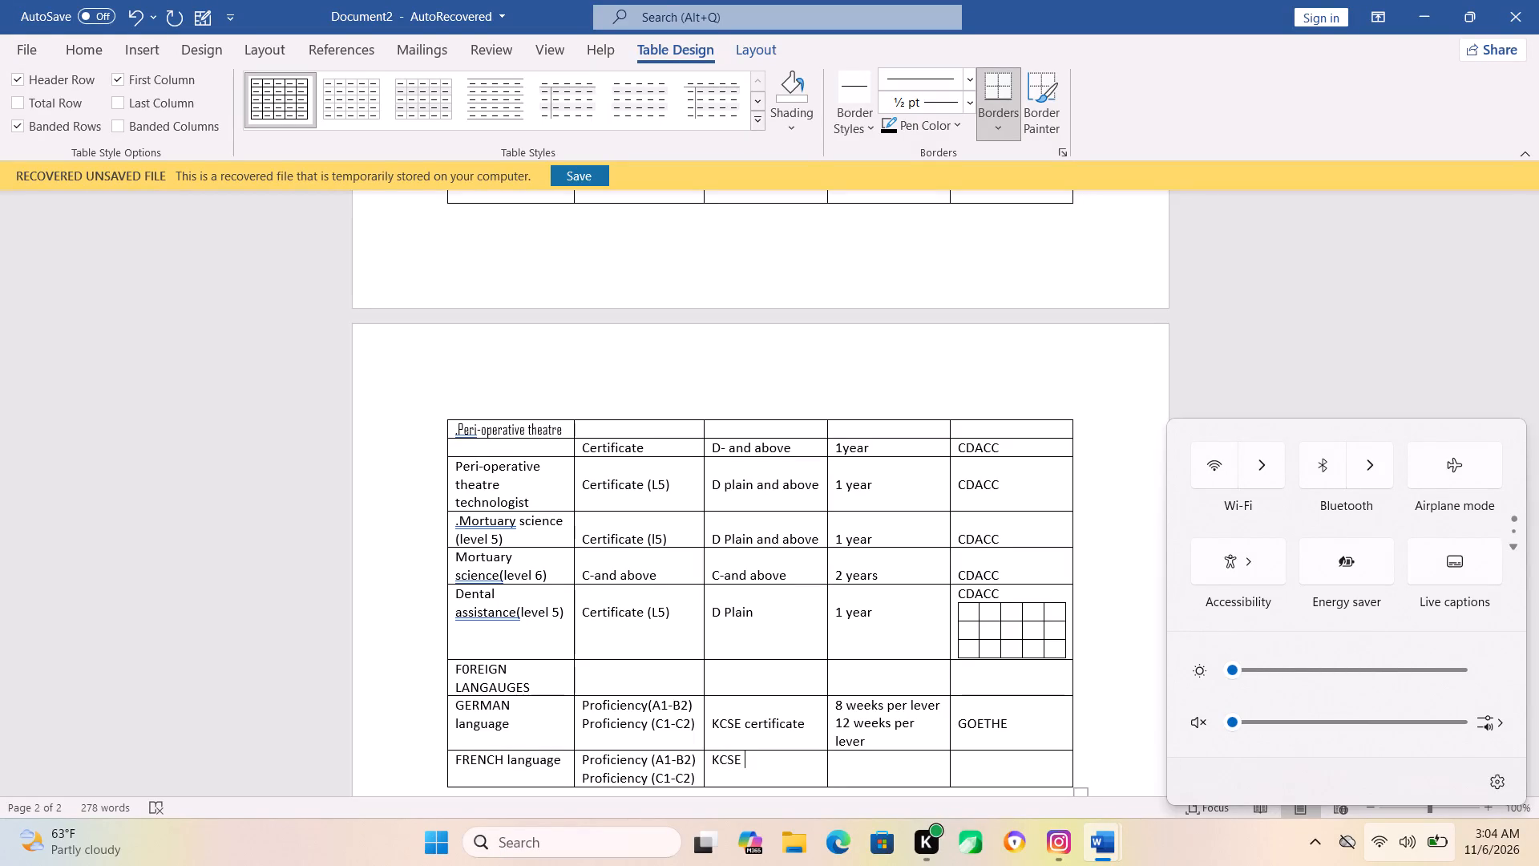
text(cert)
text(ific)
key(a)
text(te)
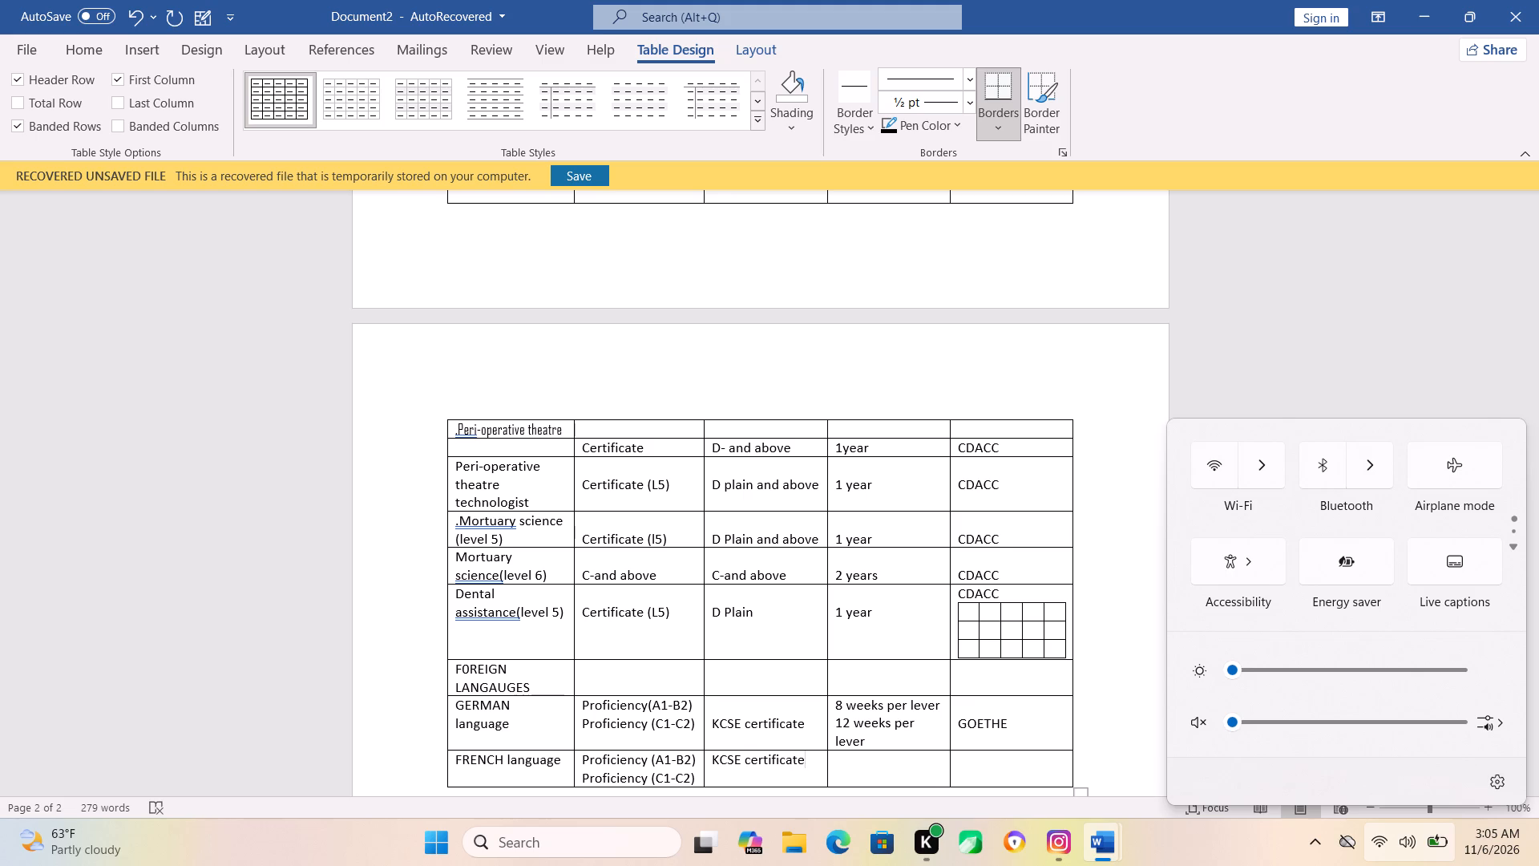
Add a second line reading "KCSE certificate" in the French row's third cell.
key(Return)
key(k)
text(CSE)
key(space)
text(ce)
text(rt)
key(i)
text(fi)
key(c)
text(ate)
Enter "8 weeks per level" in the fourth cell of the French row.
click(844, 759)
key(8)
key(space)
text(wee)
text(ks)
key(space)
text(per)
key(space)
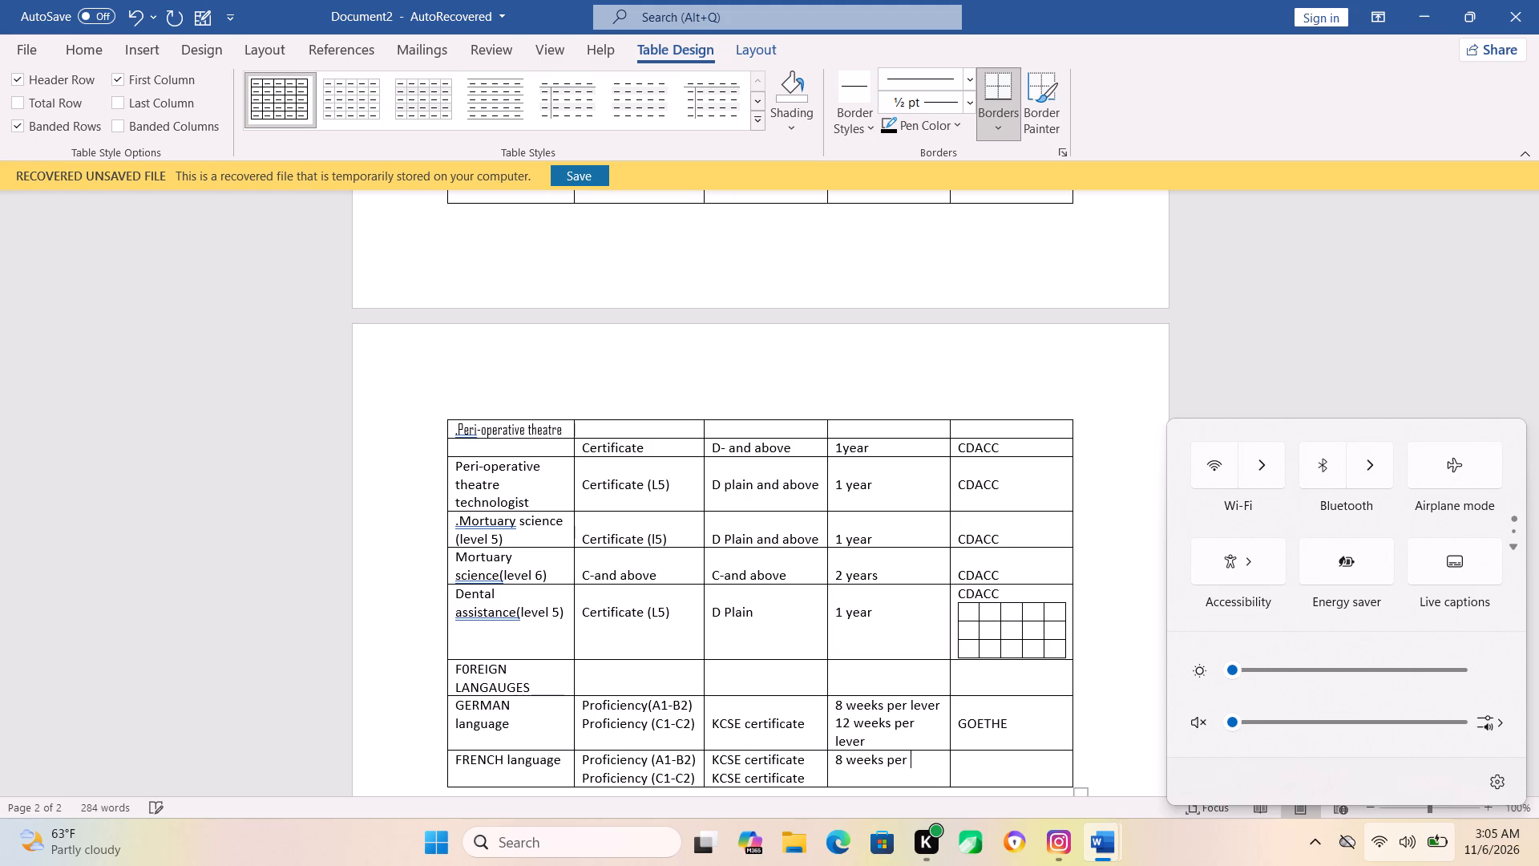
text(le)
text(ve)
key(l)
Add a second line reading "12 week per level" in the French row's fourth cell.
key(Return)
text(12)
key(space)
text(wee)
text(k)
key(space)
text(per)
key(space)
text(le)
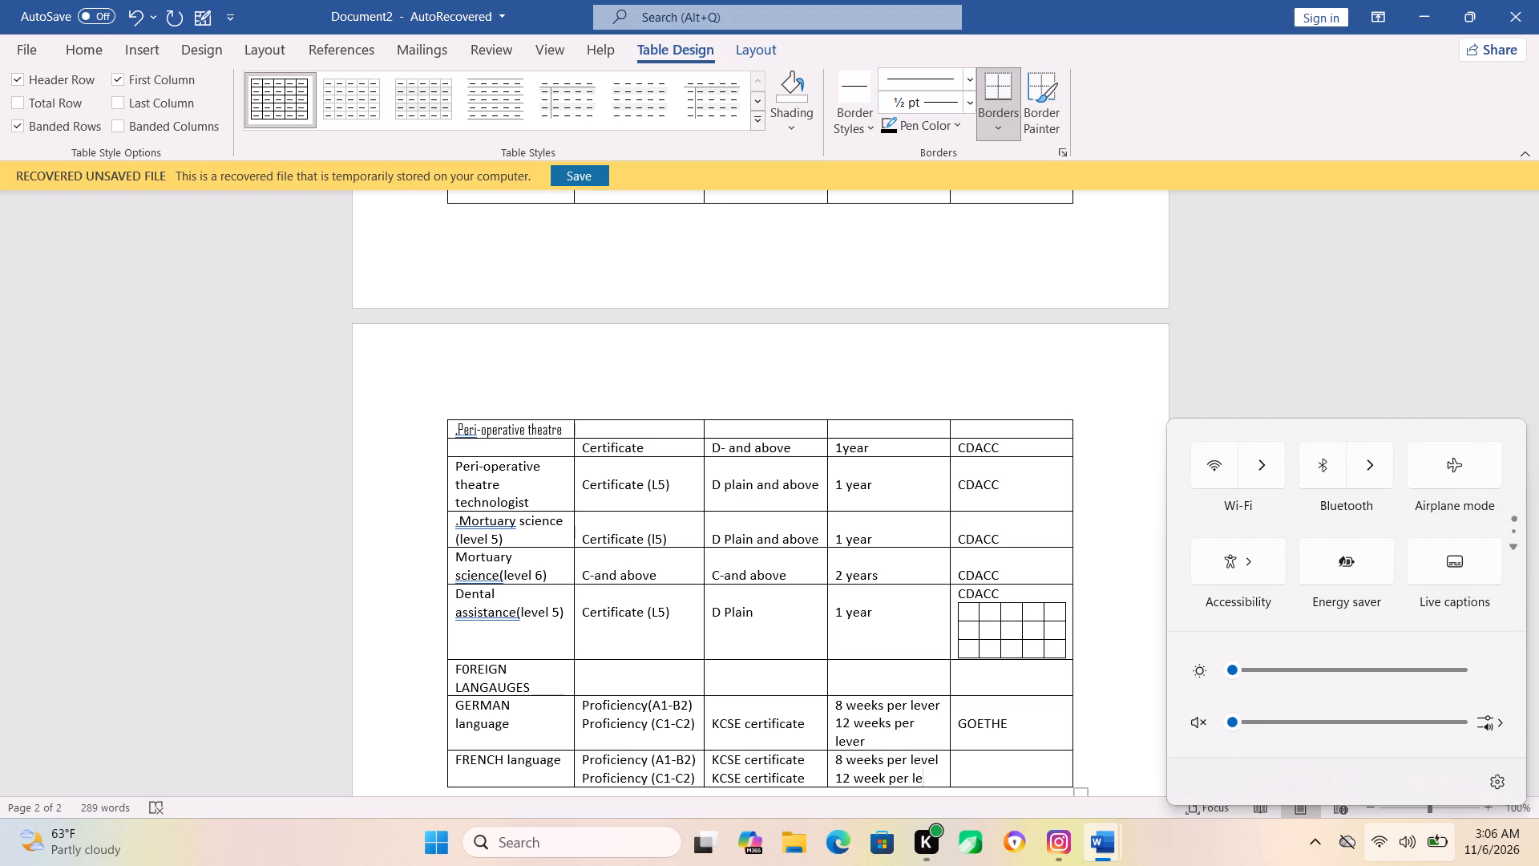
text(ve)
key(l)
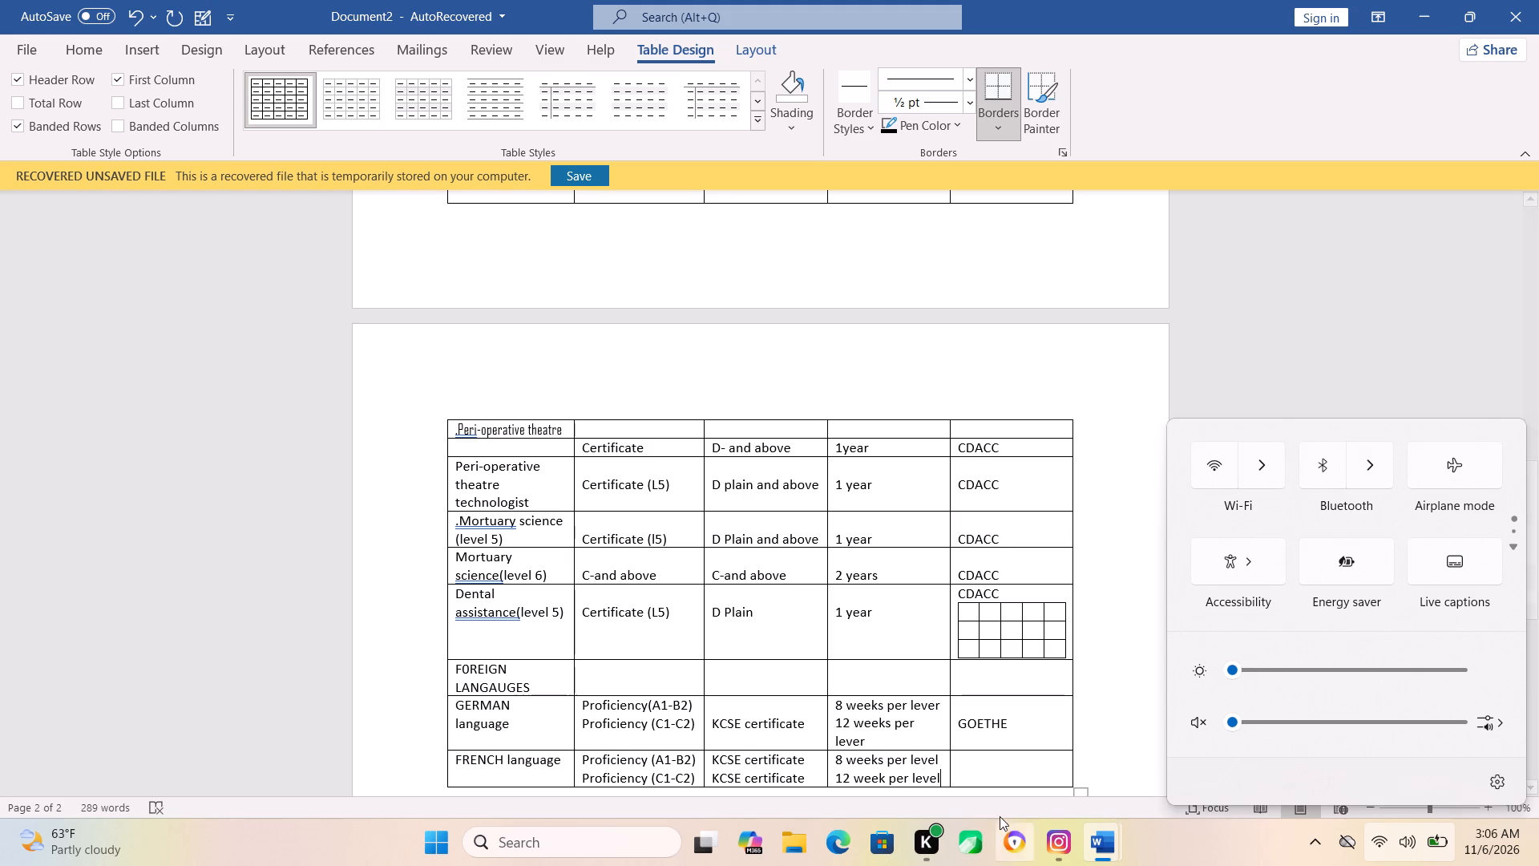
Enter "ALLIANCE FRANCAISE" in capitals as the examining body in the last cell of the French row.
click(957, 768)
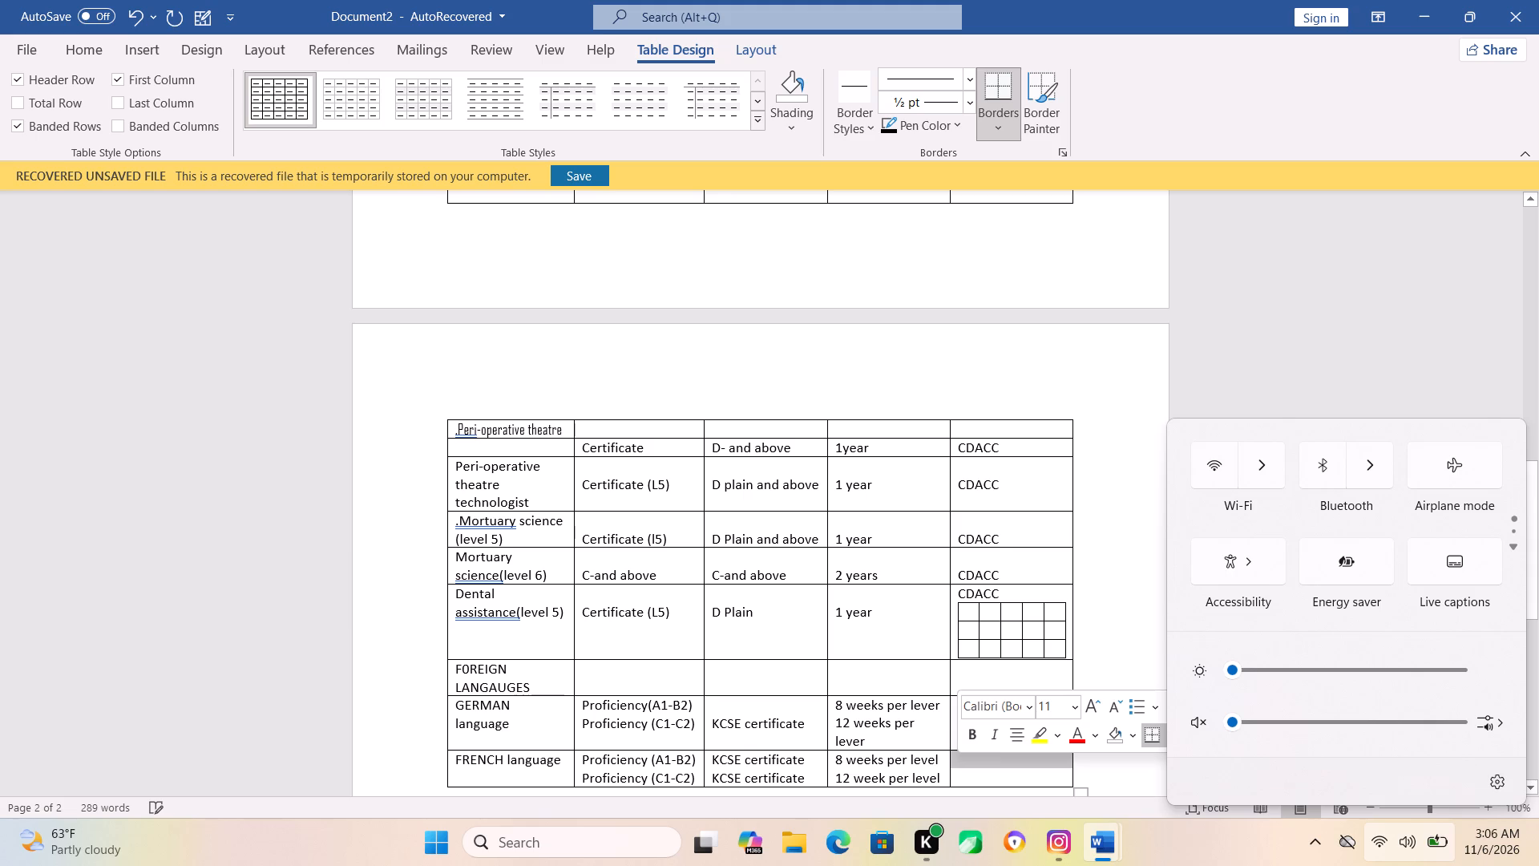
click(956, 767)
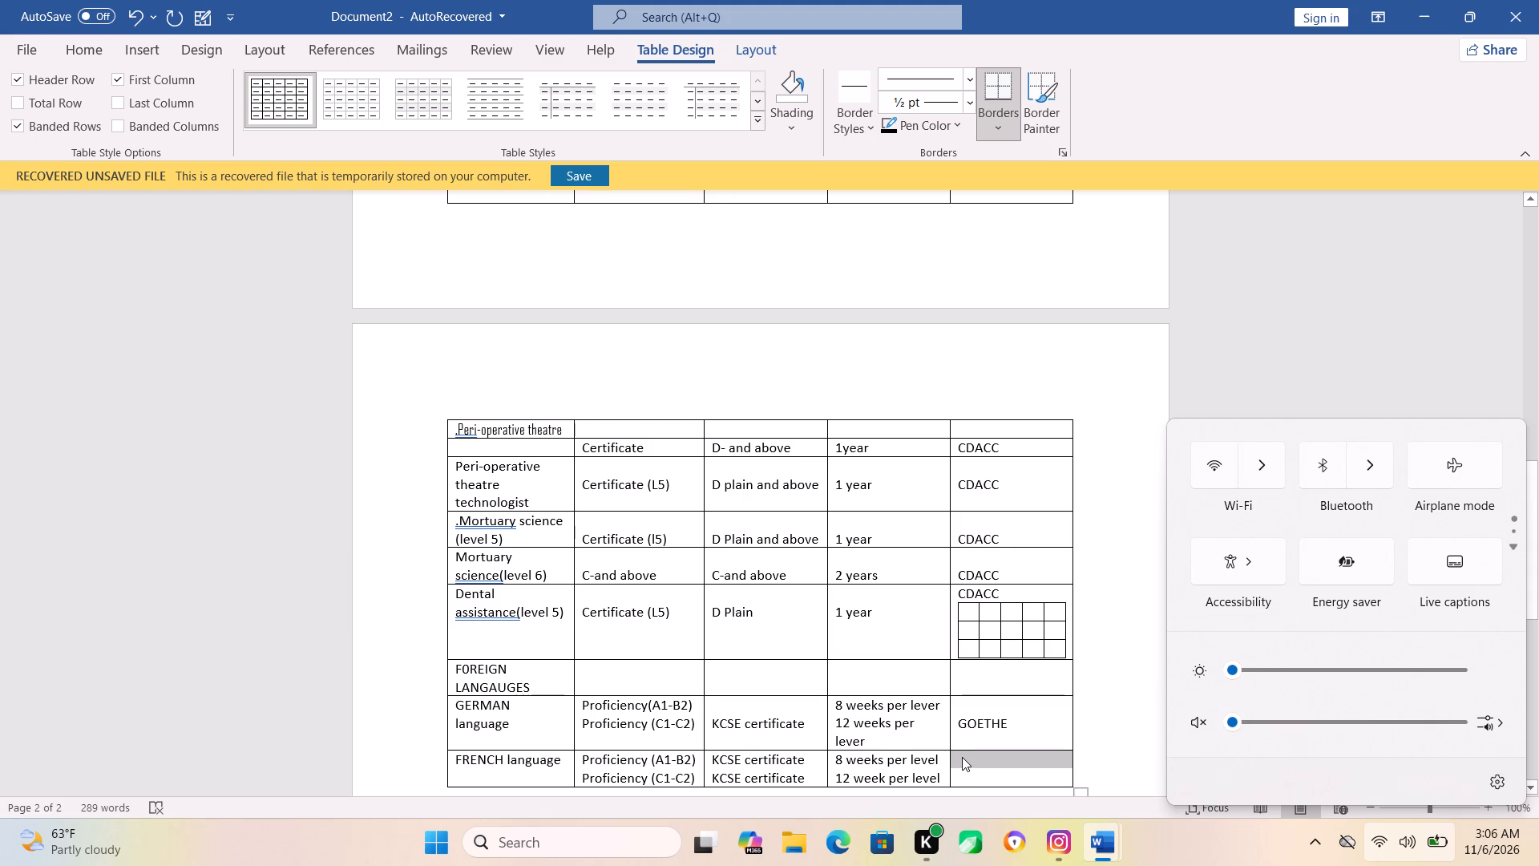
click(962, 757)
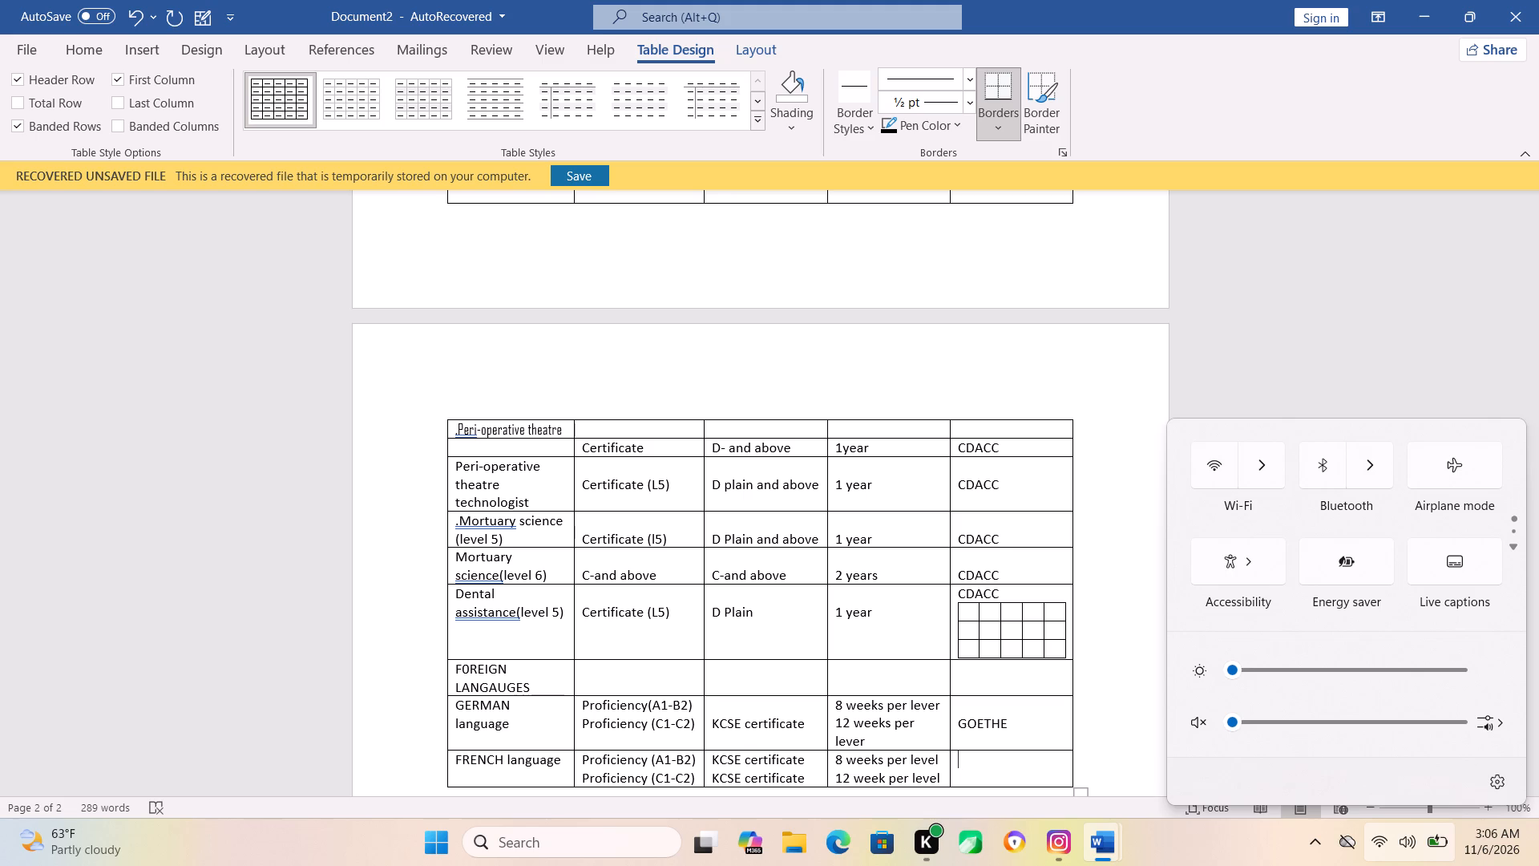
key(a)
text(LL)
key(i)
key(a)
text(NCE)
key(space)
key(f)
text(RA)
key(n)
text(CA)
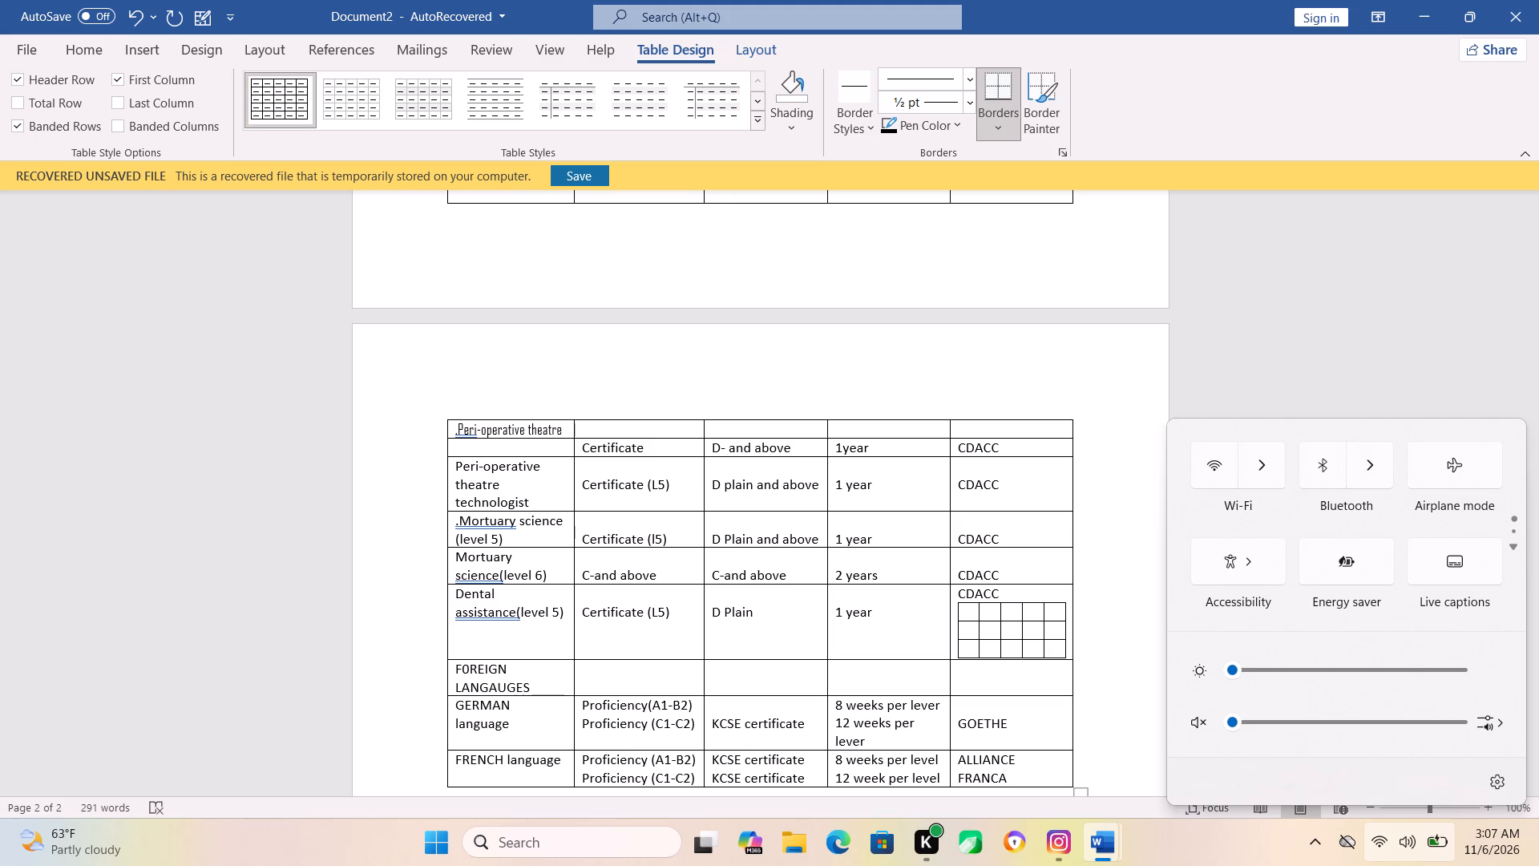
text(ISE)
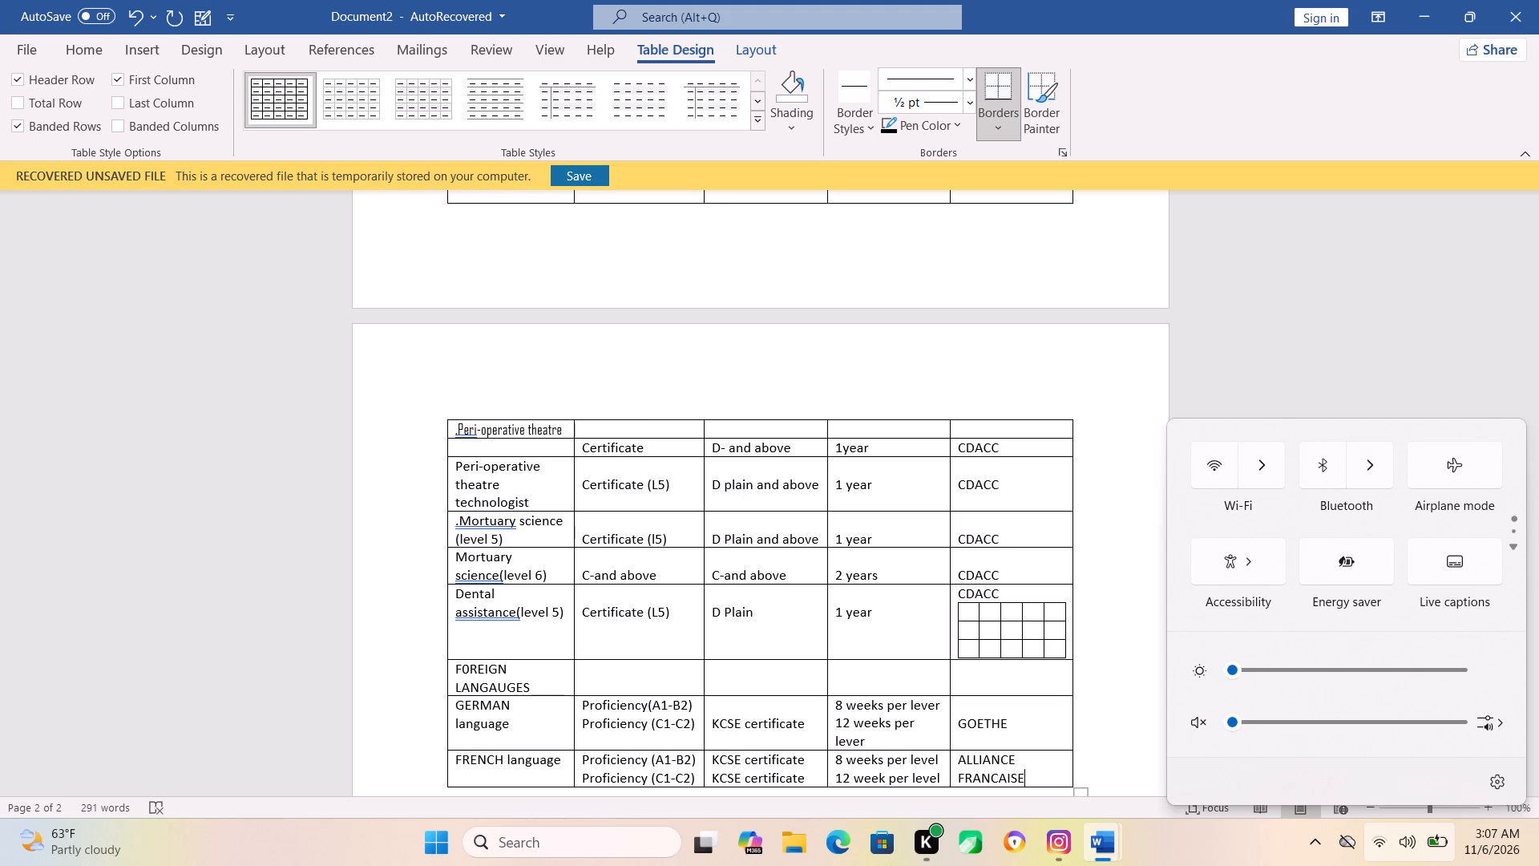
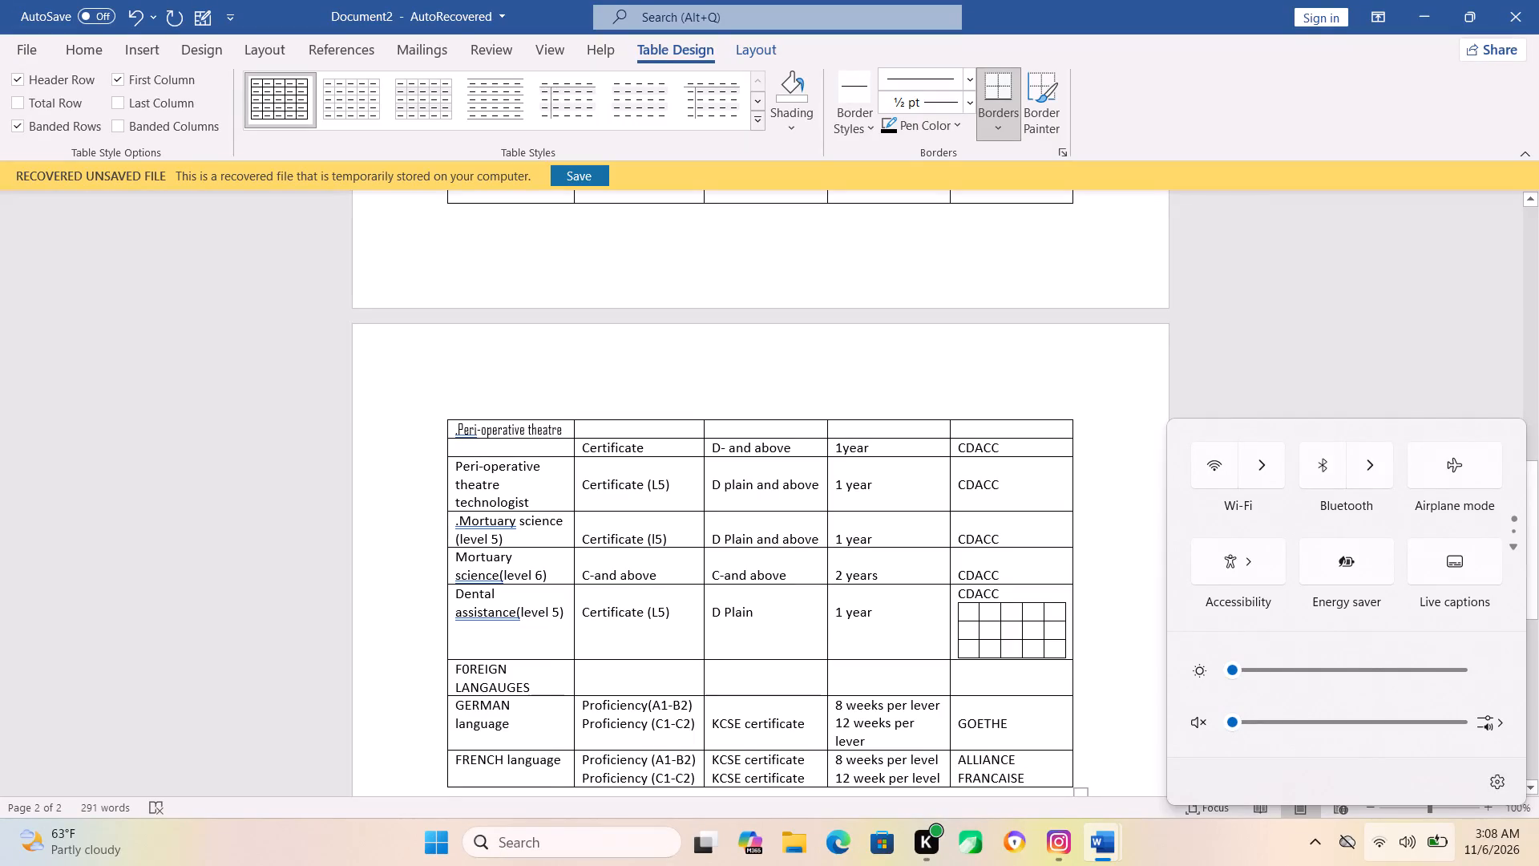
Add the text "September intake ongoing" on a new line, leaving a blank line below the courses table.
click(451, 790)
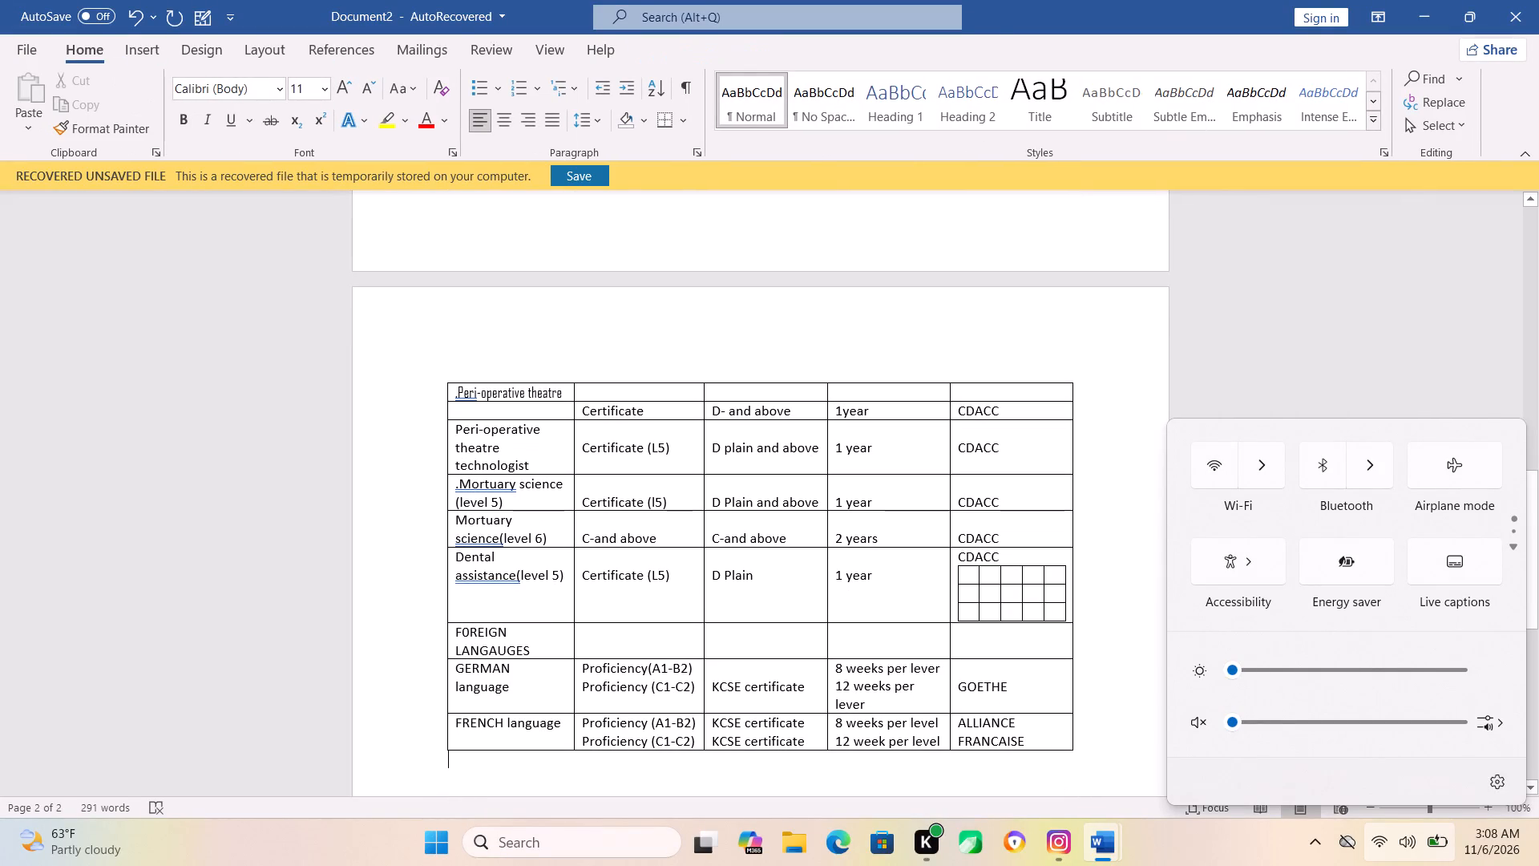
key(Return)
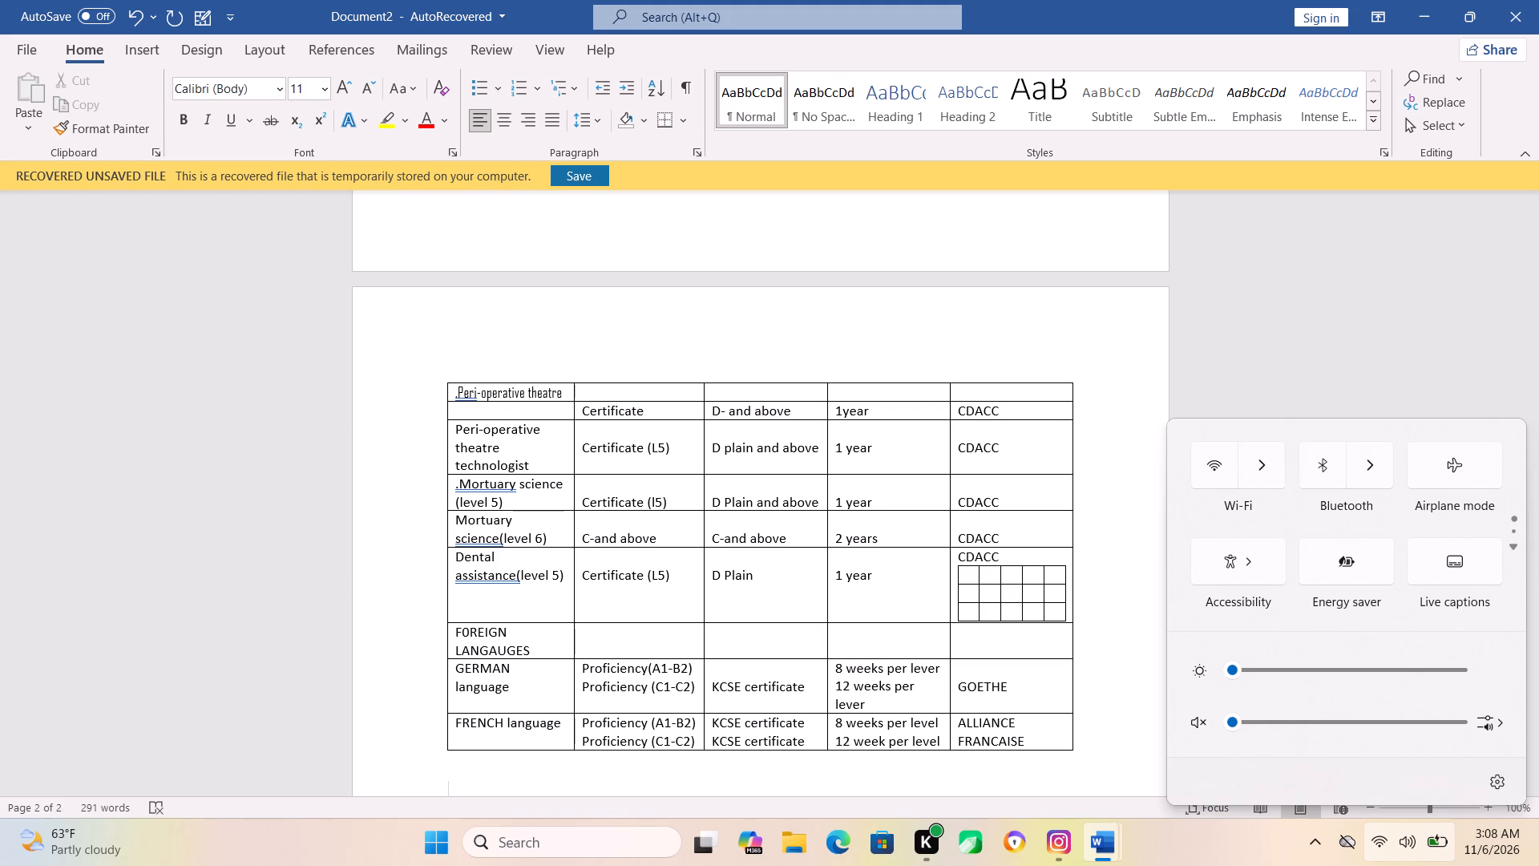
text(SE)
key(BackSpace)
key(e)
text(ptem)
text(ber)
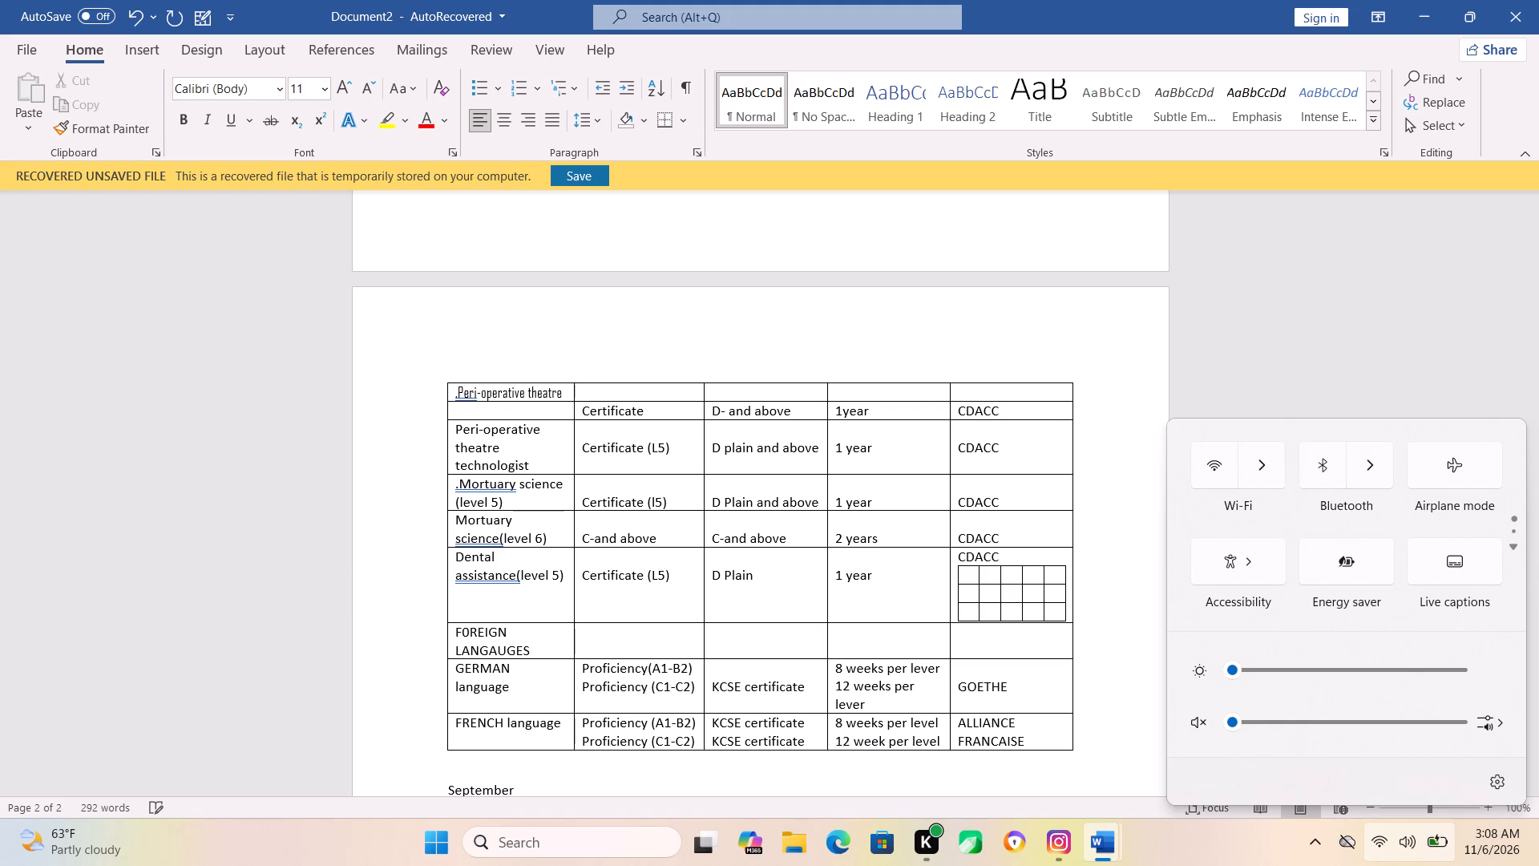
key(space)
text(inta)
text(ke)
key(space)
text(on)
text(goin)
key(g)
Add "Enroll now" on the same line after "September intake ongoing", separated by a gap of five spaces.
key(space)
key(space)
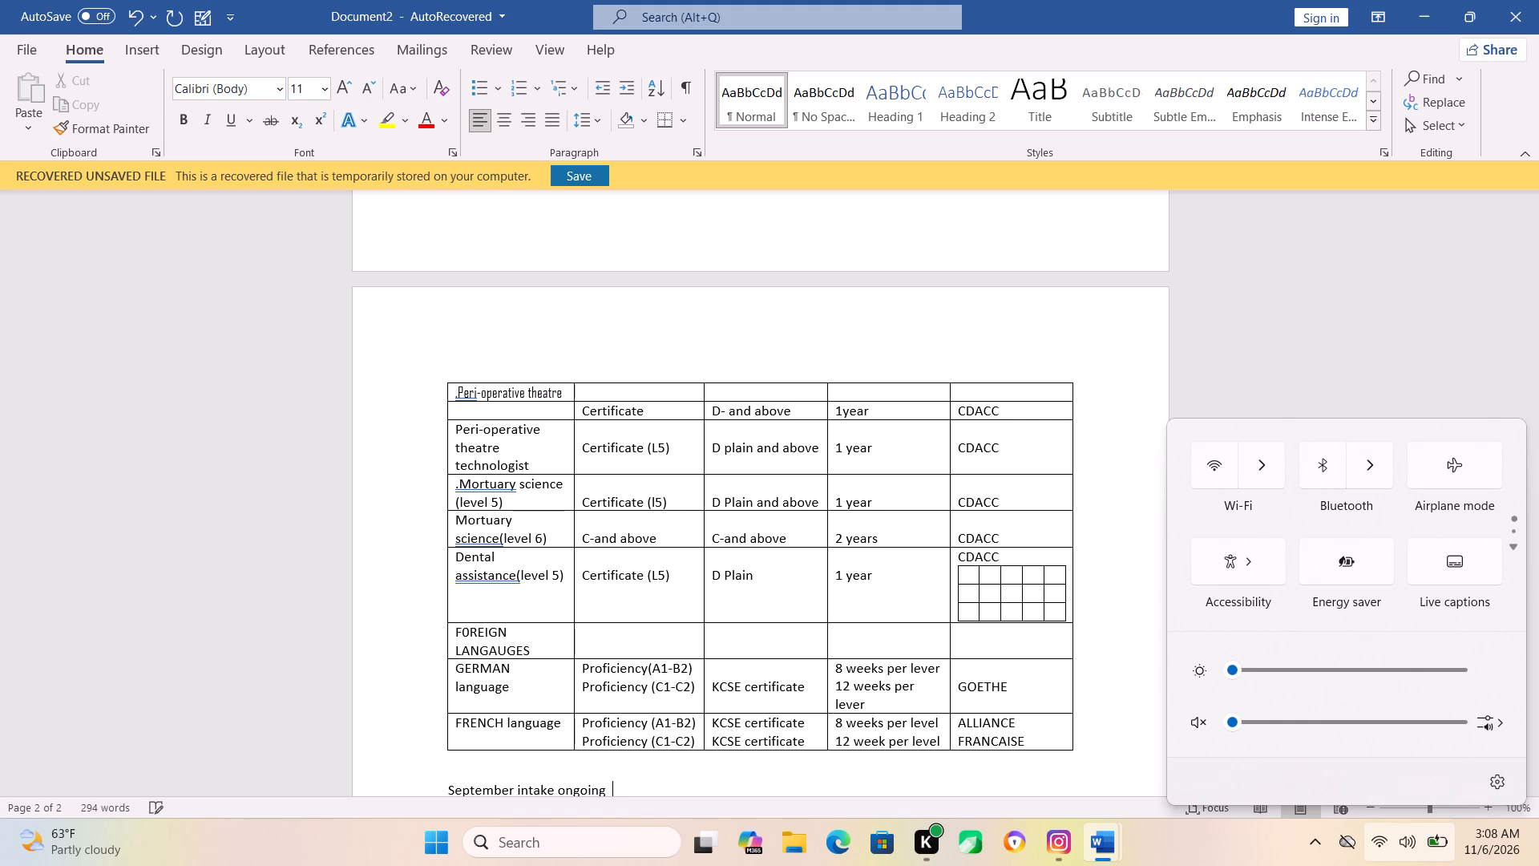
key(space)
key(space)
key(space)
key(e)
text(nro)
text(ll)
key(space)
text(now)
Add the word "Accommodation", spelled with double m, further along the same line after a wide gap following "Enroll now".
key(space)
key(space)
key(space)
key(space)
key(space)
key(space)
key(space)
key(space)
key(space)
key(space)
key(space)
key(space)
key(space)
key(space)
key(space)
key(space)
key(space)
key(space)
key(space)
key(space)
key(space)
key(space)
key(space)
key(space)
key(space)
key(space)
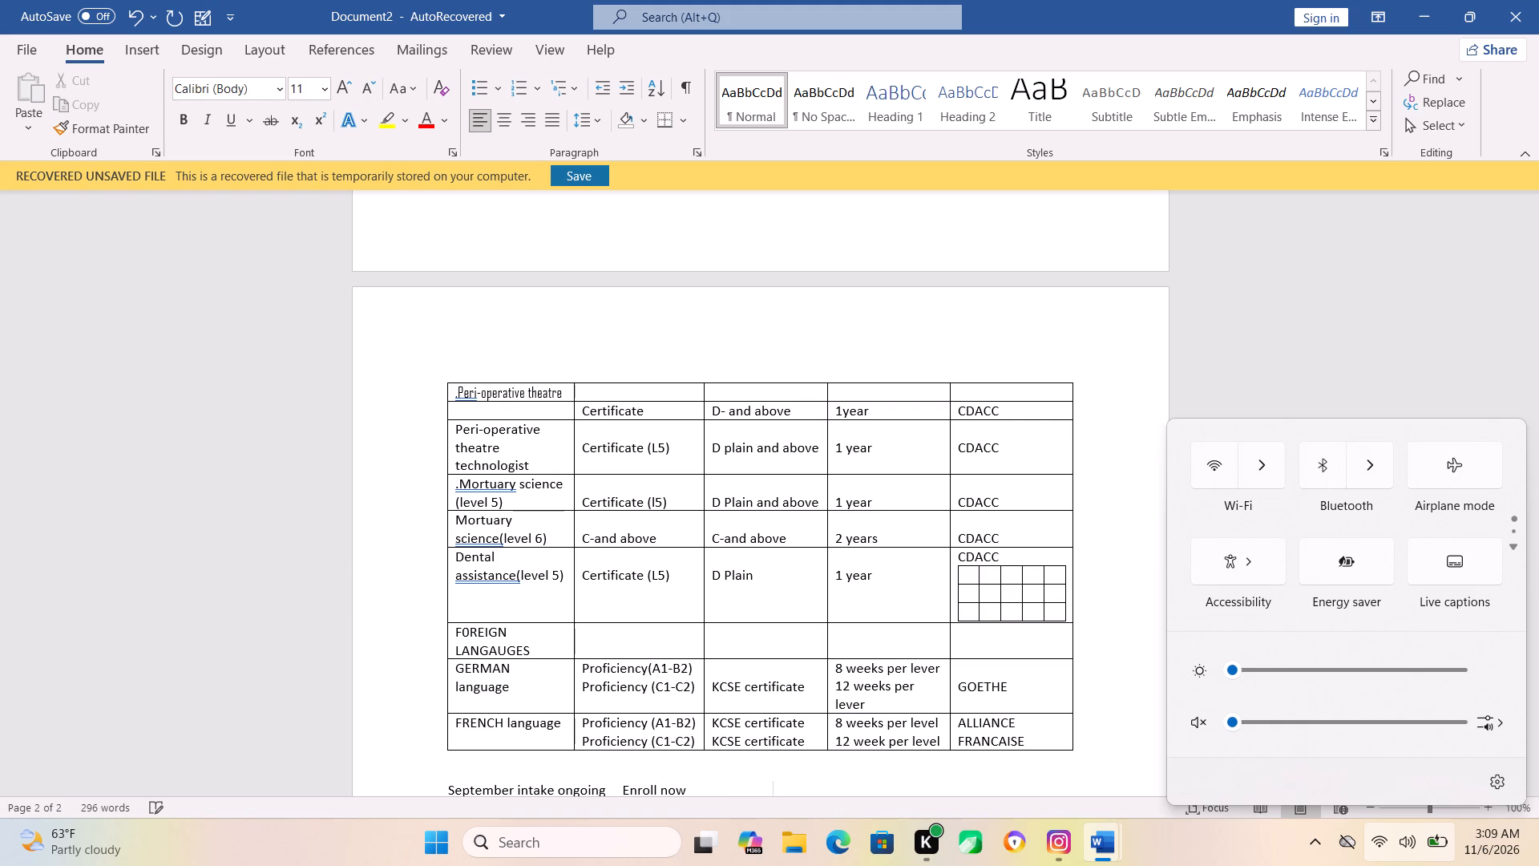
key(a)
text(omo)
text(dati)
text(on)
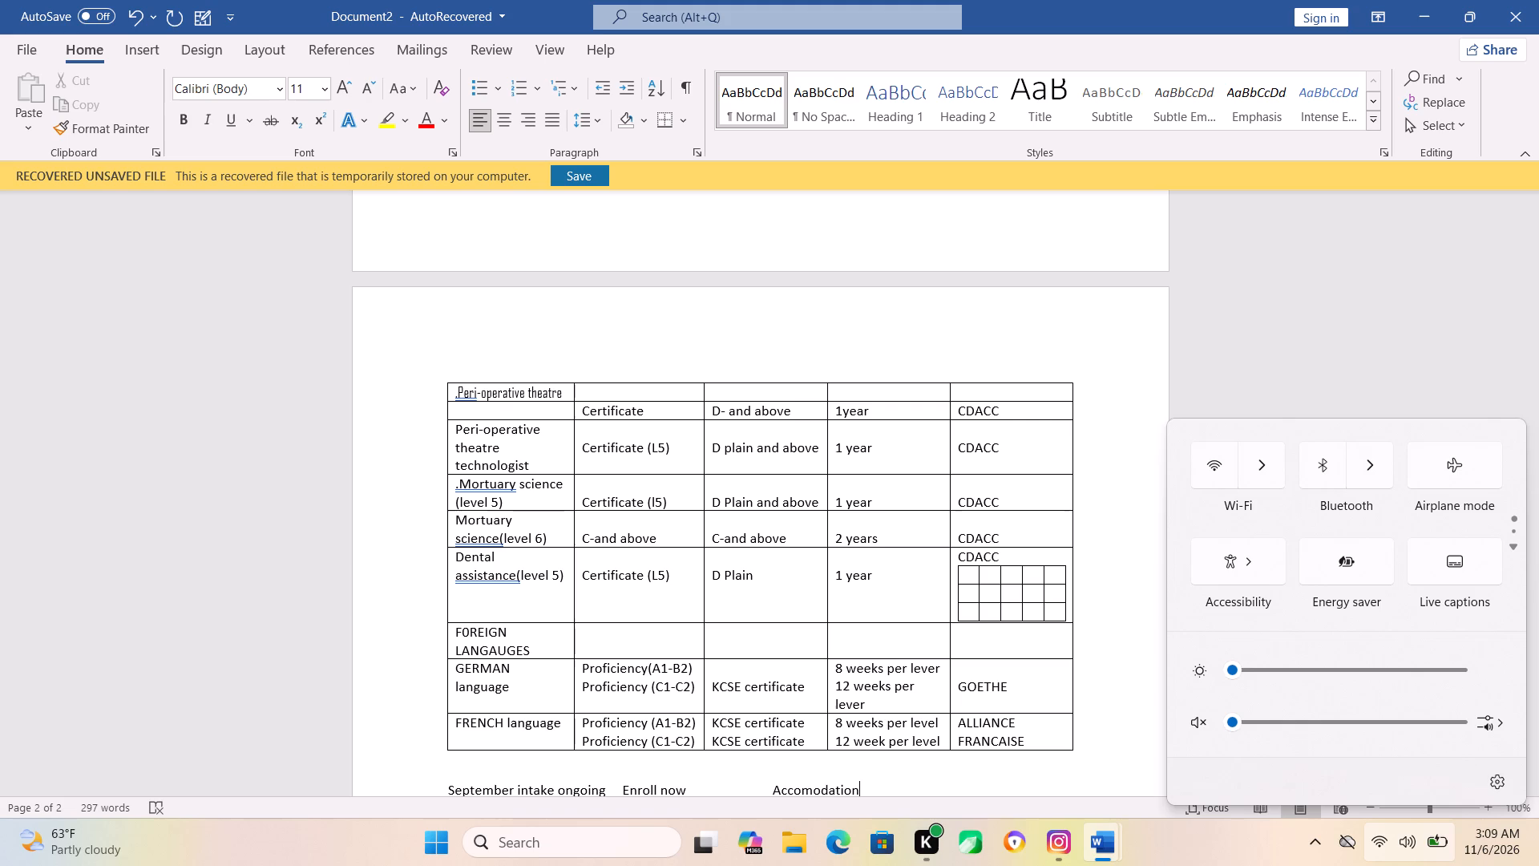
key(space)
key(BackSpace)
key(BackSpace)
key(BackSpace)
key(BackSpace)
key(BackSpace)
key(BackSpace)
key(BackSpace)
key(BackSpace)
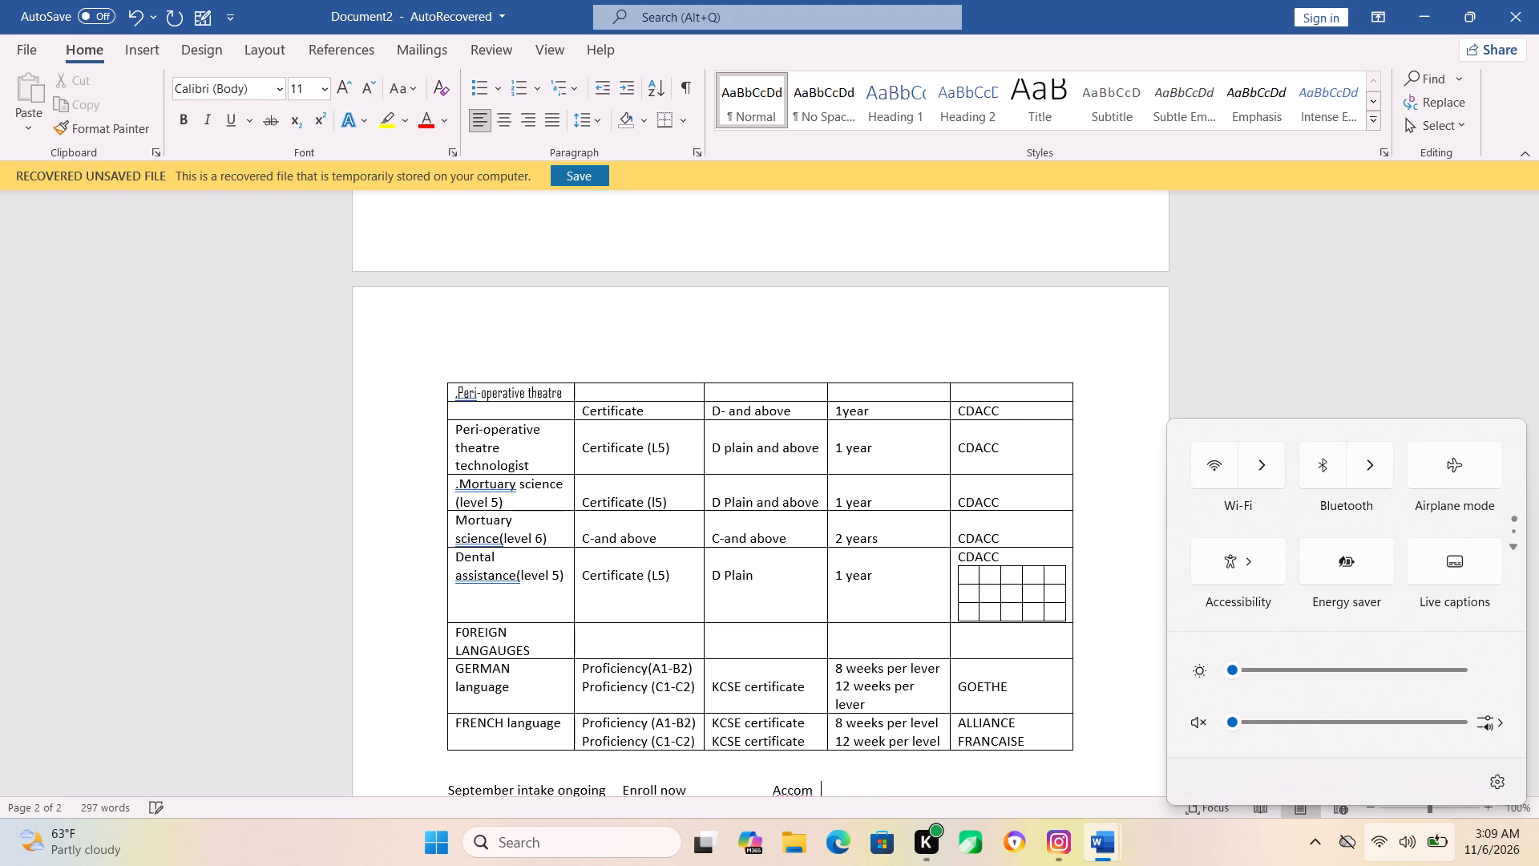
text(mo)
text(dat)
text(io)
key(n)
Add "Arrangement Available" after the word "Accommodation" on the notices line.
key(space)
key(a)
text(rra)
key(g)
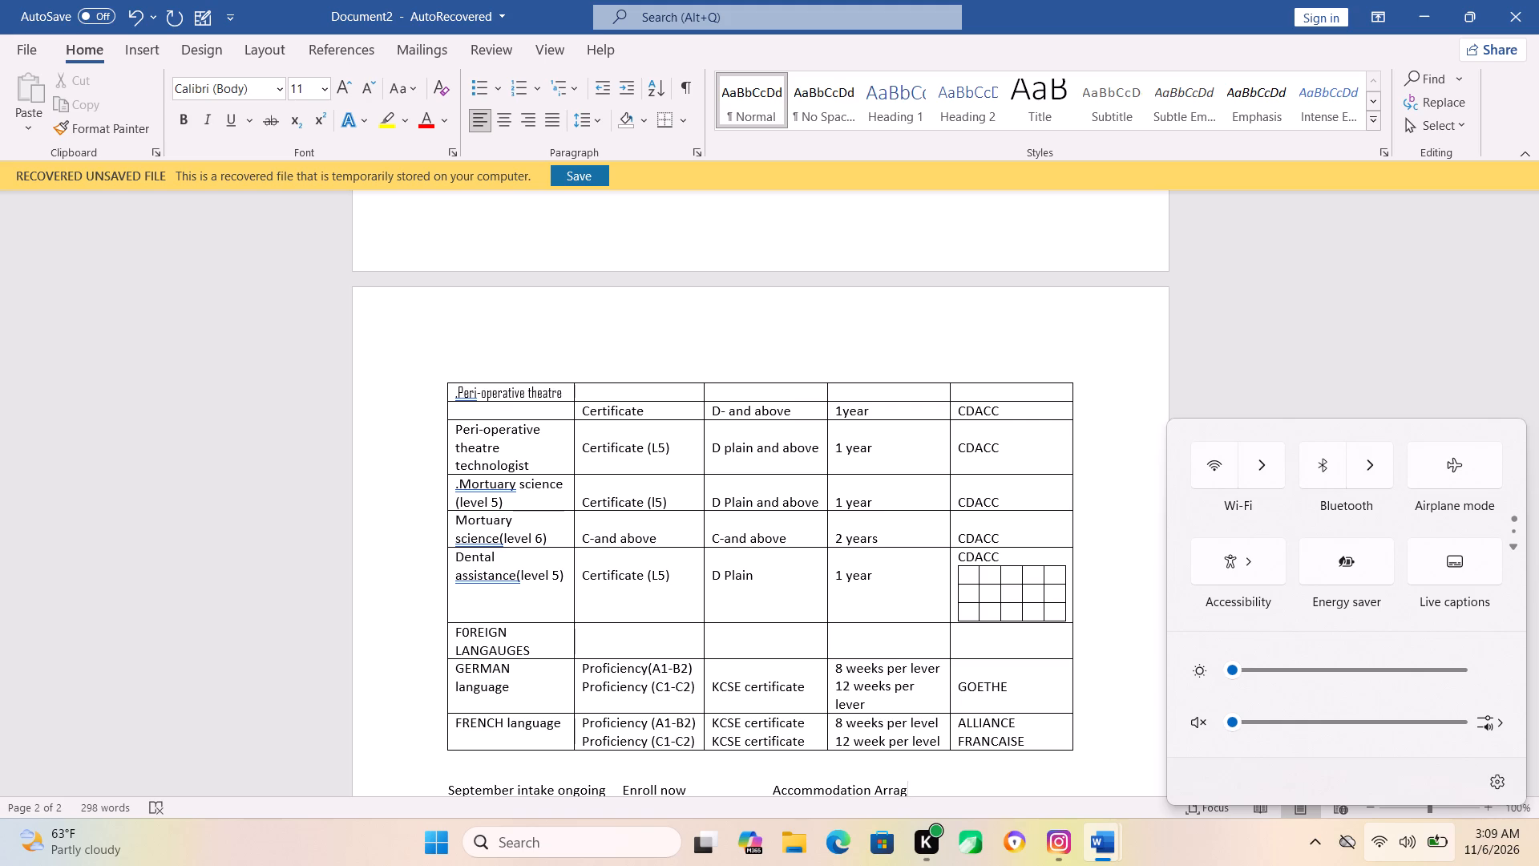
key(BackSpace)
text(nge)
text(me)
text(nt)
key(space)
key(a)
text(vai)
text(lable)
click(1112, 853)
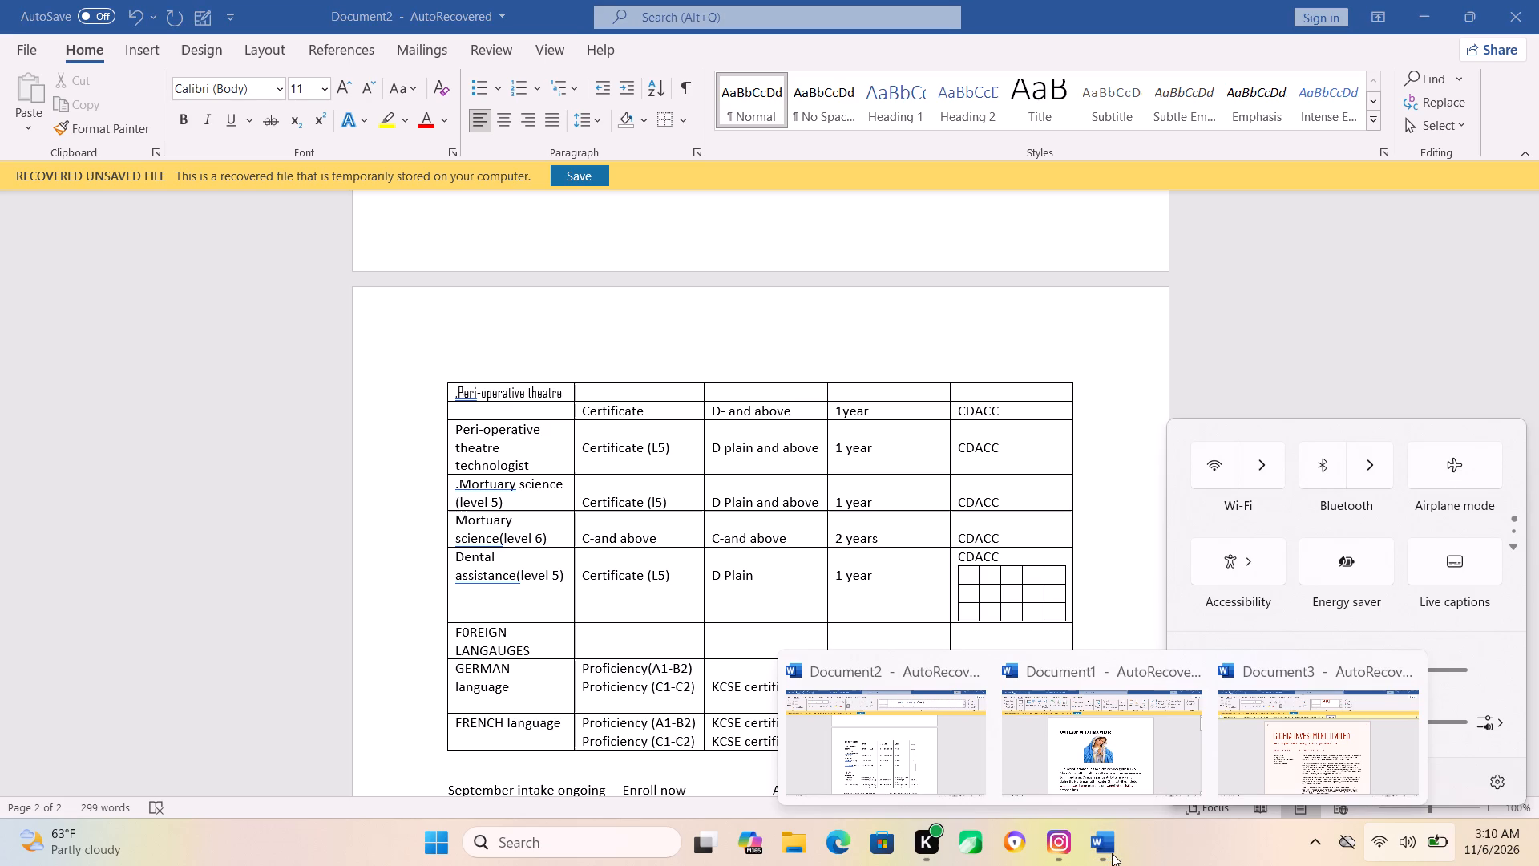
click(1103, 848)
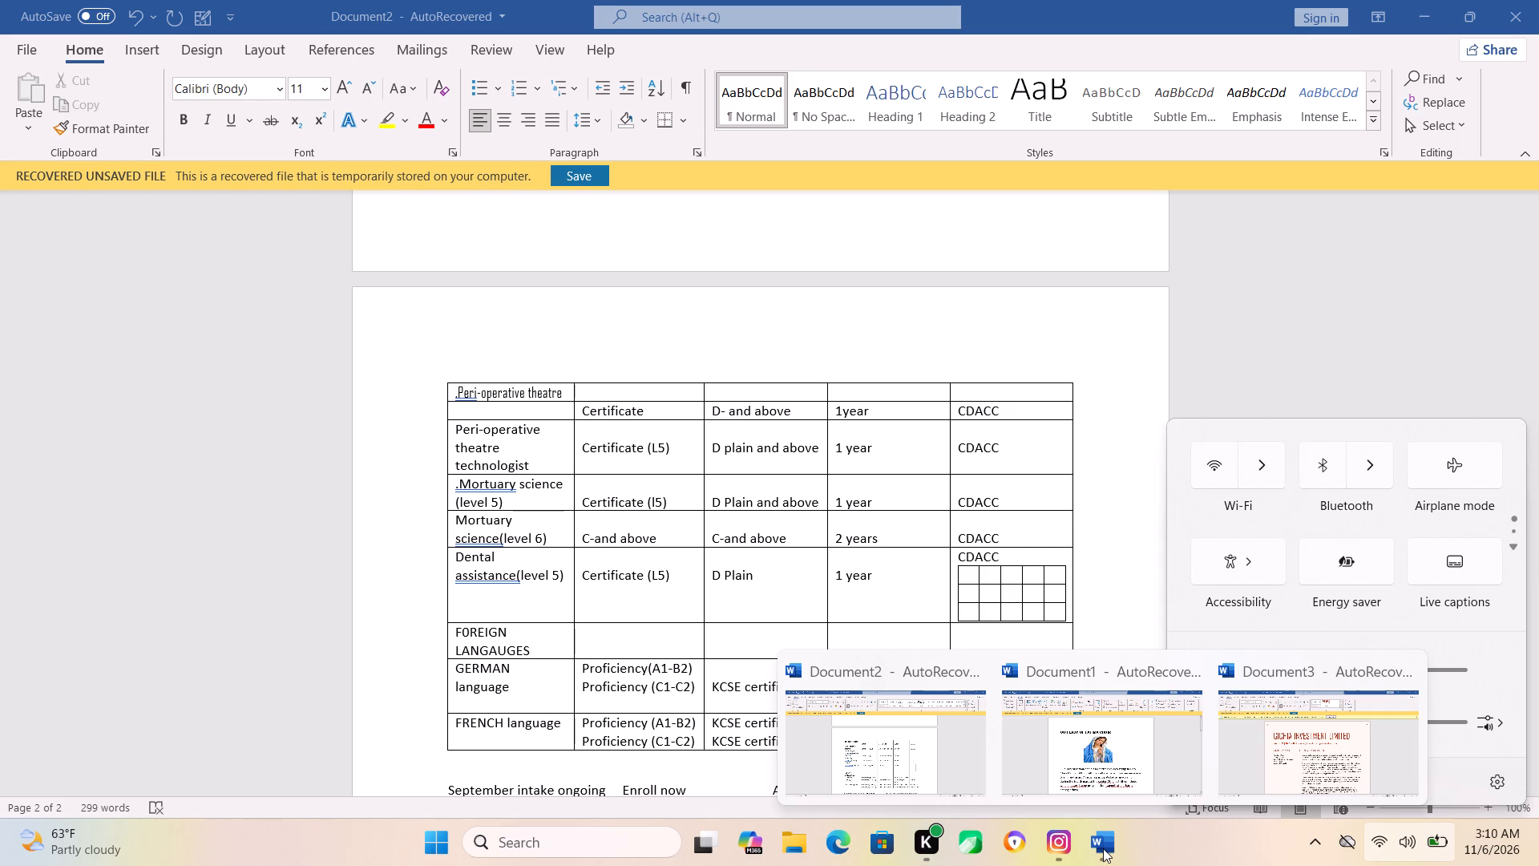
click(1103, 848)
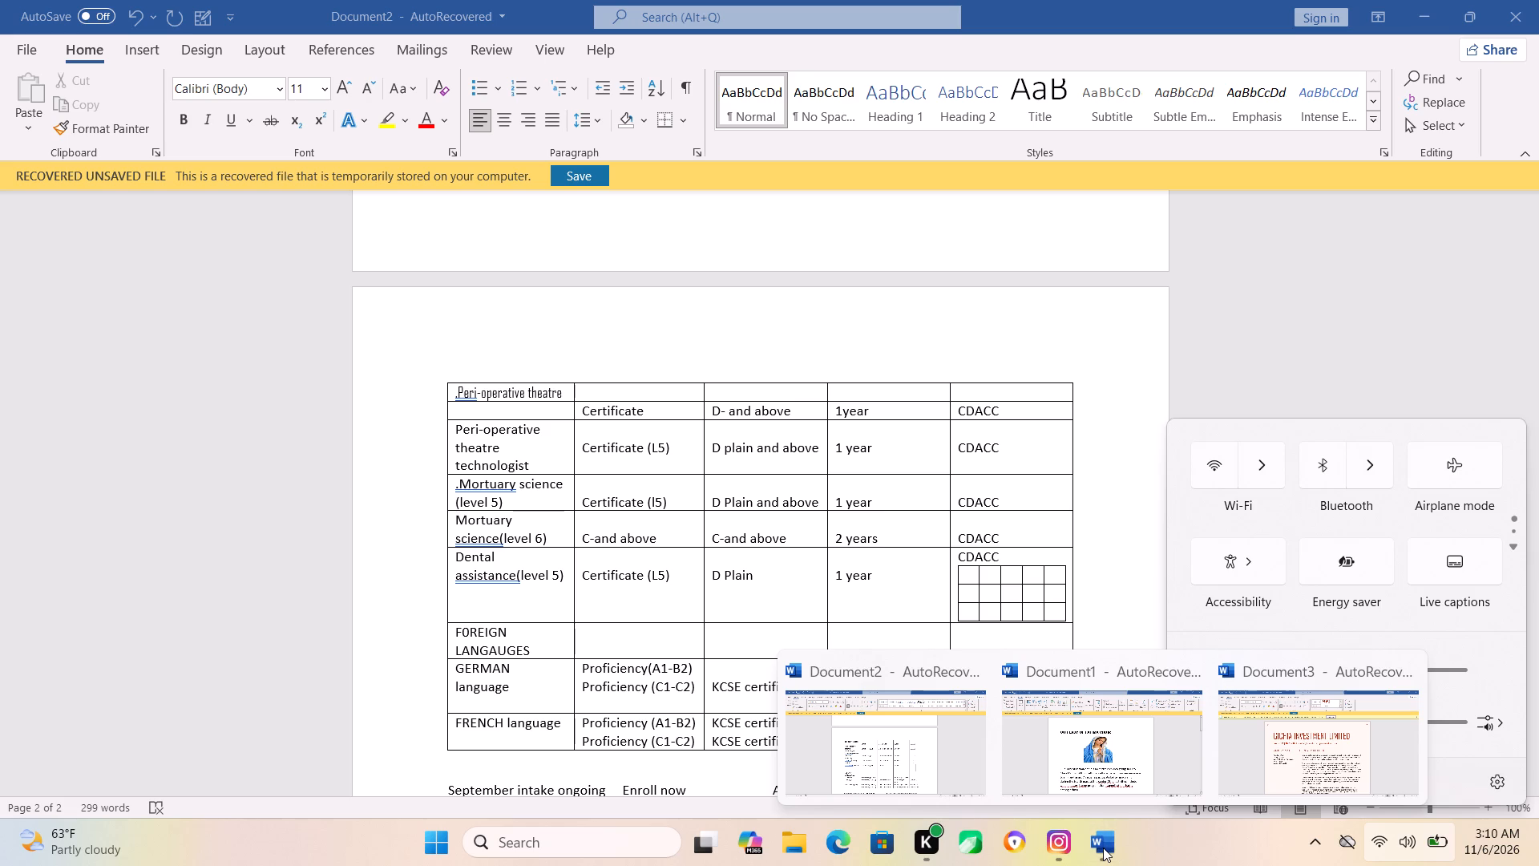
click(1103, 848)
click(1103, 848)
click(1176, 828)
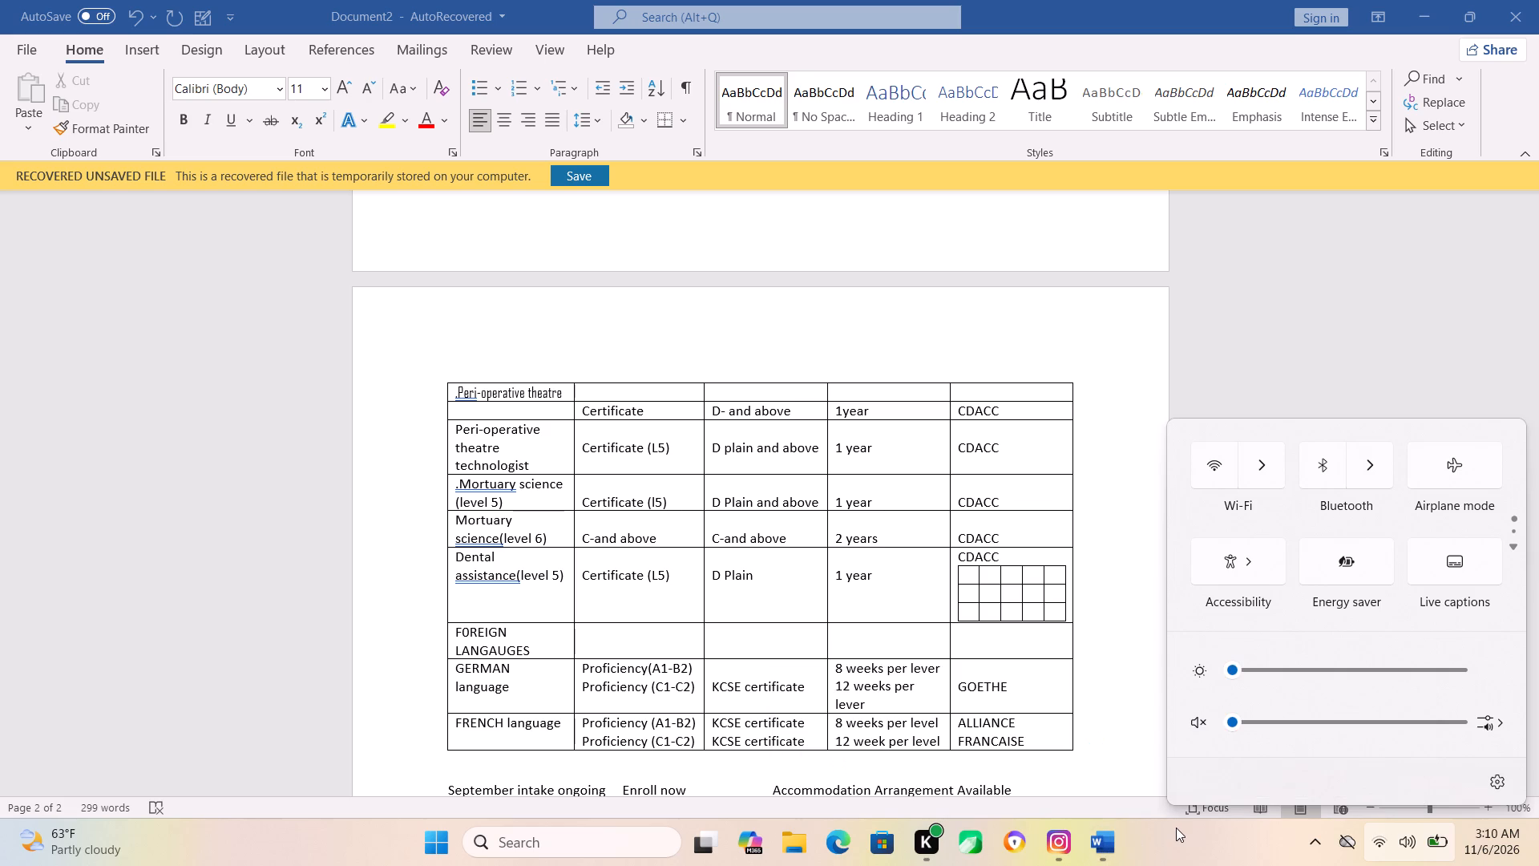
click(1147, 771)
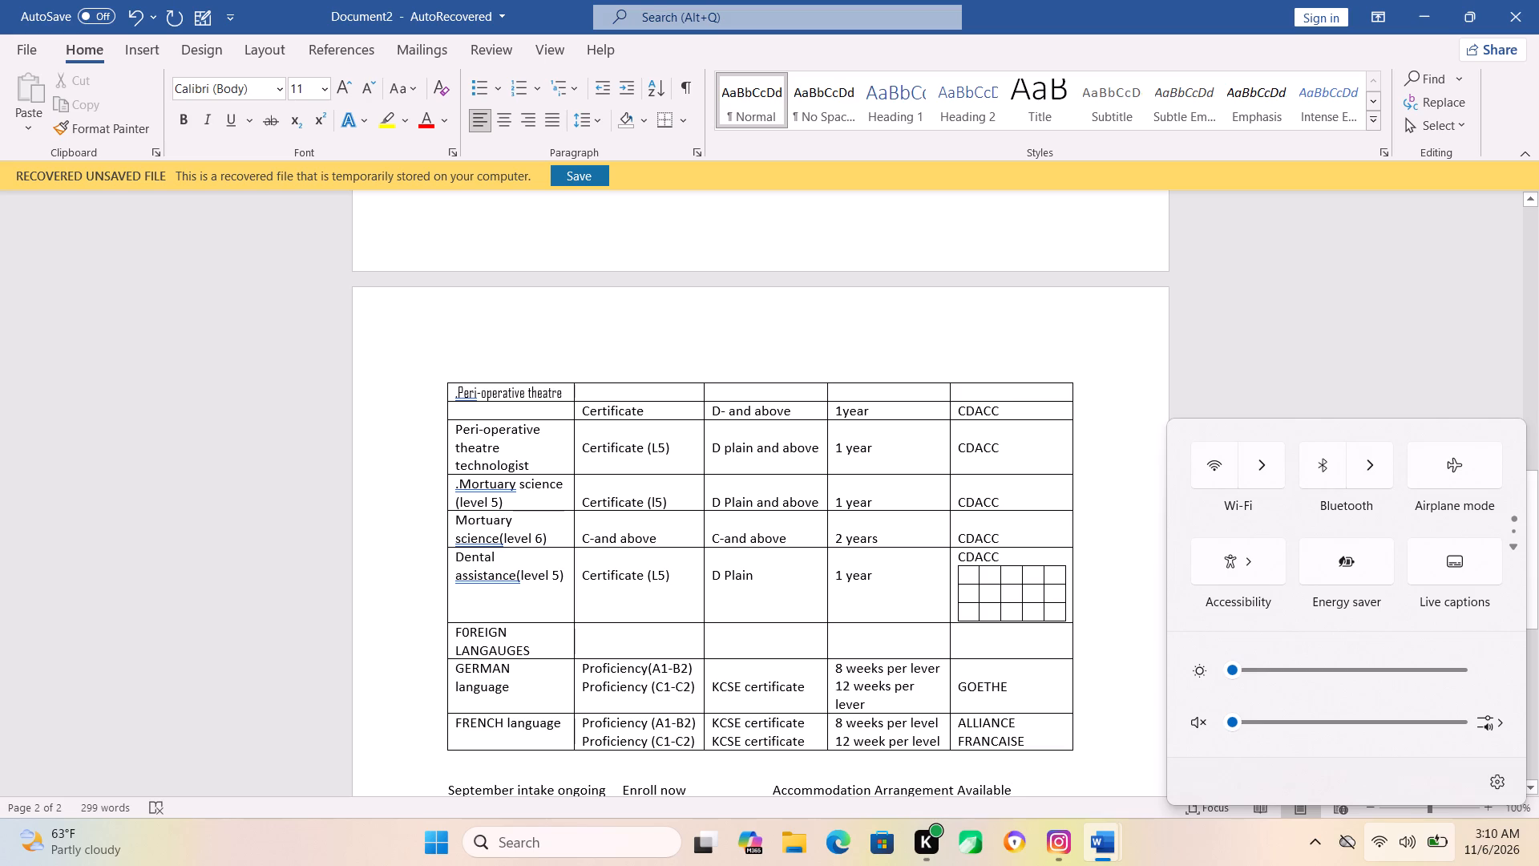
Insert a table with 4 columns and 12 rows below the notices line, leaving five blank lines in between.
key(Return)
key(Return)
key(Return)
key(Return)
key(Return)
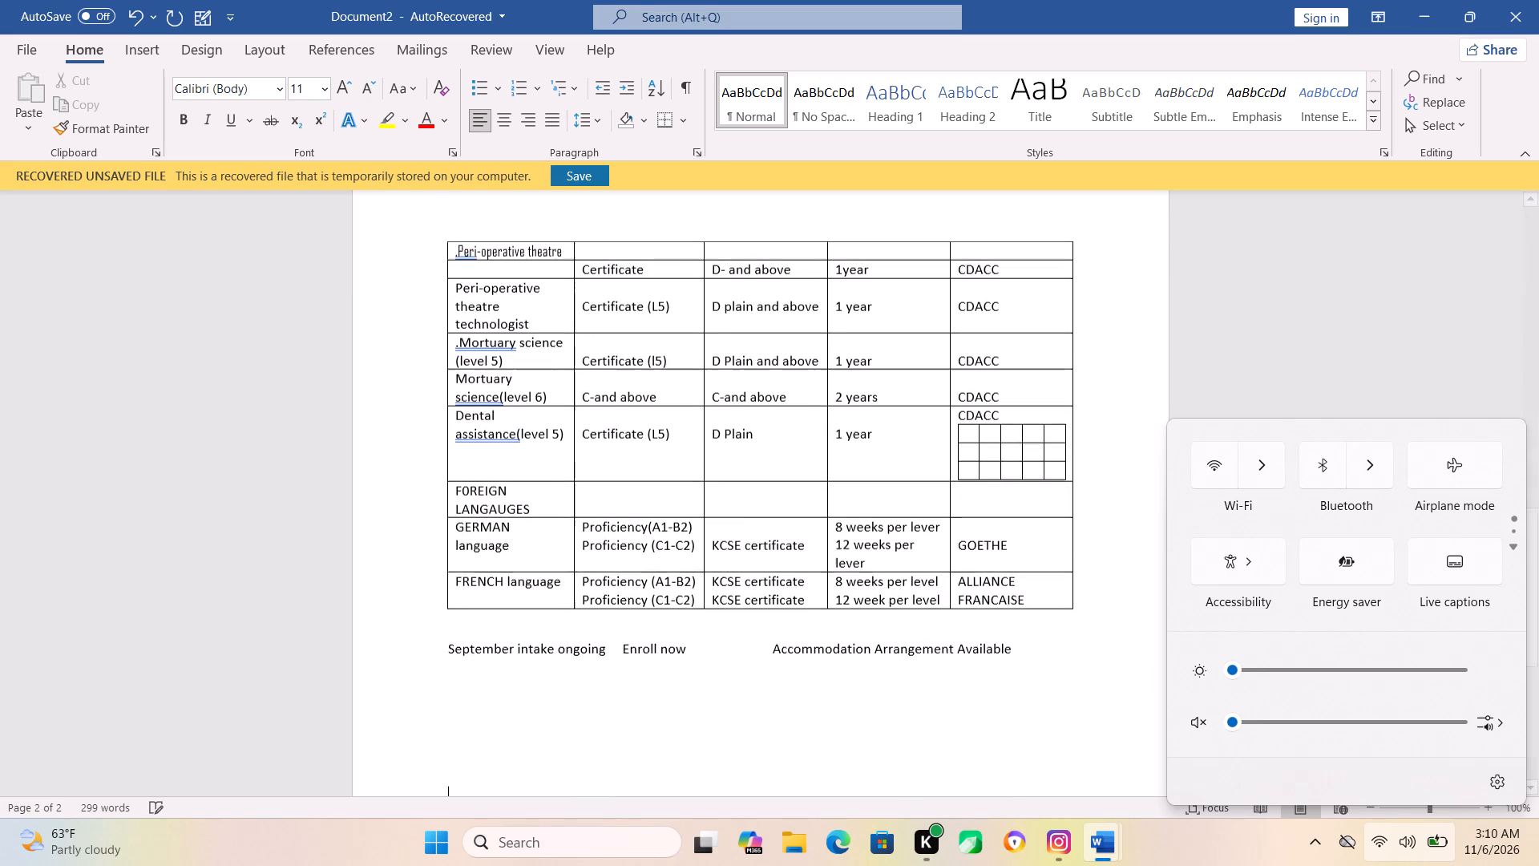
key(Return)
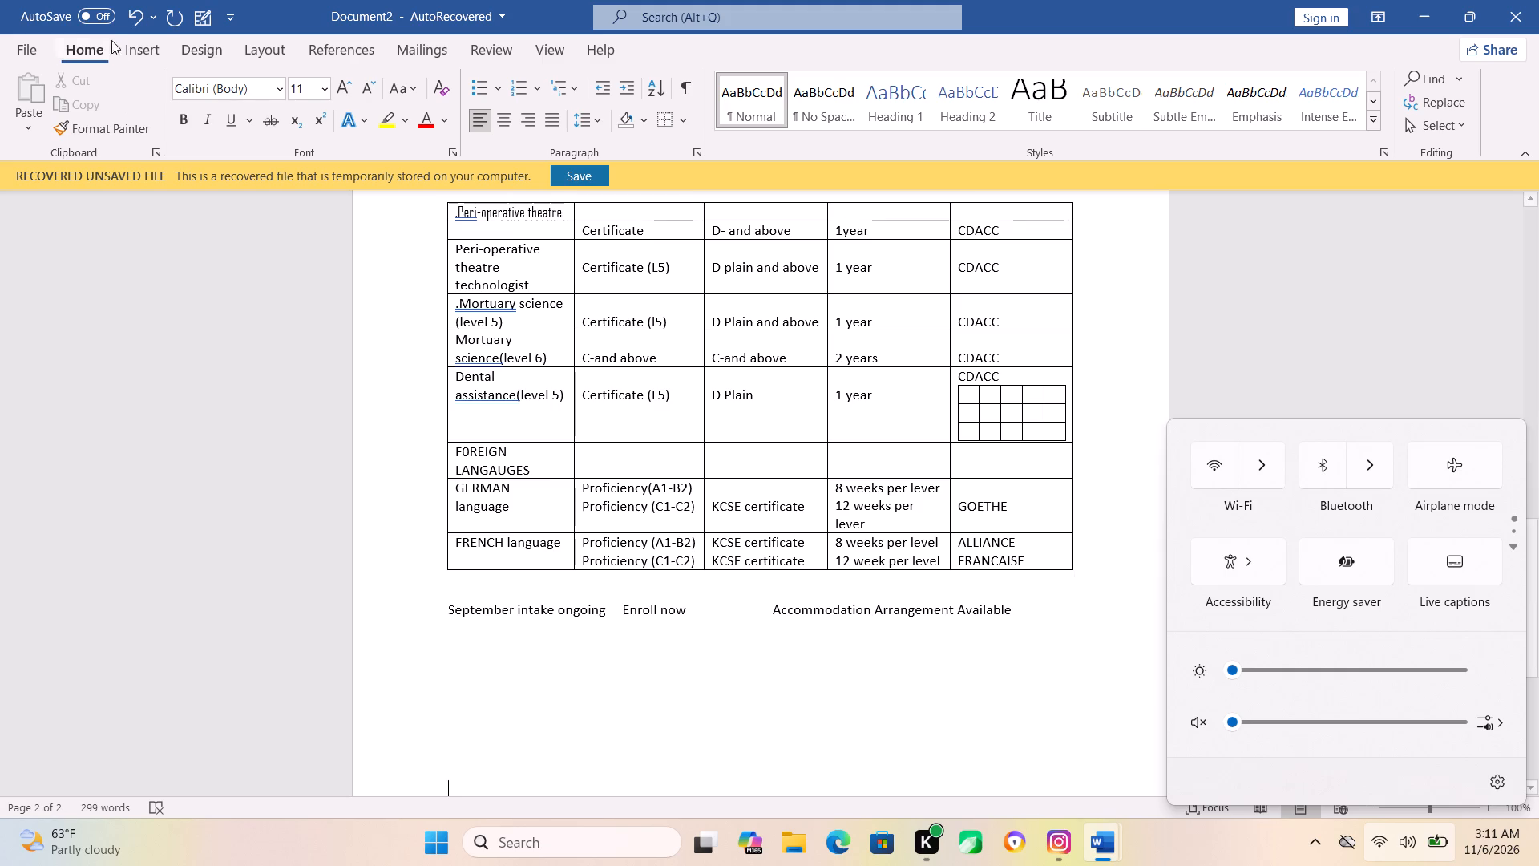
click(137, 51)
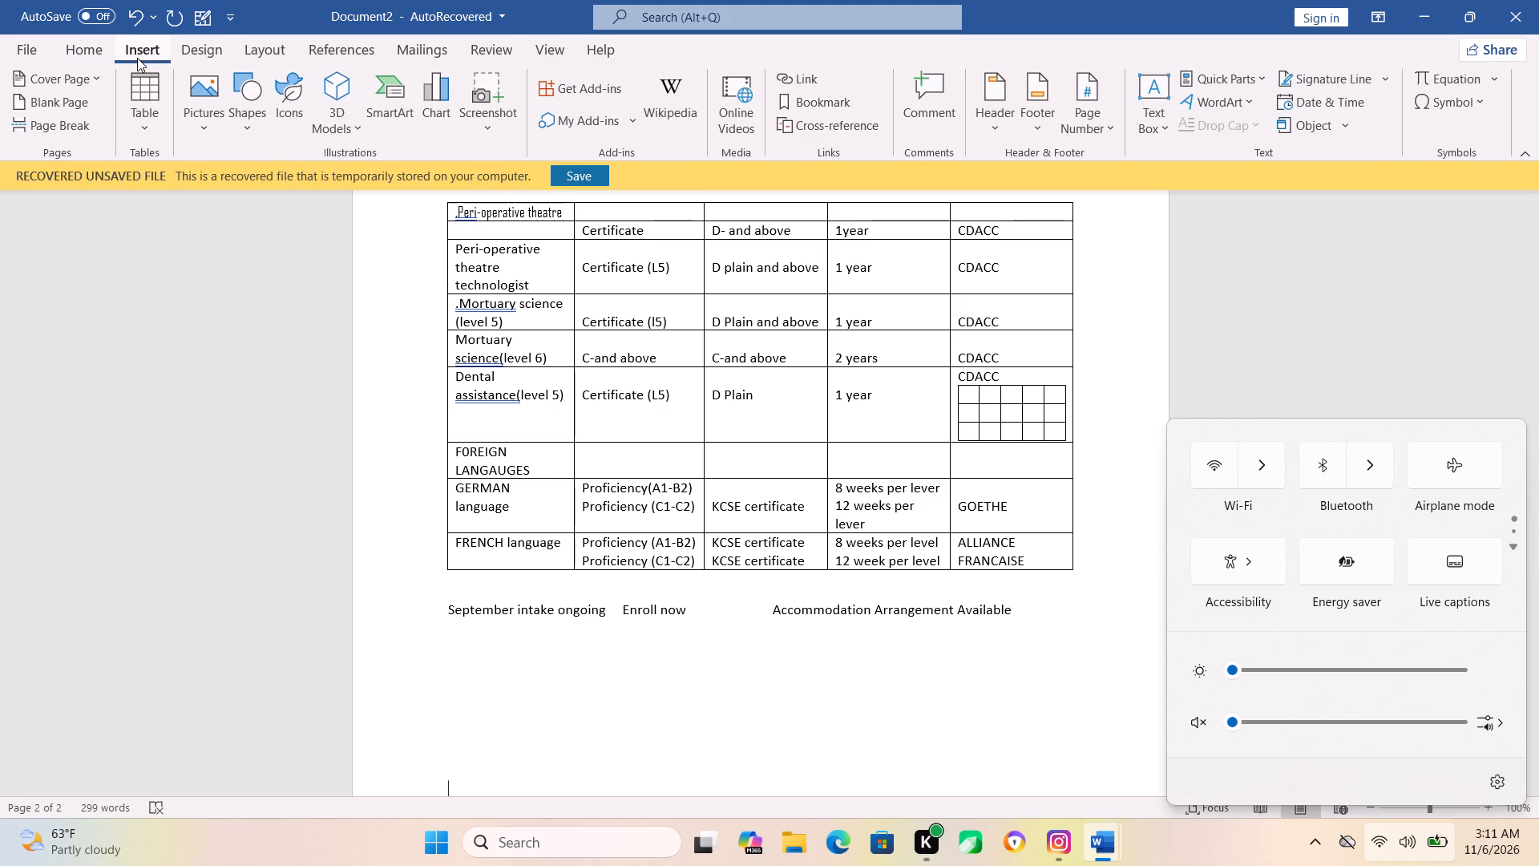
click(151, 119)
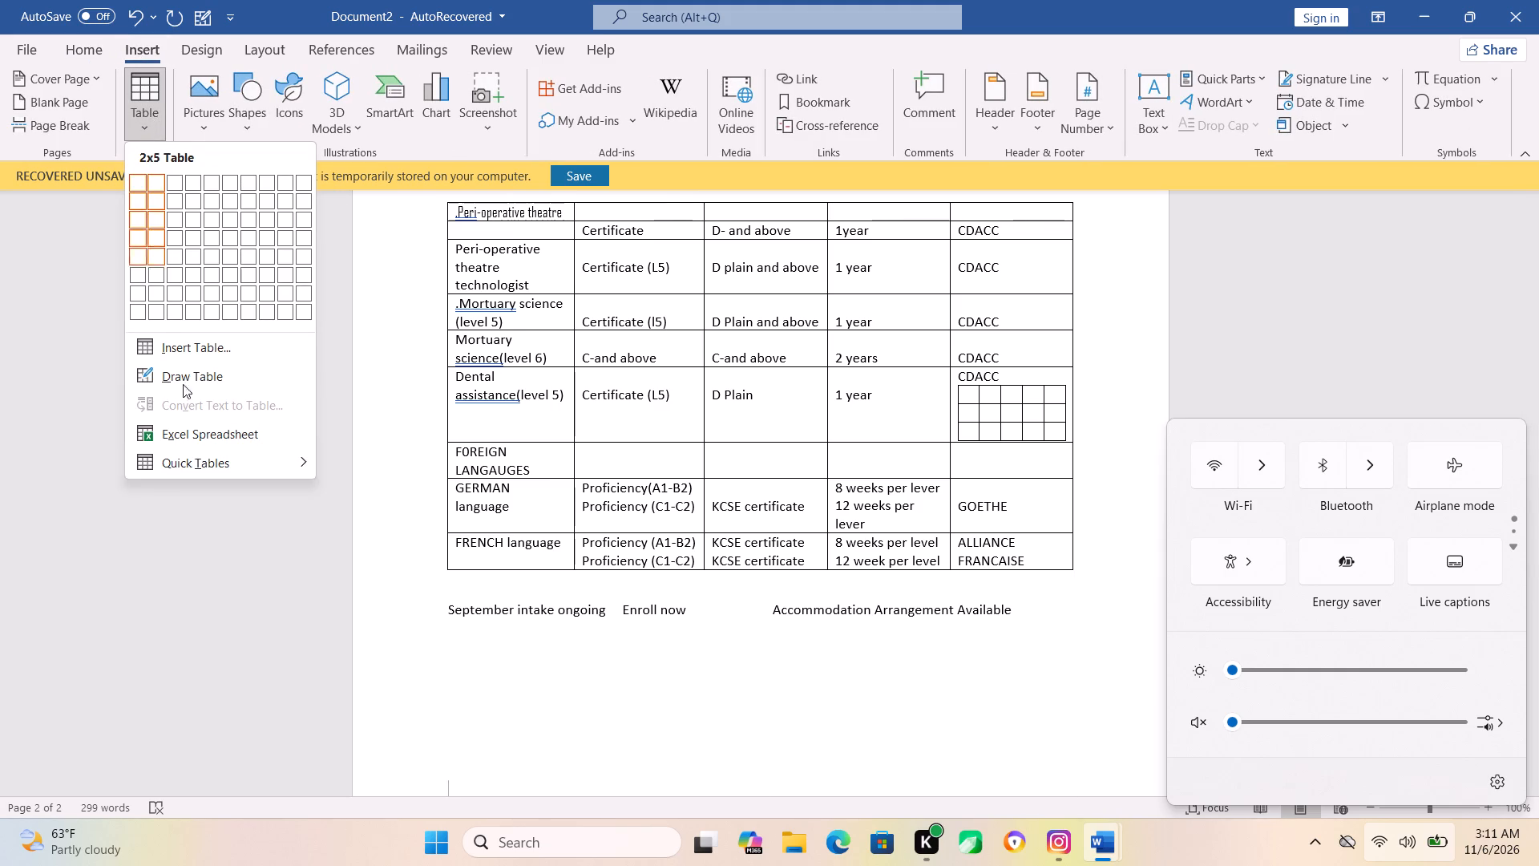
click(188, 352)
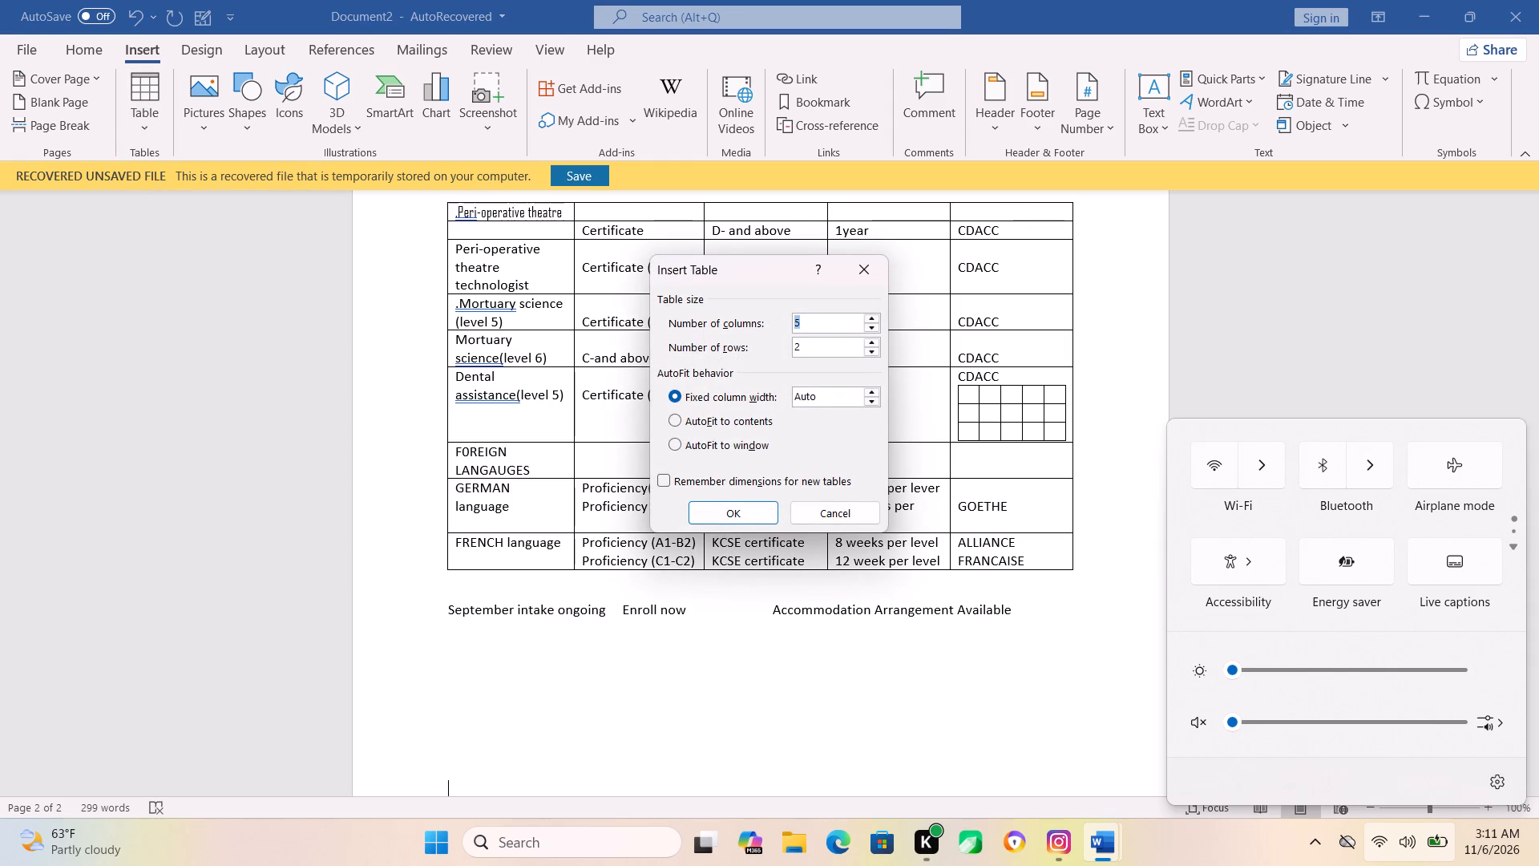
key(BackSpace)
key(4)
click(799, 348)
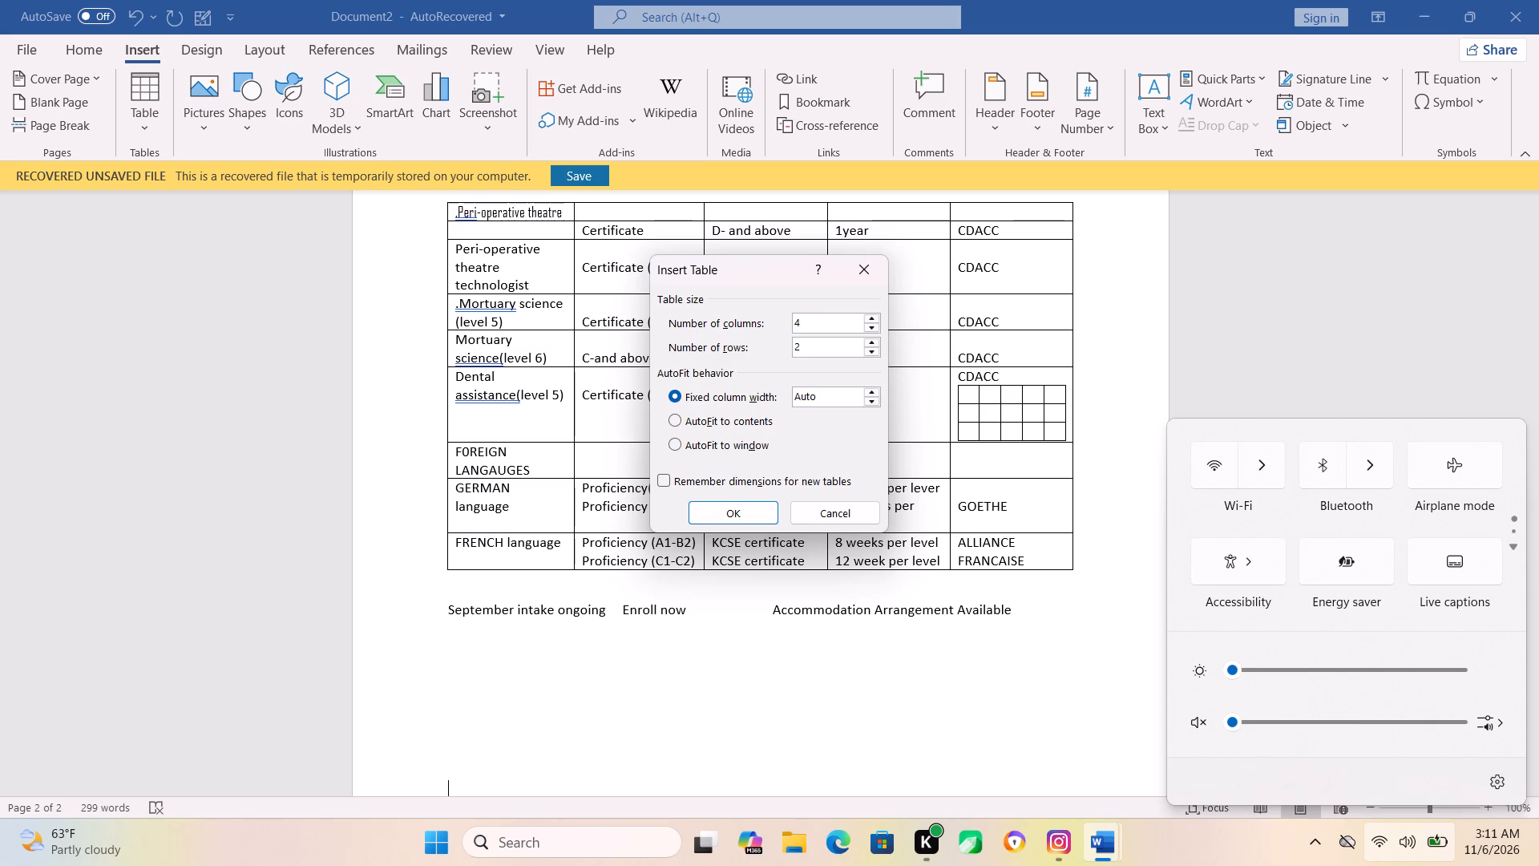
click(799, 348)
key(BackSpace)
text(12)
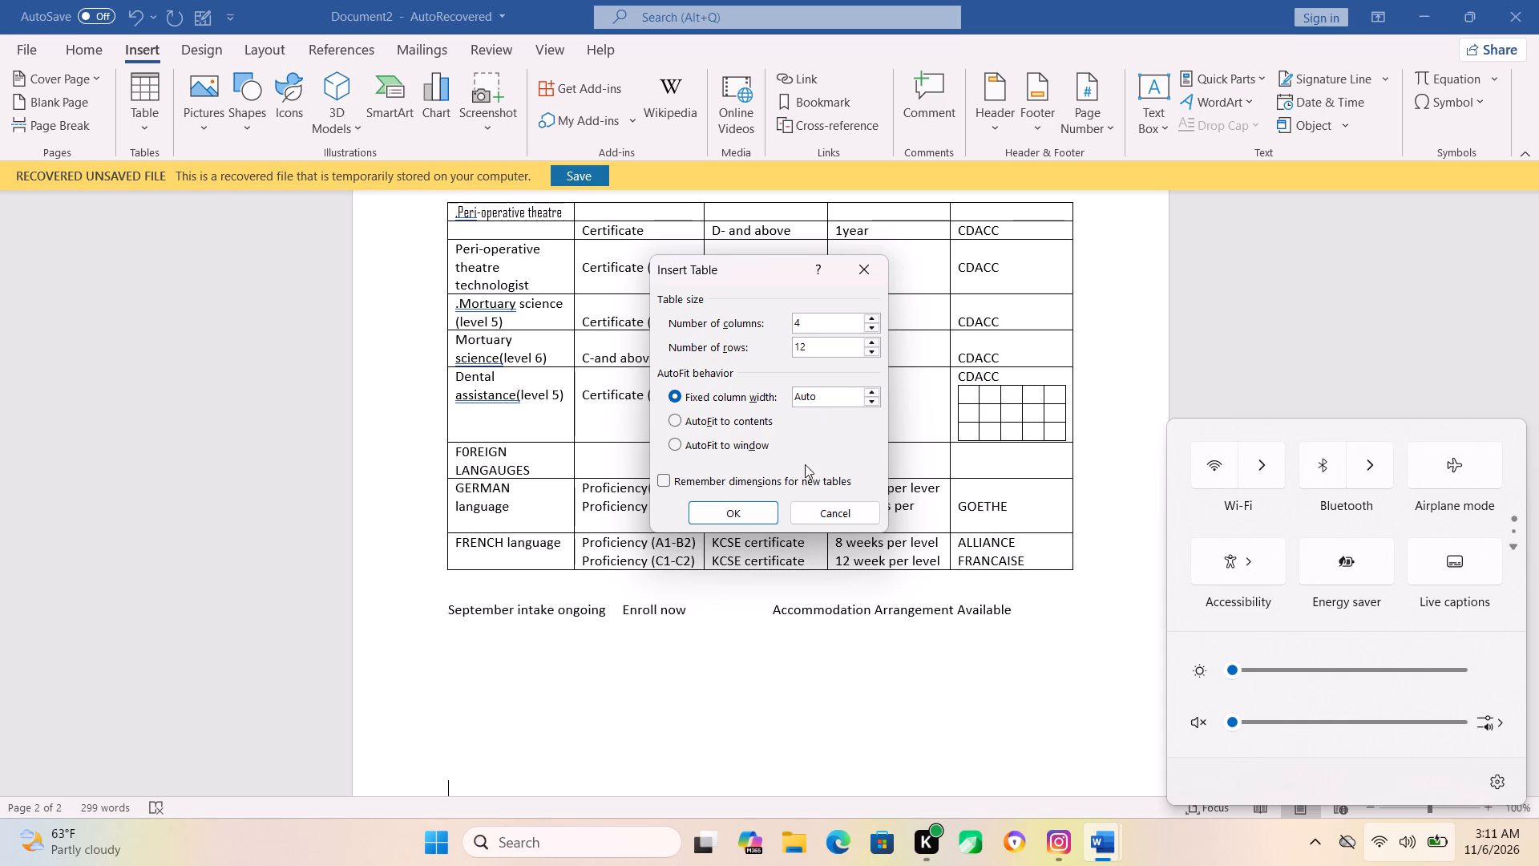
click(749, 510)
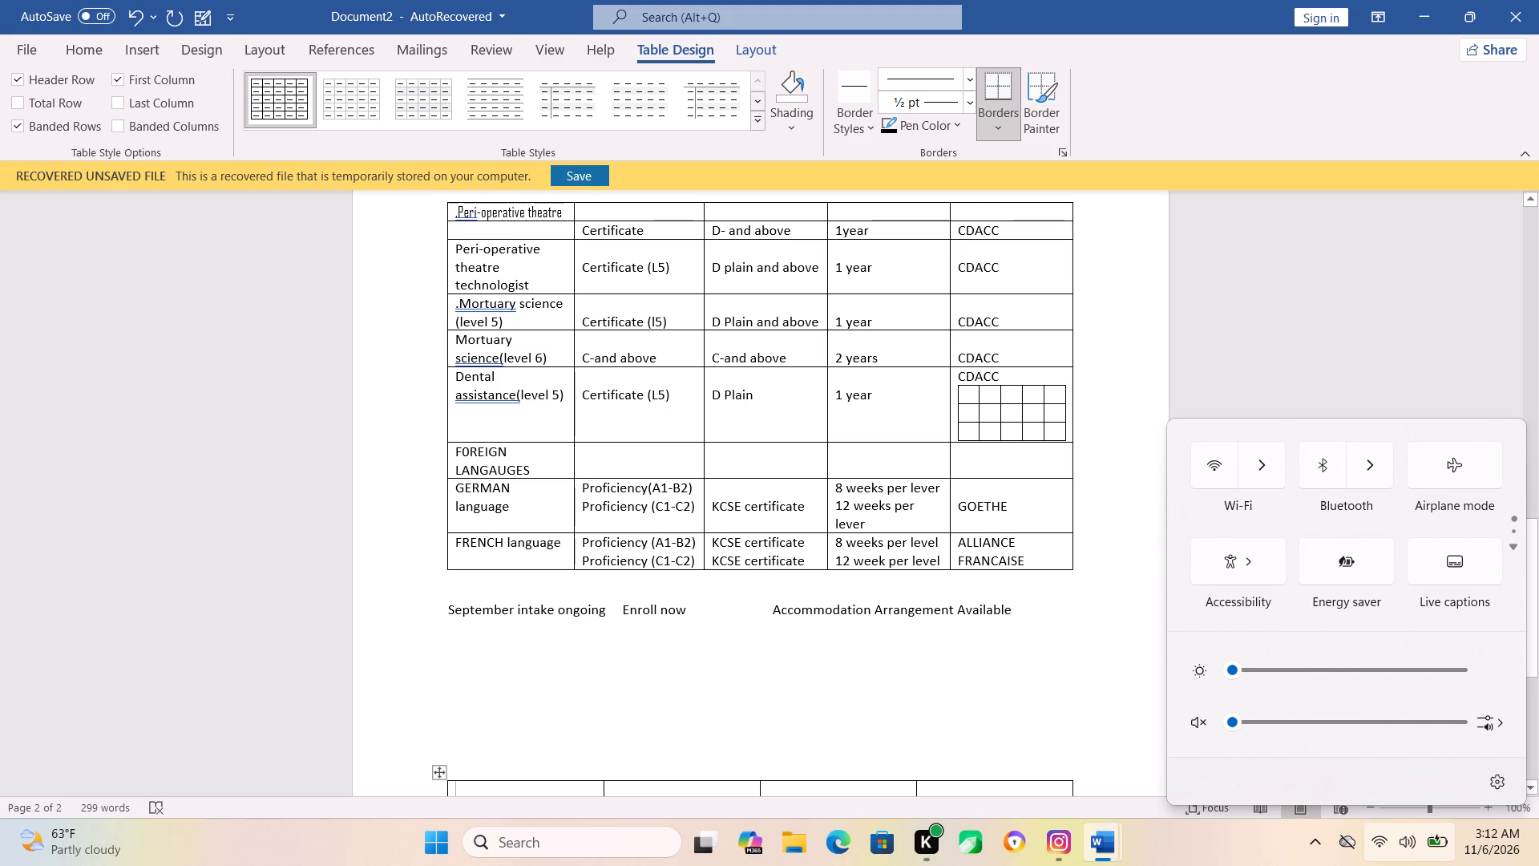
Add the bold heading "HEALTH COUSES" on the blank line directly above the new table.
click(525, 756)
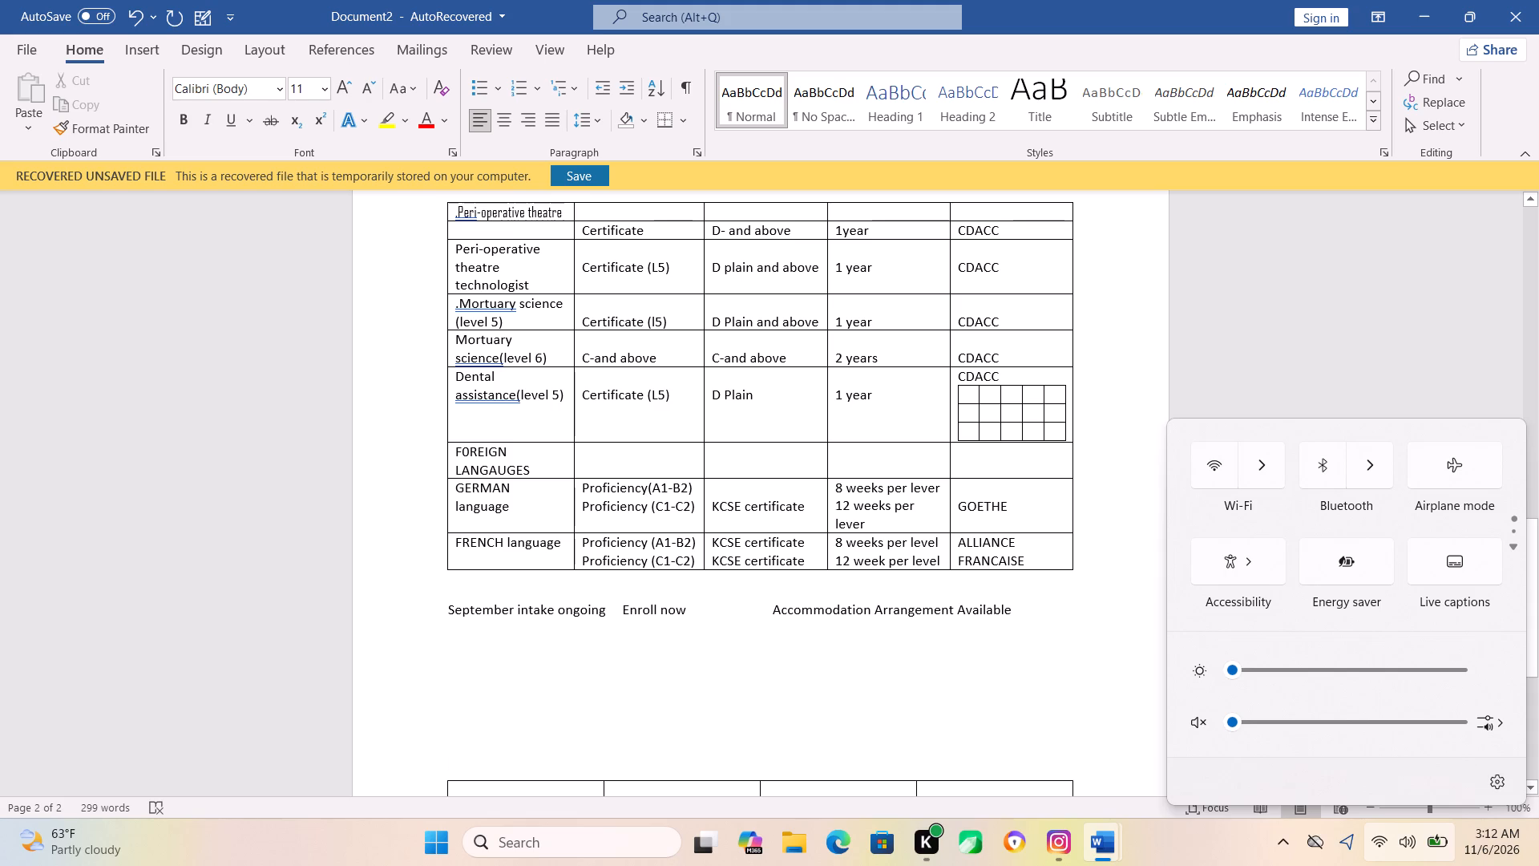
click(180, 121)
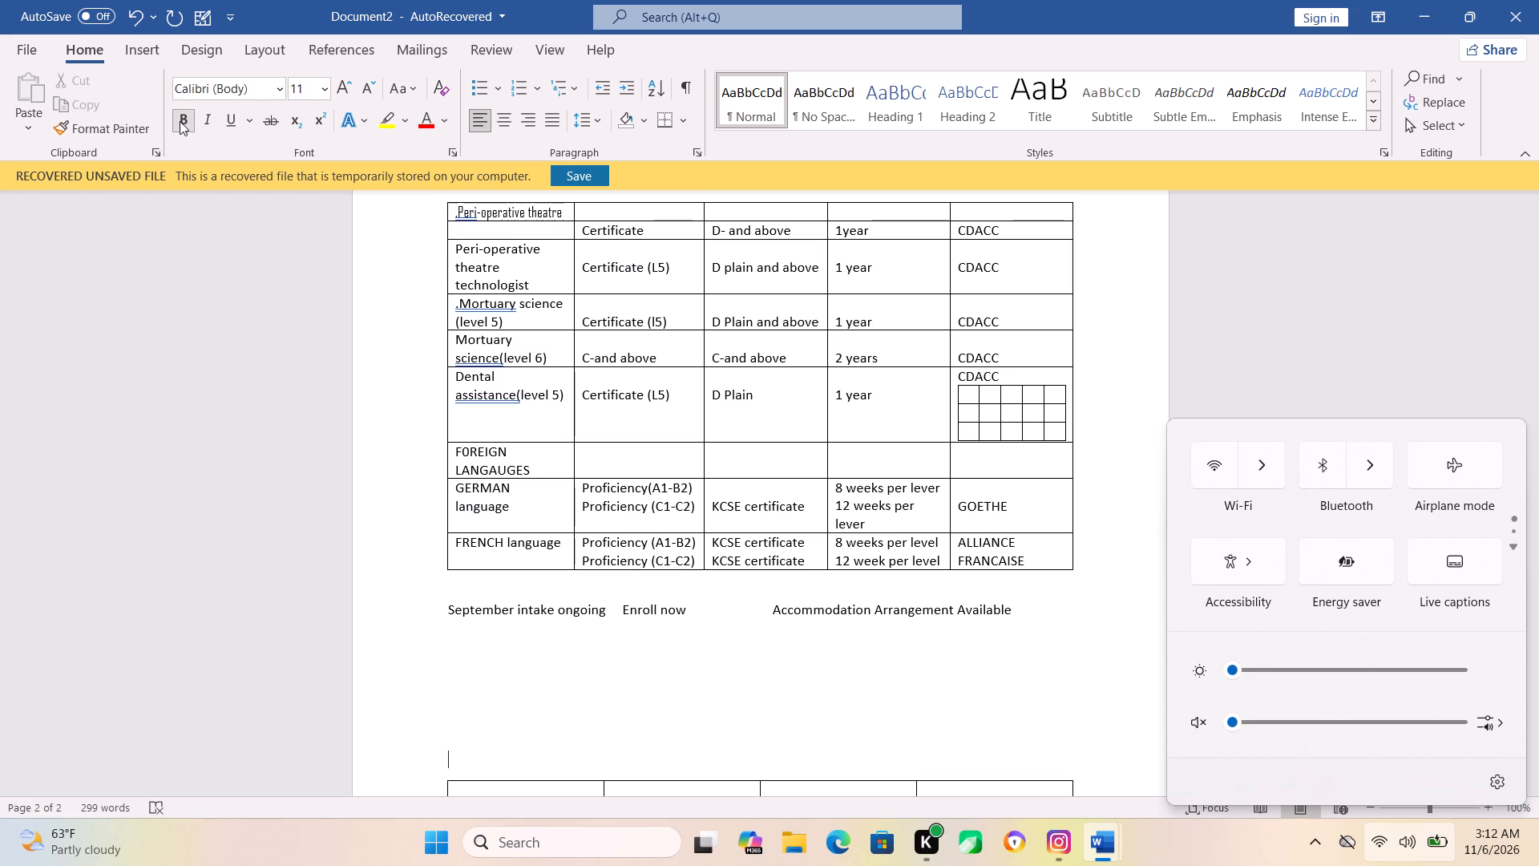
key(h)
key(BackSpace)
text(HEA)
text(LT)
key(h)
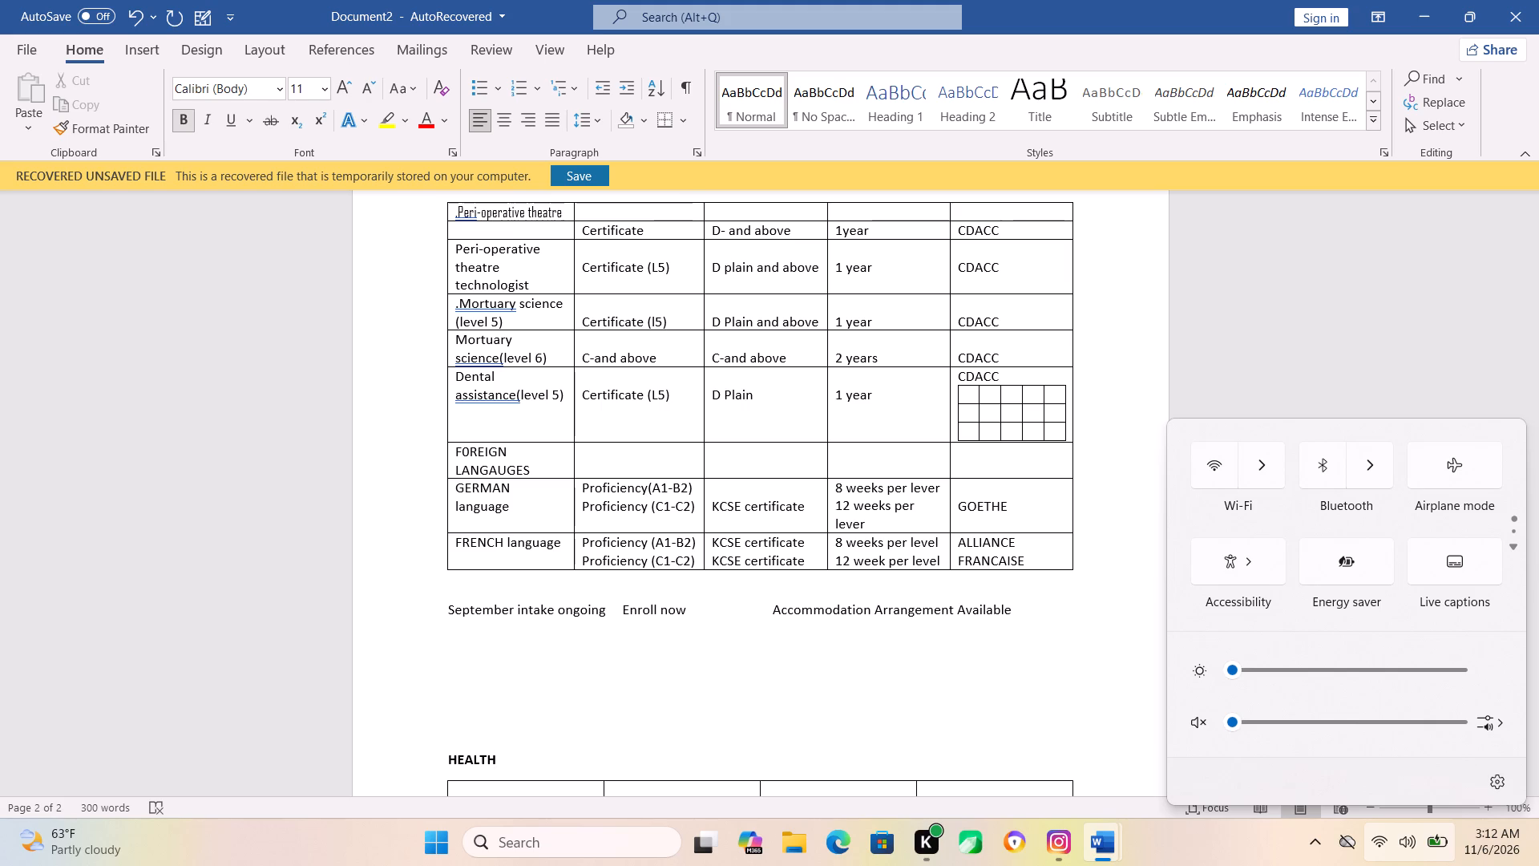
key(space)
text(CO)
key(u)
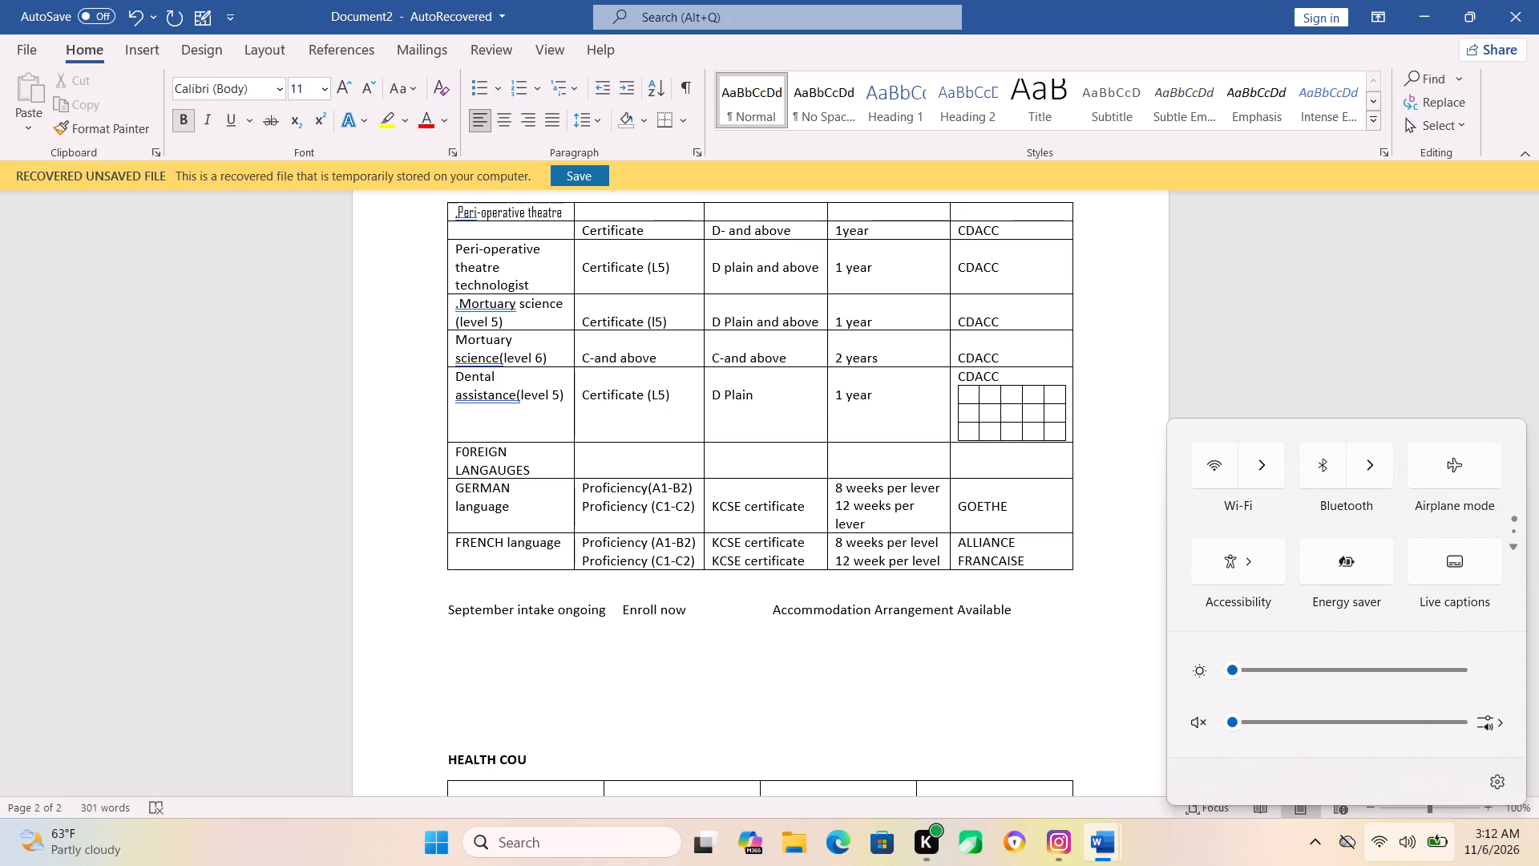
text(SE)
key(s)
Color the "HEALTH COUSES" heading text red.
click(438, 122)
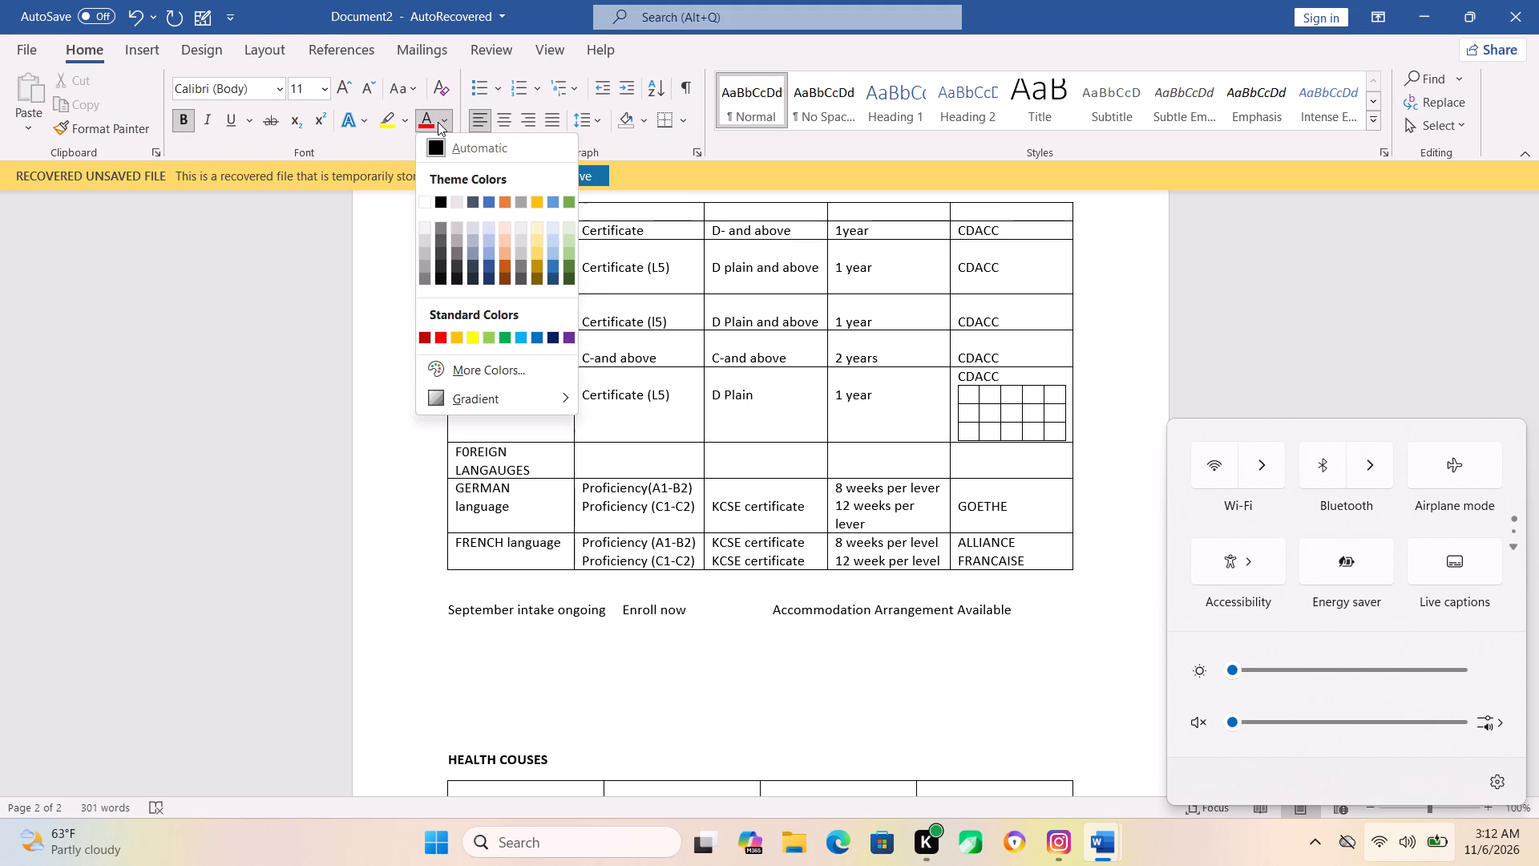
click(434, 339)
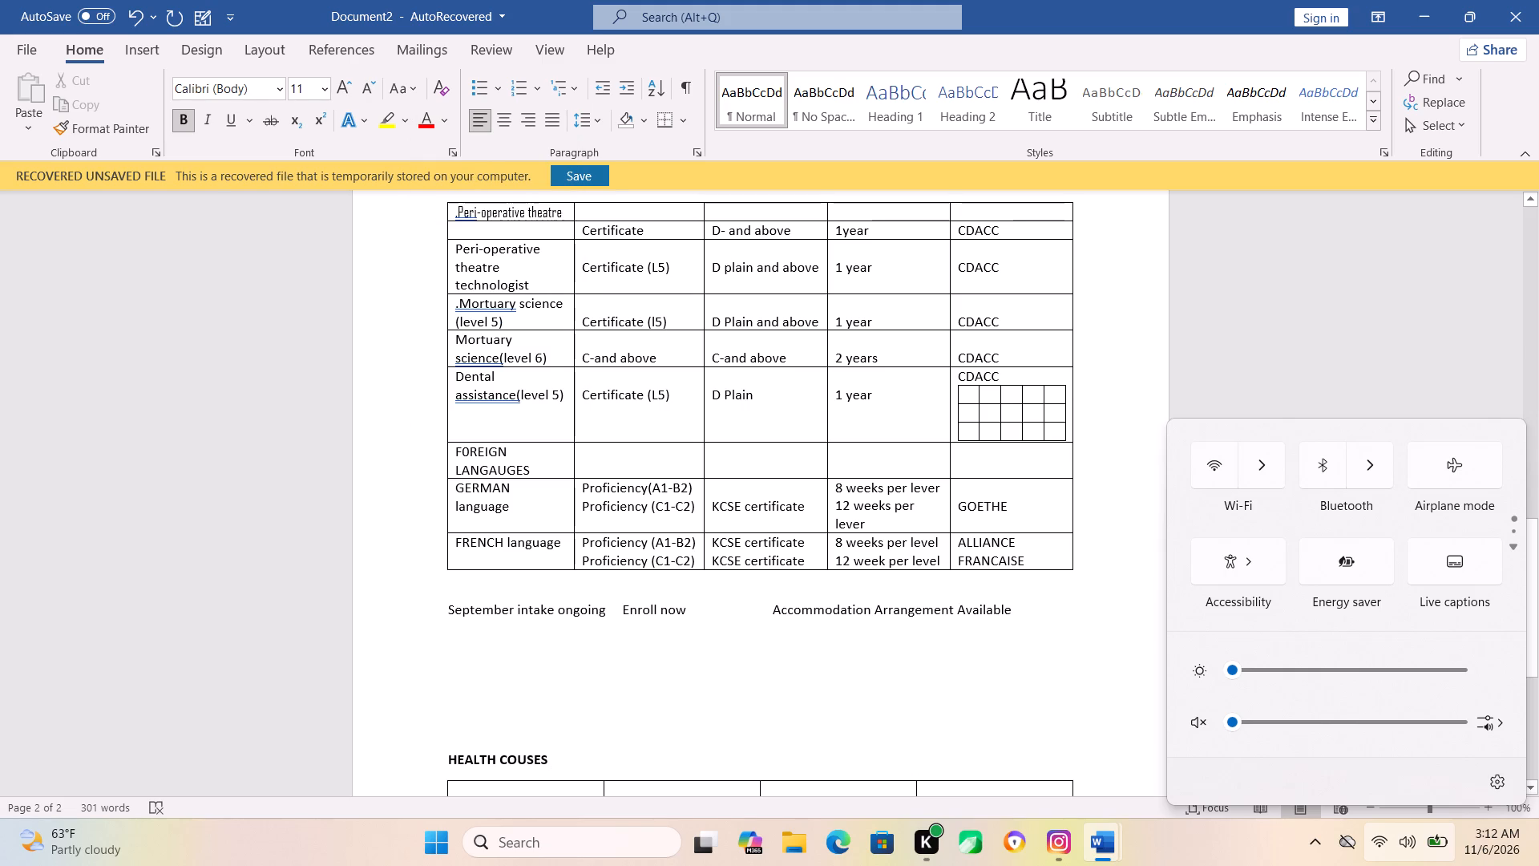
click(506, 760)
click(505, 759)
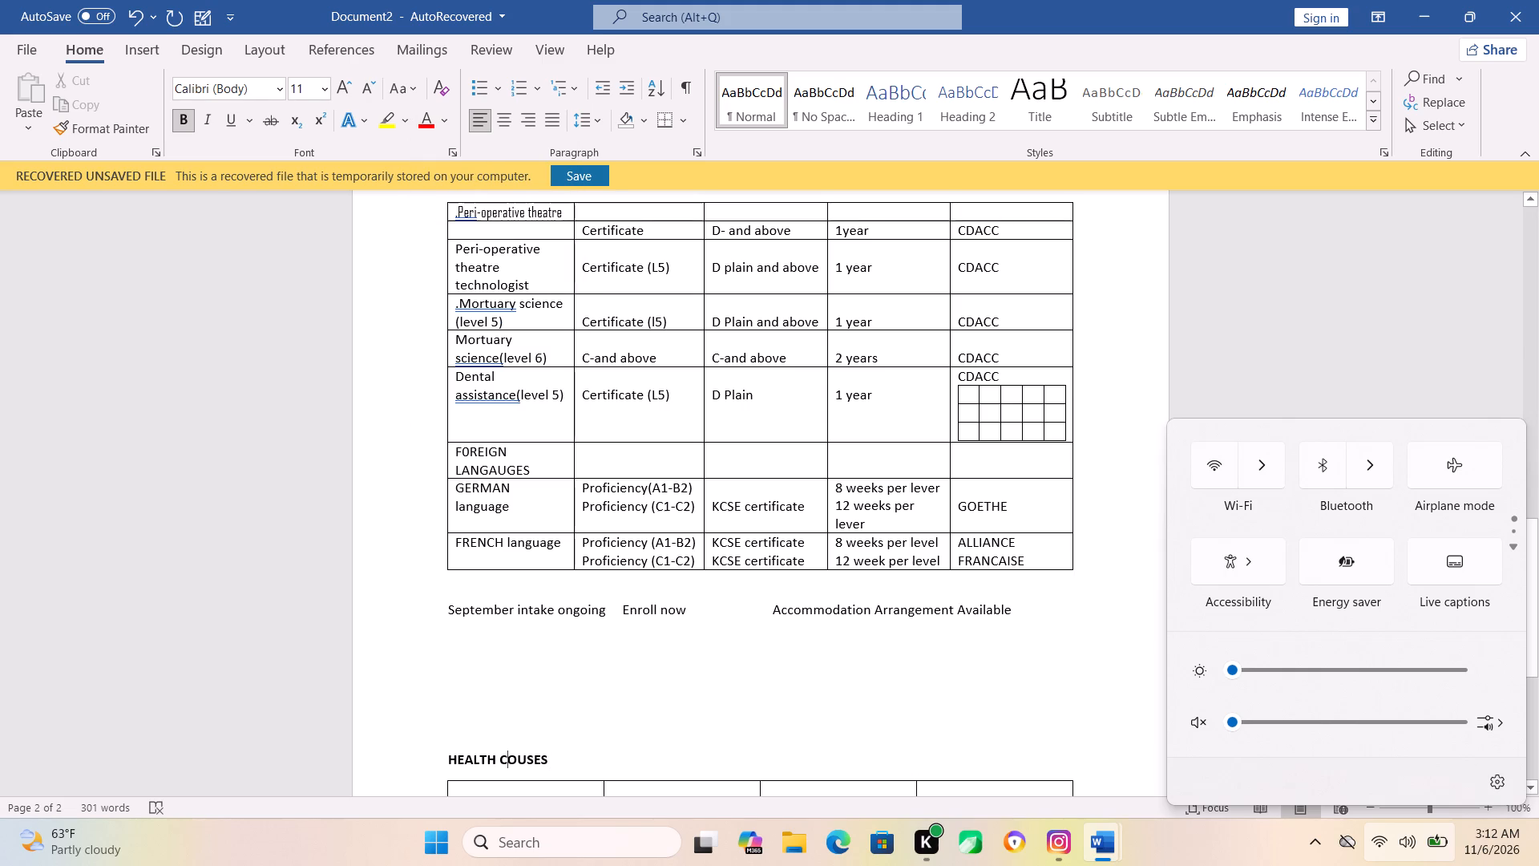
double_click(505, 759)
click(505, 759)
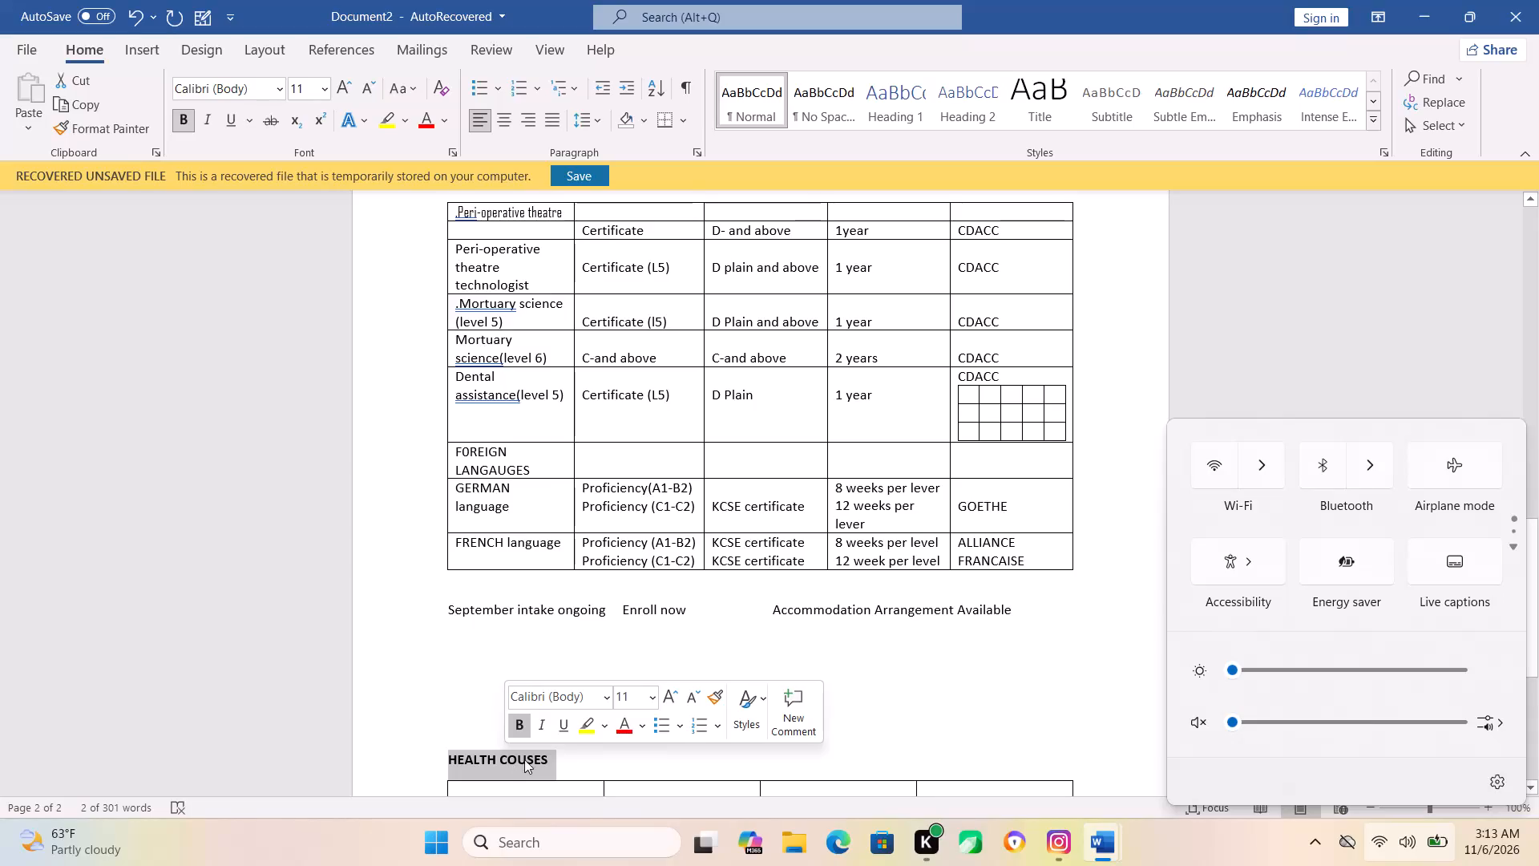
click(632, 730)
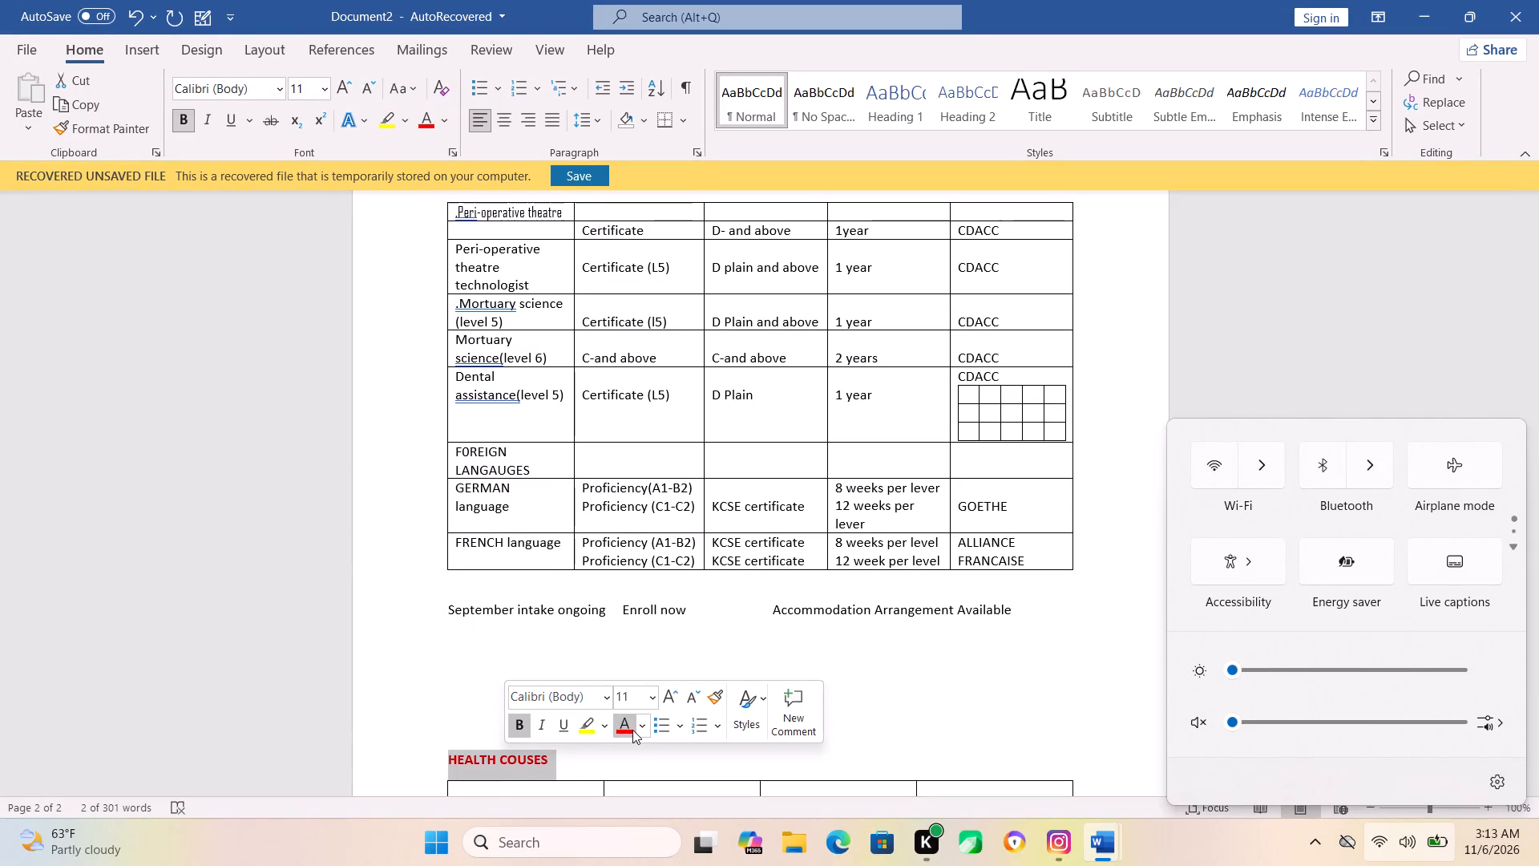
Set the font of the blank line just above the "HEALTH COUSES" heading to Agency FB.
click(446, 720)
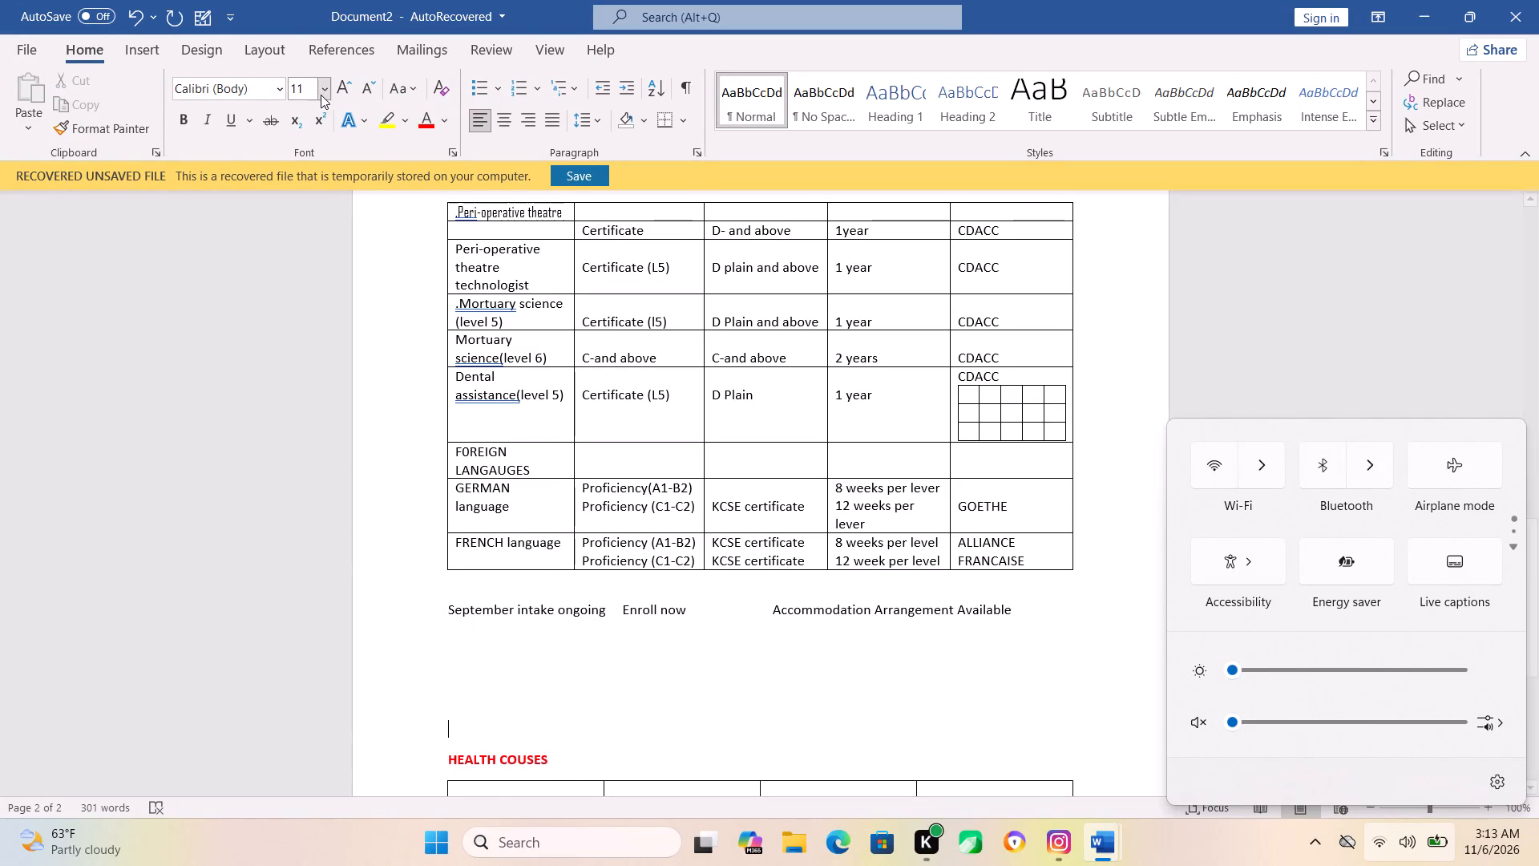
click(285, 87)
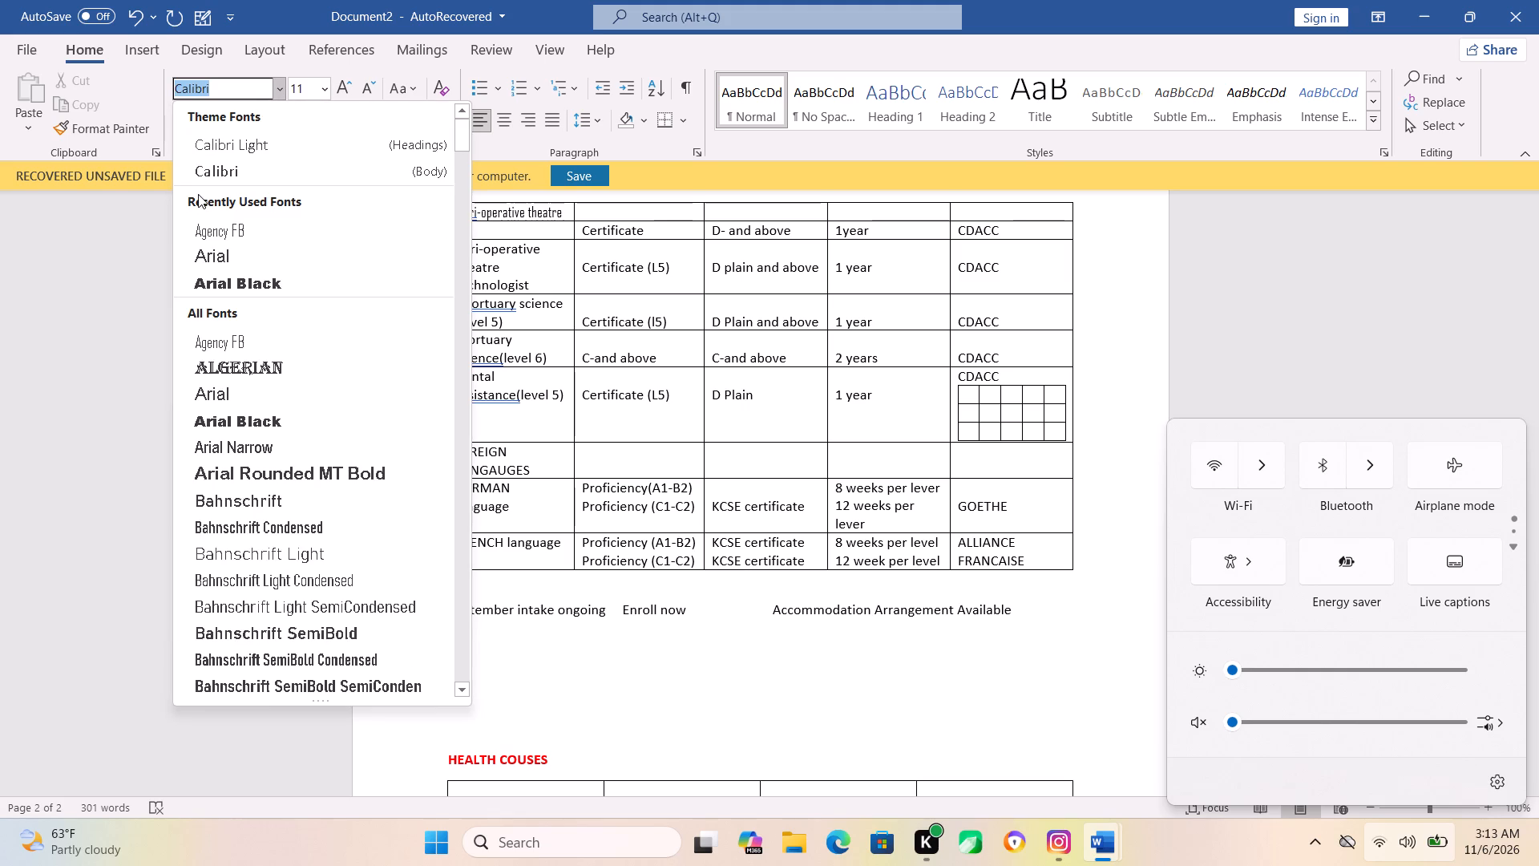
click(216, 237)
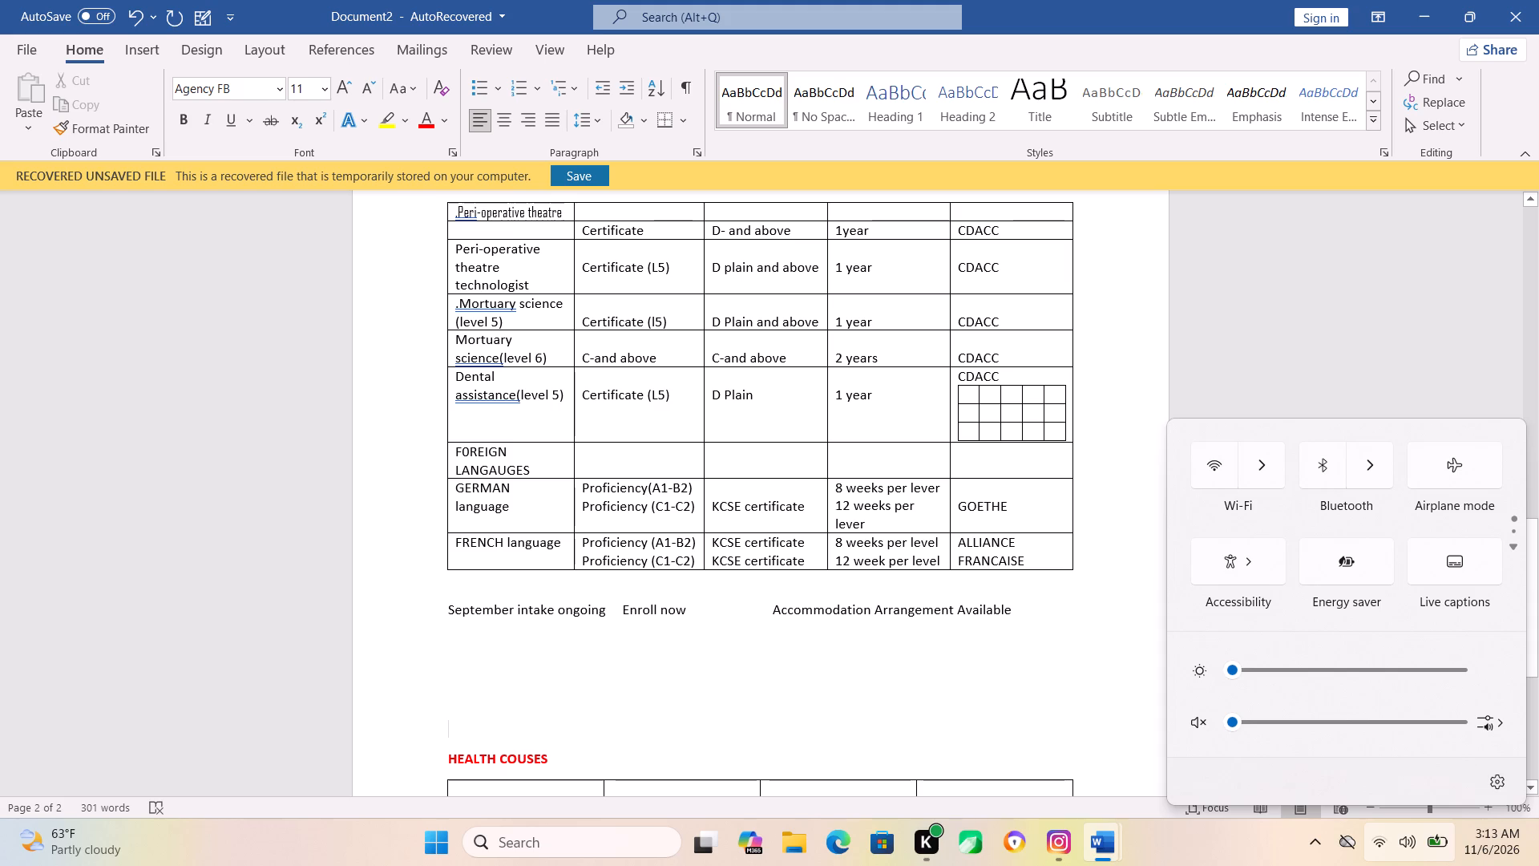
Enter "Home based care level 3" in the first cell of the top row of the health courses table.
click(471, 790)
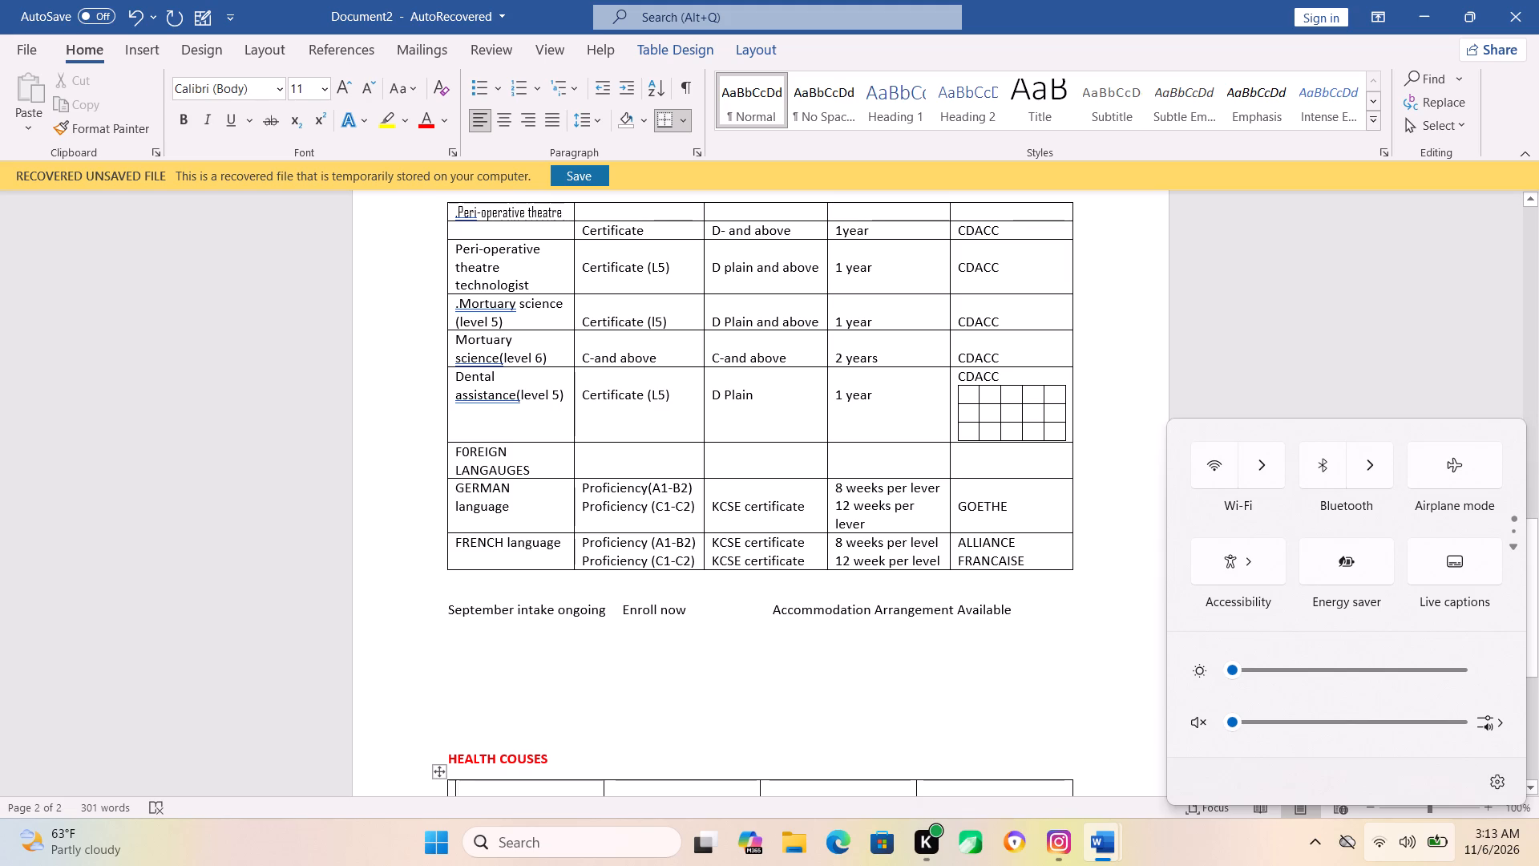
key(h)
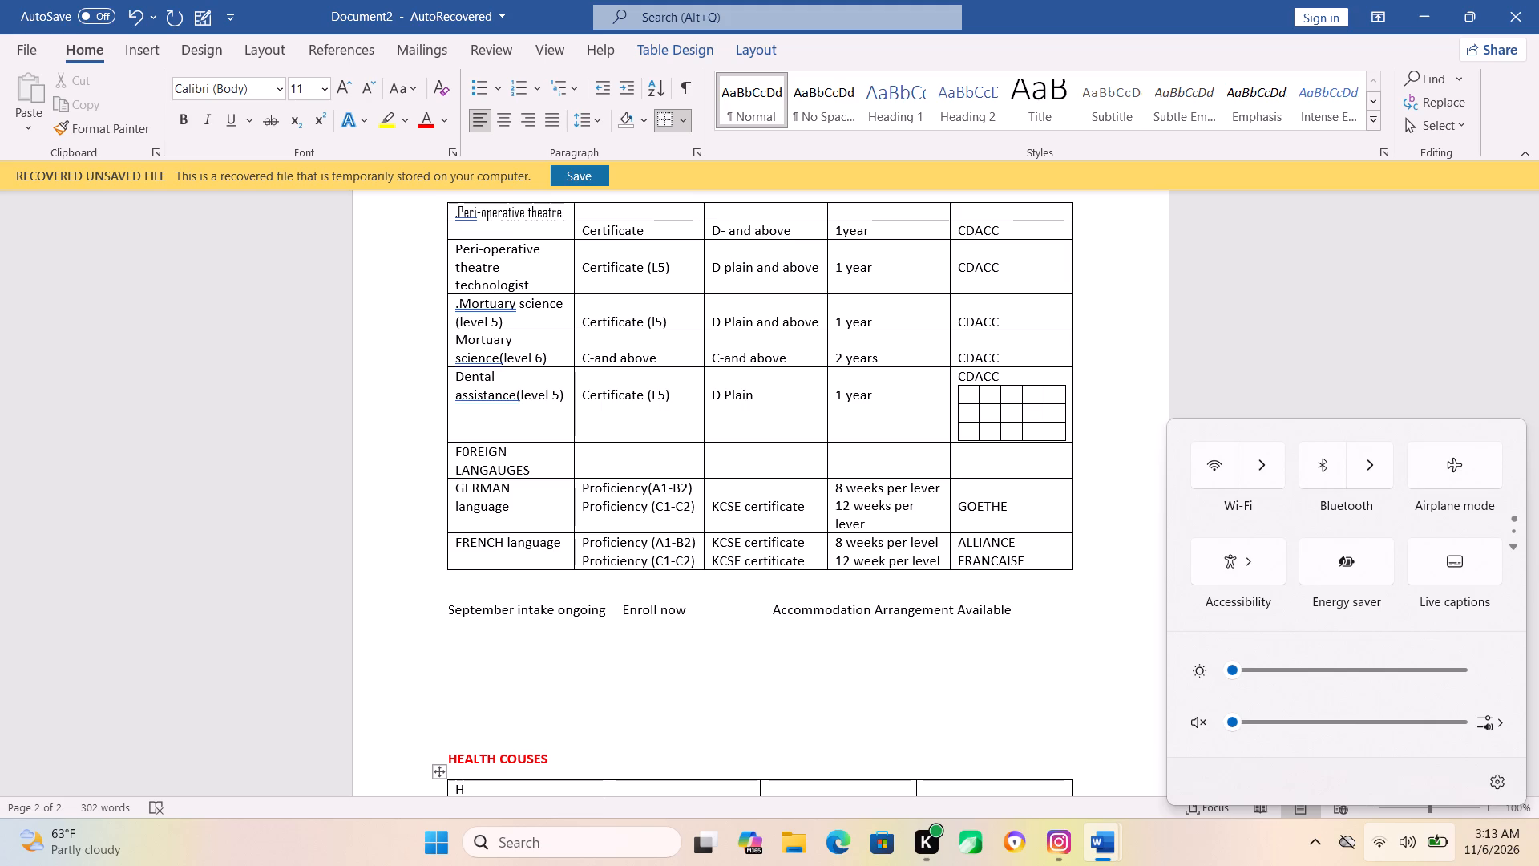
text(ome)
key(space)
text(based care)
key(space)
text(le)
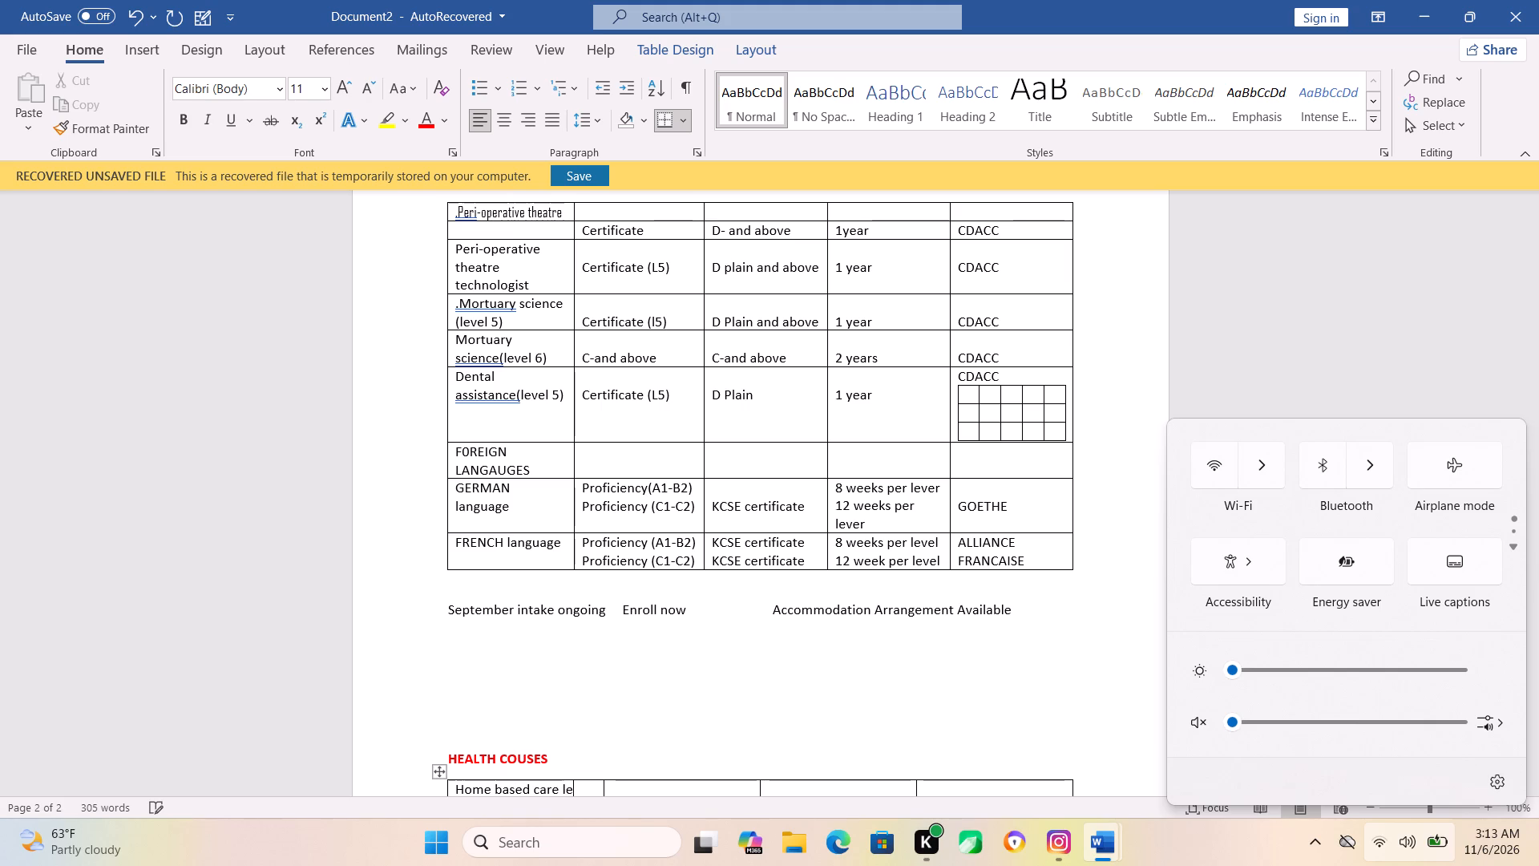
text(ve)
text(l)
key(space)
key(3)
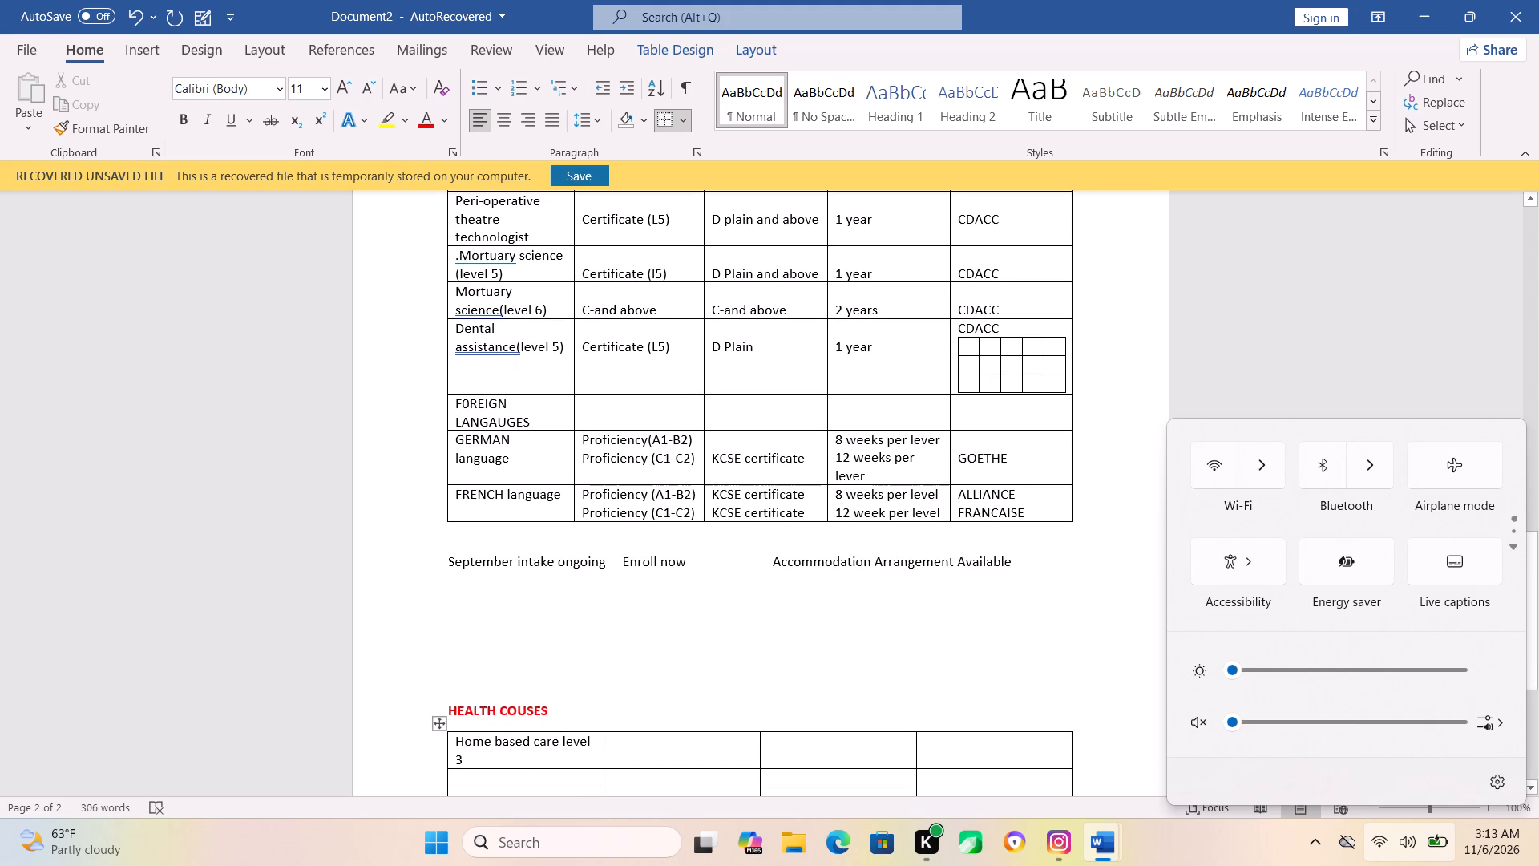
Enter "1st TEARM" in the second cell of the health courses table's top row, with "st" as superscript.
click(620, 756)
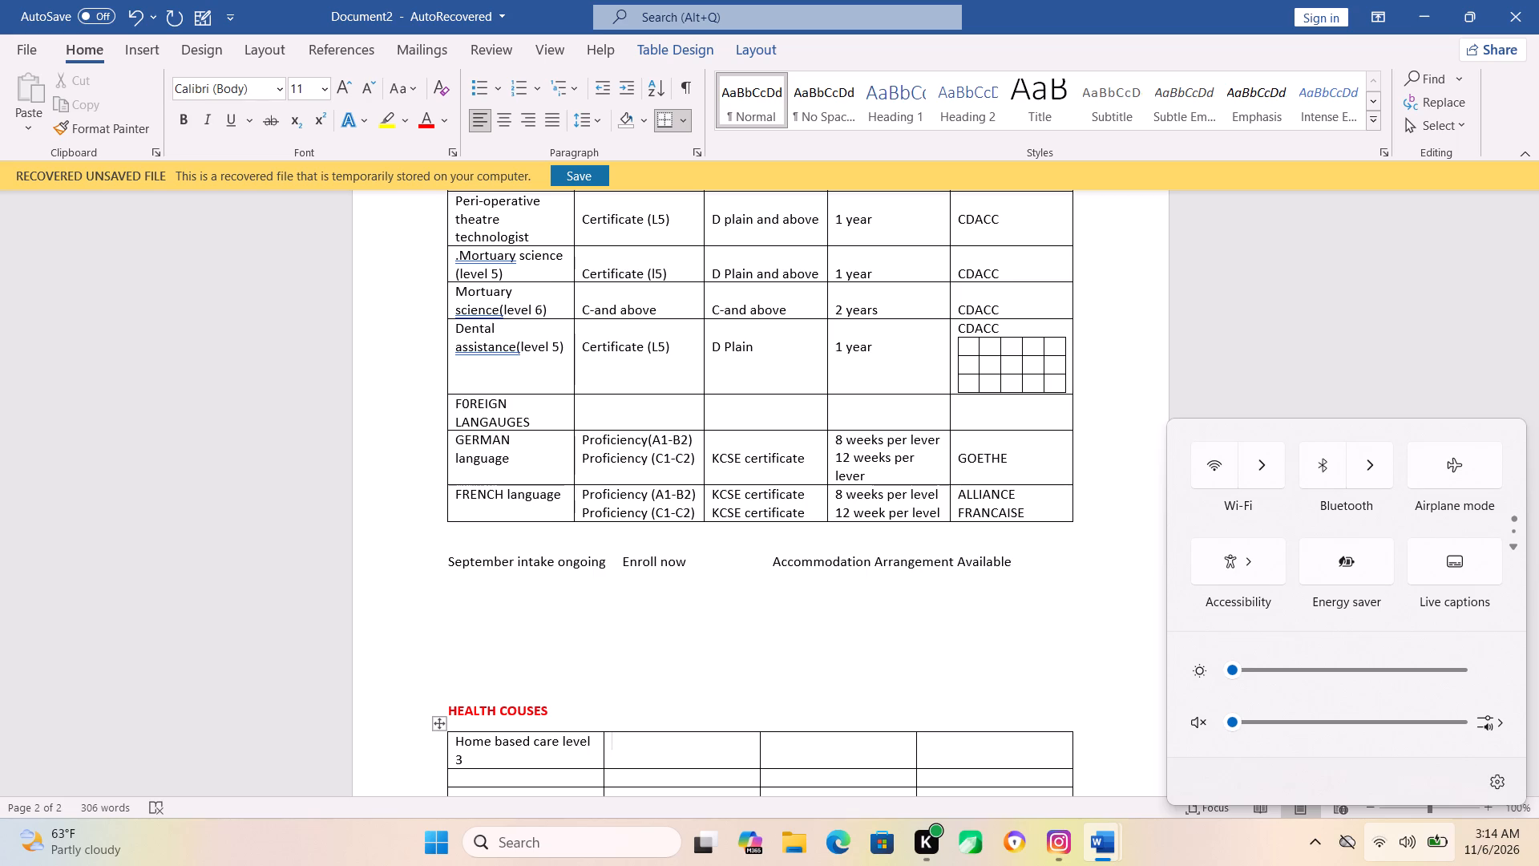
key(1)
key(s)
key(t)
key(space)
key(t)
text(EAR)
key(m)
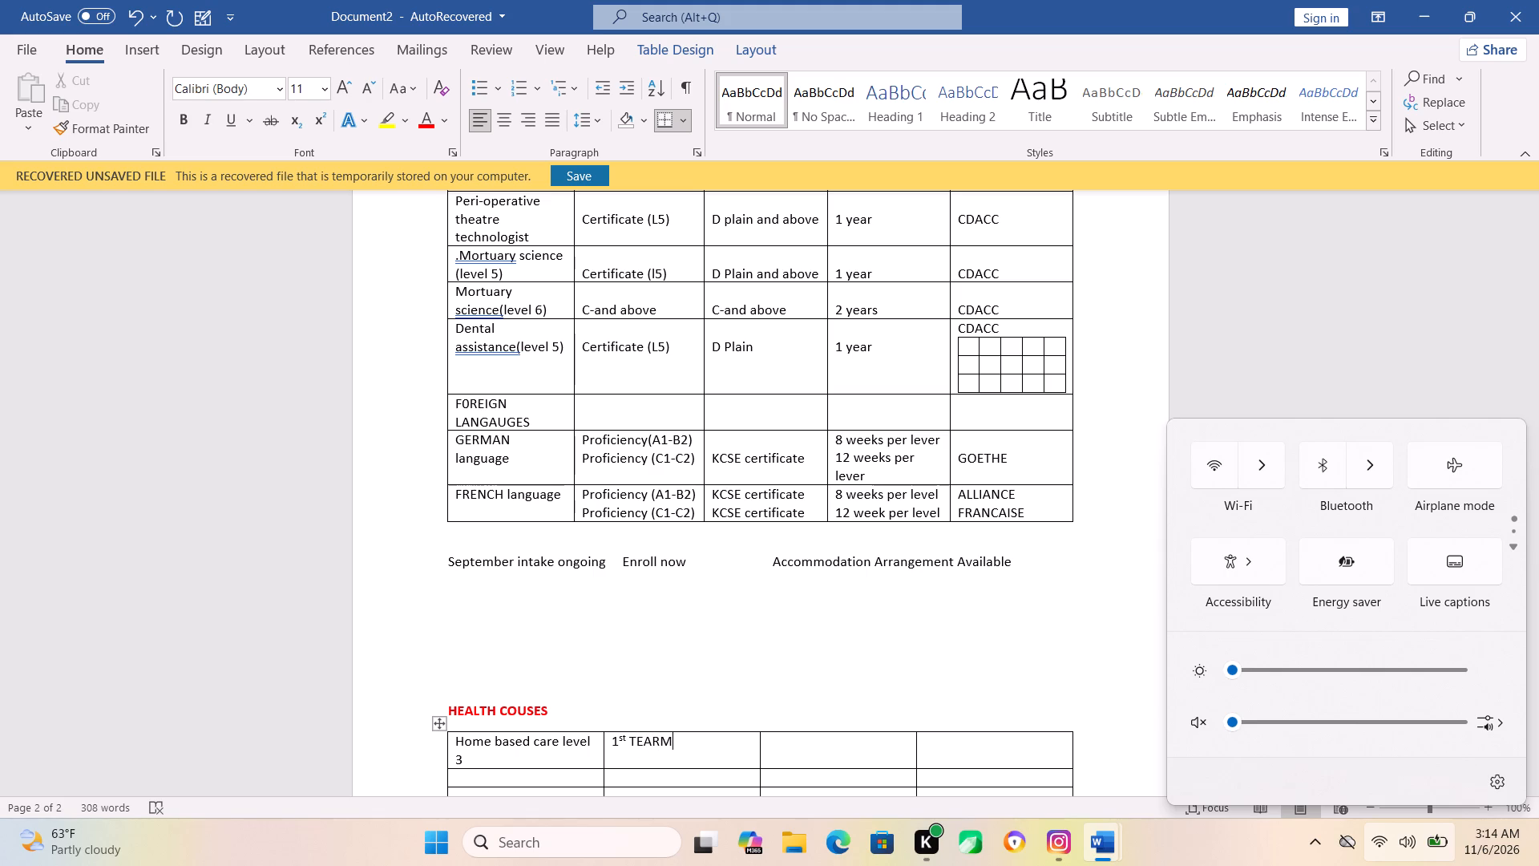
Enter "2ND TERM" in the third cell of the health courses table's top row, with "ND" as superscript.
click(778, 739)
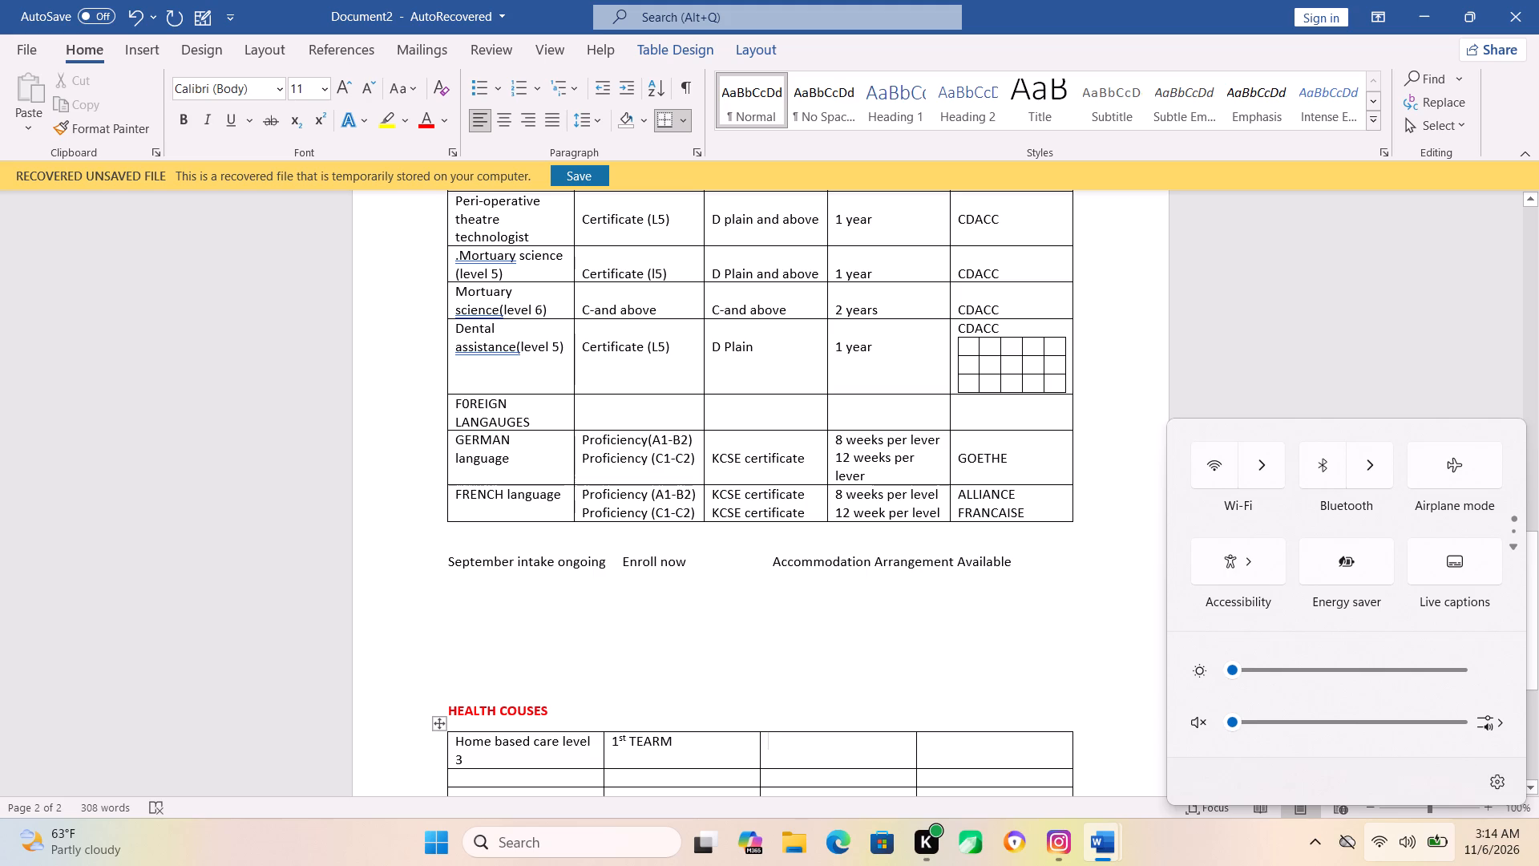
key(2)
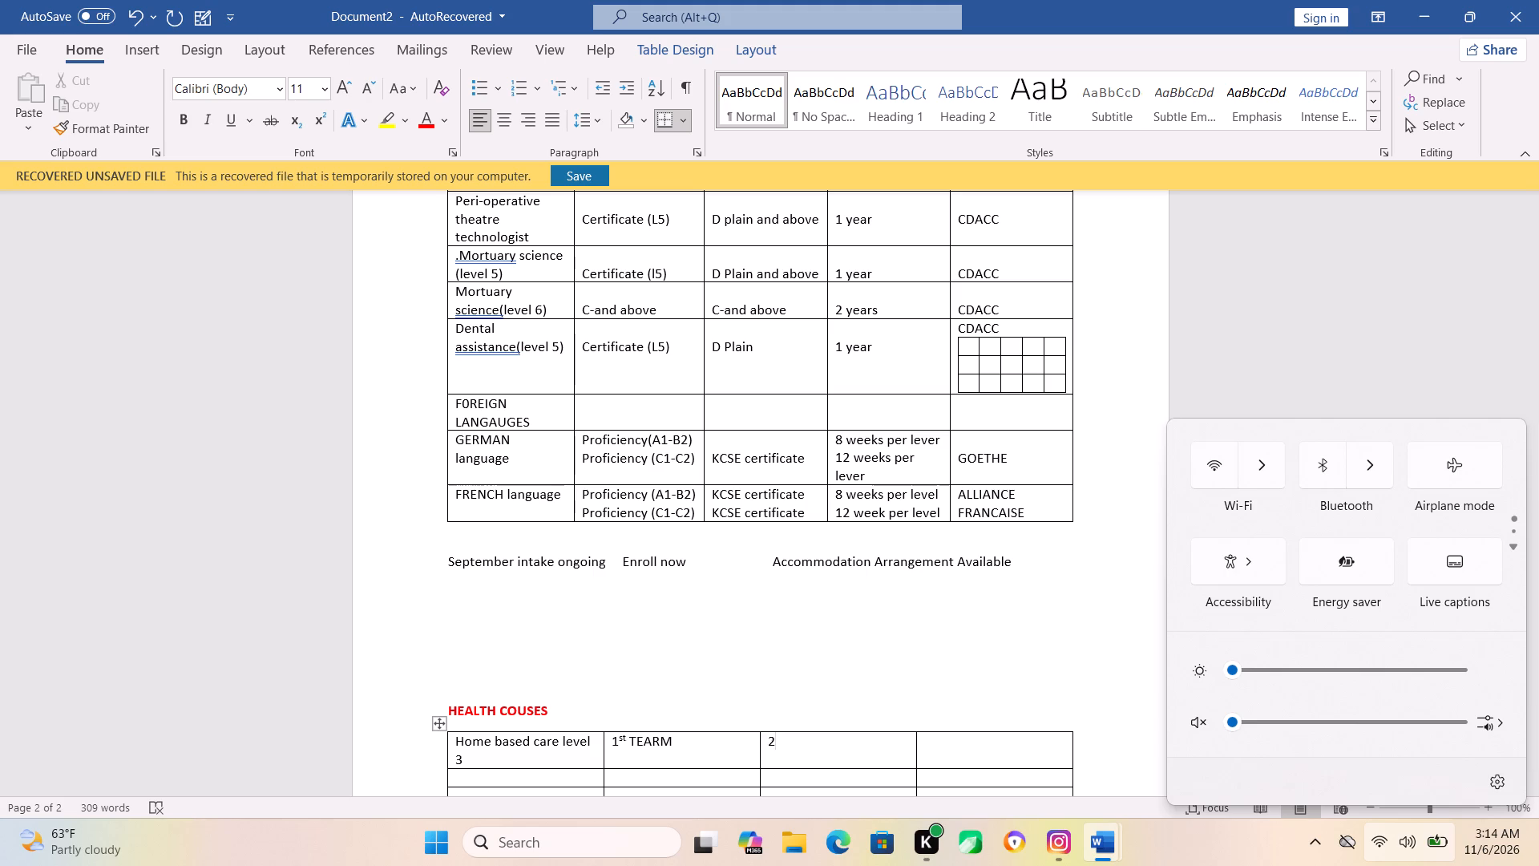
text(ND)
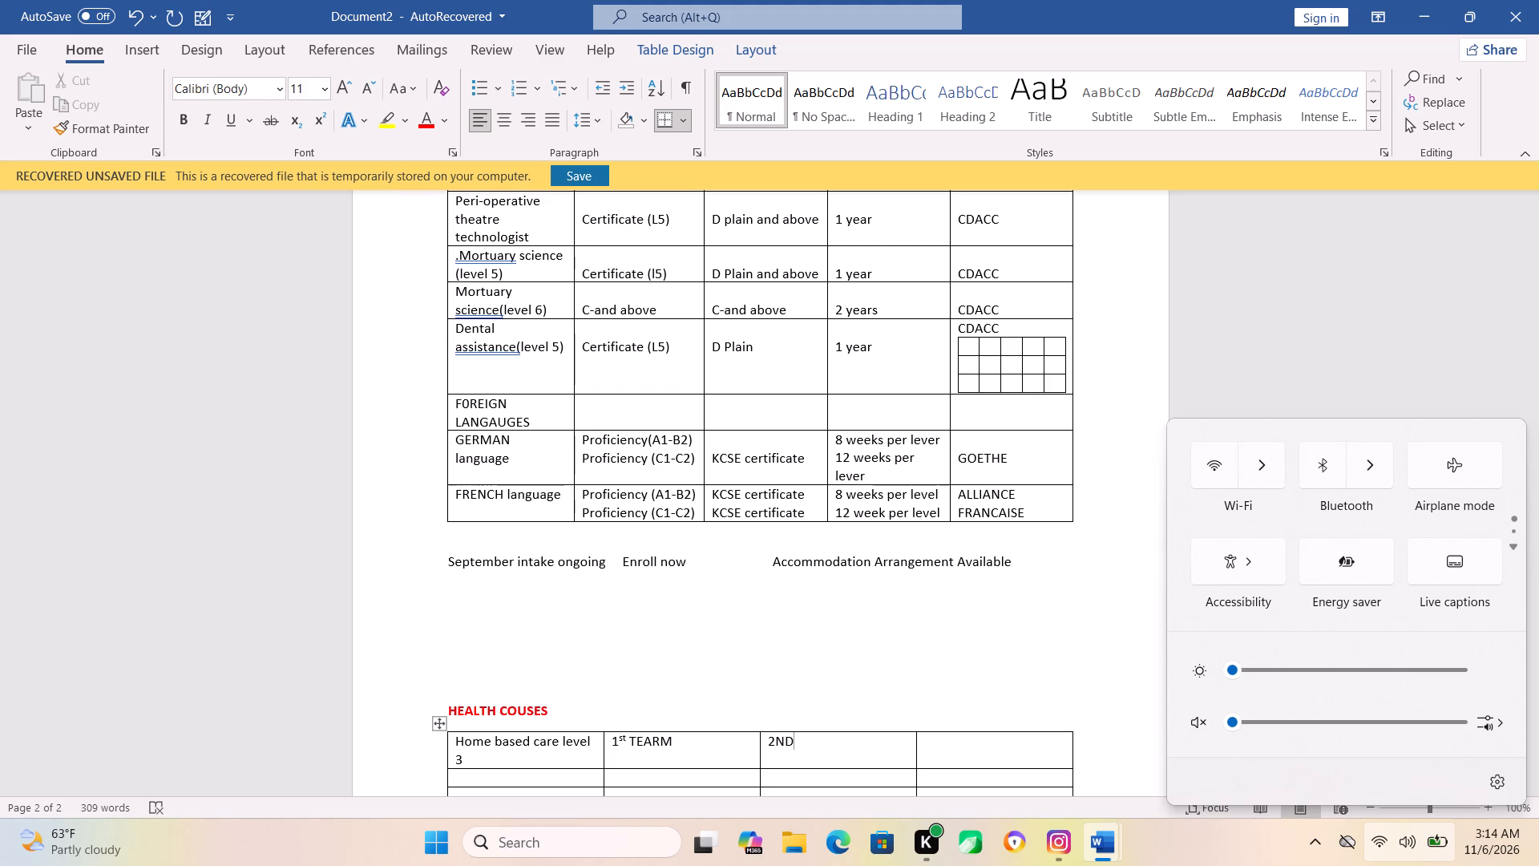
click(778, 740)
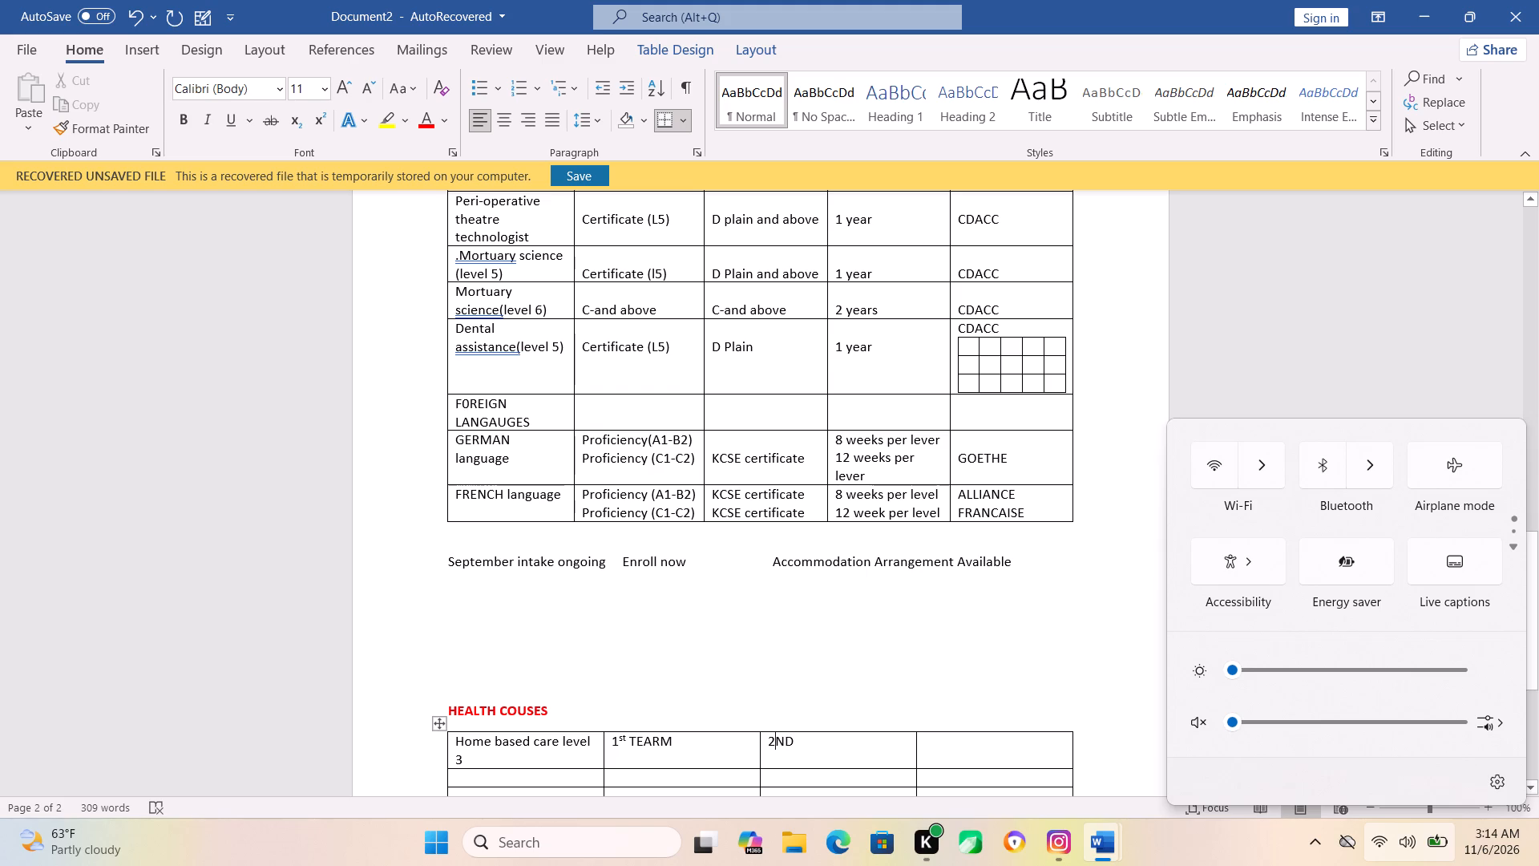
key(space)
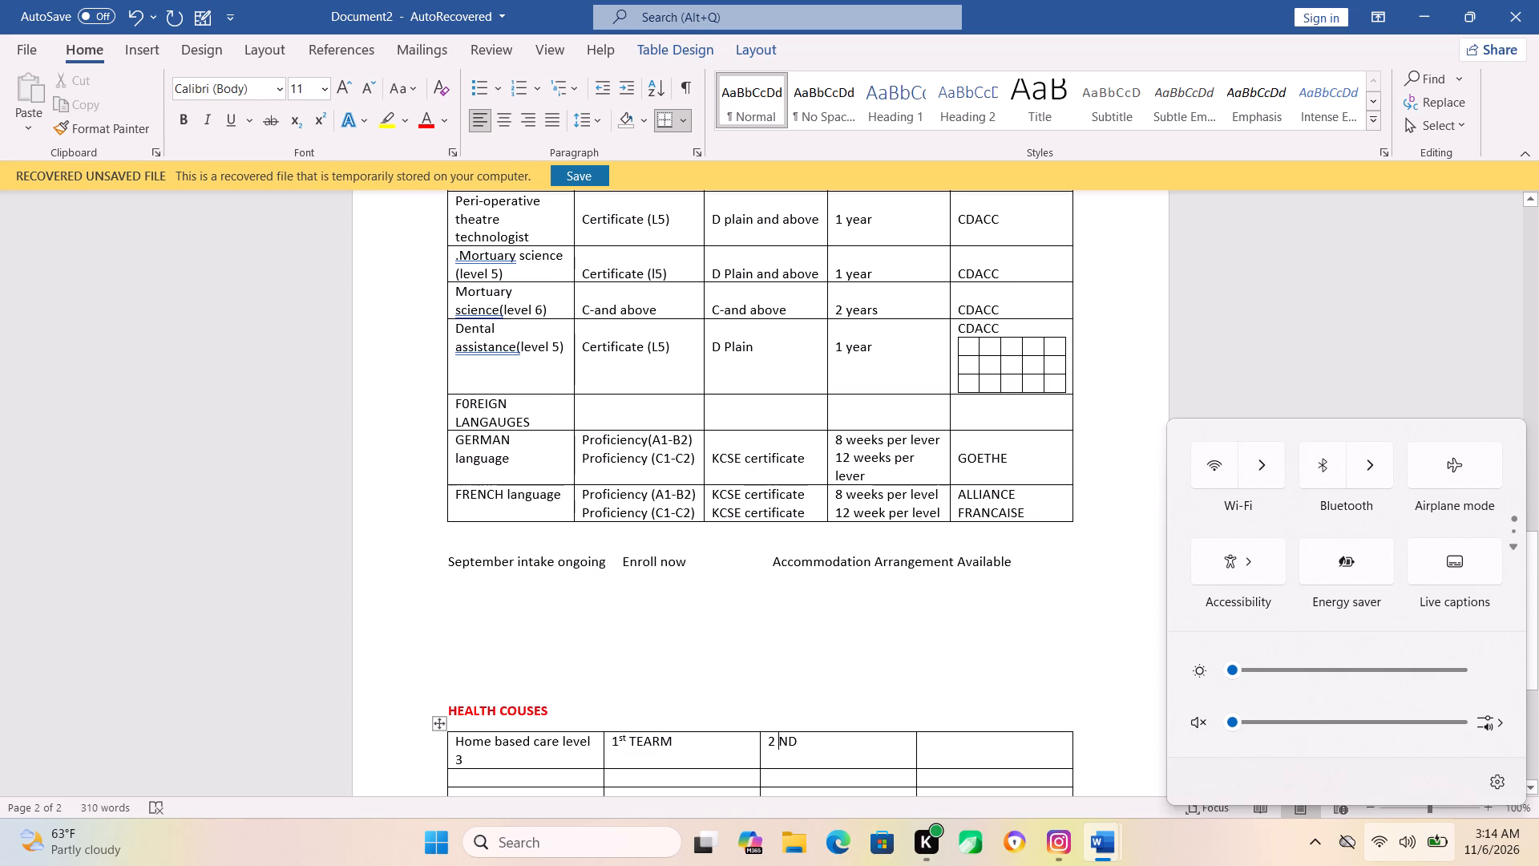
click(797, 739)
click(797, 739)
key(BackSpace)
key(BackSpace)
key(BackSpace)
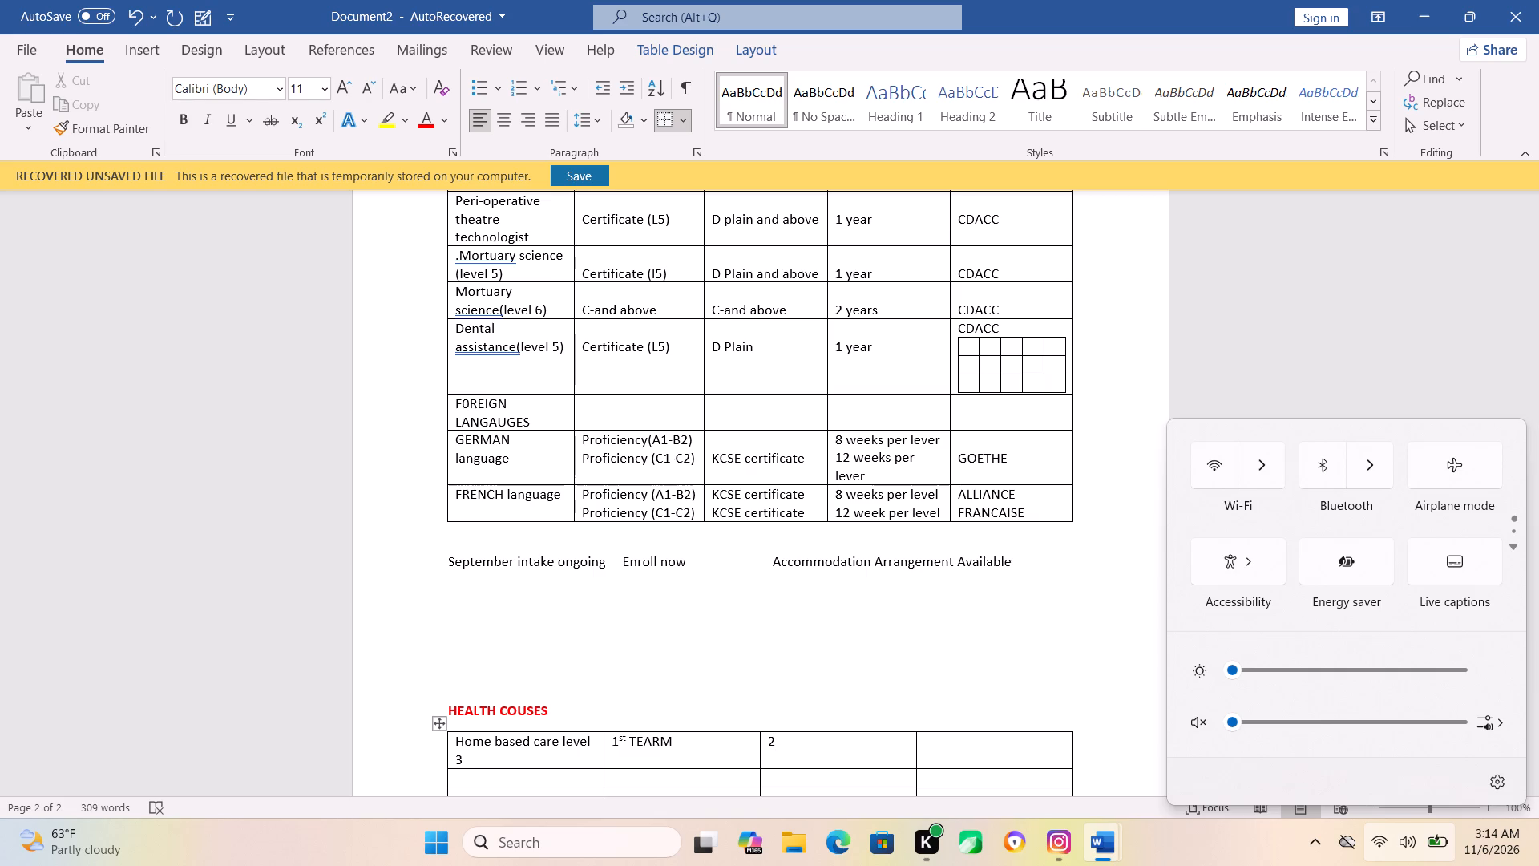
key(n)
key(d)
key(space)
text(TER)
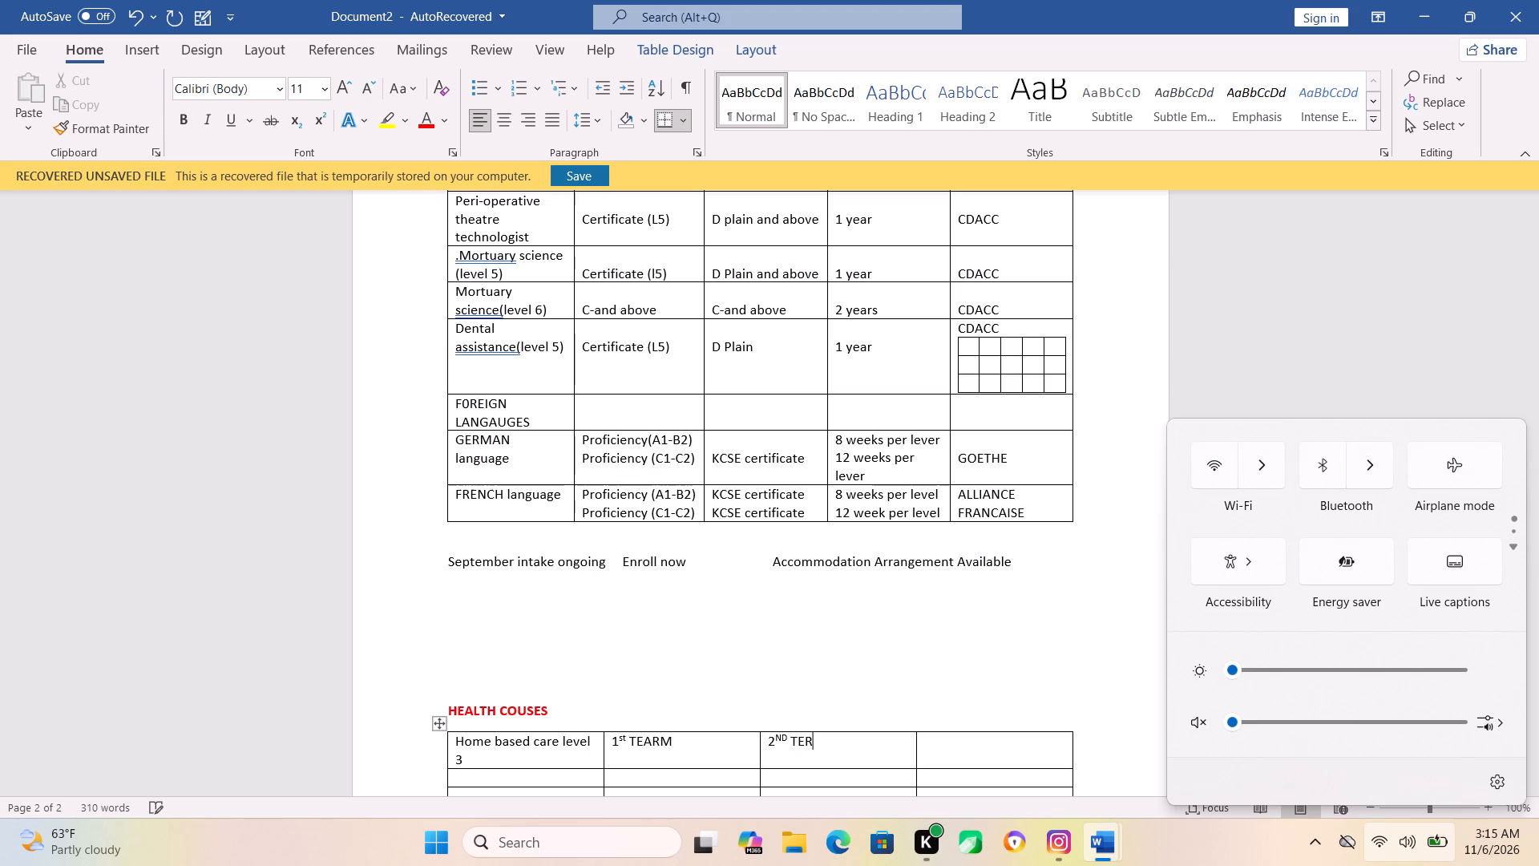
key(m)
Enter "3RD TERM" in the fourth cell of the health courses table's top row, with "RD" as superscript.
click(935, 751)
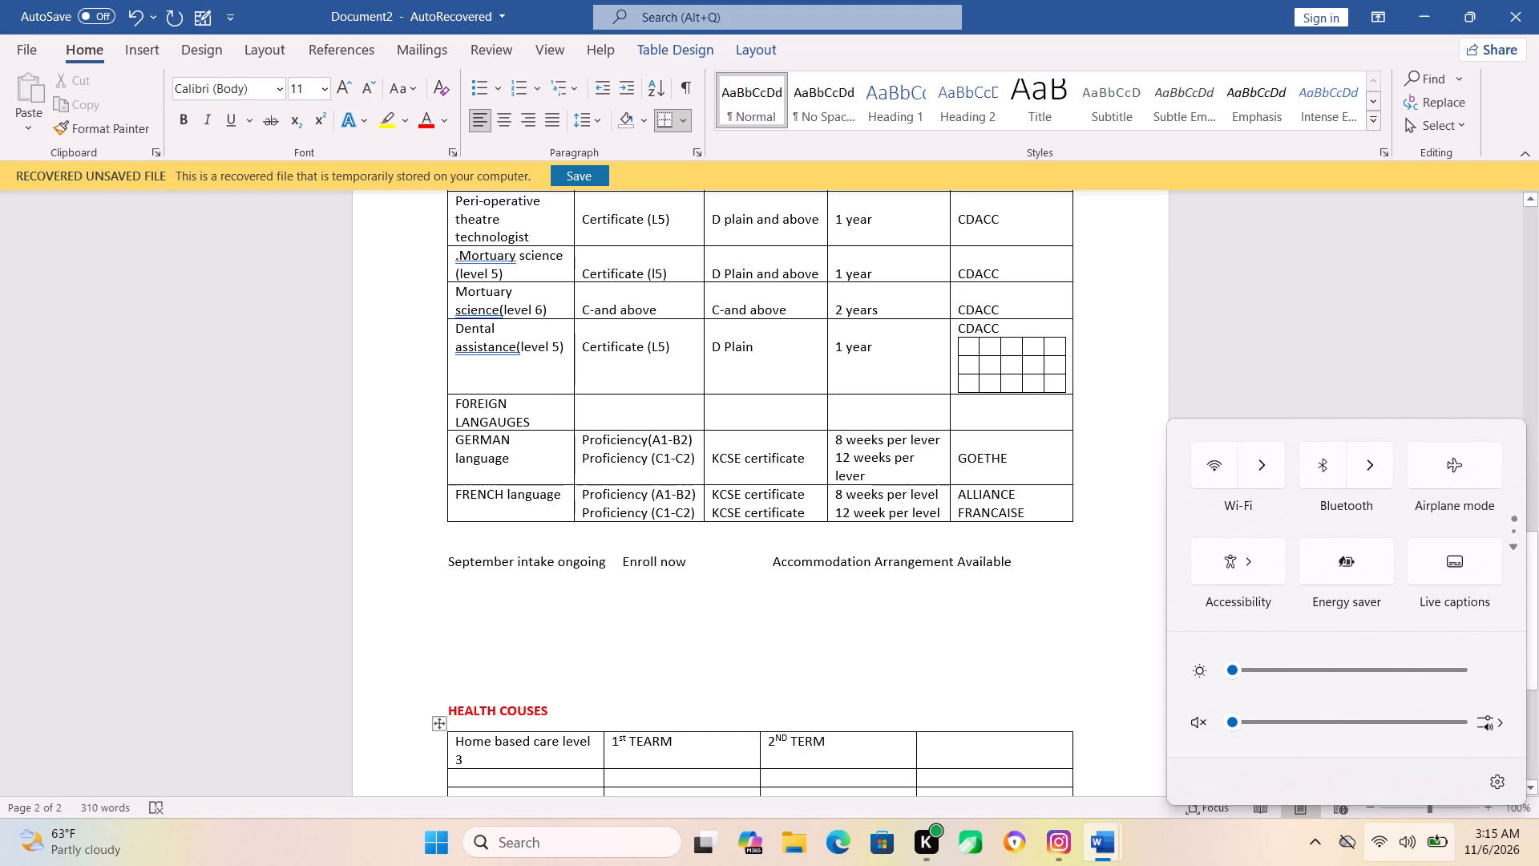
key(3)
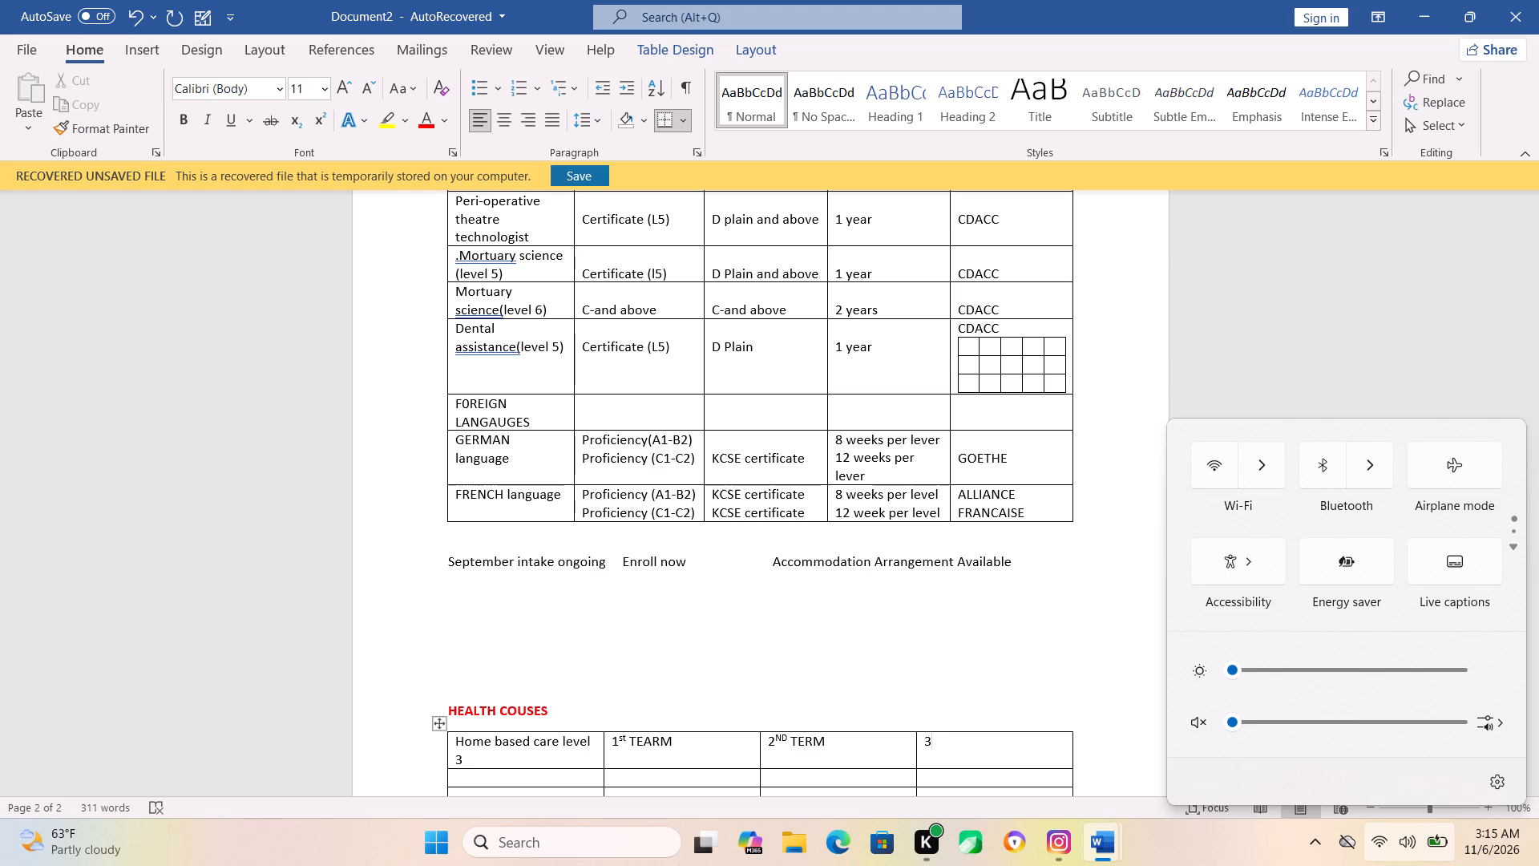
text(RD)
key(space)
text(TER)
key(m)
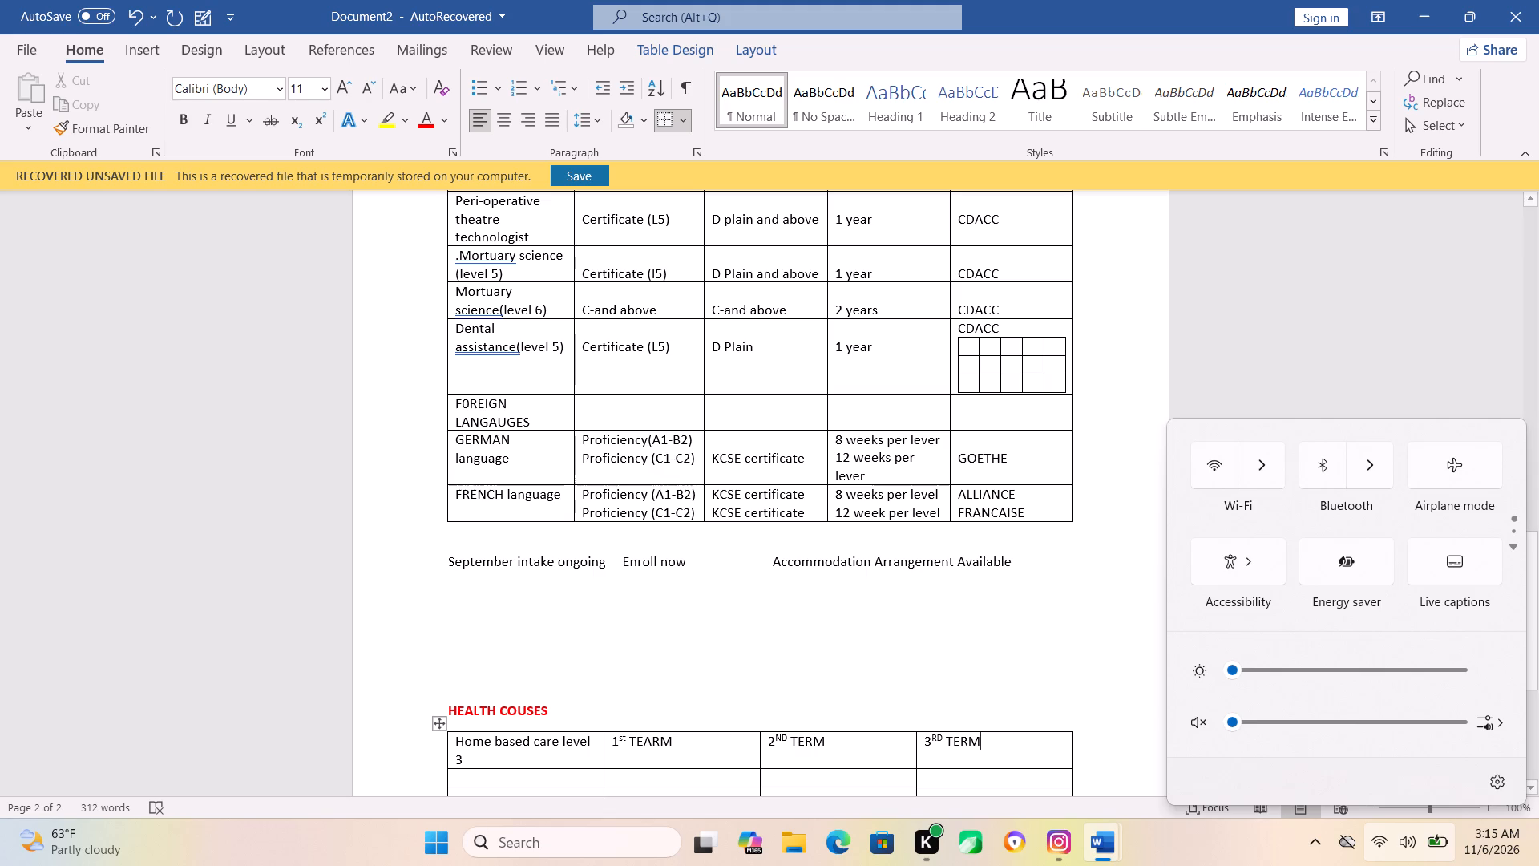
Clear all text from the first cell of the health courses table's top row.
double_click(592, 734)
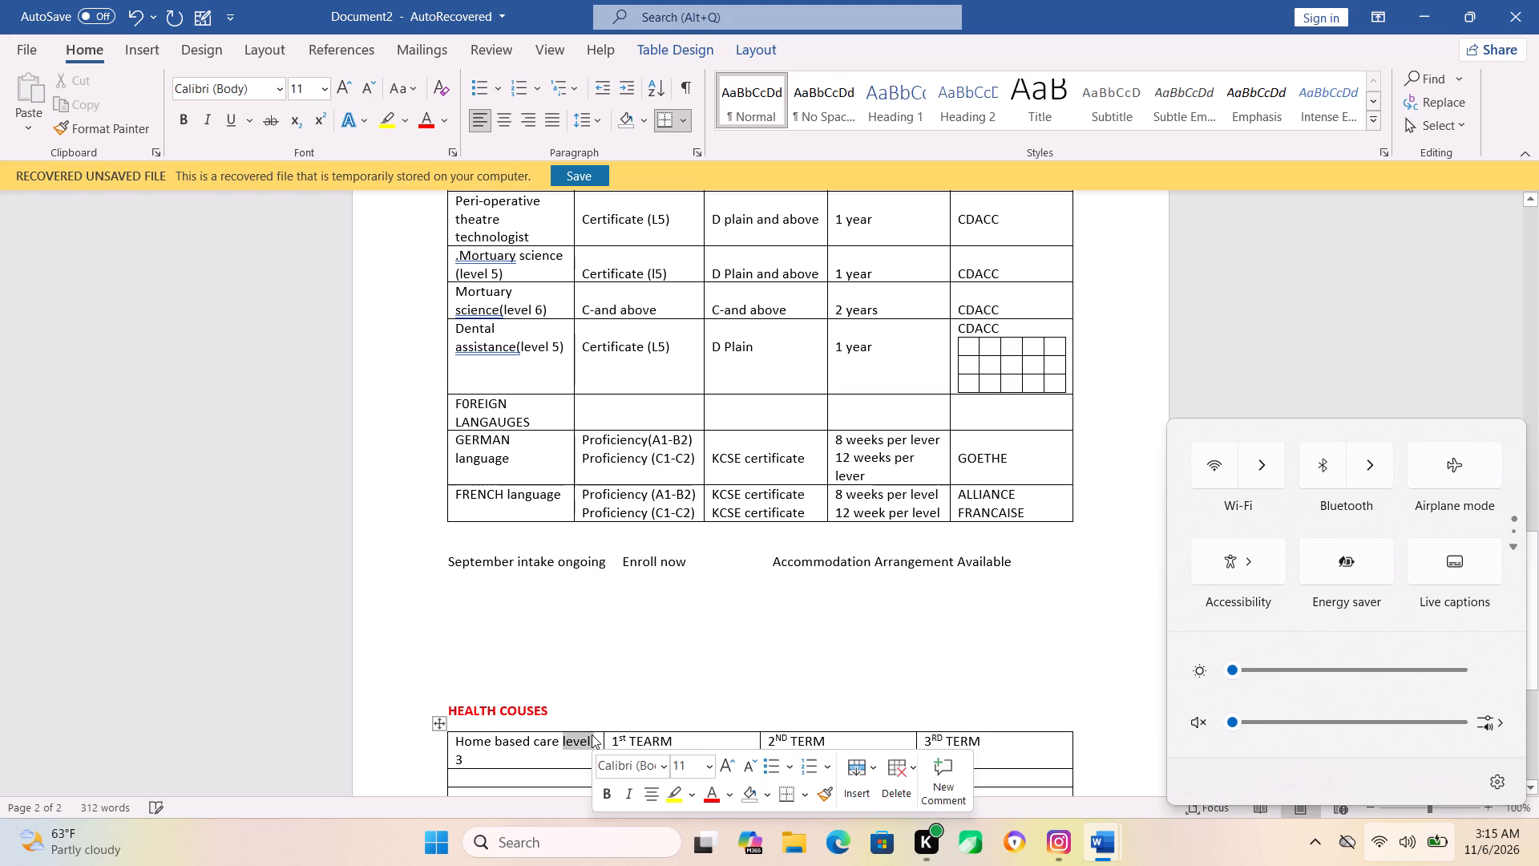
click(592, 734)
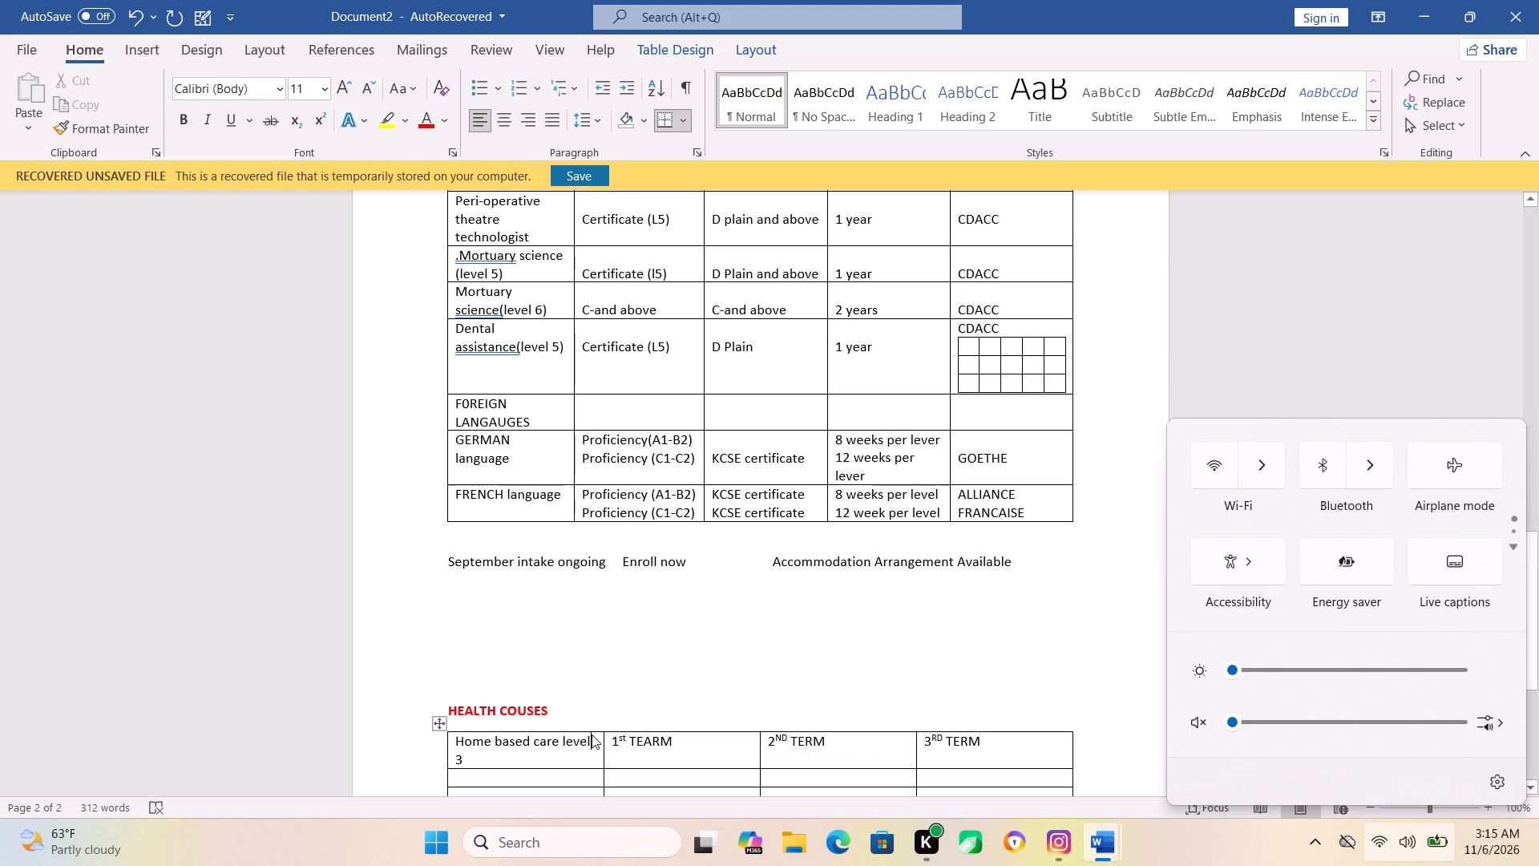
key(BackSpace)
key(BackSpace)
key(BackSpace)
key(BackSpace)
key(BackSpace)
key(BackSpace)
key(BackSpace)
key(BackSpace)
key(BackSpace)
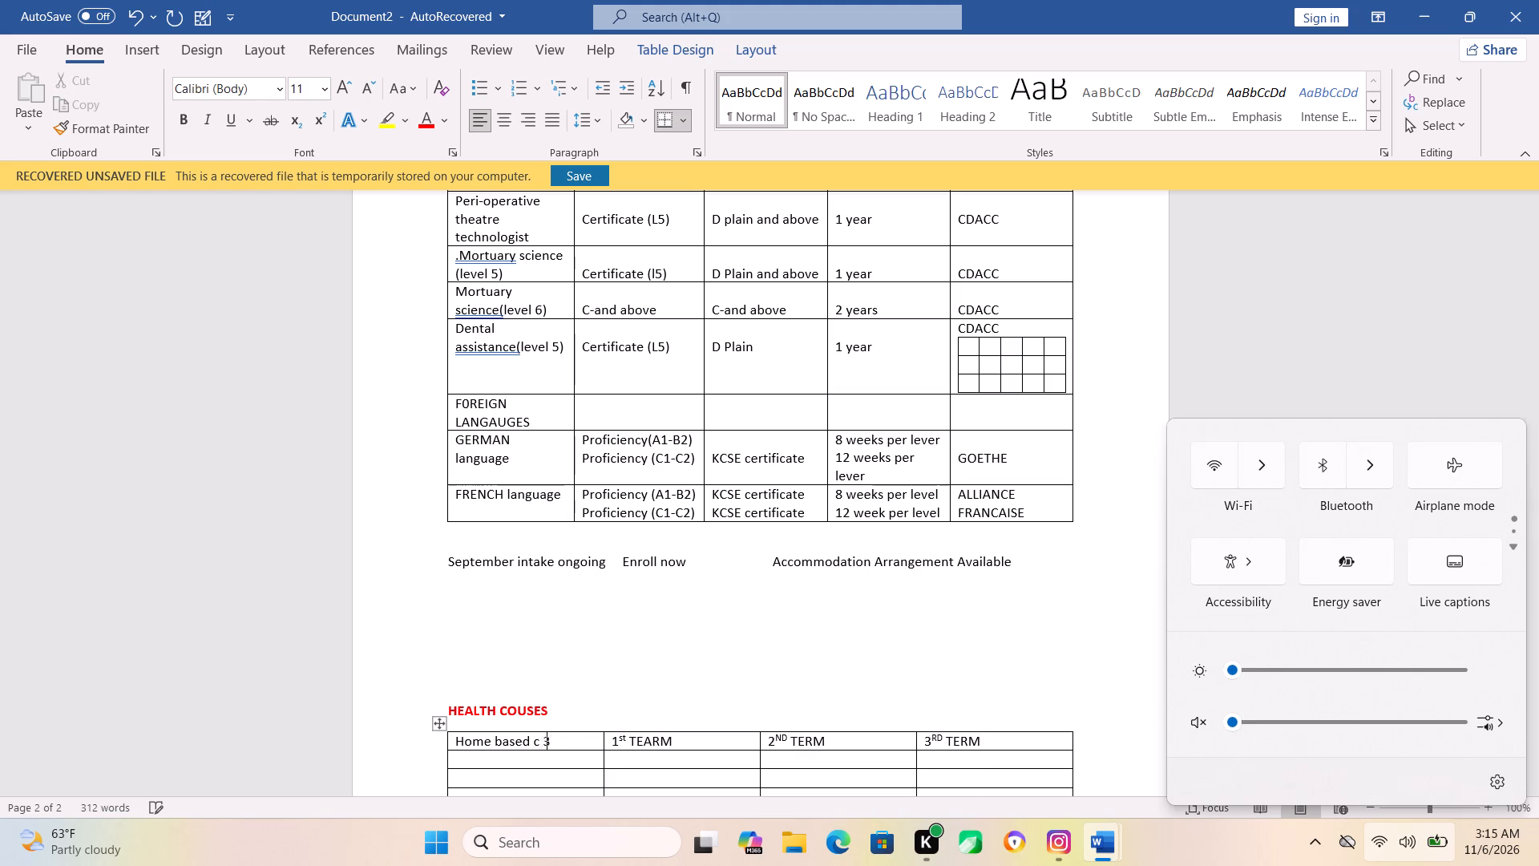
key(BackSpace)
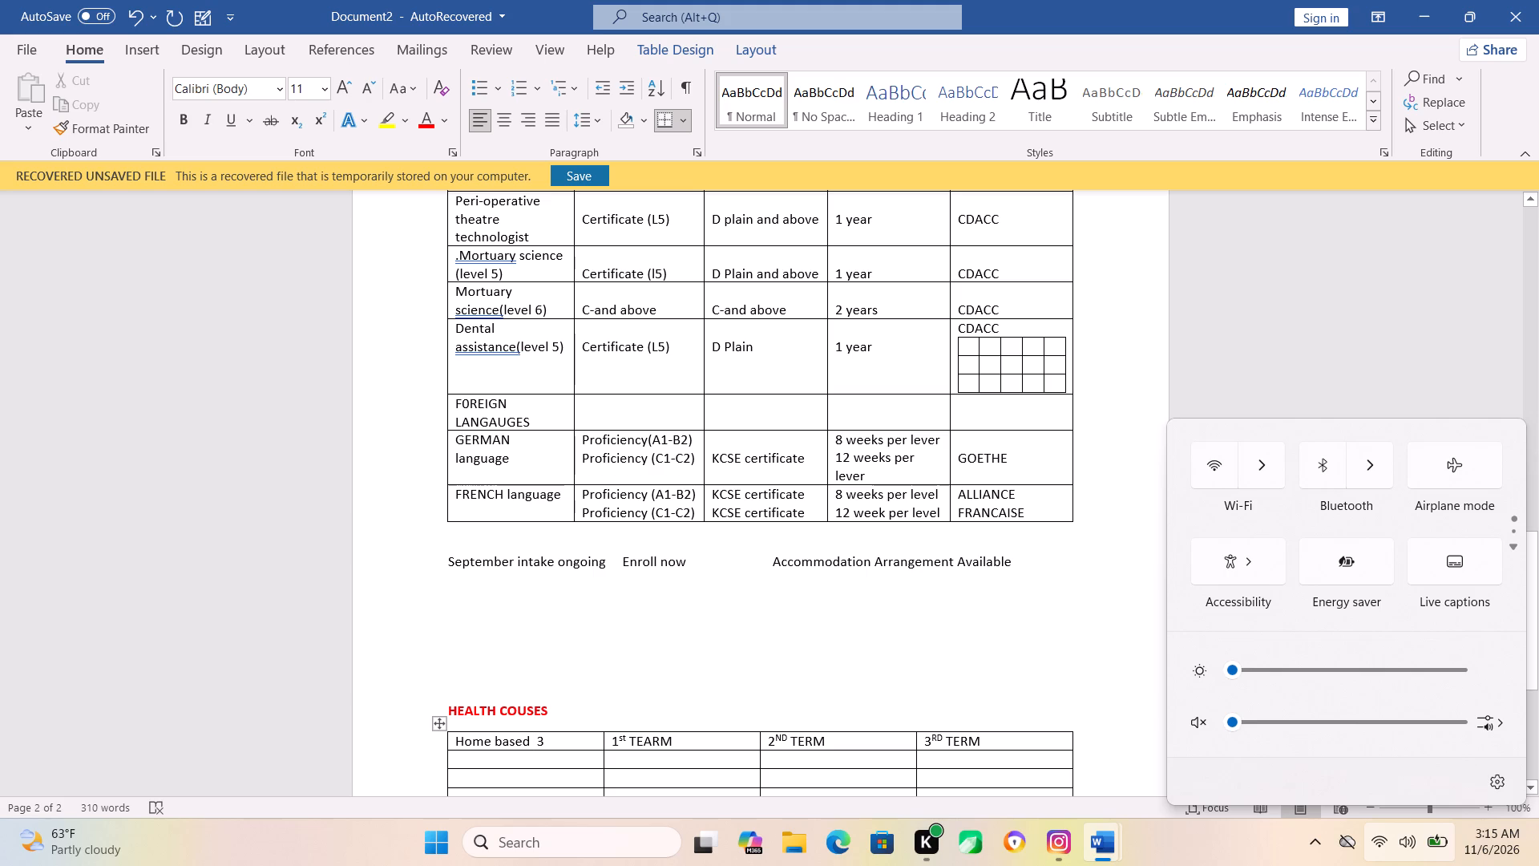
double_click(551, 740)
key(BackSpace)
key(BackSpace)
key(BackSpace)
key(BackSpace)
key(BackSpace)
key(BackSpace)
key(BackSpace)
key(BackSpace)
key(BackSpace)
key(BackSpace)
key(BackSpace)
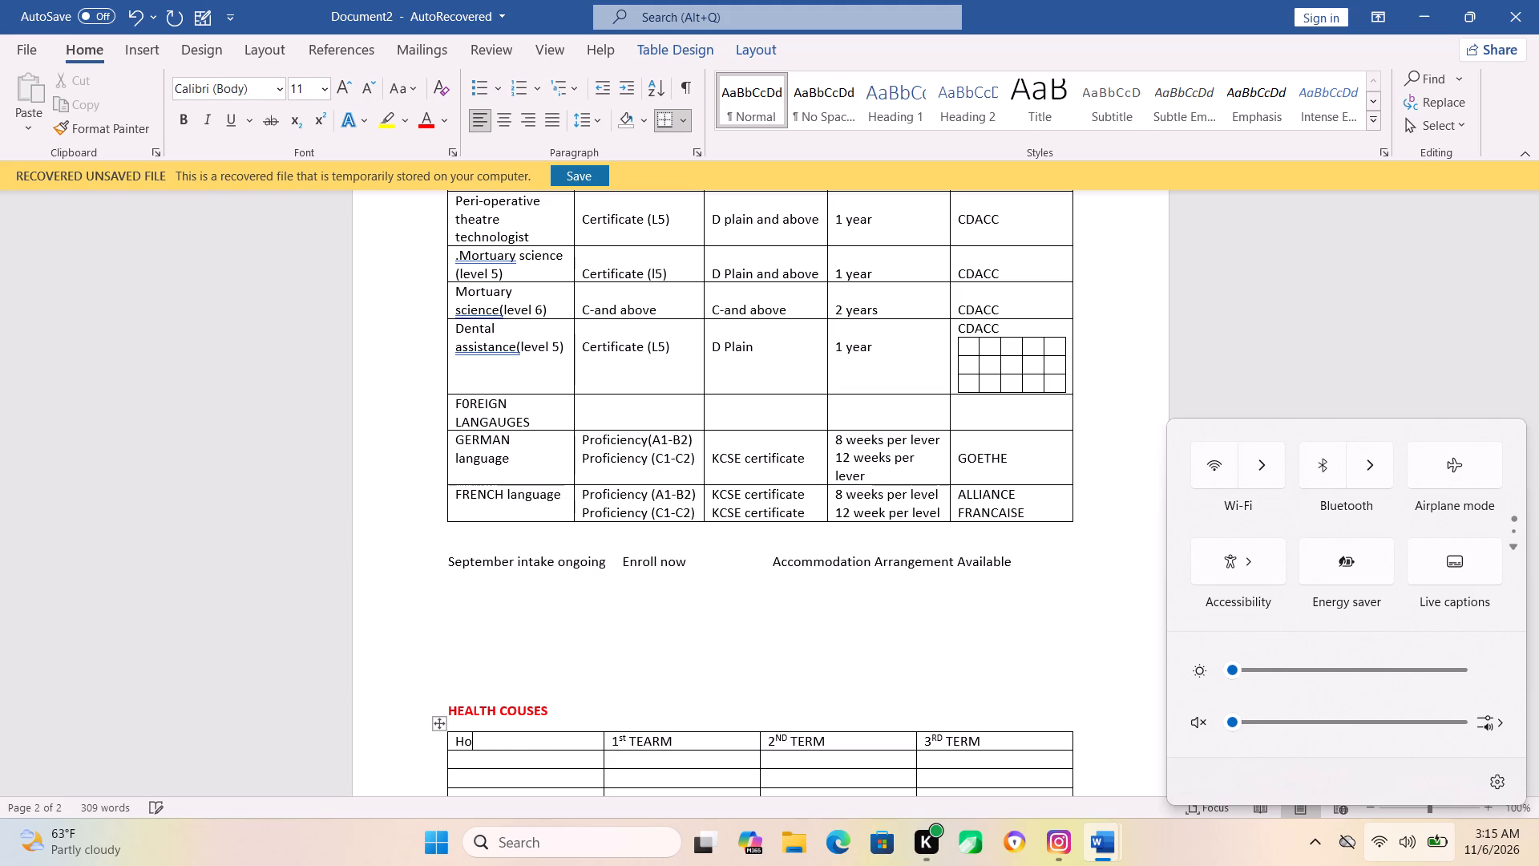
key(BackSpace)
key(BackSpace)
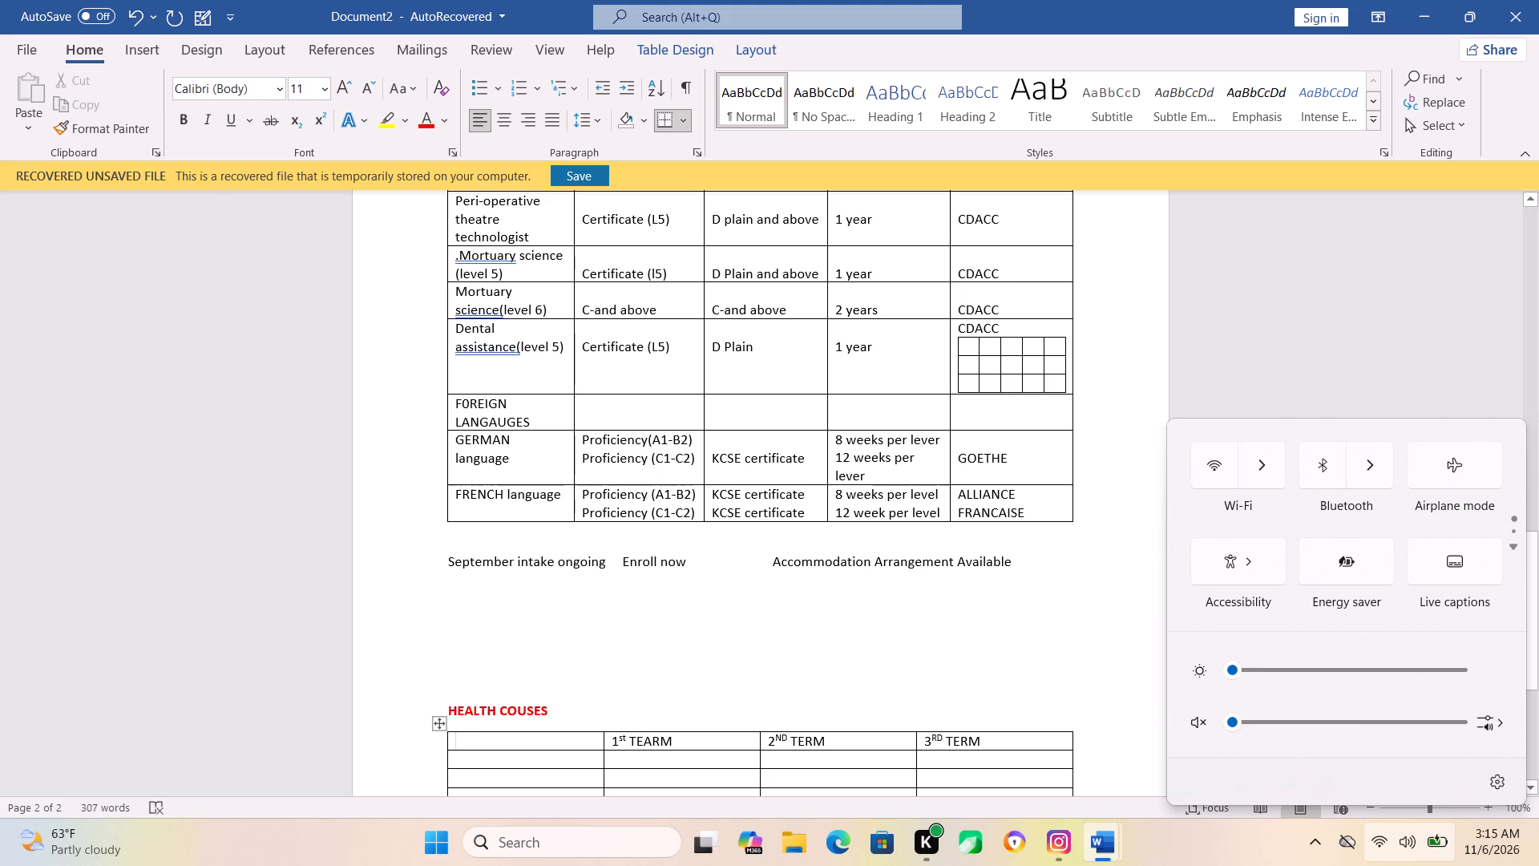
Enter ".Home based care lever3" in the first cell of the health courses table's second row.
click(457, 760)
key(period)
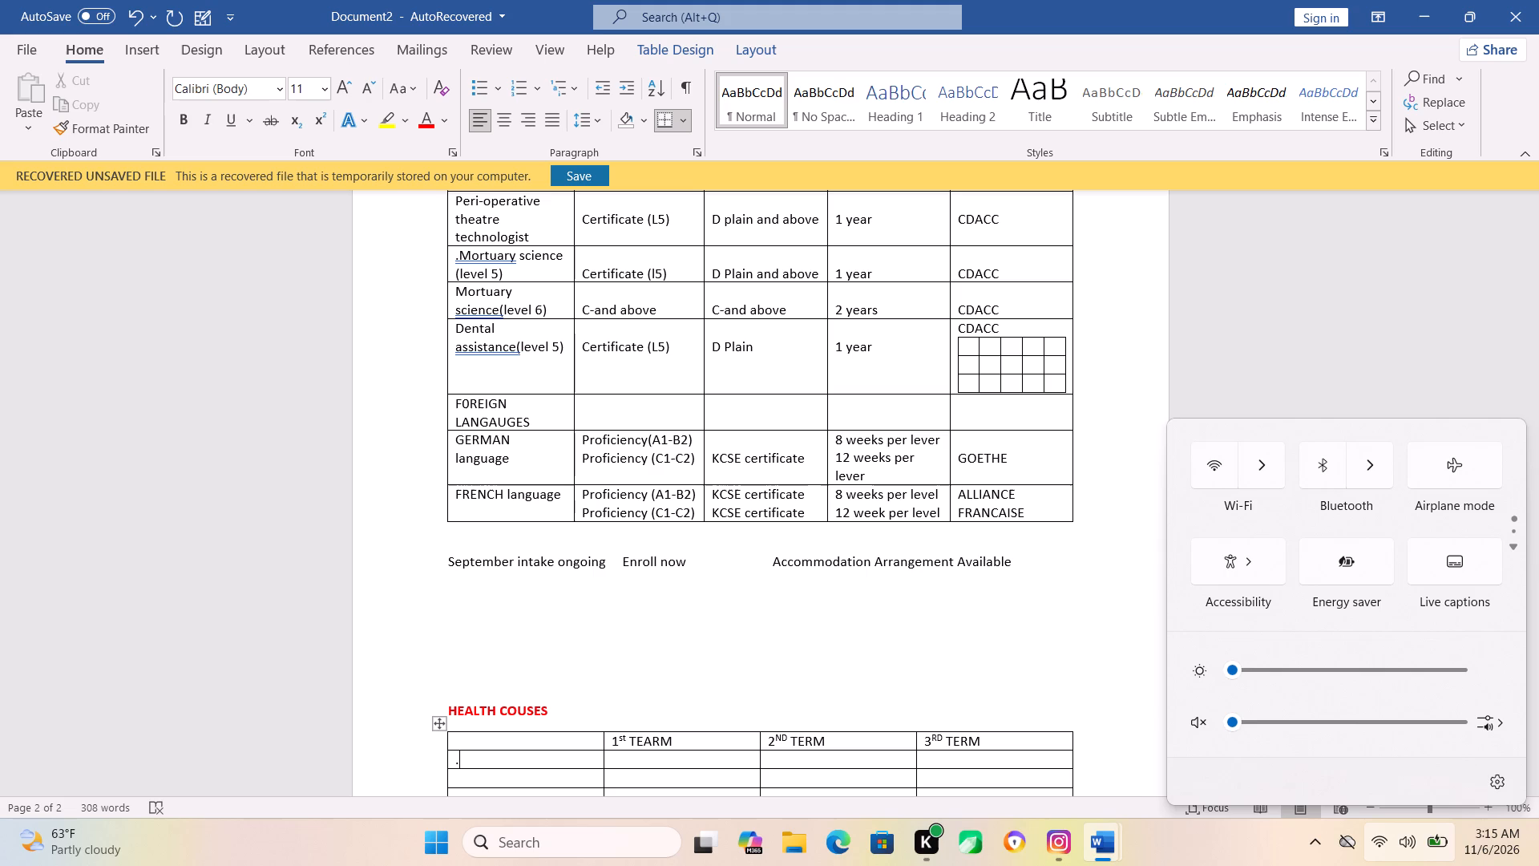
key(h)
key(BackSpace)
key(a)
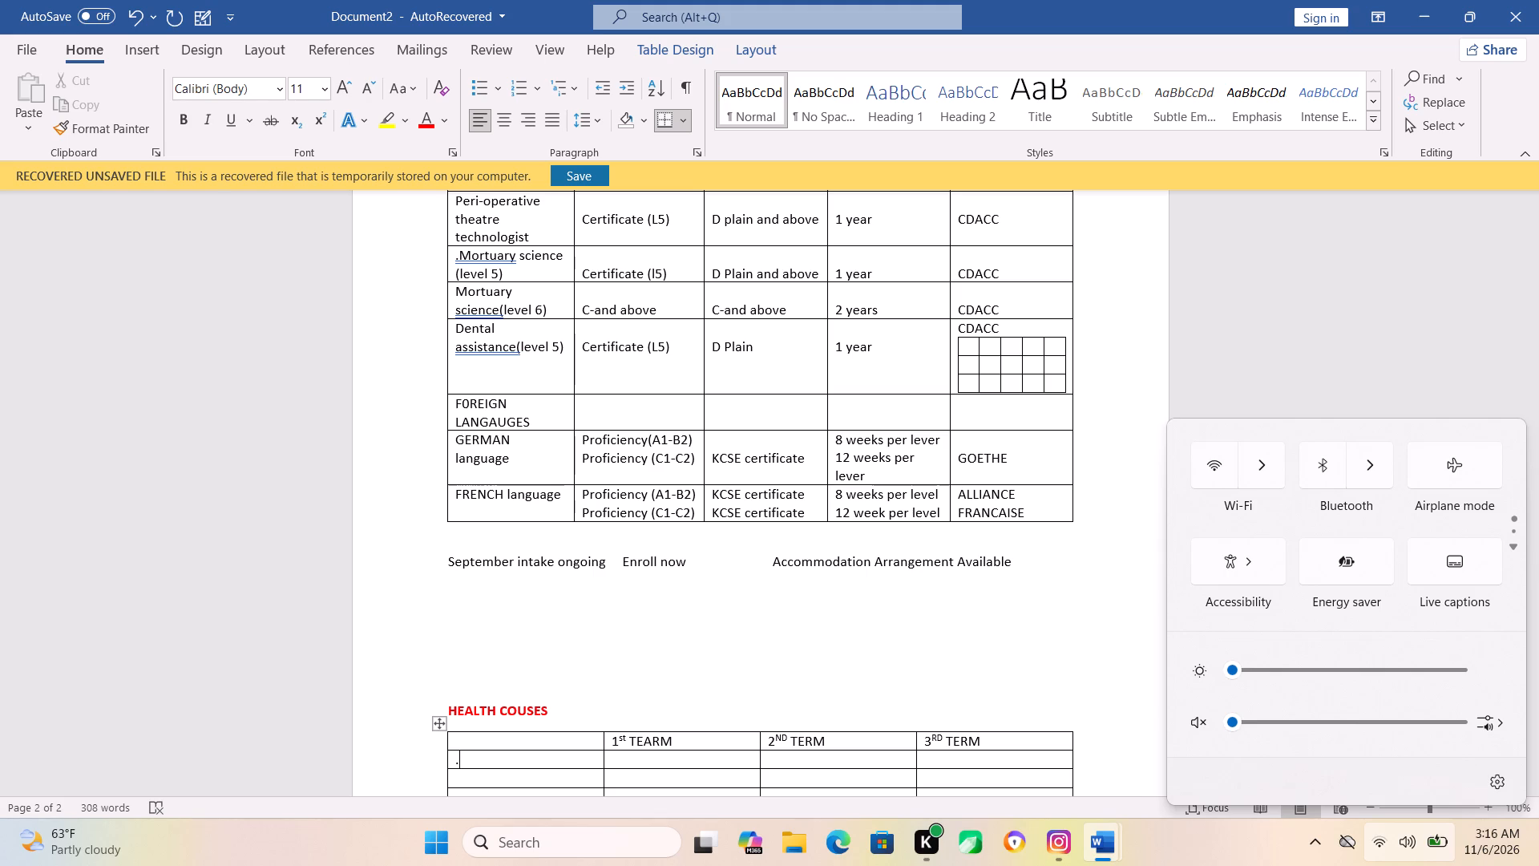
key(BackSpace)
key(h)
text(ome)
key(space)
text(based)
key(space)
text(cour)
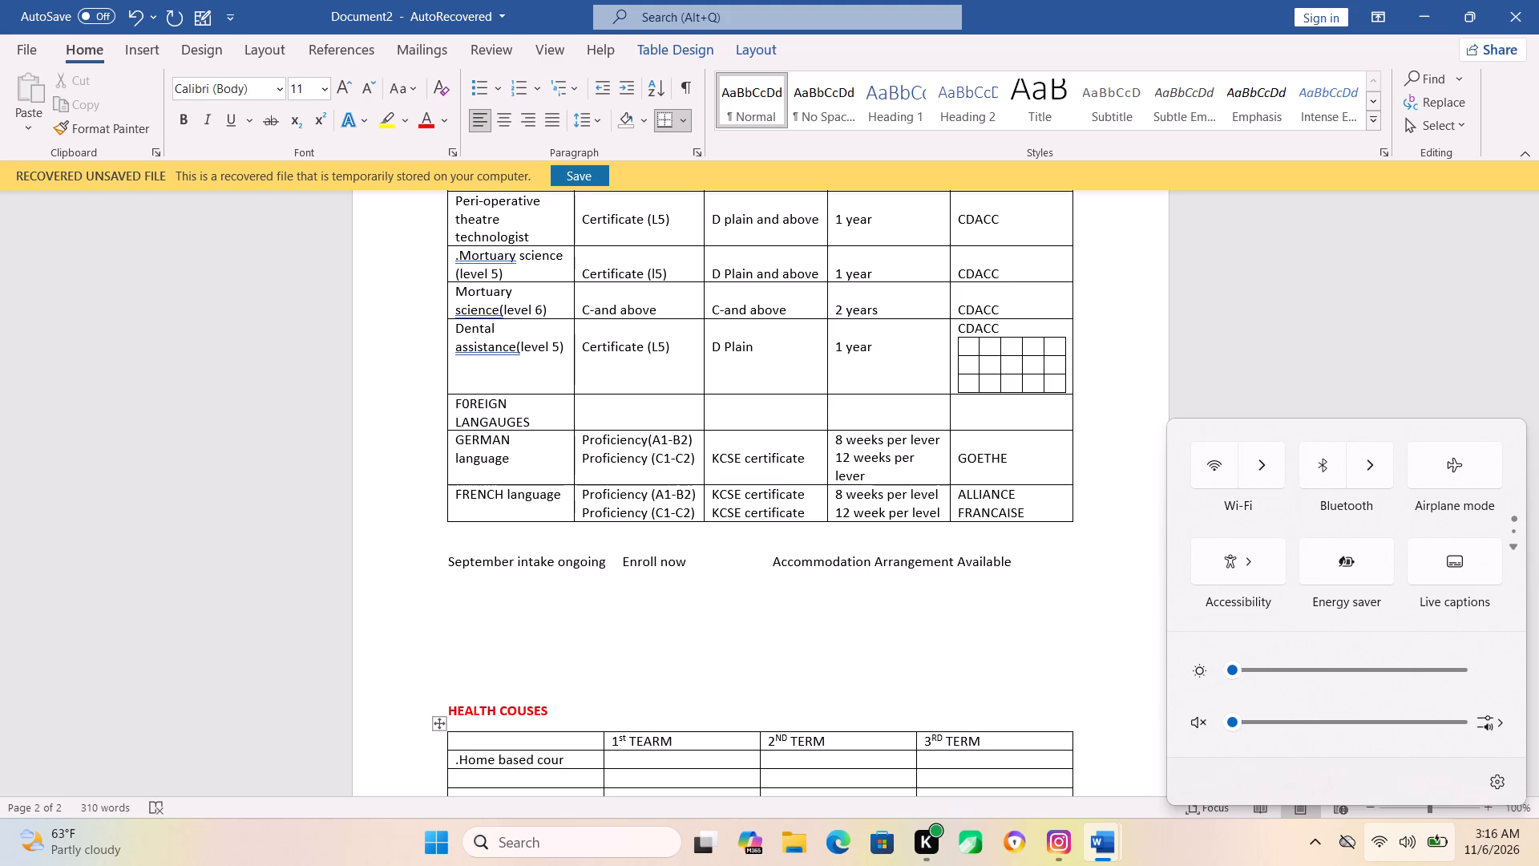
text(ses)
key(BackSpace)
key(BackSpace)
key(BackSpace)
key(BackSpace)
key(BackSpace)
key(BackSpace)
text(are)
key(space)
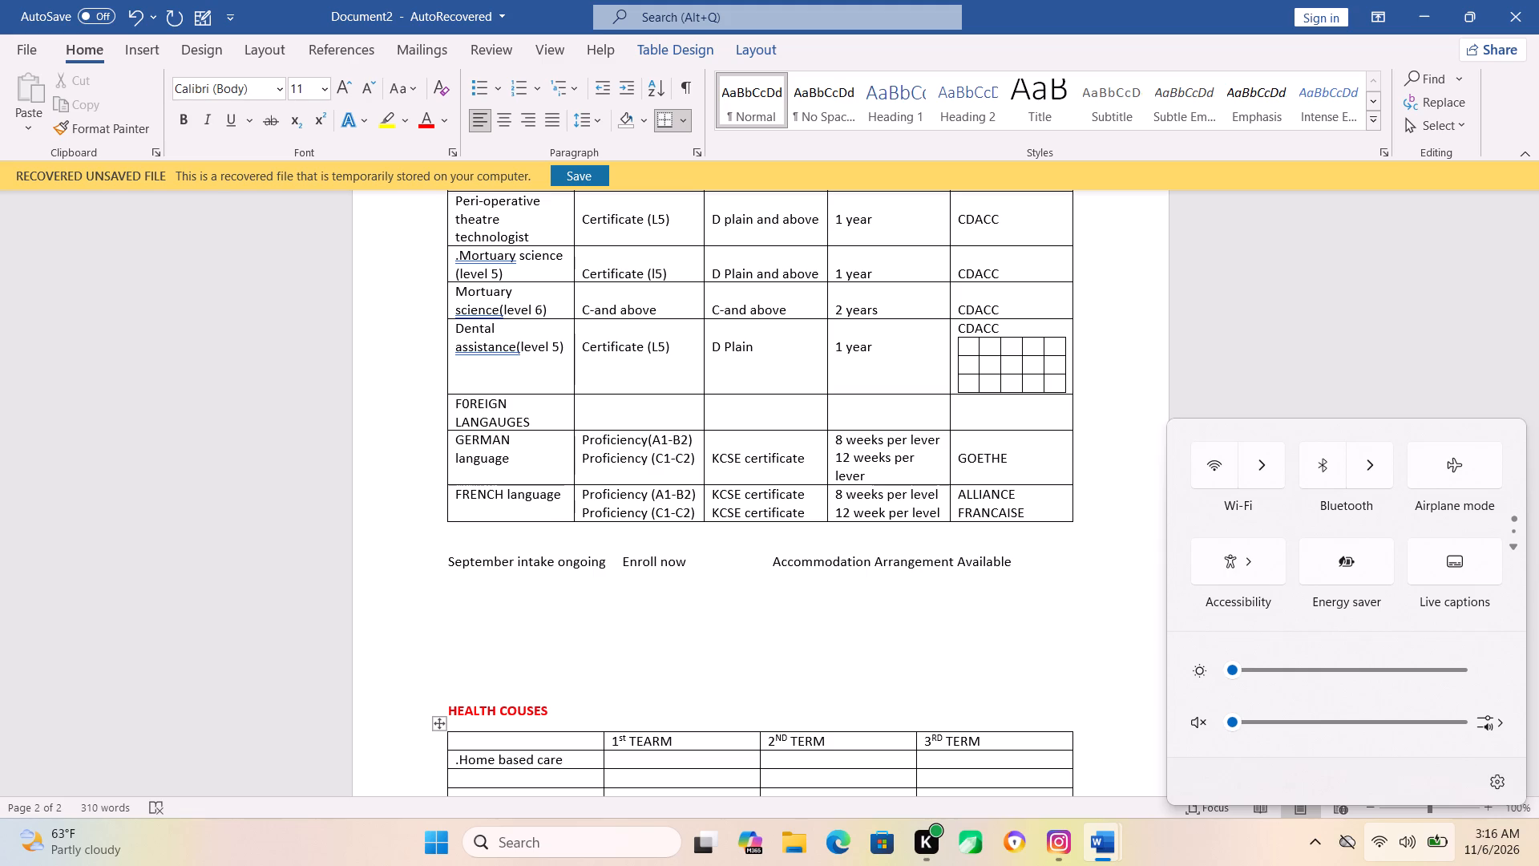
text(lever)
key(3)
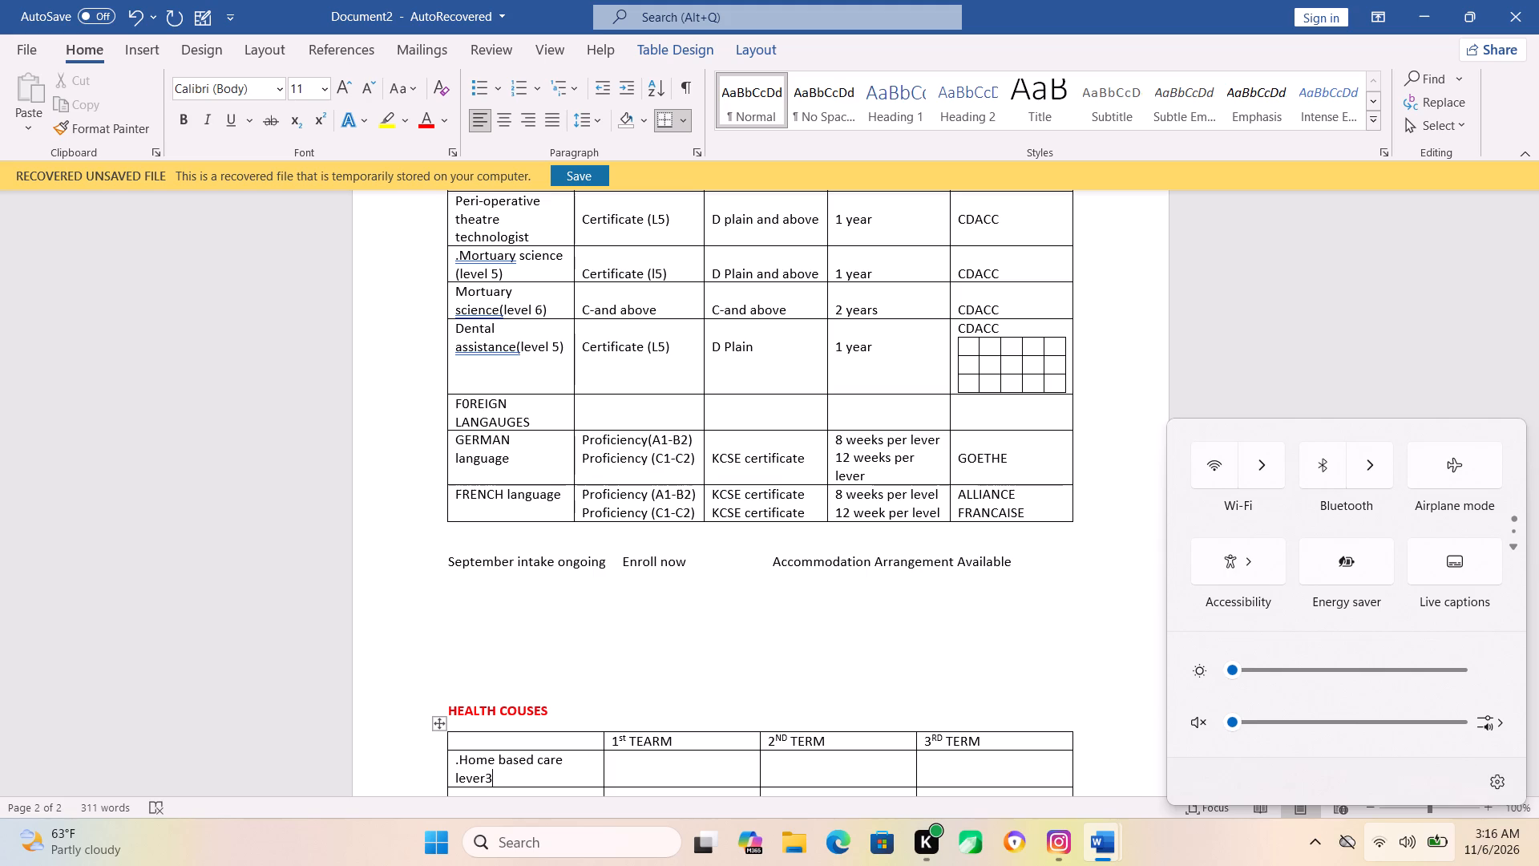
Enter 38,000.00 as the home based care fee in the first-term column.
click(622, 773)
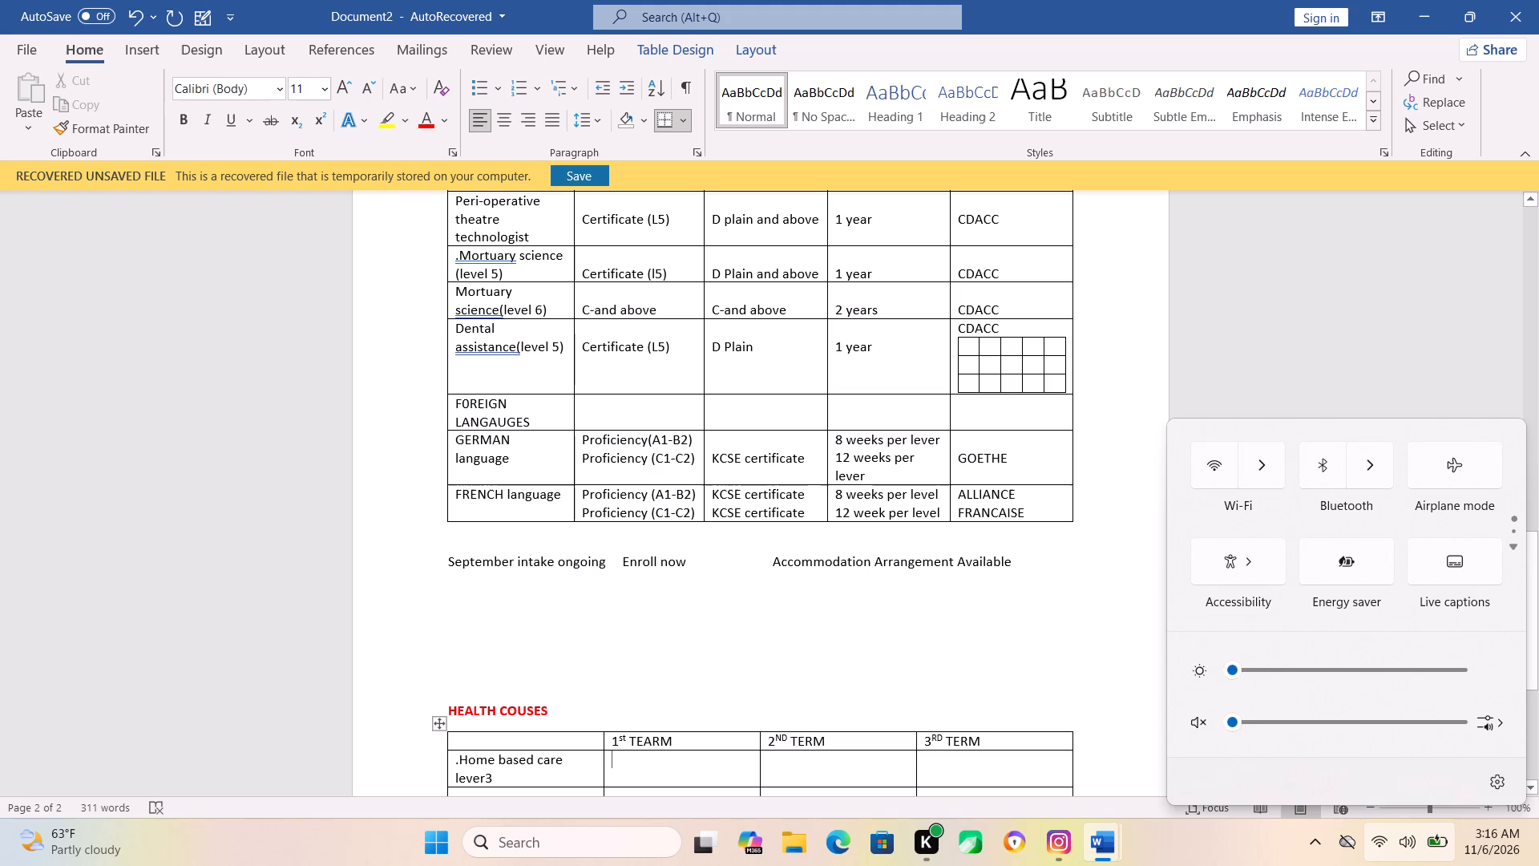
key(3)
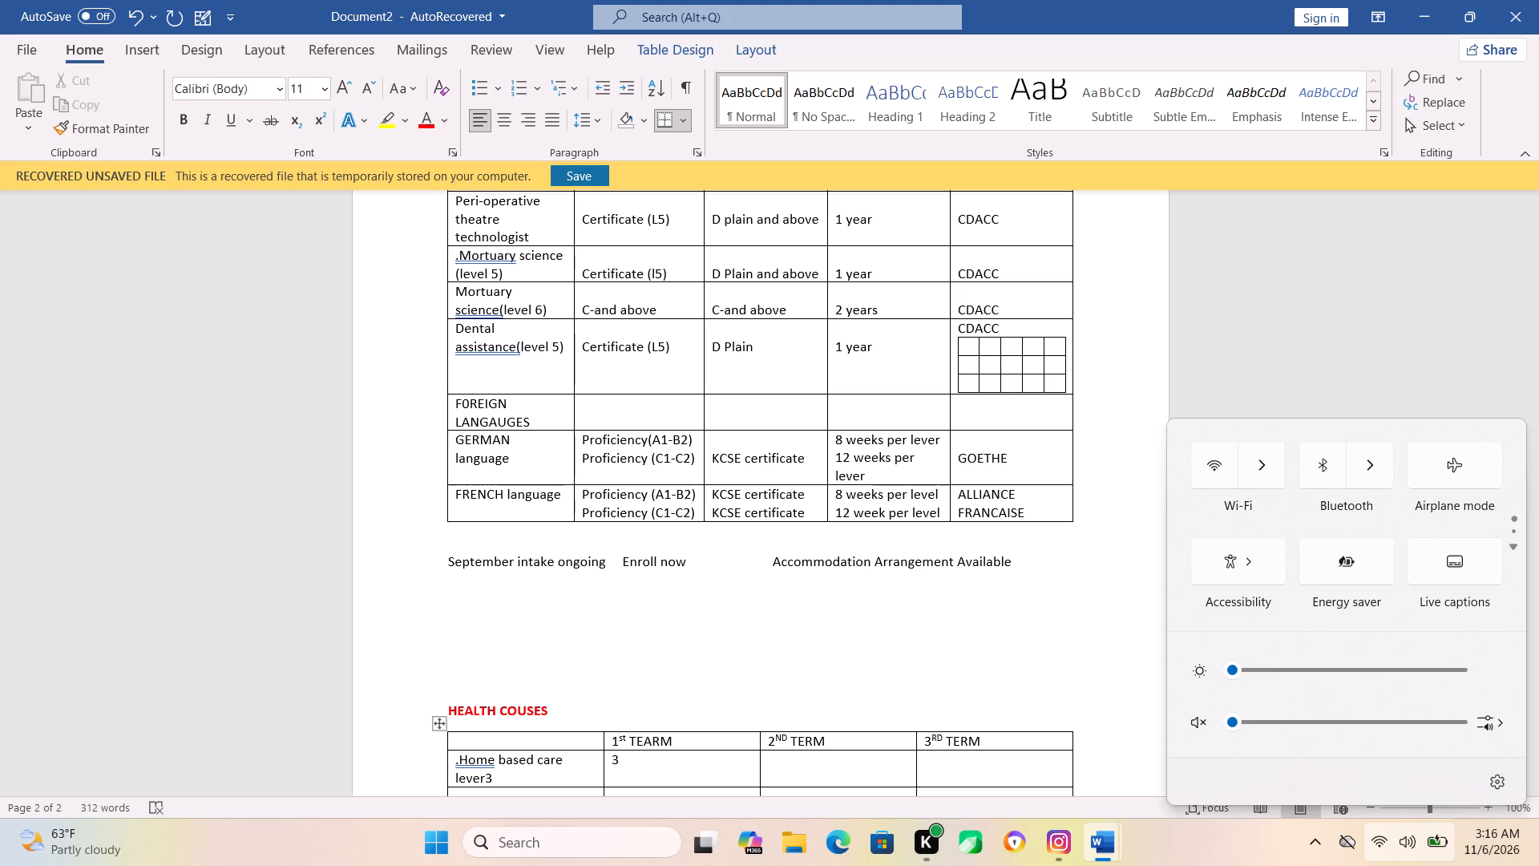
key(8)
key(comma)
text(000)
key(period)
text(00)
Enter 33,000.00 as the home based care fee in the 2ND TERM column.
click(784, 773)
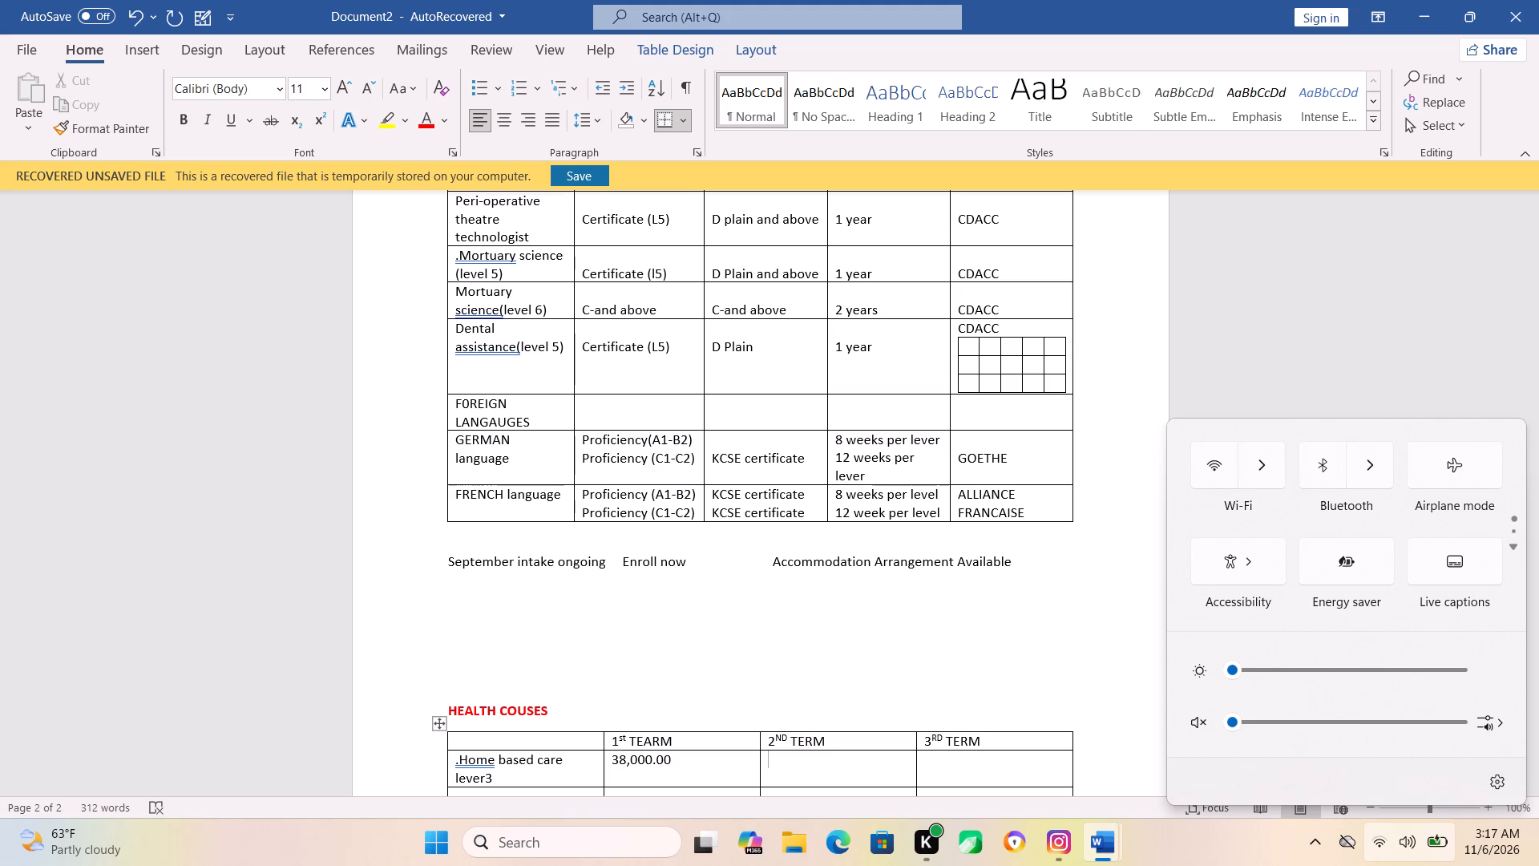
text(33)
key(comma)
text(000)
key(period)
text(00)
Enter ".Health care support service" in the first cell of the health courses table's third row.
click(462, 789)
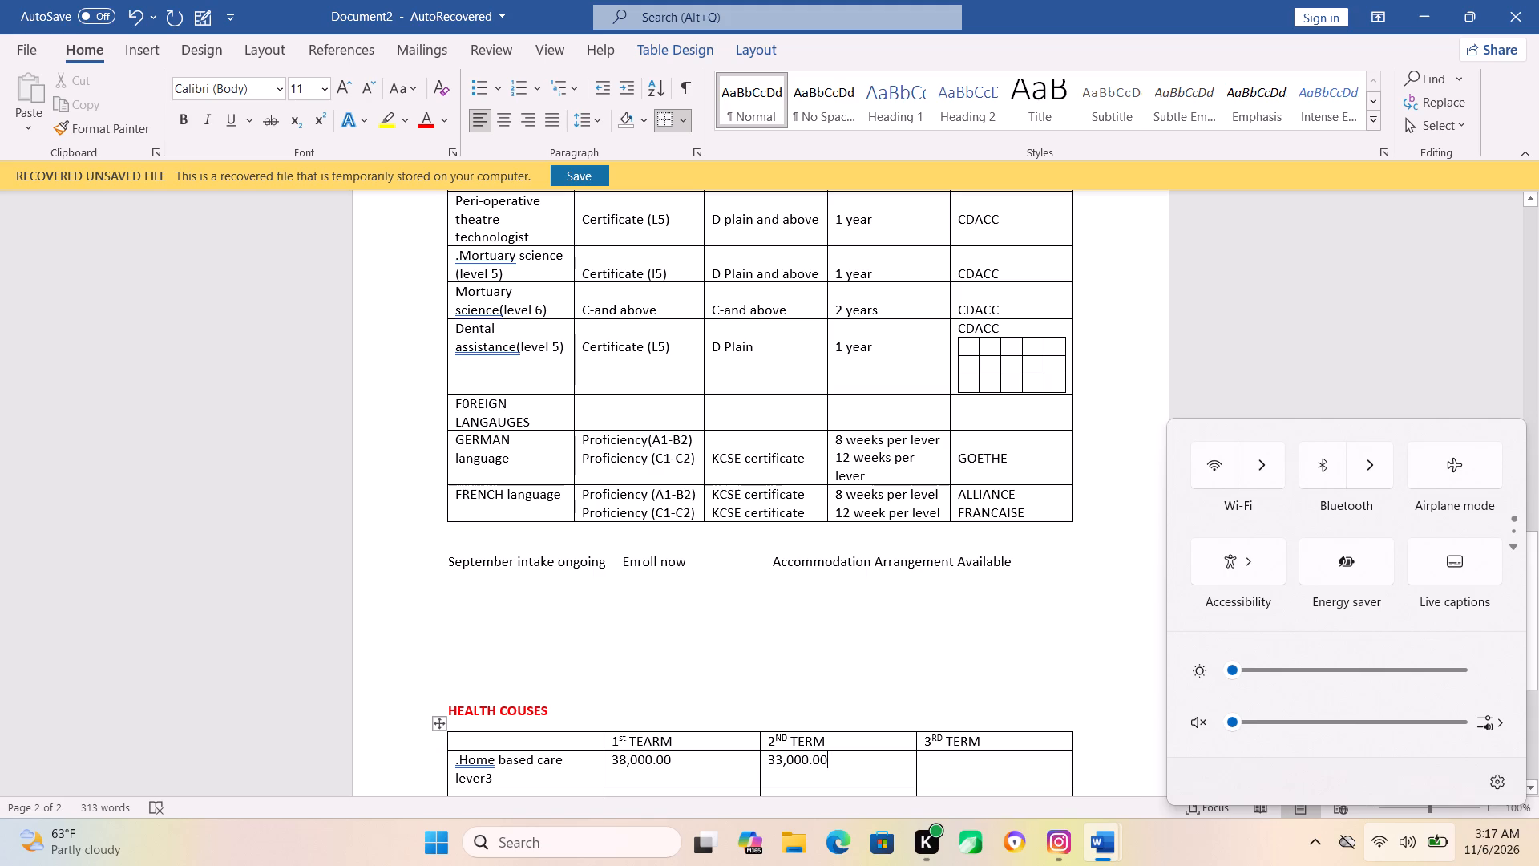
click(453, 795)
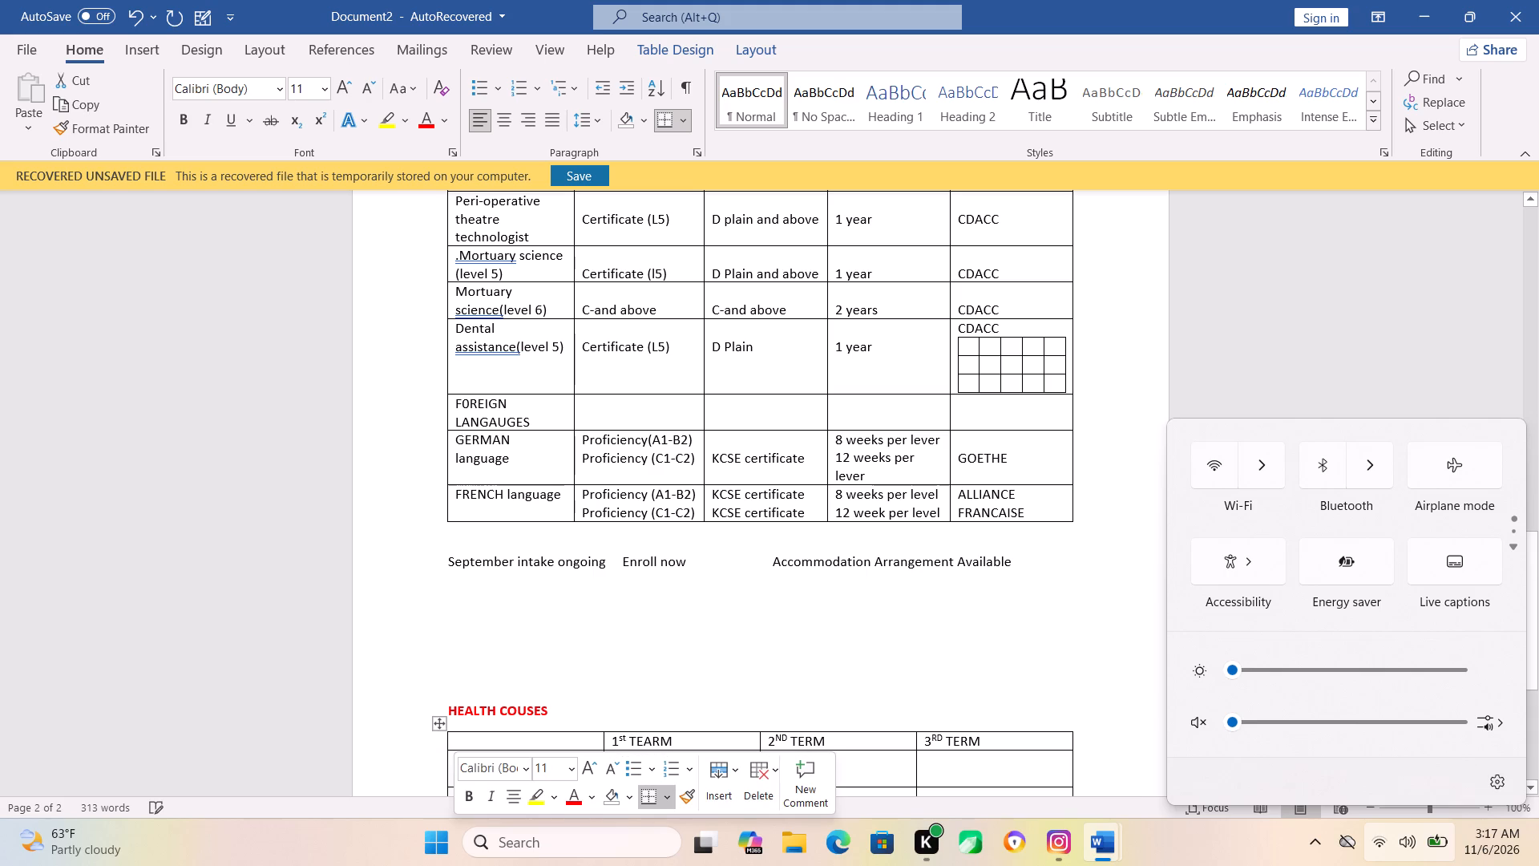
click(452, 795)
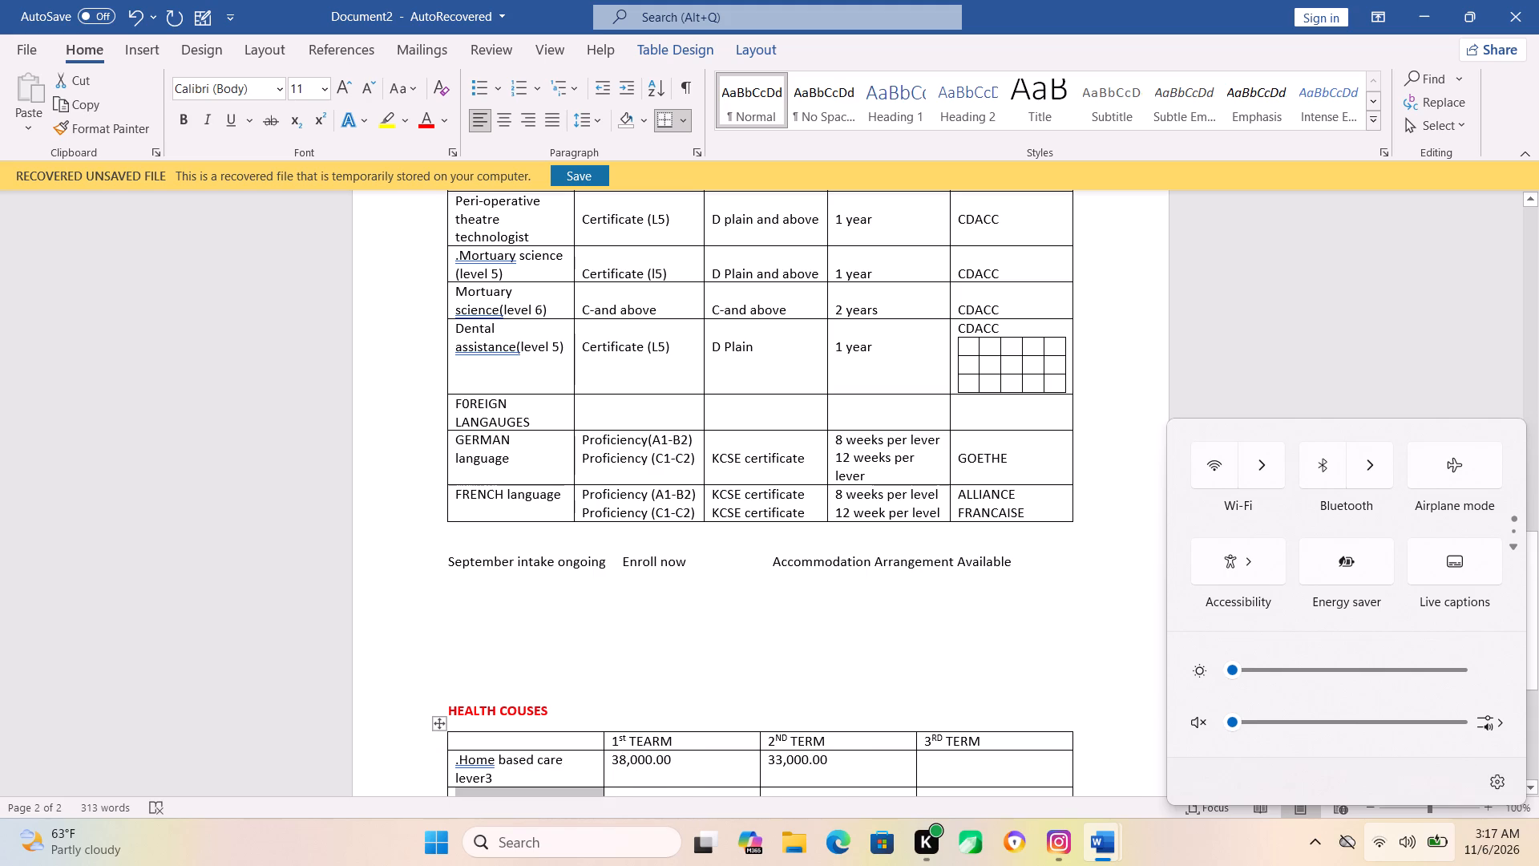
click(510, 793)
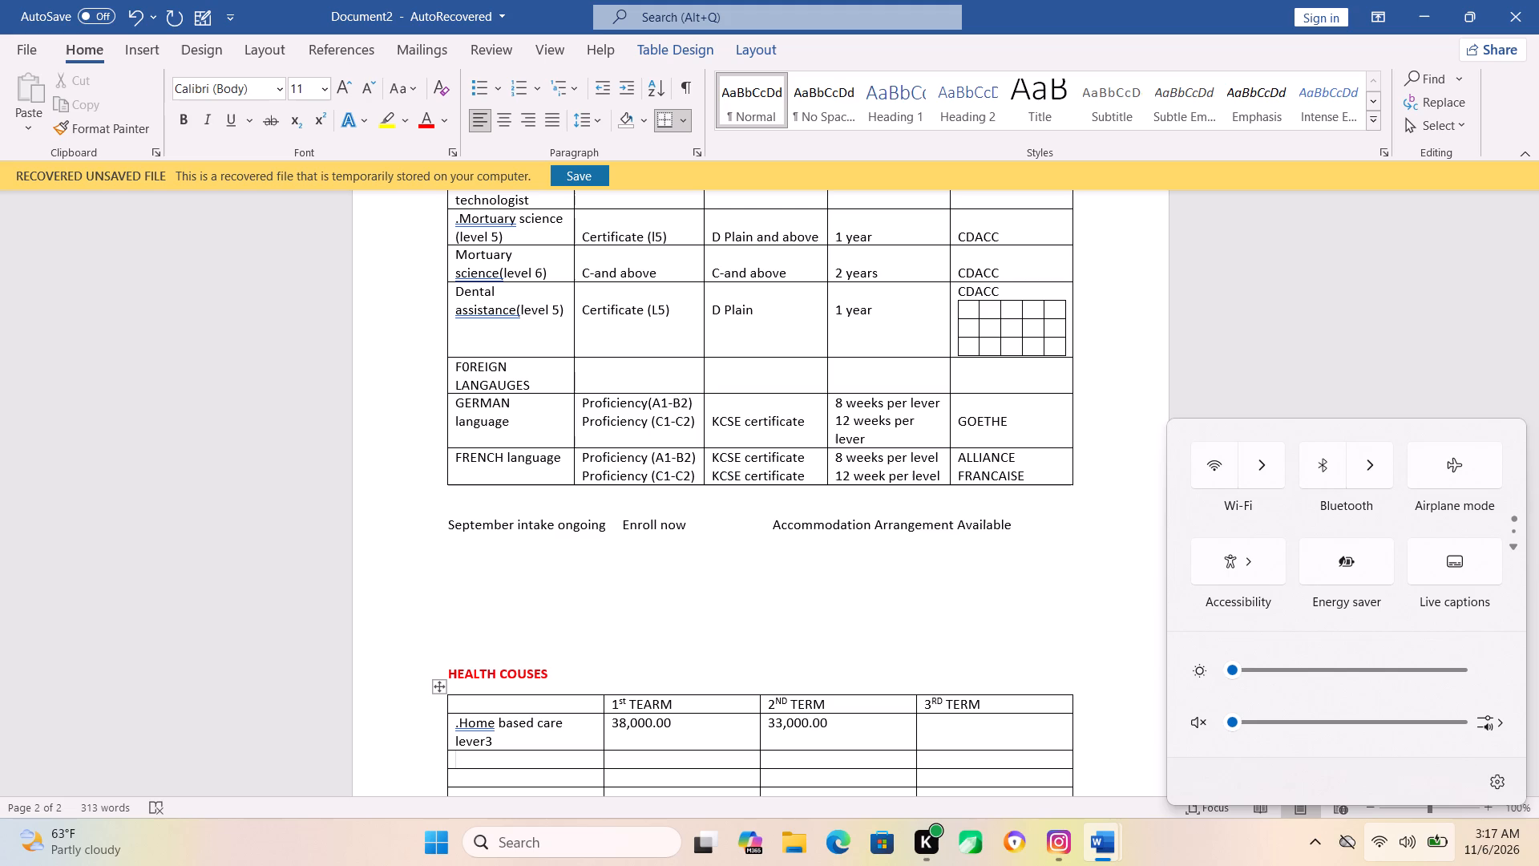
key(period)
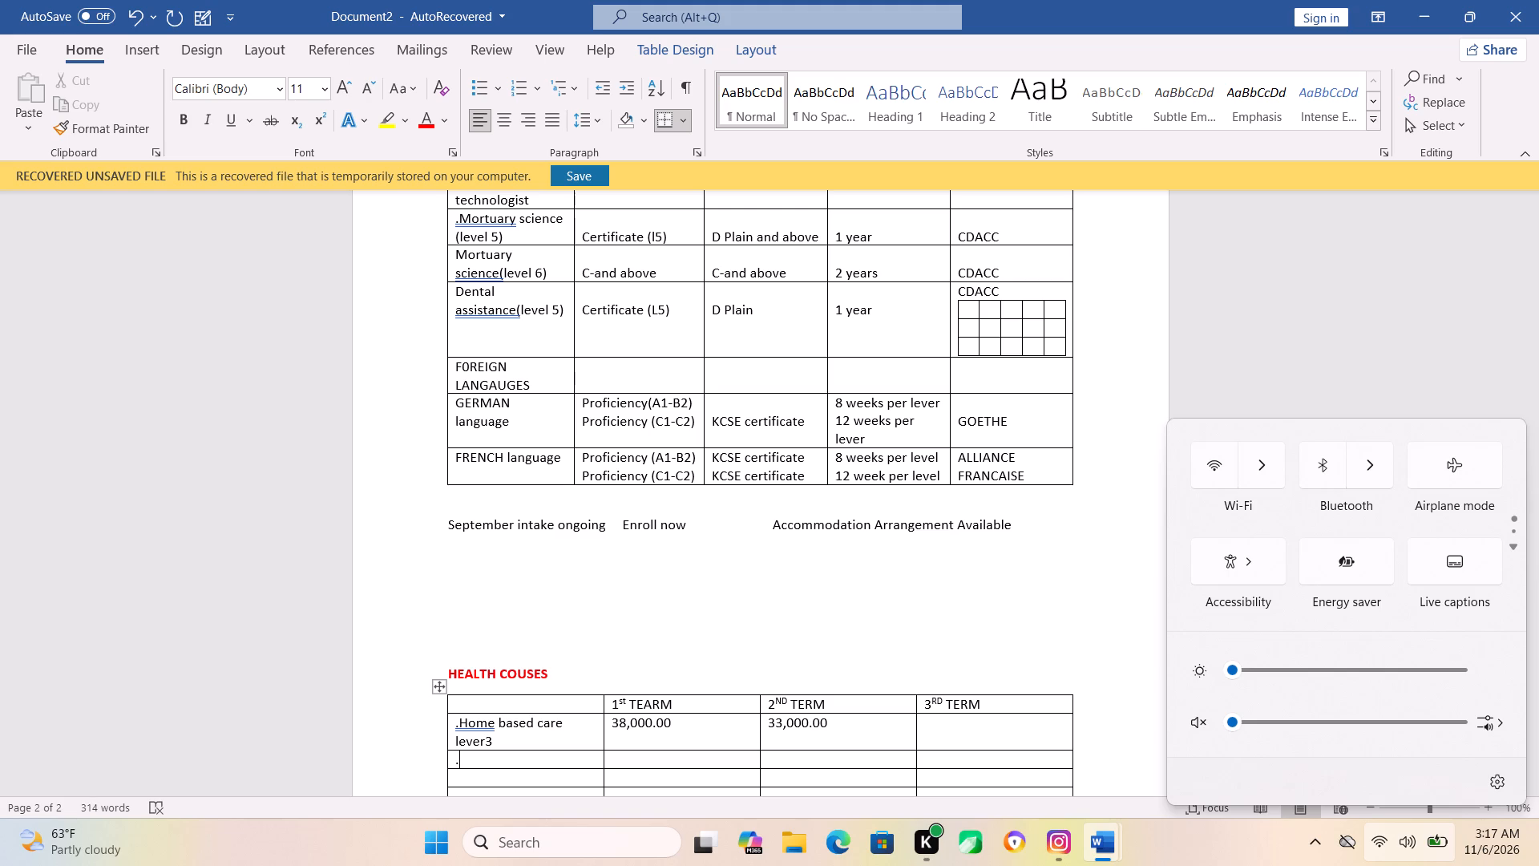
key(h)
text(ea)
text(lth)
key(space)
text(care)
key(space)
text(su)
text(po)
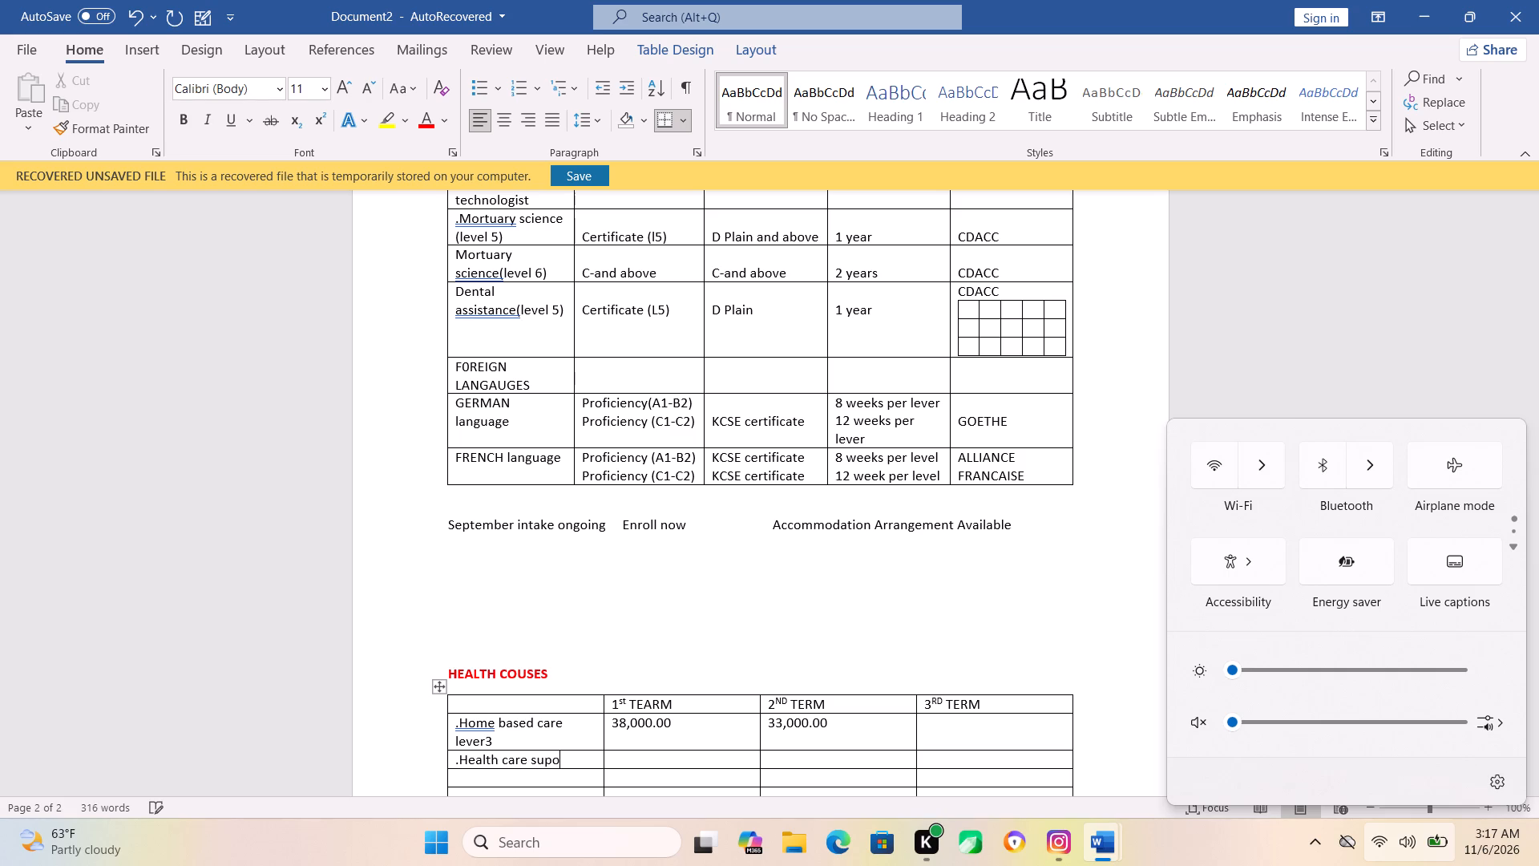
key(BackSpace)
text(port)
key(space)
text(center)
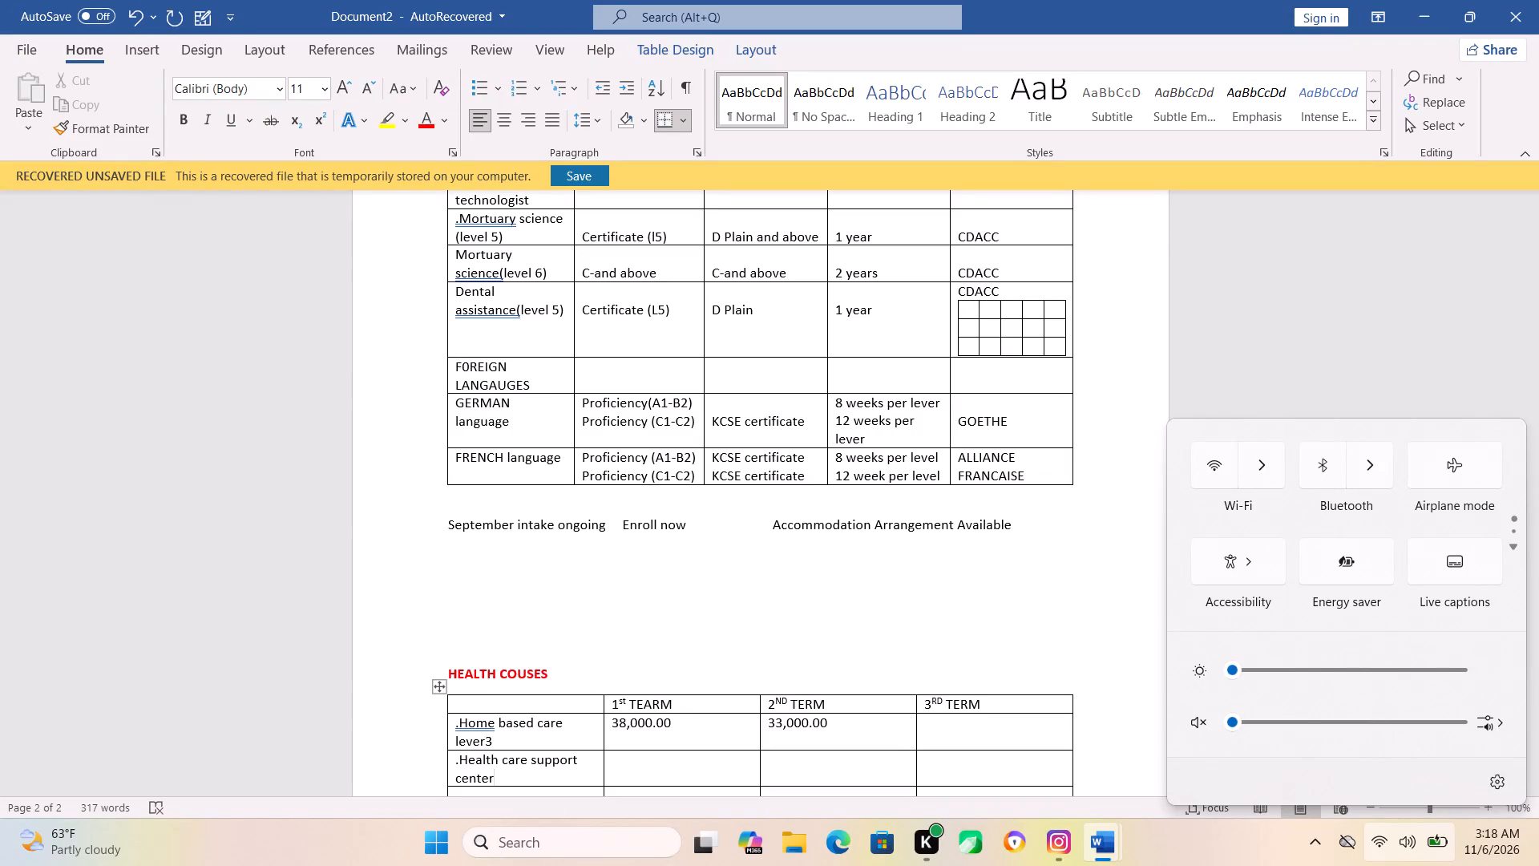
key(BackSpace)
key(BackSpace)
key(BackSpace)
key(BackSpace)
key(BackSpace)
key(BackSpace)
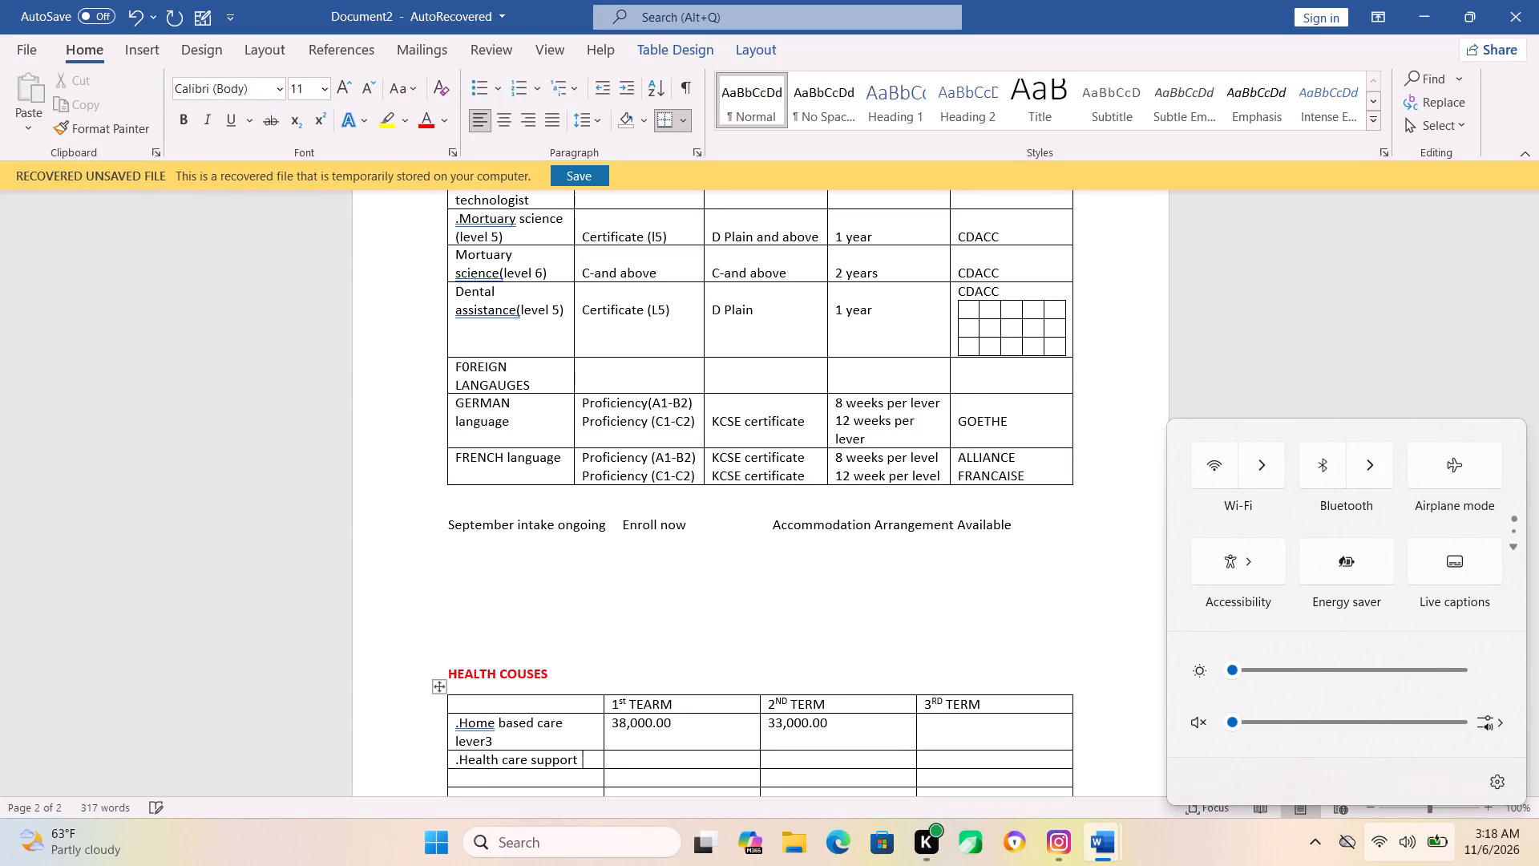
text(serv)
text(ice)
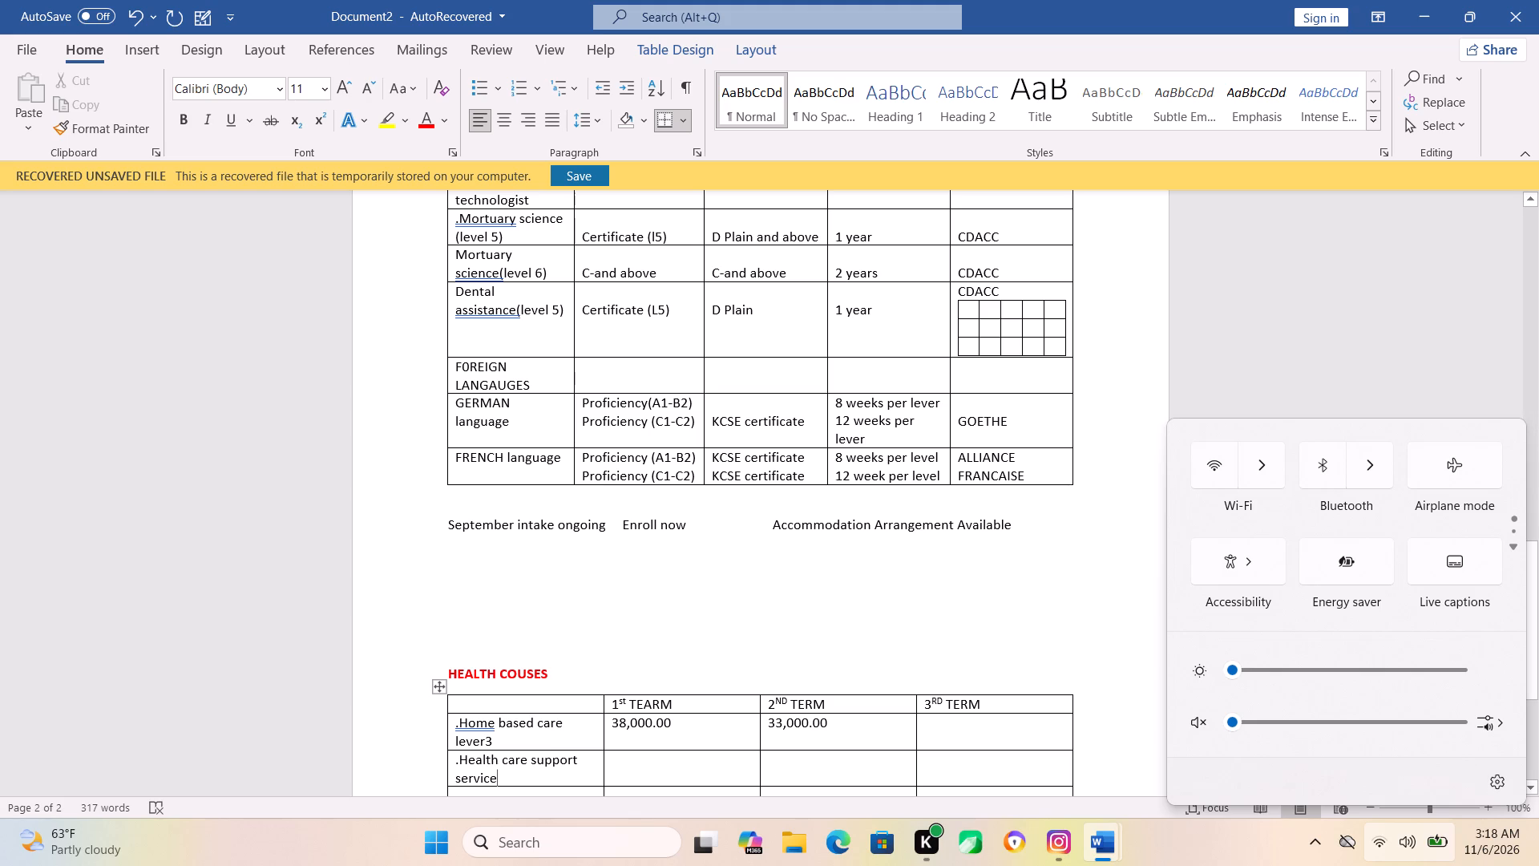
Enter 38,000.00 on the second line of the health care support service row's first-term cell.
click(632, 771)
key(Return)
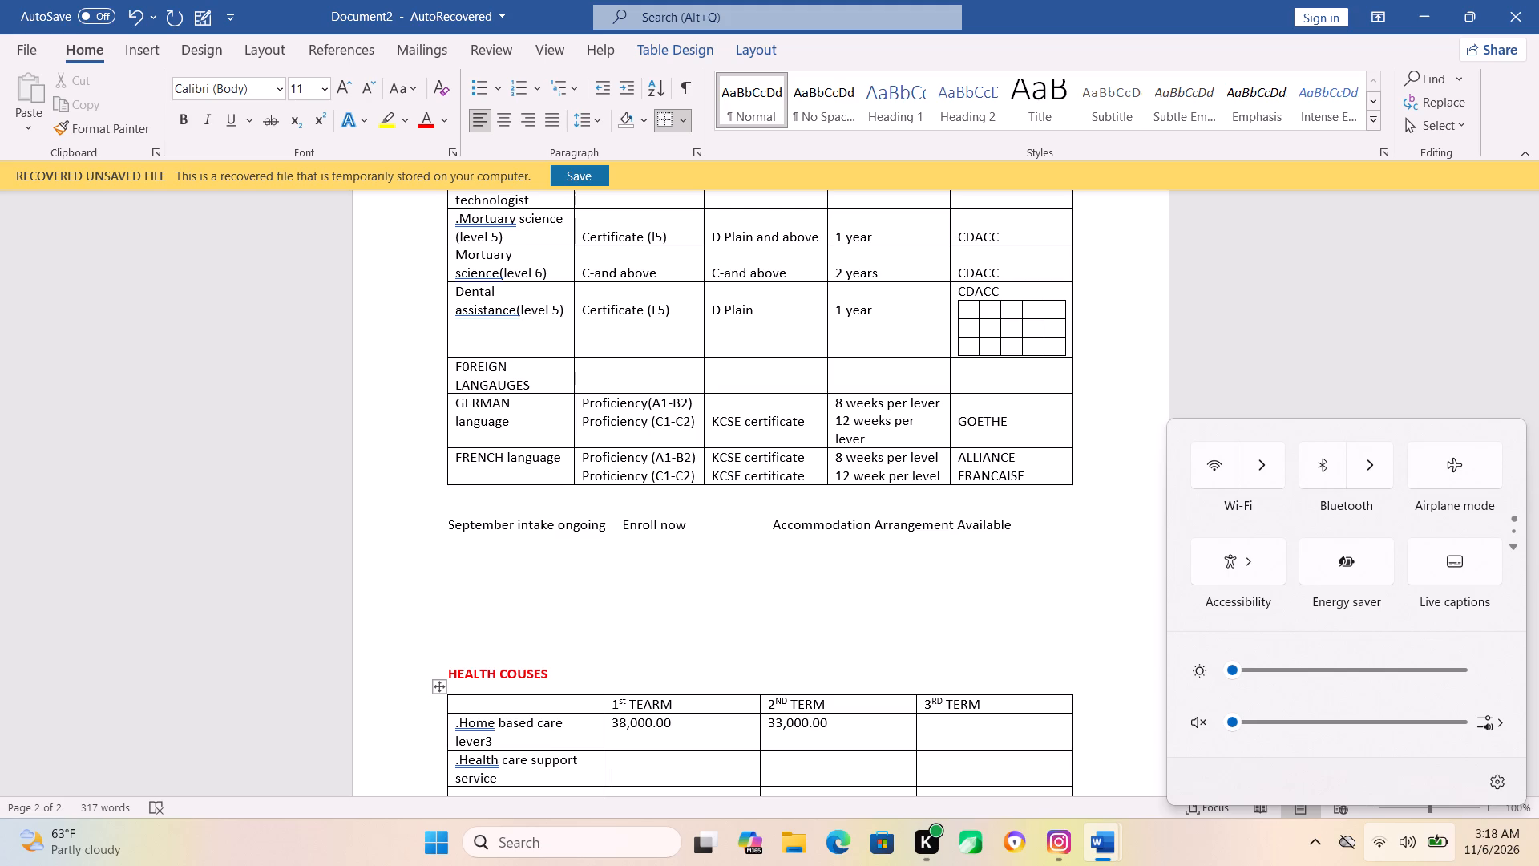
key(3)
key(8)
key(comma)
text(000)
text(.00)
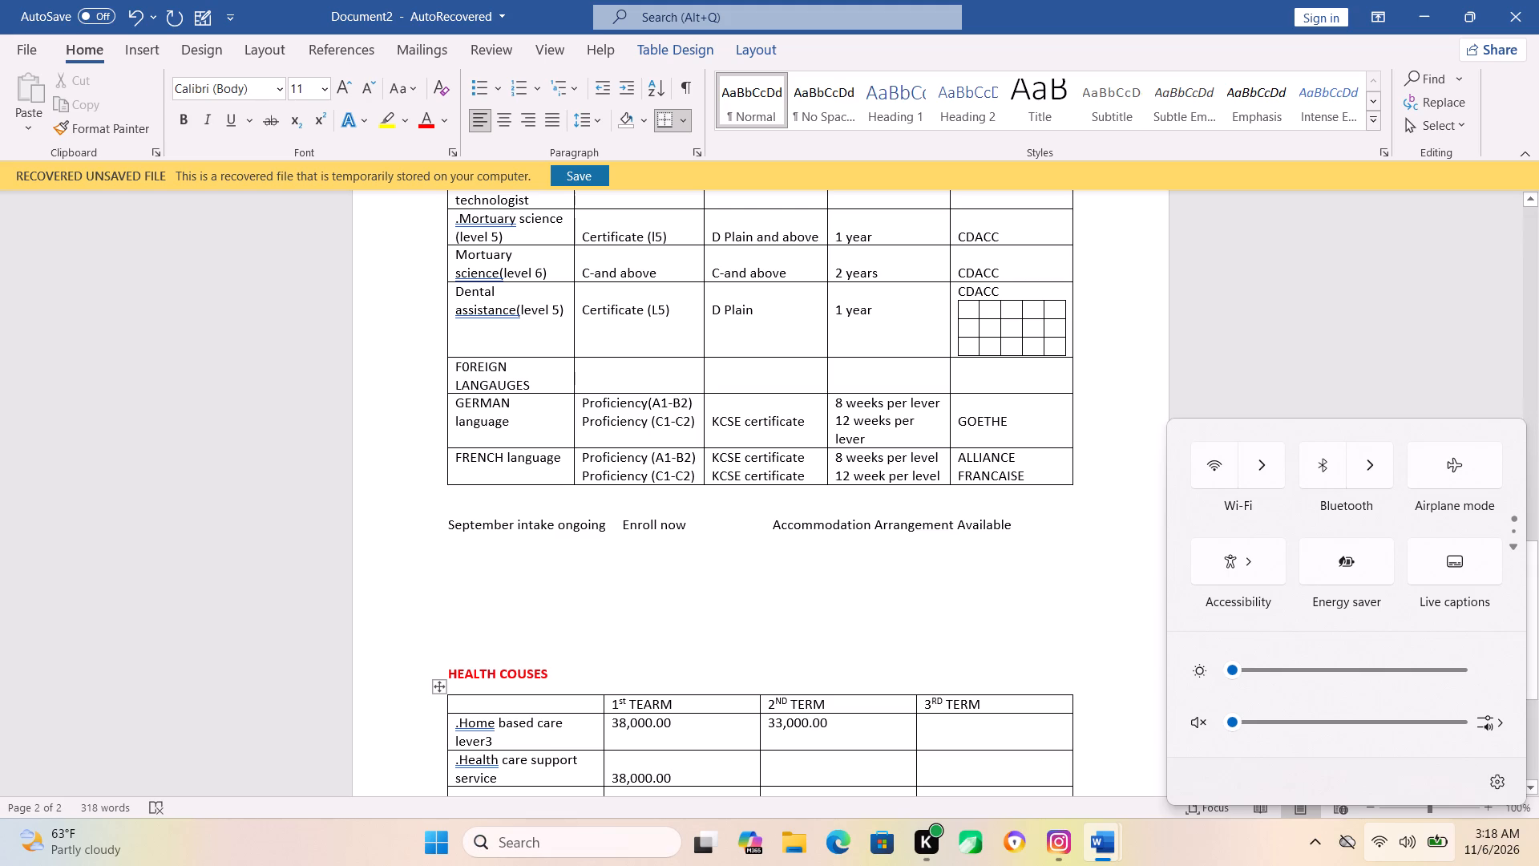
Enter 38,000.00 on the second line of the health care support service row's 2ND TERM cell.
click(759, 782)
click(776, 769)
key(Return)
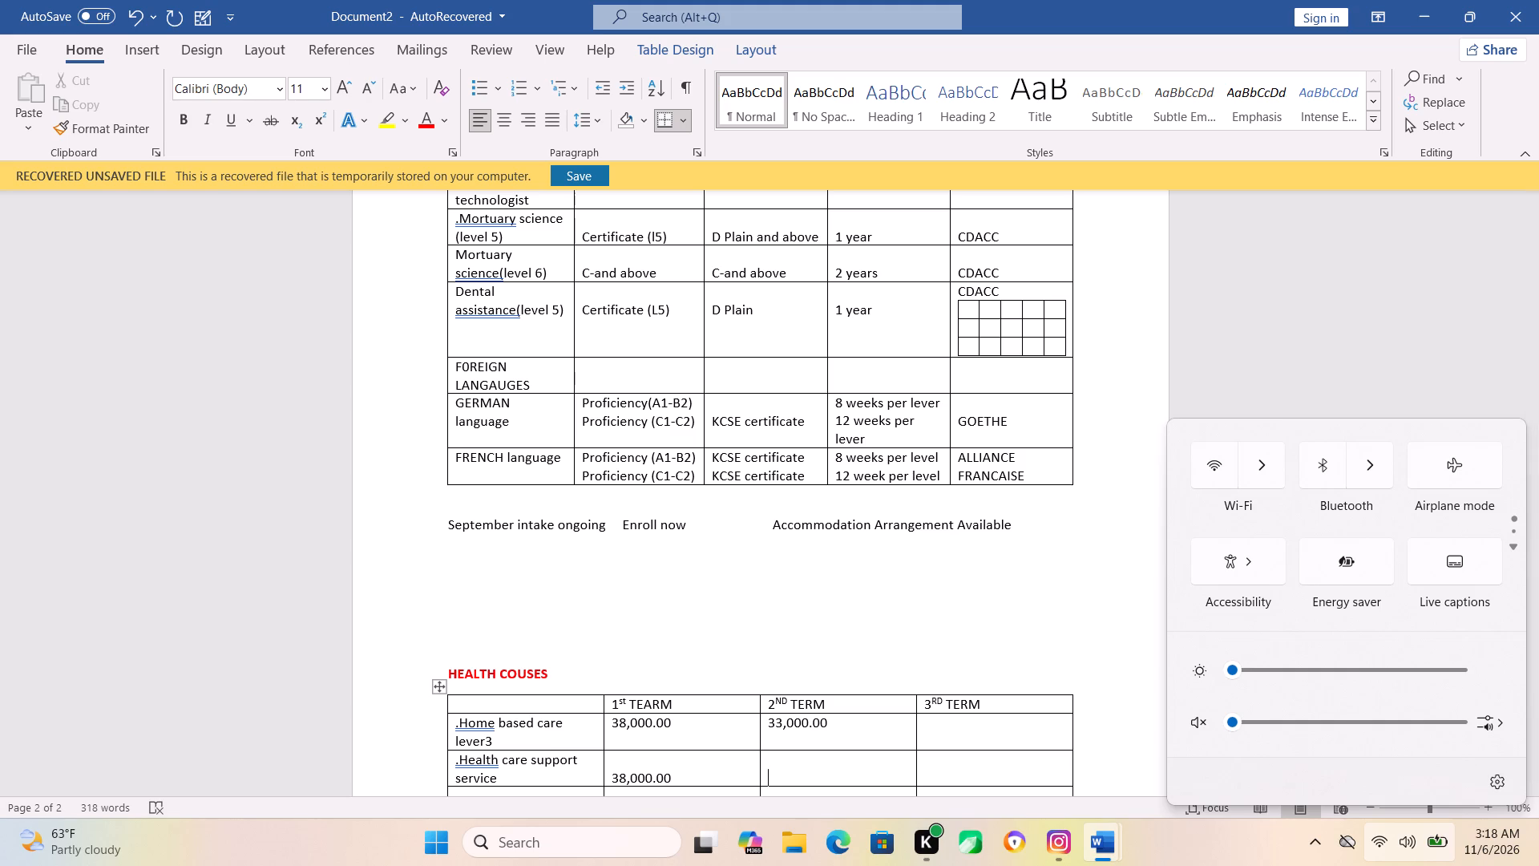
key(3)
key(8)
key(comma)
text(000)
key(period)
text(00)
Enter 33,000.00 on the second line of the health care support service row's 3RD TERM cell.
click(931, 772)
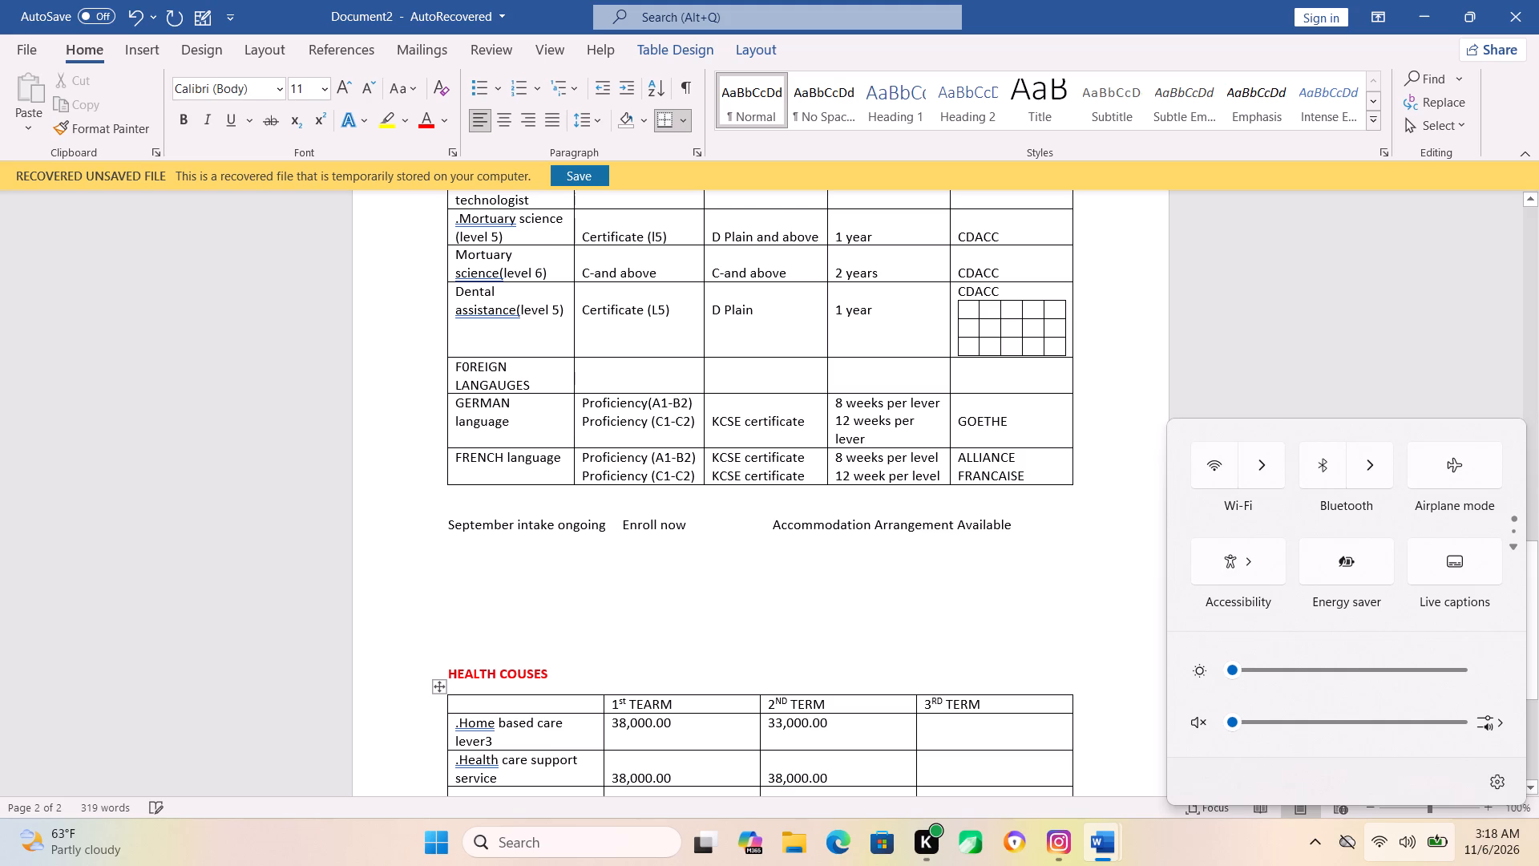
key(Return)
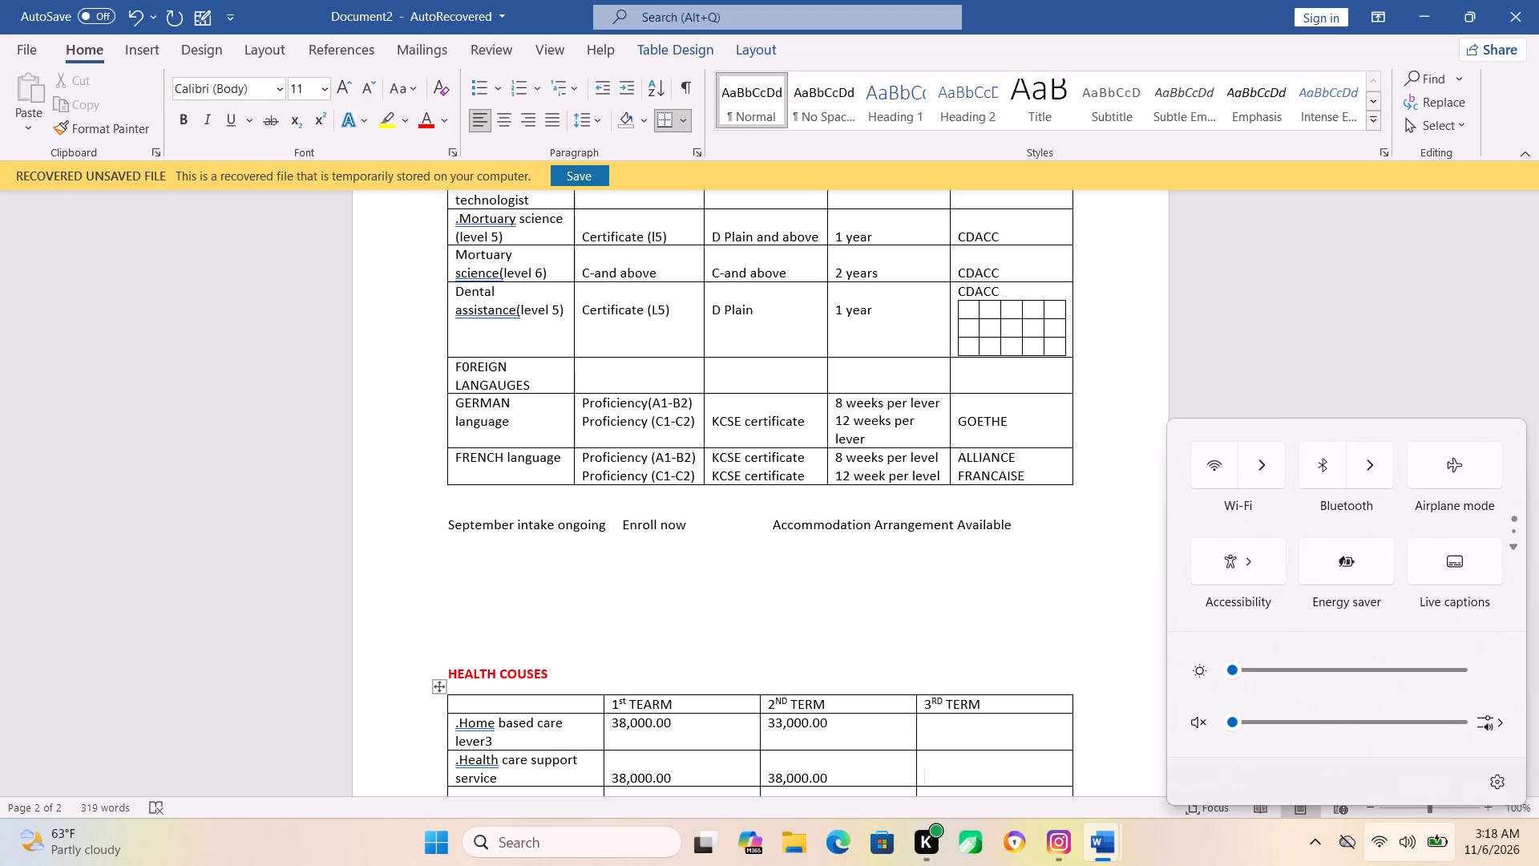
text(33)
key(comma)
text(000)
key(period)
text(00)
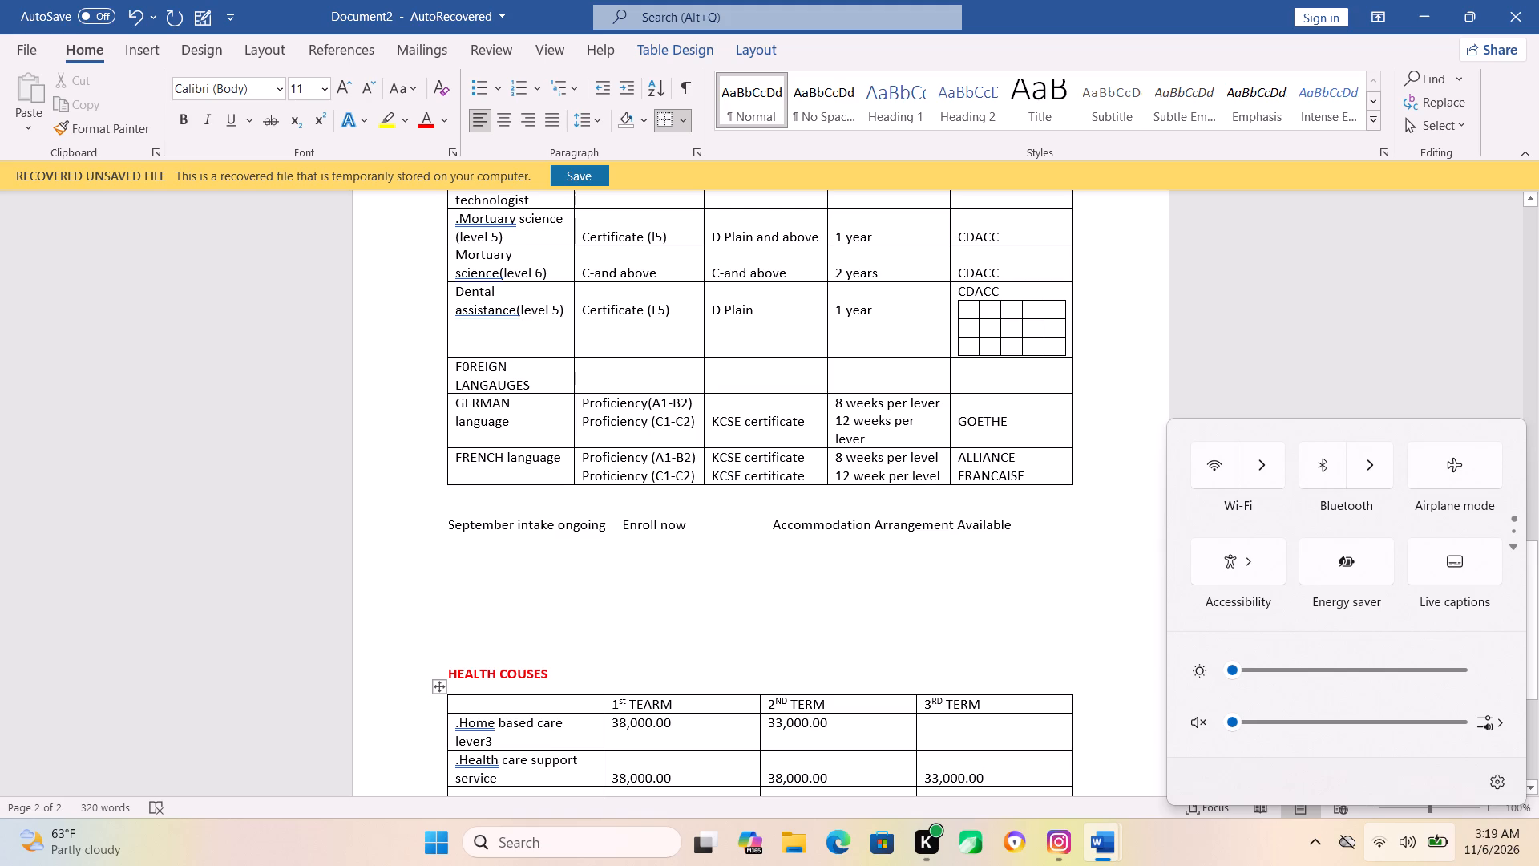
Enter ".peri-operative theatre technology lever 5" in the first cell of the health courses table's fourth row.
click(471, 793)
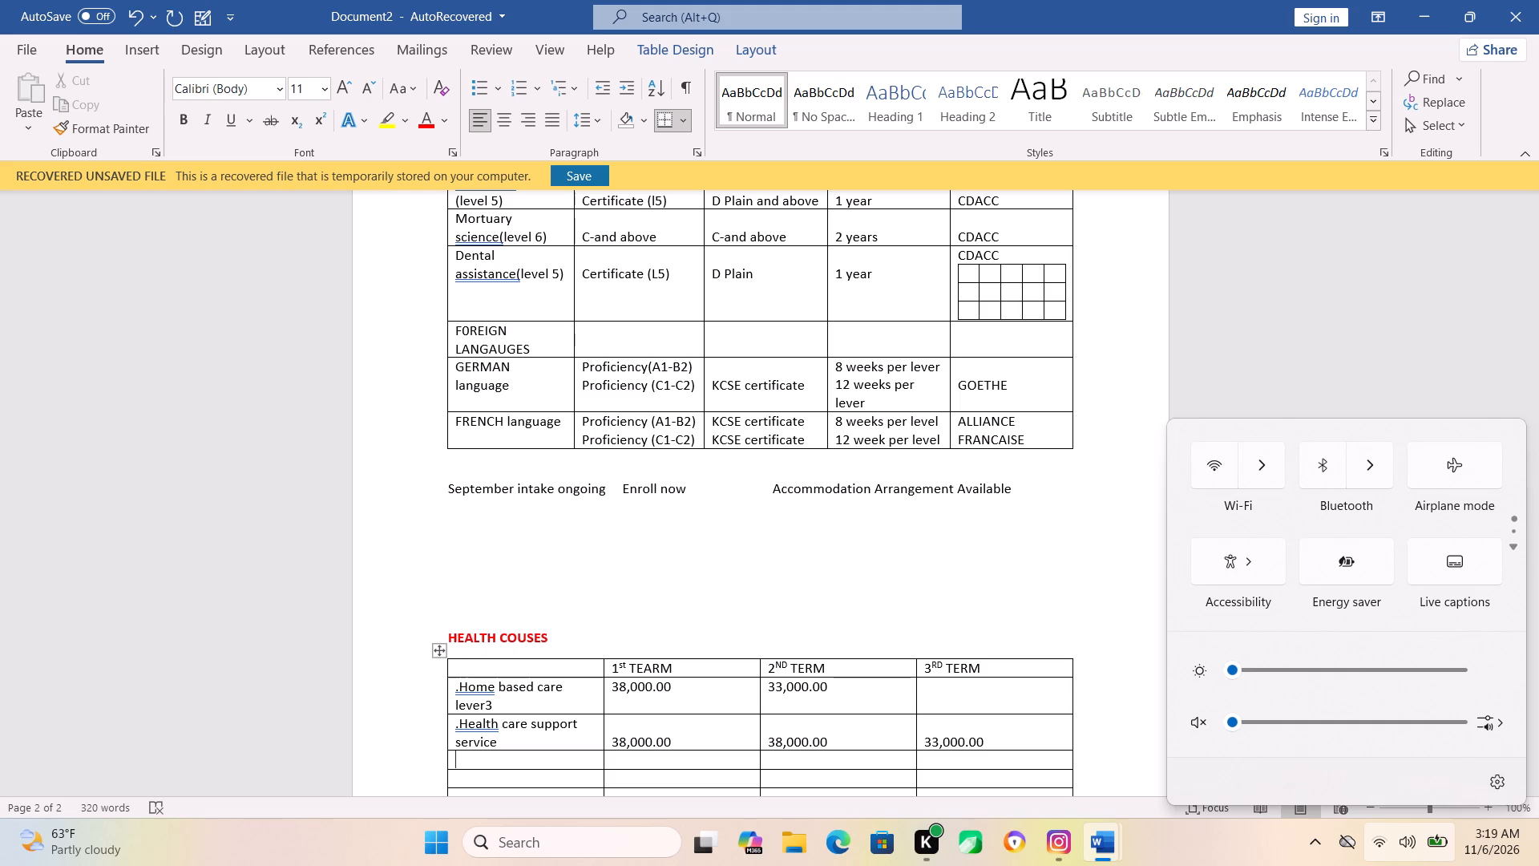
key(period)
key(p)
key(r)
key(BackSpace)
key(e)
text(ri)
key(space)
key(BackSpace)
key(minus)
text(op)
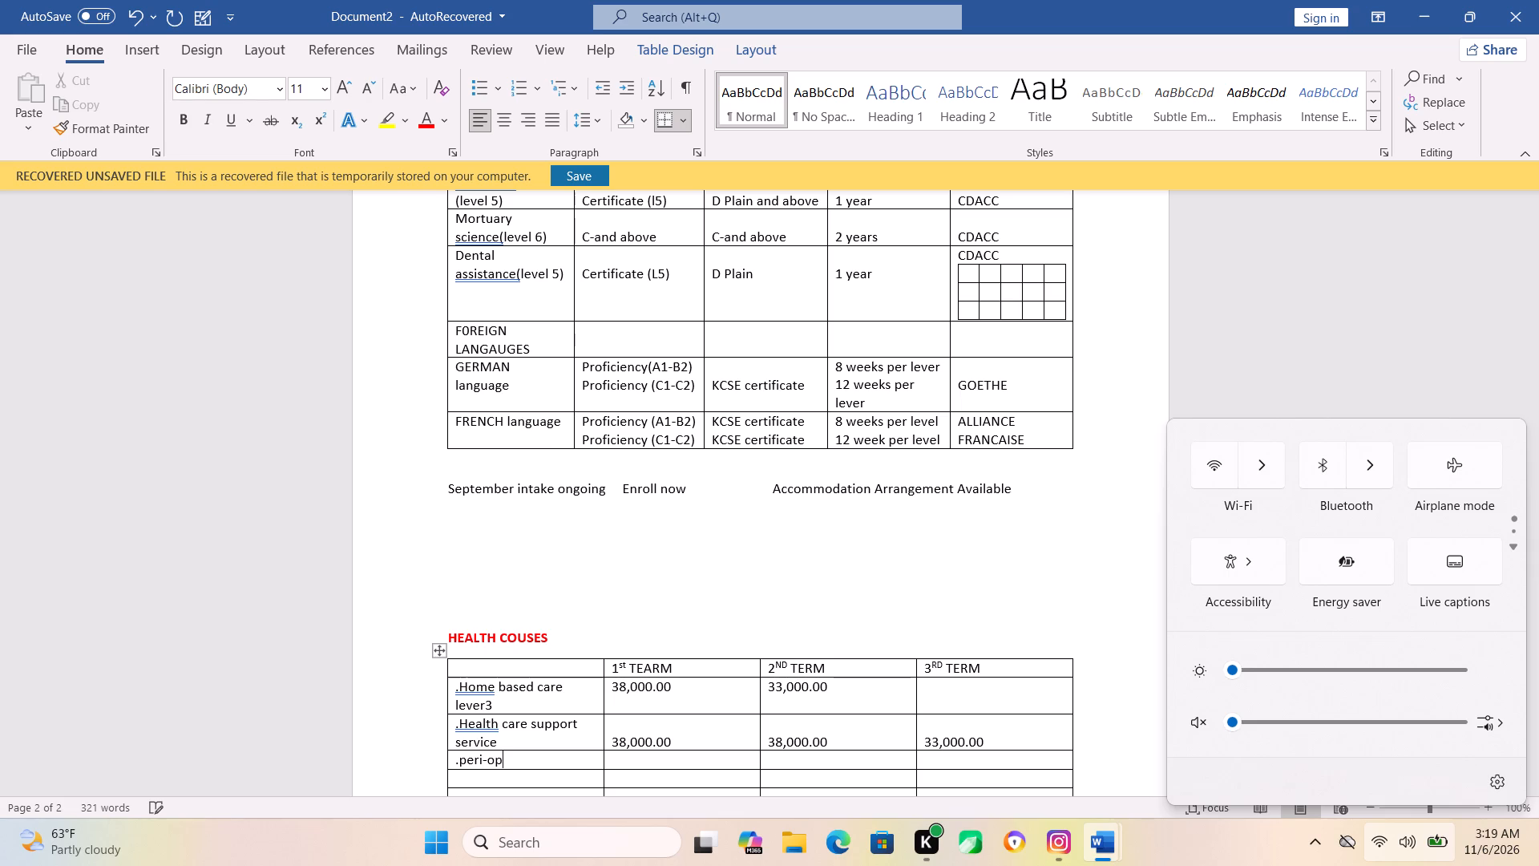
text(er)
text(ative)
key(space)
text(the)
key(a)
key(r)
key(BackSpace)
text(tre)
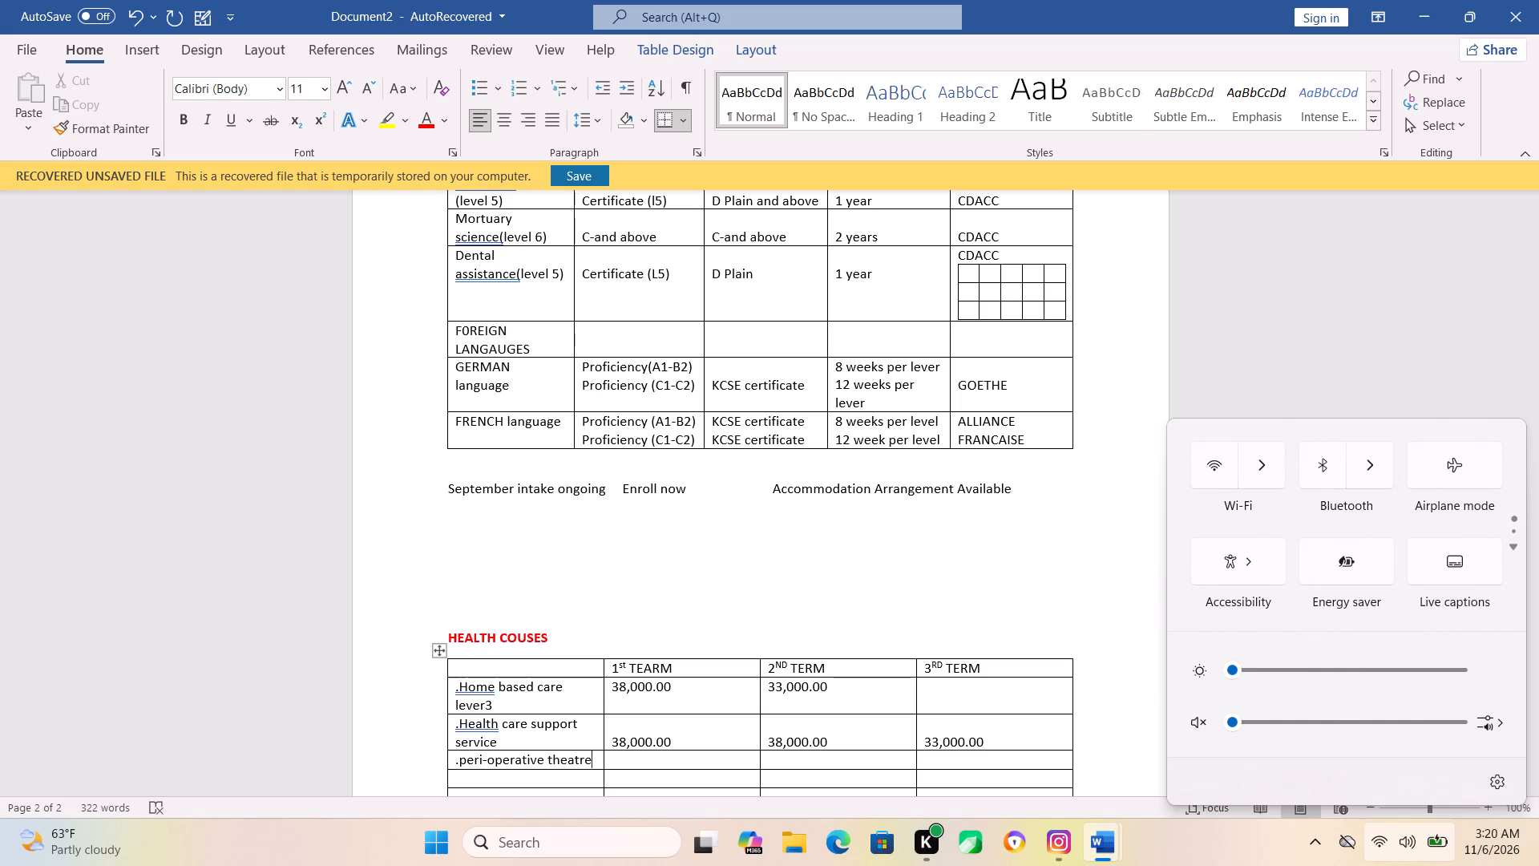
key(space)
text(tecnolo)
text(gy)
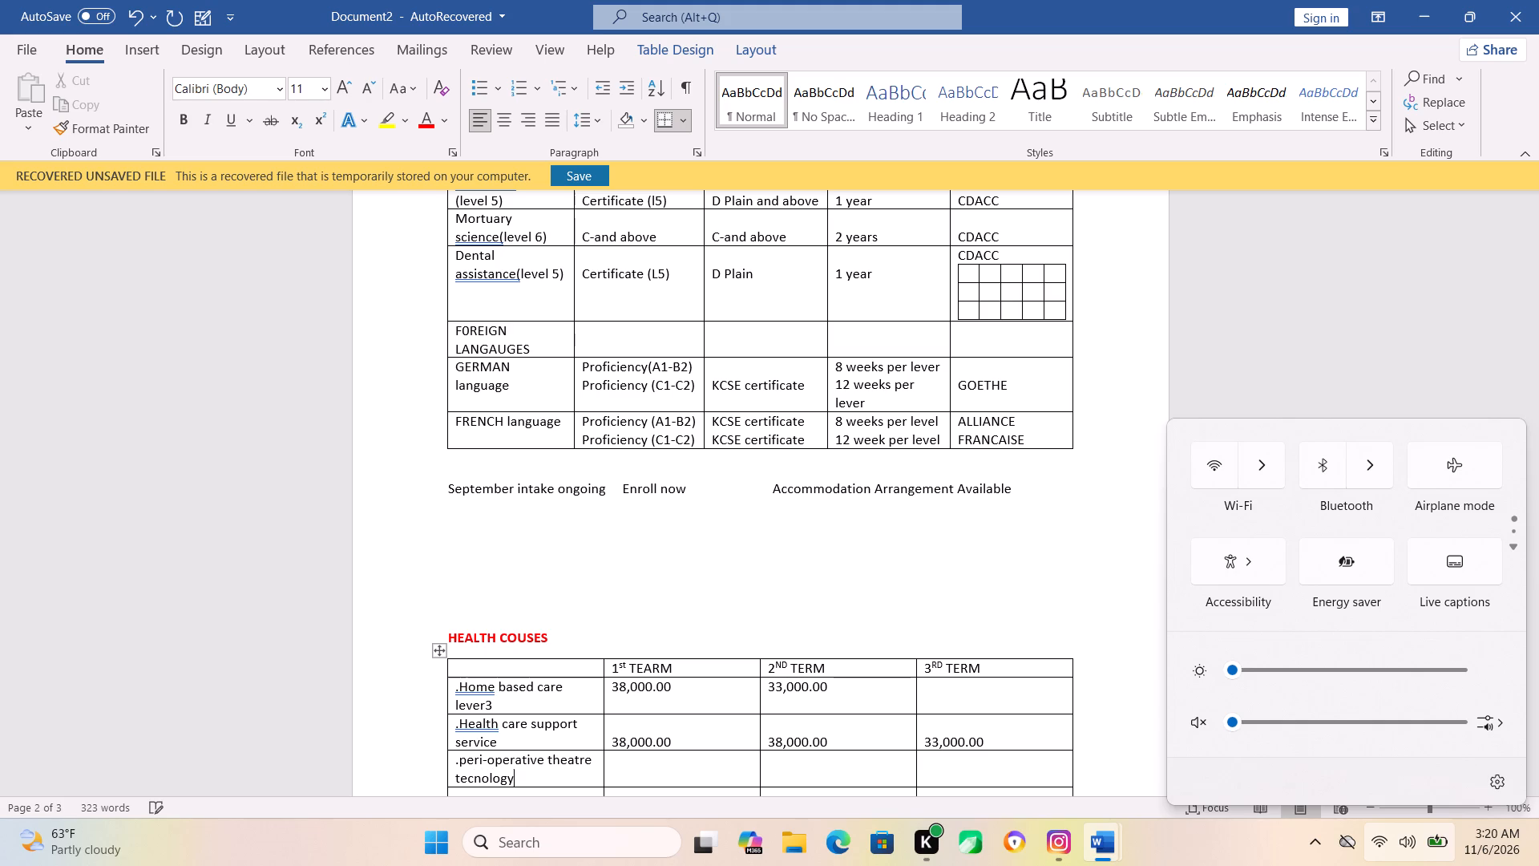
key(space)
key(l)
text(ever)
key(space)
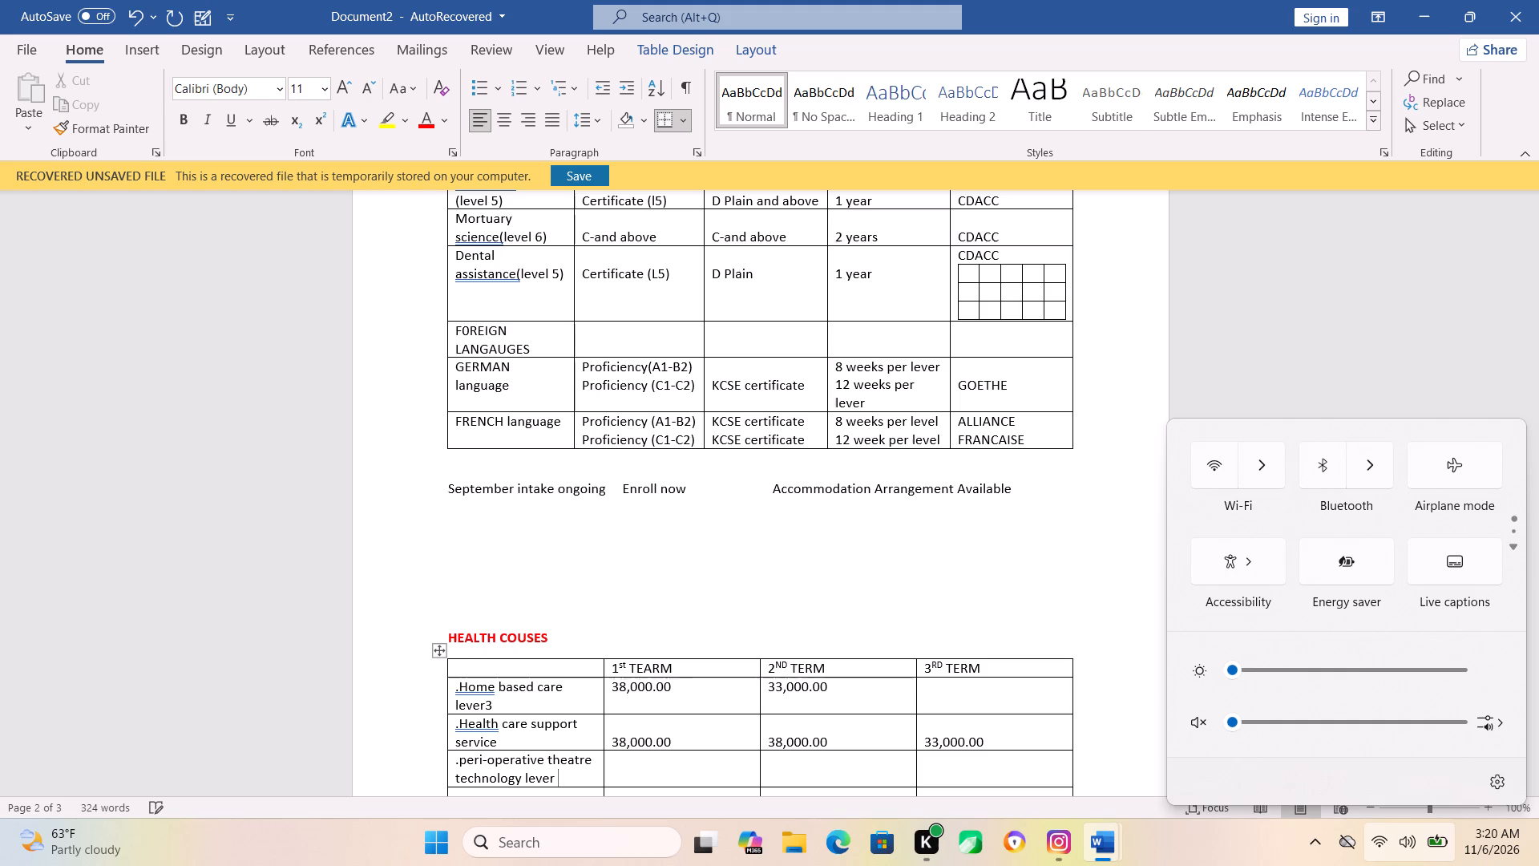
key(5)
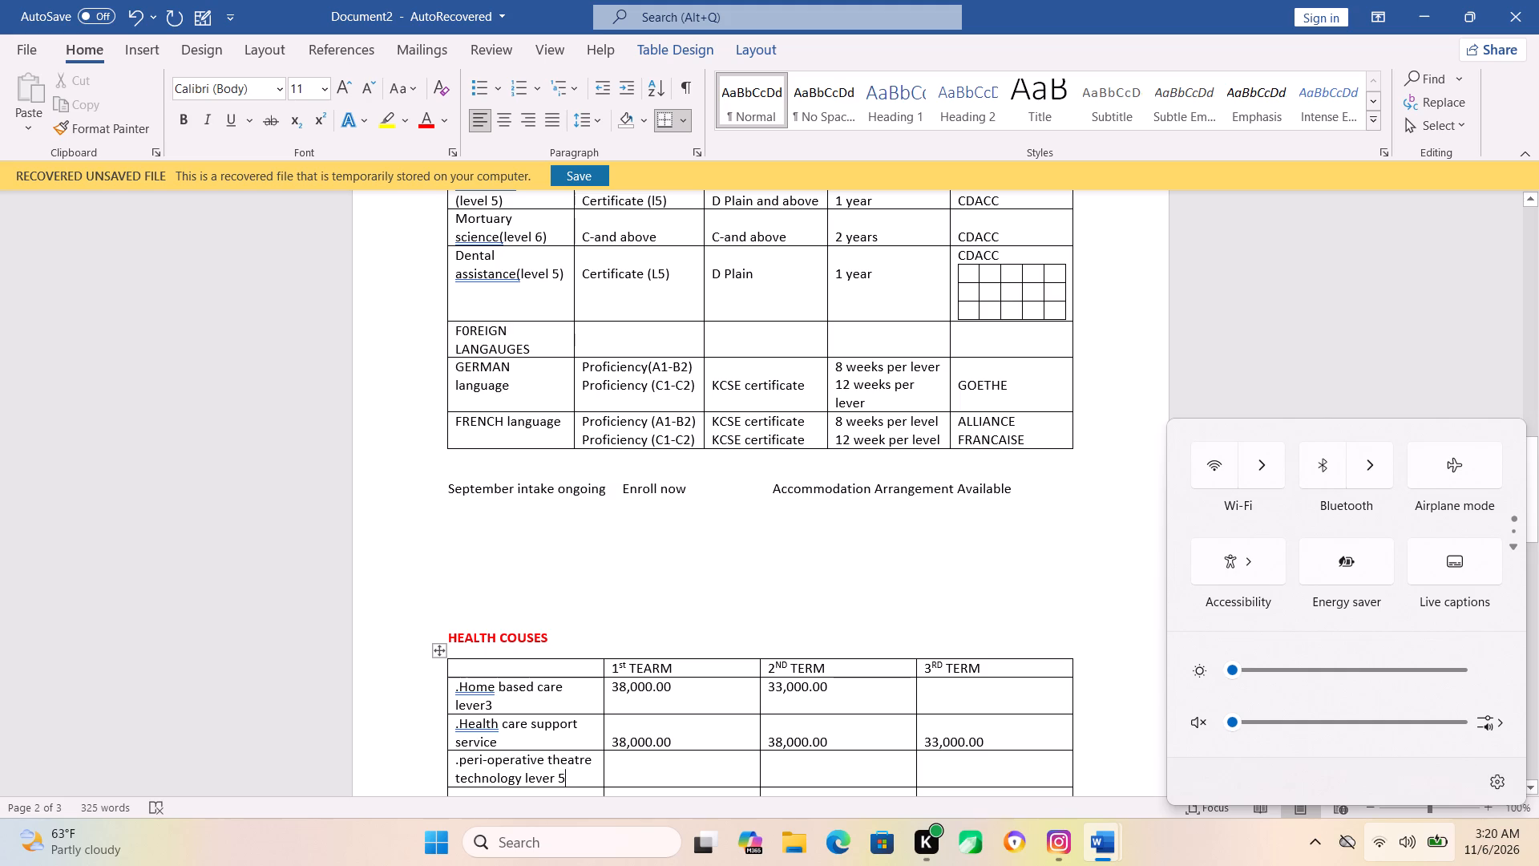
Enter 38,500.00 on the second line of the peri-operative theatre technology row's first-term cell.
click(619, 767)
key(Return)
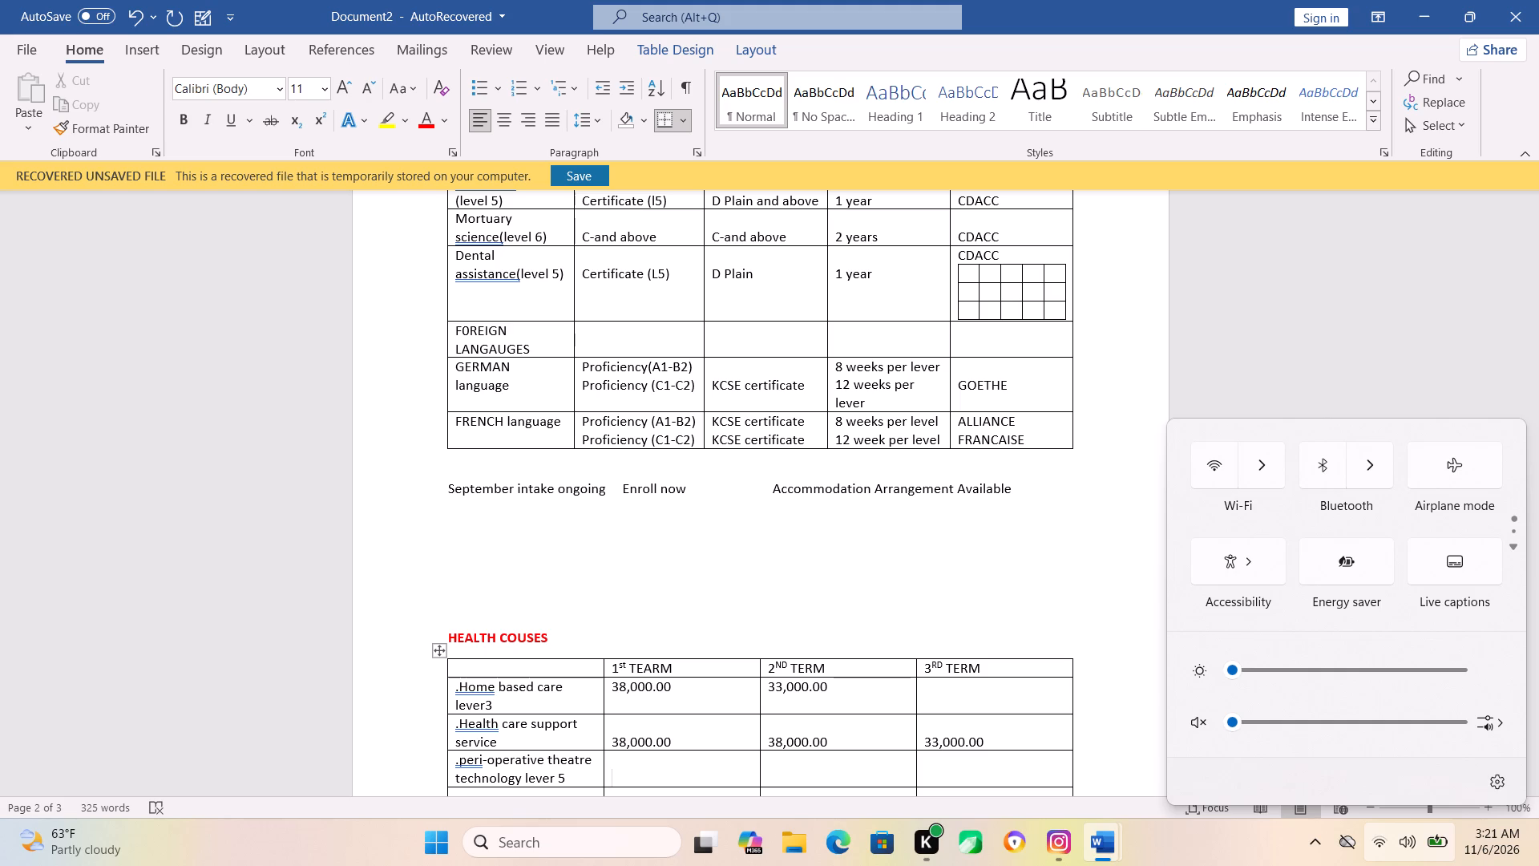
key(3)
key(8)
key(comma)
text(500)
key(period)
text(00)
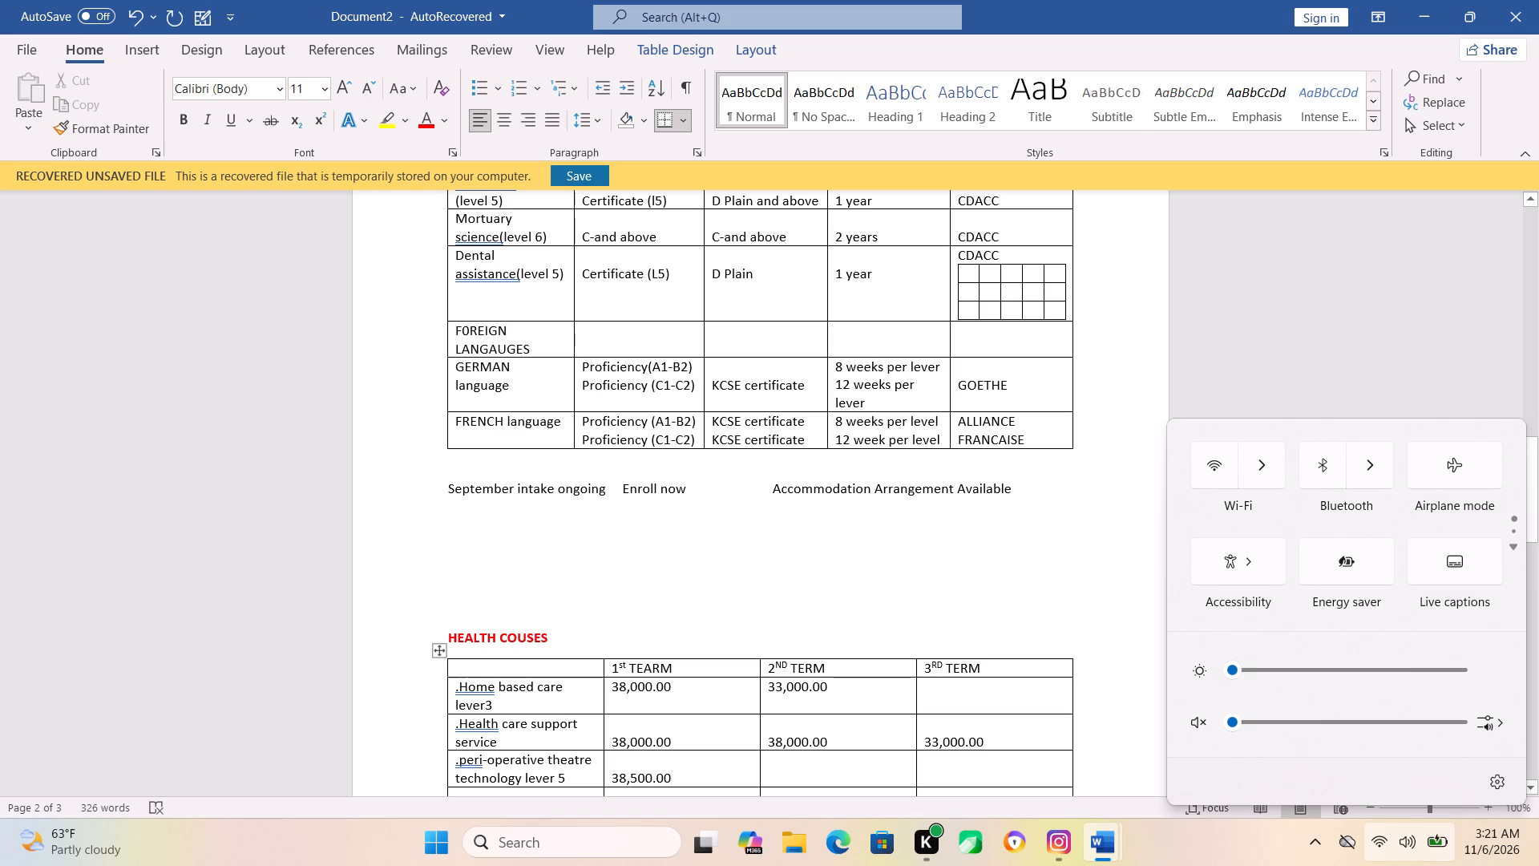
Enter 38,500.00 on the second line of the peri-operative theatre technology row's 2ND TERM cell.
click(774, 762)
key(Return)
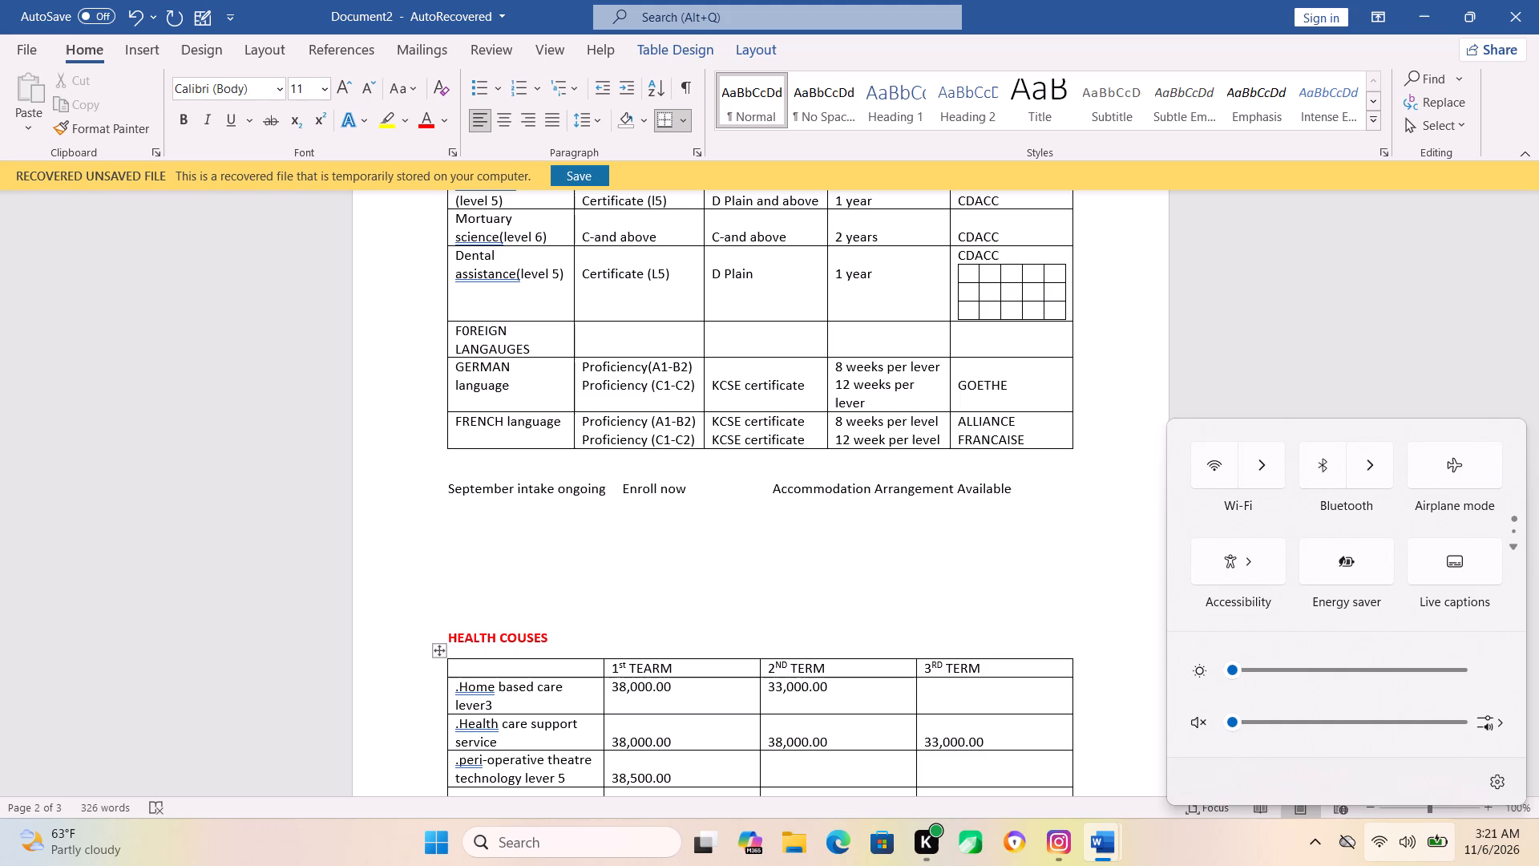
text(385)
key(BackSpace)
key(comma)
key(5)
text(00)
key(period)
text(00)
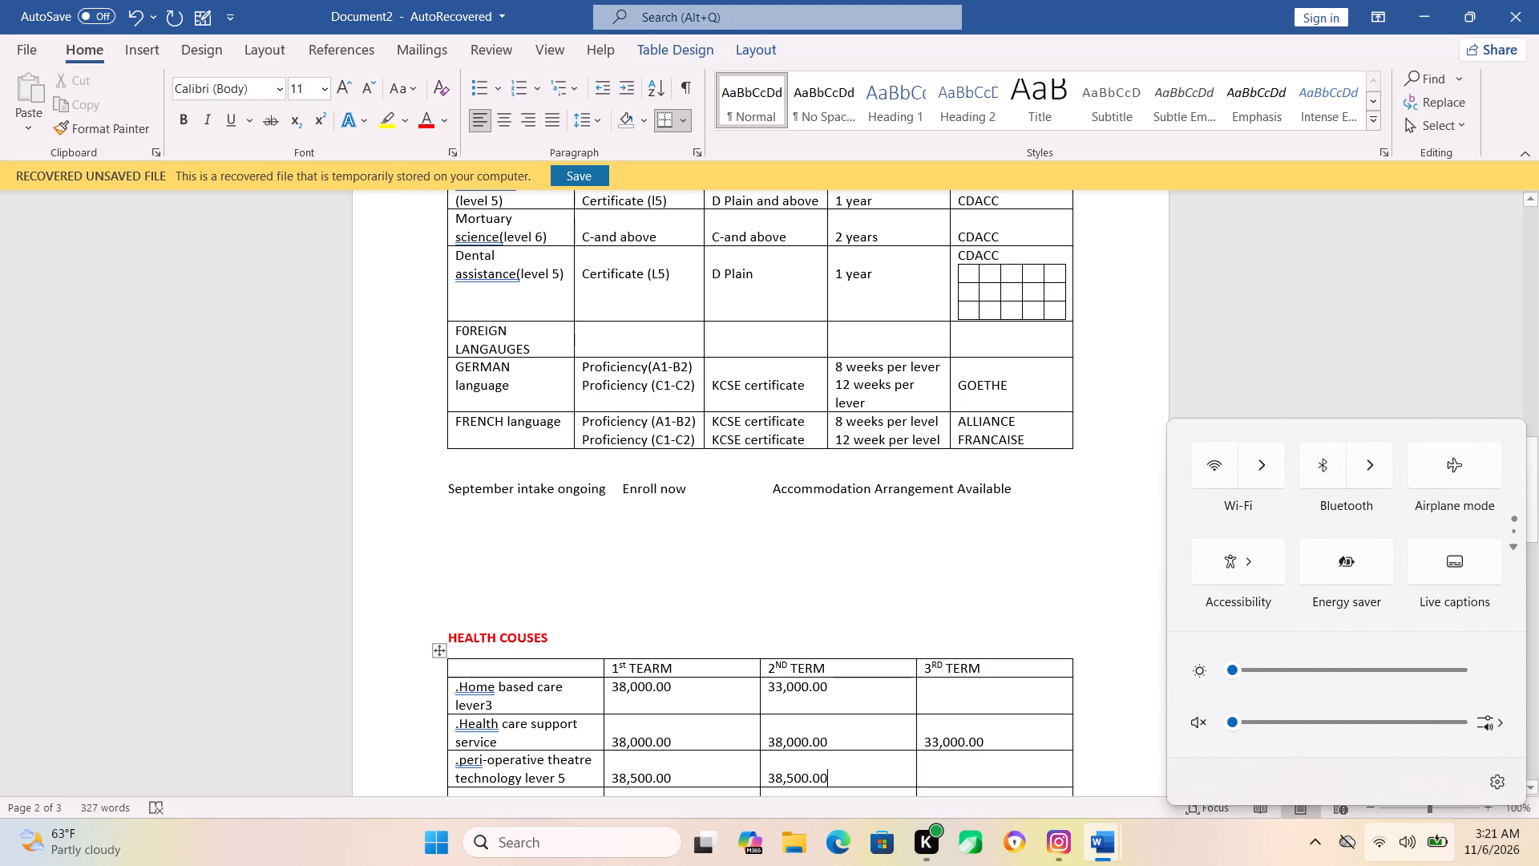
Enter 33,500.00 on the second line of the peri-operative theatre technology row's 3RD TERM cell.
click(936, 774)
key(Return)
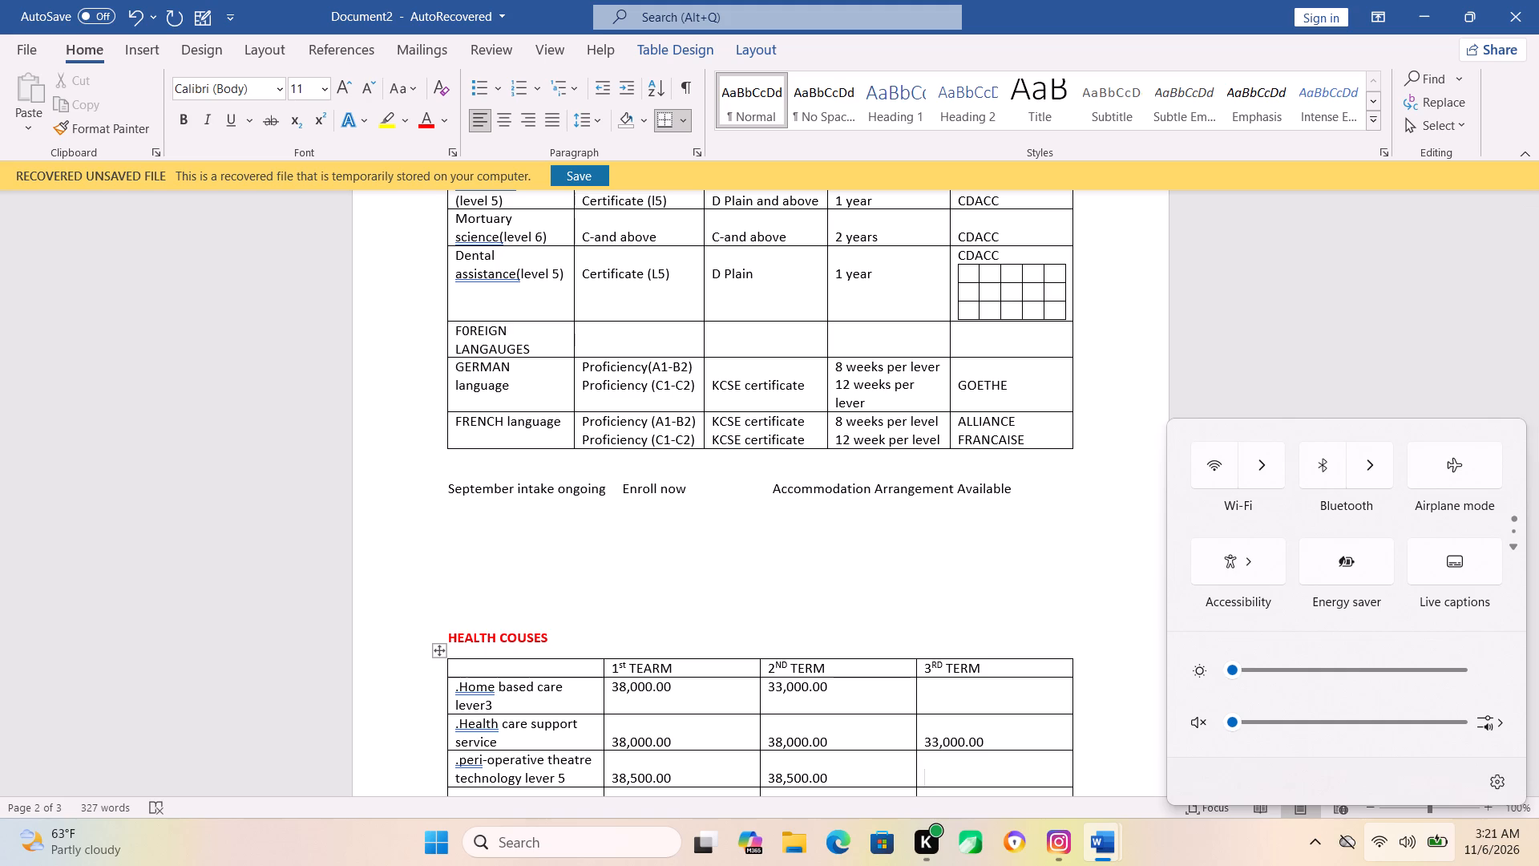
text(33)
text(,5)
text(00)
key(period)
text(00)
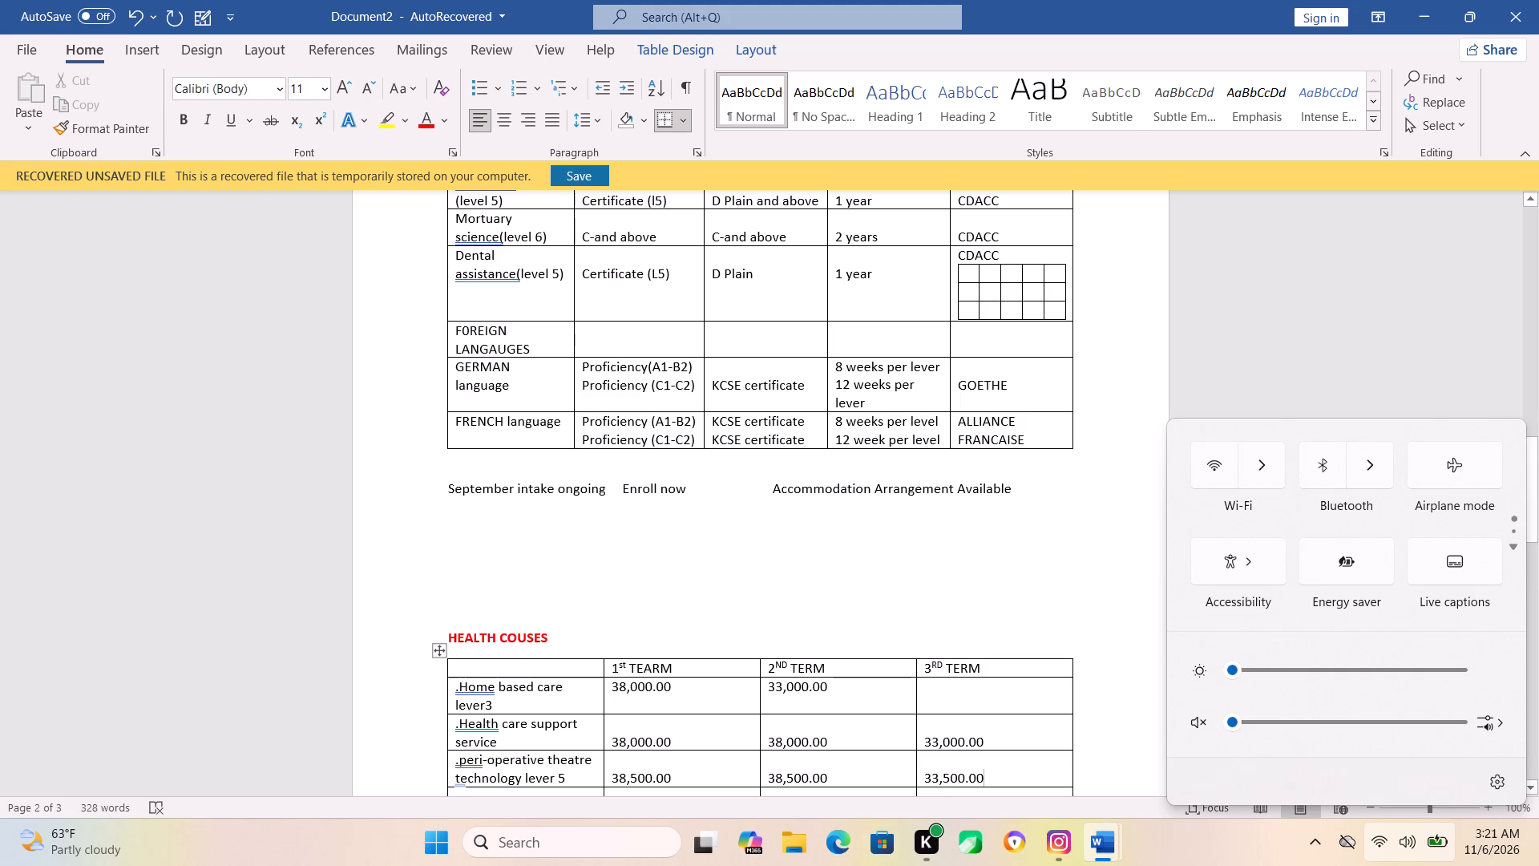
Capitalize the first letter of "peri-operative" in the course name in the health courses table's fourth row.
click(463, 790)
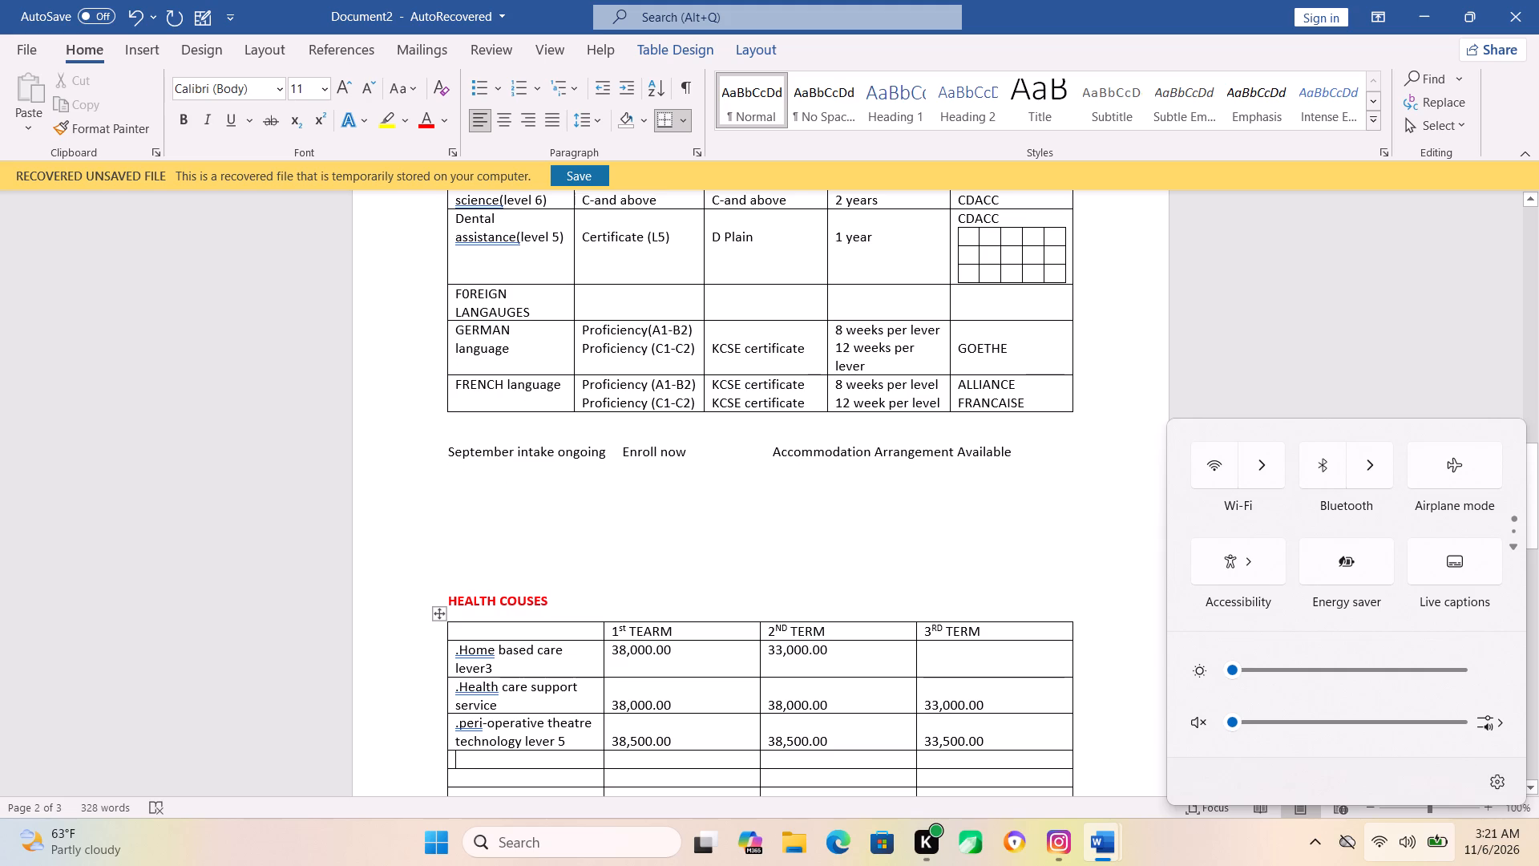
click(466, 724)
key(BackSpace)
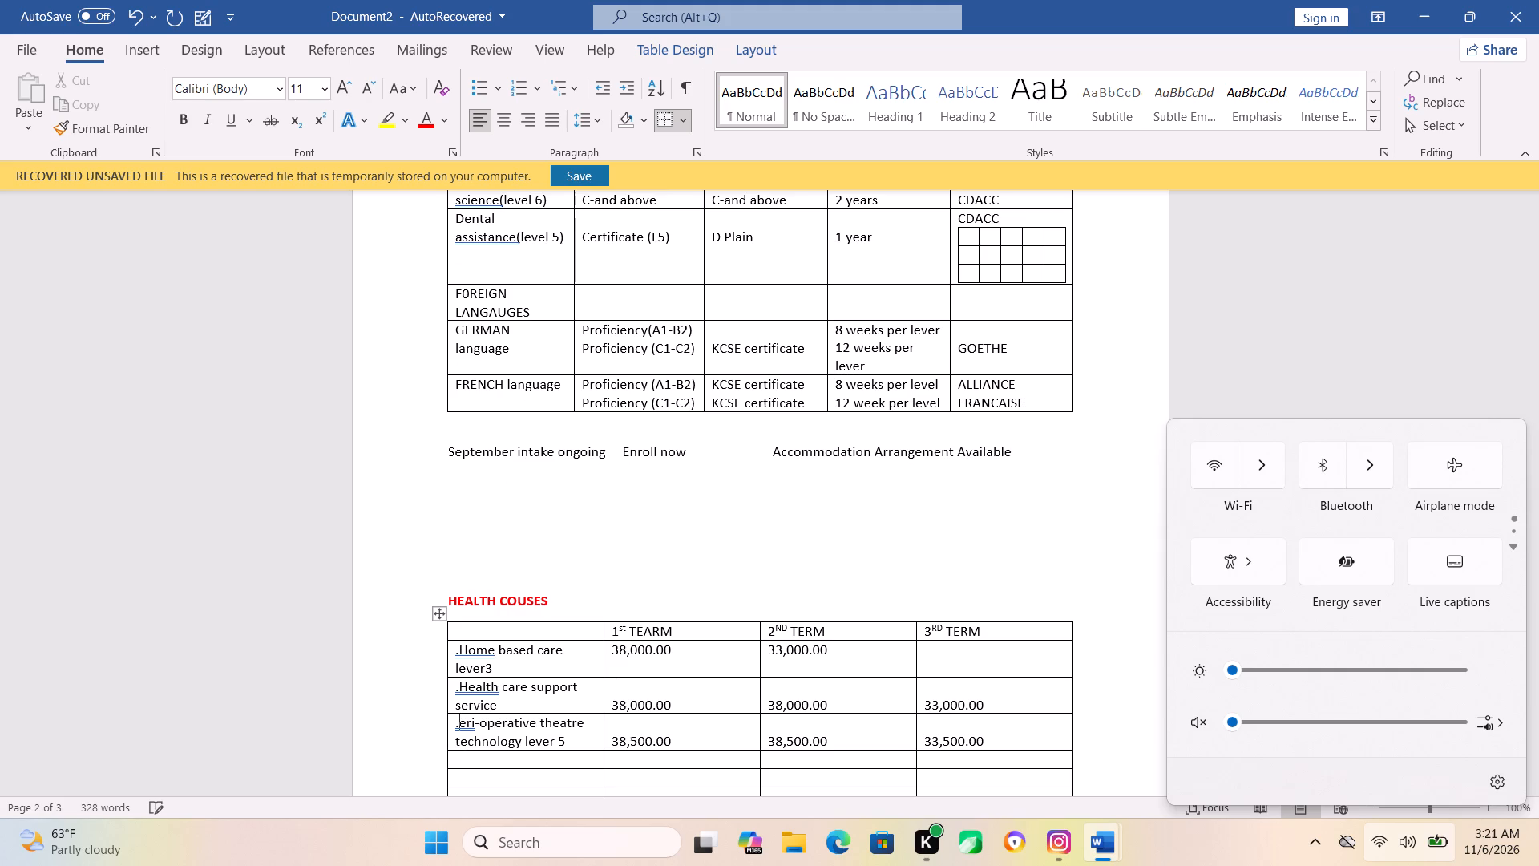
key(p)
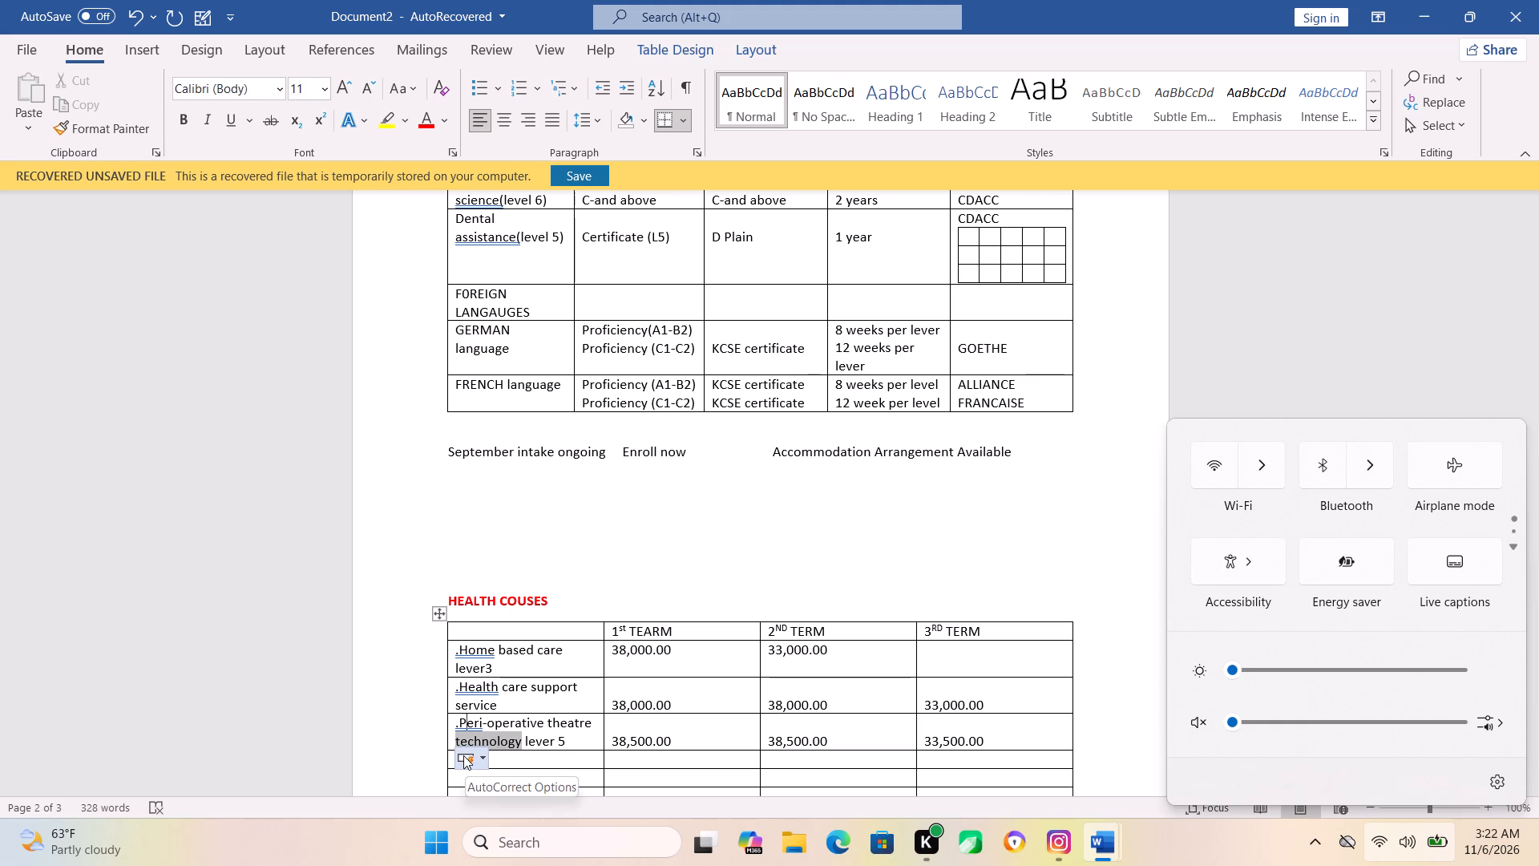
click(463, 761)
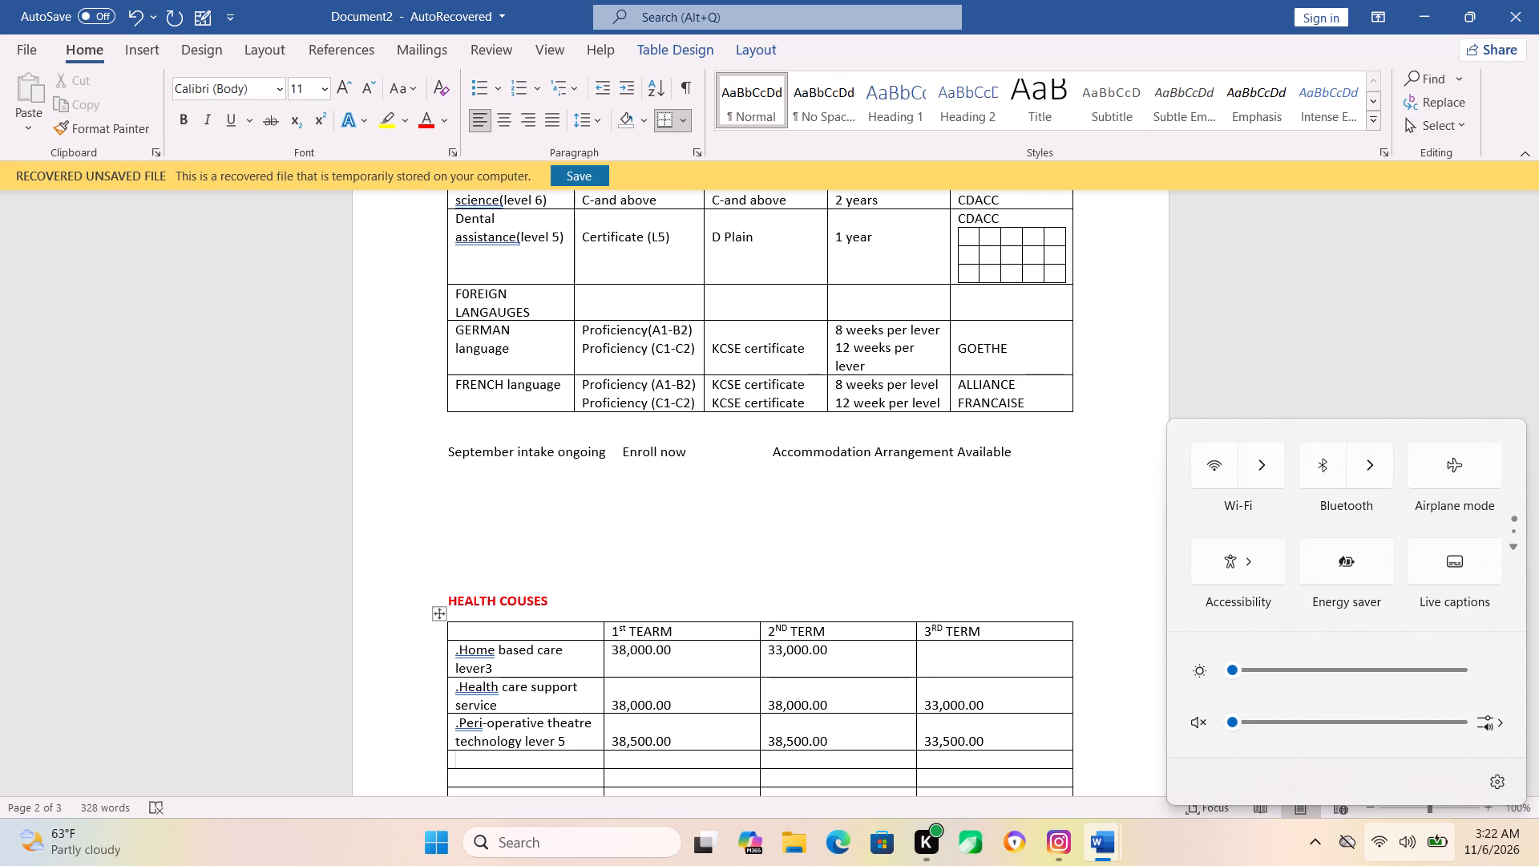
Append "Year1" after "lever 5" in the Peri-operative theatre technology course cell.
click(565, 740)
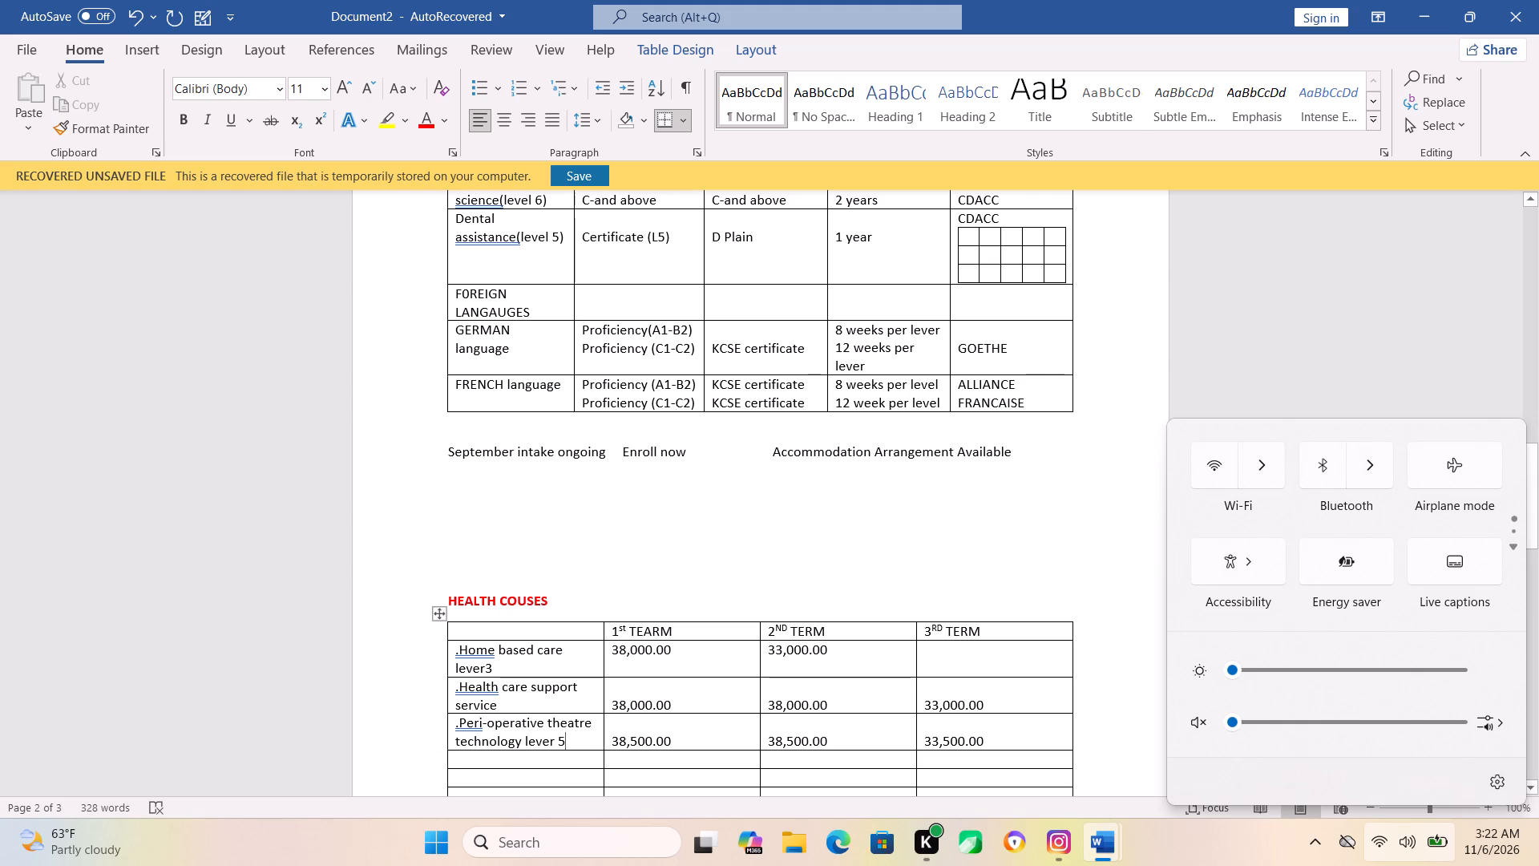
key(space)
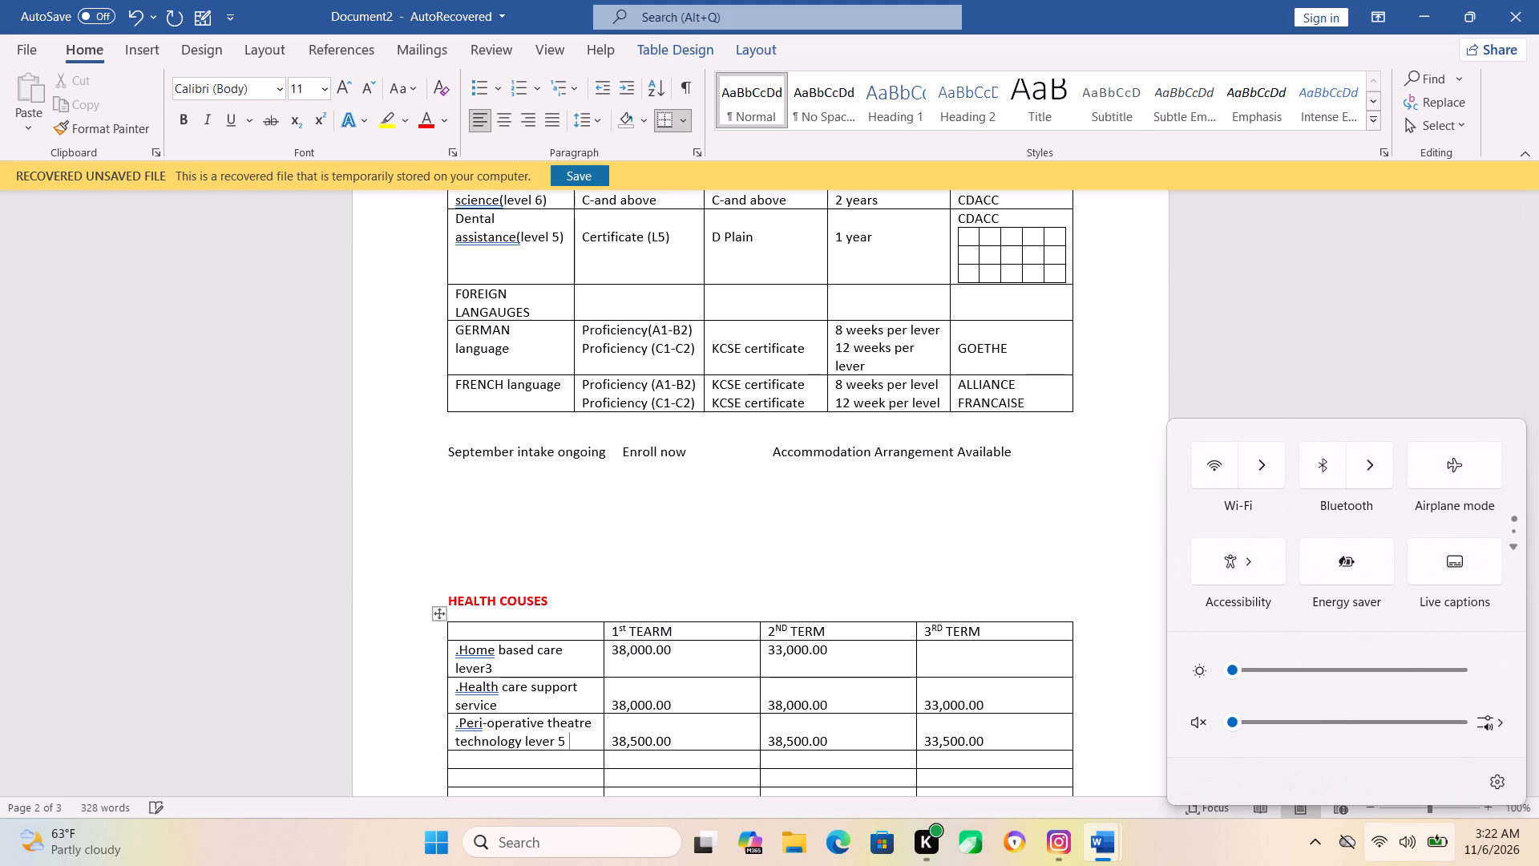
text(YEAR)
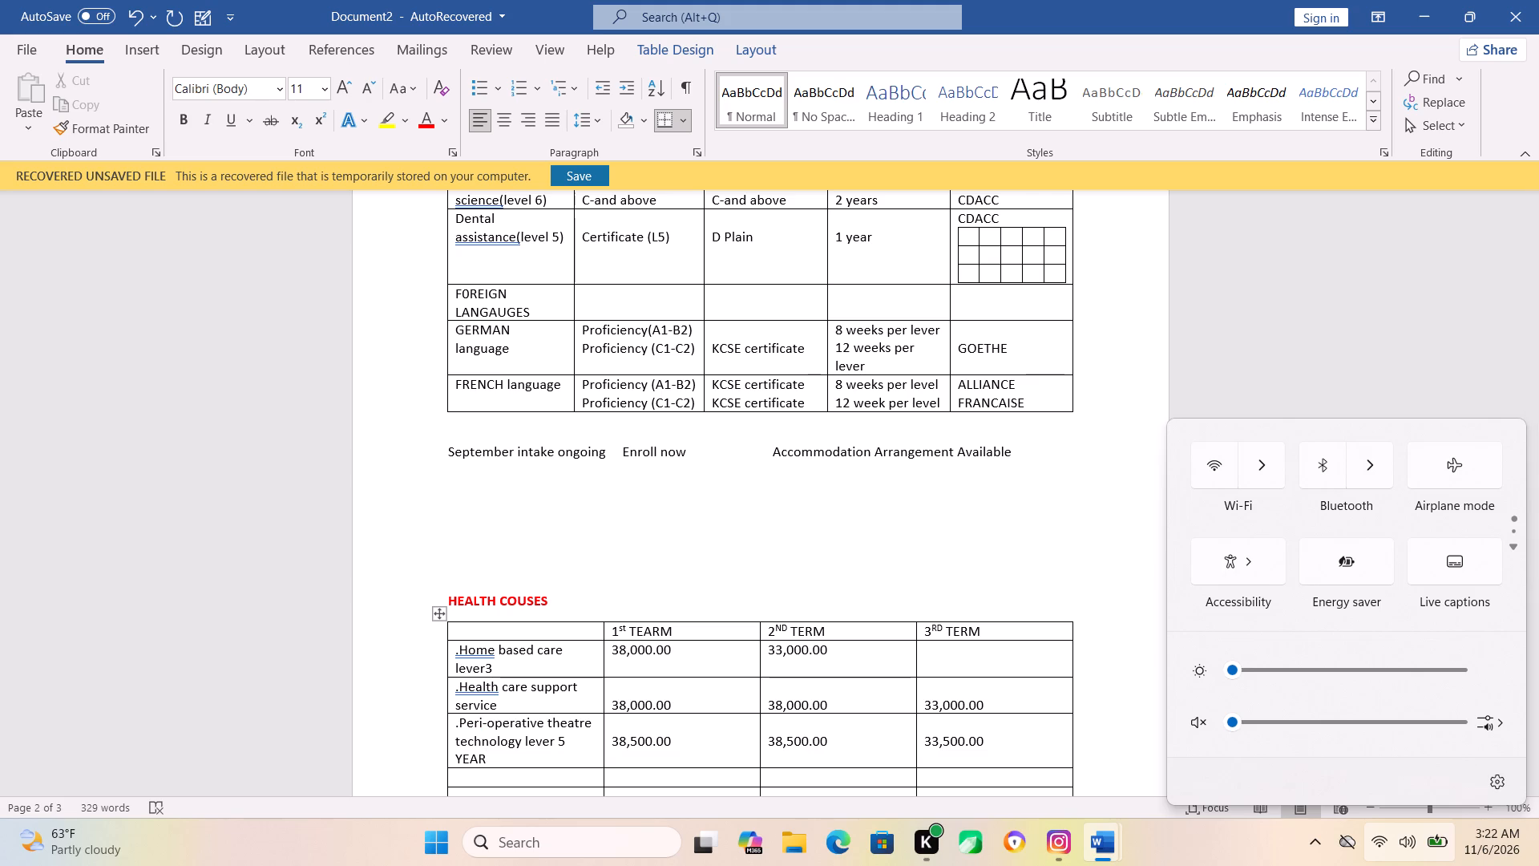
key(BackSpace)
key(BackSpace)
key(BackSpace)
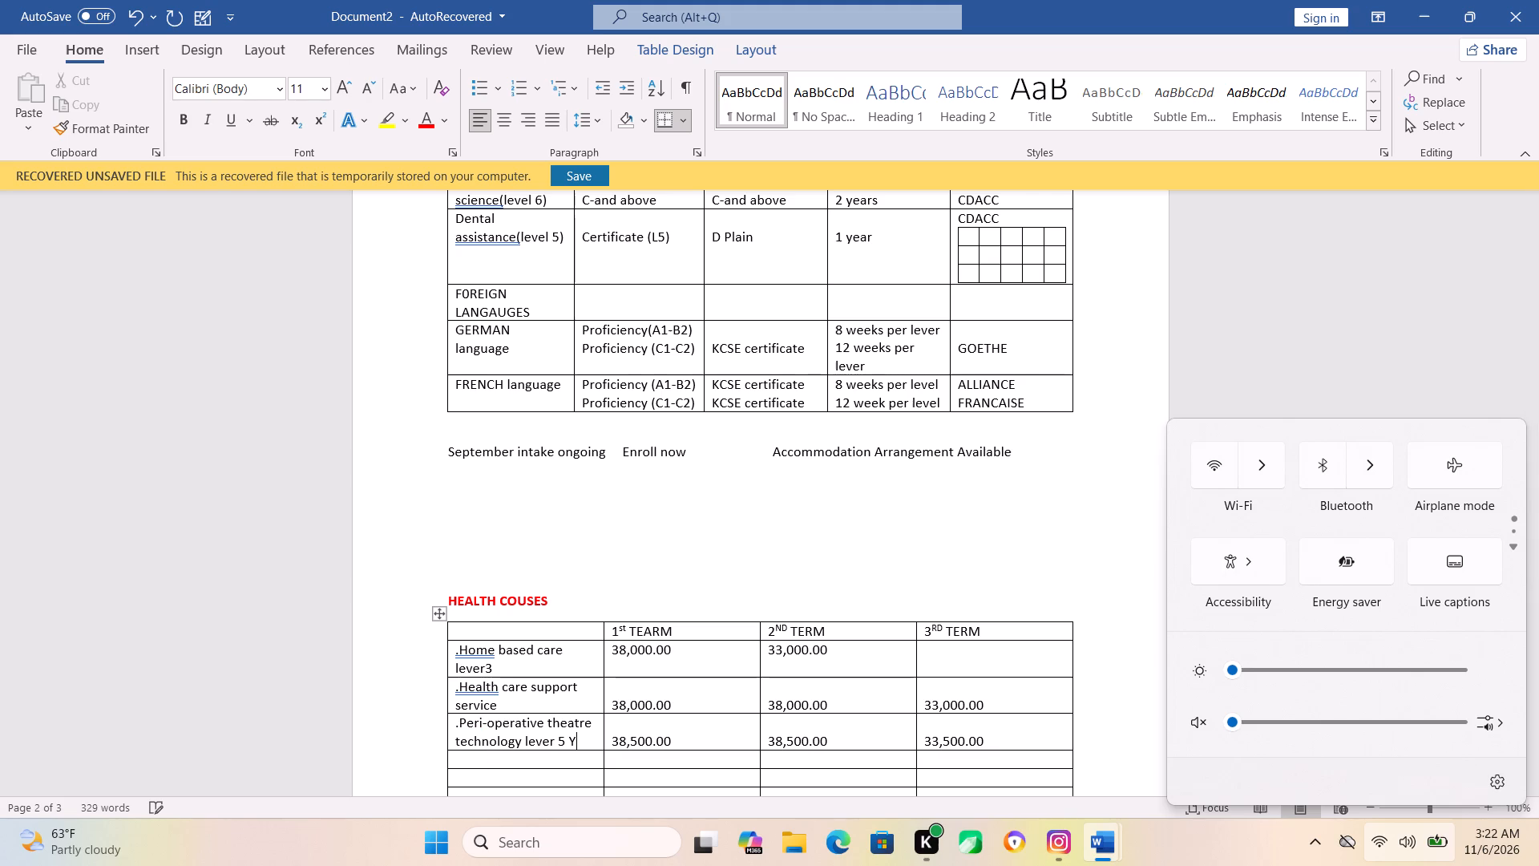
text(ea)
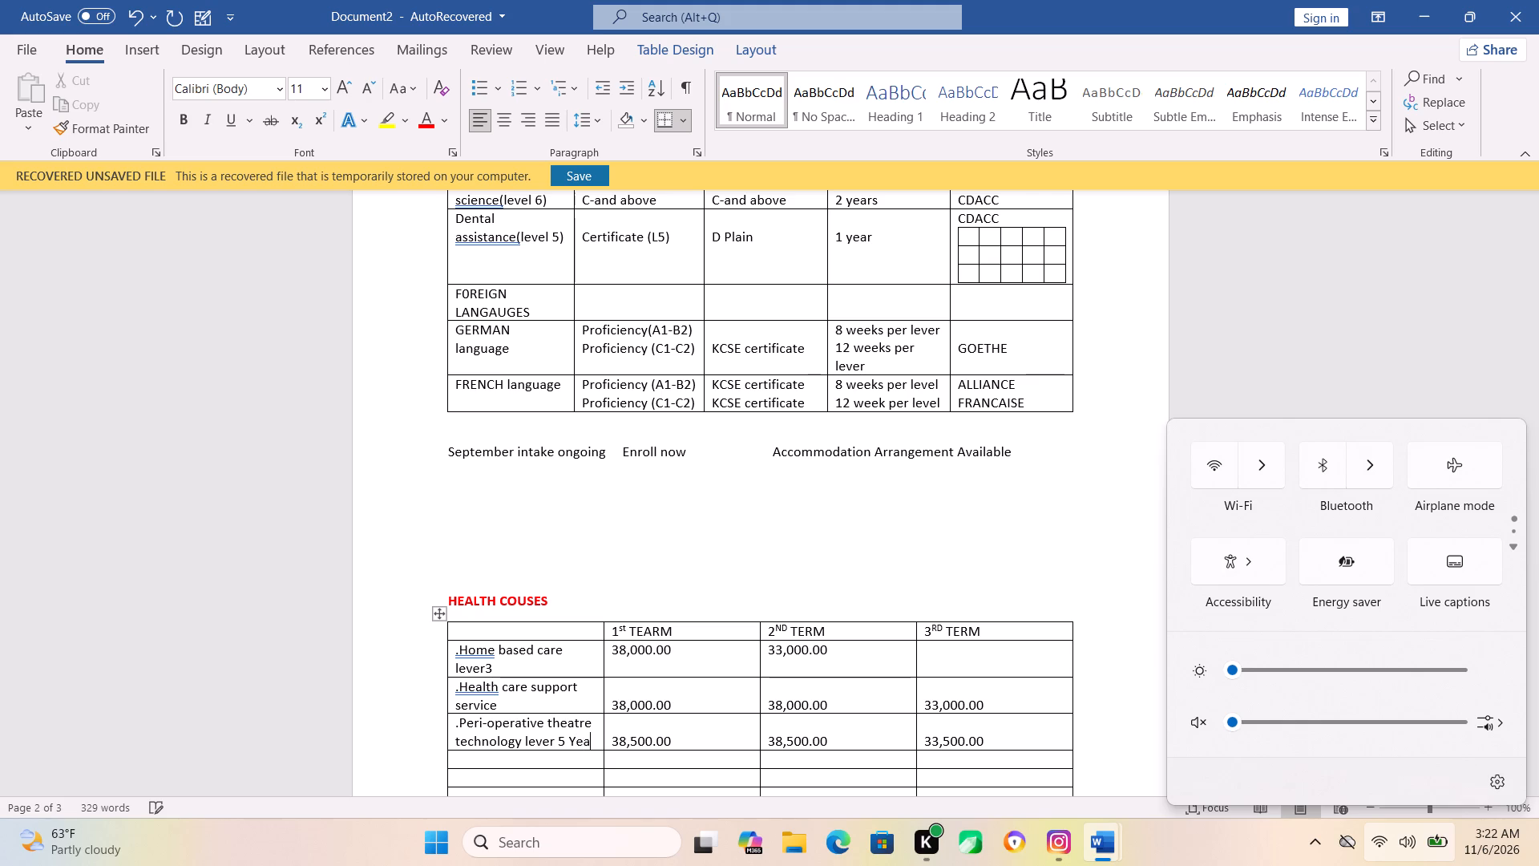
key(r)
key(1)
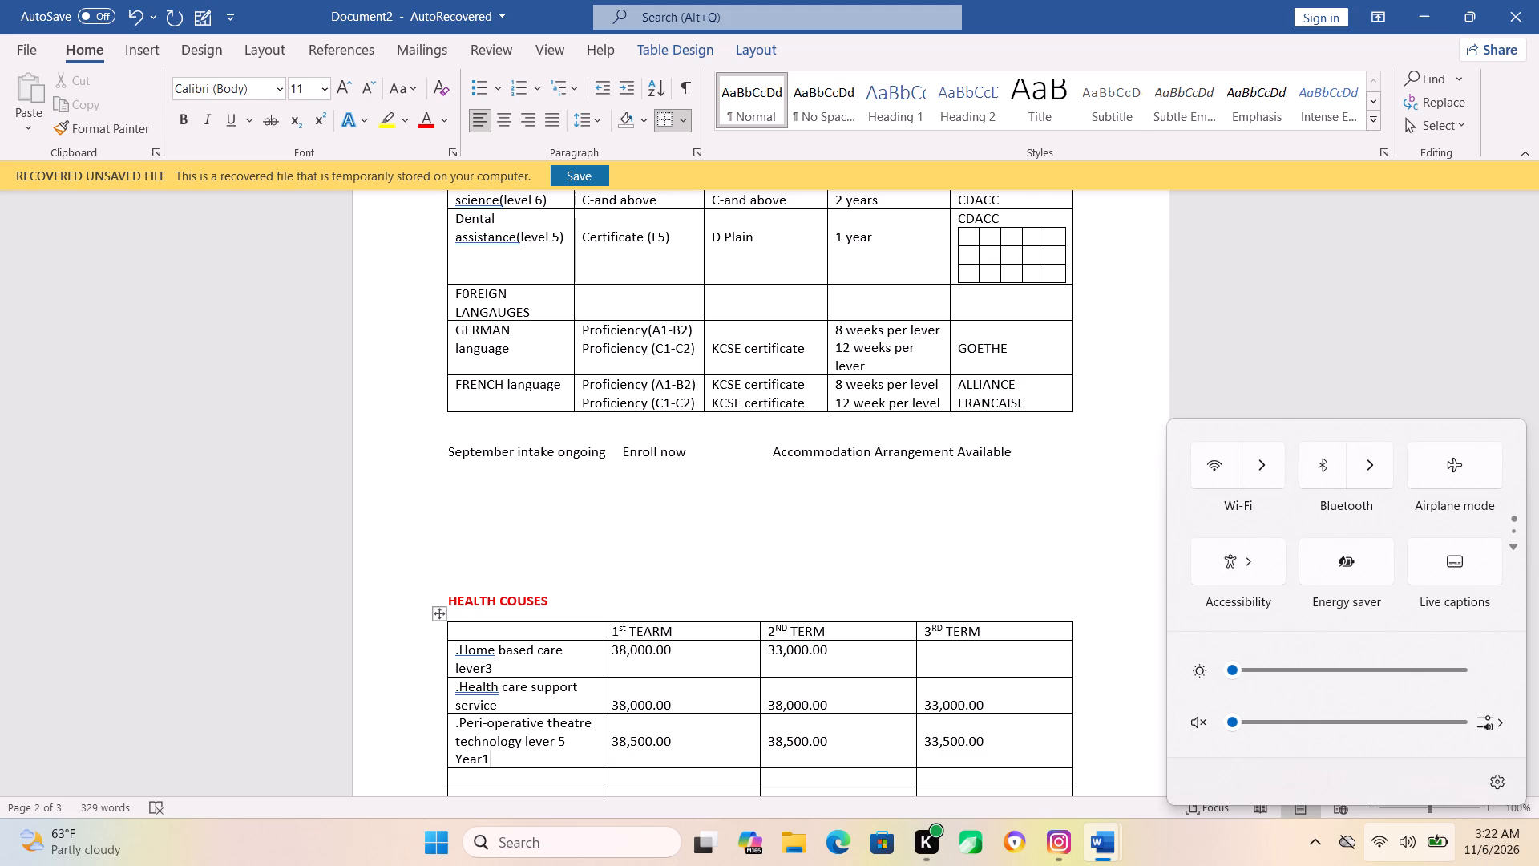
Enter ".peri-operative theatre technology year 2" in the first cell of the health courses table's fifth row.
click(459, 776)
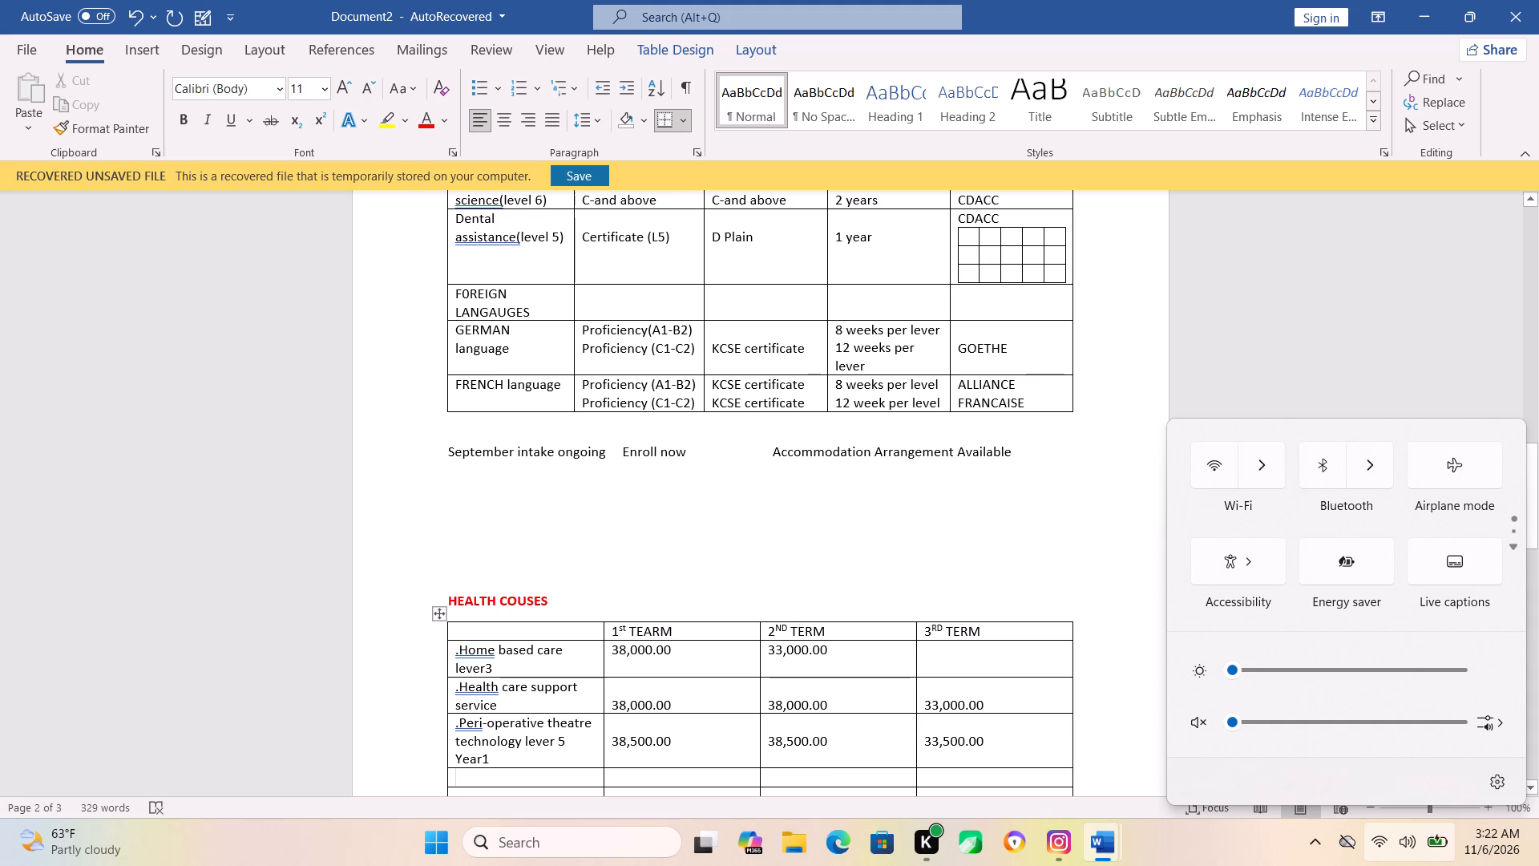
key(period)
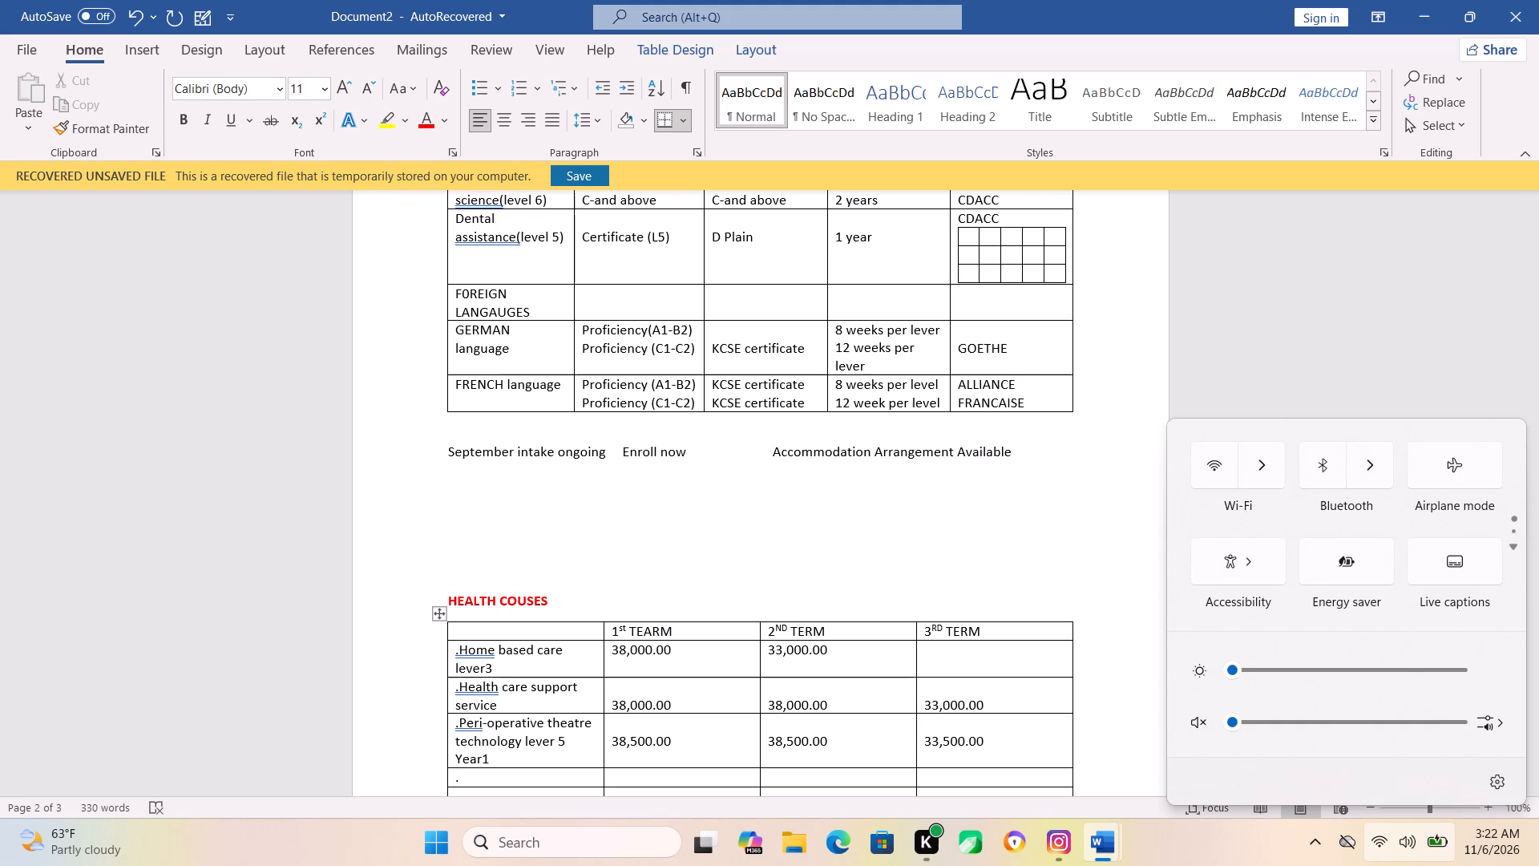
text(peri)
key(minus)
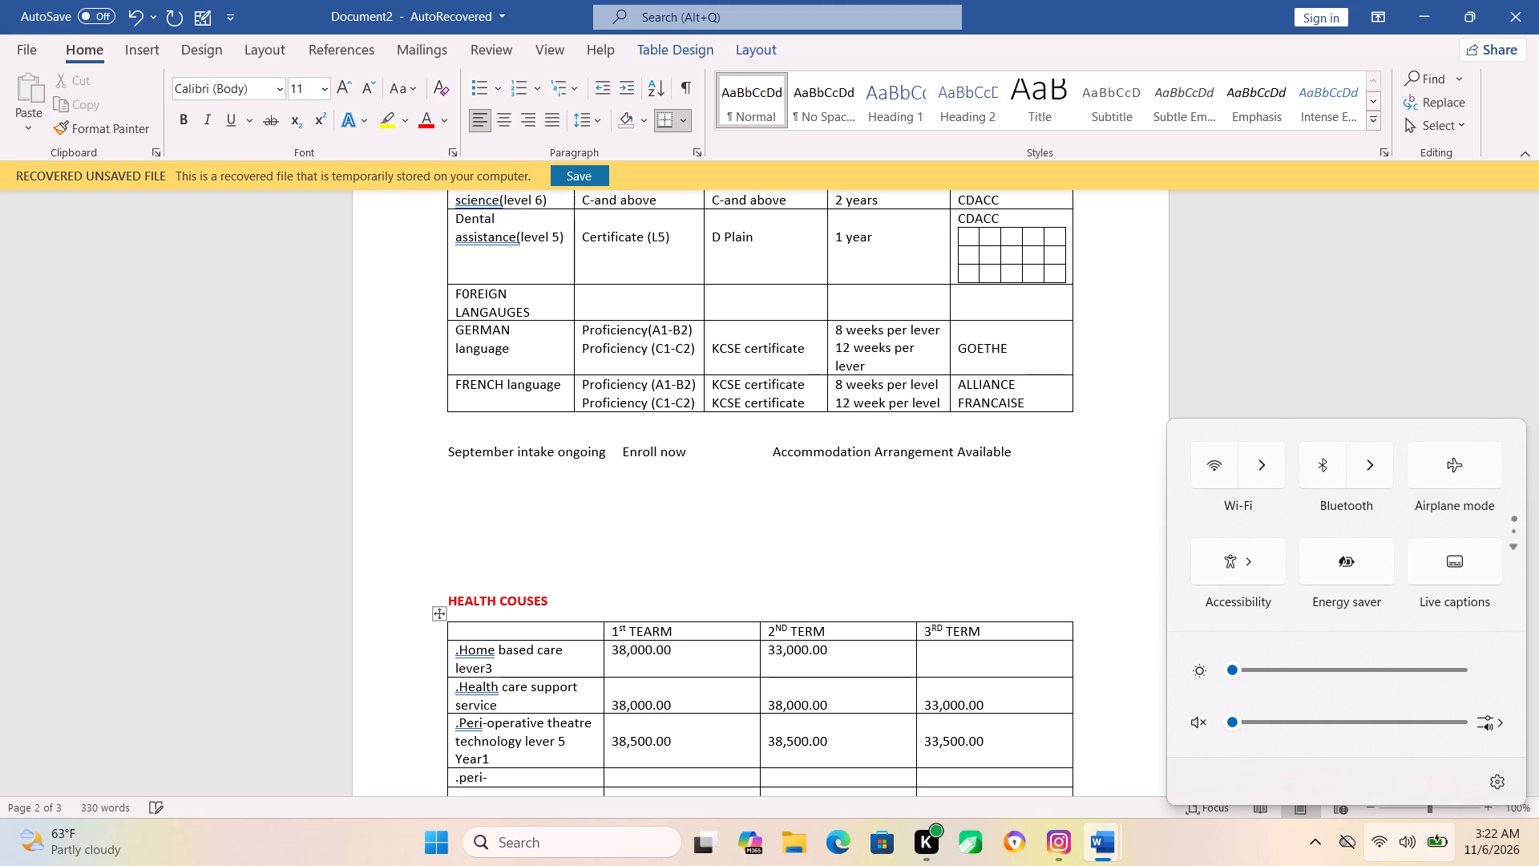
text(op)
text(er)
text(ati)
text(ve)
key(space)
text(the)
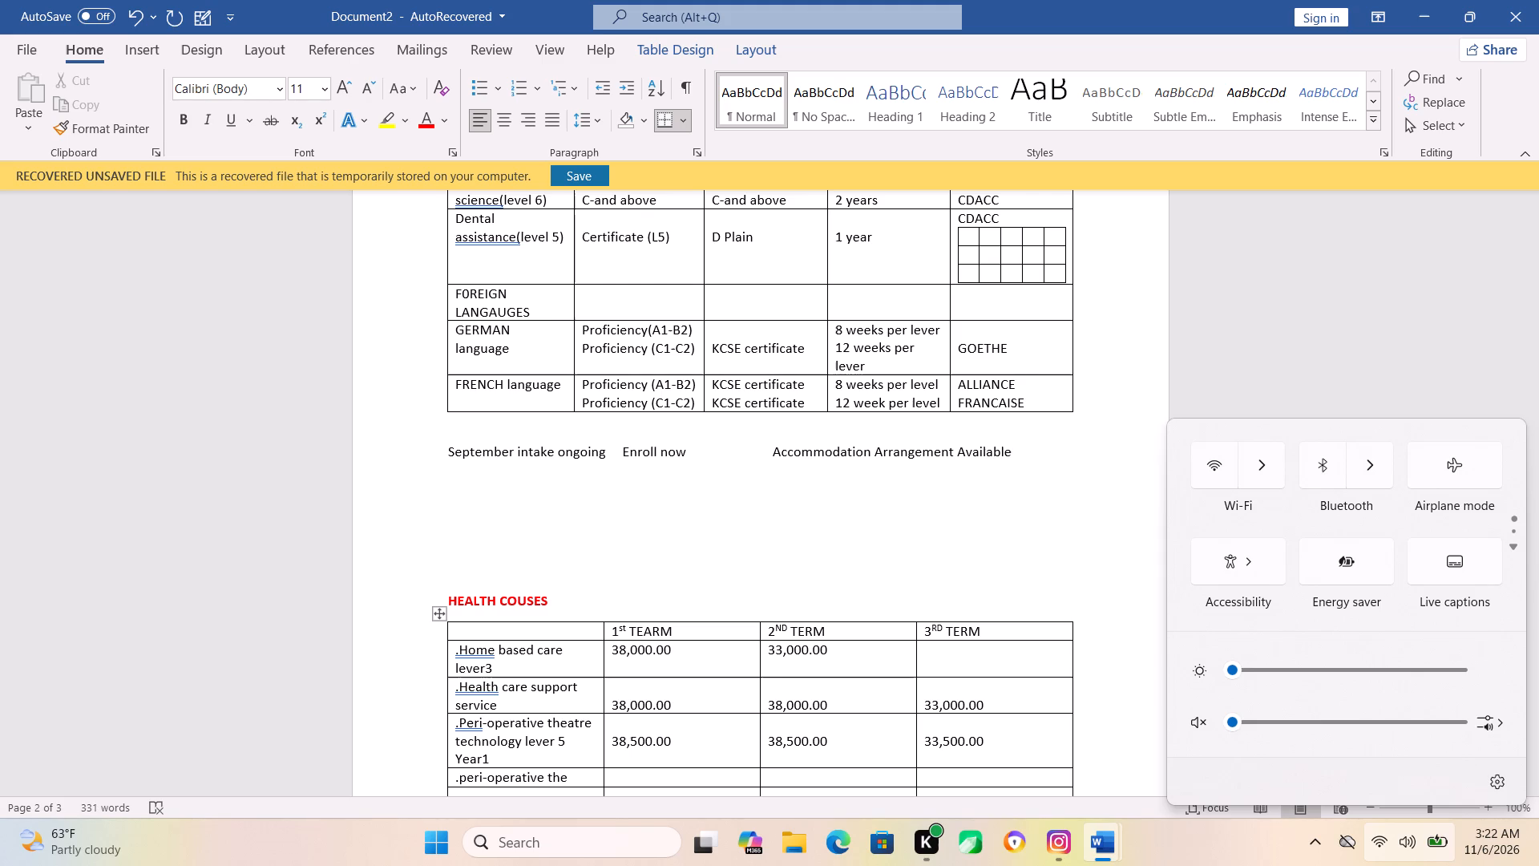
key(a)
text(tre)
key(space)
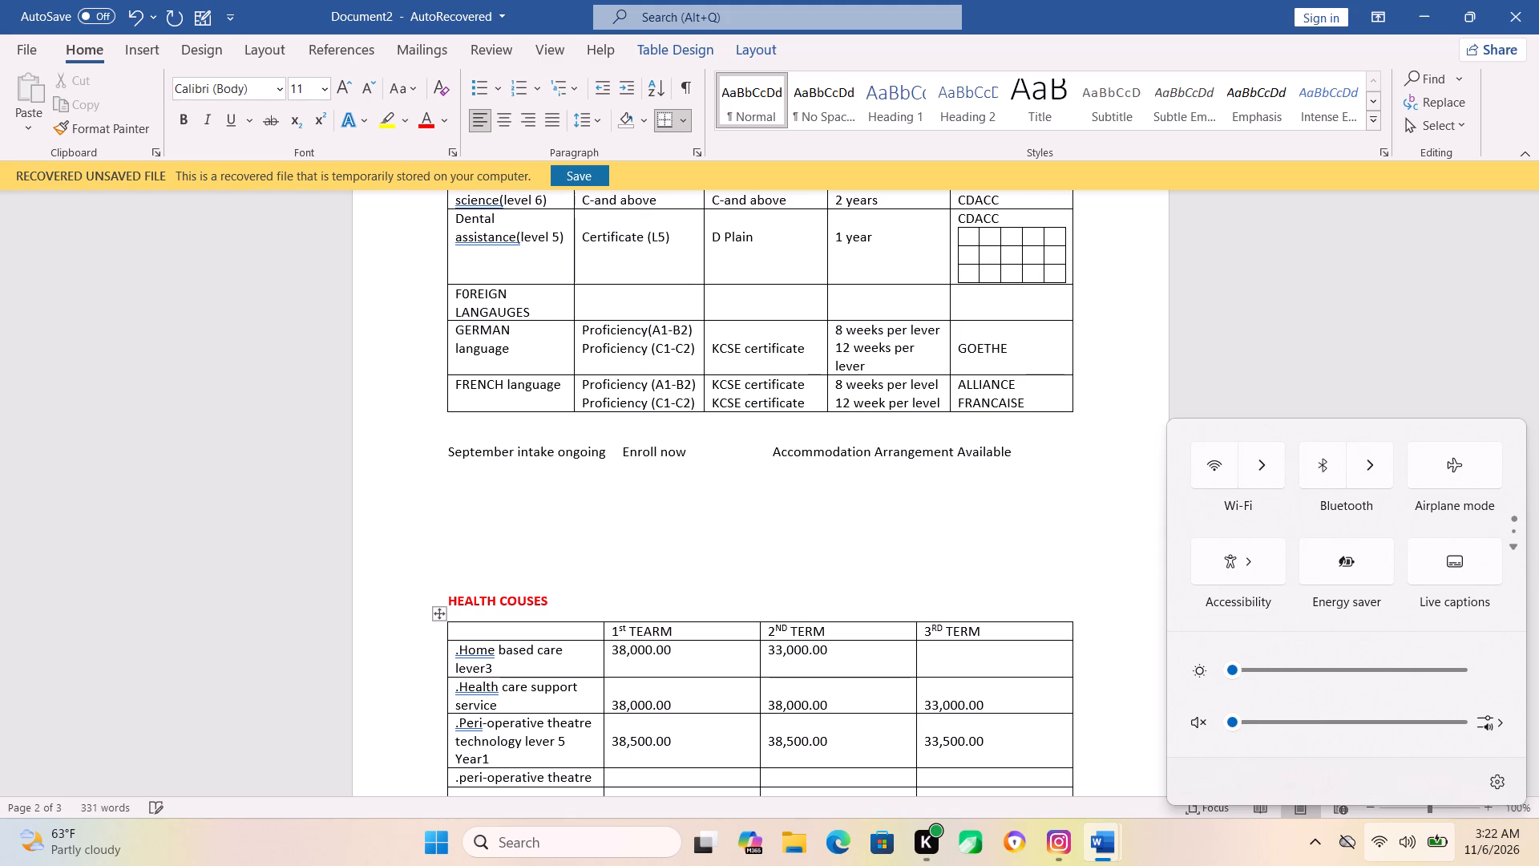
key(t)
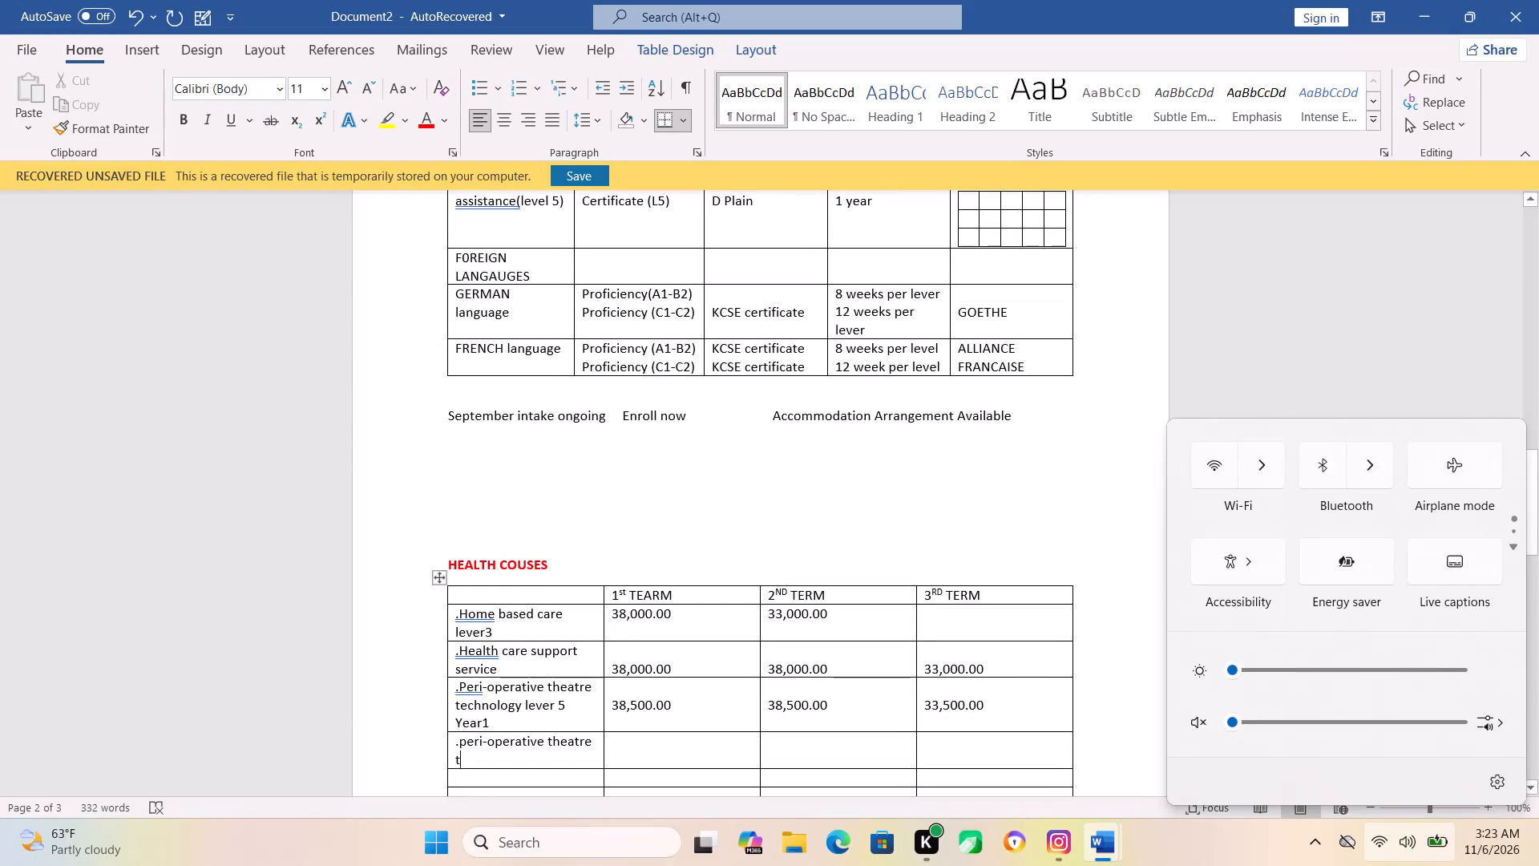
key(e)
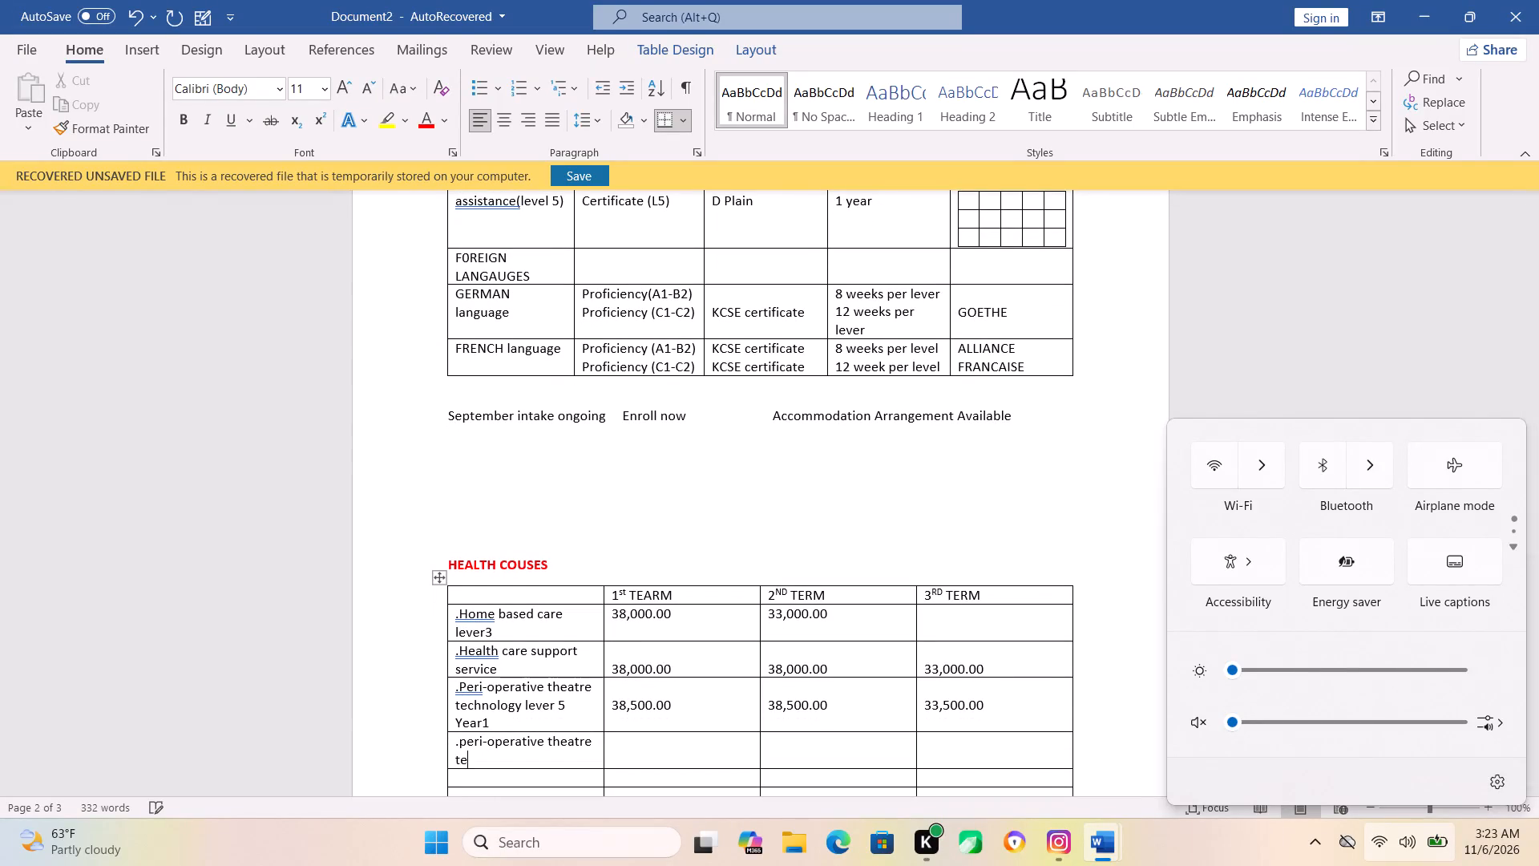
text(cn)
key(o)
text(lo)
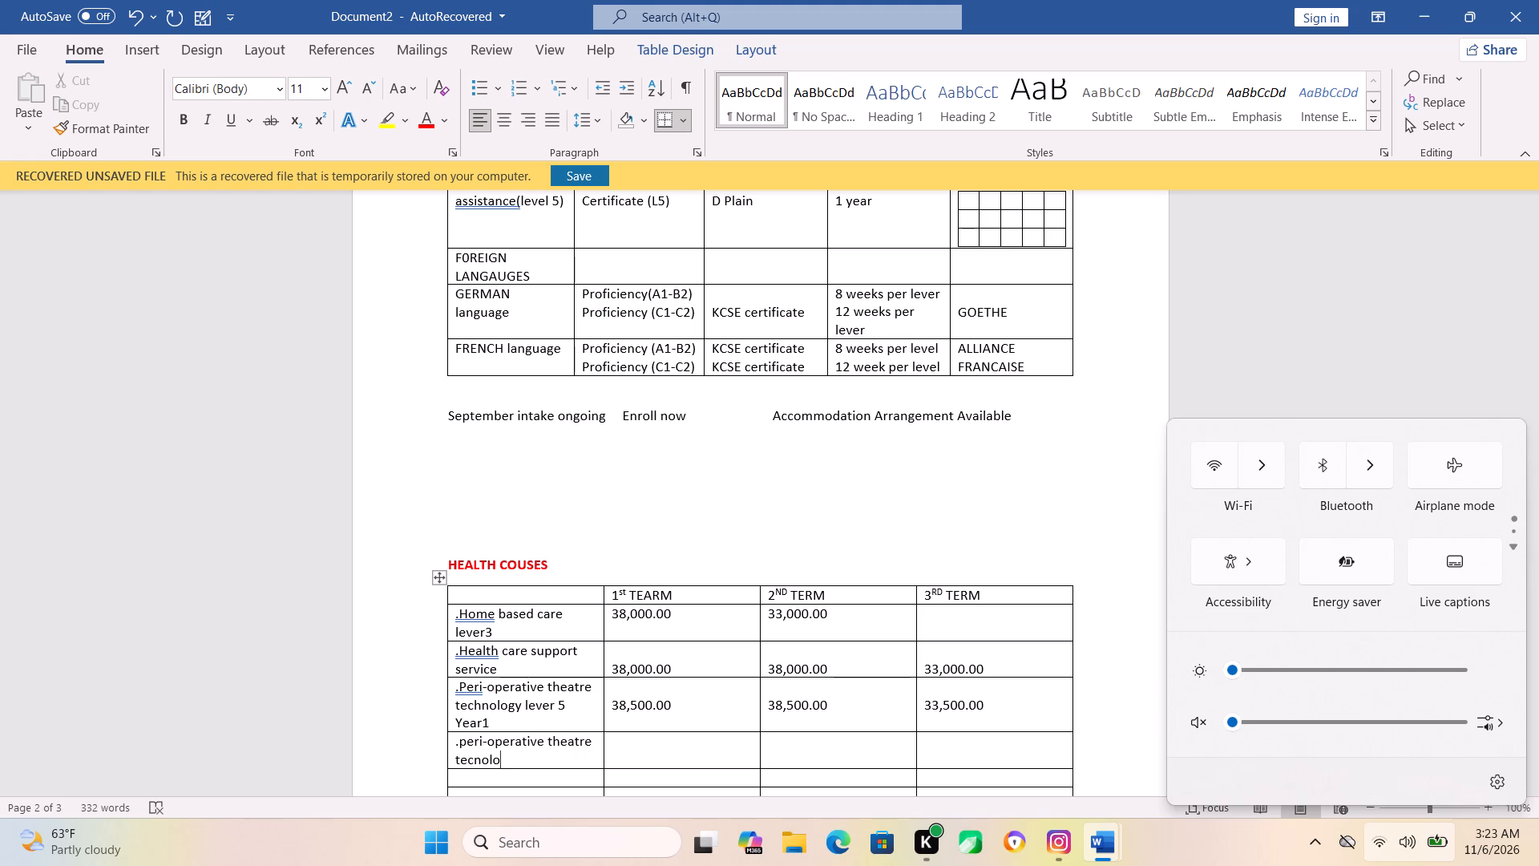
key(g)
key(y)
key(space)
text(ye)
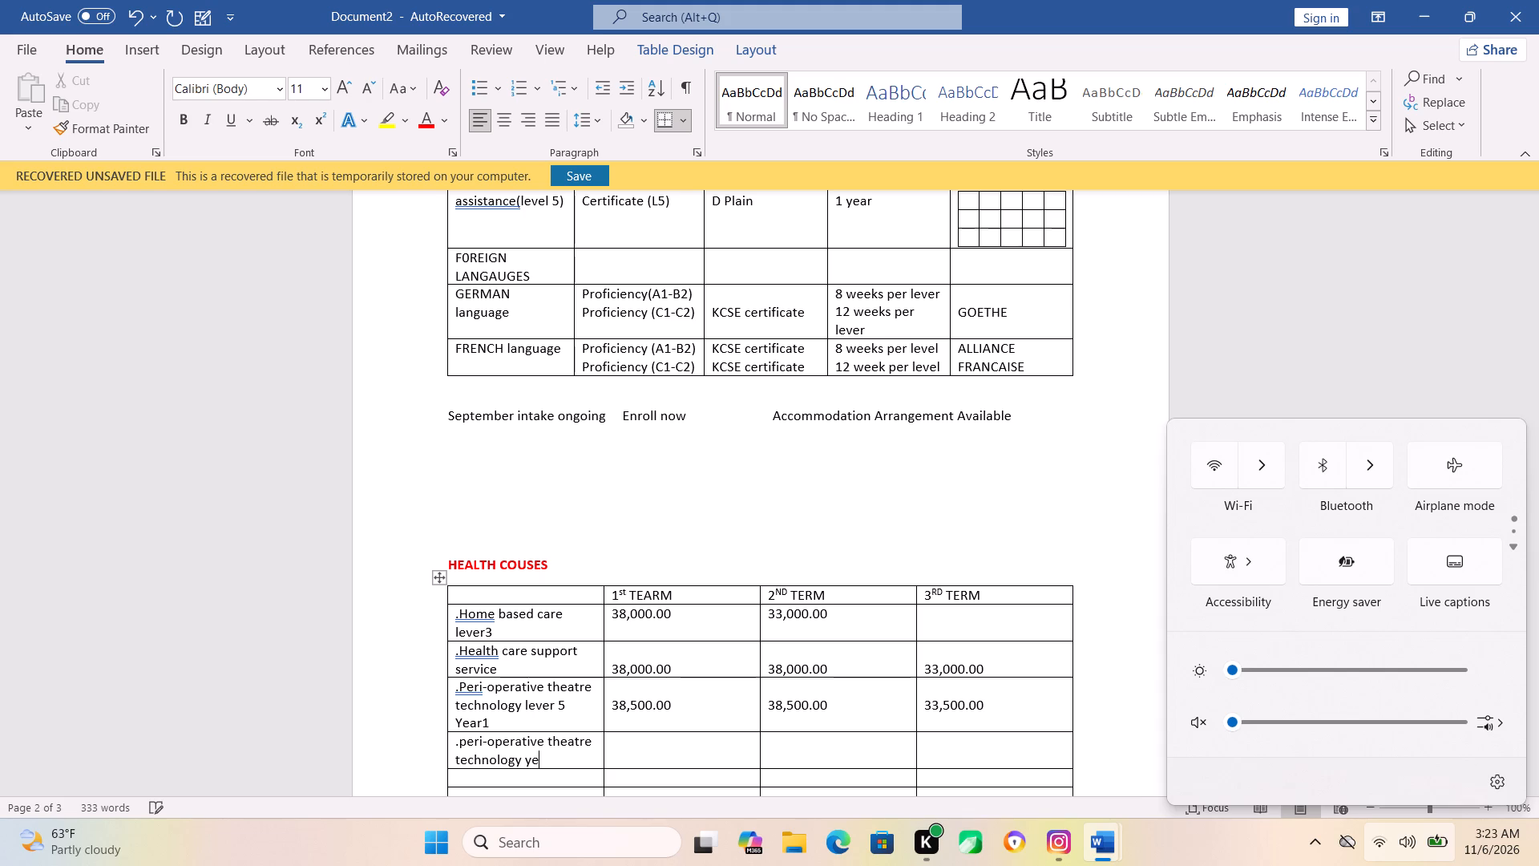
text(ar)
key(space)
key(2)
Enter 38,500.00 in the first-term cell of the peri-operative theatre technology year 2 row.
click(616, 751)
text(38)
key(comma)
key(5)
text(00)
key(period)
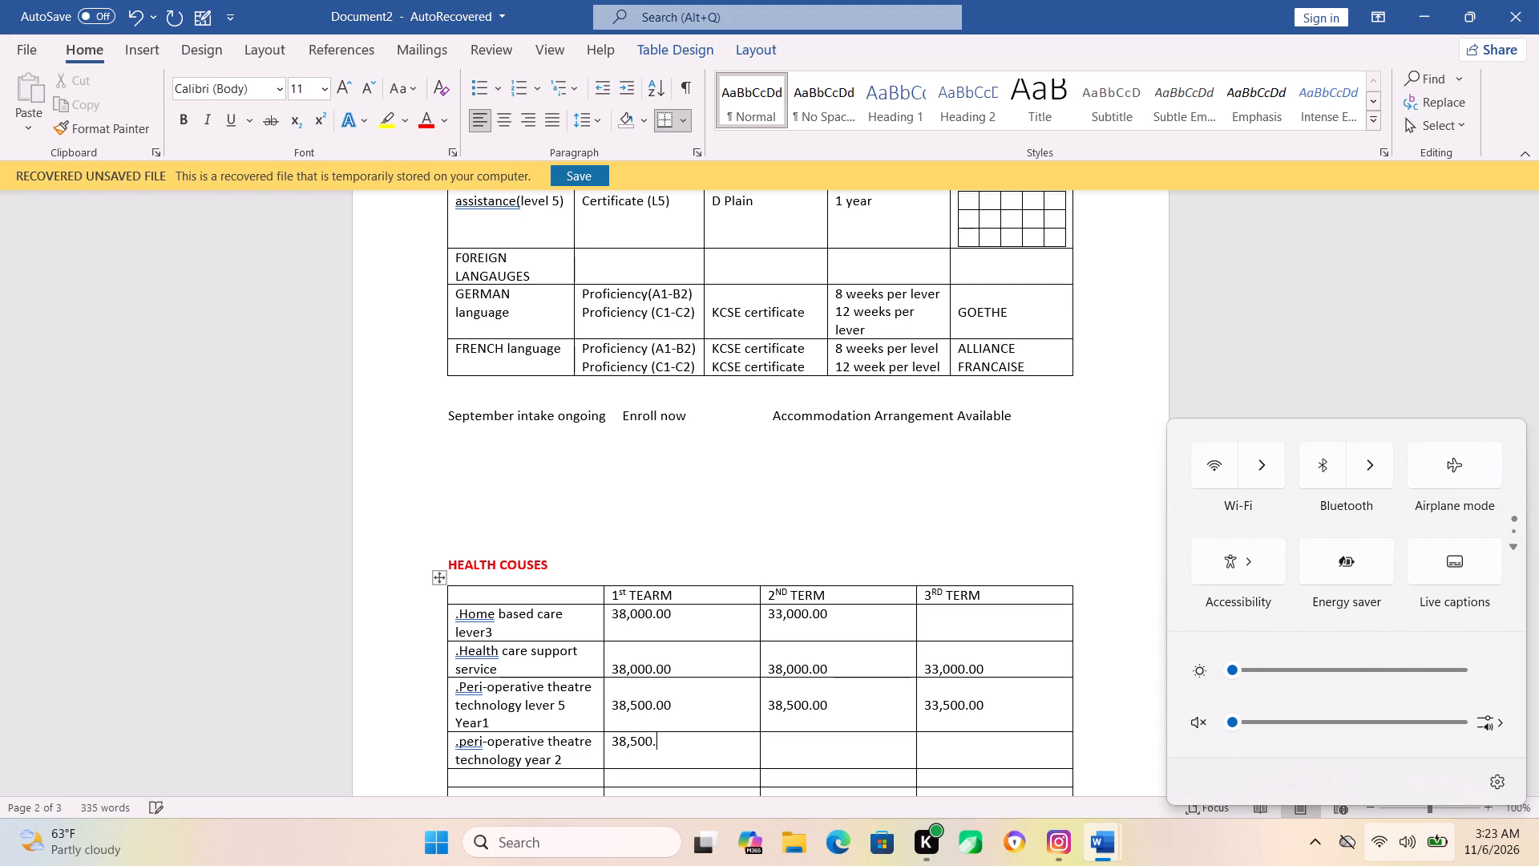
text(00)
Enter 38,500.00 in the second-term cell of the peri-operative theatre technology year 2 row.
click(771, 750)
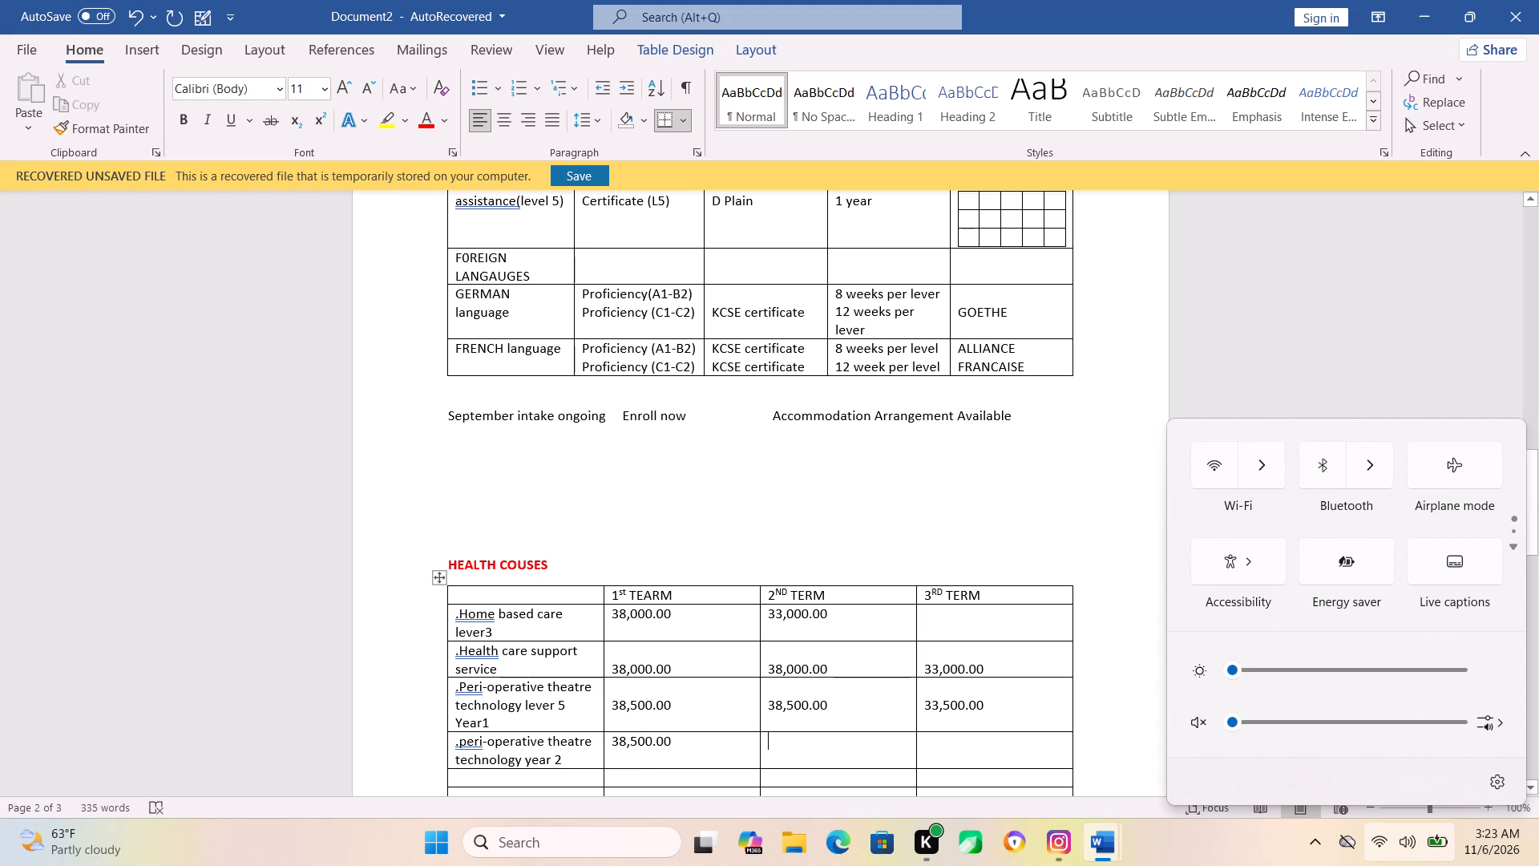
text(38)
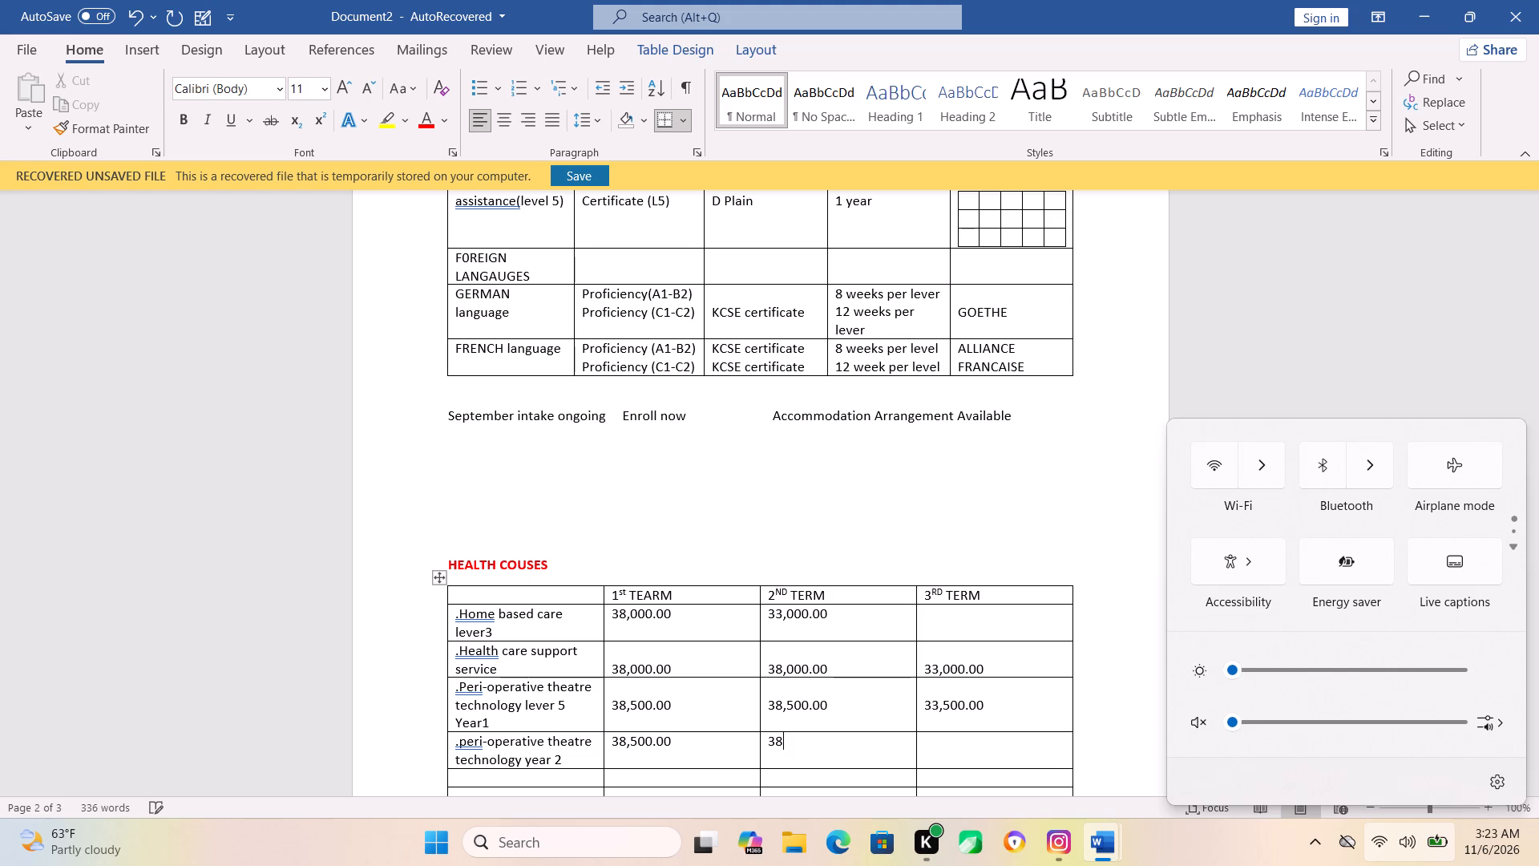
key(comma)
text(500)
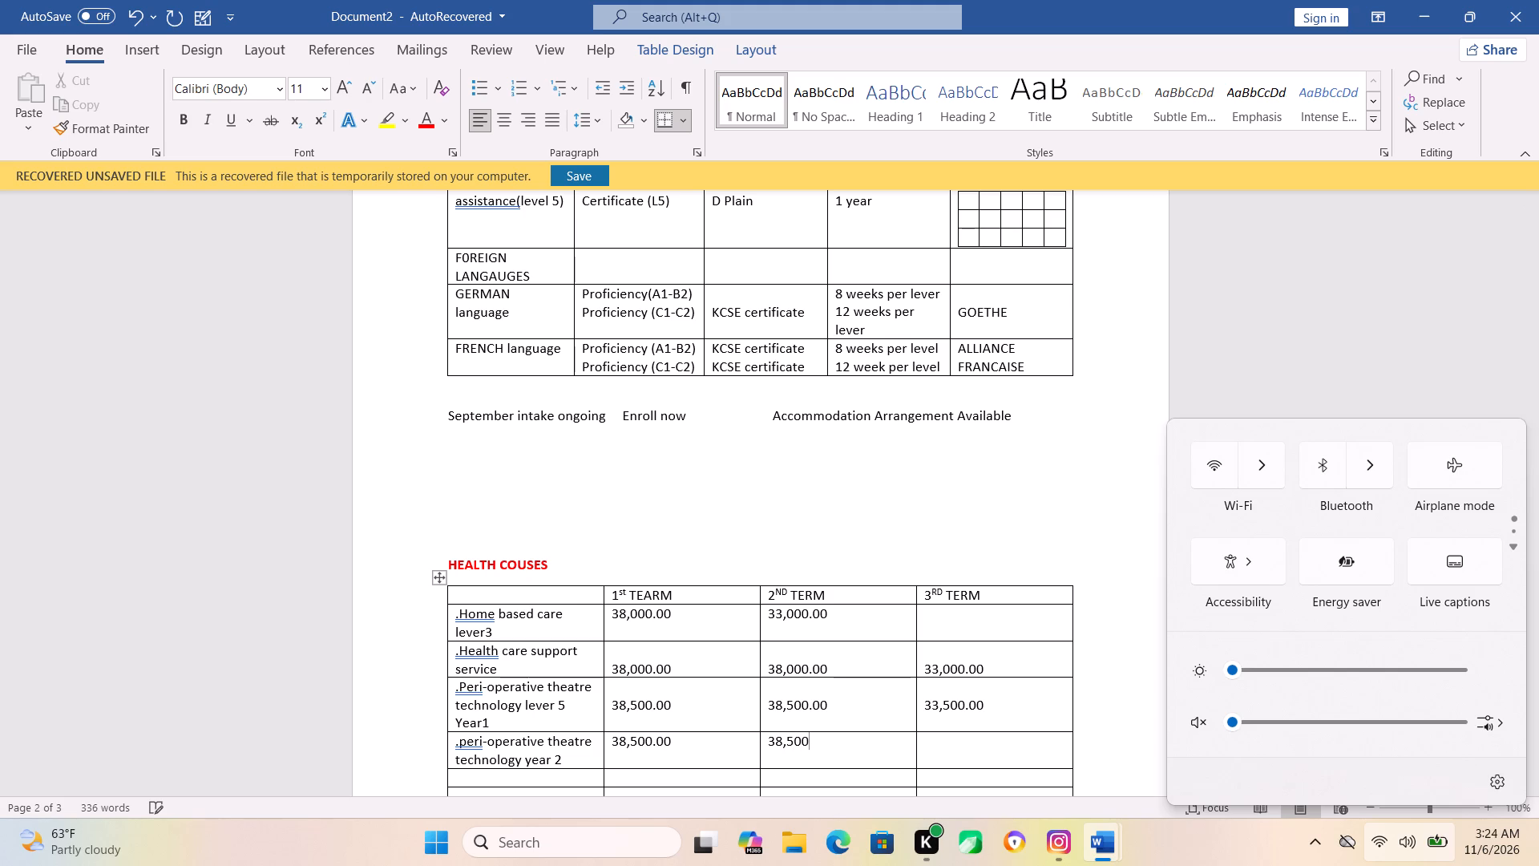
key(period)
text(00)
Enter 33,500.00 in the third-term cell of the peri-operative theatre technology year 2 row.
click(925, 749)
text(33)
key(comma)
key(5)
text(00)
key(period)
text(00)
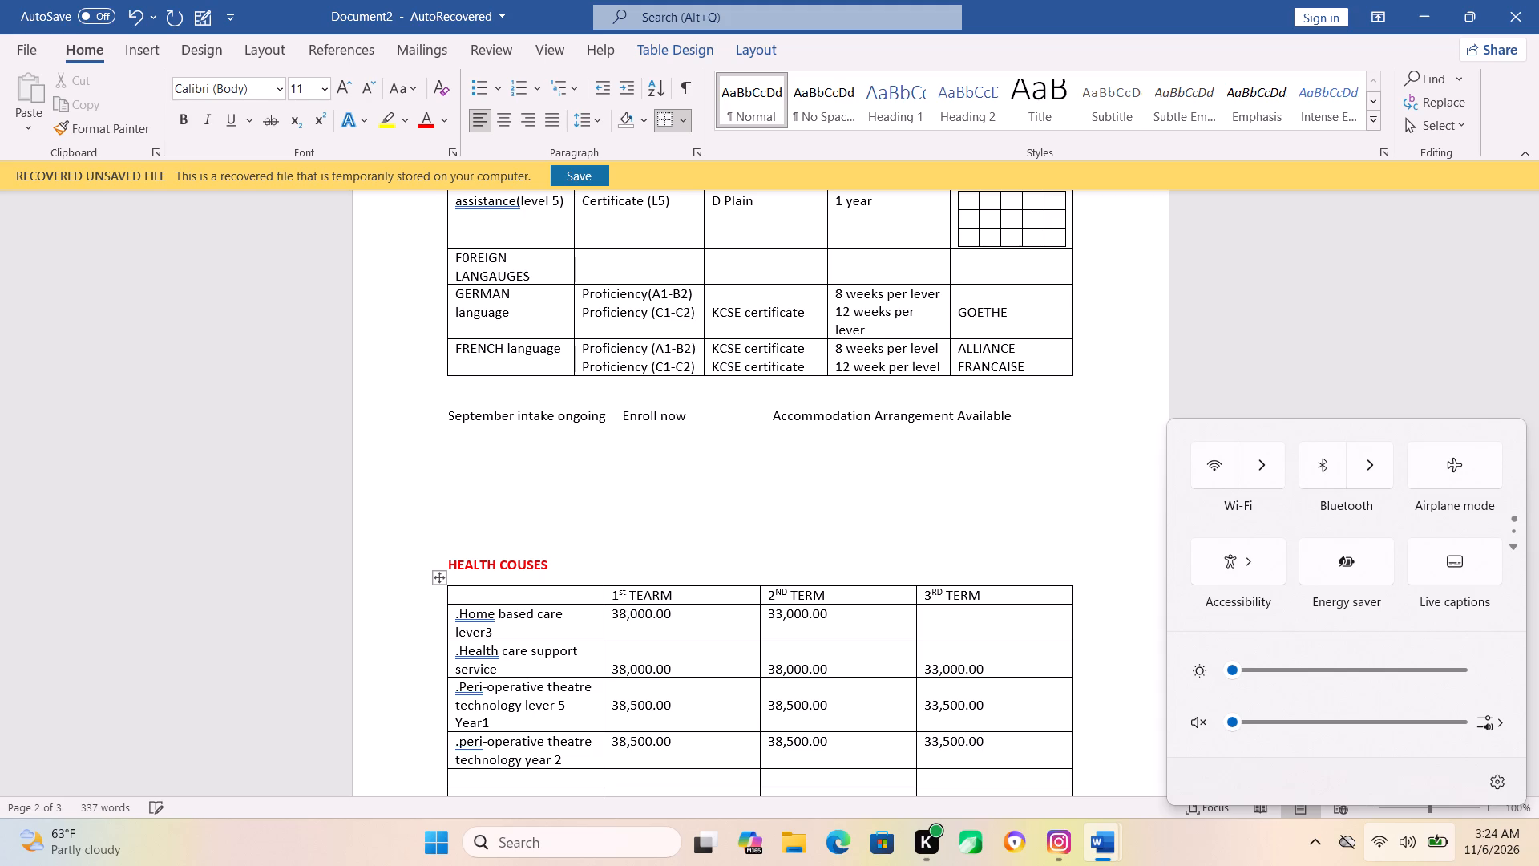
Enter ".Mortuary science lever 5" in the first cell of the health courses table's sixth row.
click(461, 781)
key(period)
key(m)
key(o)
key(r)
text(tu)
text(ar)
key(y)
key(space)
text(sc)
text(ience)
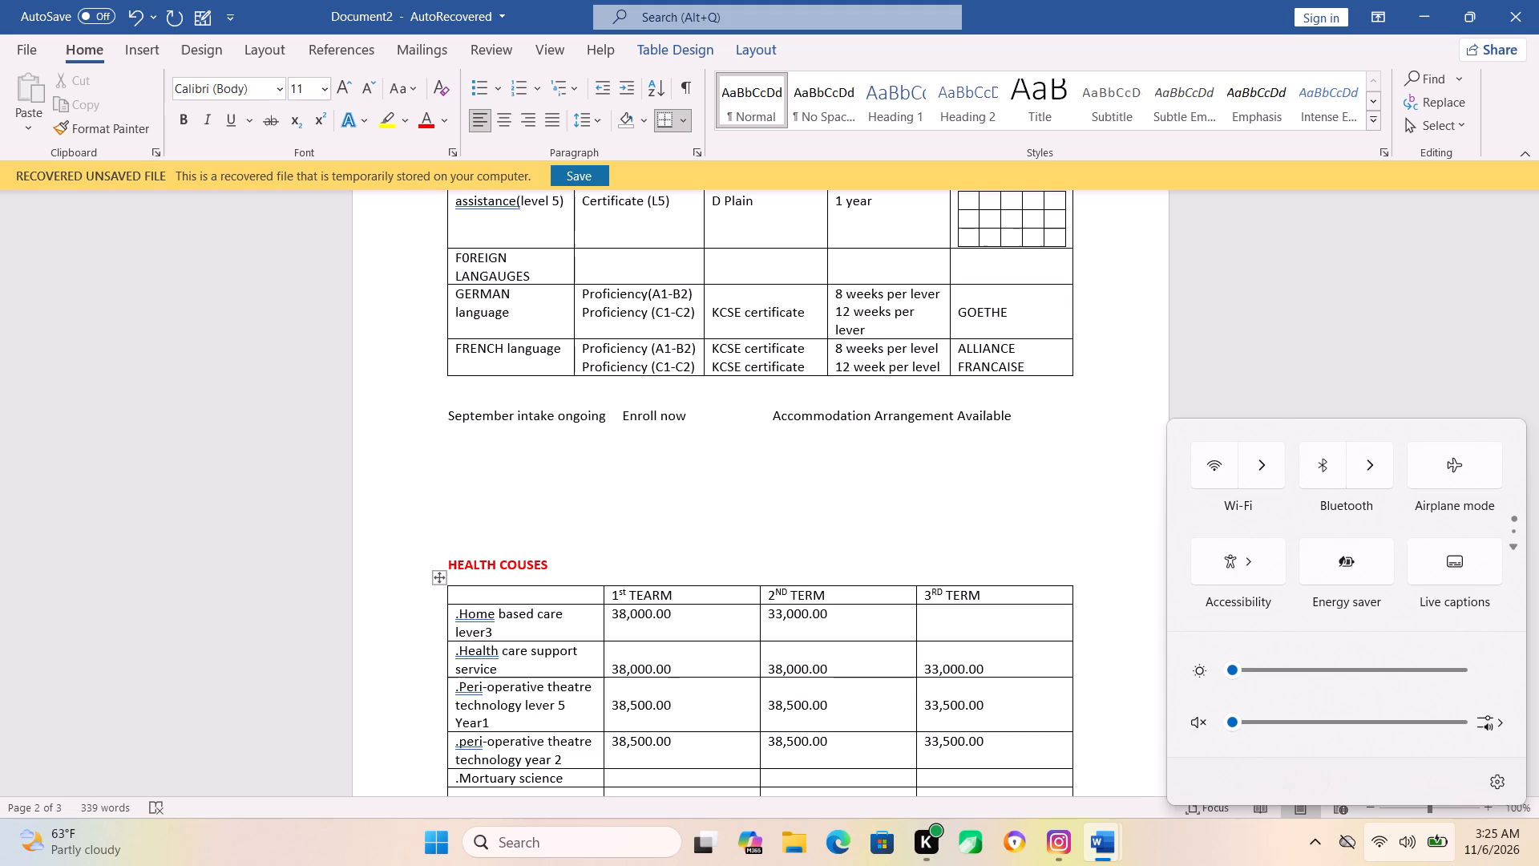
key(space)
text(le)
text(ver)
key(space)
key(5)
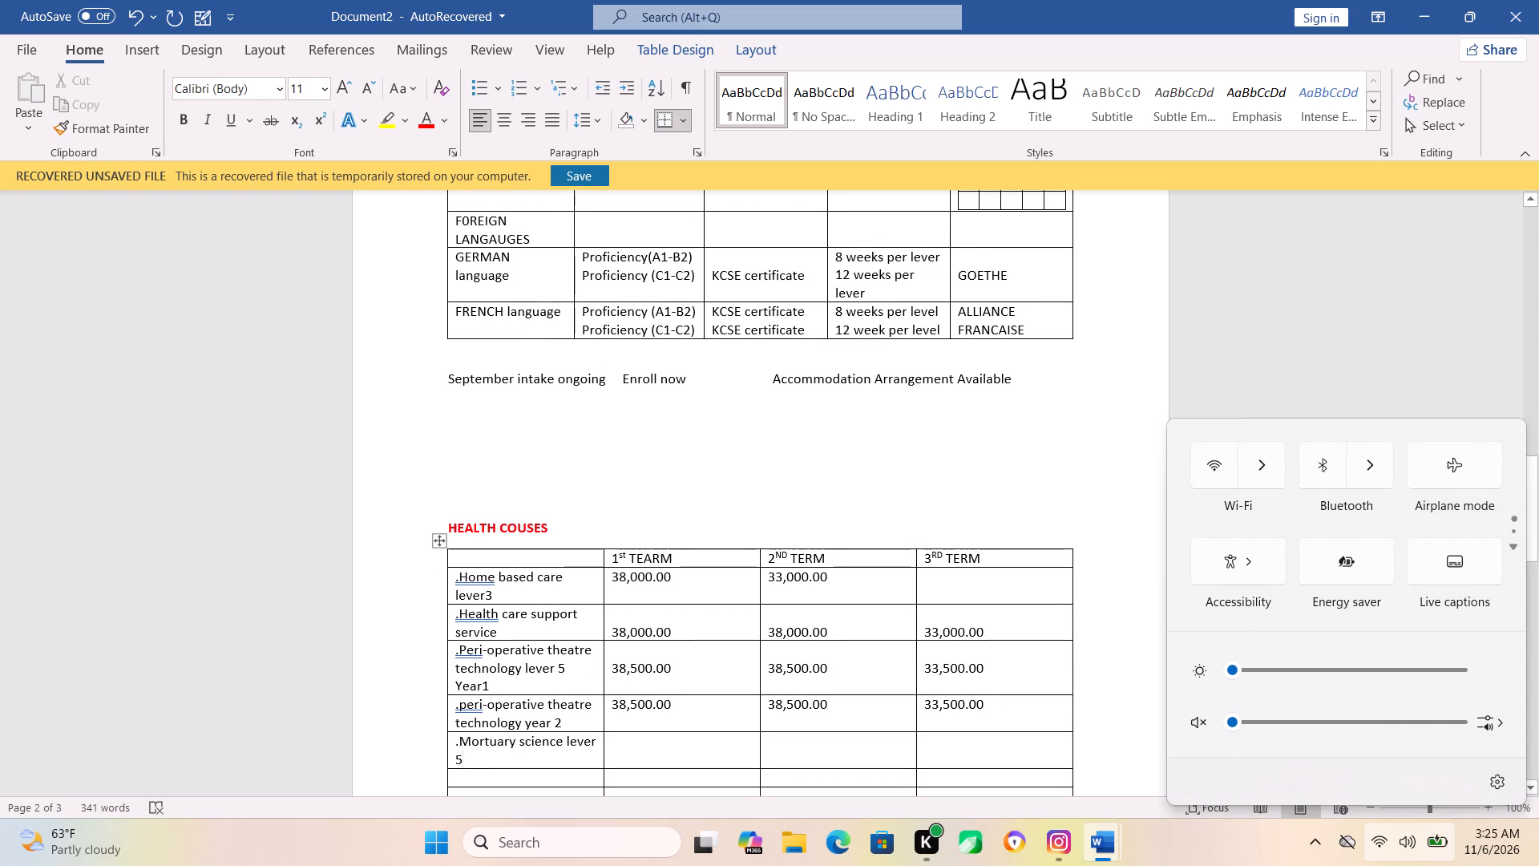
Enter 38,000.00 in the first-term cell of the Mortuary science lever 5 row.
click(621, 733)
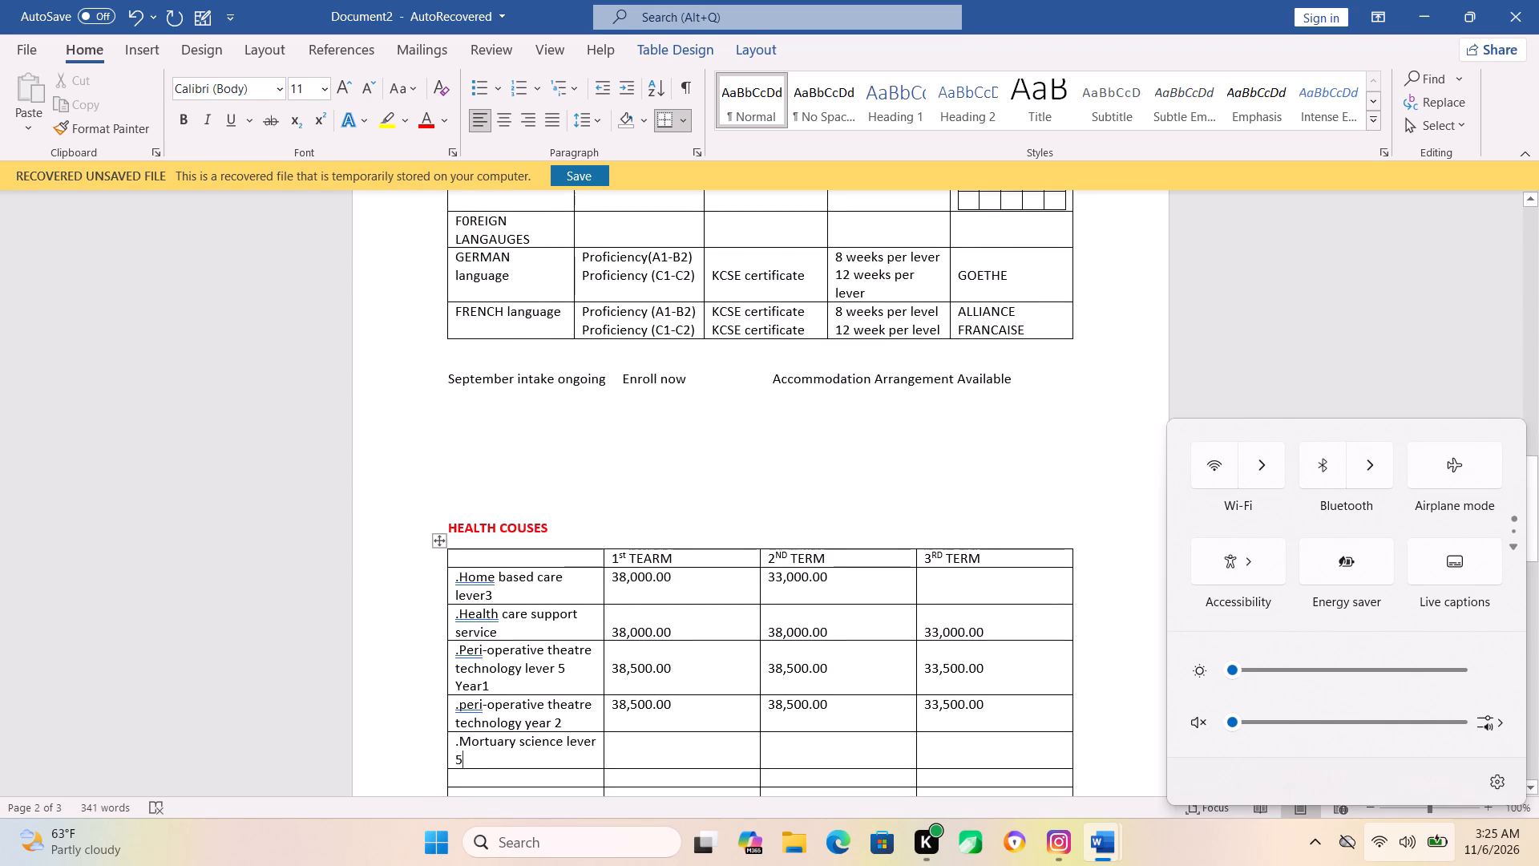
click(624, 746)
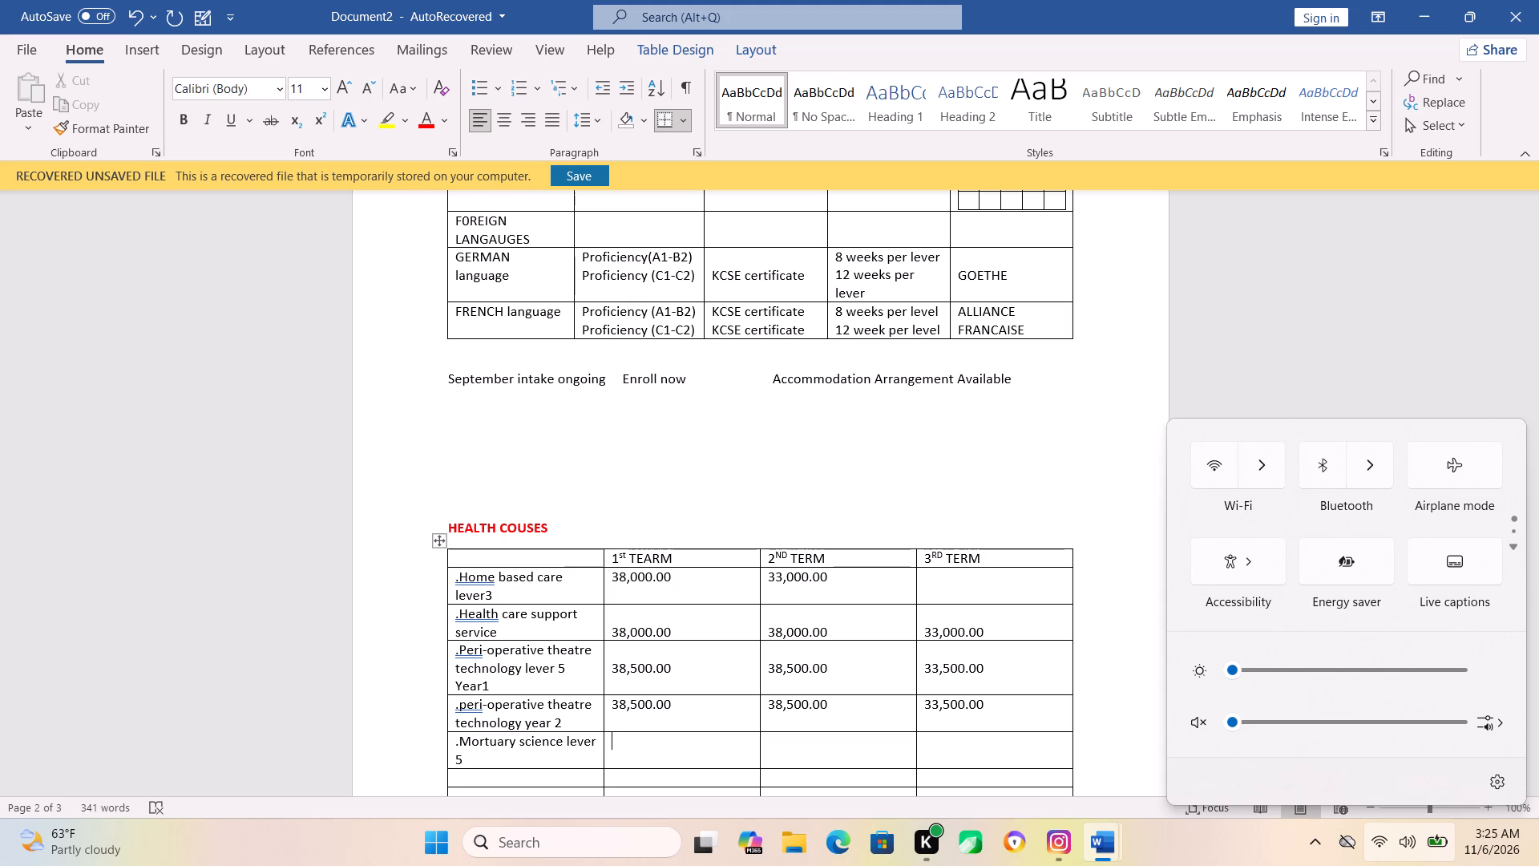
text(38)
key(comma)
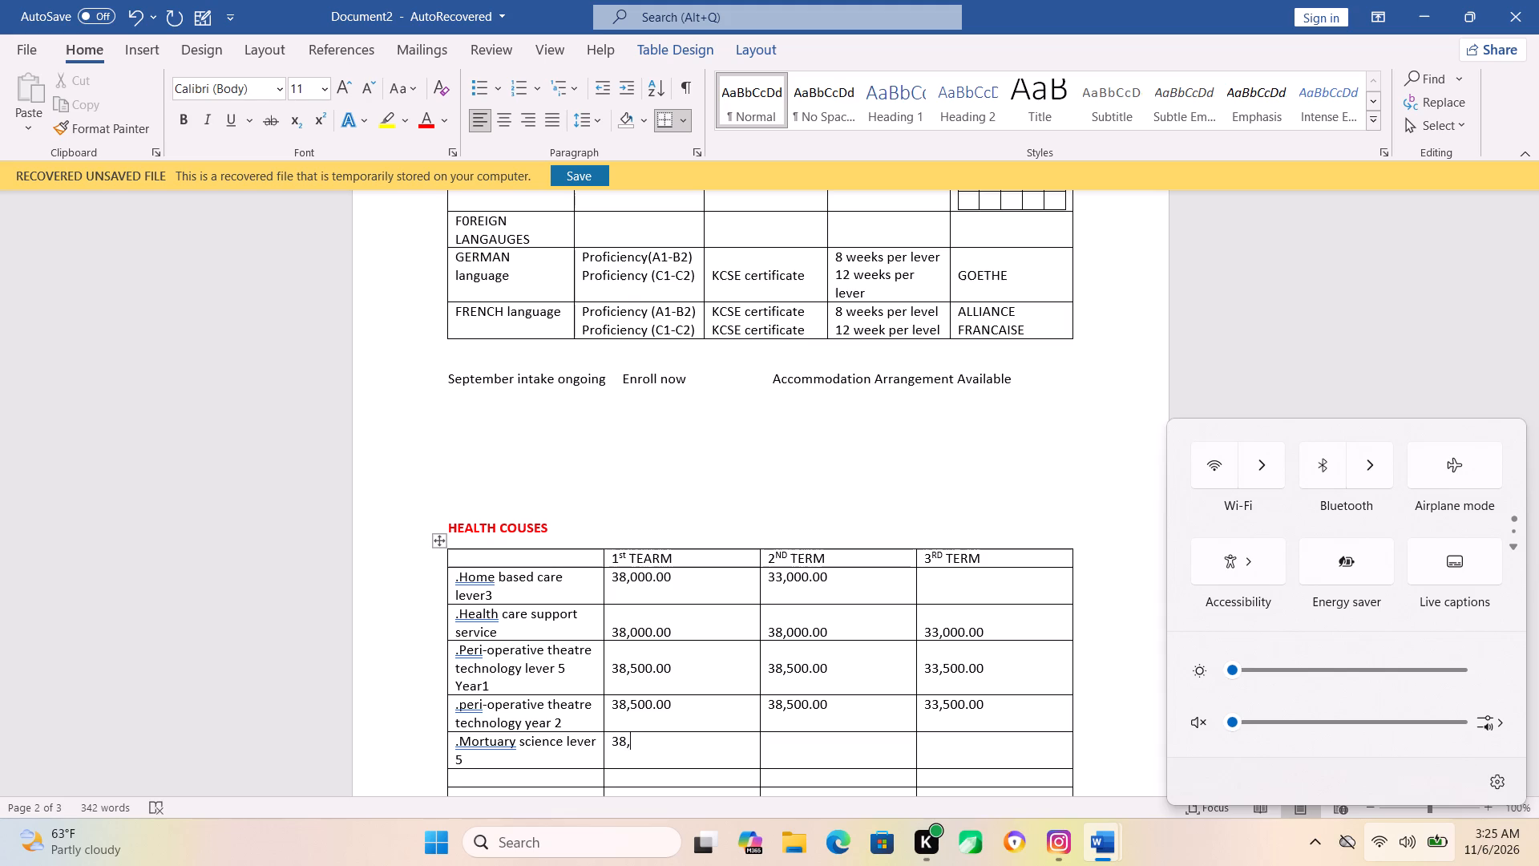
text(00)
key(0)
text(.00)
Enter 38,000.00 in the second-term cell of the Mortuary science lever 5 row.
click(774, 746)
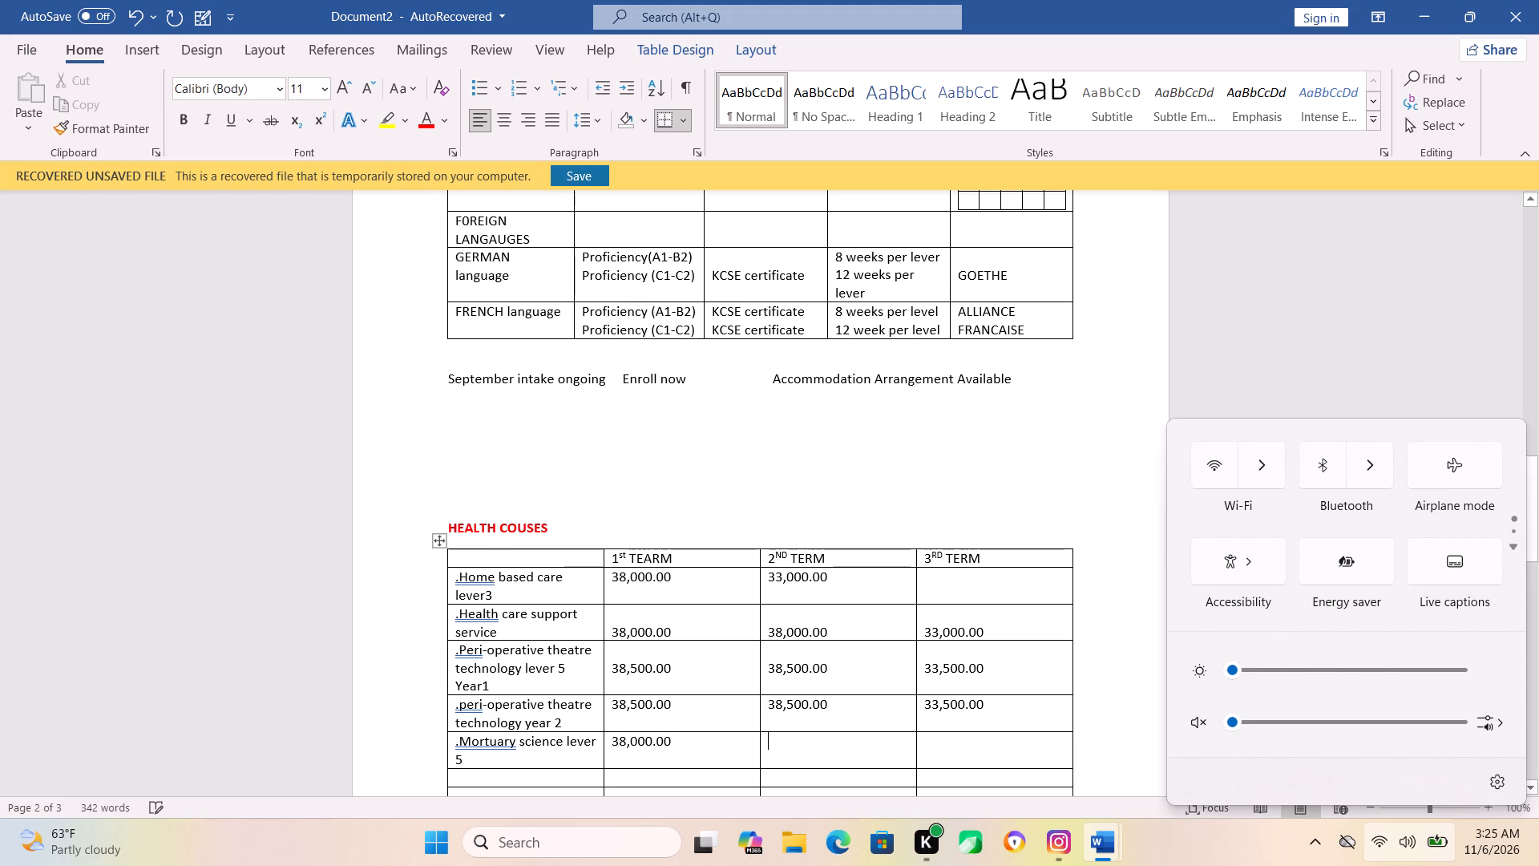
text(38)
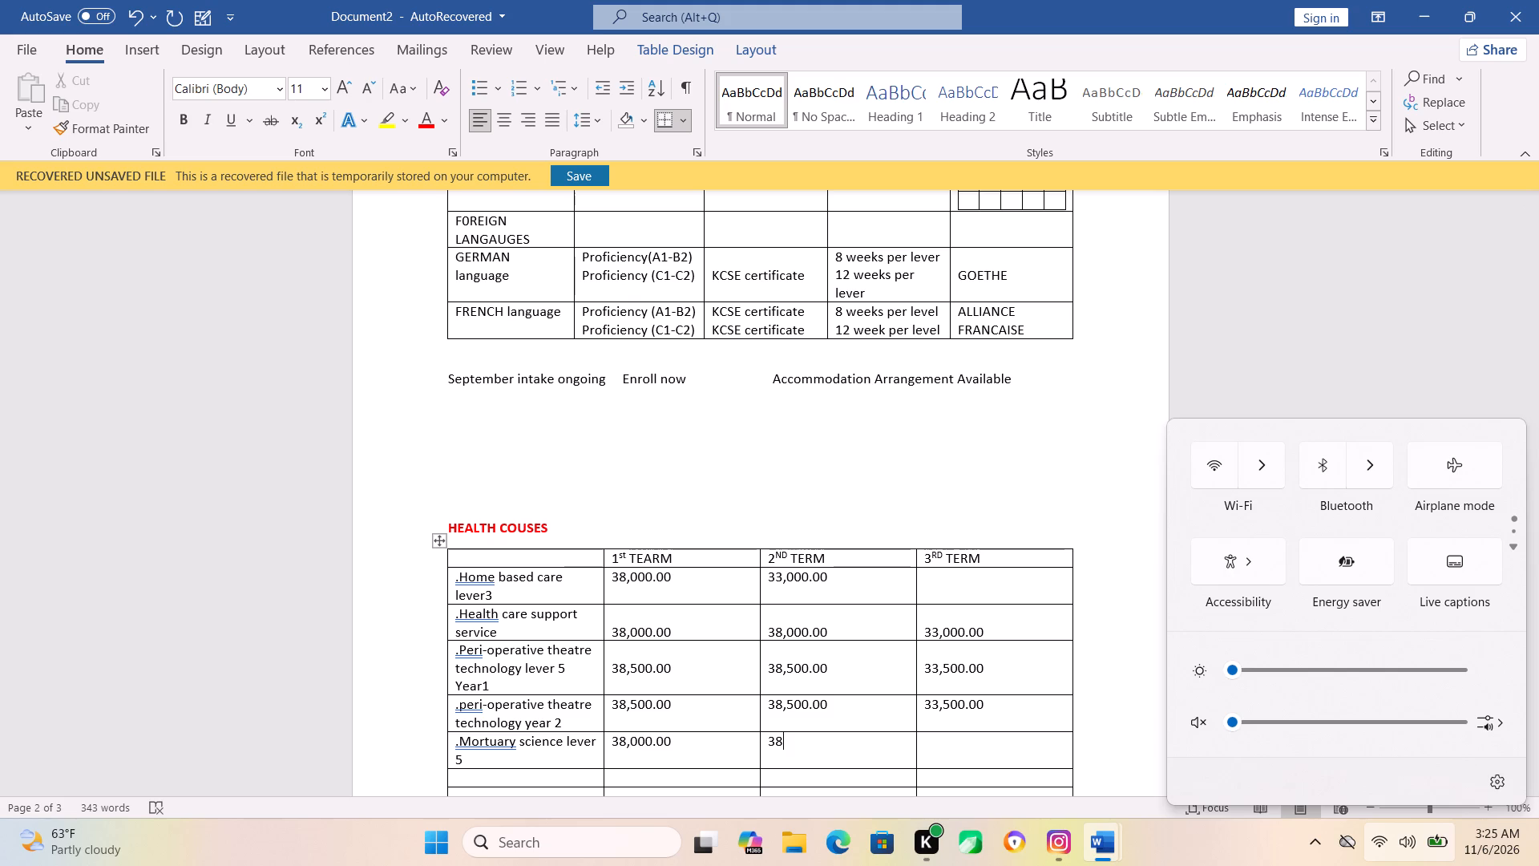
text(,000)
text(.00)
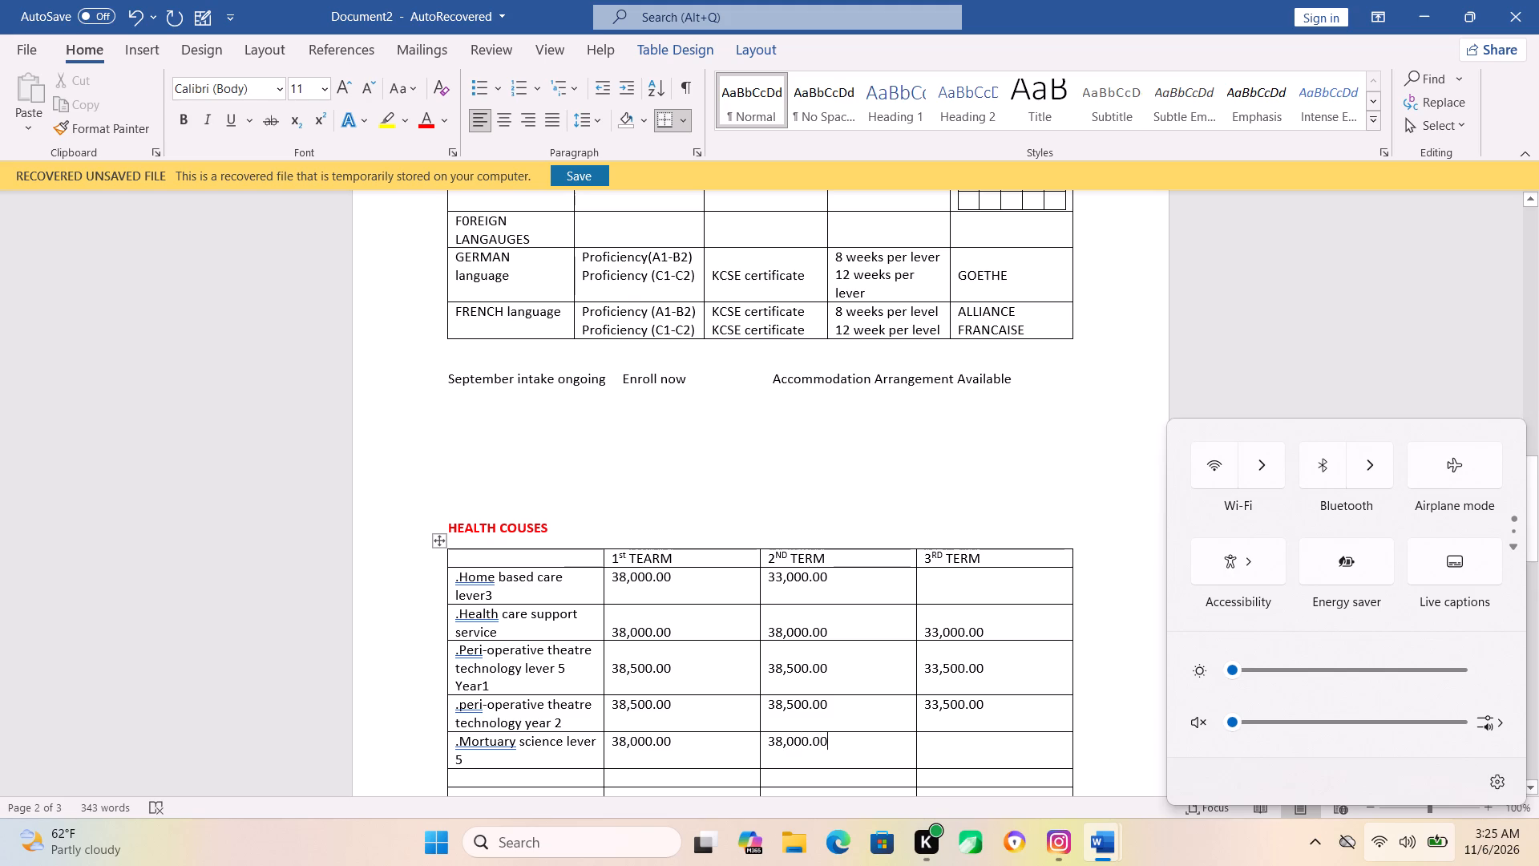
Enter 33,000.00 in the third-term cell of the Mortuary science lever 5 row.
click(946, 740)
text(33)
text(,000)
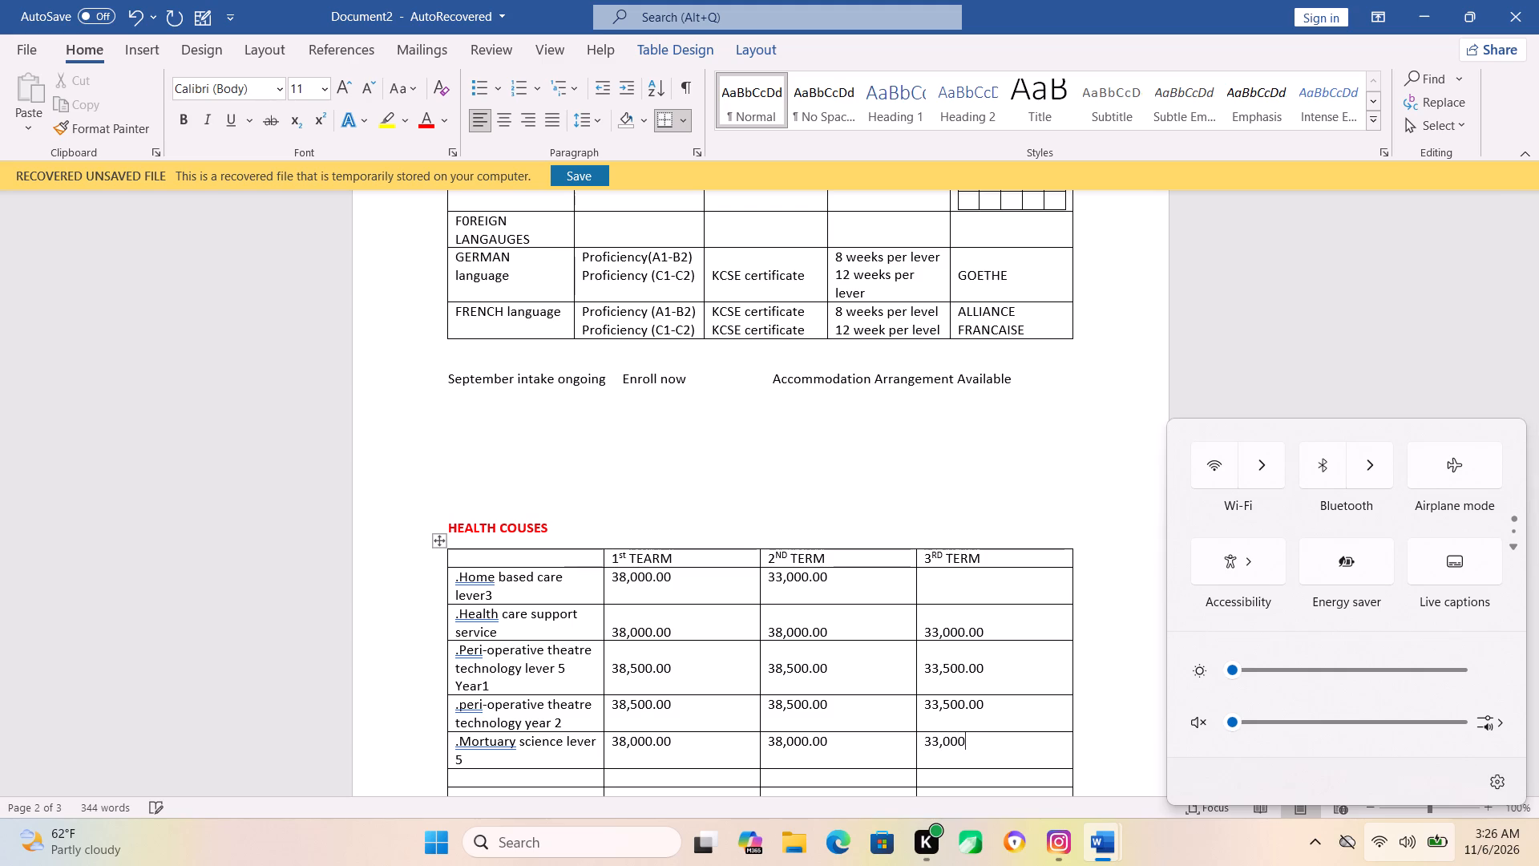
key(period)
text(00)
Enter ".Mortuary science lever 6" in the first cell of the health courses table's seventh row.
click(456, 778)
key(m)
key(BackSpace)
key(period)
key(m)
text(ou)
key(BackSpace)
text(rt)
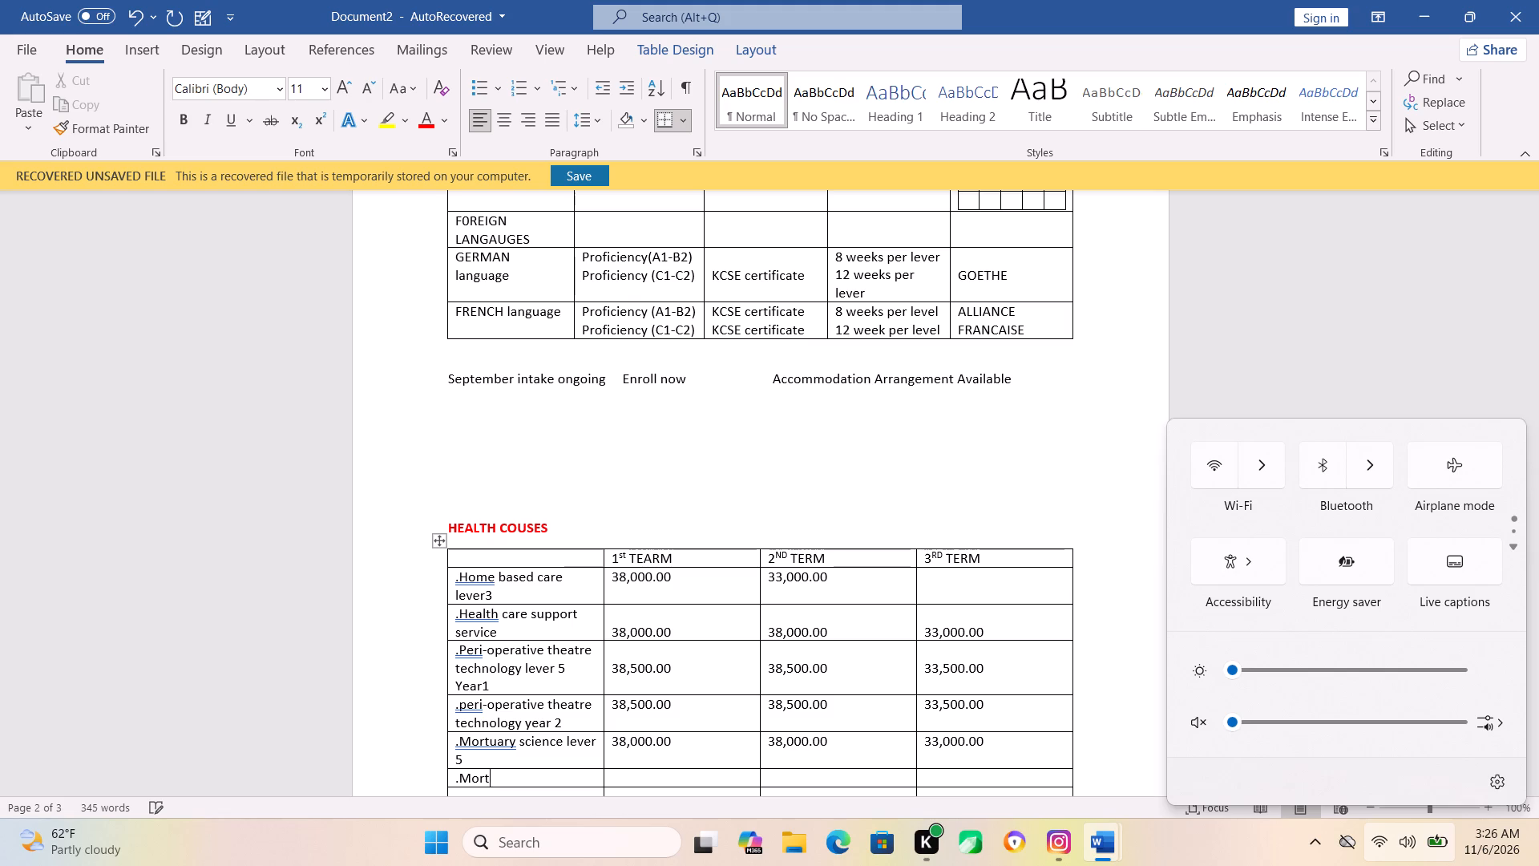
key(u)
text(ary)
key(space)
text(sc)
key(i)
key(e)
text(nce)
key(space)
key(l)
key(e)
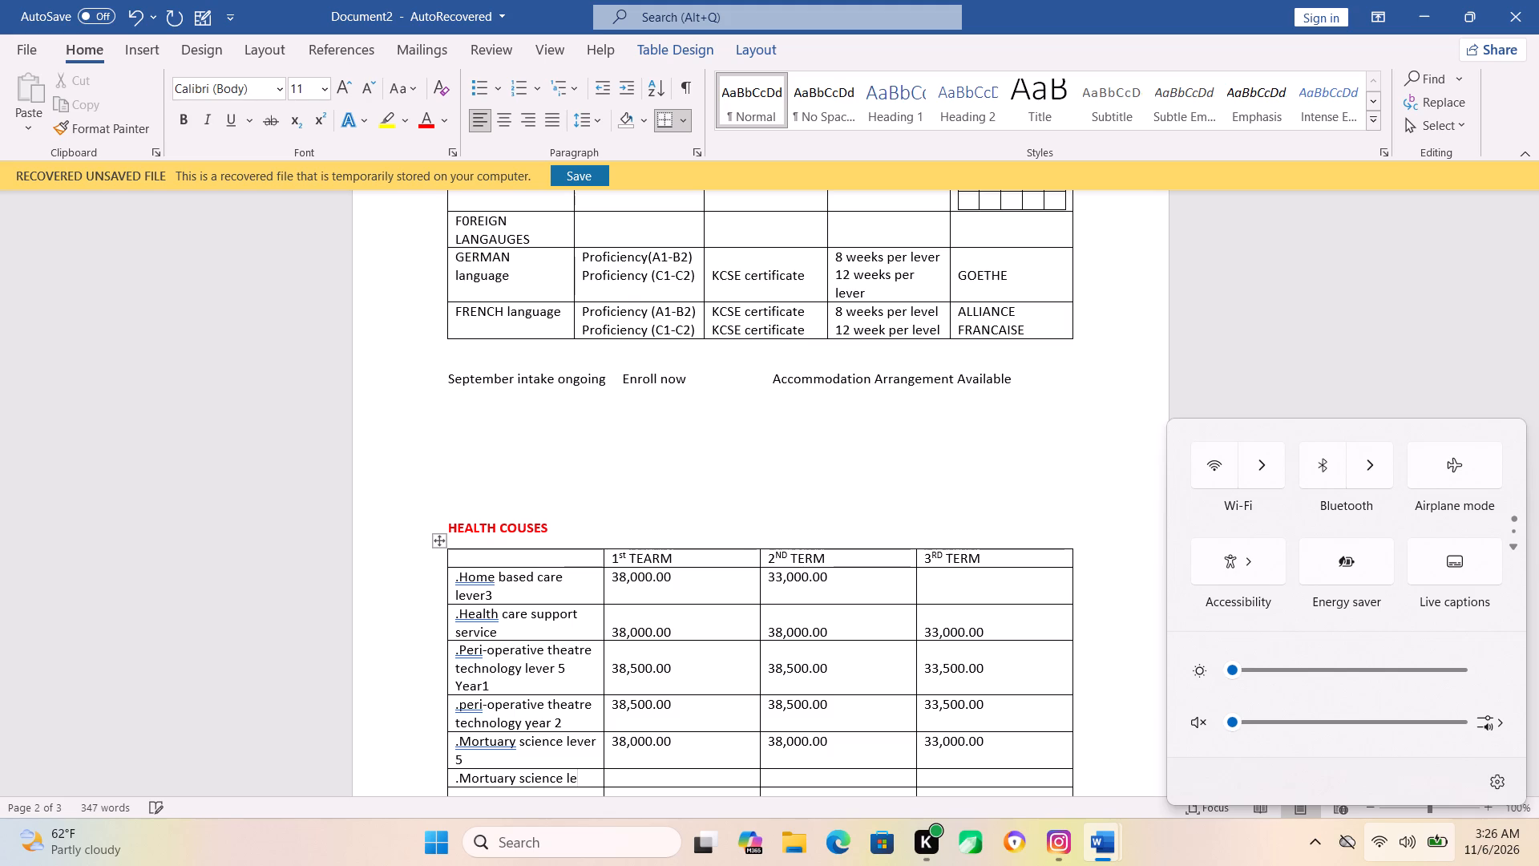
text(ver)
key(space)
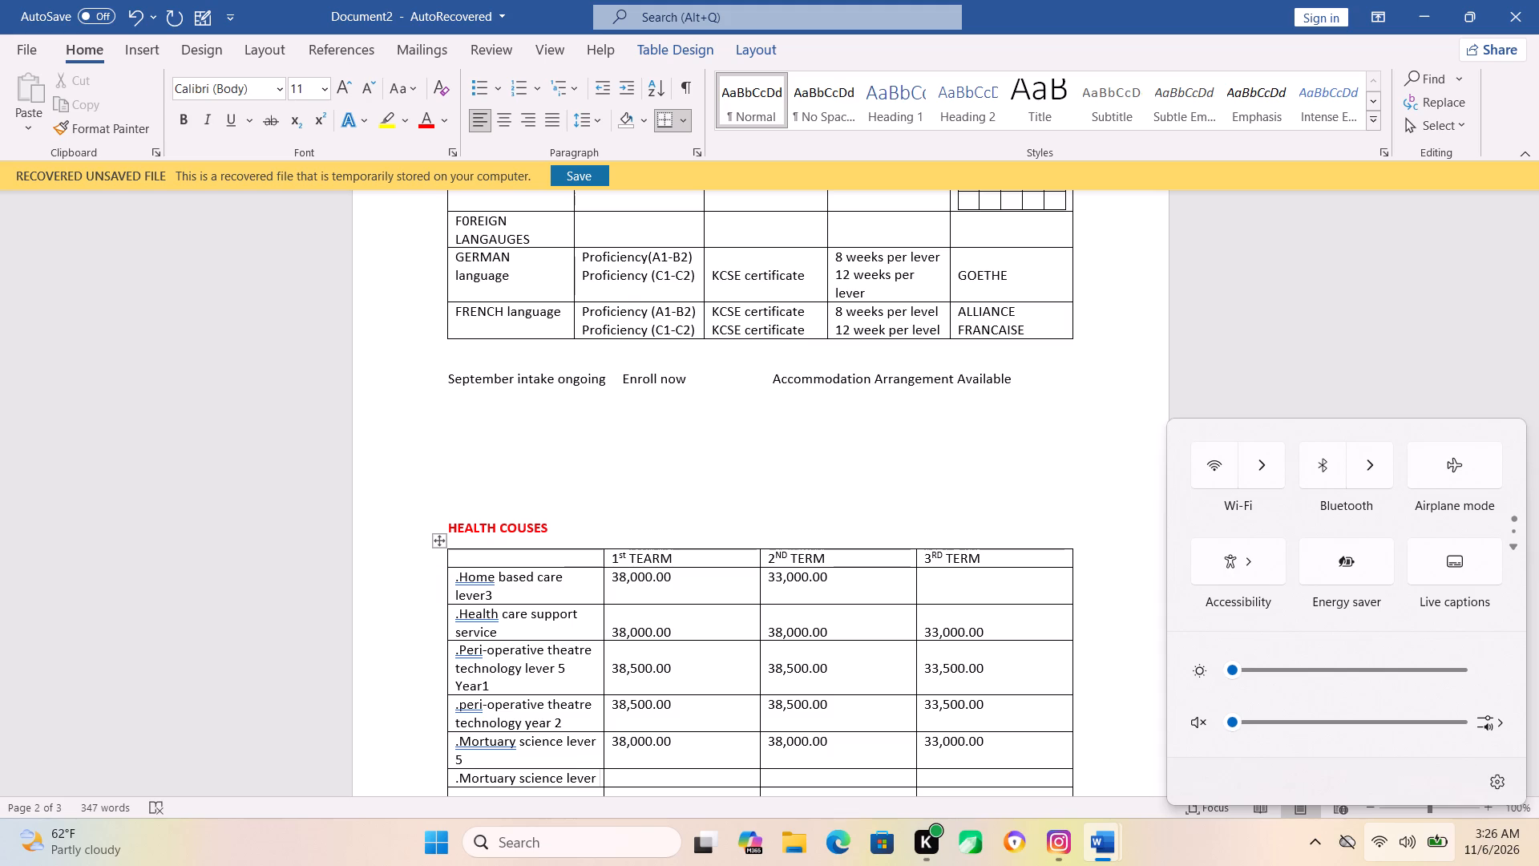
key(6)
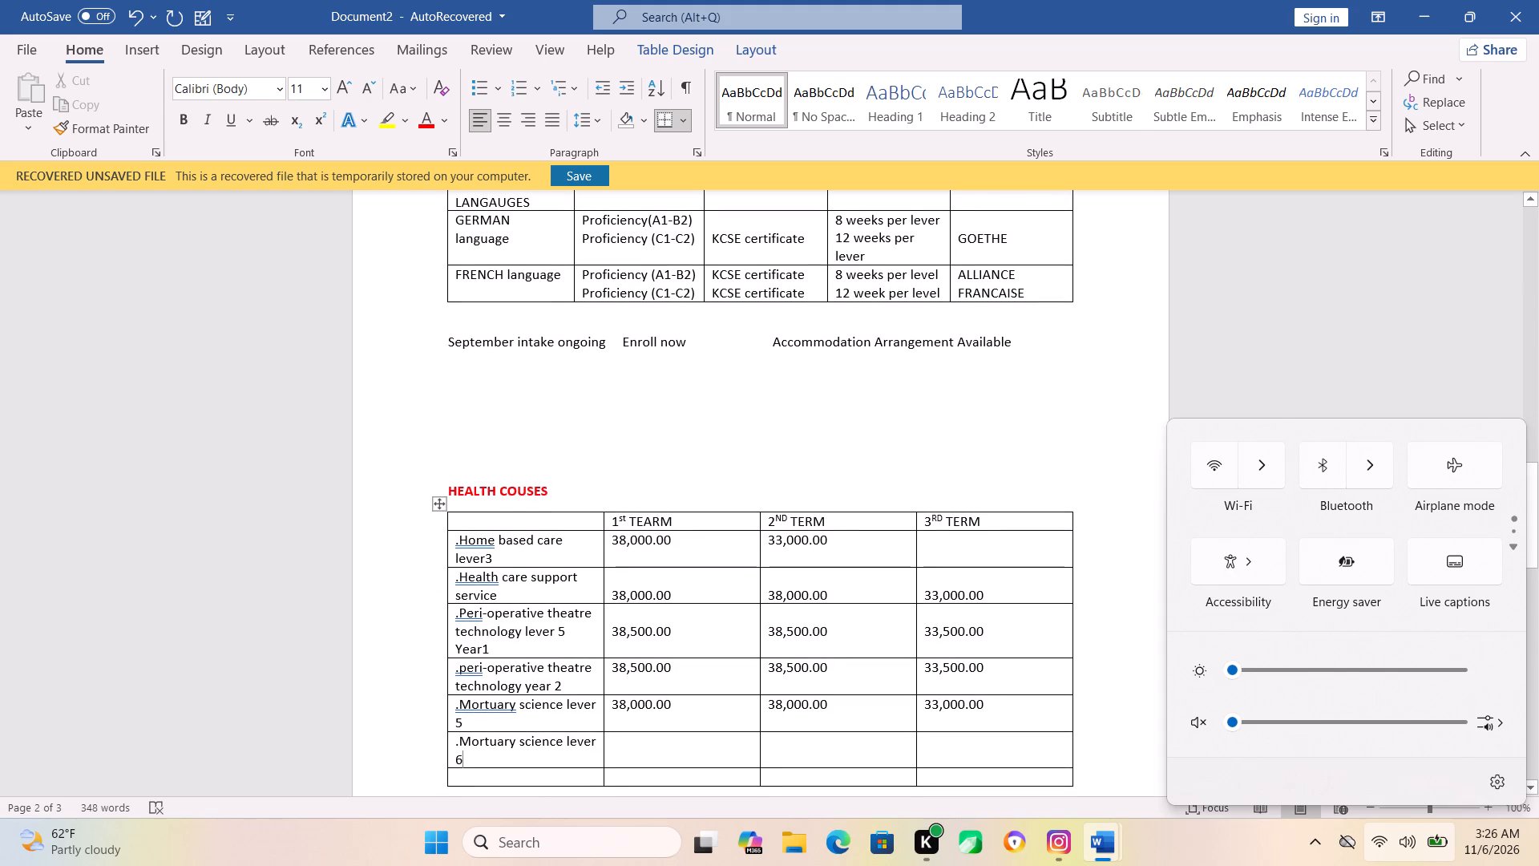
Enter 38,500.00 in the first-term cell of the Mortuary science lever 6 row.
click(628, 747)
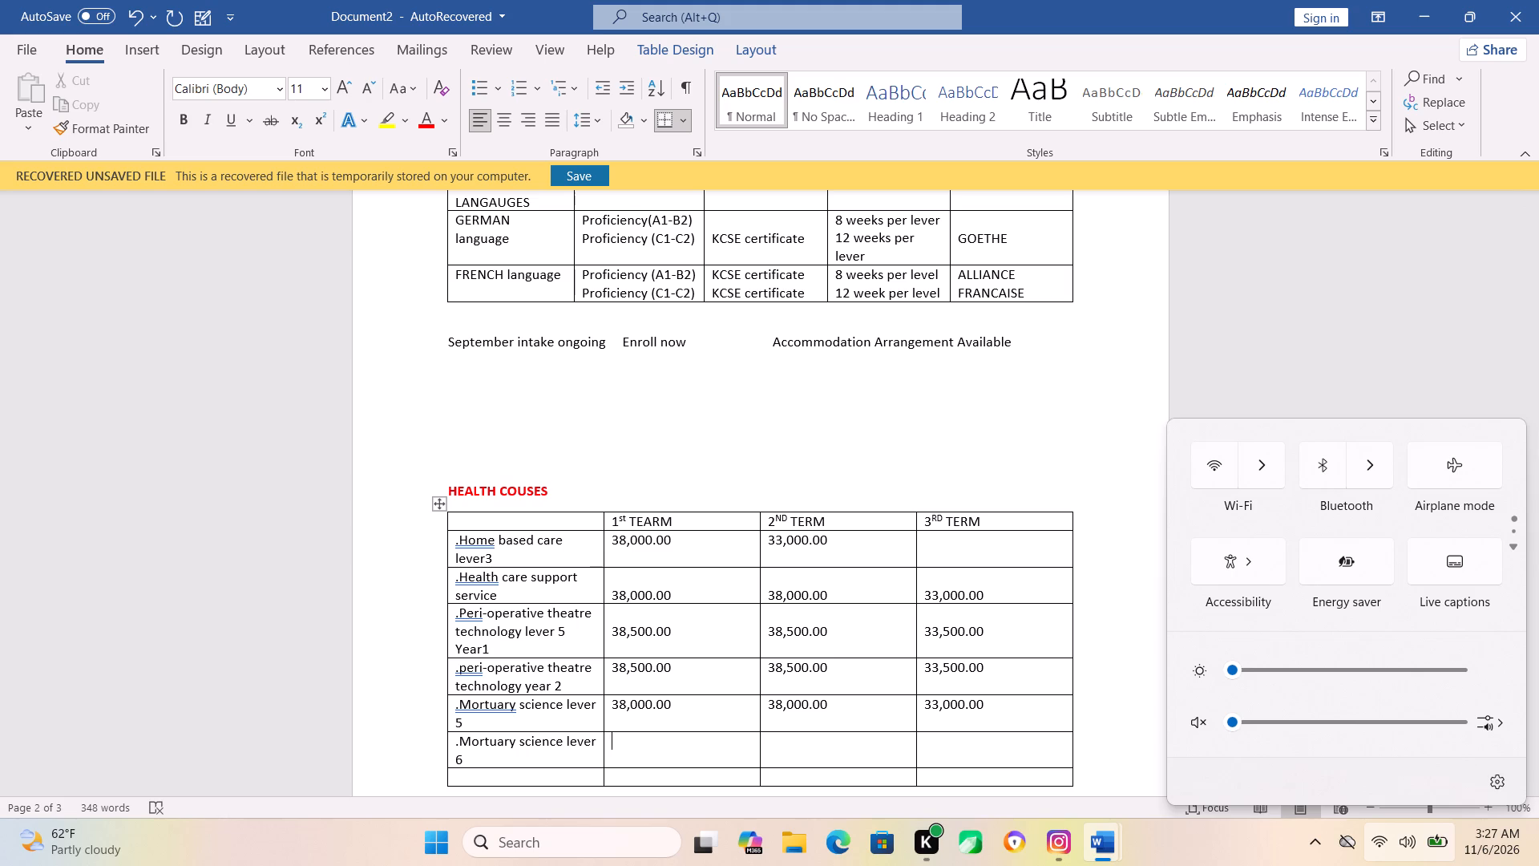
key(3)
key(8)
key(BackSpace)
key(comma)
key(BackSpace)
text(8,)
text(500)
key(period)
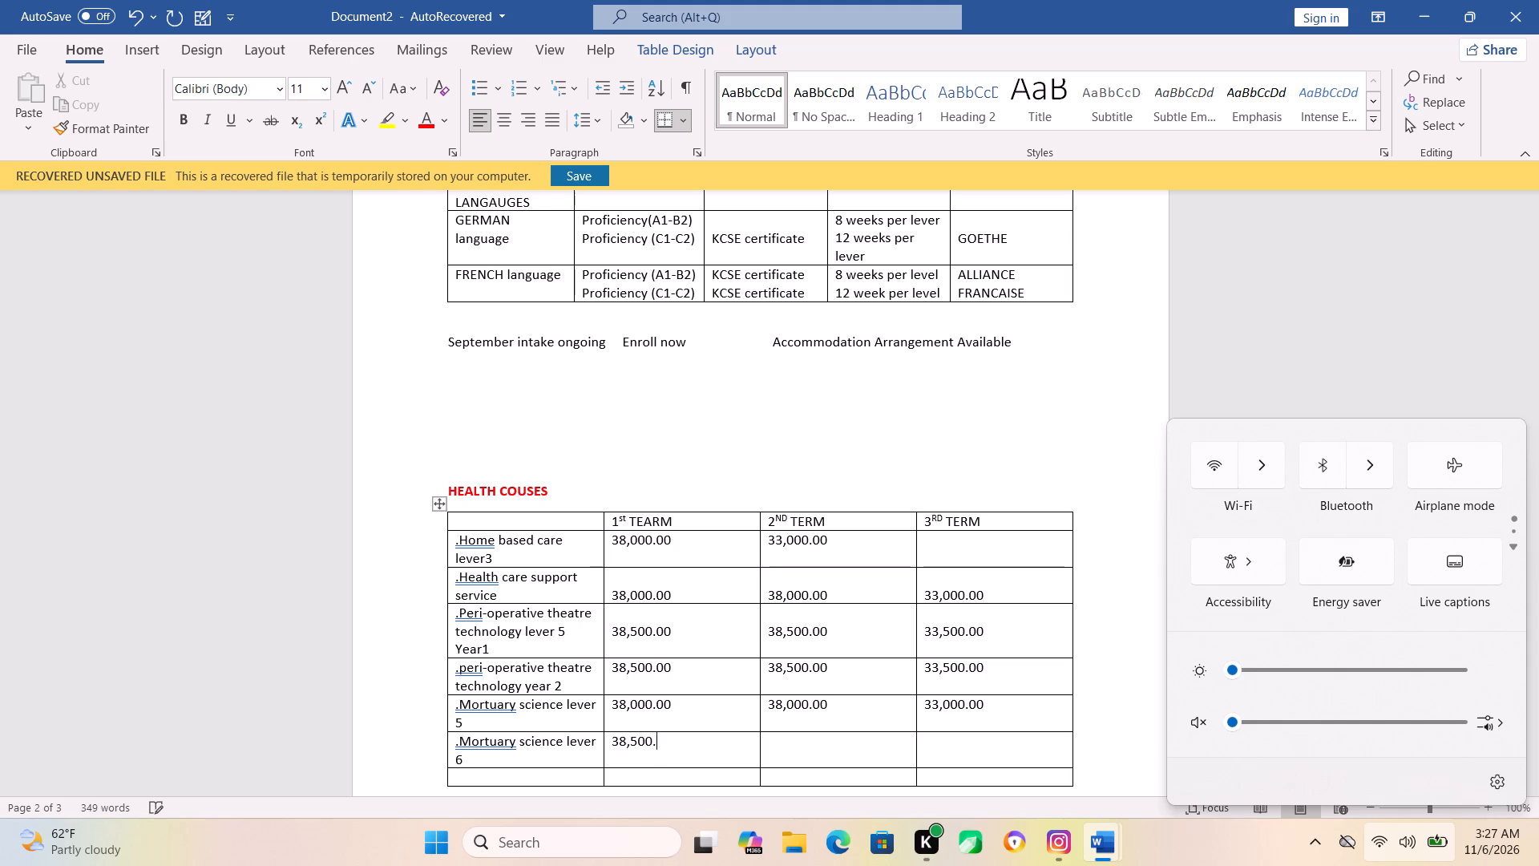
text(00)
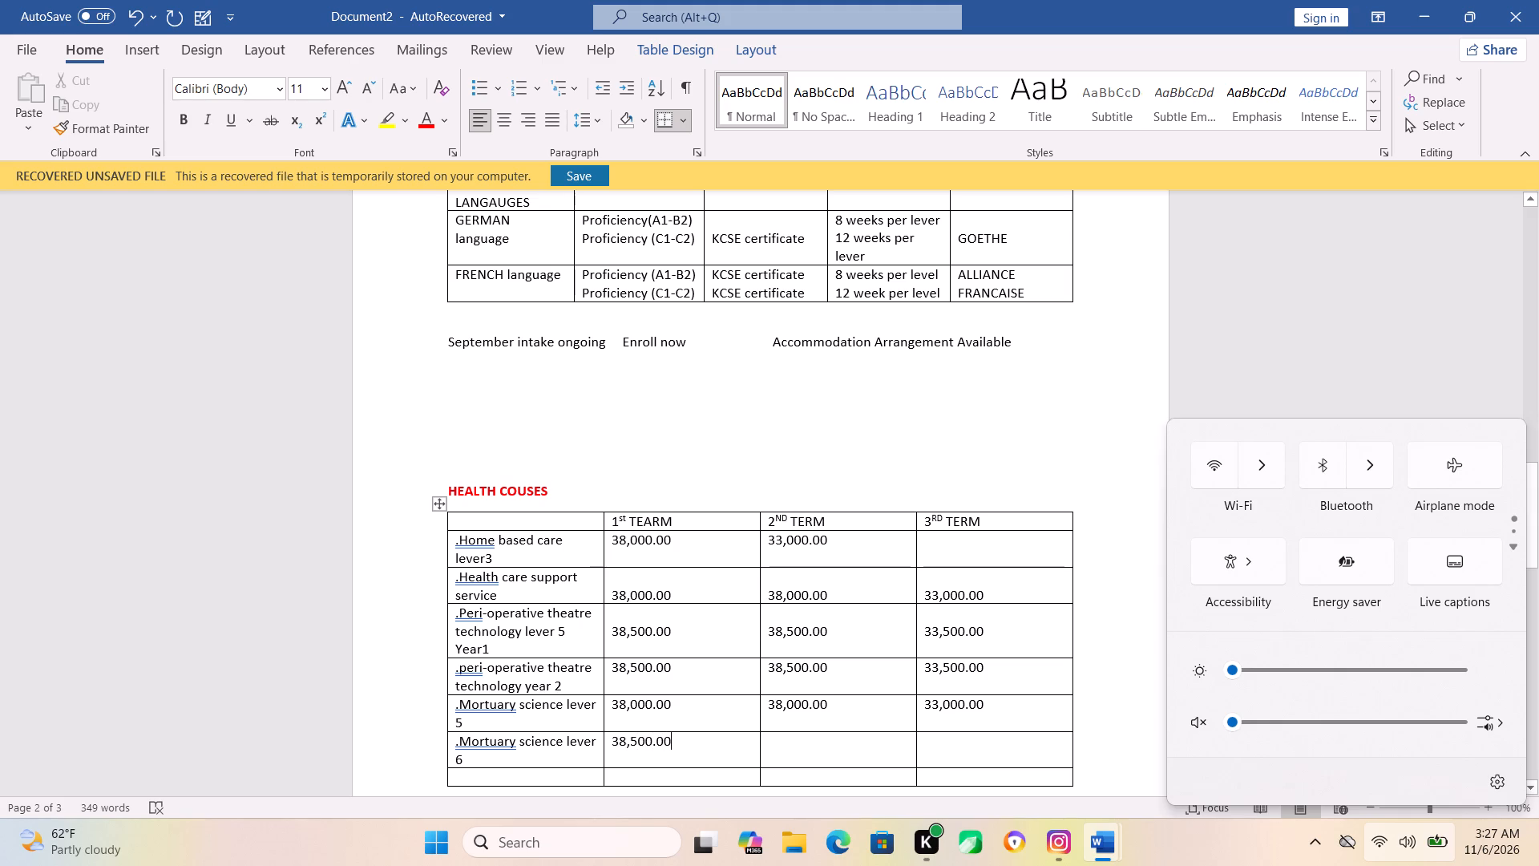
Enter 38,500.00 in the second-term cell of the Mortuary science lever 6 row.
click(777, 747)
text(38)
key(comma)
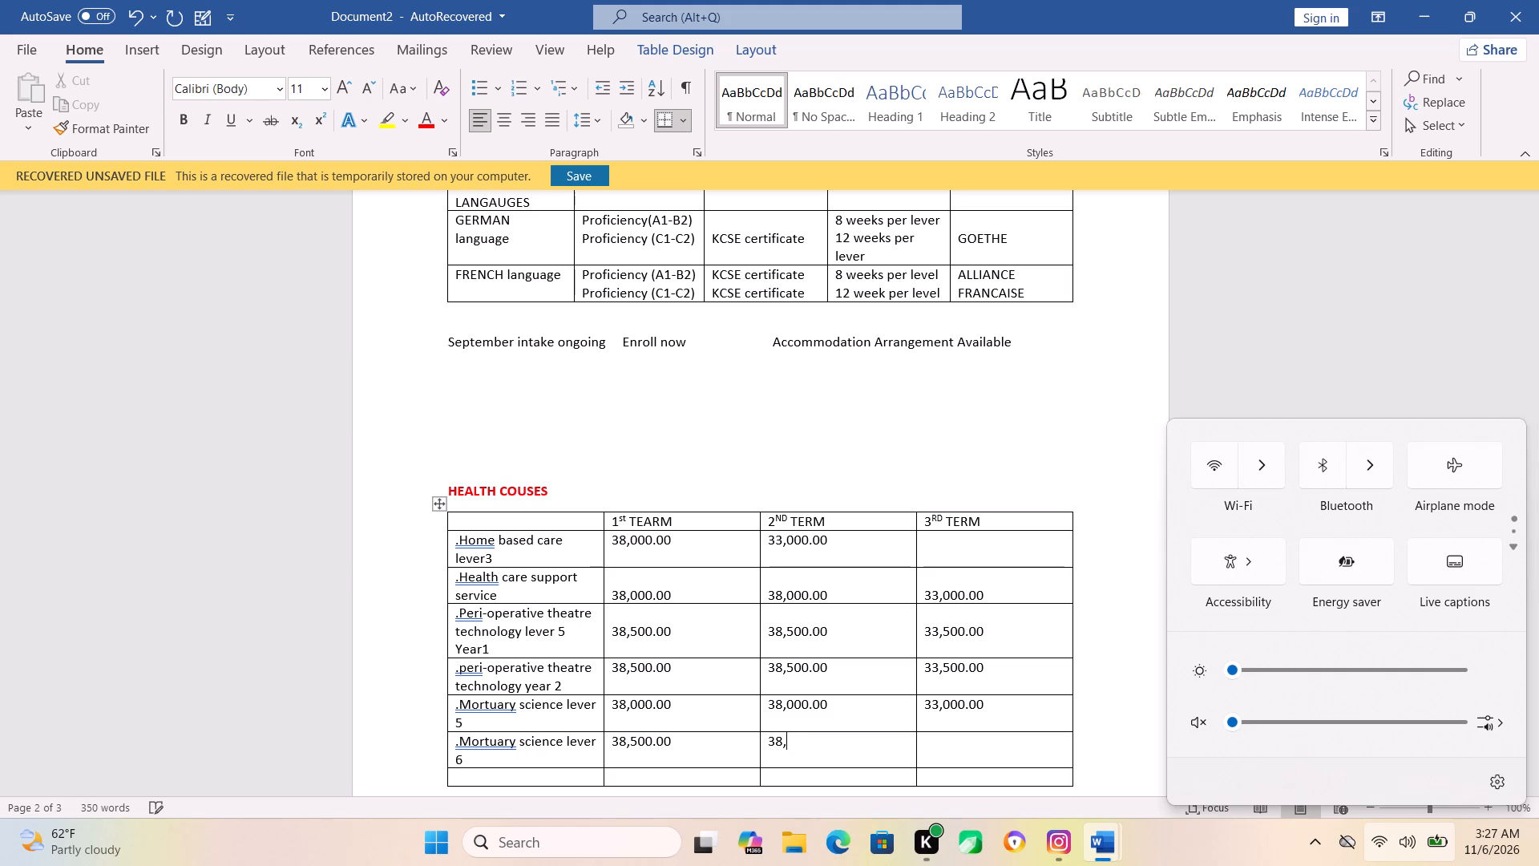
key(5)
text(00)
text(.00)
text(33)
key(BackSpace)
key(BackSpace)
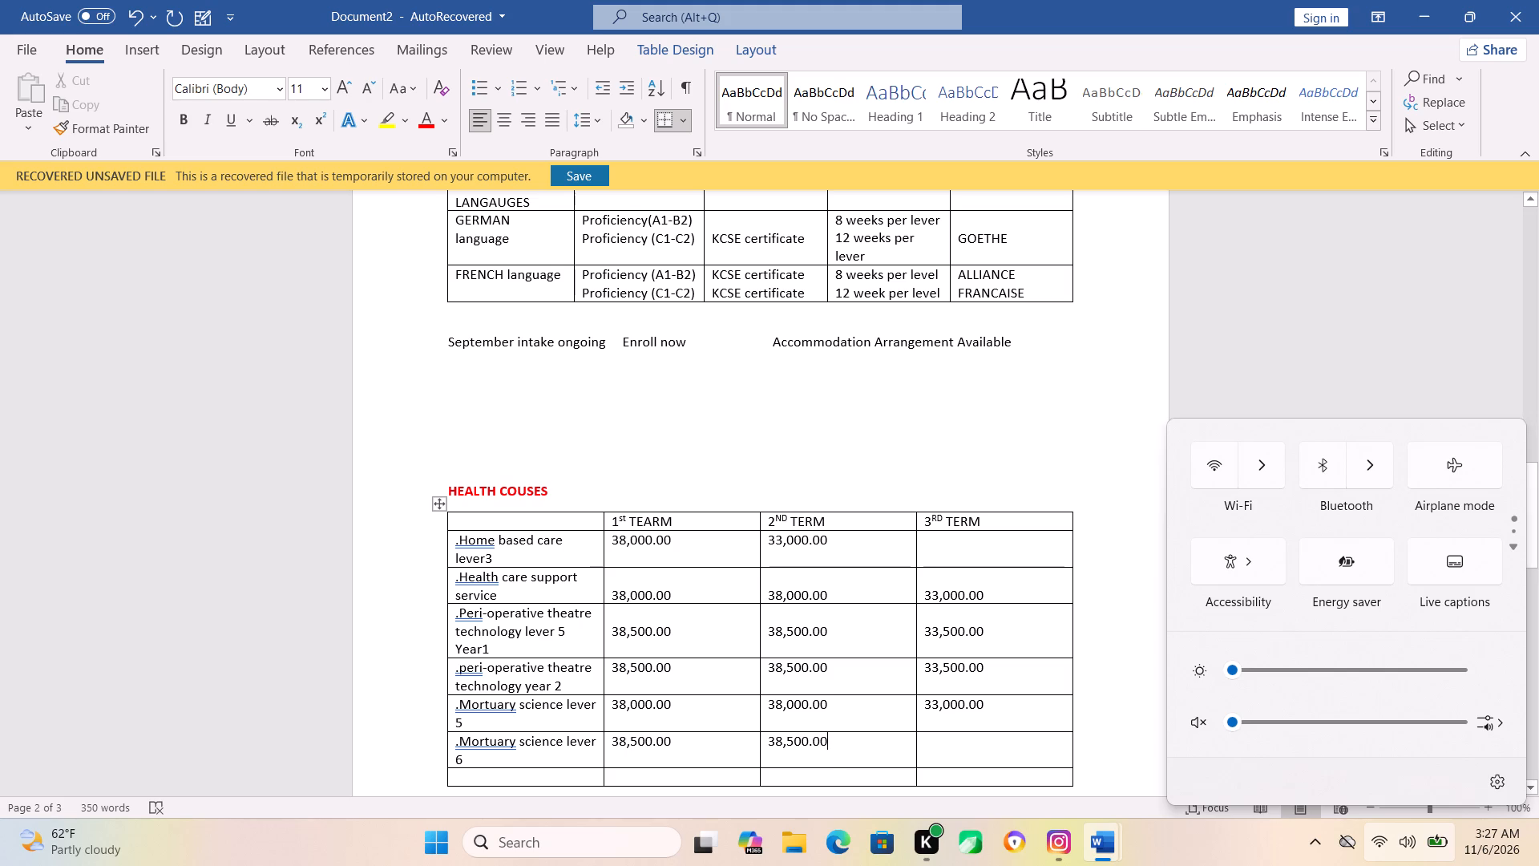
Enter 33,500.00 in the third-term cell of the Mortuary science lever 6 row.
click(944, 738)
text(33)
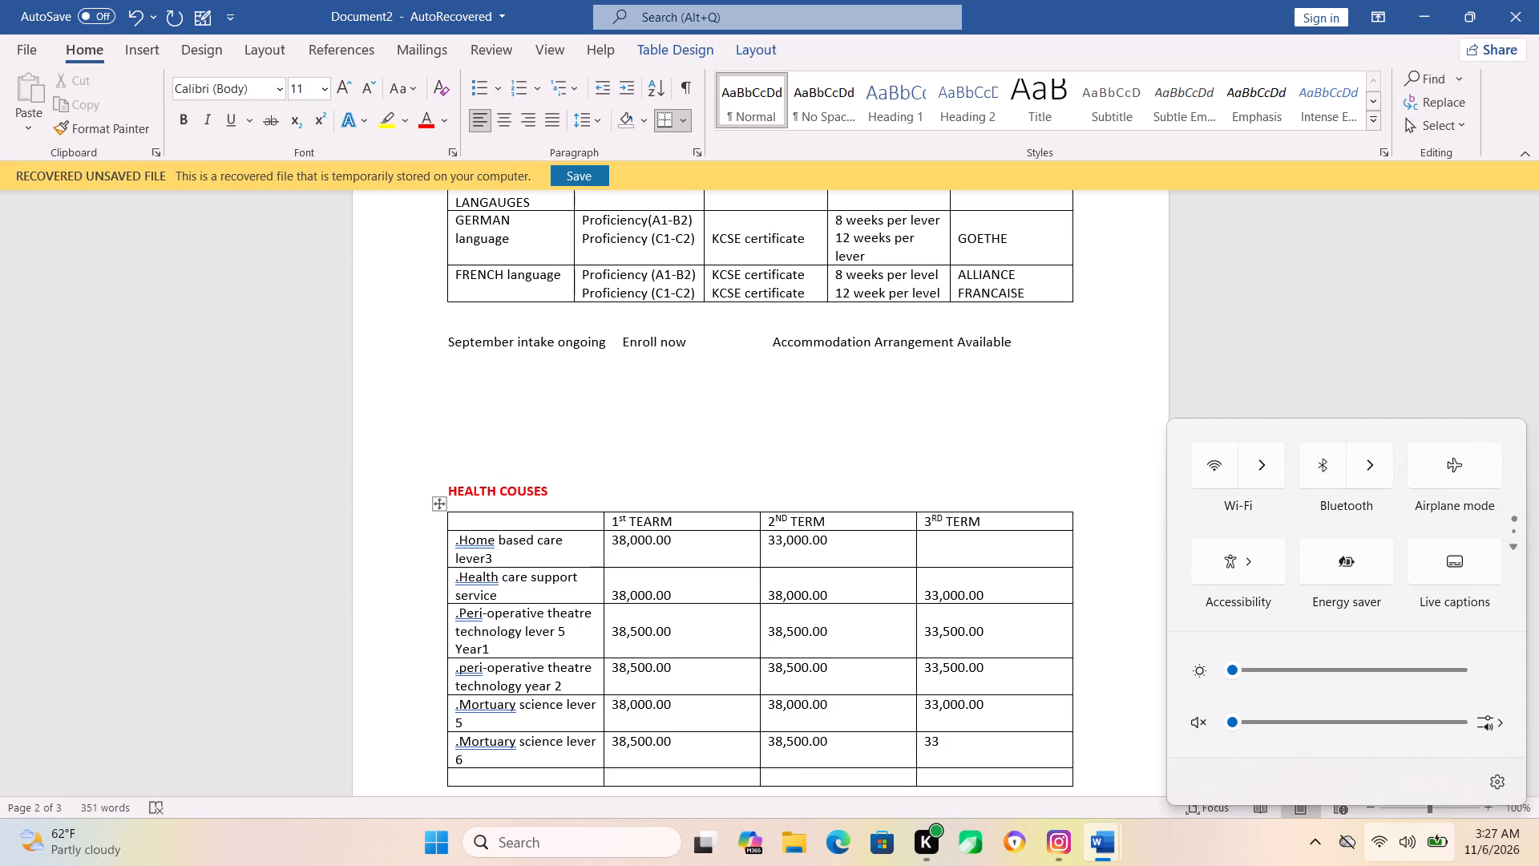
key(comma)
text(500)
text(.00)
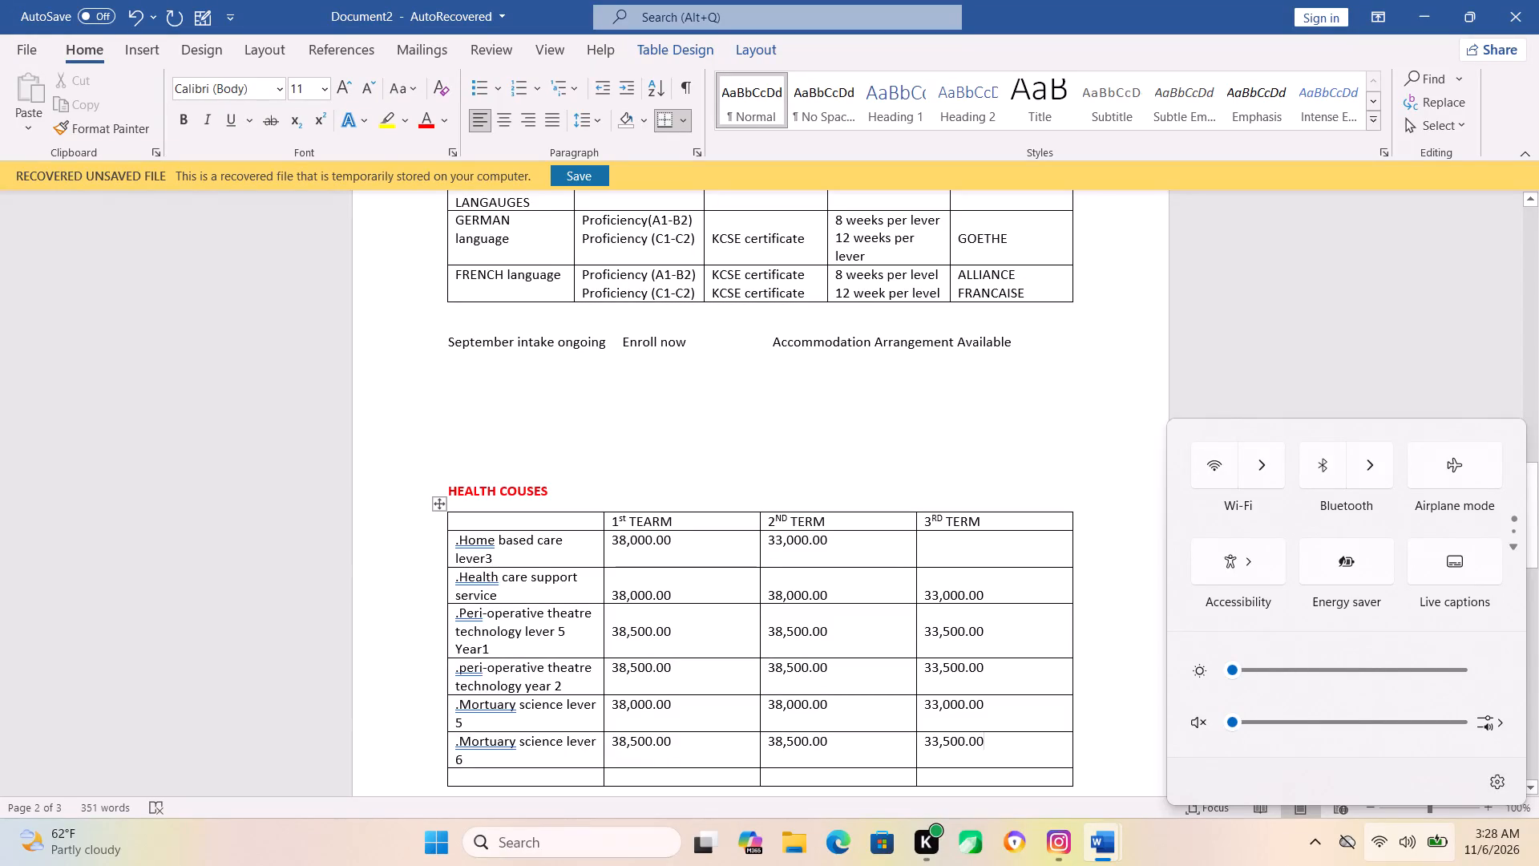
Enter ".Dental assistance lever 5" in the first cell of the health courses table's eighth row.
click(459, 776)
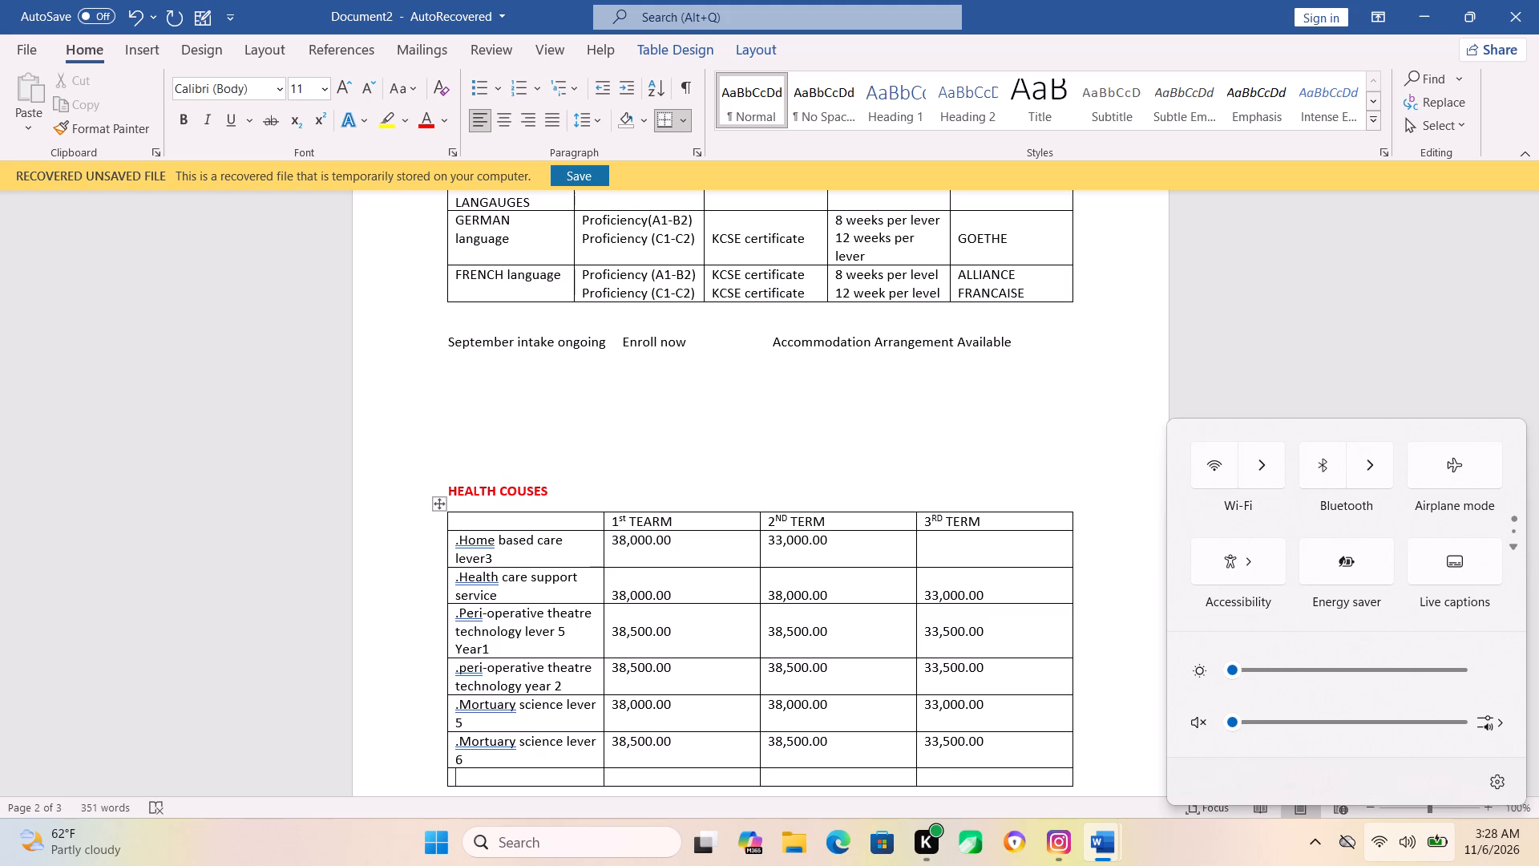
key(period)
key(d)
key(e)
text(nt)
text(al)
key(space)
text(ass)
text(is)
text(ta)
text(nce)
key(space)
key(l)
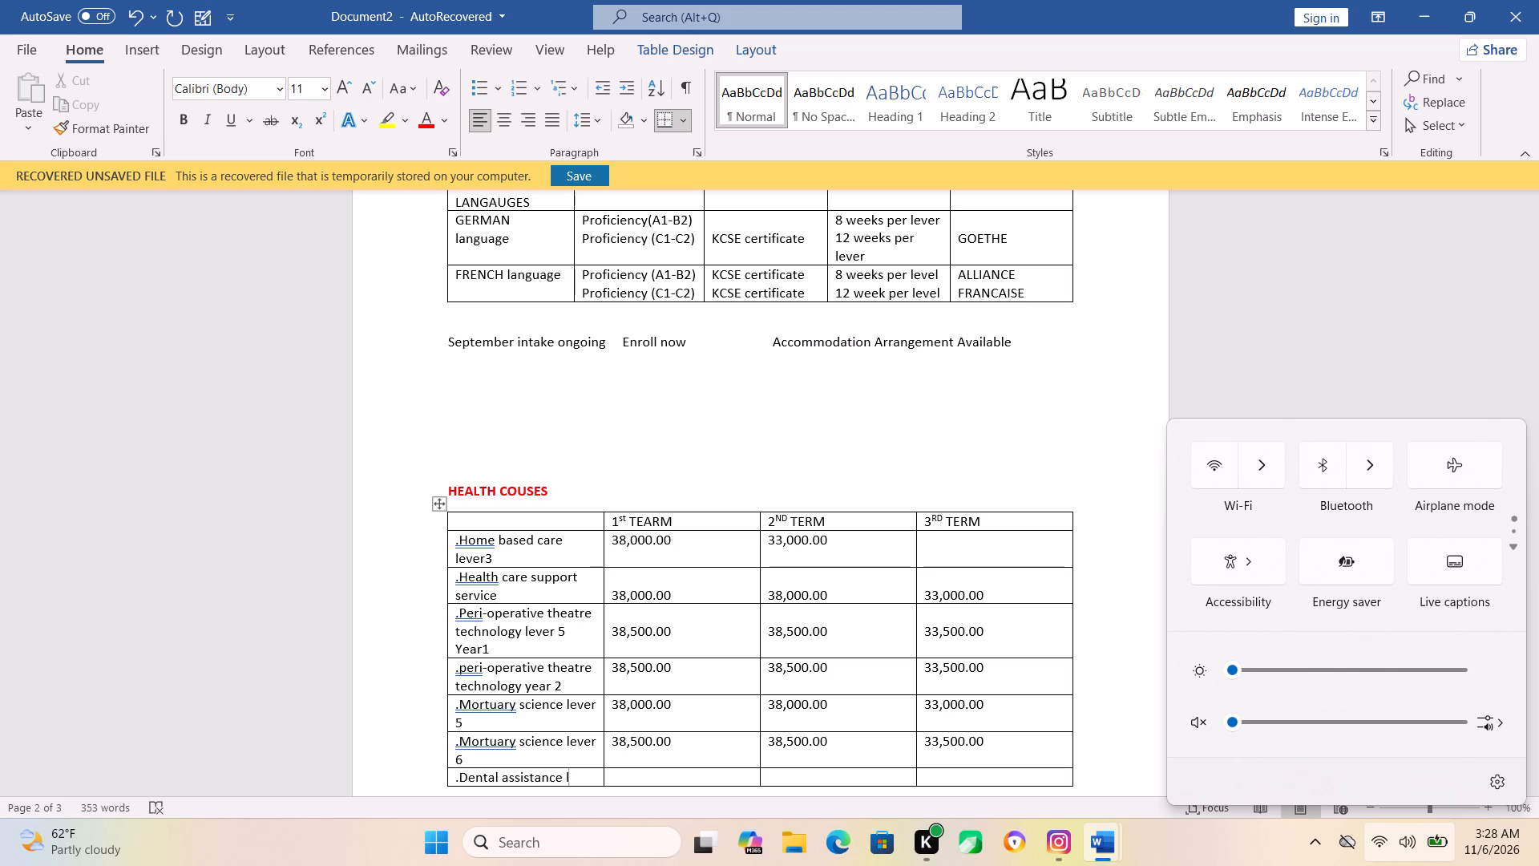
text(ever)
key(space)
key(5)
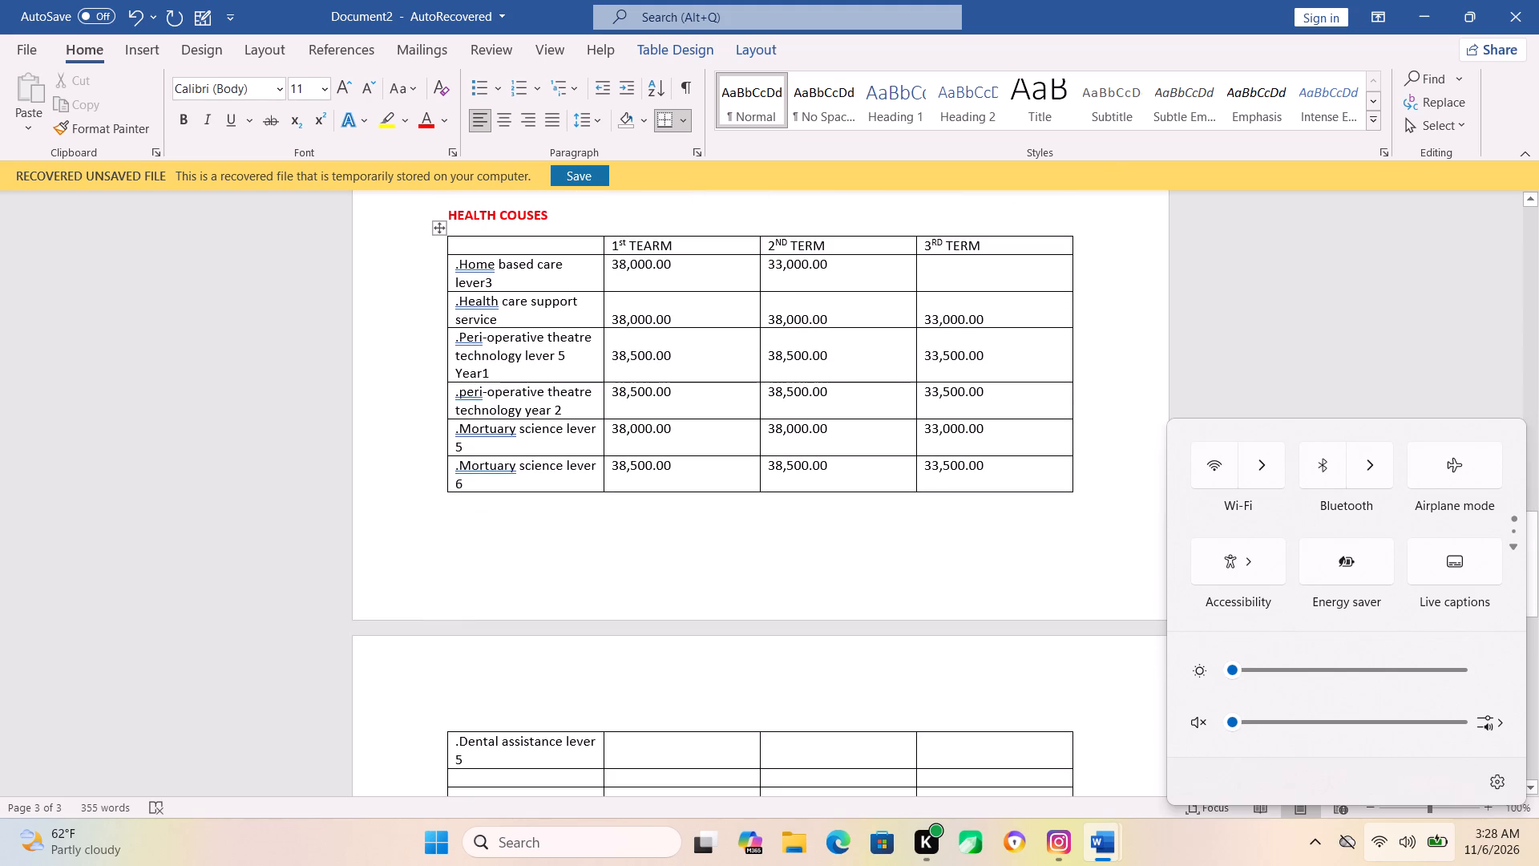
Enter 38,000.00 in the first-term cell of the Dental assistance lever 5 row.
click(633, 746)
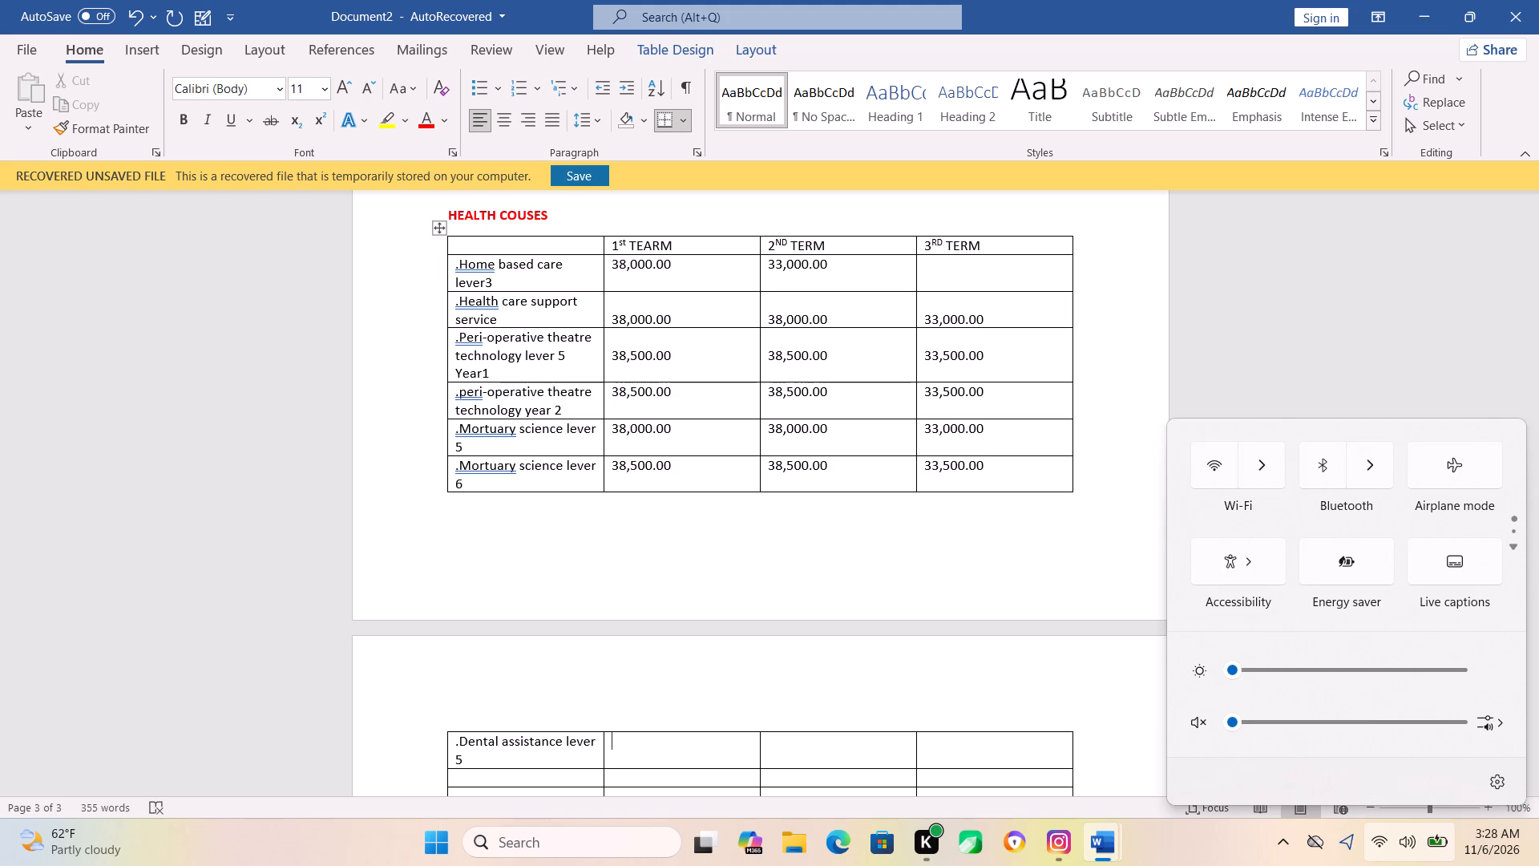
key(3)
text(8,000)
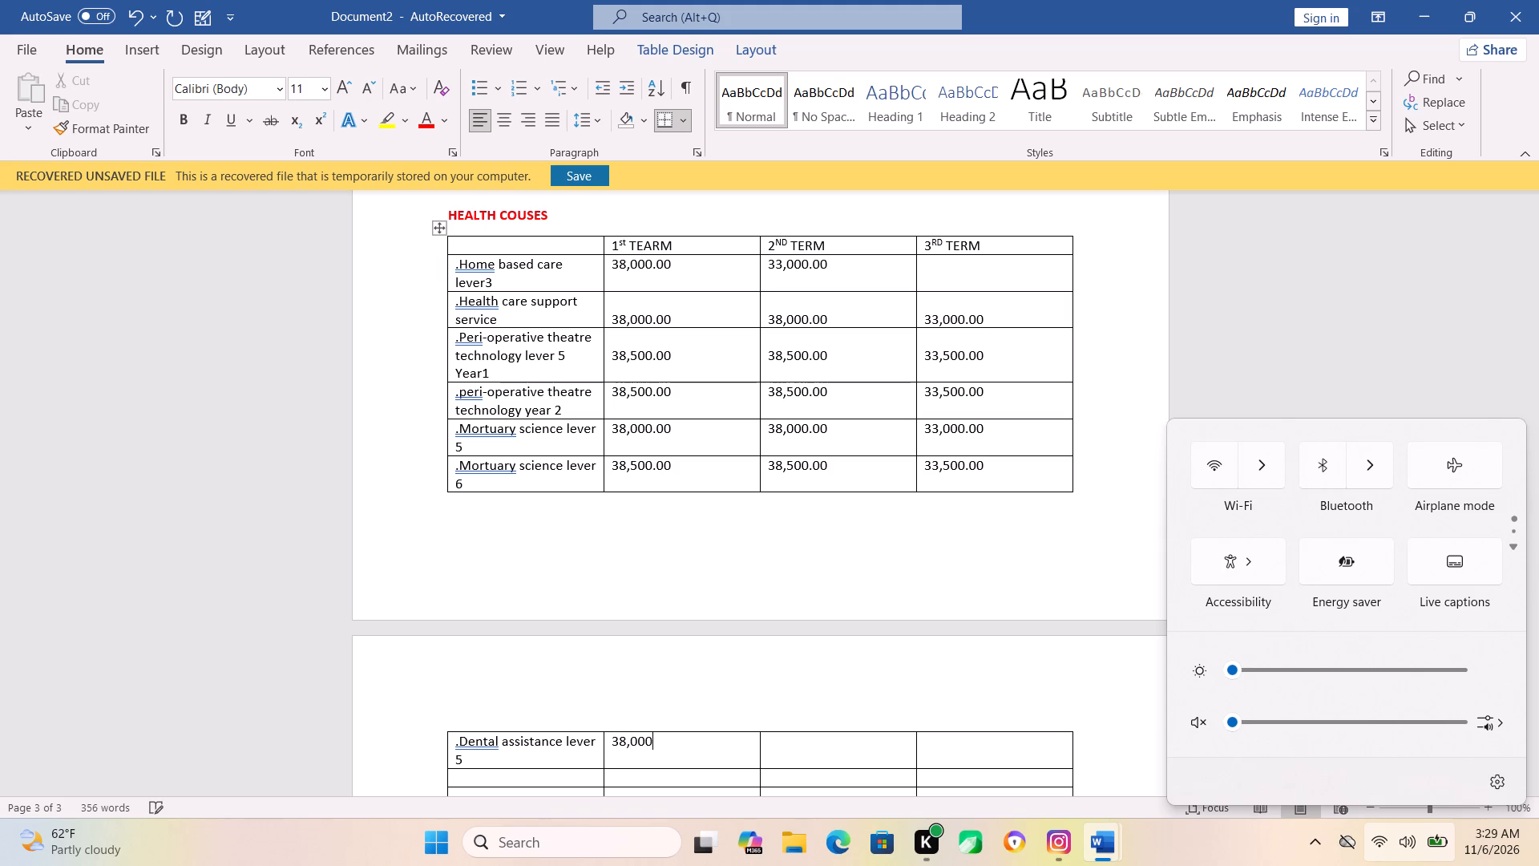
key(period)
text(00)
Enter 38,000.00 in the second-term cell of the Dental assistance lever 5 row.
click(776, 751)
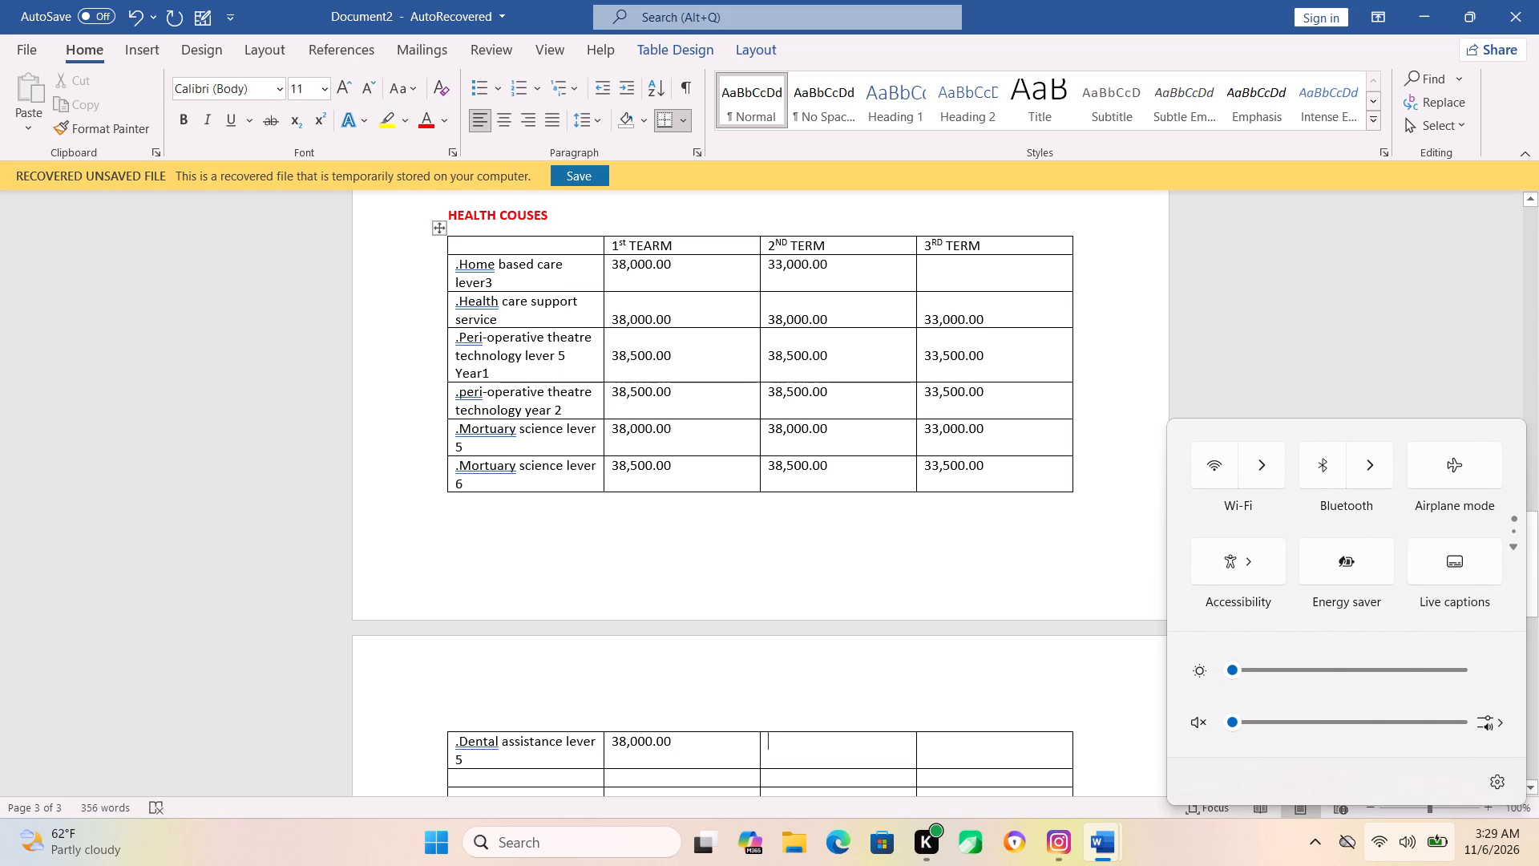
key(3)
key(8)
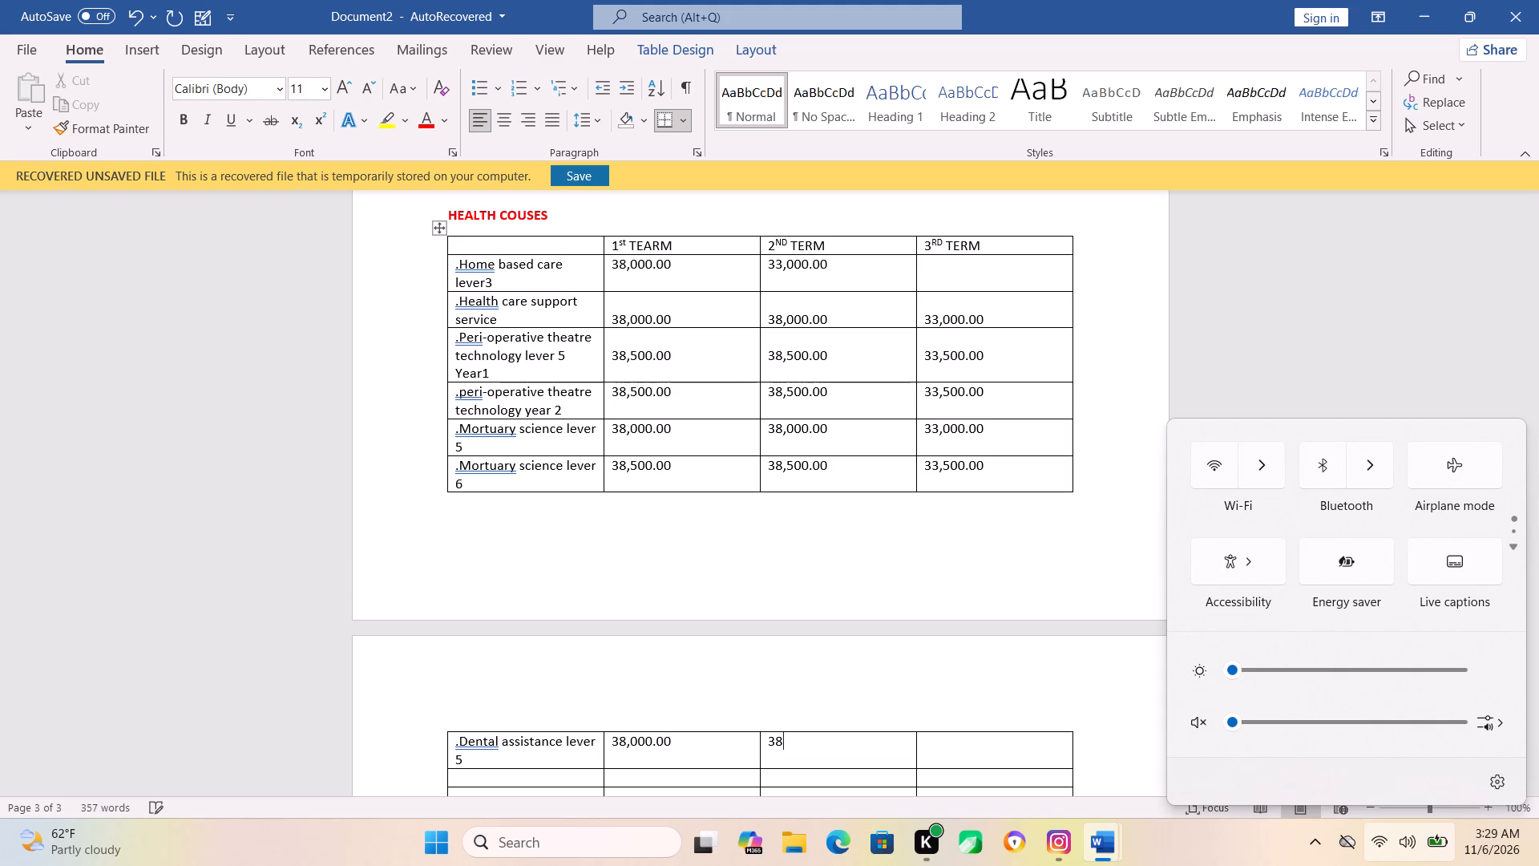
text(,000)
text(.00)
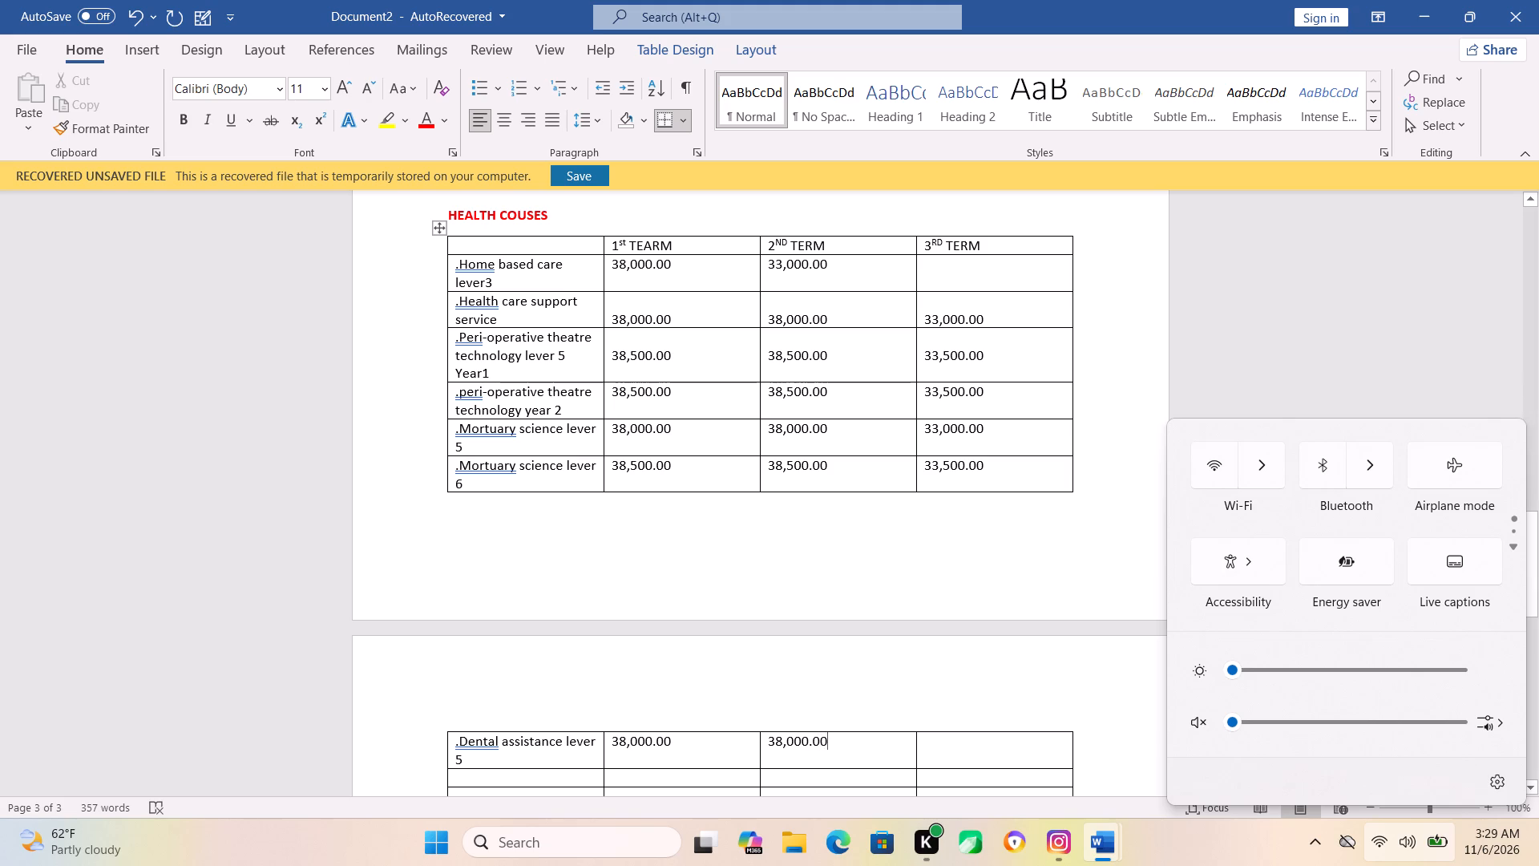
Enter 33,000.00 in the third-term cell of the Dental assistance lever 5 row.
click(931, 746)
text(33)
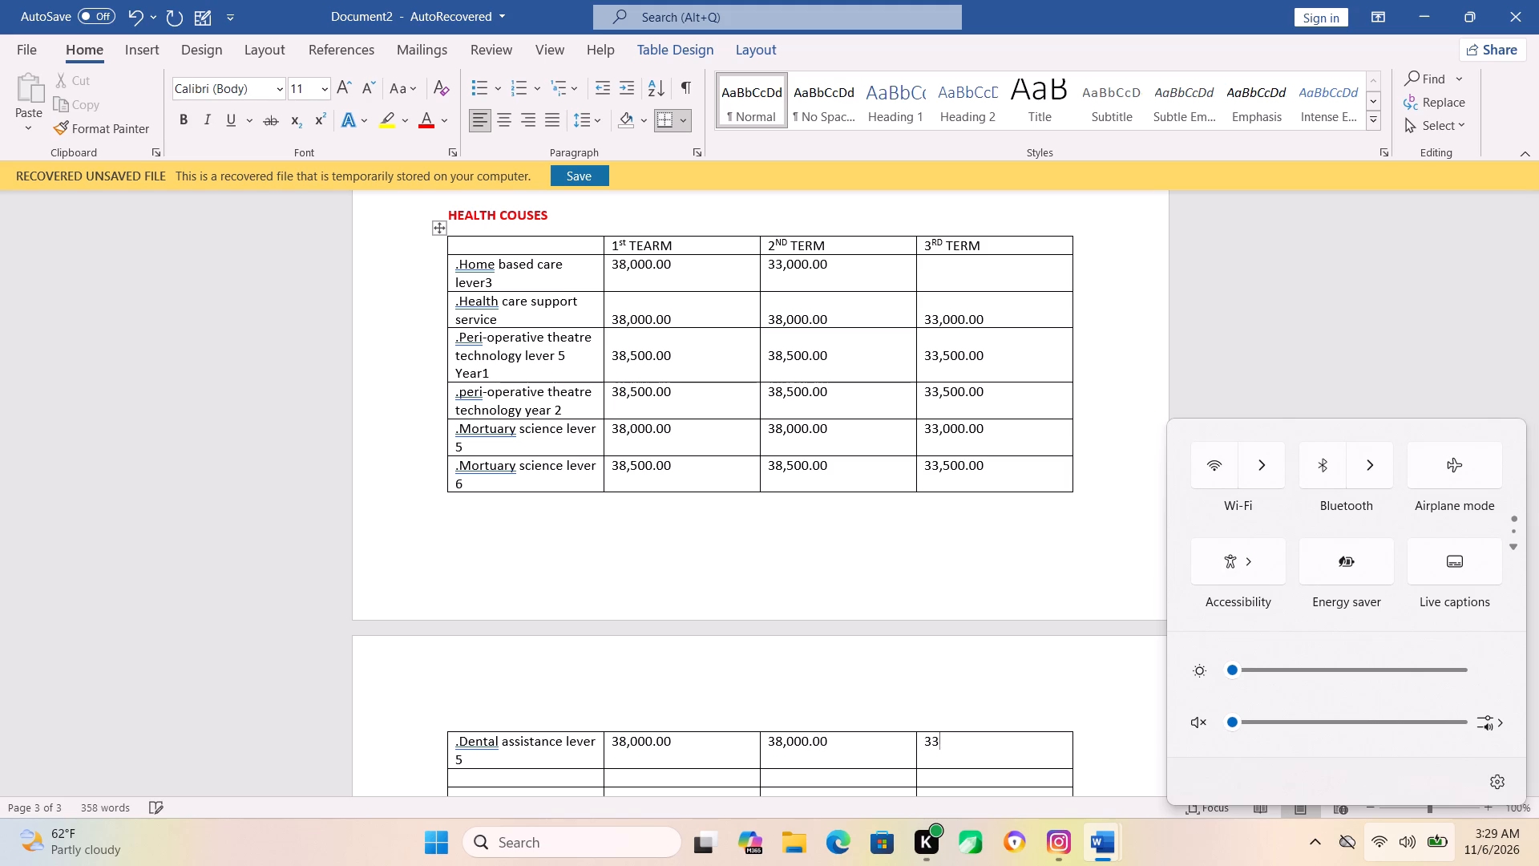
key(comma)
text(000)
key(period)
text(00)
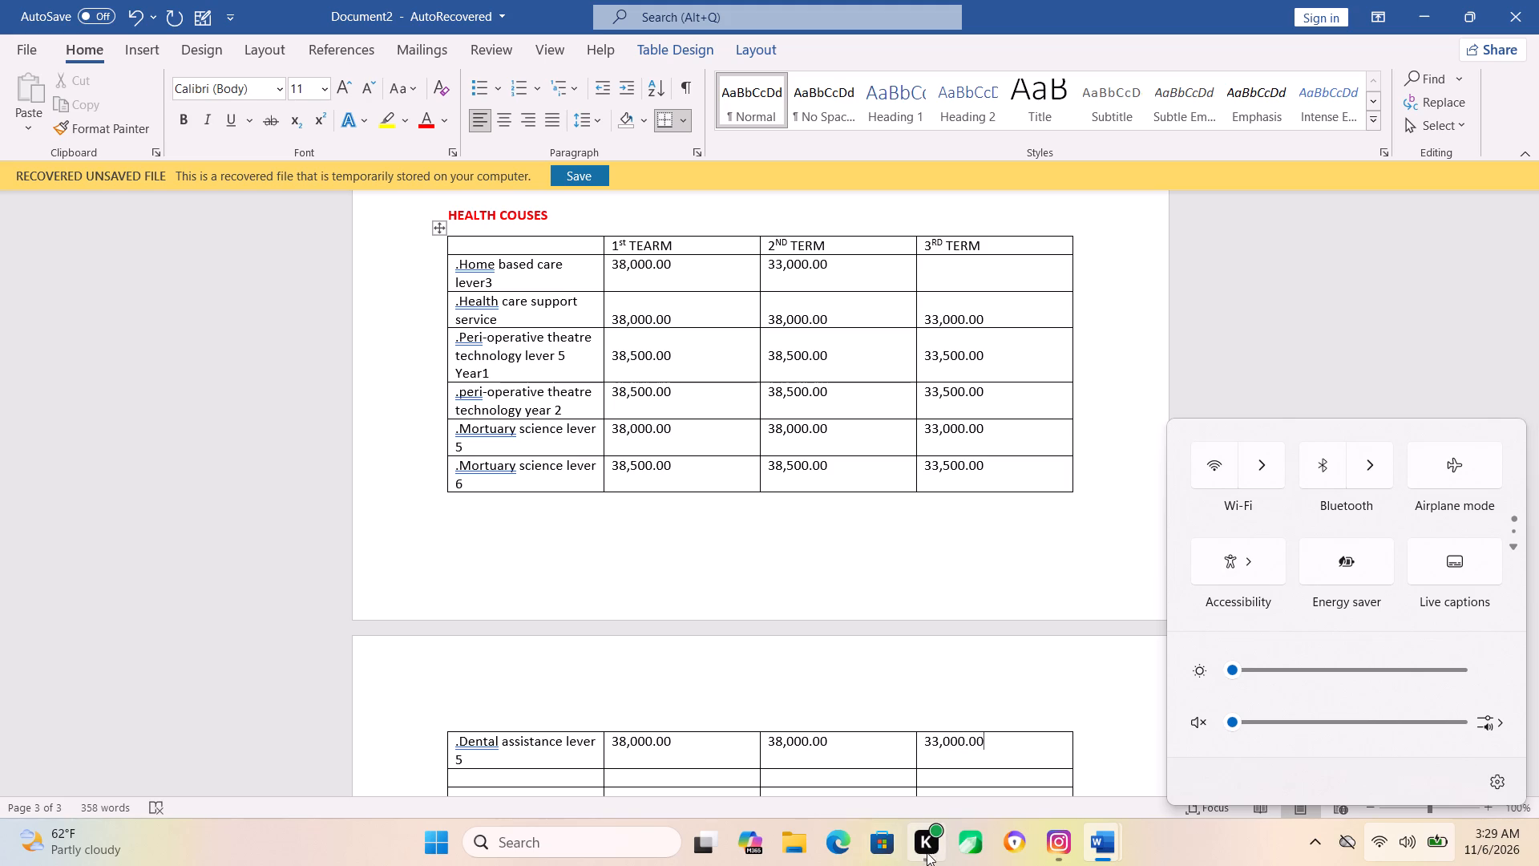
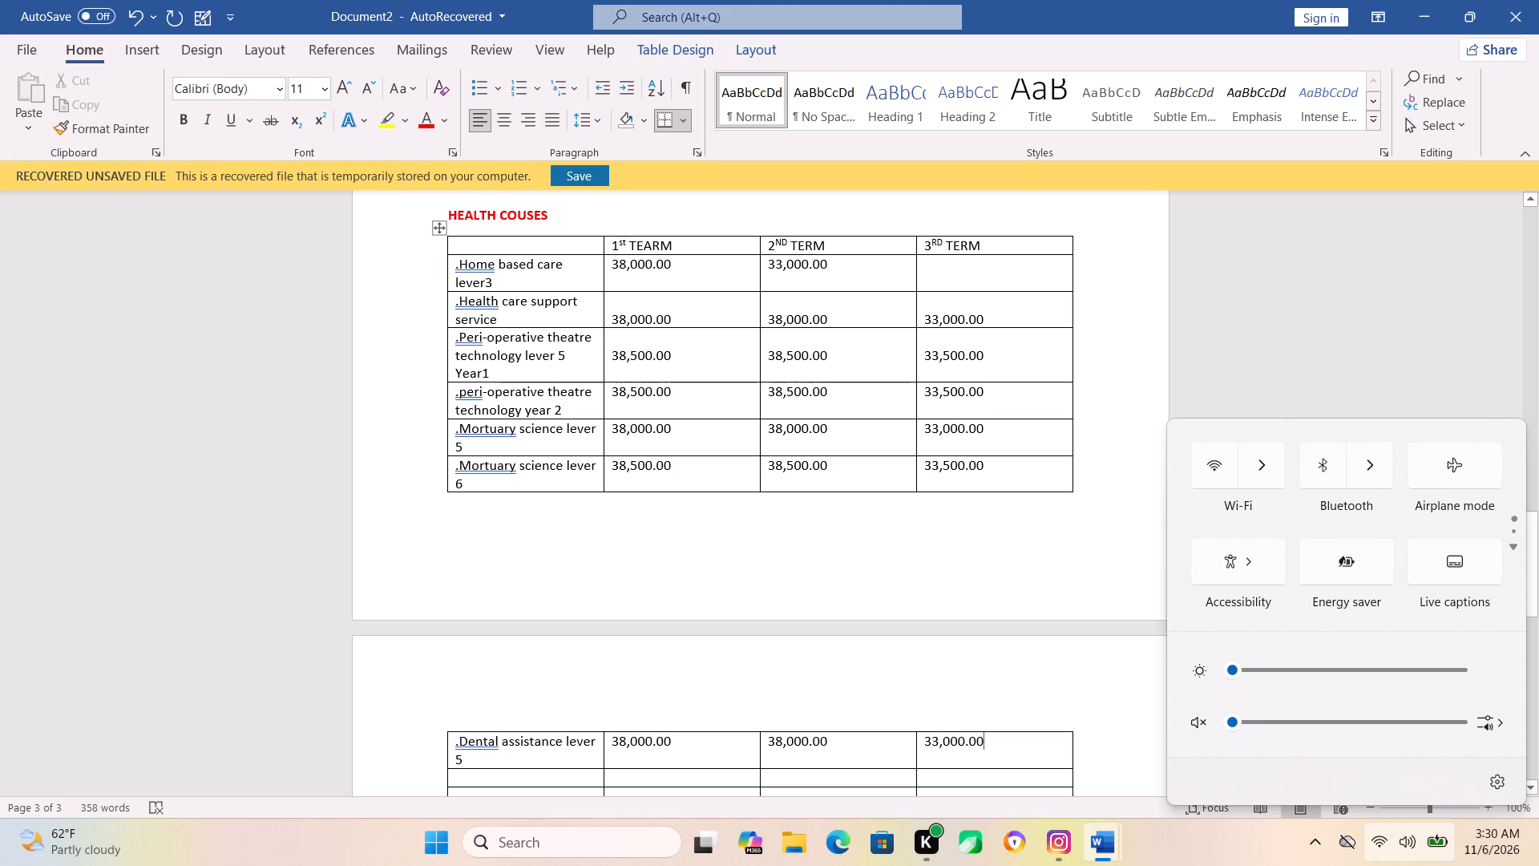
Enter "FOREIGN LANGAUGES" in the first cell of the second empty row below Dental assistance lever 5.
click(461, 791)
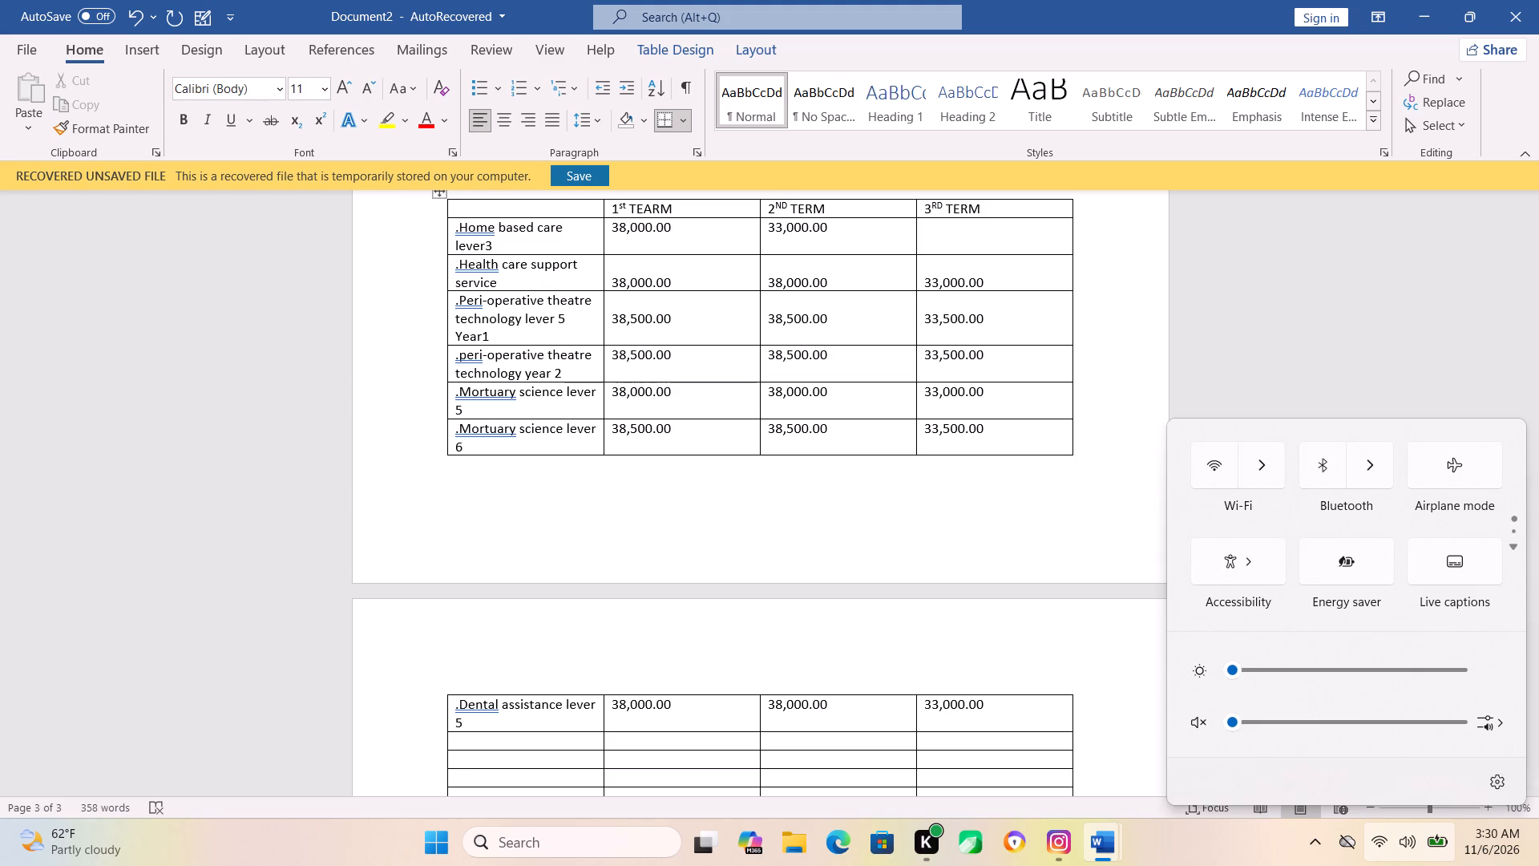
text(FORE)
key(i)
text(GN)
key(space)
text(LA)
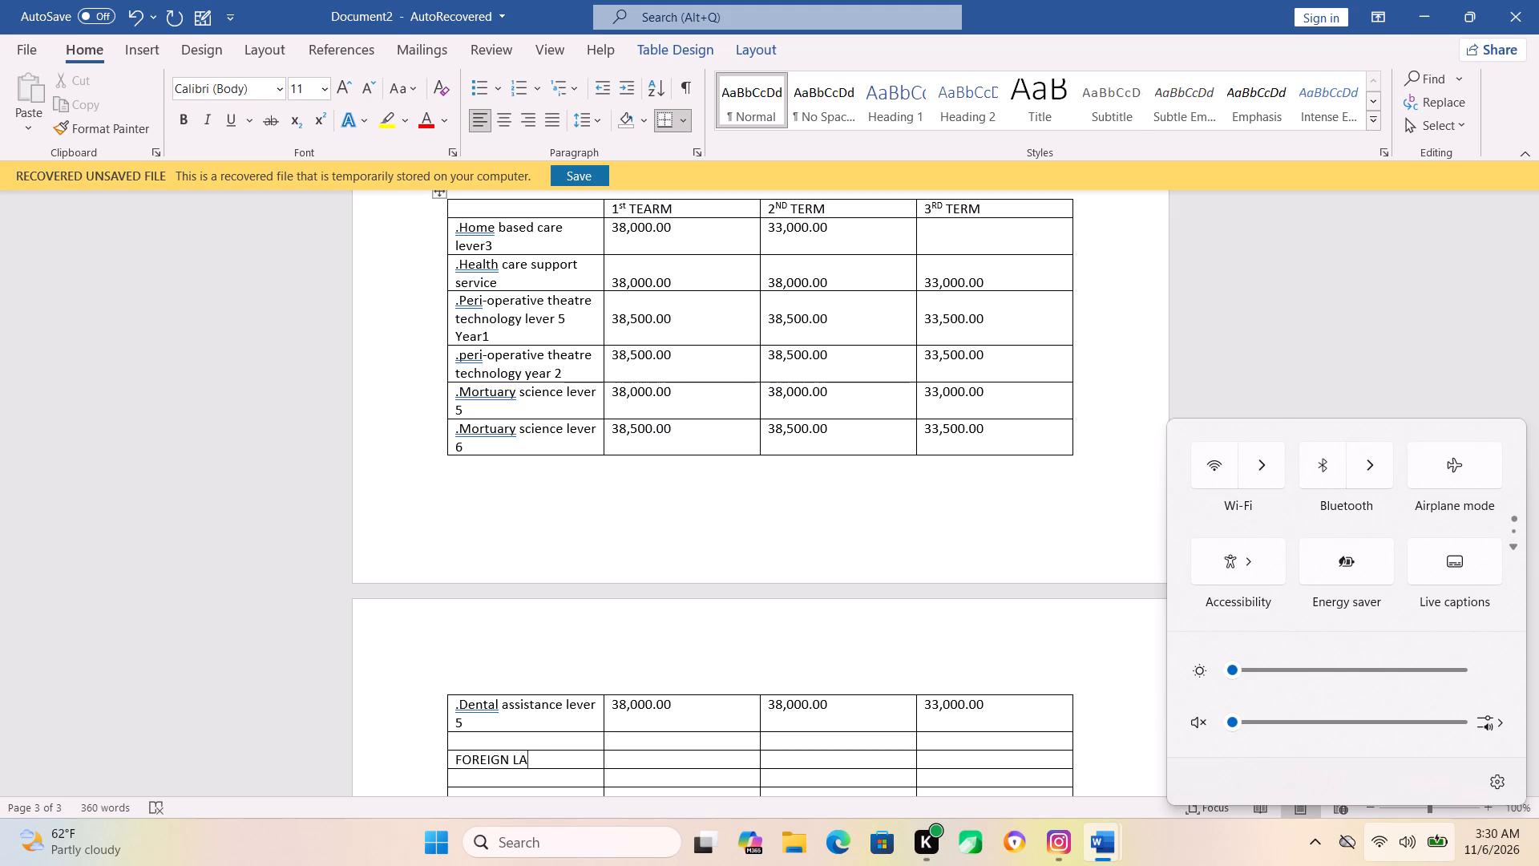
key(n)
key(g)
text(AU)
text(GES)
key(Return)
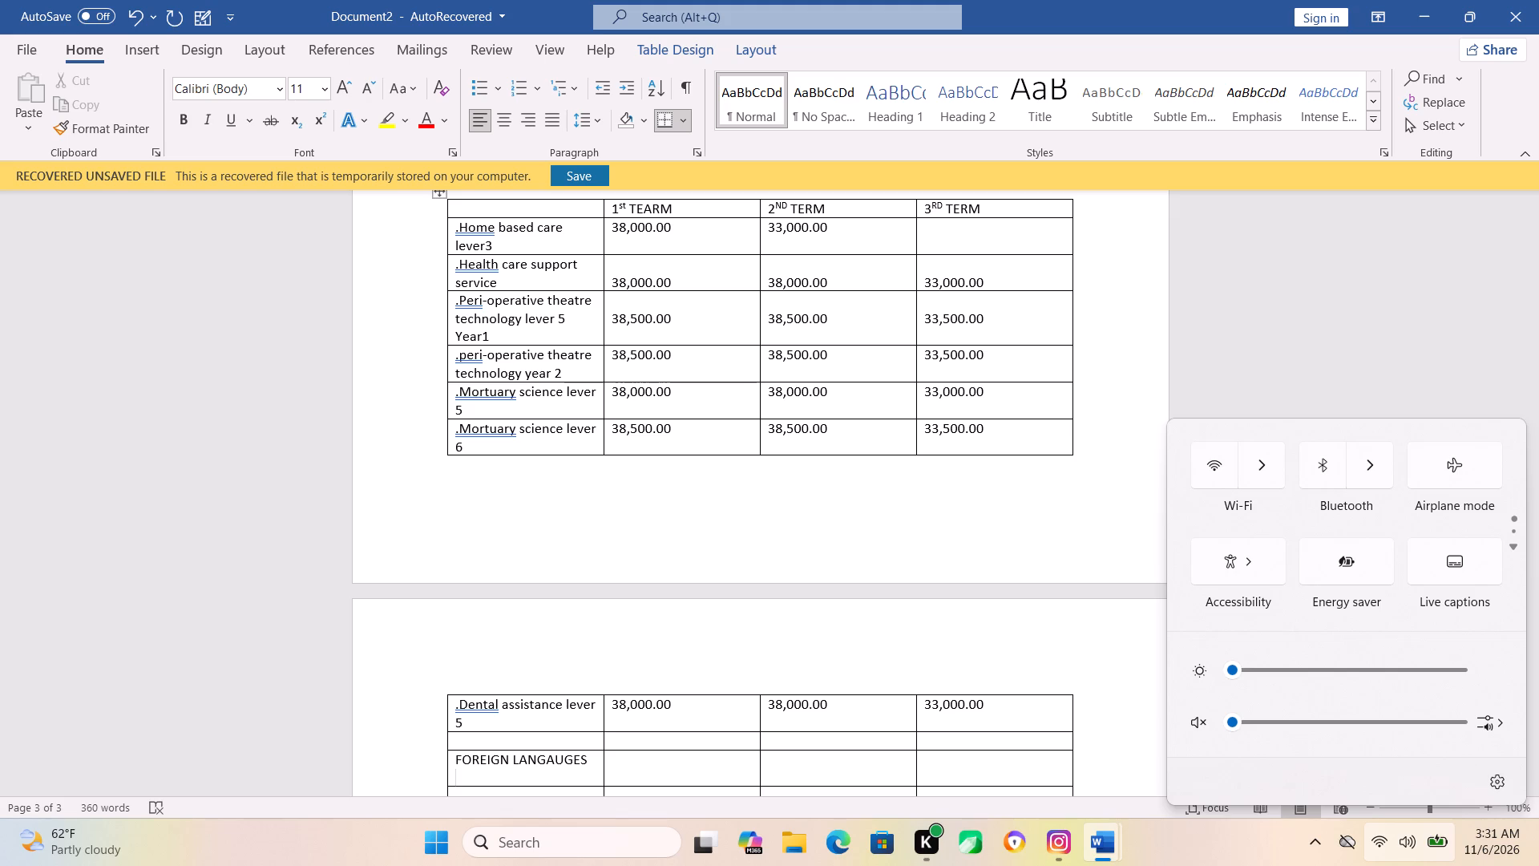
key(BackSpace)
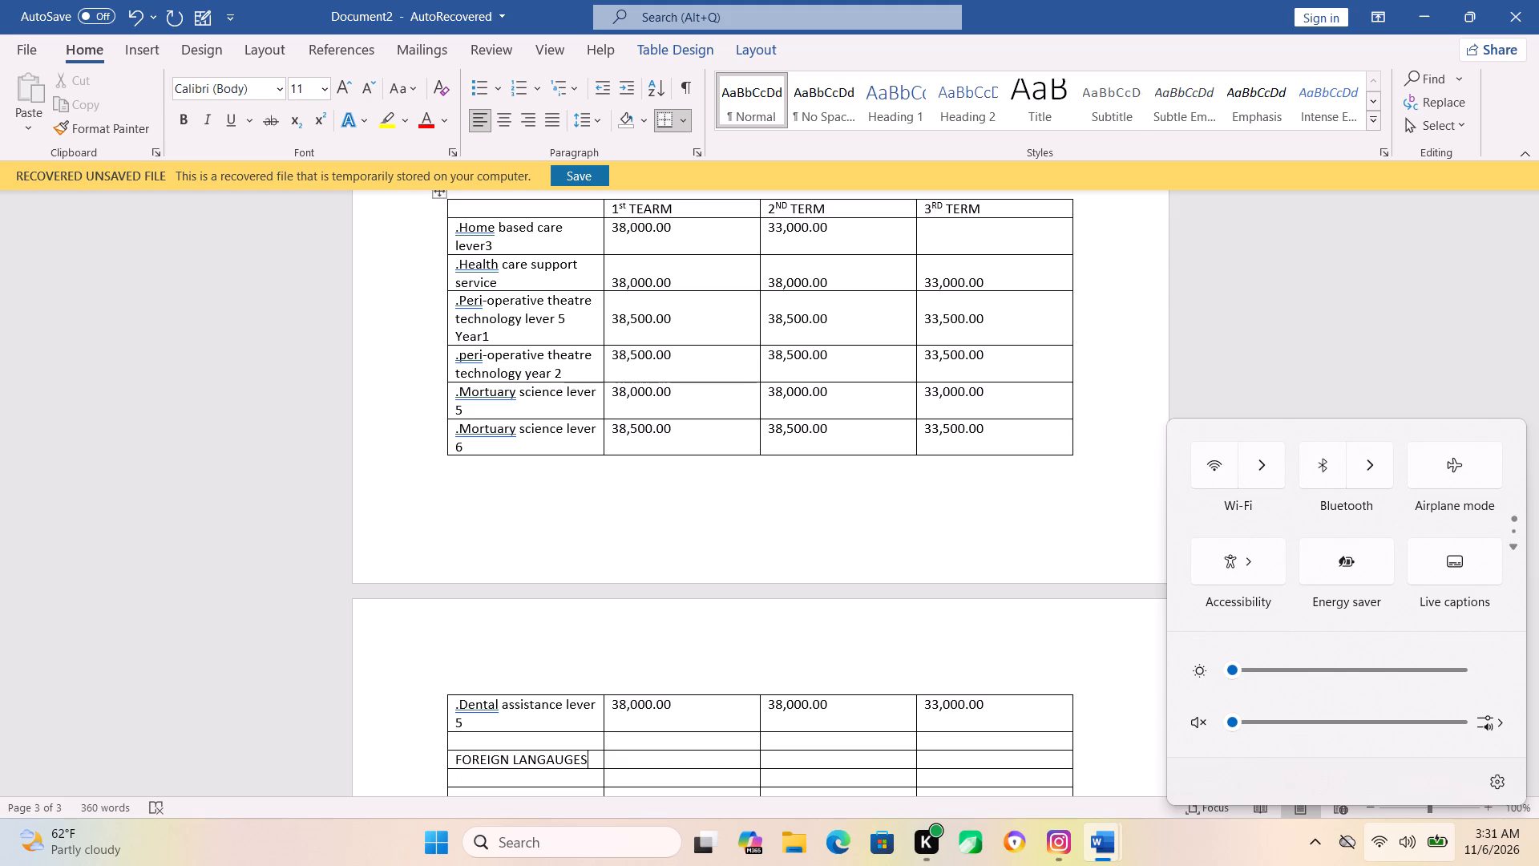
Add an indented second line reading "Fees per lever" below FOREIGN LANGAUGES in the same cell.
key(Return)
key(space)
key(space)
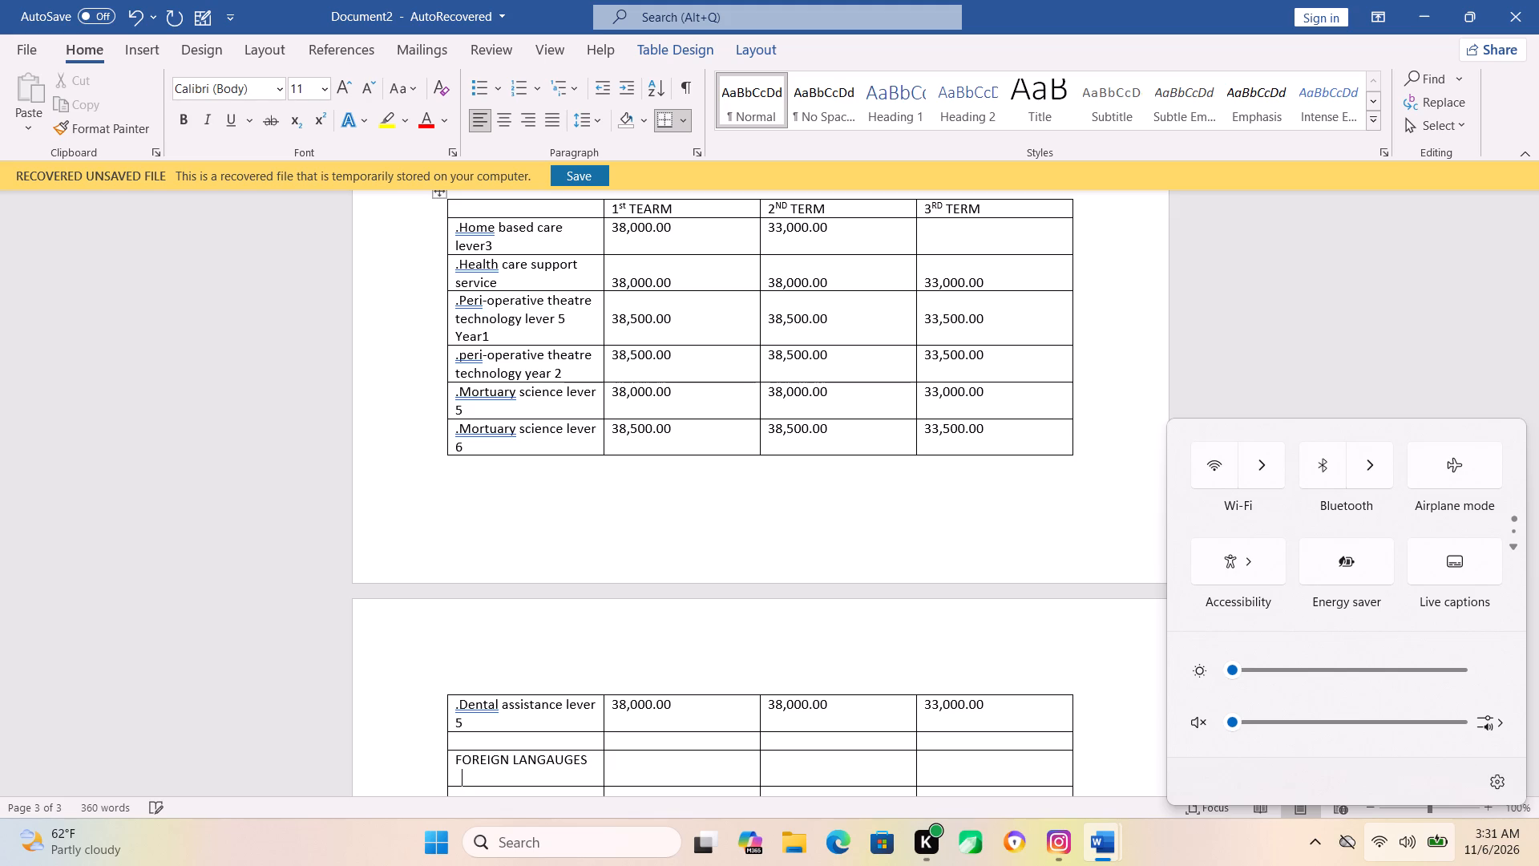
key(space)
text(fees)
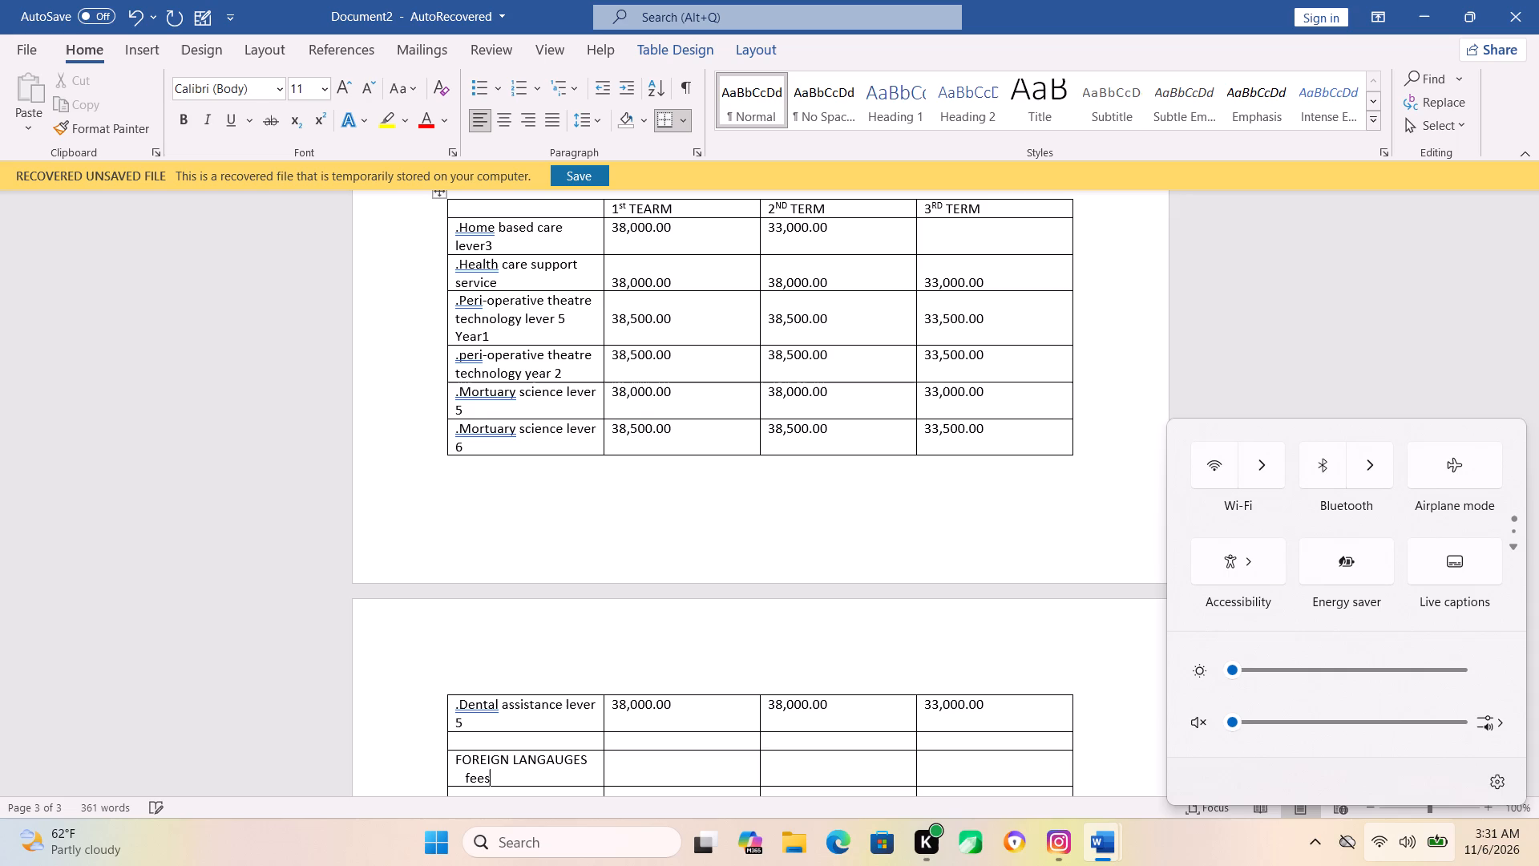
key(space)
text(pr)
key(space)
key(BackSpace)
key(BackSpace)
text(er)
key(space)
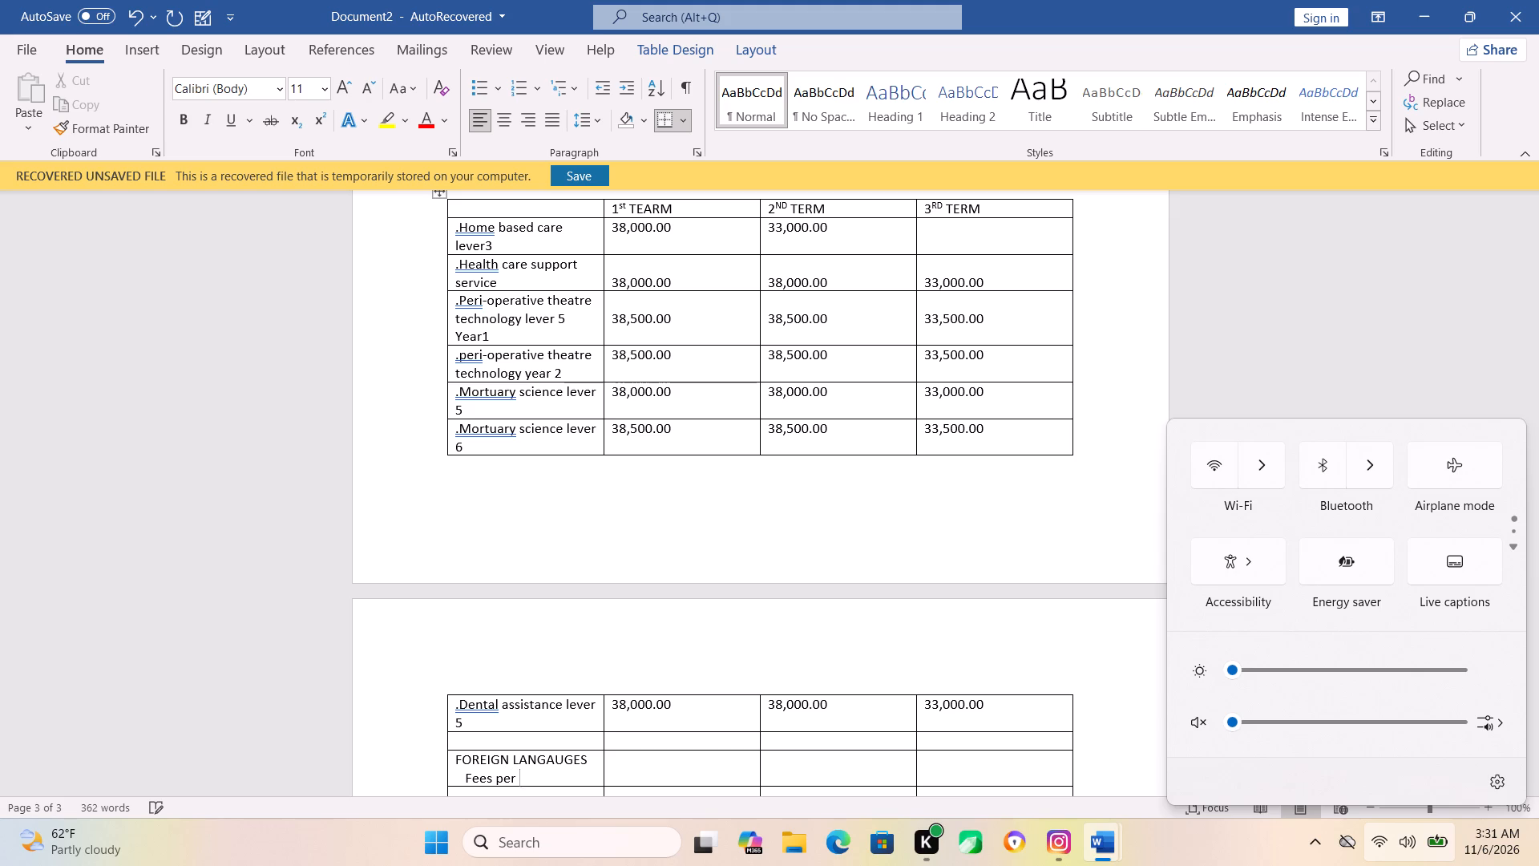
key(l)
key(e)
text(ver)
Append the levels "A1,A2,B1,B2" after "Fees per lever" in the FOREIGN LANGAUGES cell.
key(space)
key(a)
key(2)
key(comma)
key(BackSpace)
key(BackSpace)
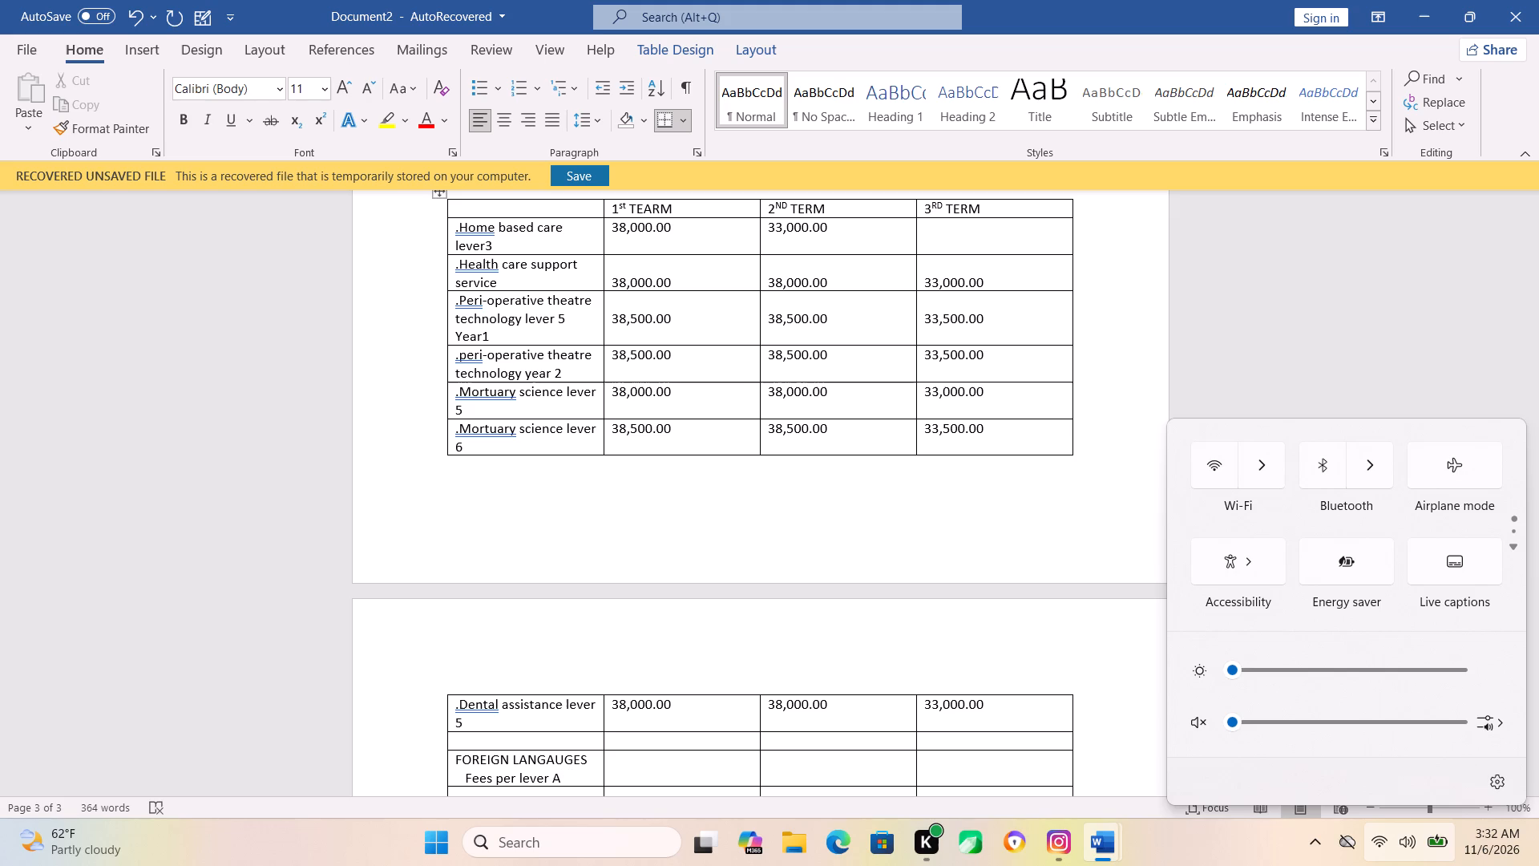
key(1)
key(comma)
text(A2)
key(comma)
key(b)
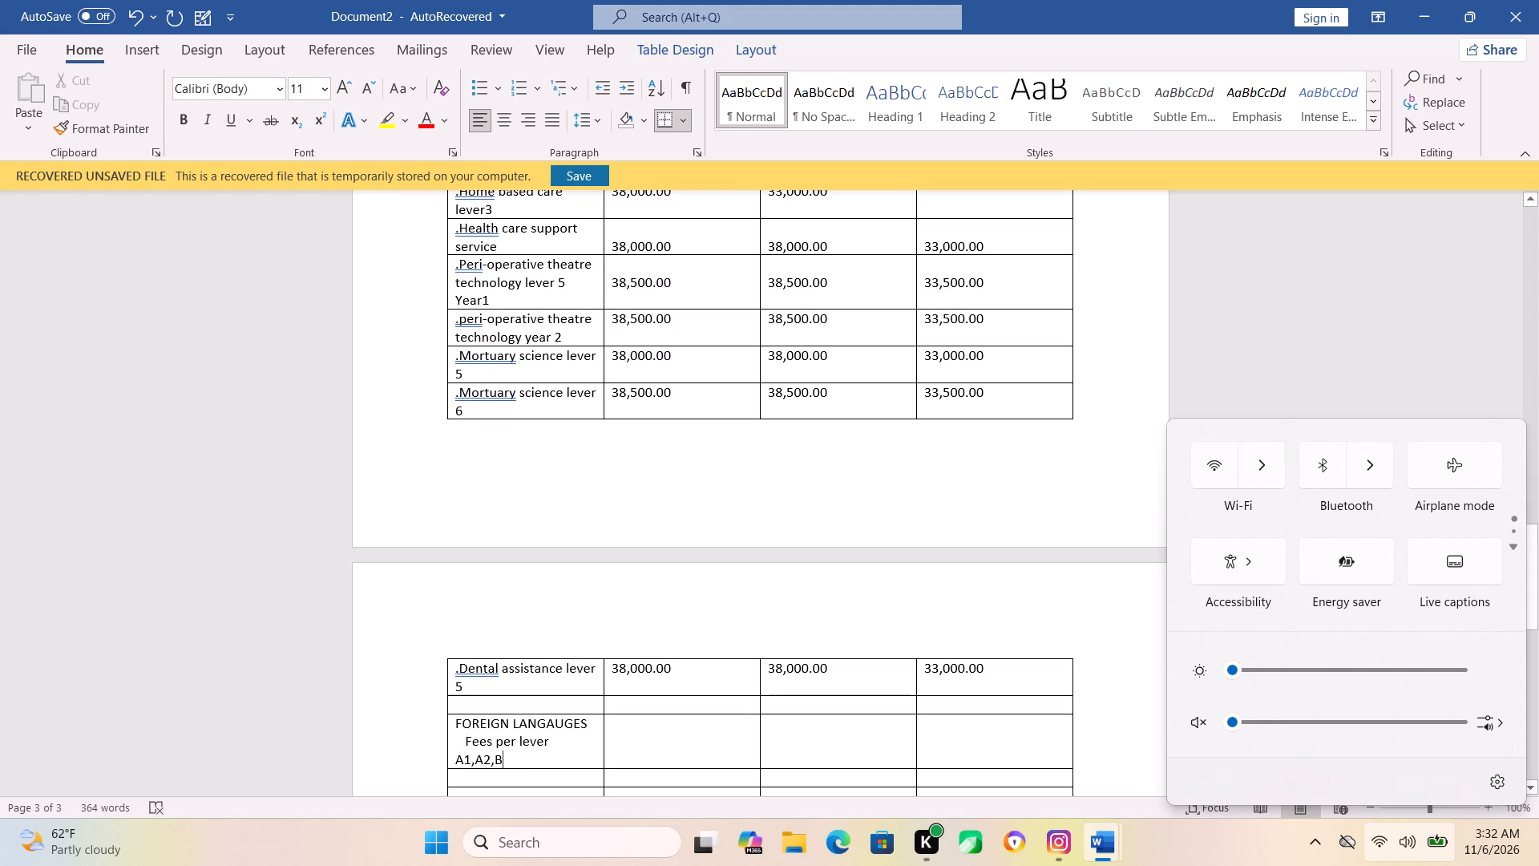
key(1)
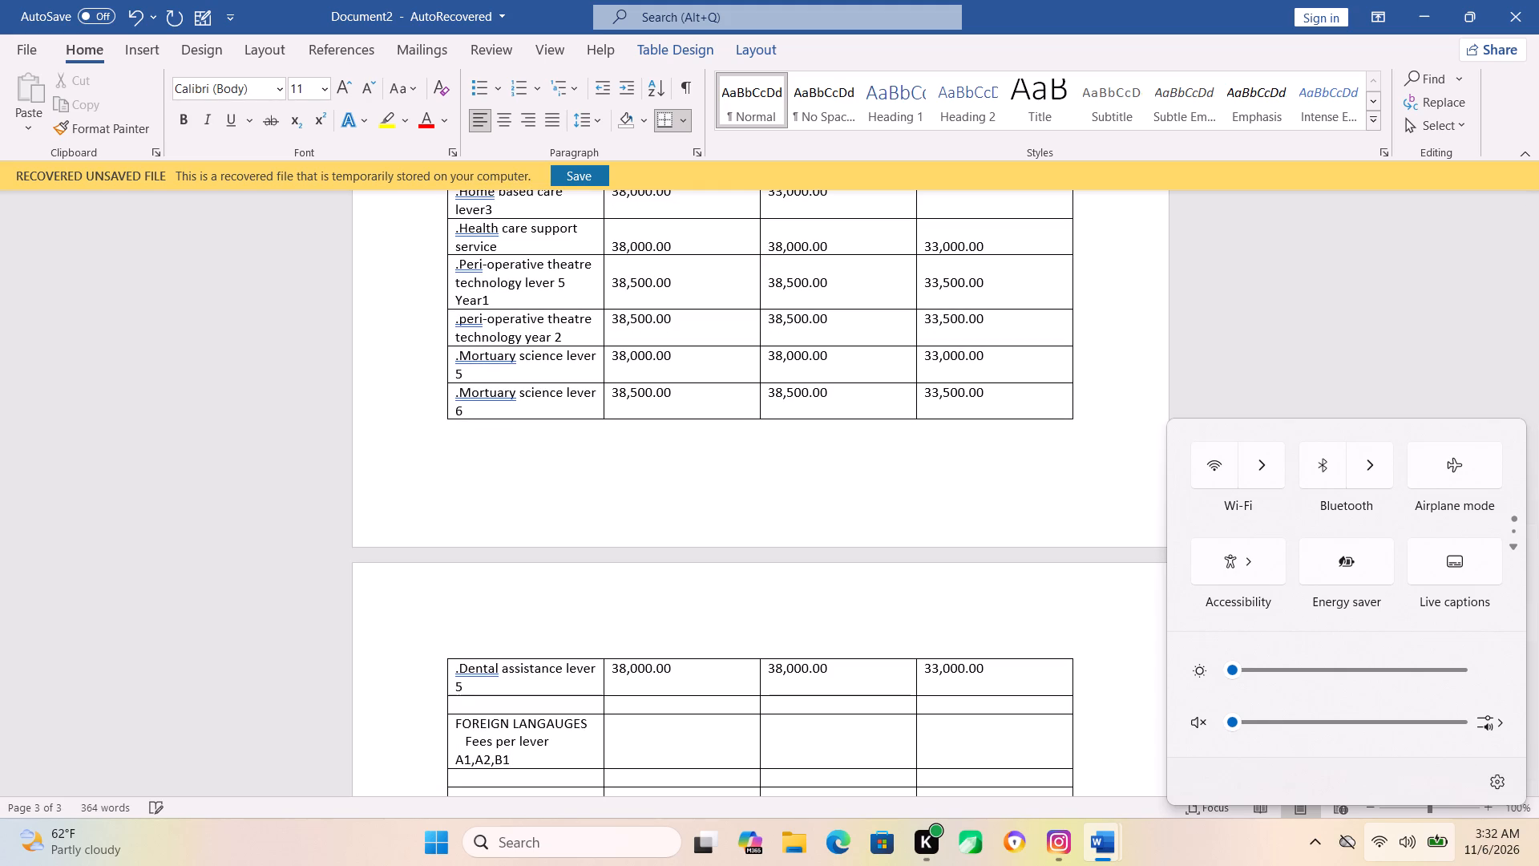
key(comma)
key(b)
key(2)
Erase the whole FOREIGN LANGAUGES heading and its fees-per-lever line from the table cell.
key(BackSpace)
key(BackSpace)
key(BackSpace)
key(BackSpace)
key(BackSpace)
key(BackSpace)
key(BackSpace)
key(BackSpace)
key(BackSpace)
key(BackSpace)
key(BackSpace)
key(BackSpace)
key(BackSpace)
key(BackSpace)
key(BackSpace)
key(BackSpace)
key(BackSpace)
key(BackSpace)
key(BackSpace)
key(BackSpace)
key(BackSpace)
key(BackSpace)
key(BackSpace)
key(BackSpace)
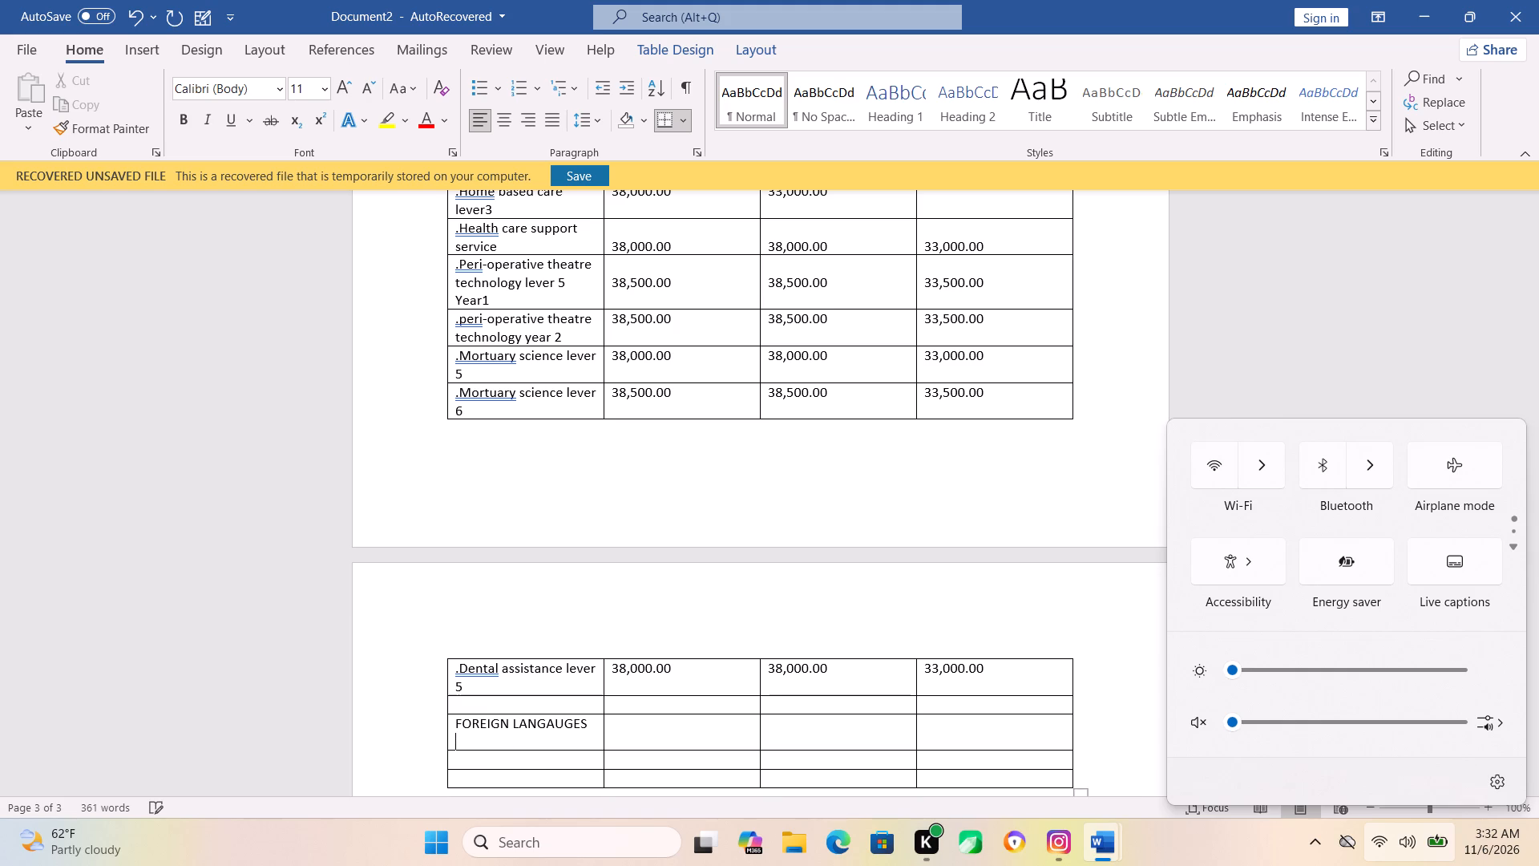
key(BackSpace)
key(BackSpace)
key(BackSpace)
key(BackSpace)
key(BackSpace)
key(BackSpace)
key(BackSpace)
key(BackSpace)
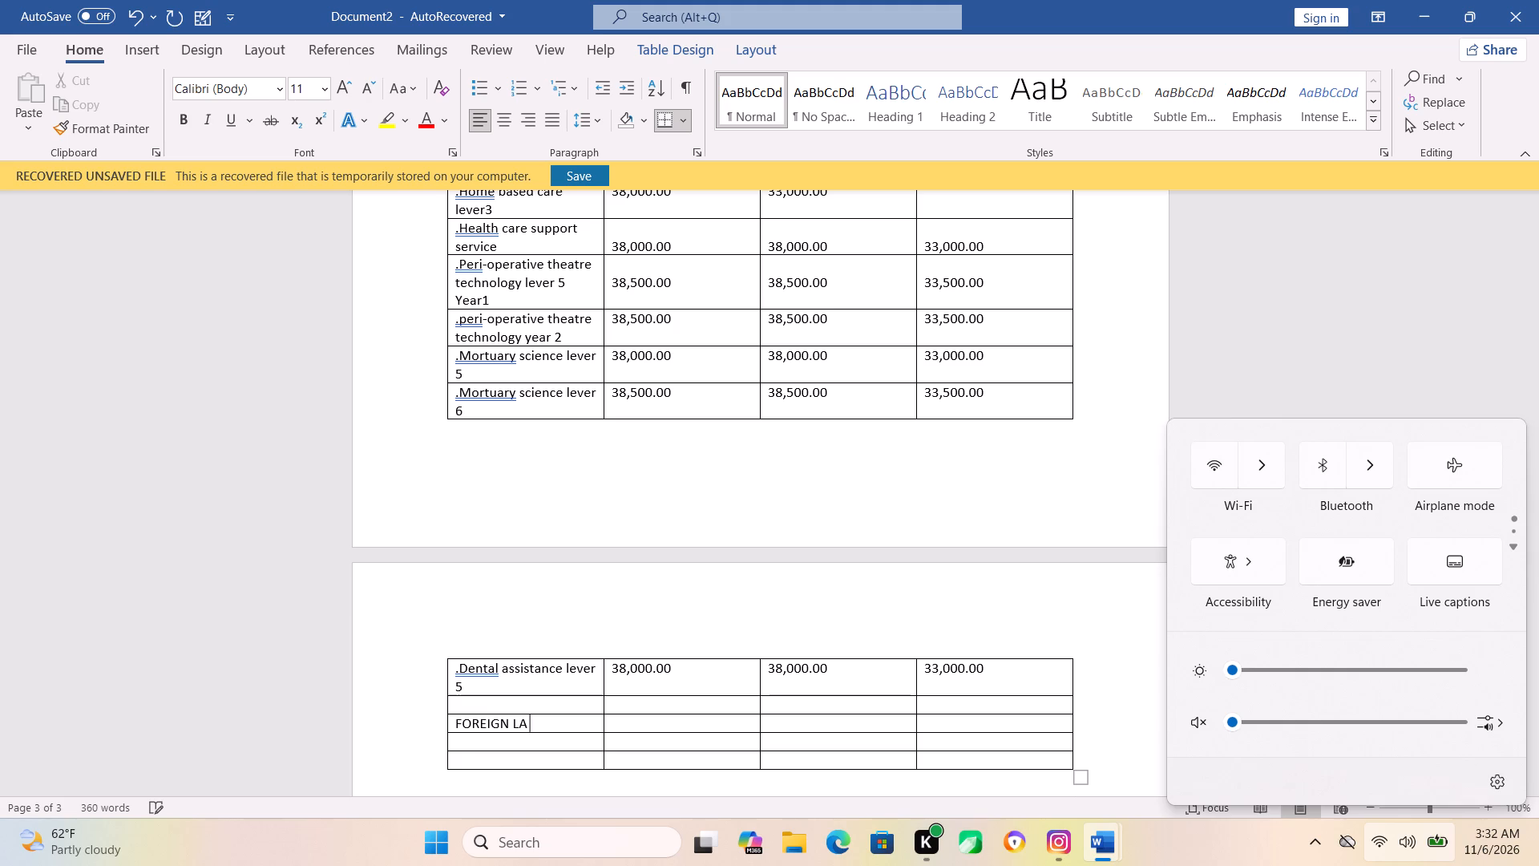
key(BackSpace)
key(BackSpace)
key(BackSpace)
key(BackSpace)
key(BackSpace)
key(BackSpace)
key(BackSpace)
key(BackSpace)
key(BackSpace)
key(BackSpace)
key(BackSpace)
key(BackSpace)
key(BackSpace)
Select the entire second empty row below the Dental assistance lever 5 row.
click(429, 714)
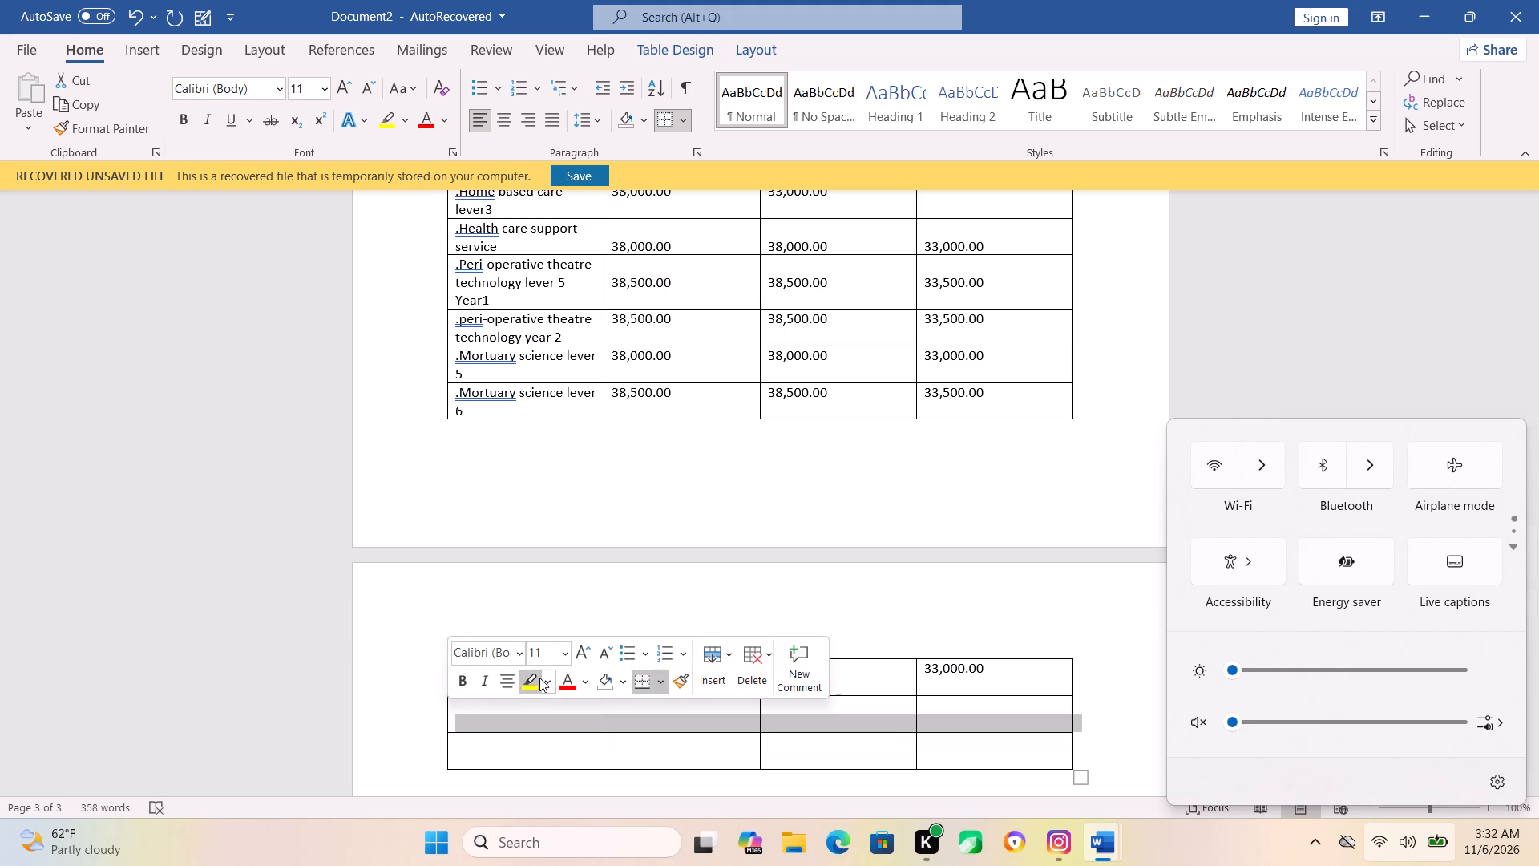
Delete all the table columns spanned by the selected empty row in the health courses fee table.
click(753, 675)
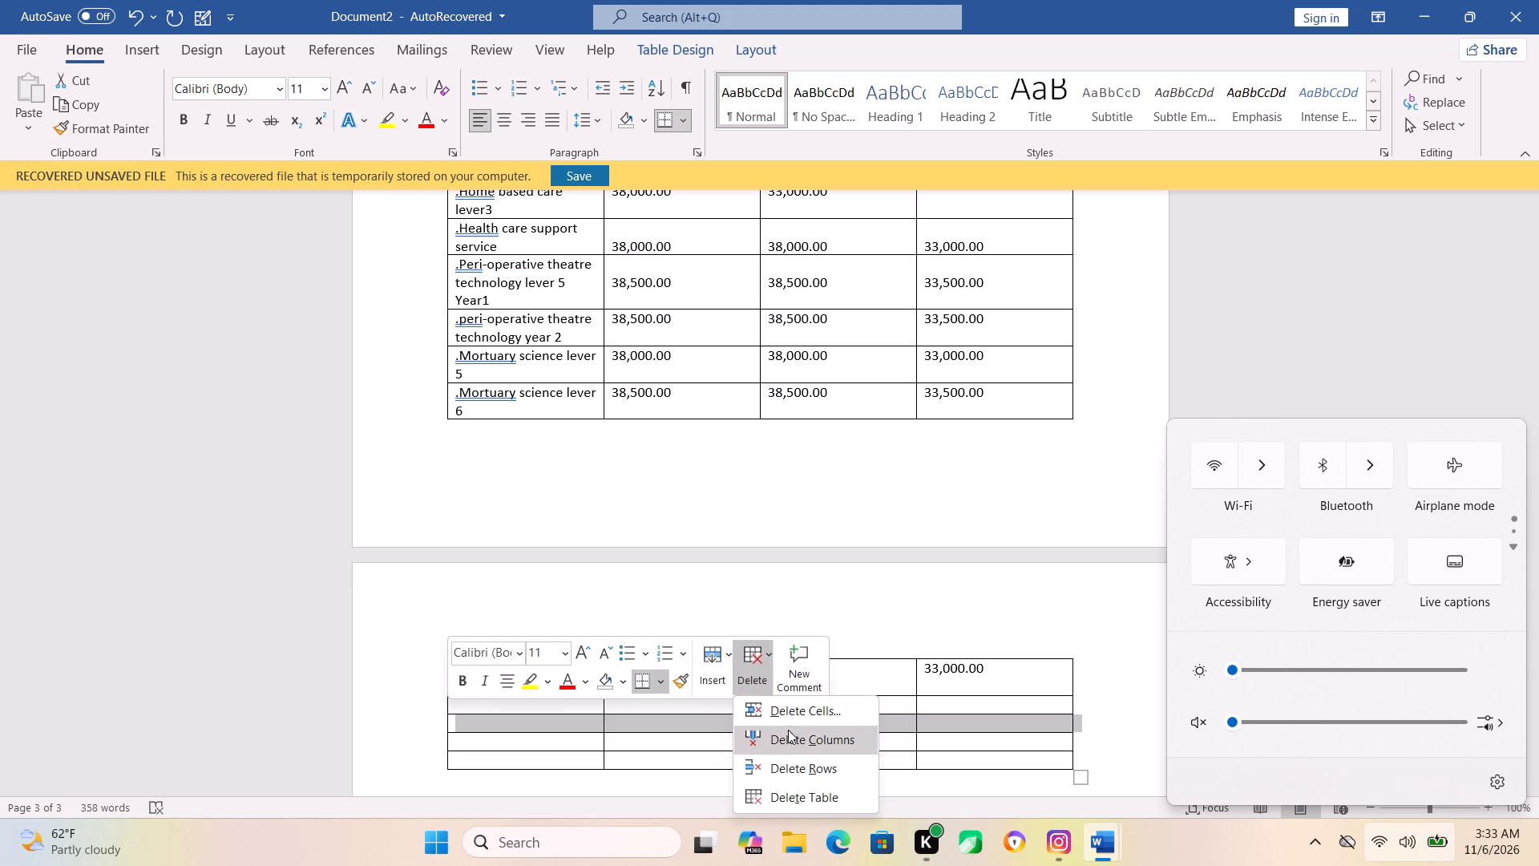
click(788, 735)
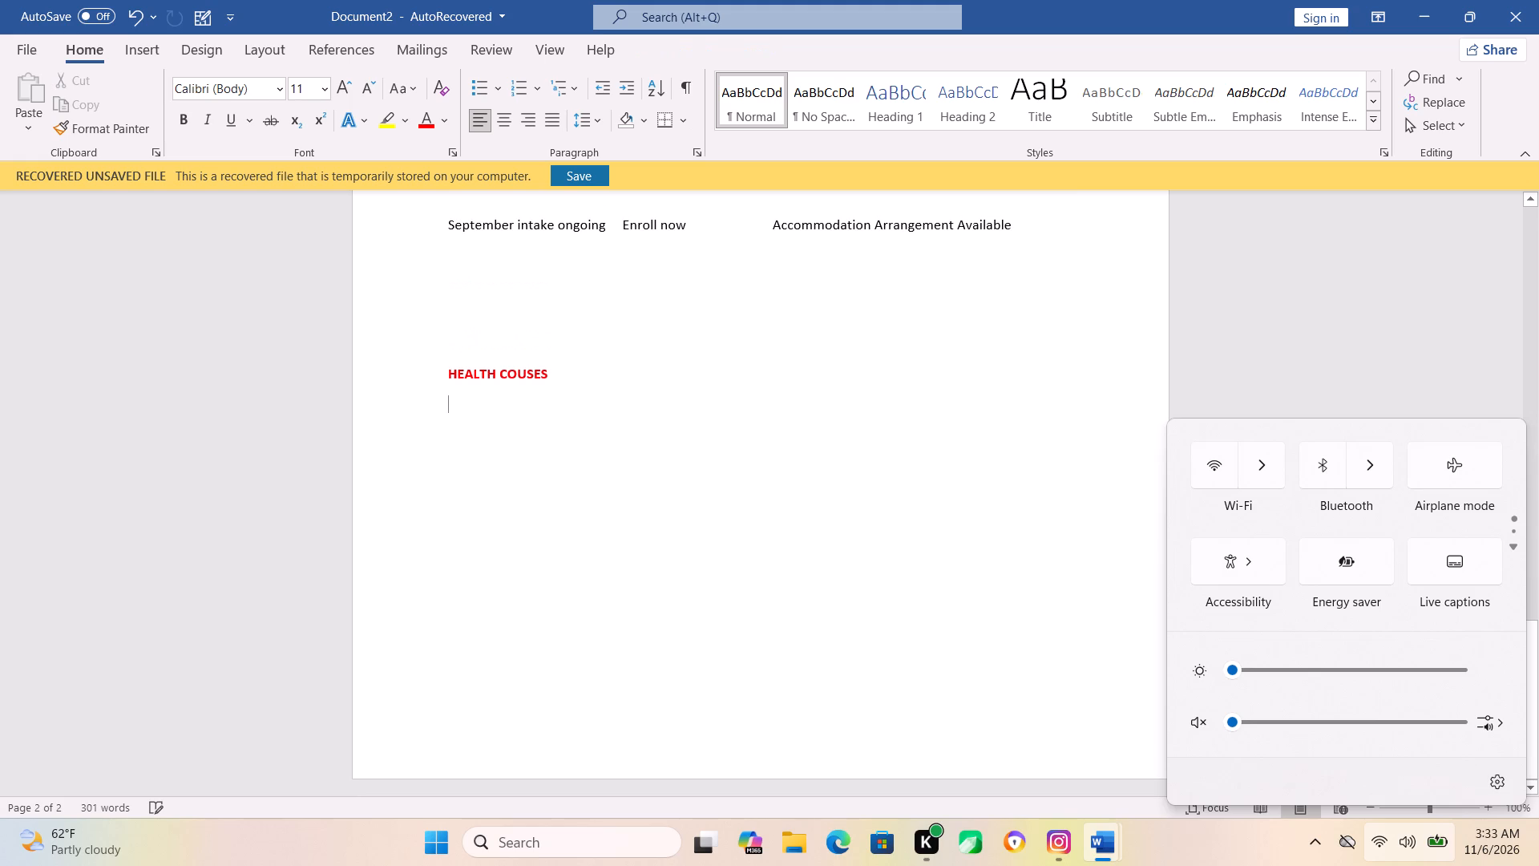
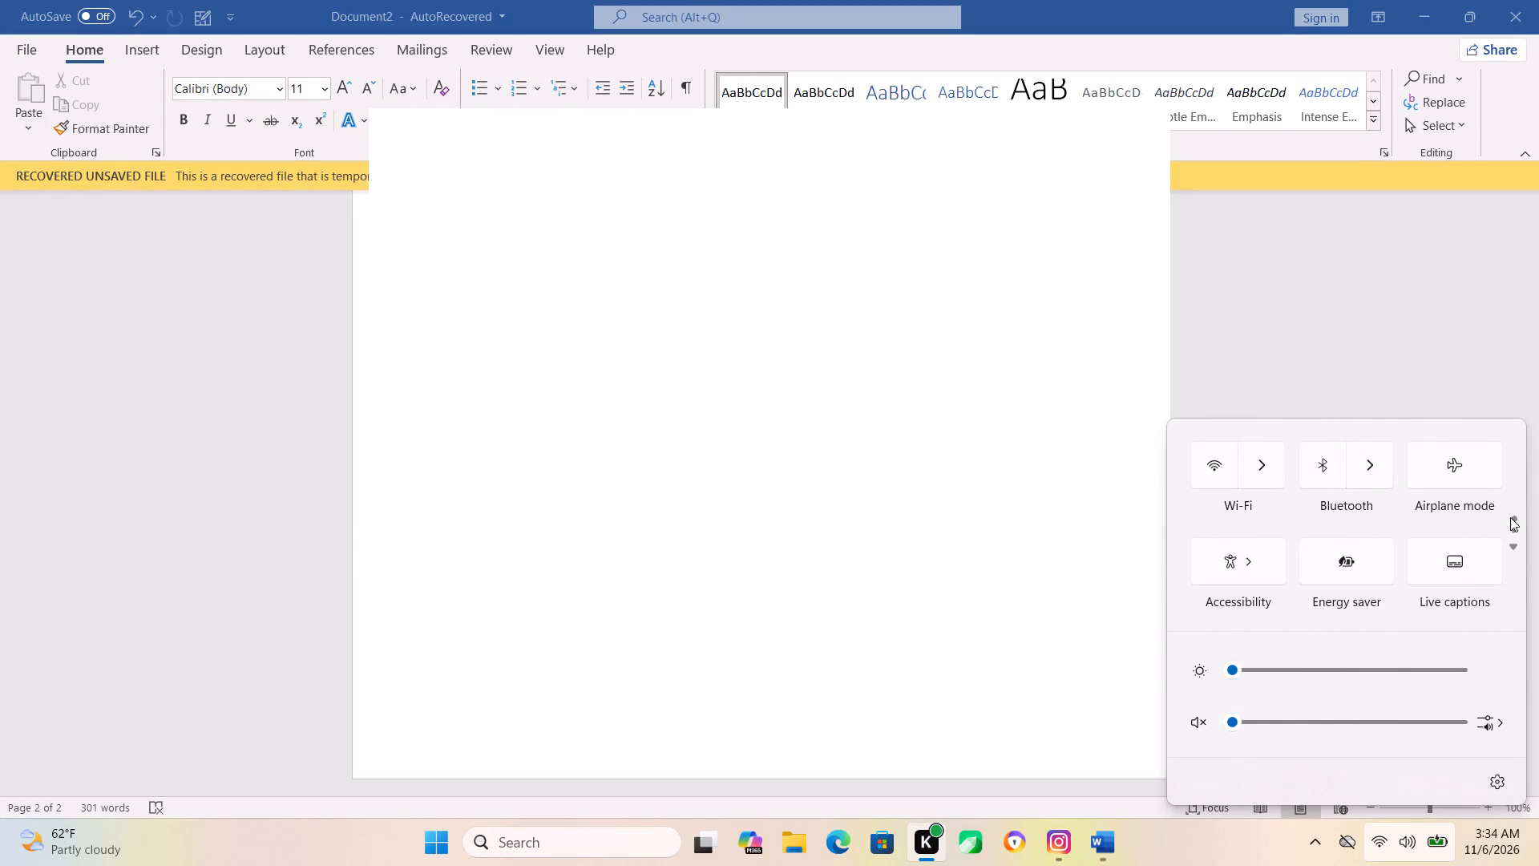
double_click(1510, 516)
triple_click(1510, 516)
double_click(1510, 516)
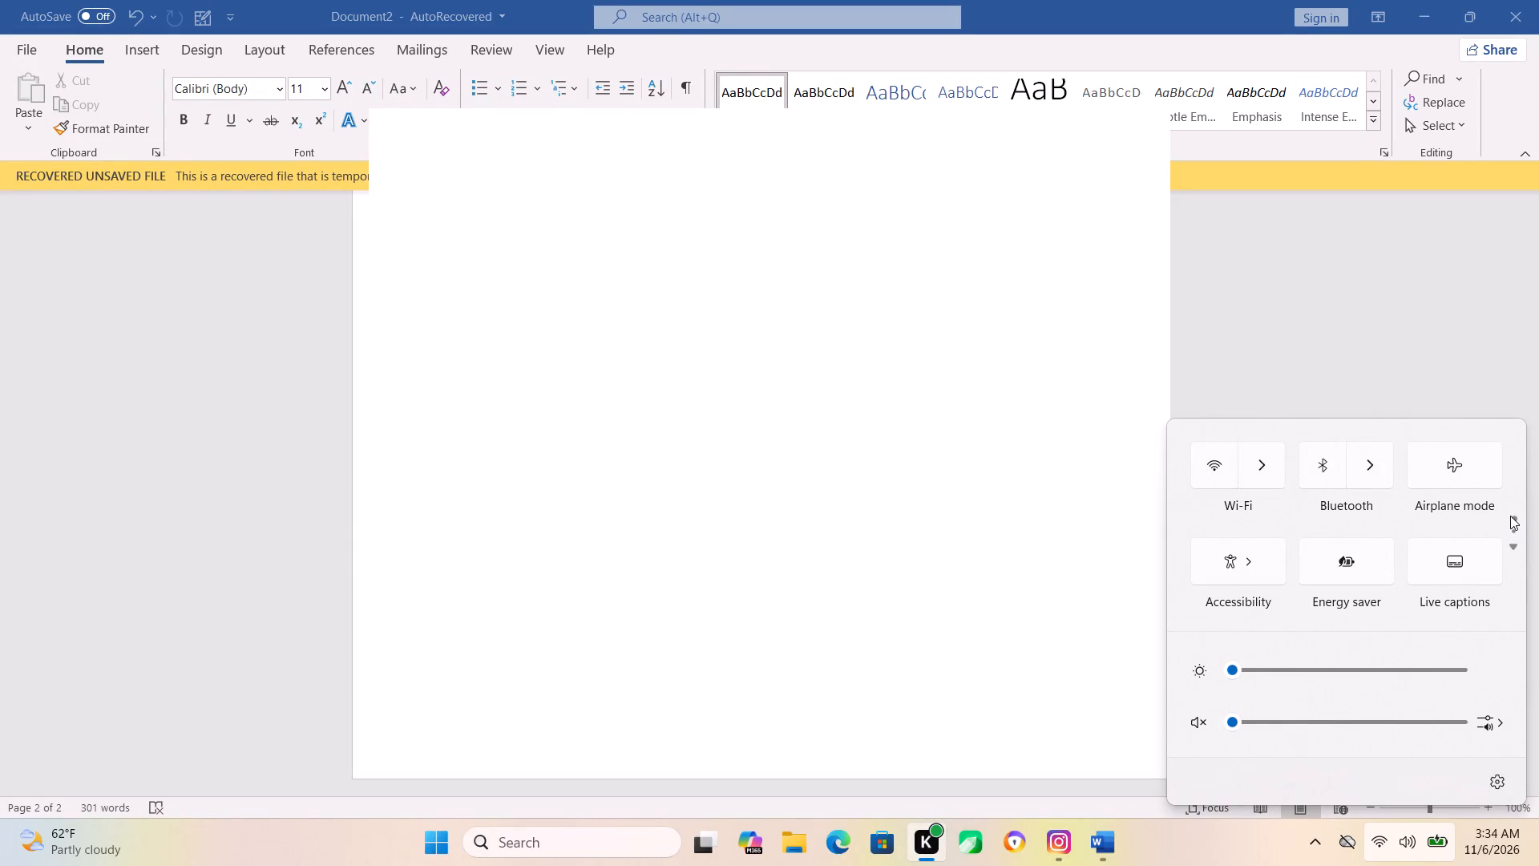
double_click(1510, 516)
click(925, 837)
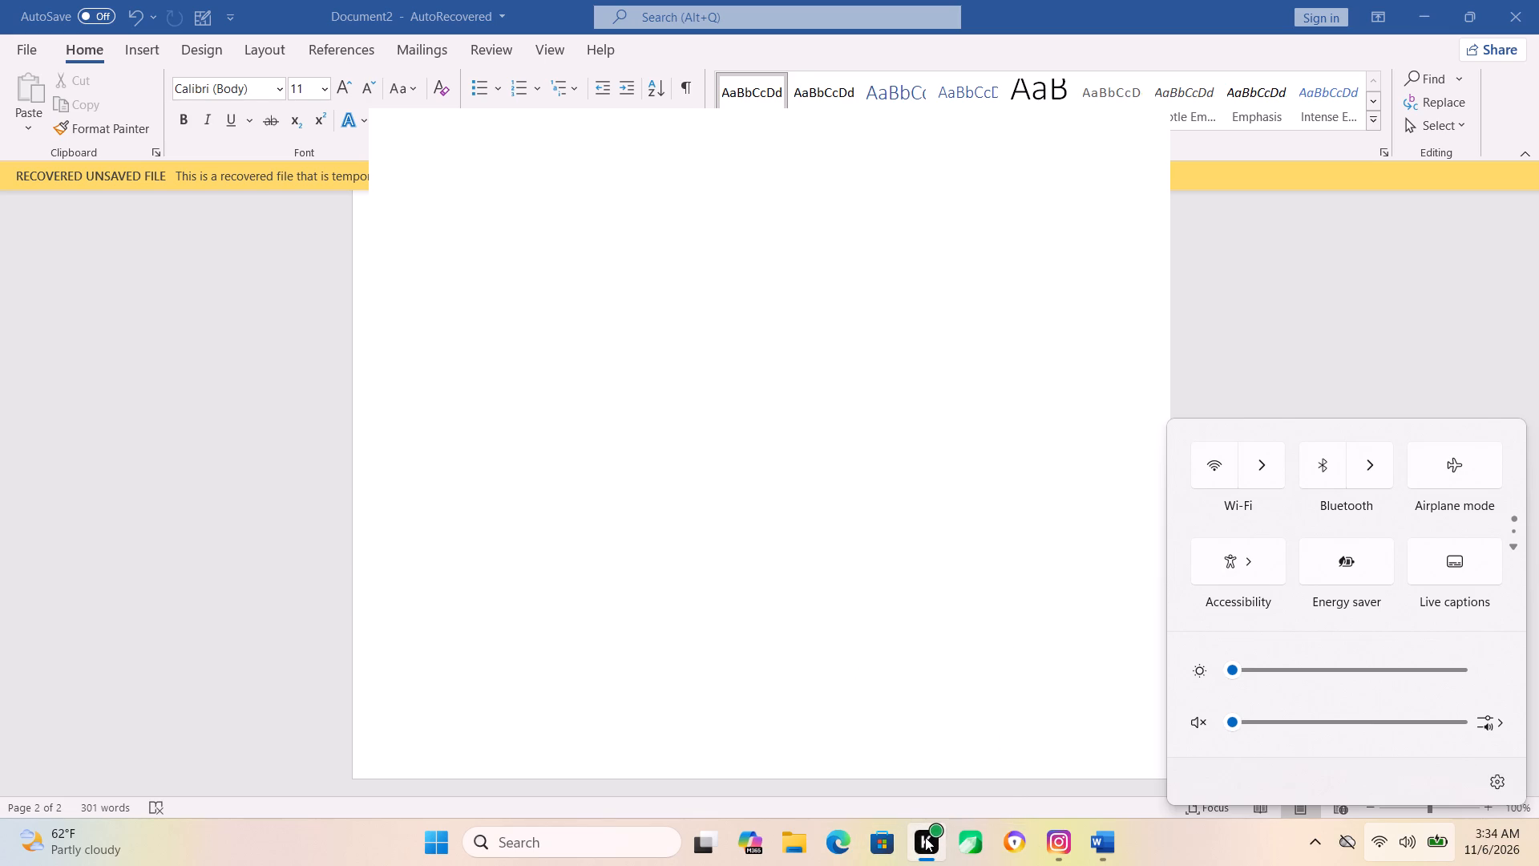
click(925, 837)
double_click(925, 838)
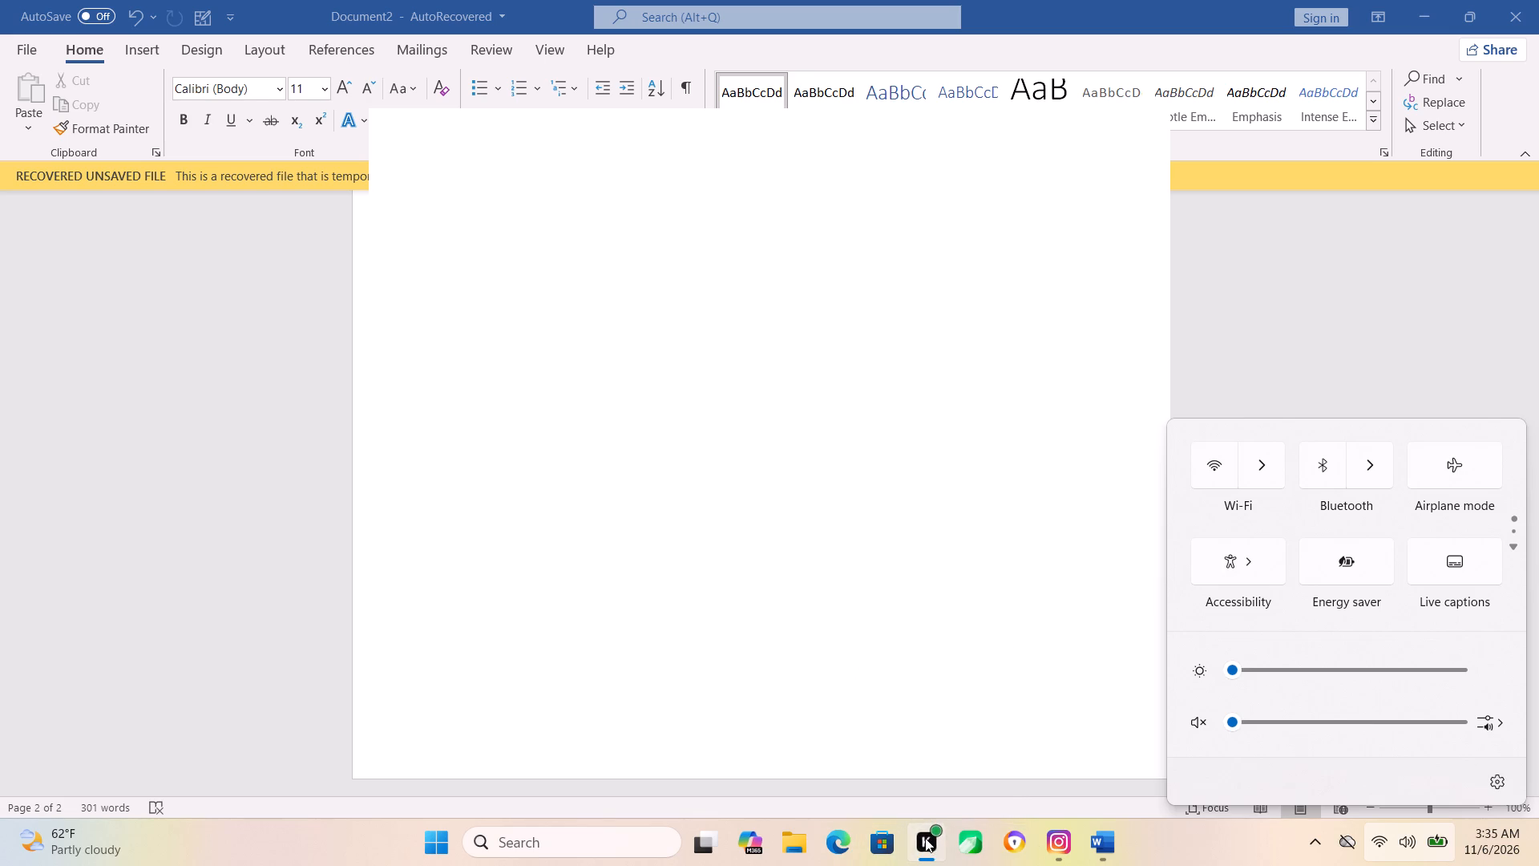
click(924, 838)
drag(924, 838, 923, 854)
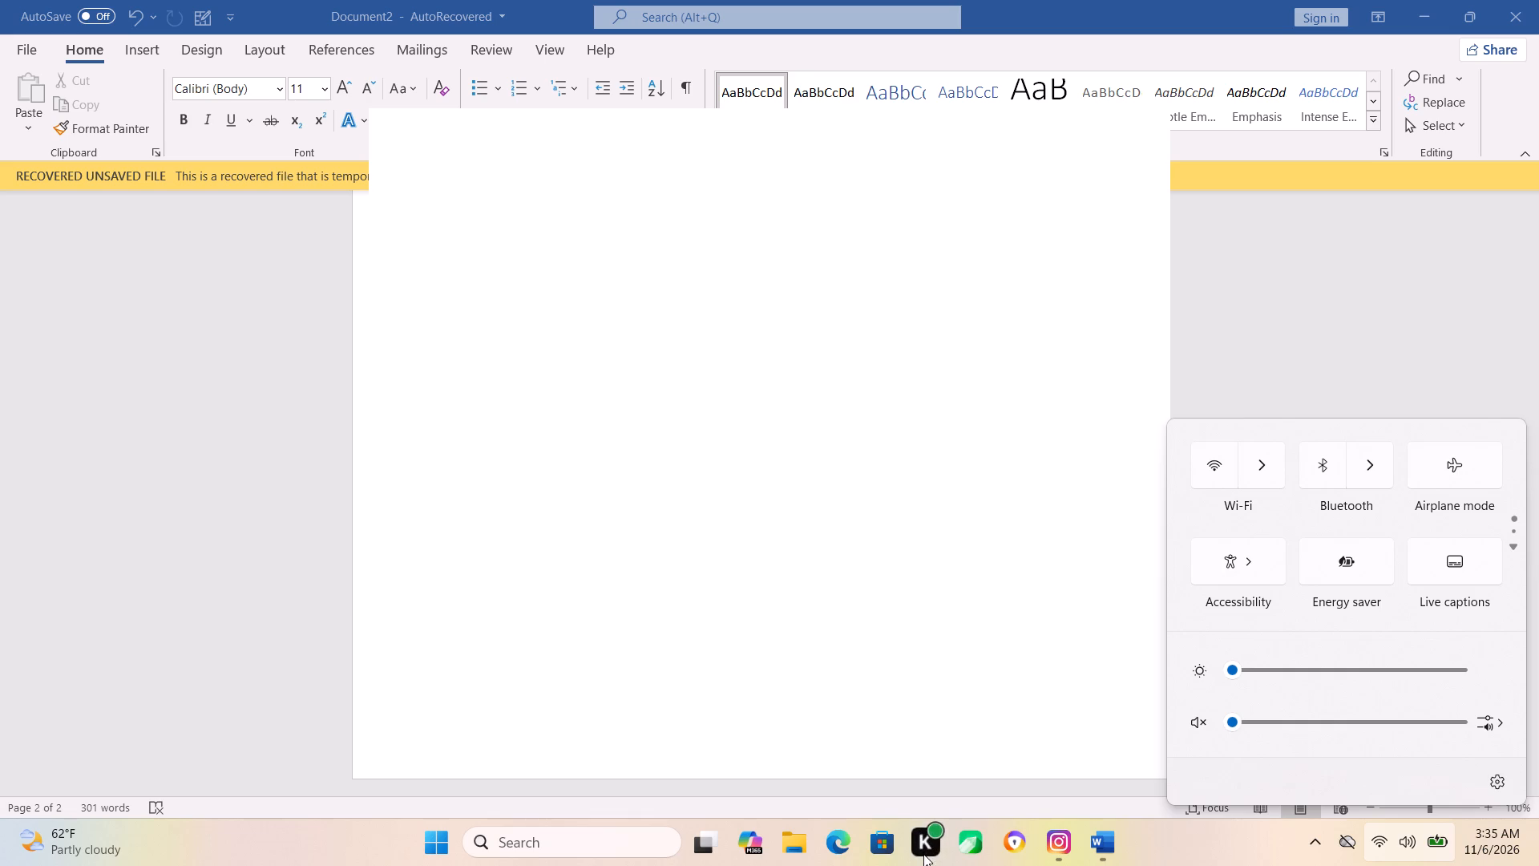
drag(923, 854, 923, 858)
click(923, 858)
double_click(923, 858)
Bring up the window previews of the open Word documents to switch between them.
click(1098, 837)
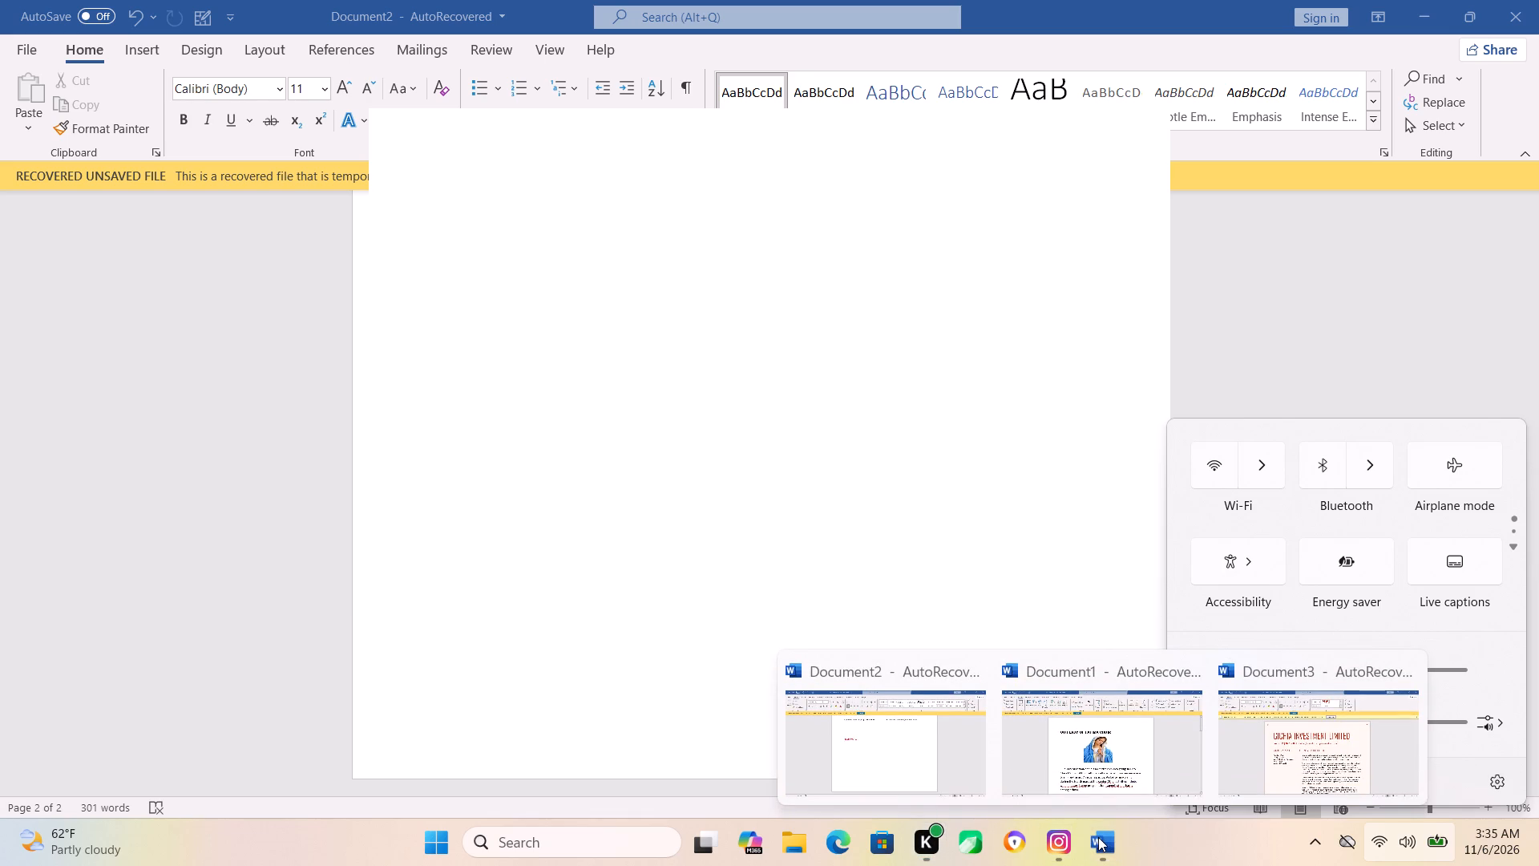
Switch to the recovered Document2 window in Word, which holds the HEALTH COUSES heading.
click(899, 773)
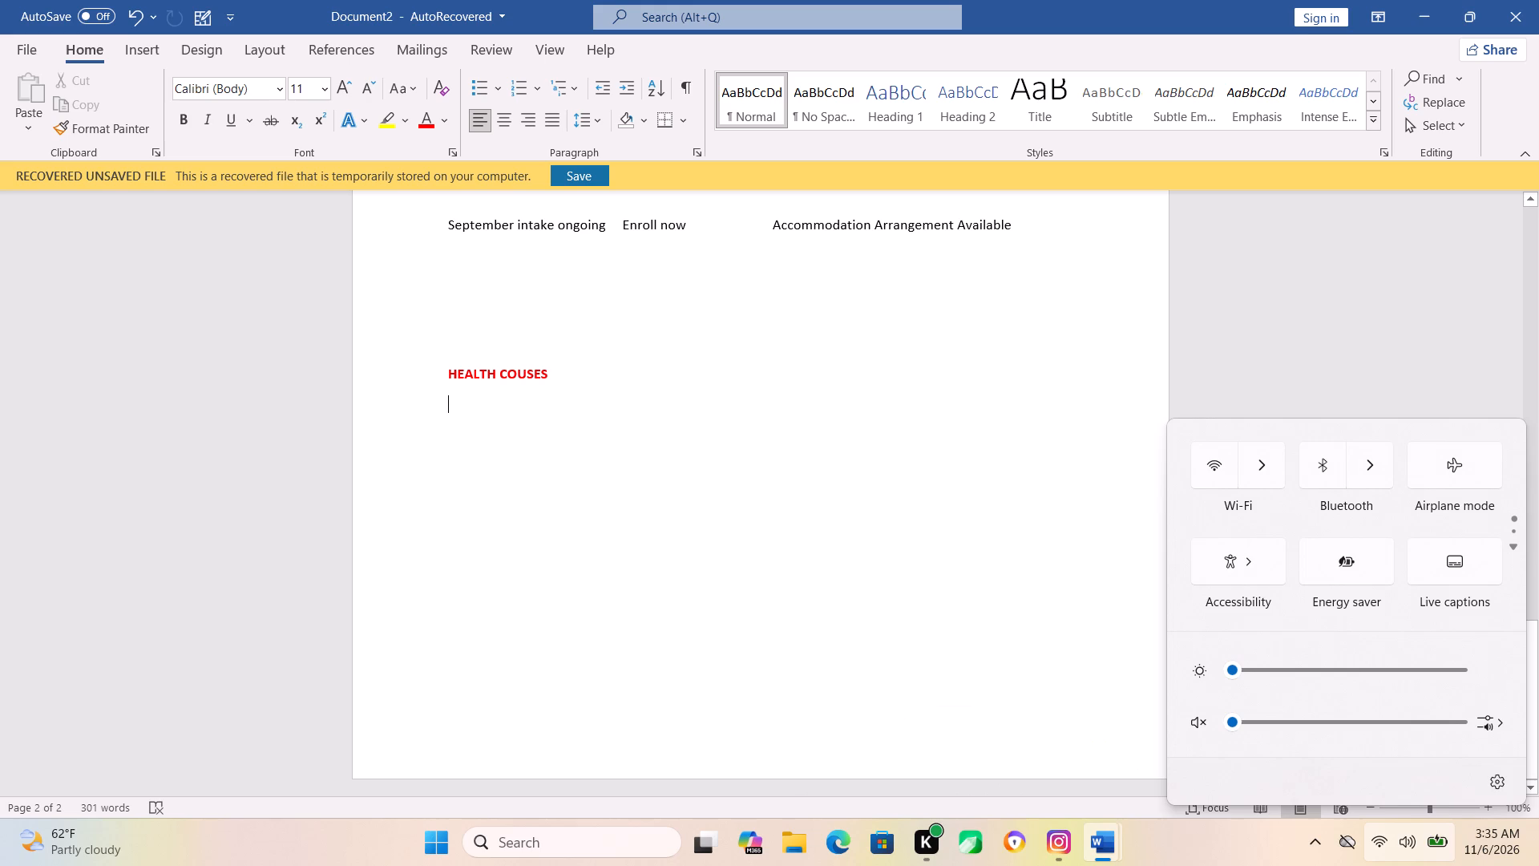